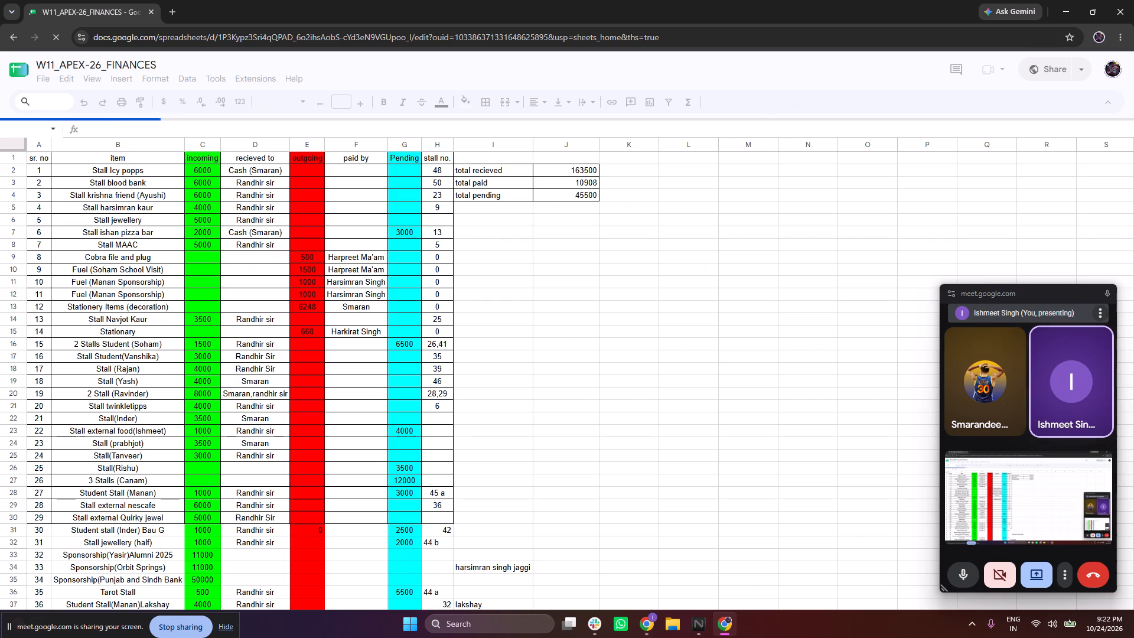
# Enter serial number 38 in the sr. no column of row 39.
pyautogui.scroll(-6, 254, 324)
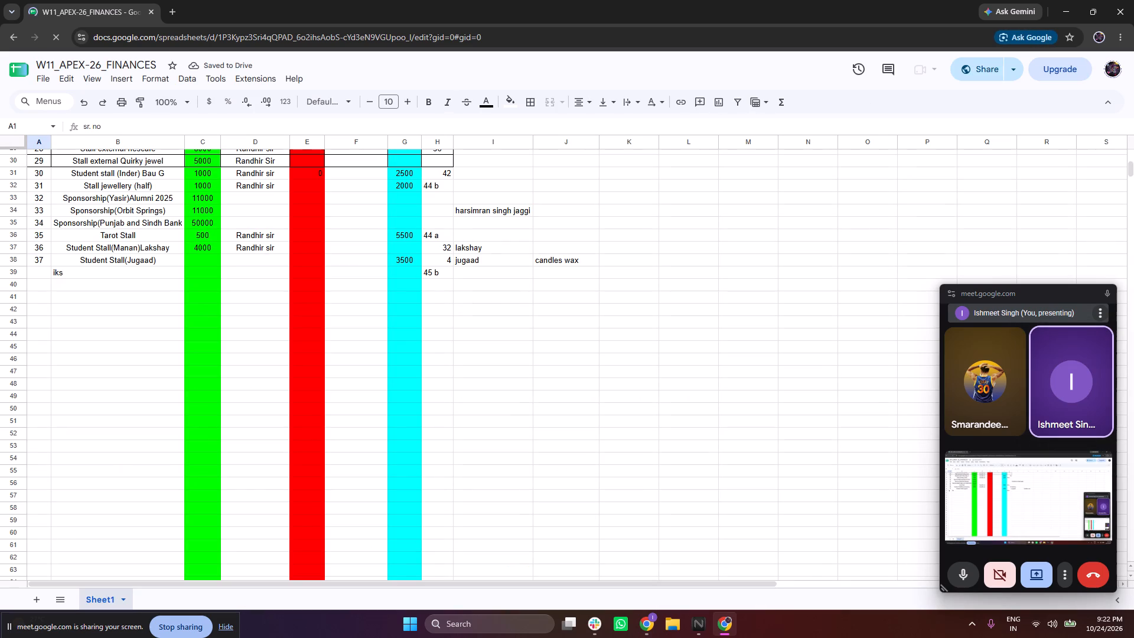
pyautogui.click(31, 270)
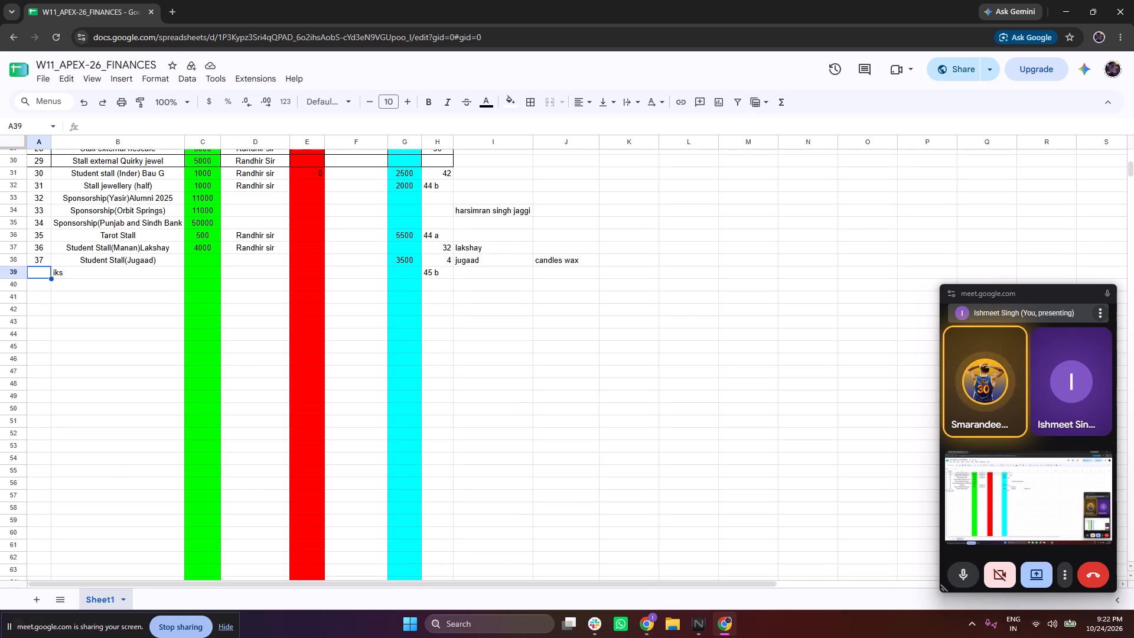
pyautogui.write('38')
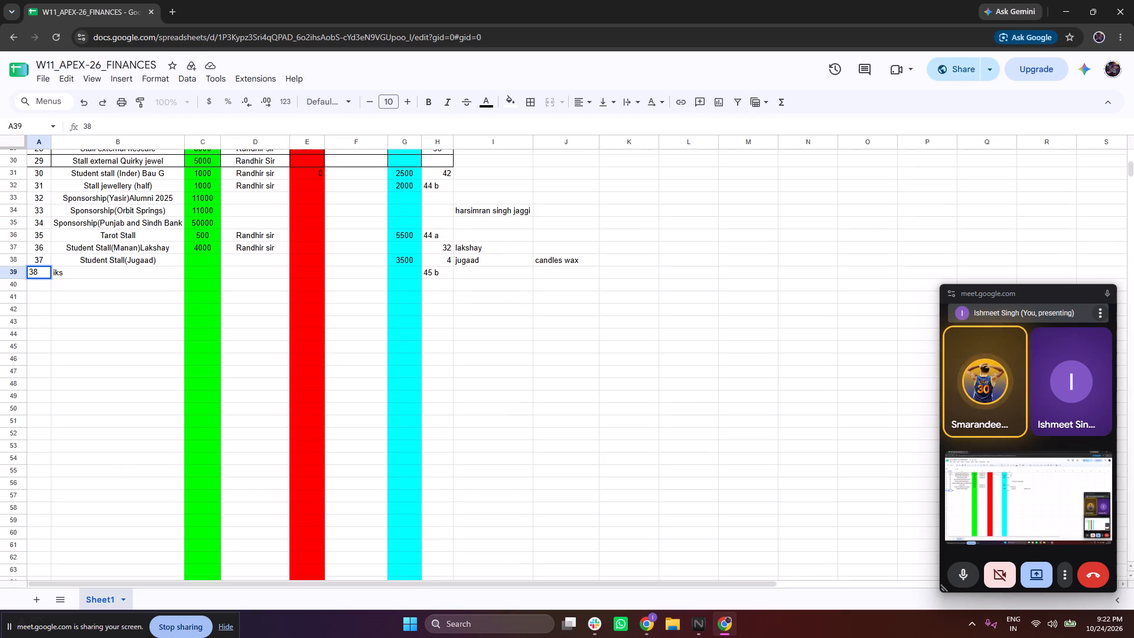
pyautogui.press('Left')
pyautogui.press('Down')
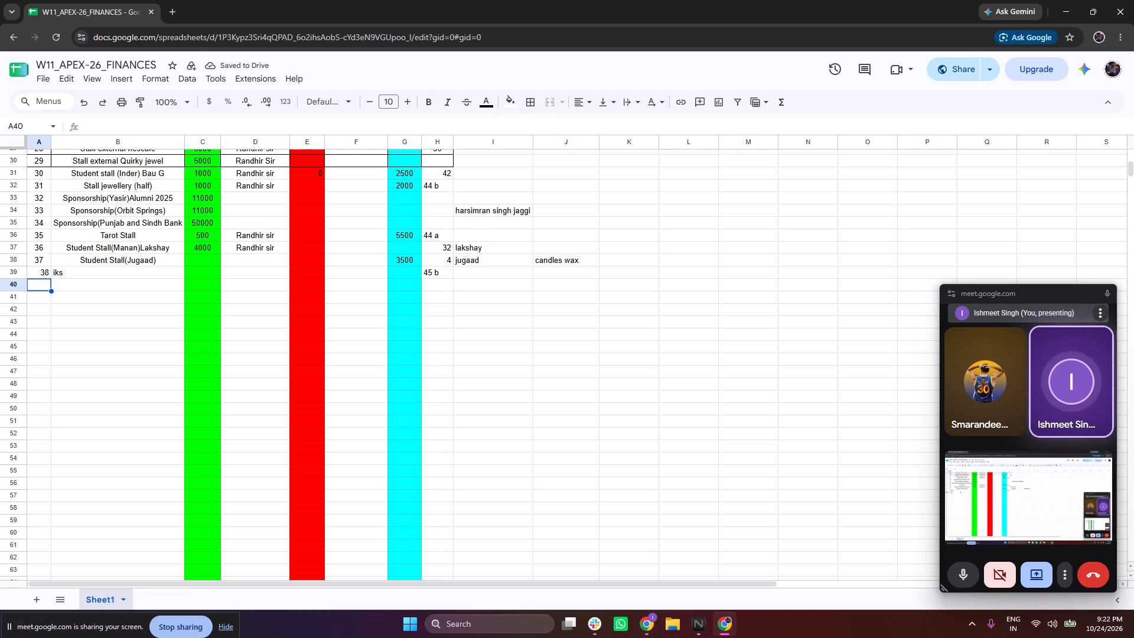
# Clear the item entry "iks" and the stall number "45 b" from row 39.
pyautogui.scroll(3, 107, 278)
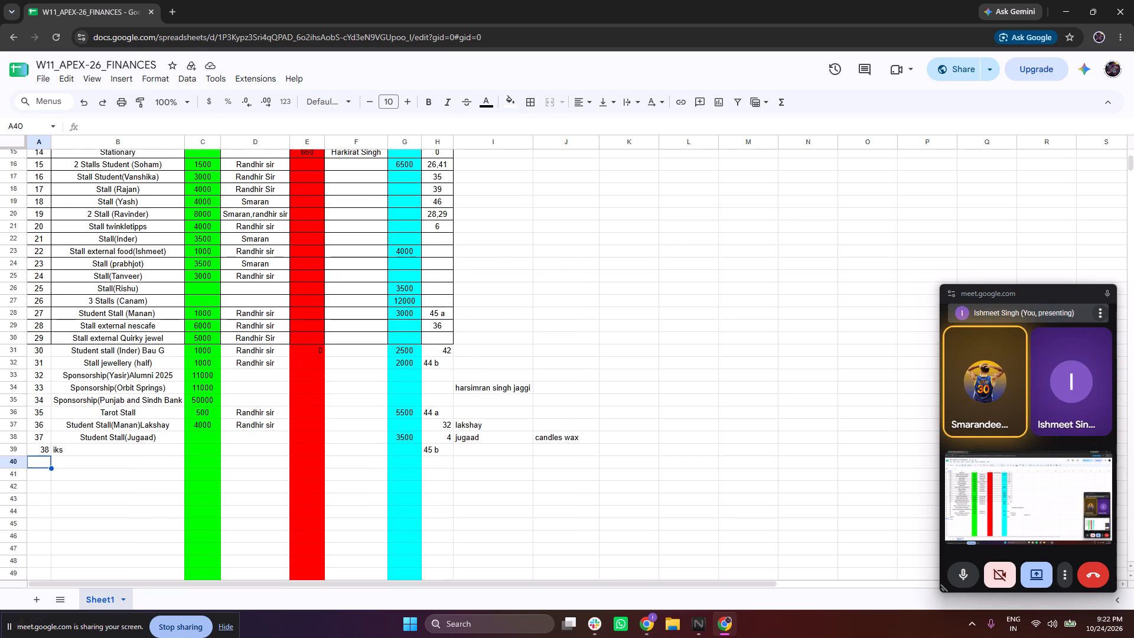
pyautogui.click(80, 461)
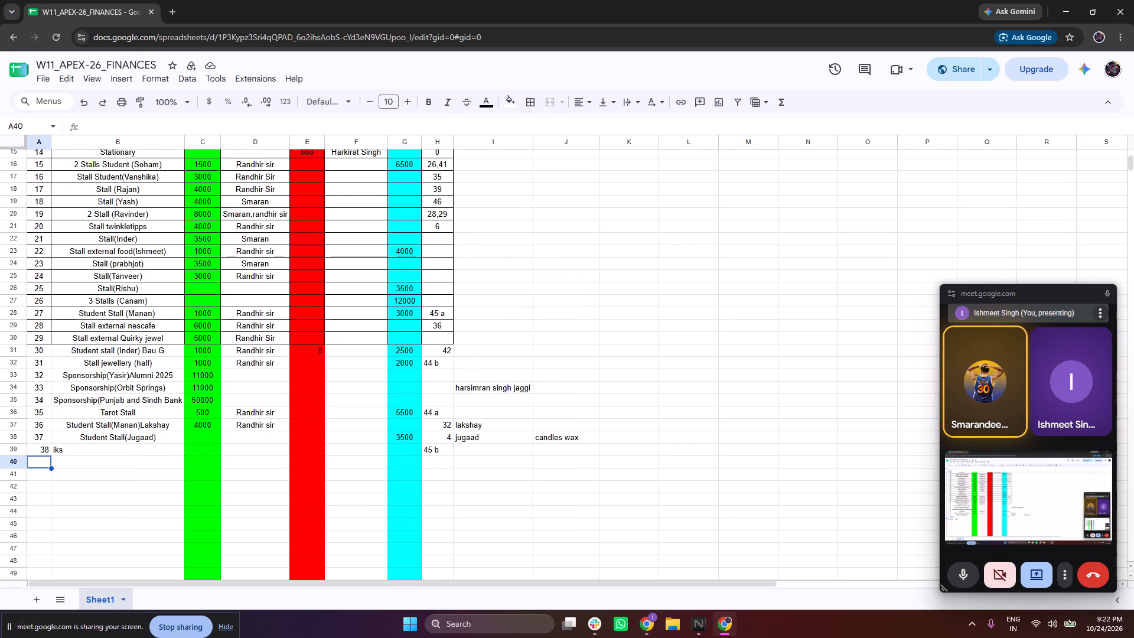
pyautogui.click(38, 460)
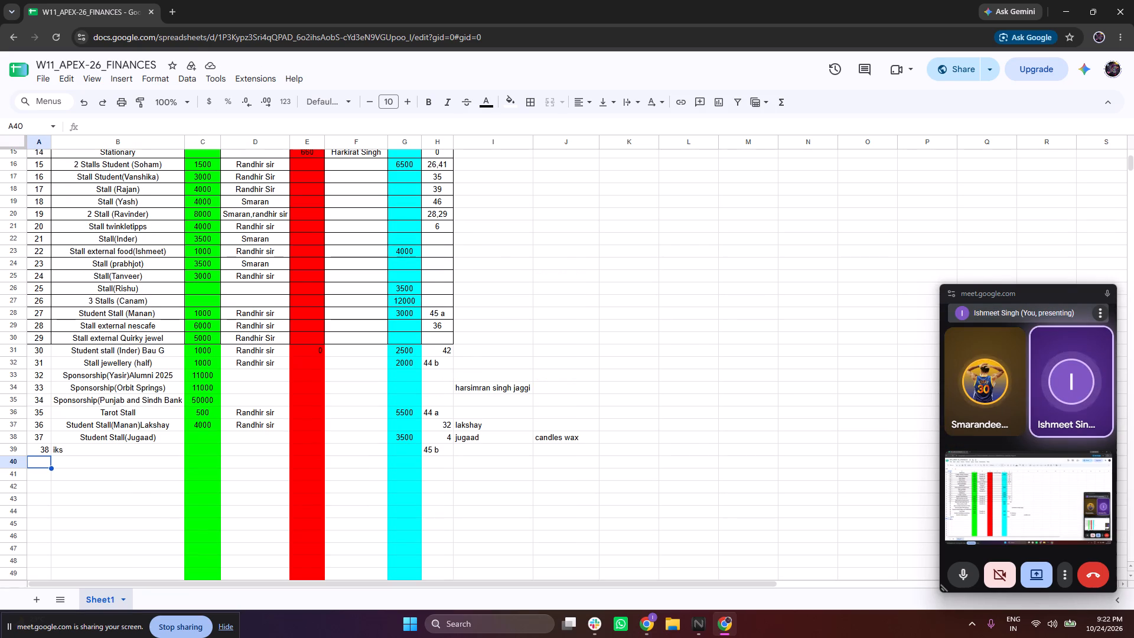
pyautogui.click(165, 455)
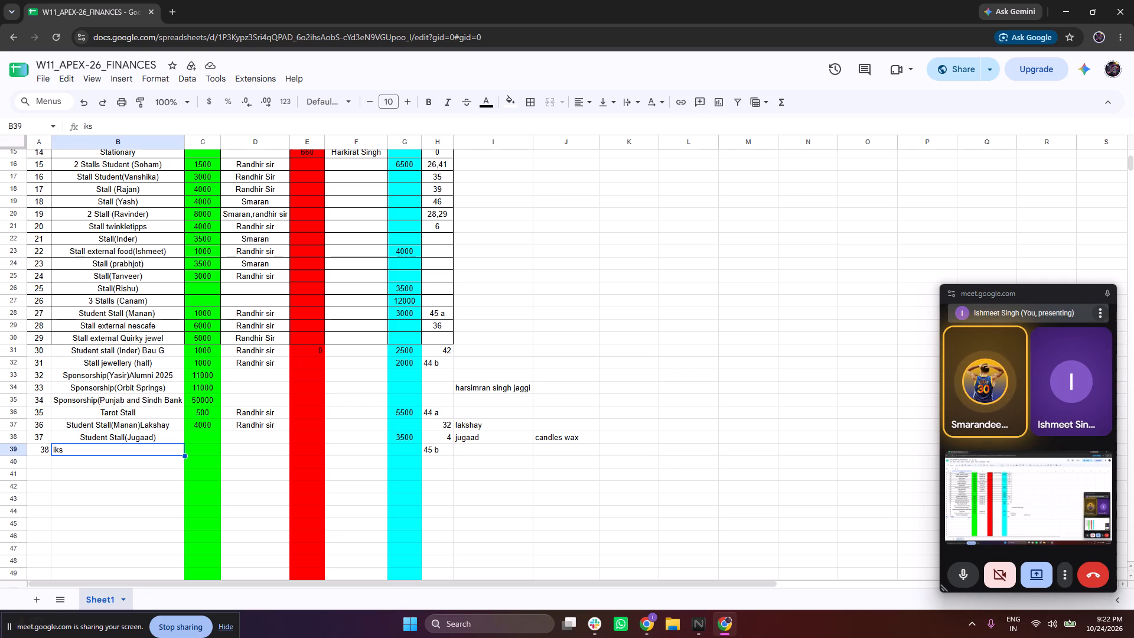
pyautogui.click(161, 465)
pyautogui.click(160, 452)
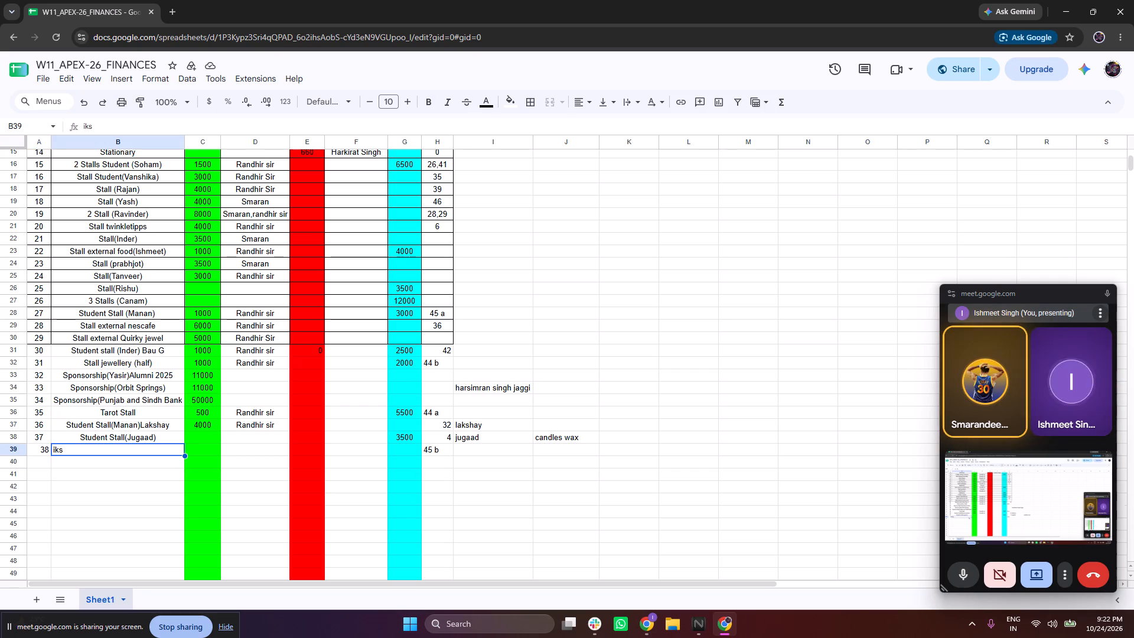
pyautogui.press('BackSpace')
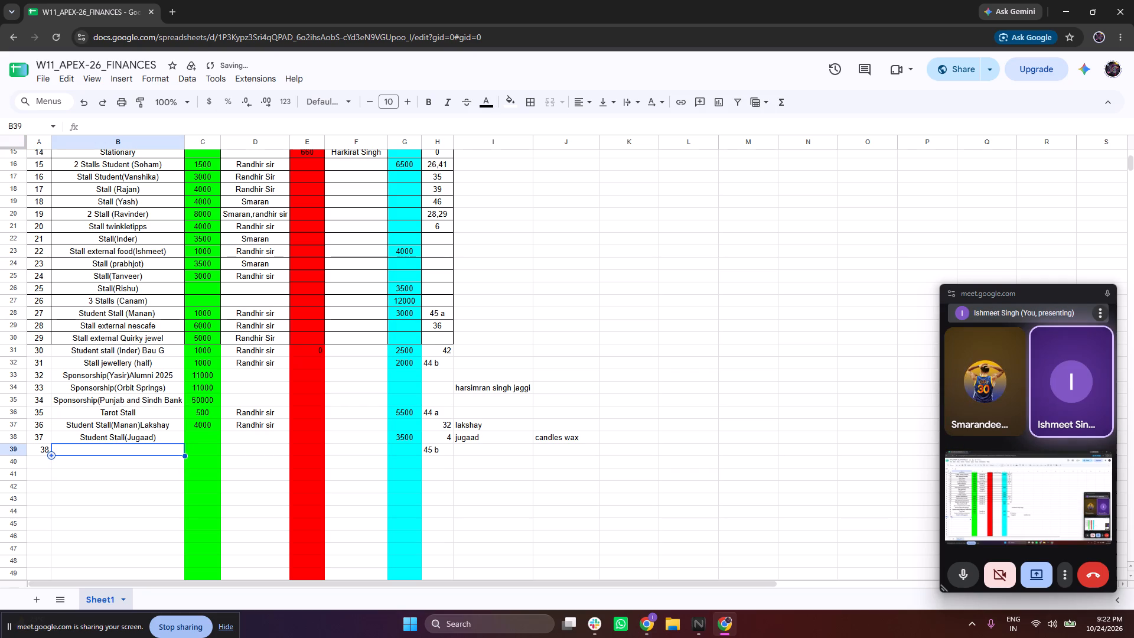
pyautogui.click(168, 469)
pyautogui.click(449, 448)
pyautogui.press('BackSpace')
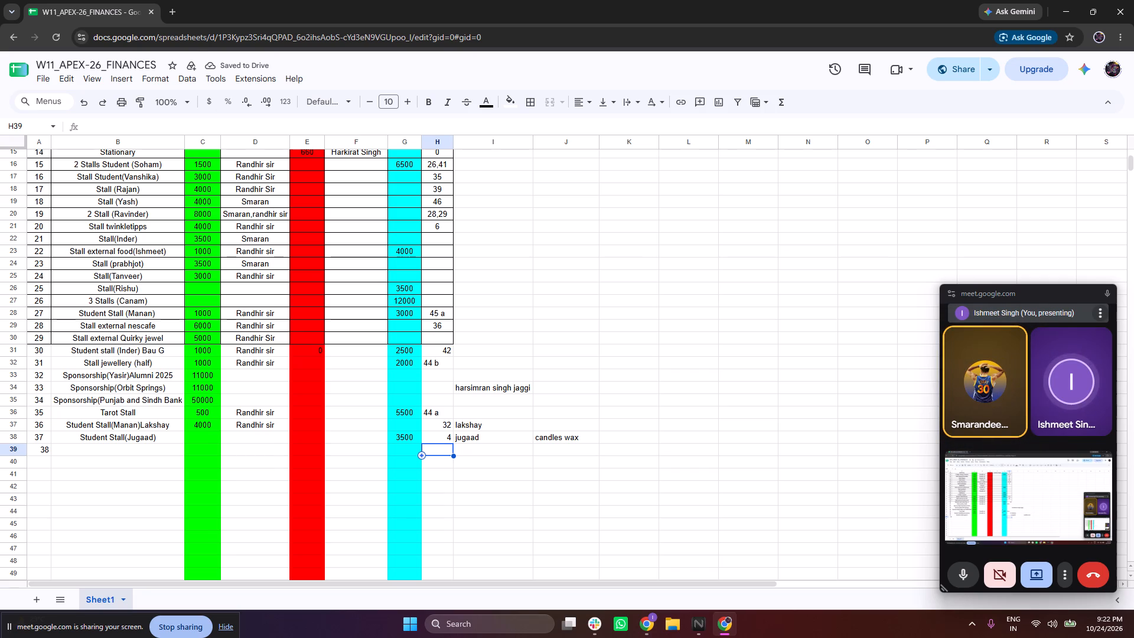
# Select the empty item cell in row 39, beside serial number 38.
pyautogui.scroll(6, 387, 395)
pyautogui.scroll(-5, 387, 395)
pyautogui.click(150, 331)
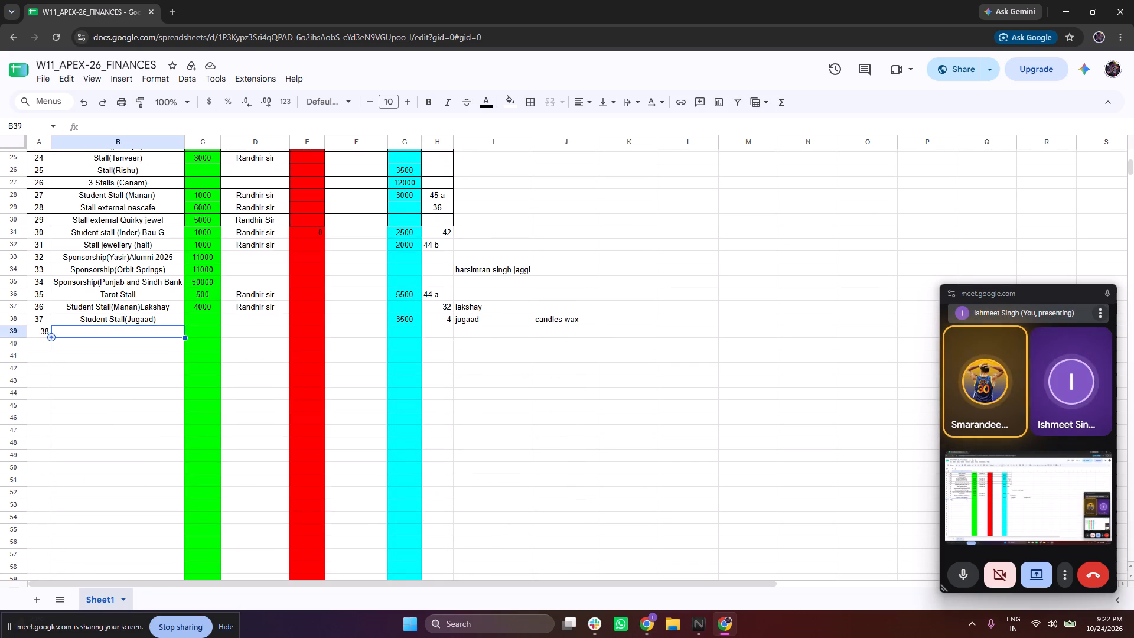
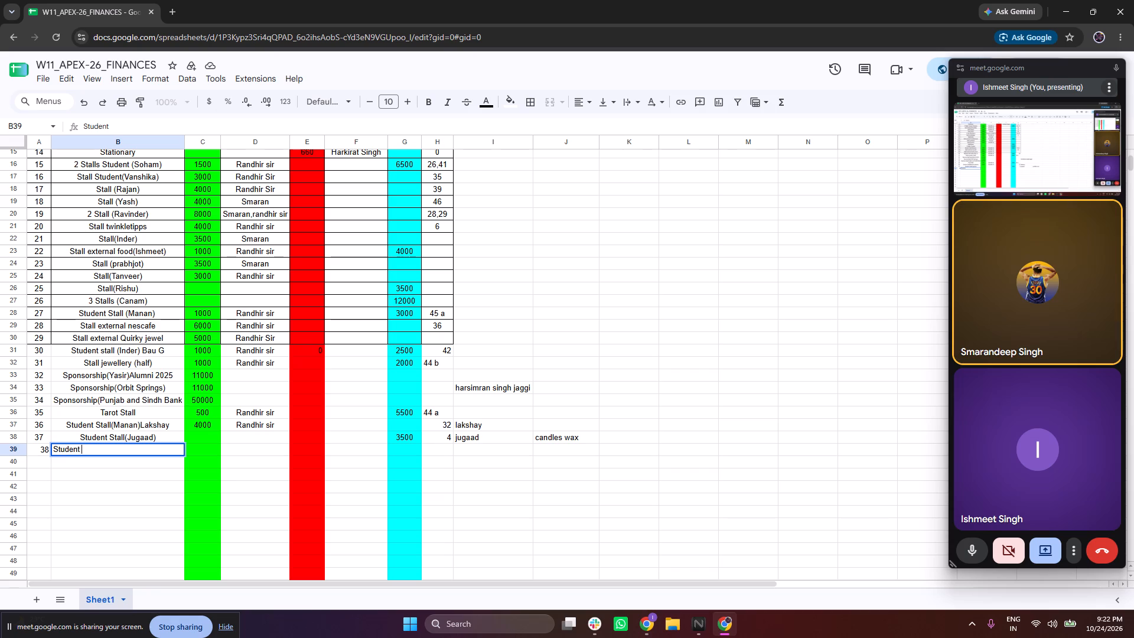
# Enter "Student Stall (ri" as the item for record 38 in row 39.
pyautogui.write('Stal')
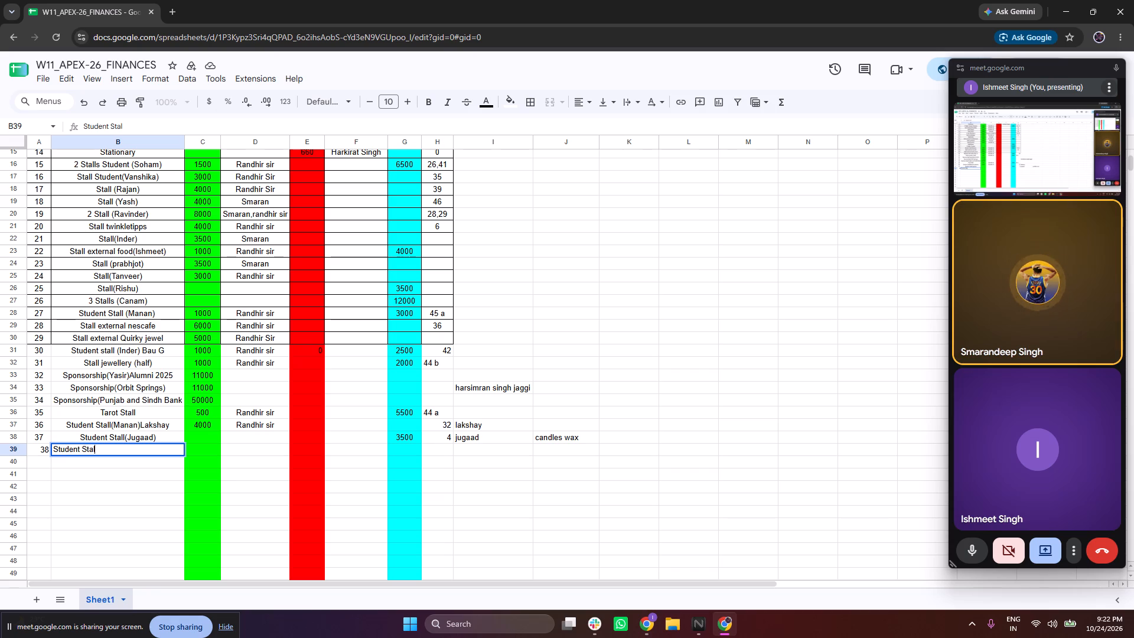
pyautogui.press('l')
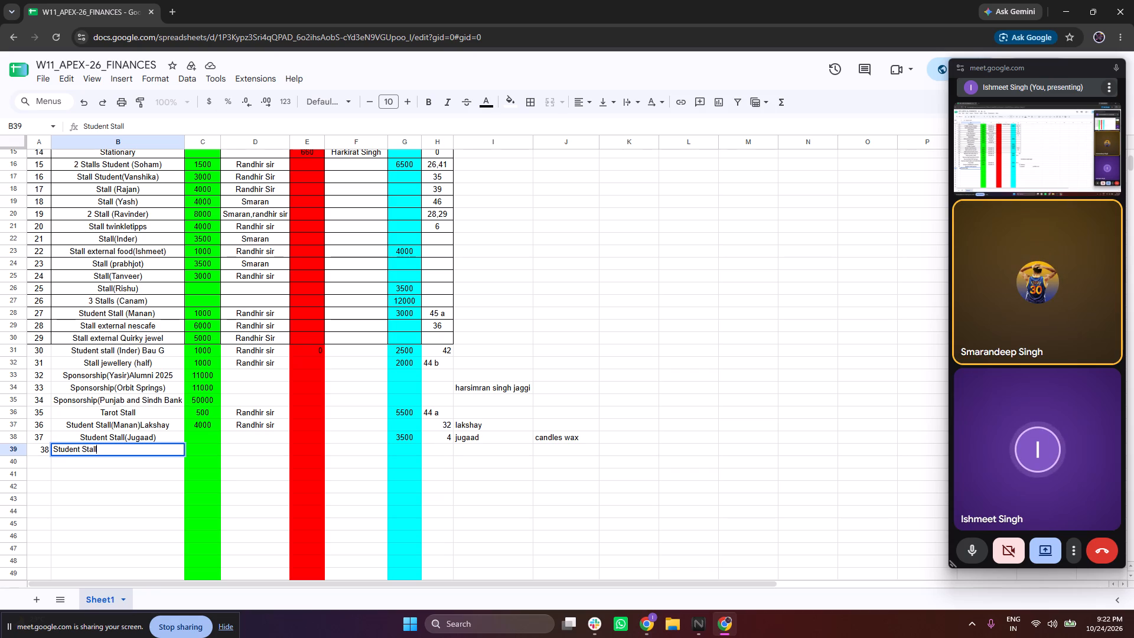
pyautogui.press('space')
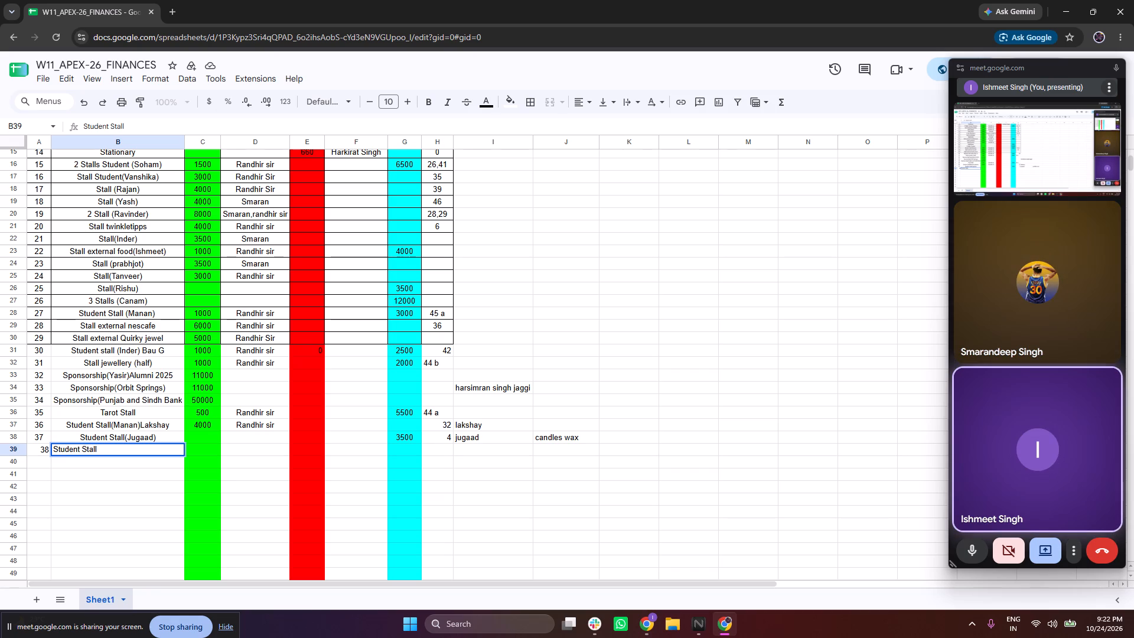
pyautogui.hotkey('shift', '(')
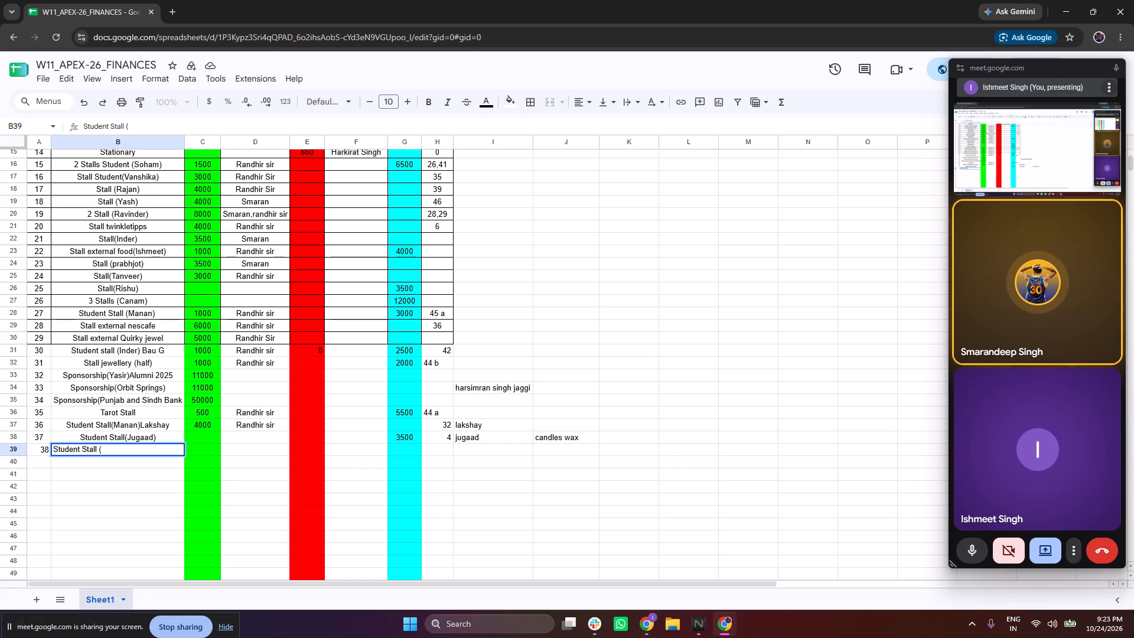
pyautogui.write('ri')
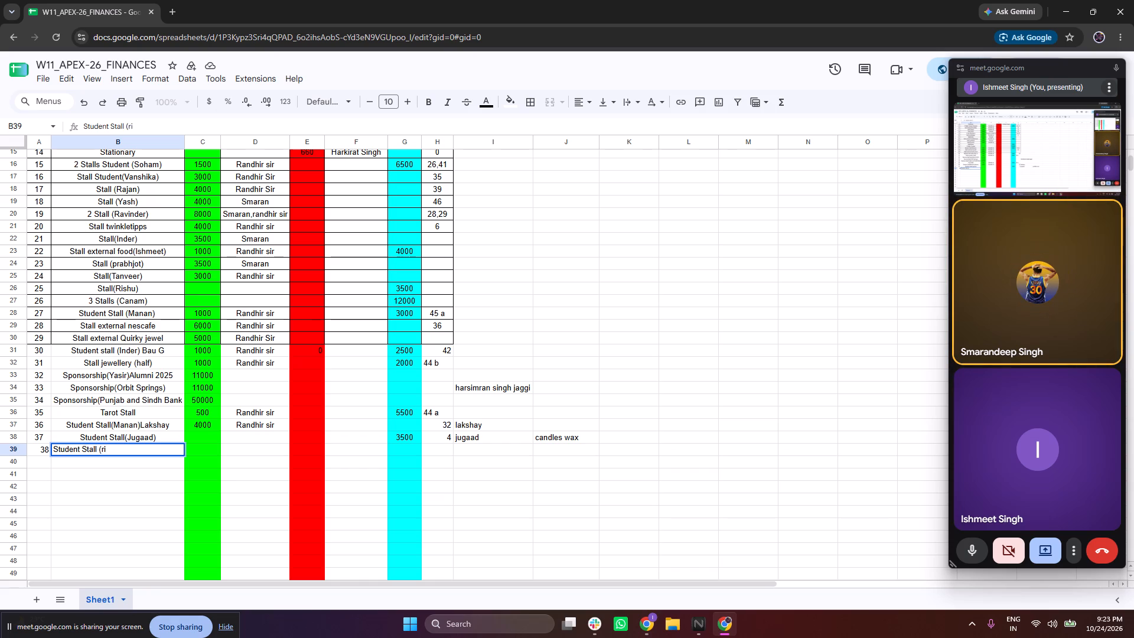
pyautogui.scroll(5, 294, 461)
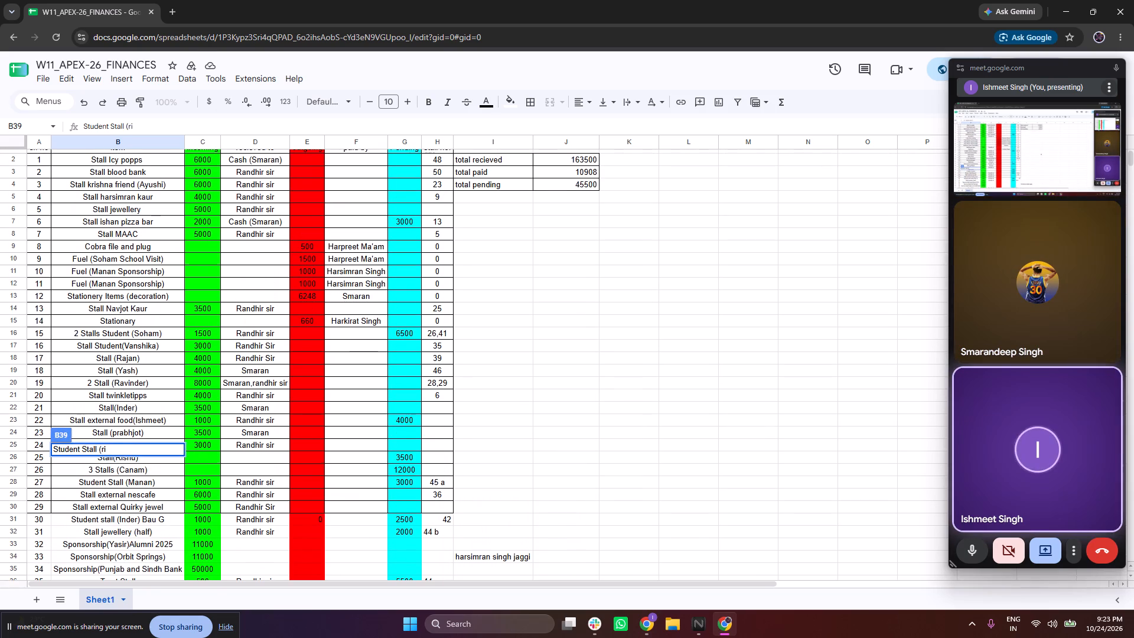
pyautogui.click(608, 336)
# Enter 3000 as the received amount for Stall(Rishu) in row 26 and clear its pending amount.
pyautogui.scroll(1, 407, 216)
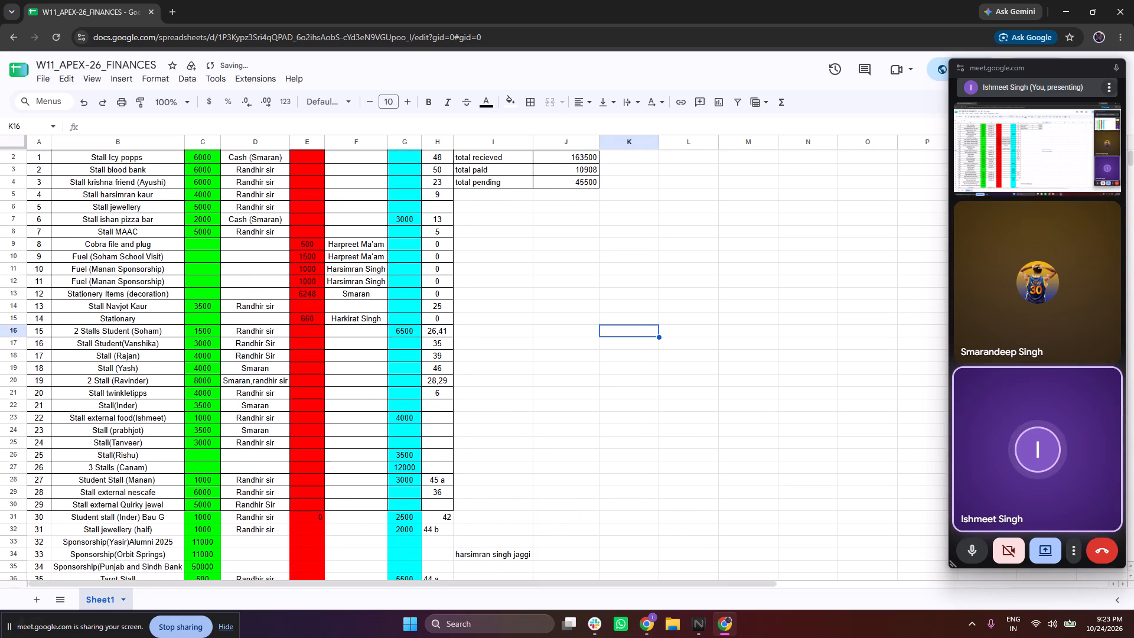
pyautogui.scroll(1, 407, 216)
pyautogui.click(216, 450)
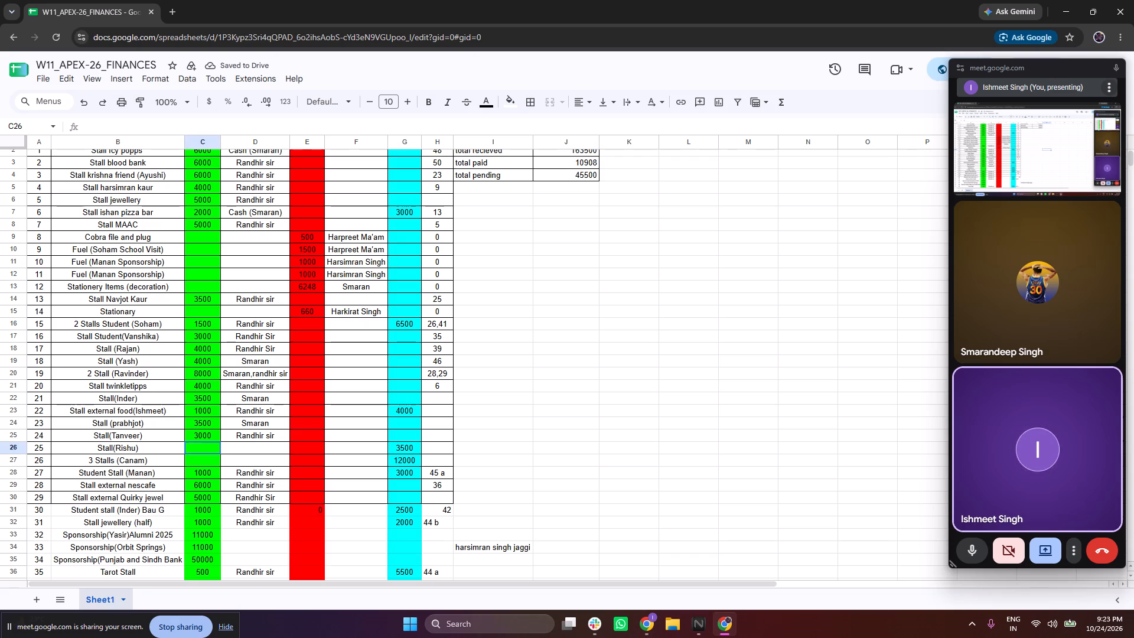
pyautogui.write('3000')
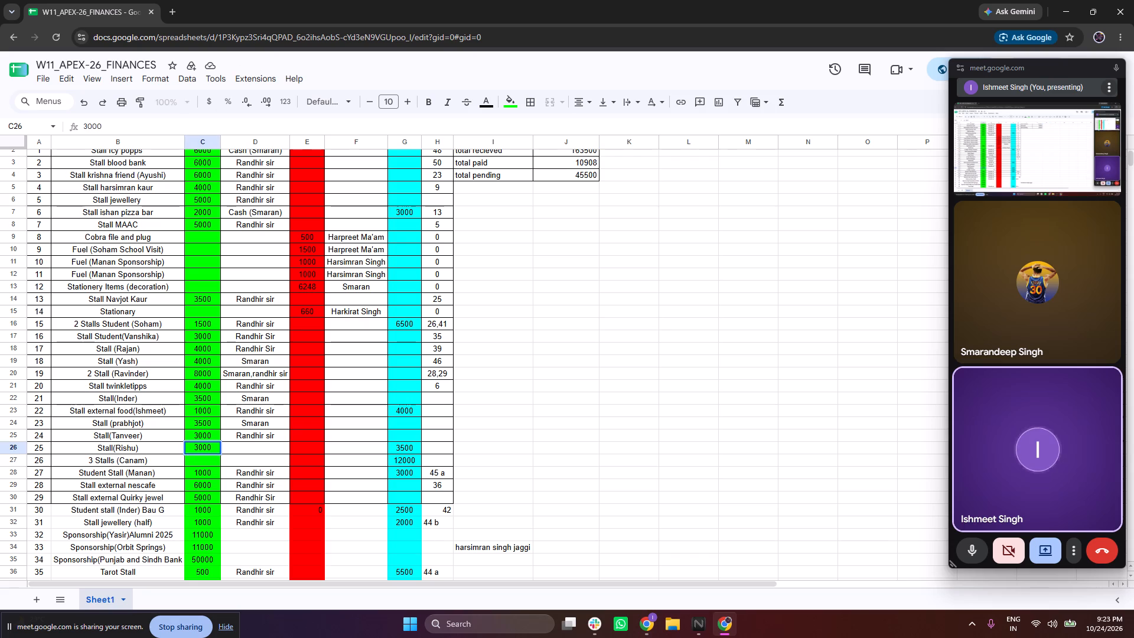
pyautogui.click(415, 450)
pyautogui.press('BackSpace')
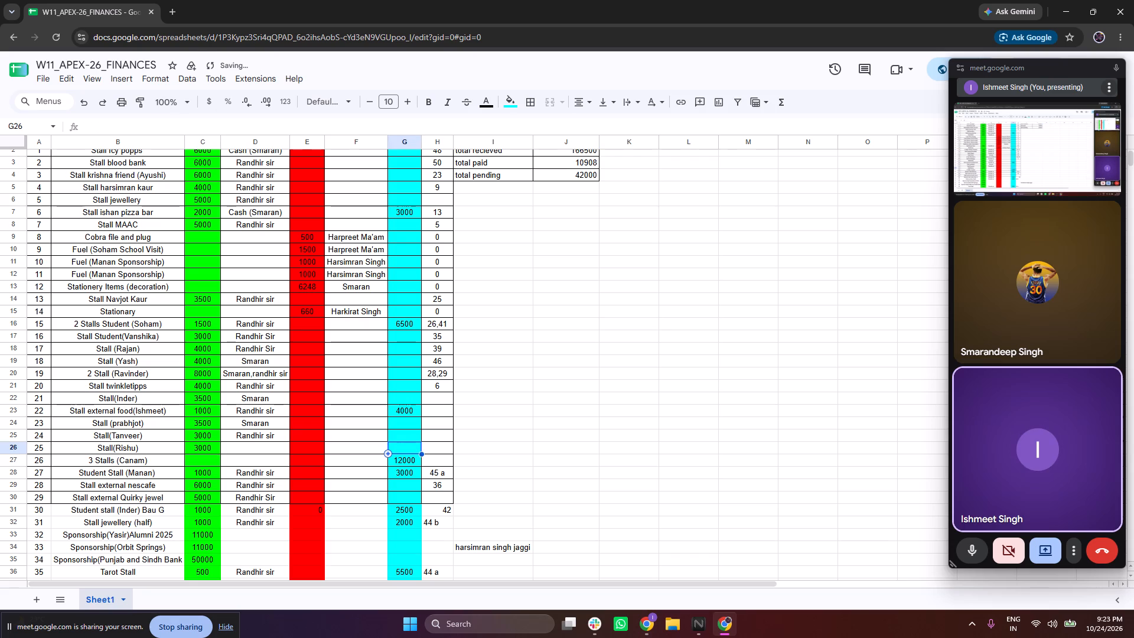
pyautogui.click(535, 464)
# Replace the item in row 39 with "Computonics" and enter 3000 as its received amount.
pyautogui.scroll(-3, 535, 464)
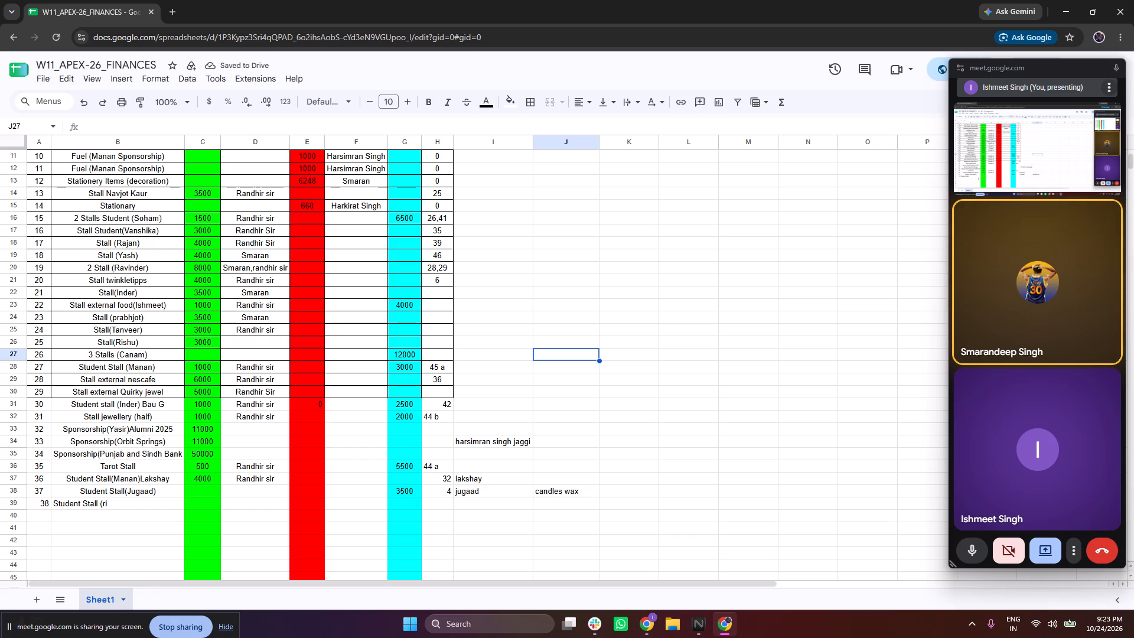
pyautogui.click(139, 504)
pyautogui.press('BackSpace')
pyautogui.write('Computonics')
pyautogui.click(218, 503)
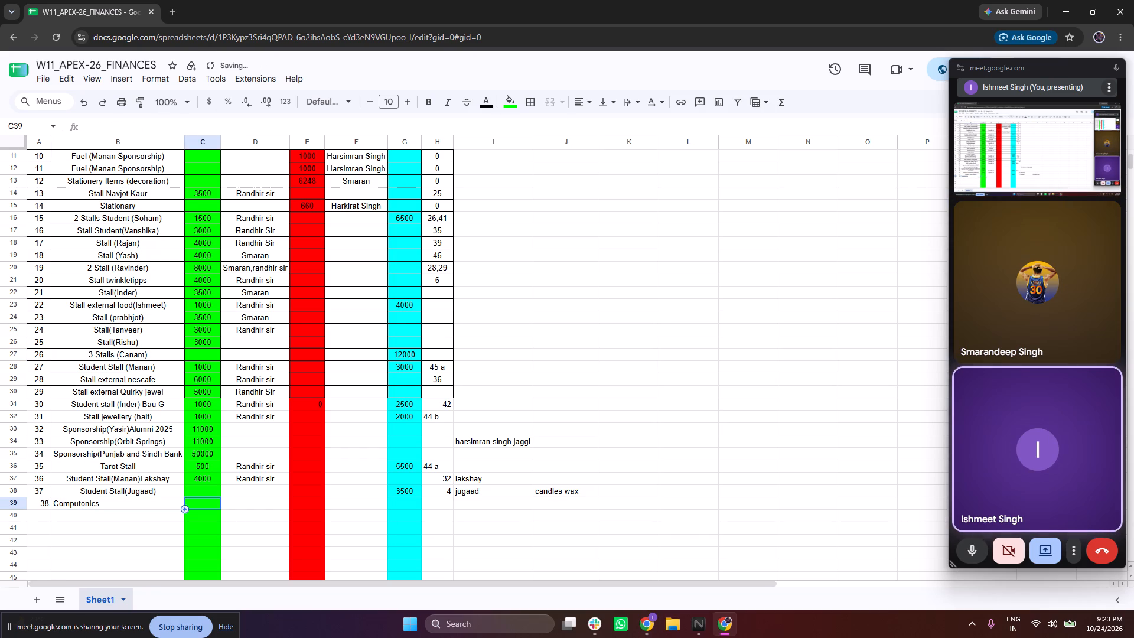
pyautogui.write('3000')
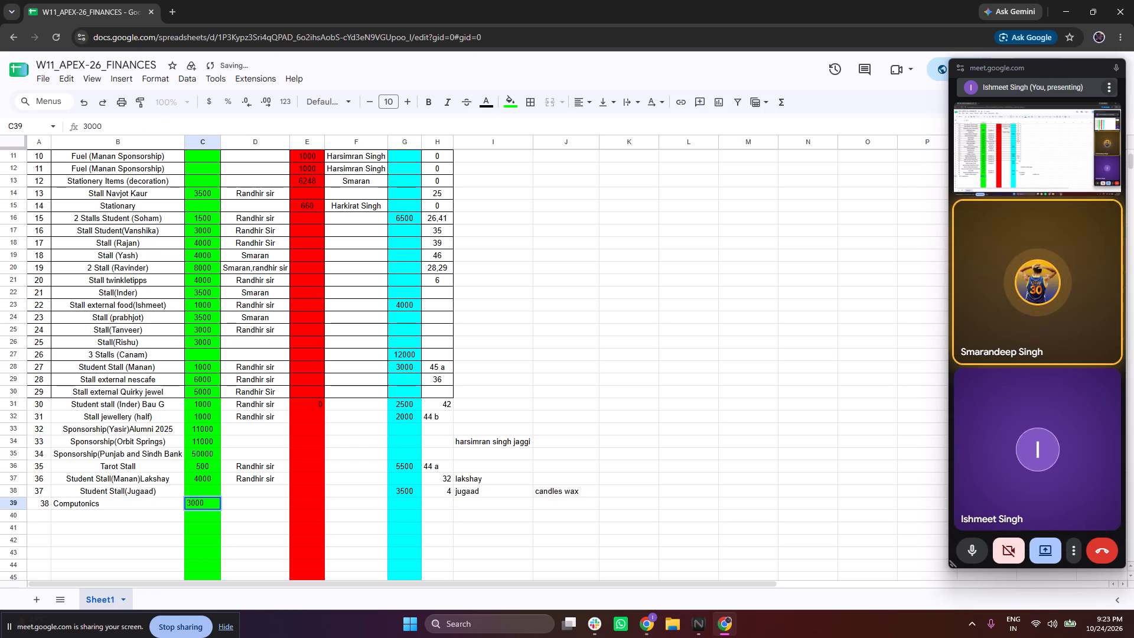
pyautogui.click(276, 494)
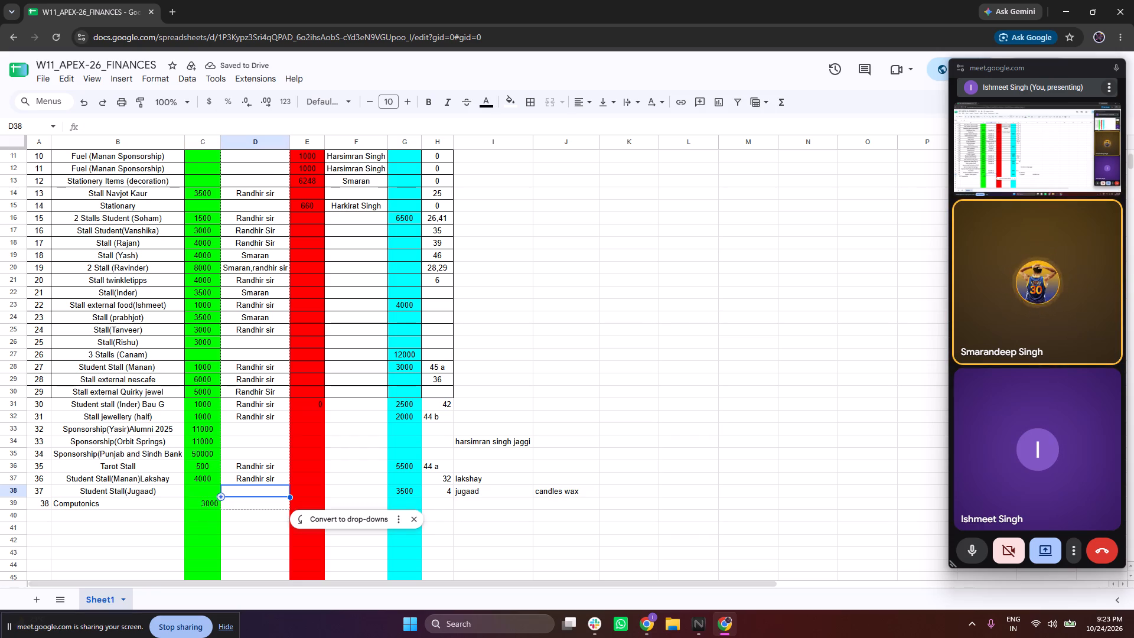
# Enter "ishmeet" as the receiver for the Orbit Springs sponsorship in row 34.
pyautogui.click(250, 440)
pyautogui.write('ishmeet')
pyautogui.click(612, 360)
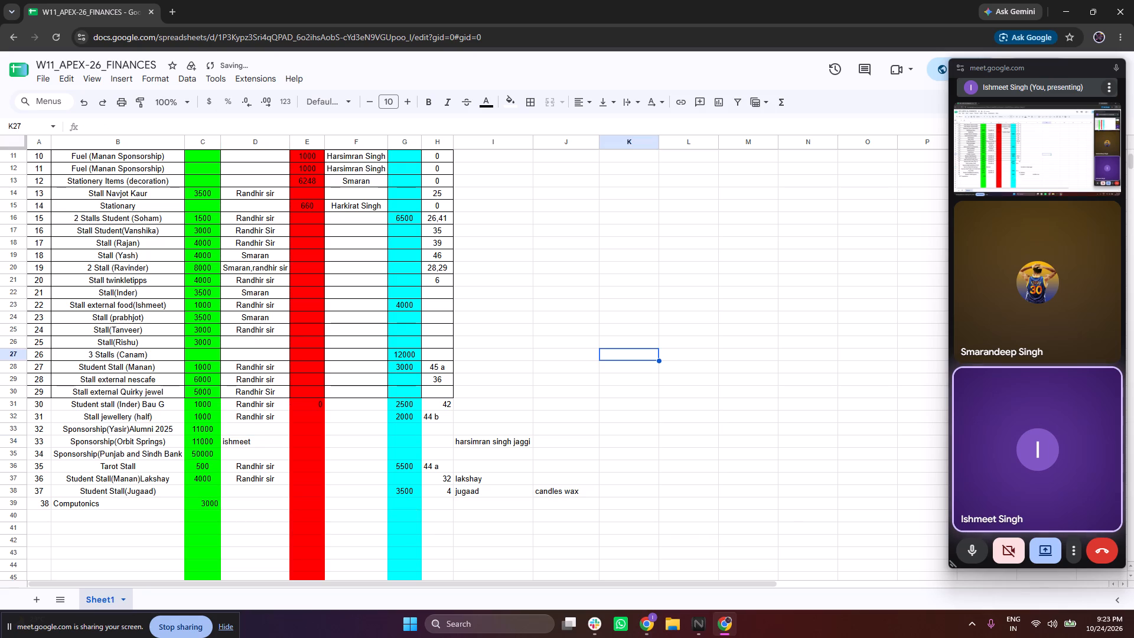
# Enter 3 in column I of row 33, on the Alumni 2025 sponsorship line.
pyautogui.click(245, 432)
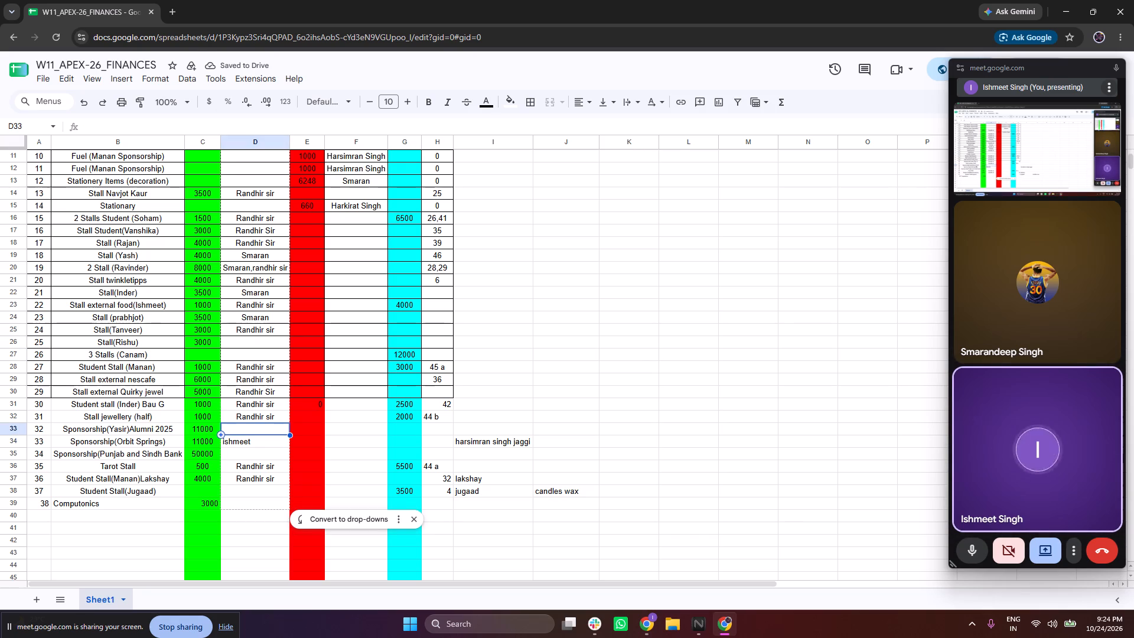
pyautogui.click(484, 419)
pyautogui.click(488, 424)
pyautogui.moveTo(488, 424); pyautogui.dragTo(470, 280)
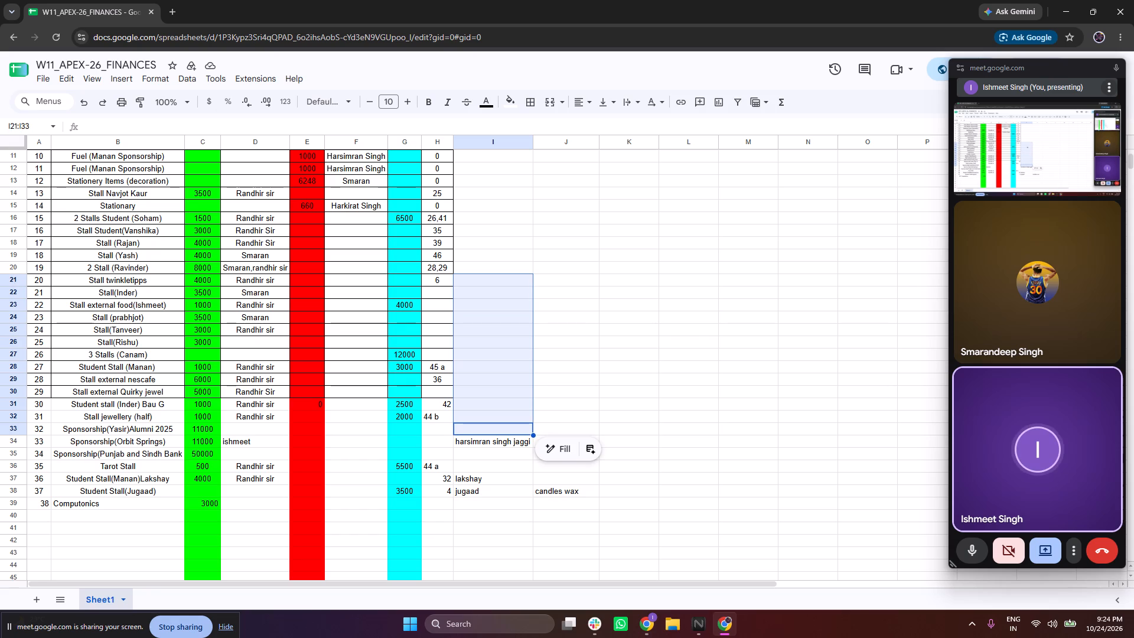
pyautogui.press('3')
pyautogui.moveTo(574, 263); pyautogui.dragTo(590, 351)
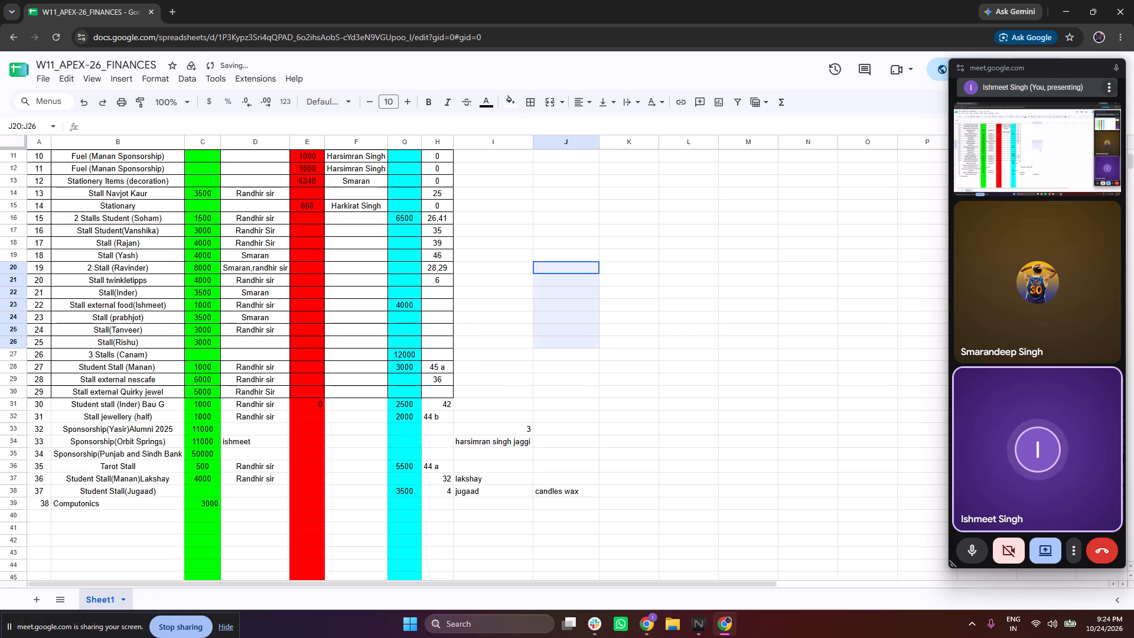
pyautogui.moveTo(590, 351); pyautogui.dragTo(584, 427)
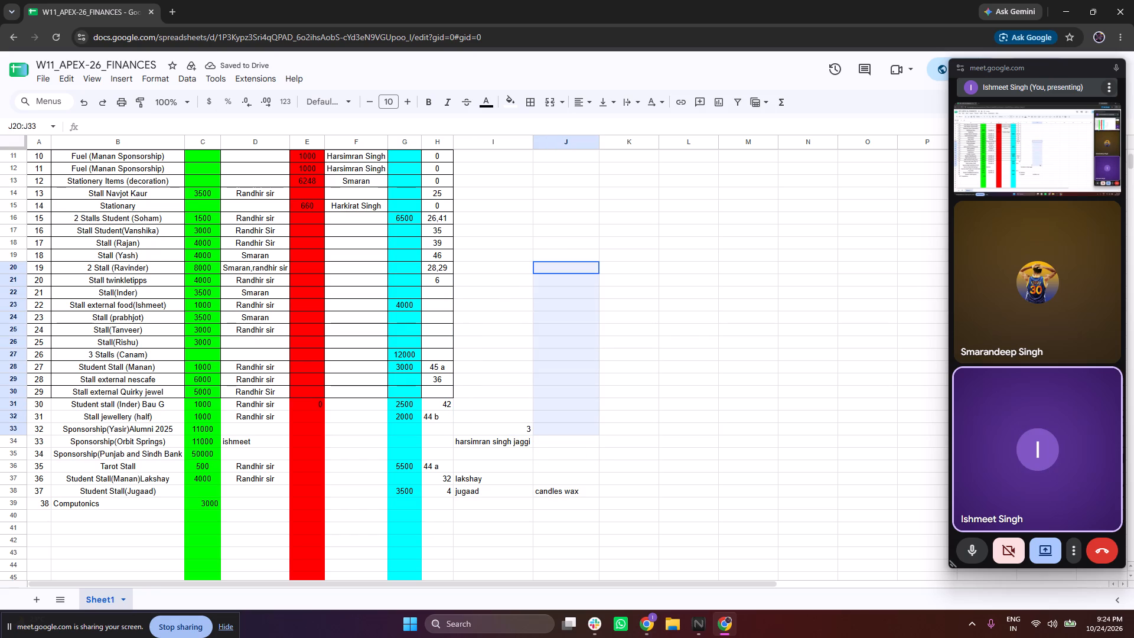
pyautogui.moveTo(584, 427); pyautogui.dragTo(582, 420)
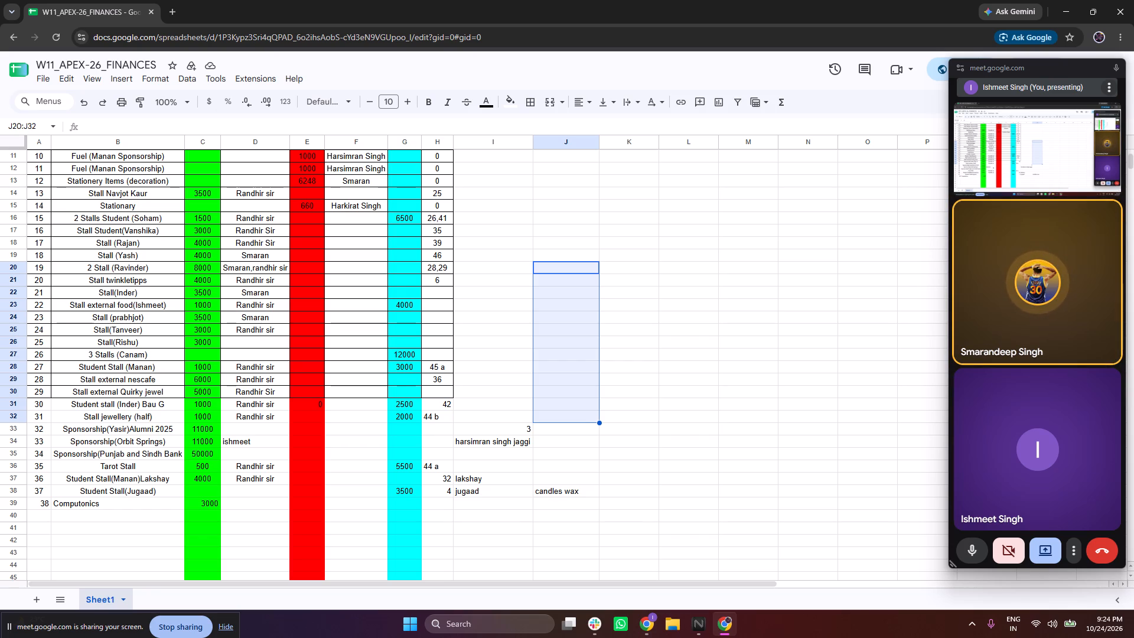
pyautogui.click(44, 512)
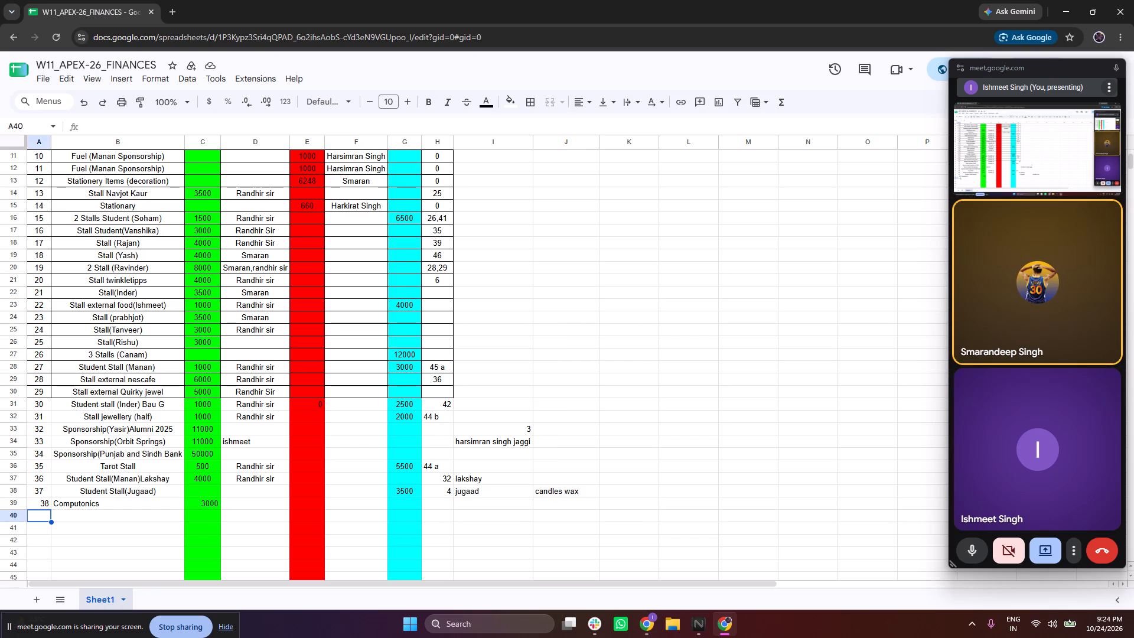
# Clear the pending amount of Student stall (Inder) Bau G in row 31 and set its received amount to 3500.
pyautogui.click(400, 402)
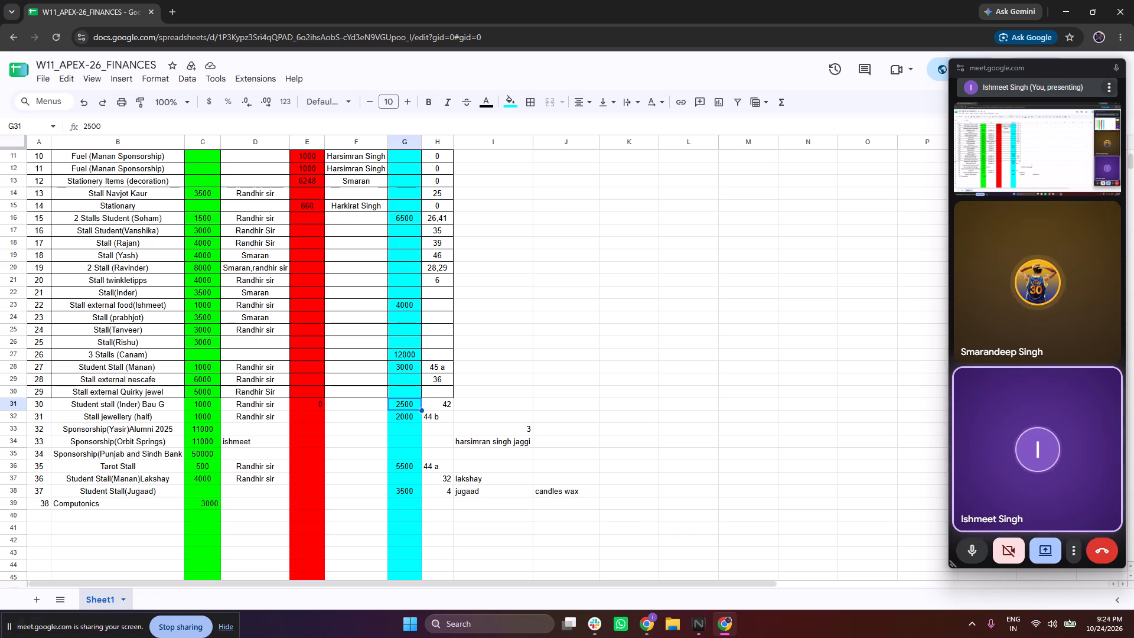
pyautogui.press('BackSpace')
pyautogui.click(200, 407)
pyautogui.write('3500')
pyautogui.press('Return')
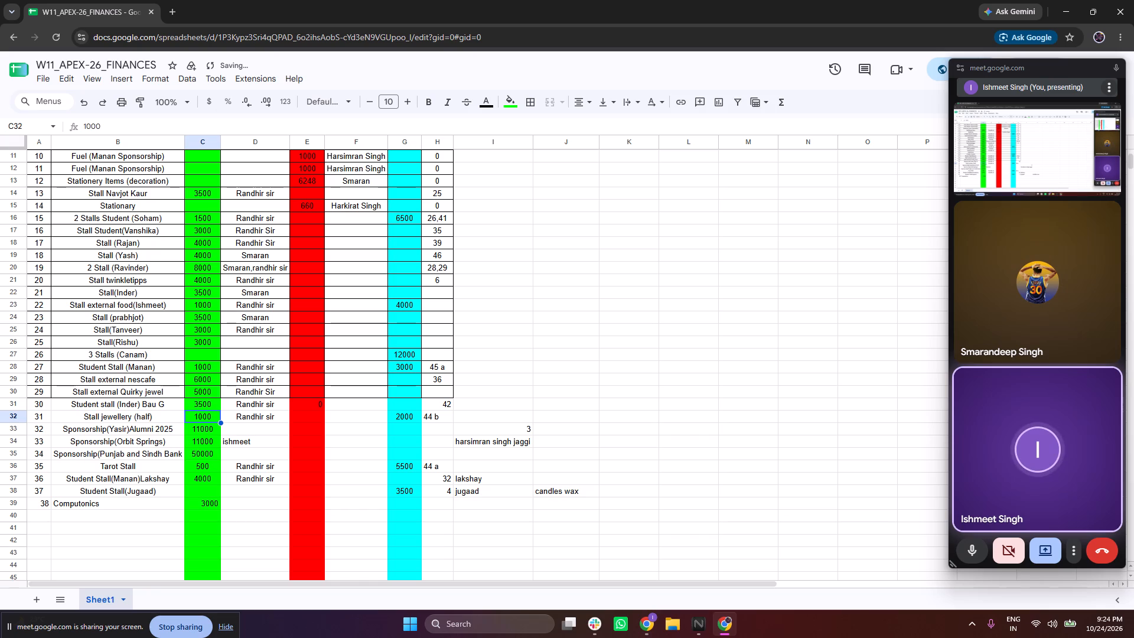
pyautogui.click(602, 390)
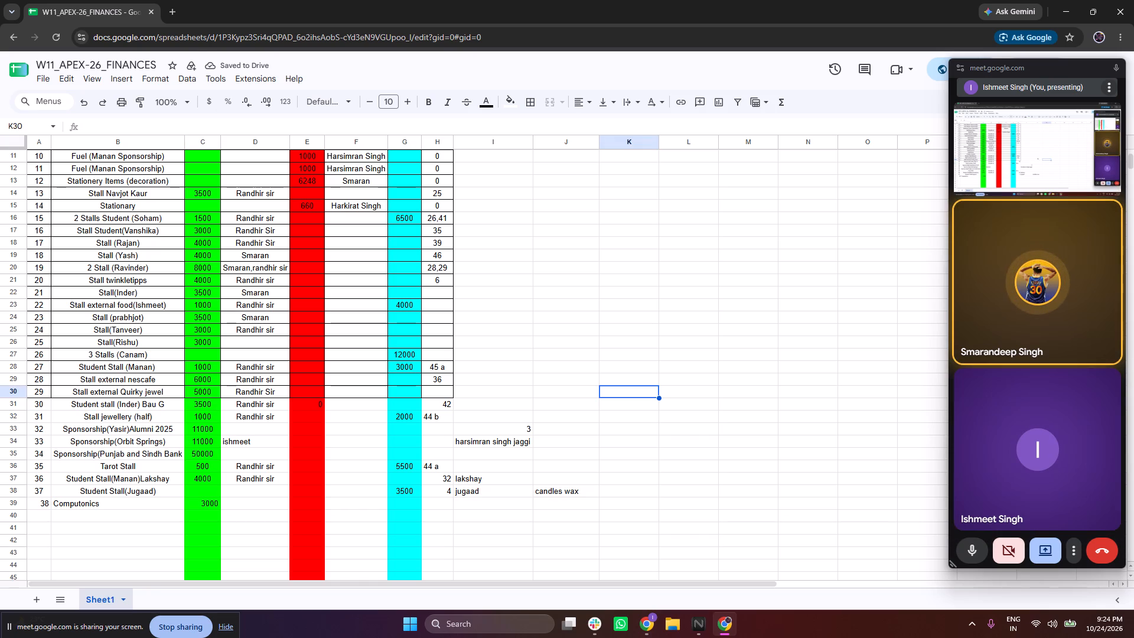
# Add the item "tarot card simar" in row 40 with 500 received and 4500 pending.
pyautogui.click(125, 512)
pyautogui.write('tarot card')
pyautogui.press('space')
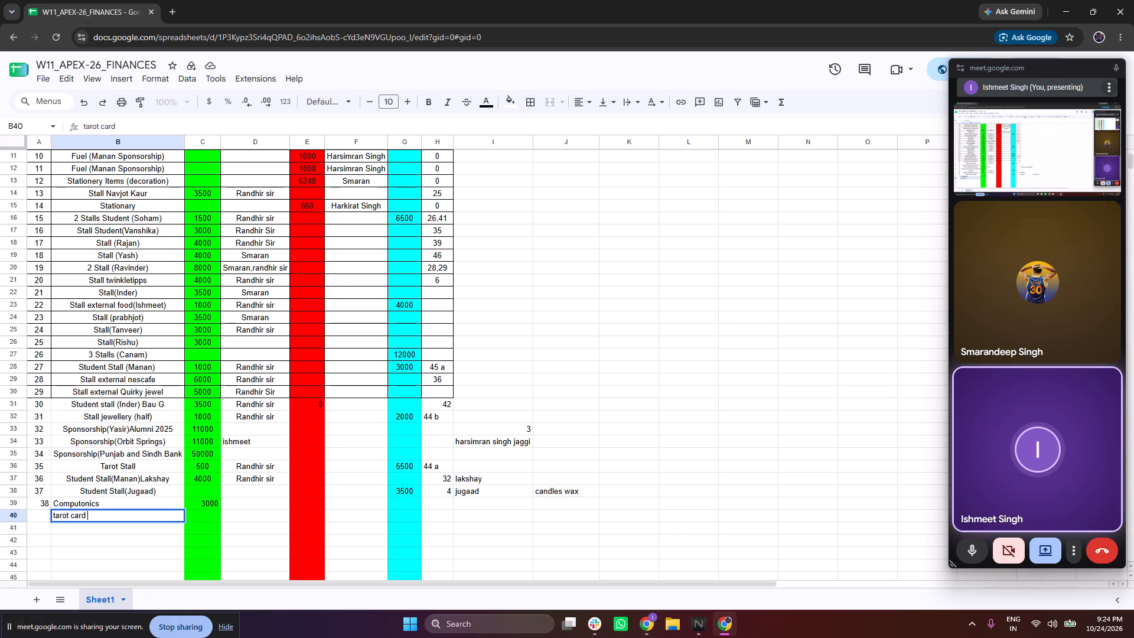
pyautogui.write('simar')
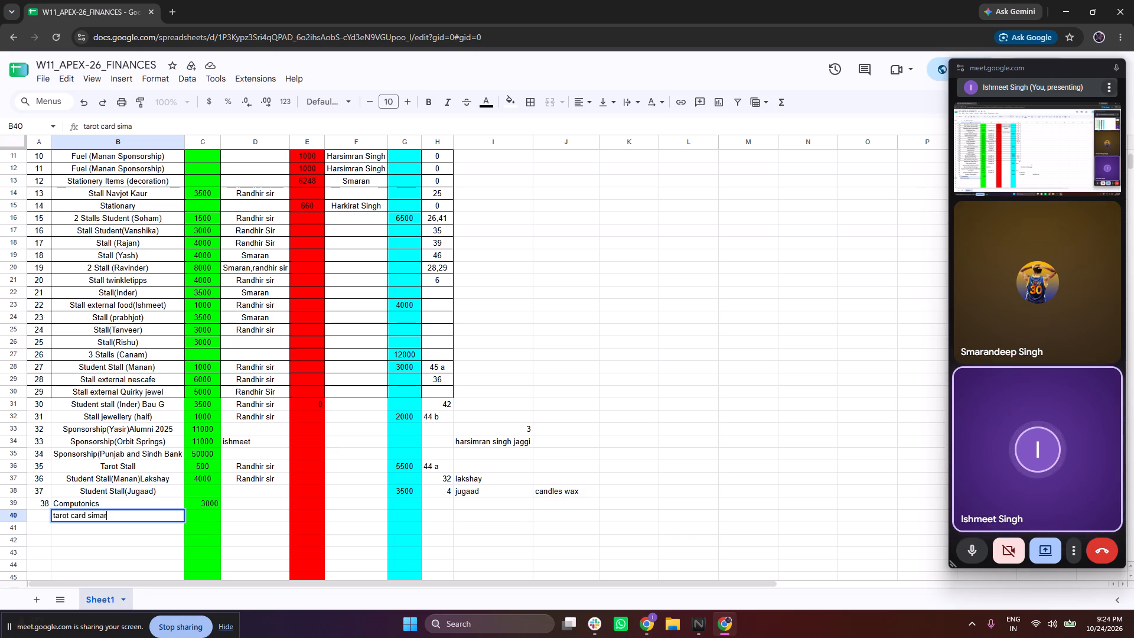
pyautogui.press('space')
pyautogui.click(204, 513)
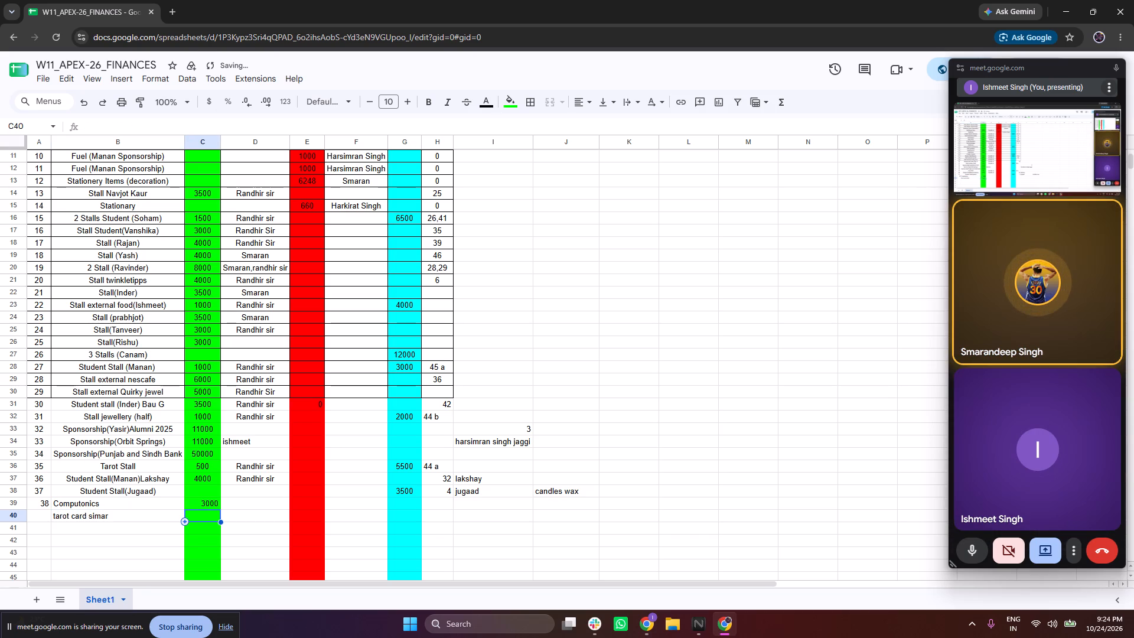
pyautogui.write('500')
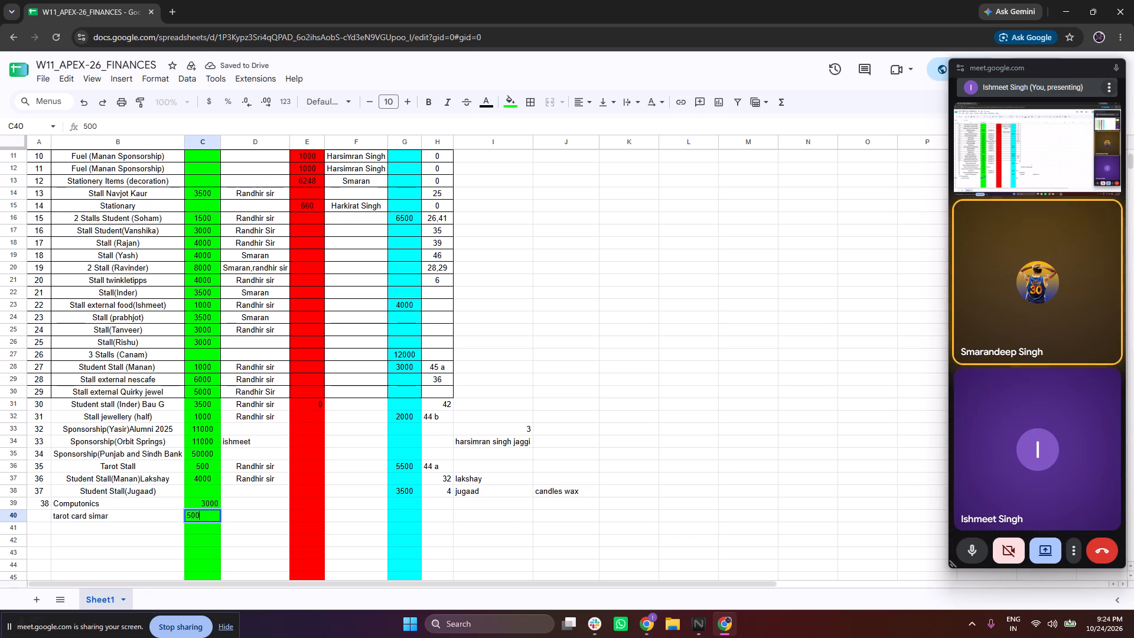
pyautogui.click(402, 516)
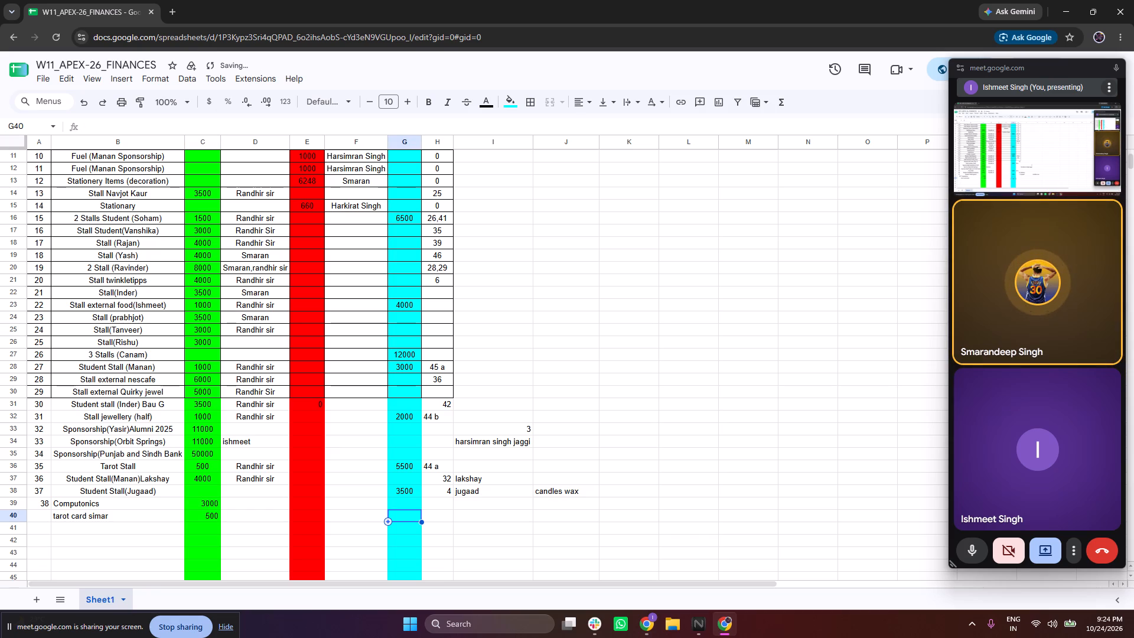
pyautogui.write('4500')
pyautogui.press('Return')
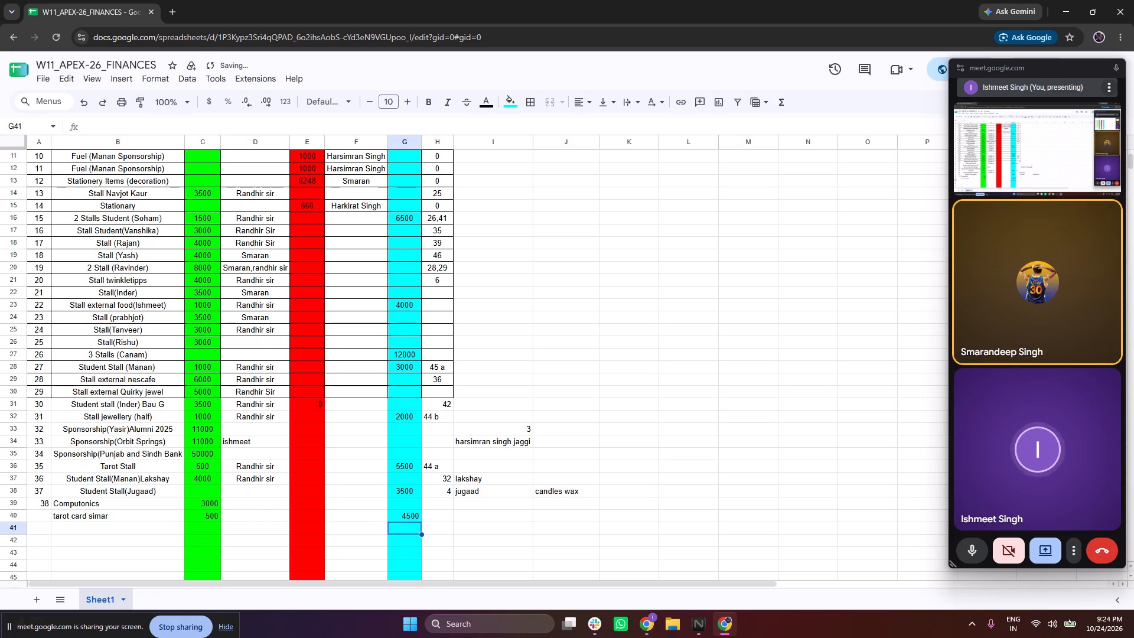
# Select the empty item cell in row 41, below the "tarot card simar" record.
pyautogui.click(94, 530)
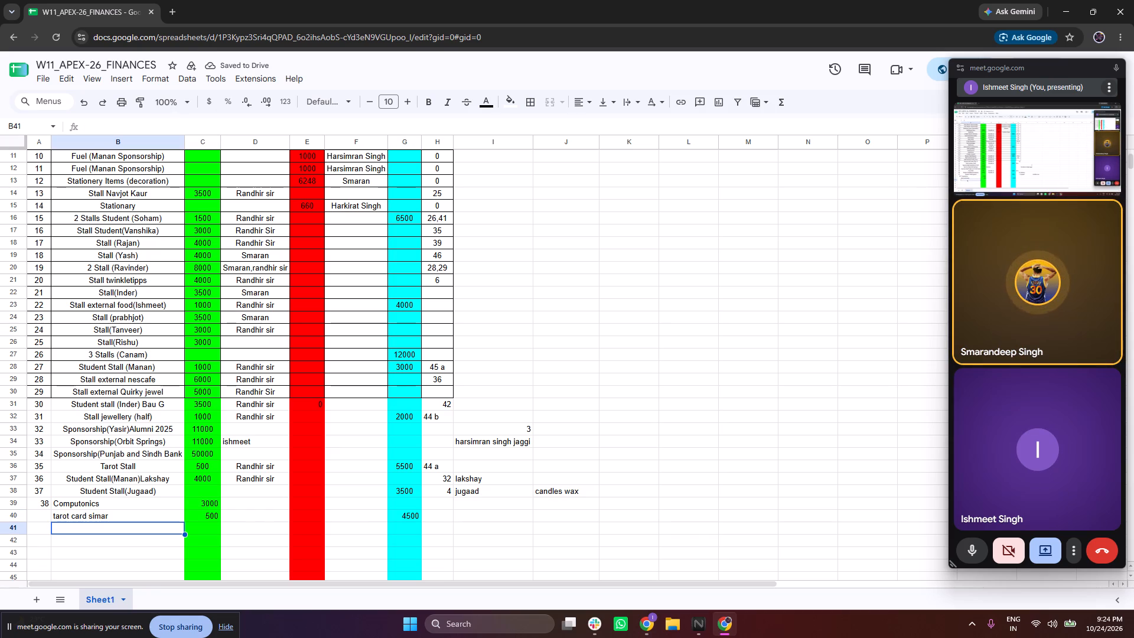
# Add the item "bvoc jeenat" in row 41 with 3000 received.
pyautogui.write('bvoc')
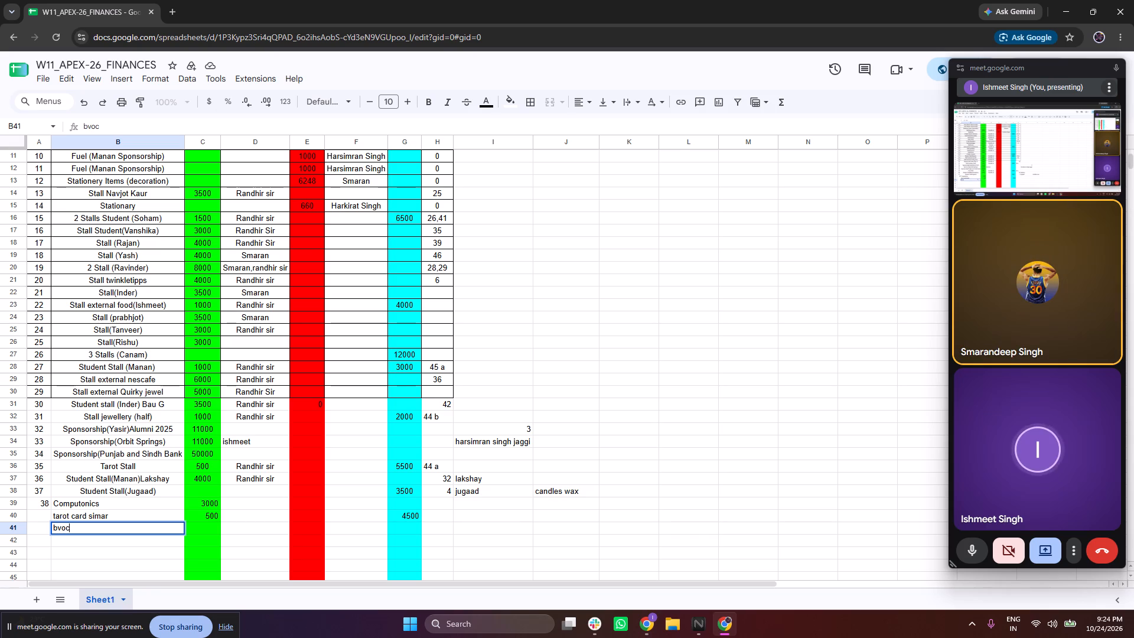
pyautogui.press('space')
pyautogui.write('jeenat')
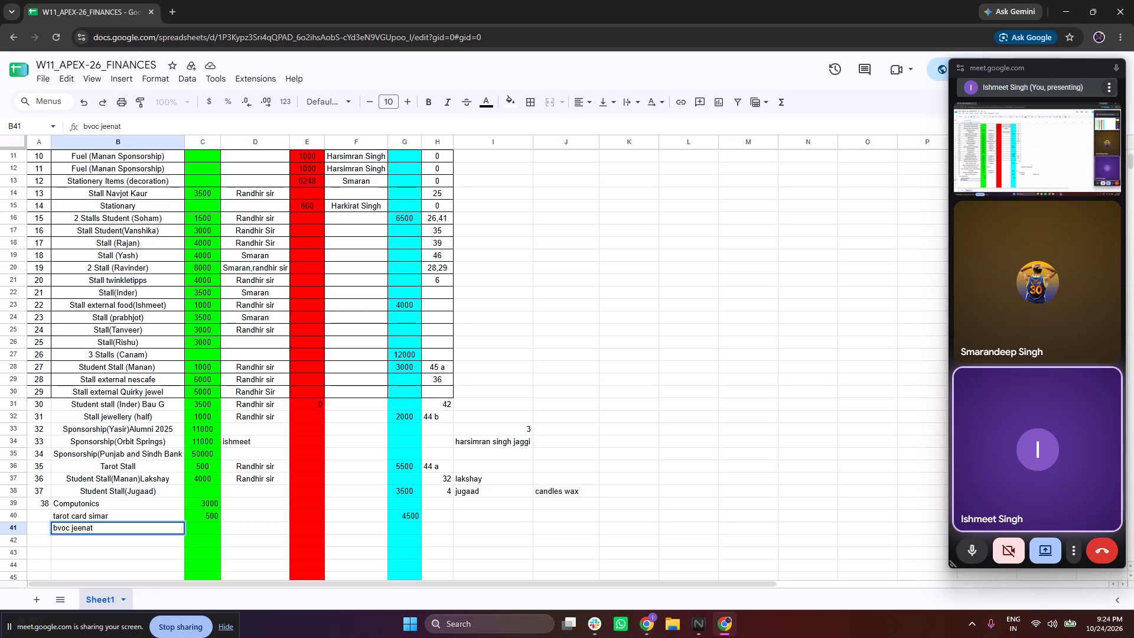
pyautogui.click(204, 527)
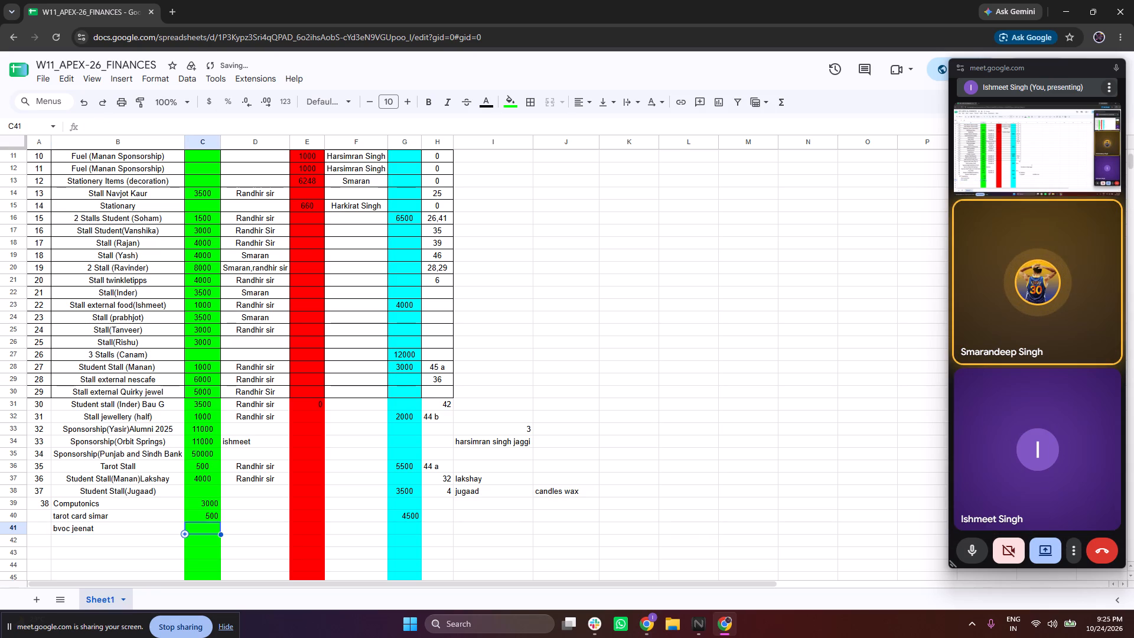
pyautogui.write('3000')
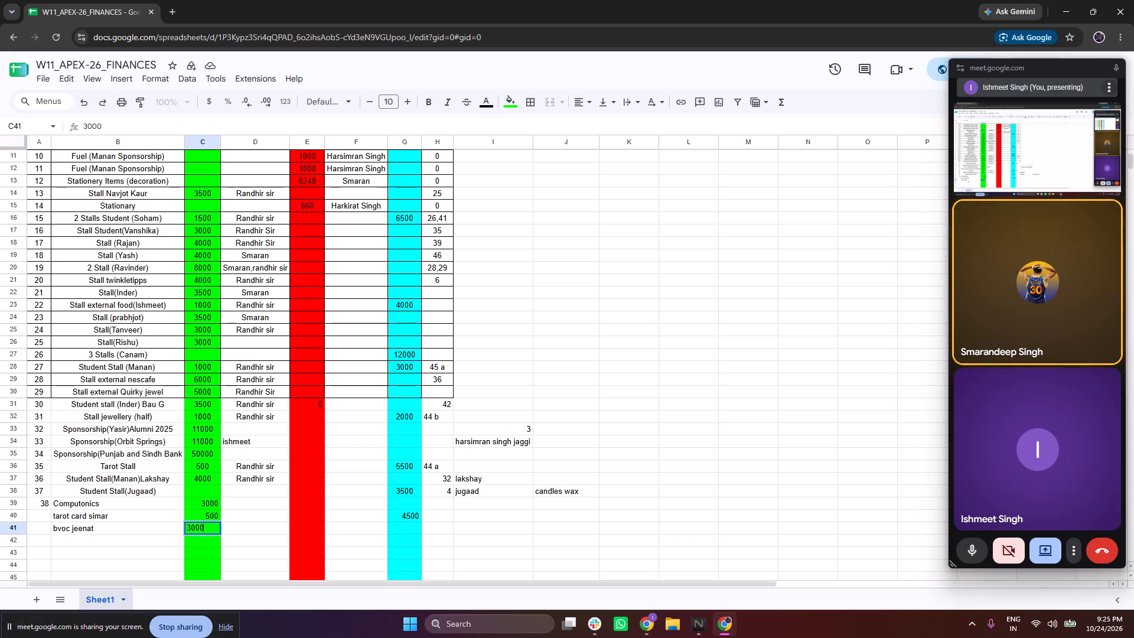
# Add the second bvoc item in row 42, "bvoc" followed by the student's full name, with 3000 received.
pyautogui.click(113, 542)
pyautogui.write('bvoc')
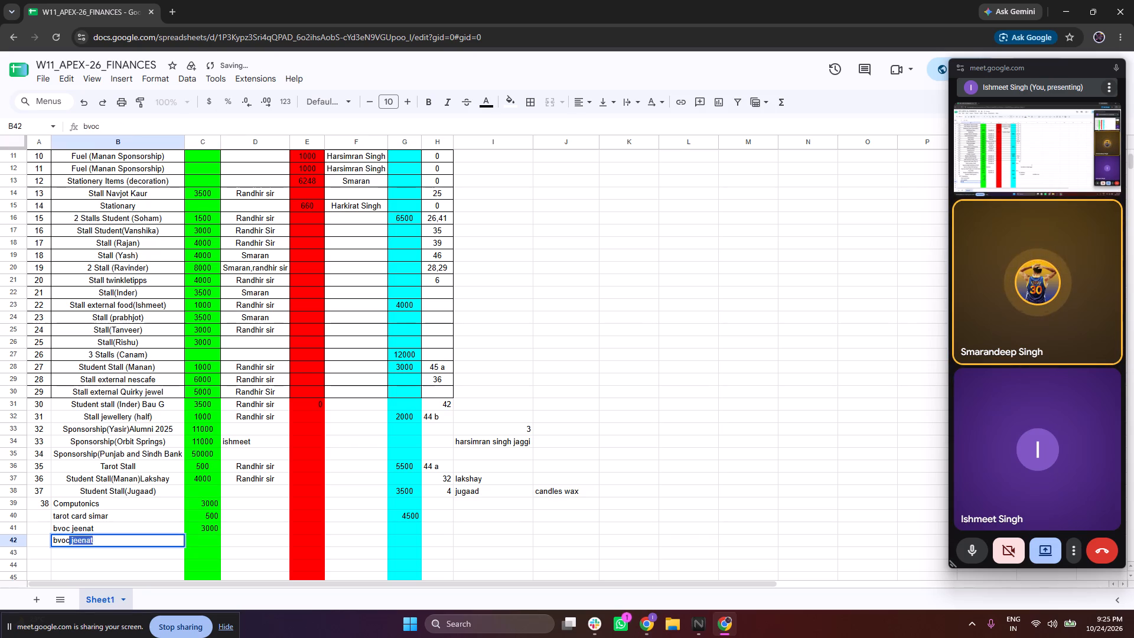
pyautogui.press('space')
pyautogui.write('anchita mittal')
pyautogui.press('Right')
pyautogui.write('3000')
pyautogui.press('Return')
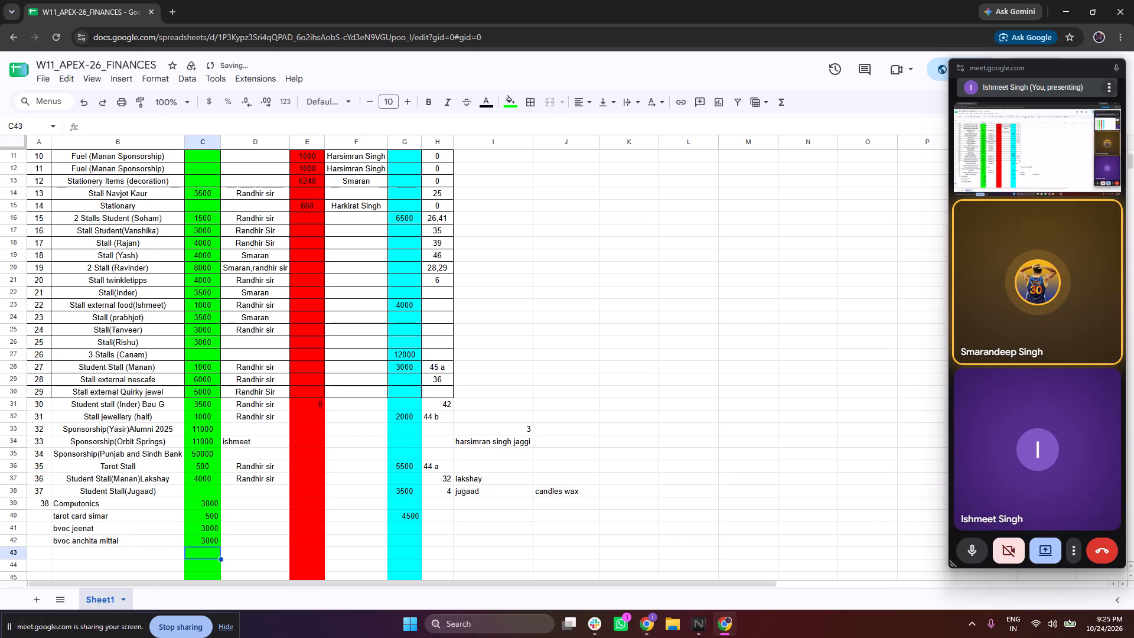
# Add a record in row 43 with 6000 received and the item name "sticks and co".
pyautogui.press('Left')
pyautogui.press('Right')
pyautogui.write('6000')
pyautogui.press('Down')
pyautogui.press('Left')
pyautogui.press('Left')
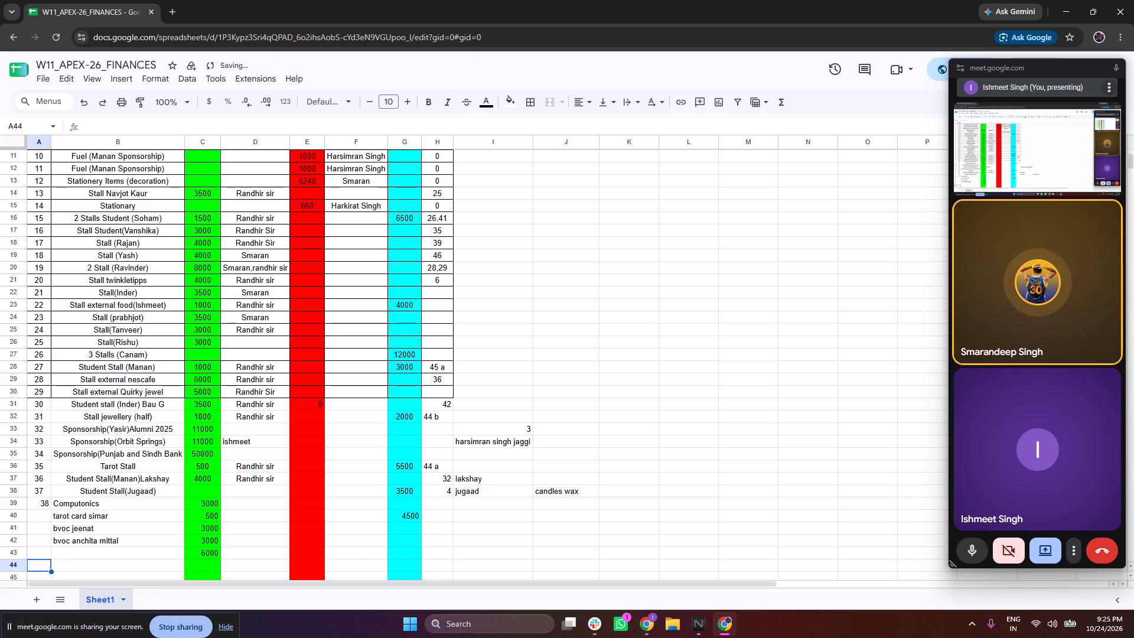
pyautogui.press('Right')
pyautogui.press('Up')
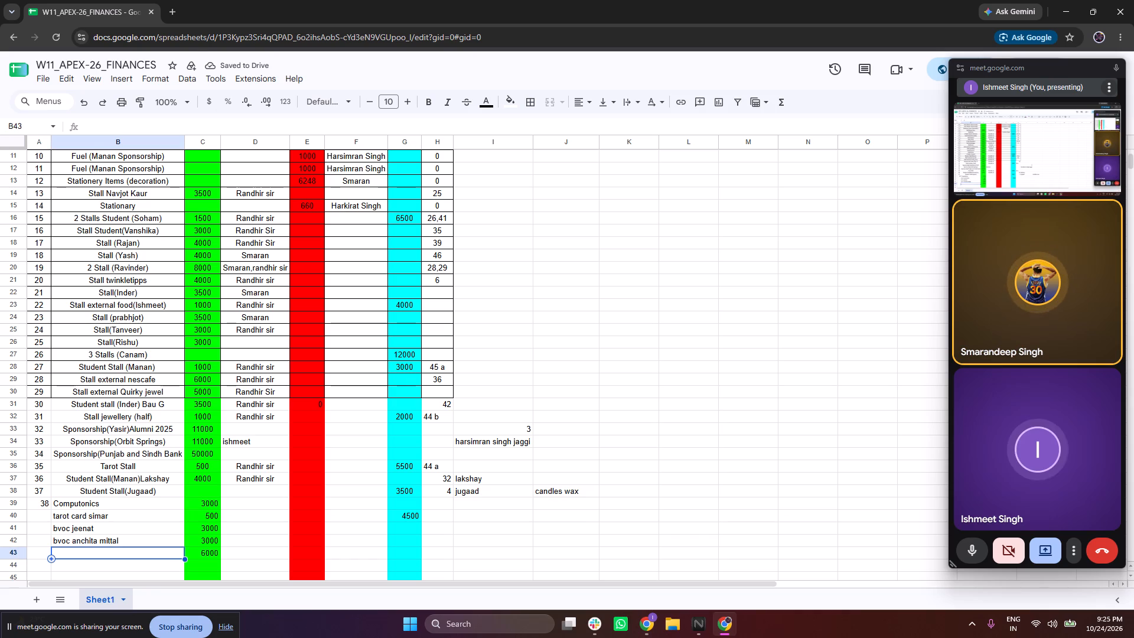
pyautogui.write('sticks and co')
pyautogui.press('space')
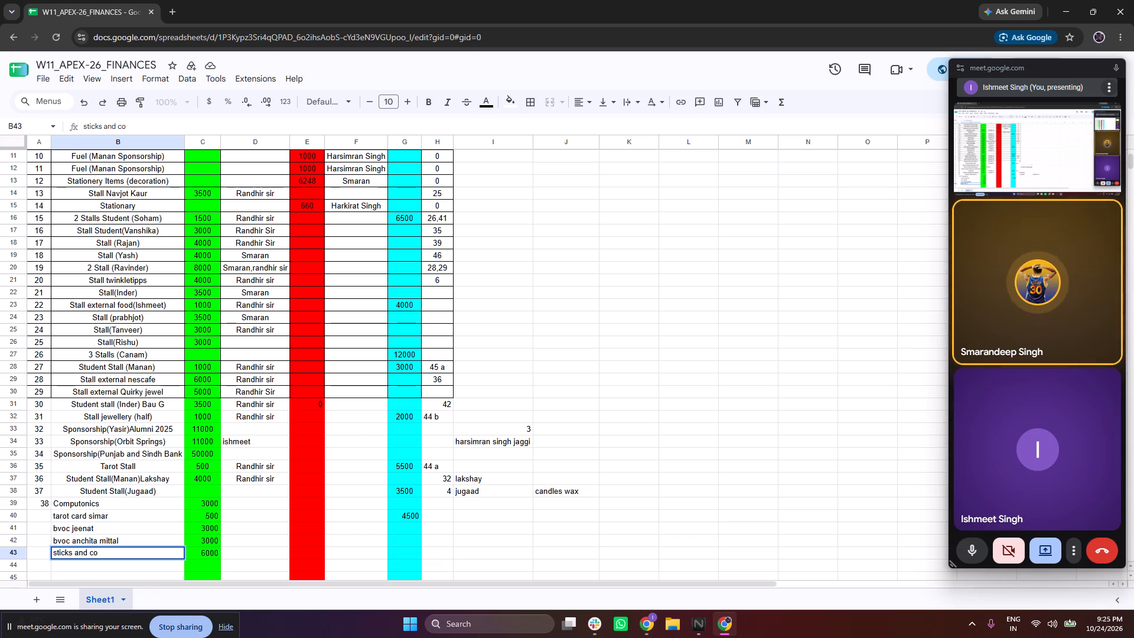
# Set the received amount for "sticks and co" in row 43 to 500 and enter 5500 as its pending amount.
pyautogui.click(213, 555)
pyautogui.write('500')
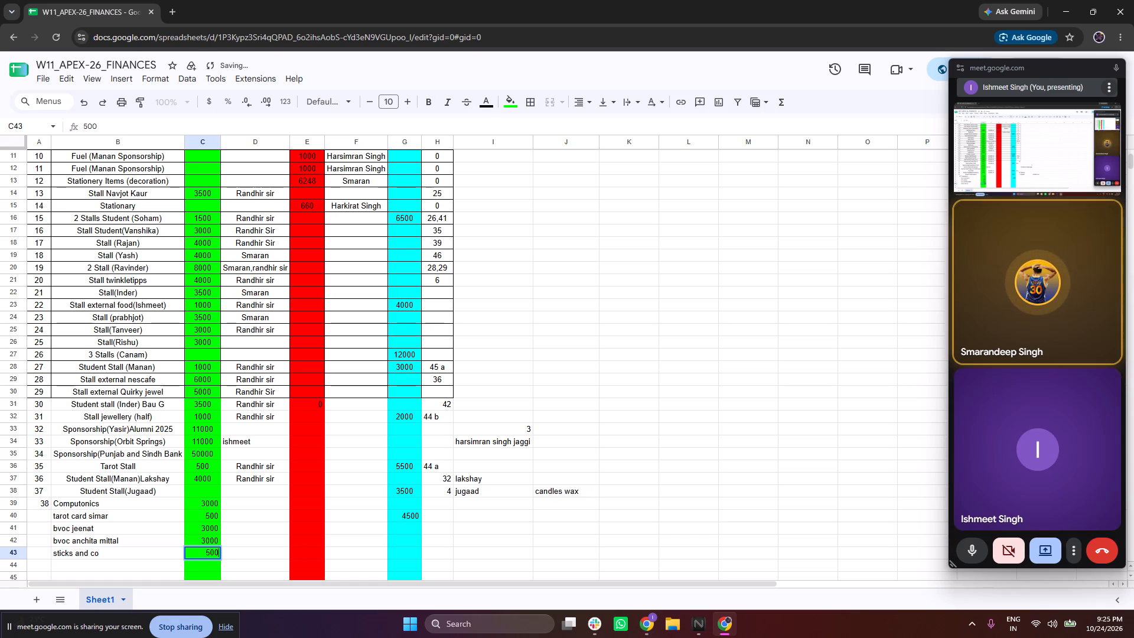
pyautogui.doubleClick(407, 547)
pyautogui.click(397, 556)
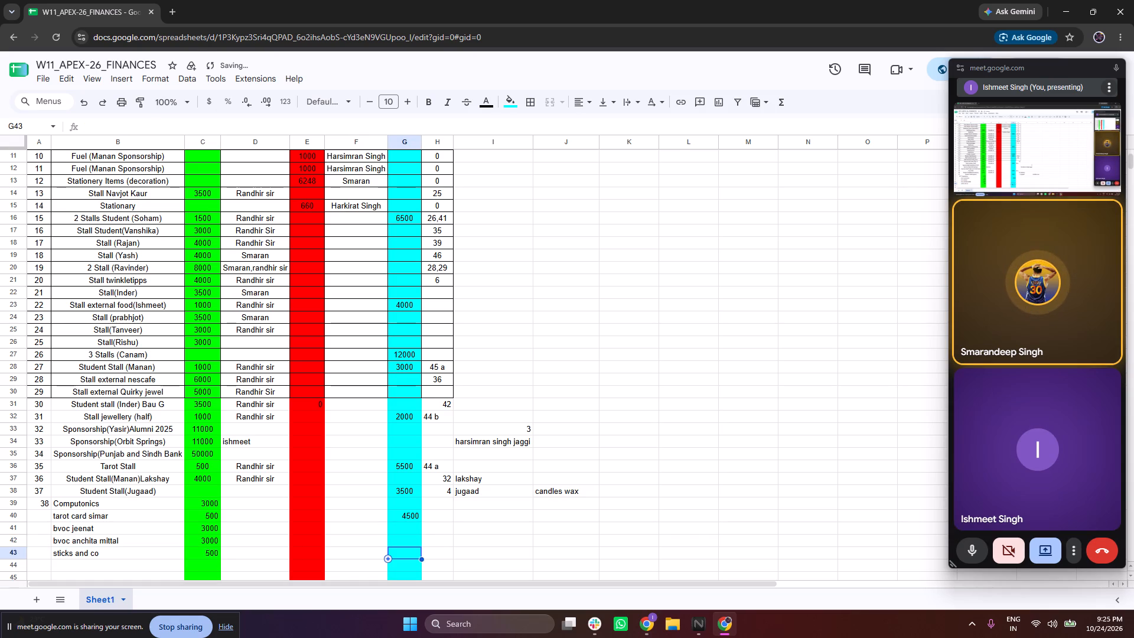
pyautogui.write('5500')
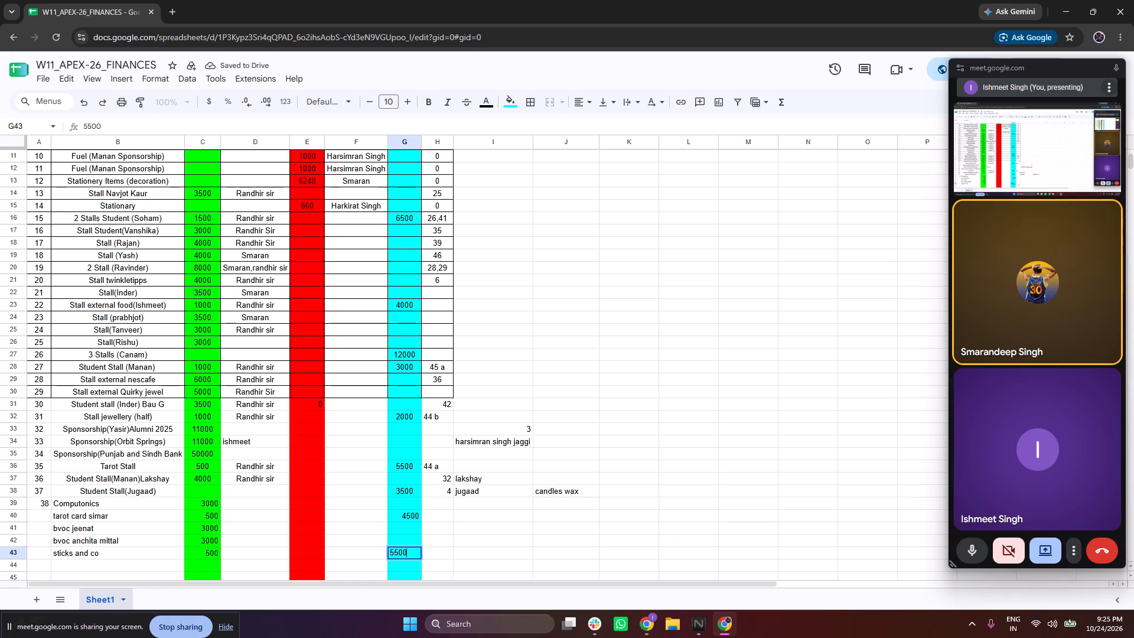
# Add the item "mathemagic stall" in row 44, below the "sticks and co" record.
pyautogui.click(489, 559)
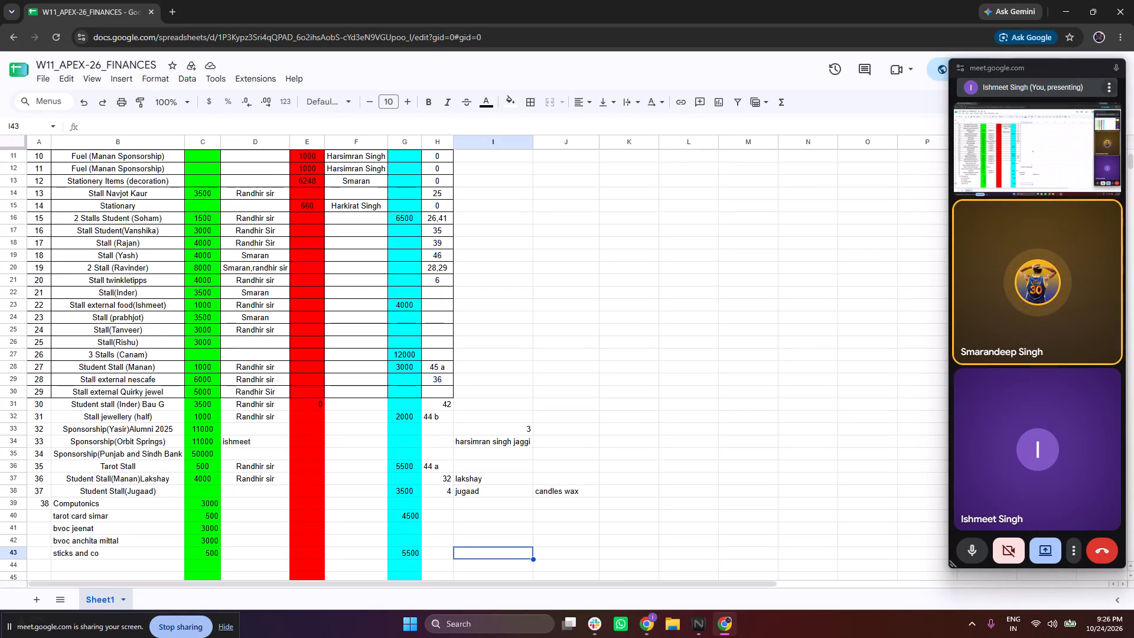
pyautogui.scroll(-2, 380, 372)
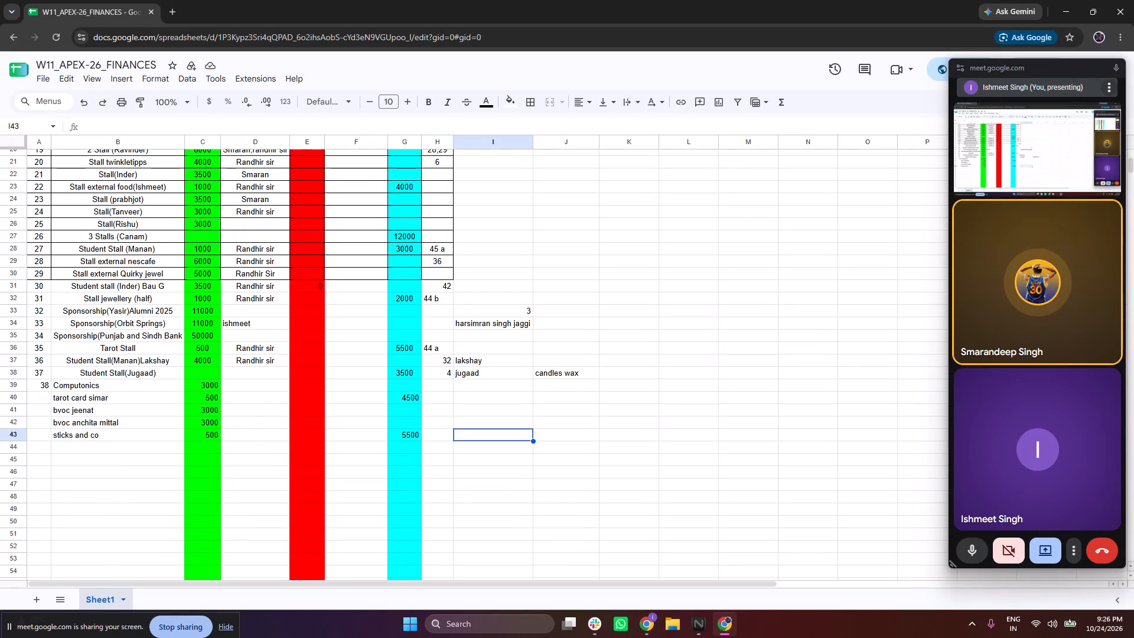
pyautogui.click(55, 445)
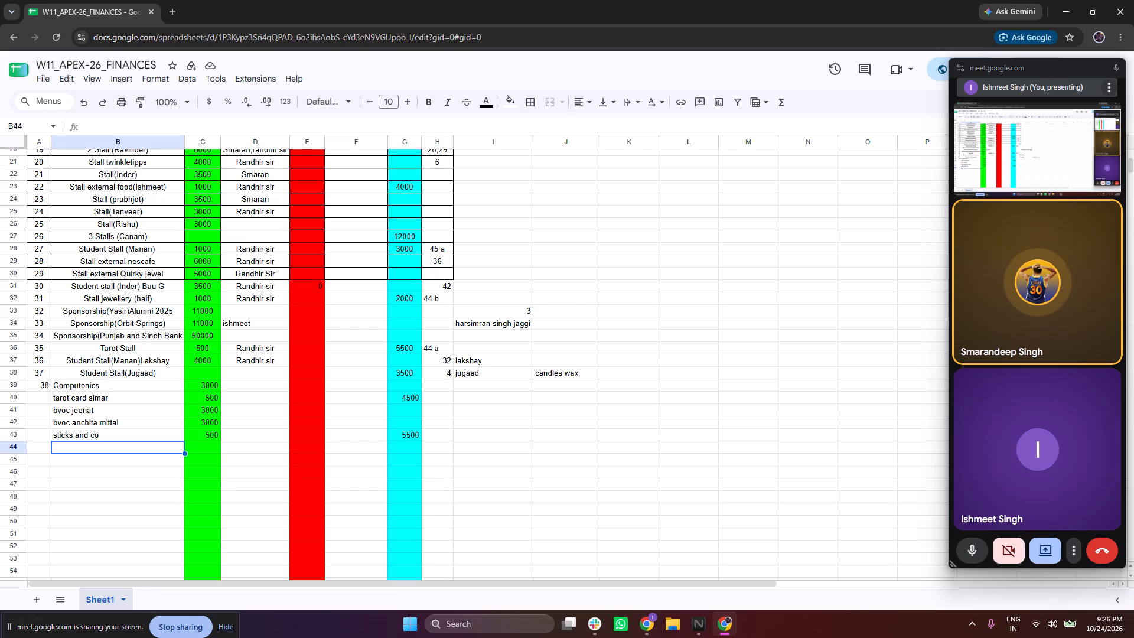
pyautogui.write('mathemagic')
pyautogui.press('space')
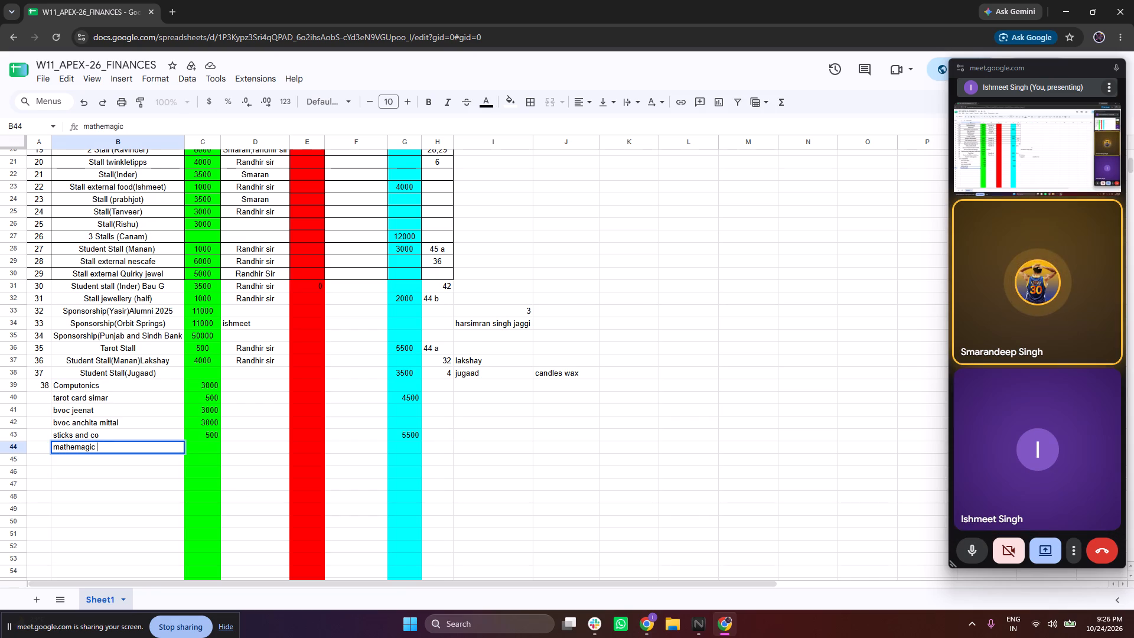
pyautogui.write('stall')
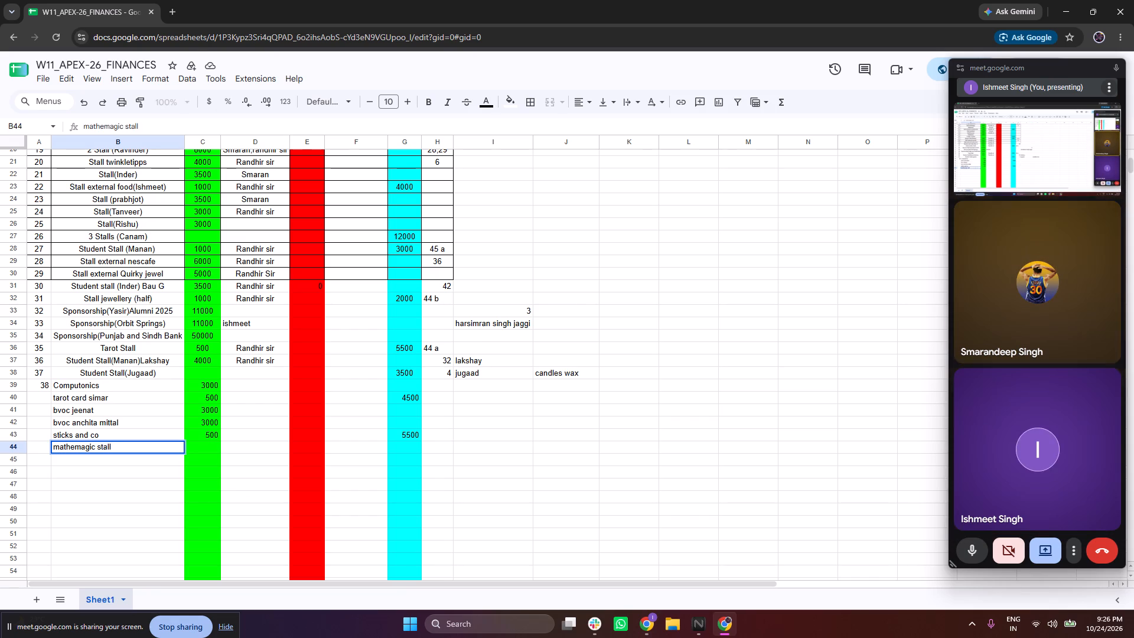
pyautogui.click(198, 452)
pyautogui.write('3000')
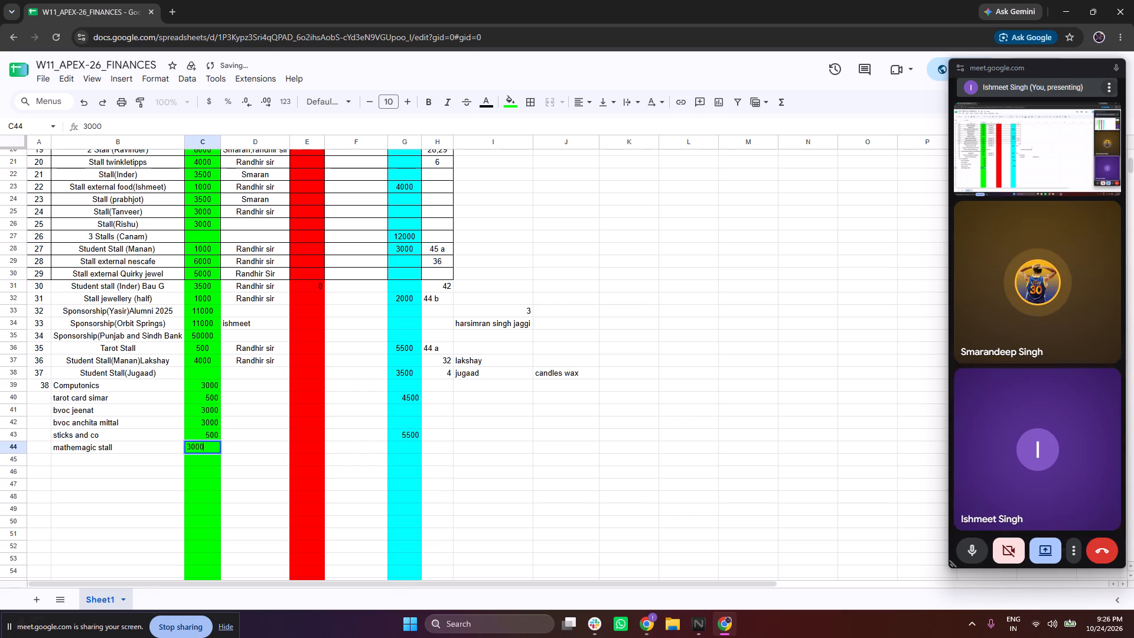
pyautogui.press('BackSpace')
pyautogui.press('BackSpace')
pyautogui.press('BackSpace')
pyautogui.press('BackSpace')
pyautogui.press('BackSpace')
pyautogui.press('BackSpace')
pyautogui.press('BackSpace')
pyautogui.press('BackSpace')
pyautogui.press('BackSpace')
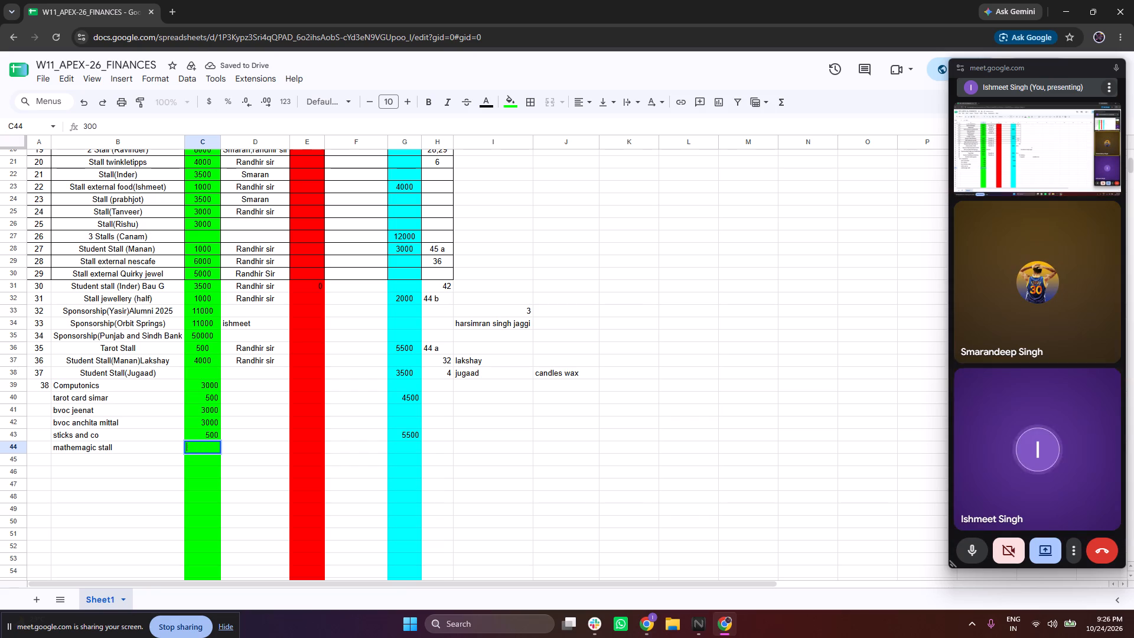
# Enter 3000 as the pending amount of "mathemagic stall" in row 44.
pyautogui.click(402, 452)
pyautogui.write('3000')
pyautogui.press('Return')
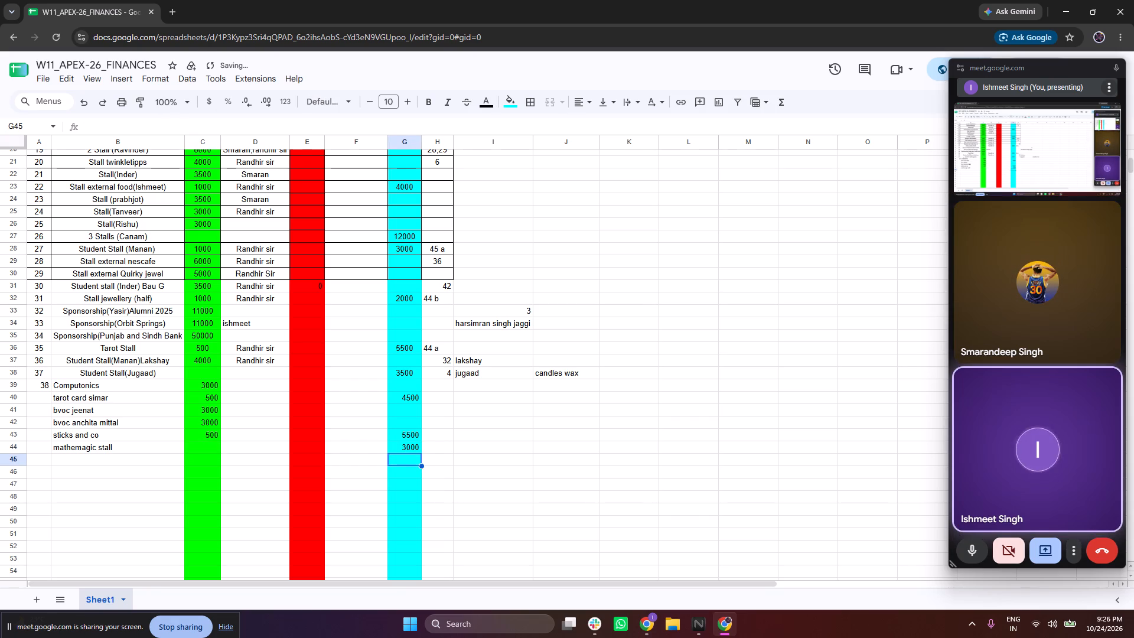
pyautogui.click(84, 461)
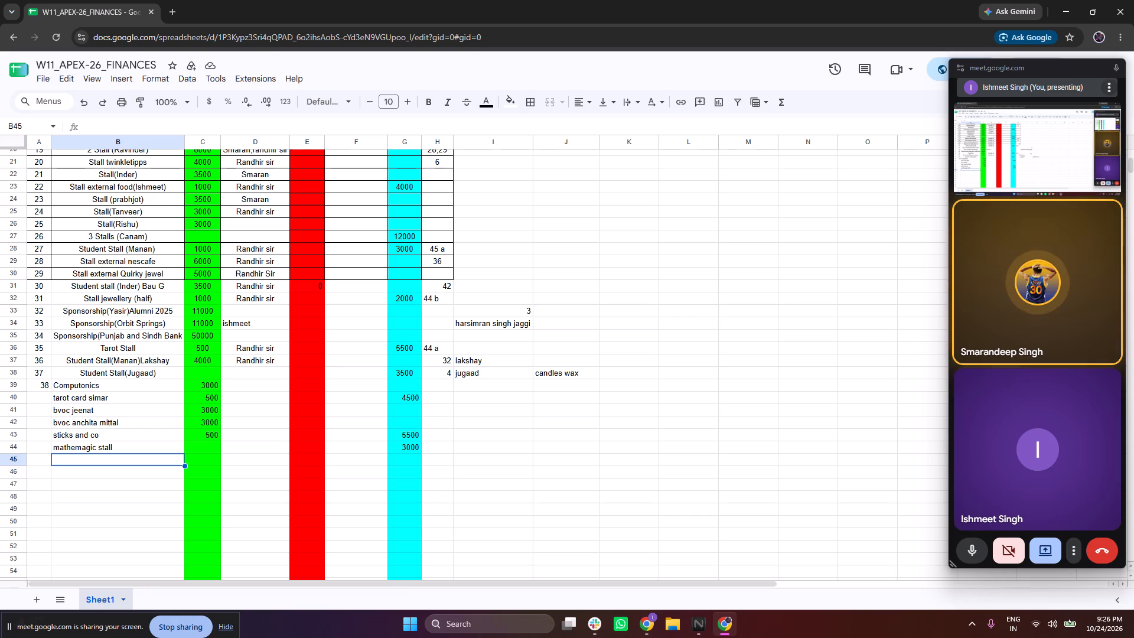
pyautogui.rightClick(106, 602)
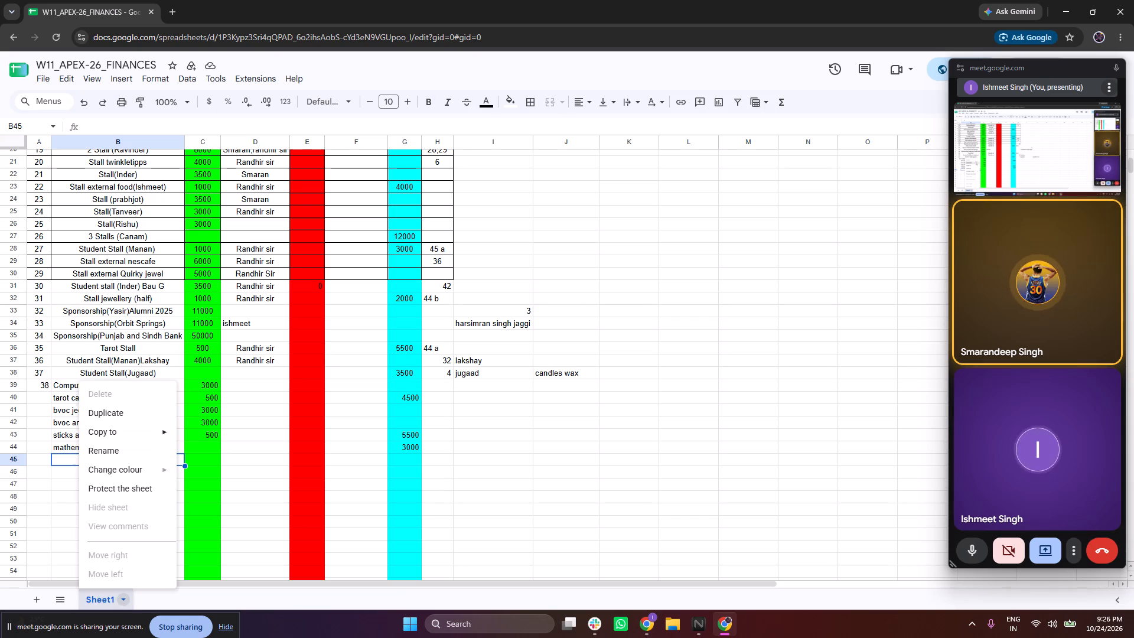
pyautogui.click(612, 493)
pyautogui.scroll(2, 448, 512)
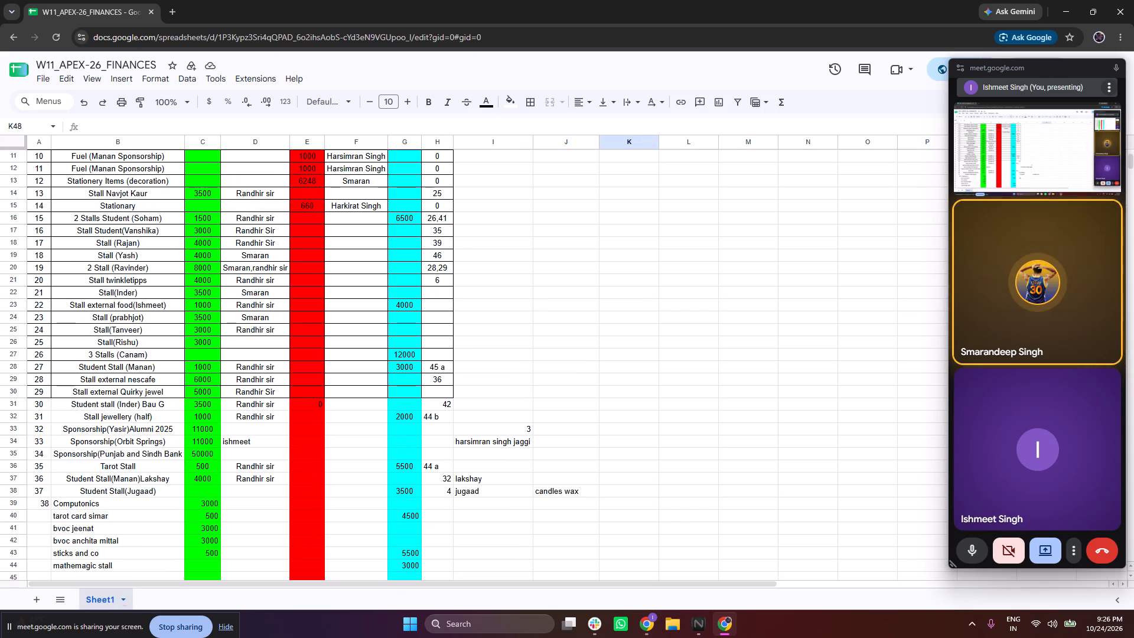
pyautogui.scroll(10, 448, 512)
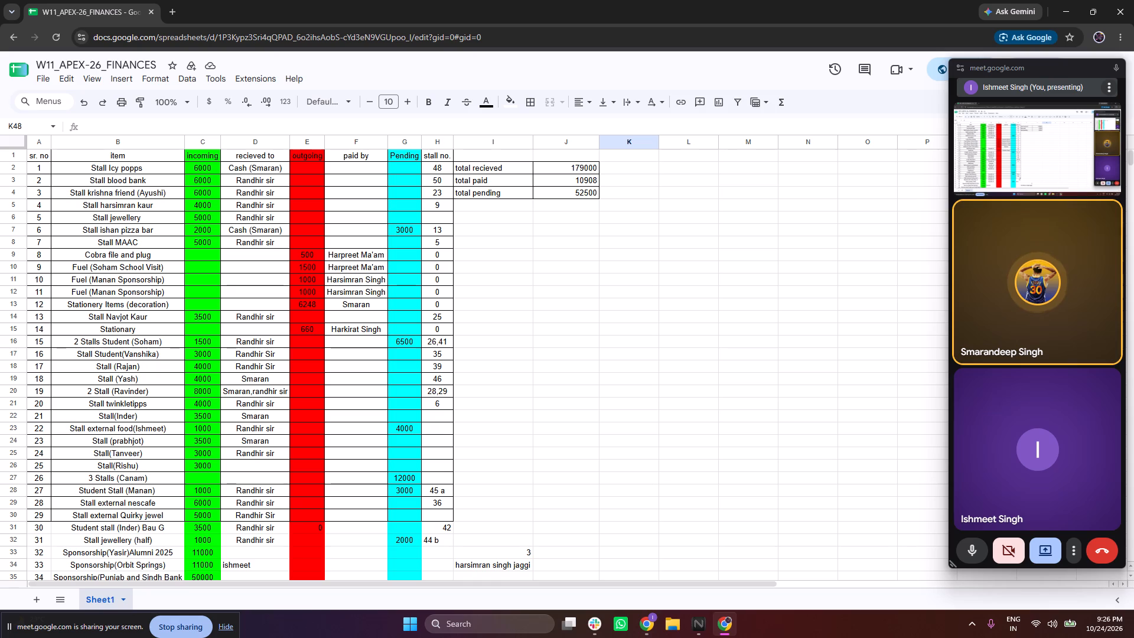
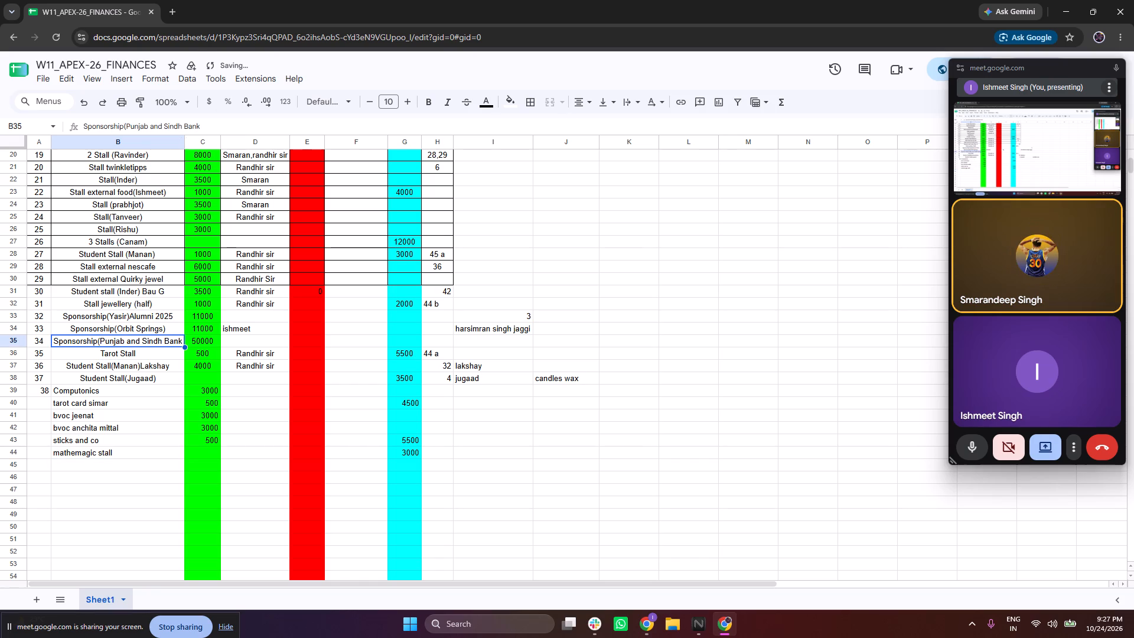
# Auto-fit the width of column B to its longest item name.
pyautogui.tripleClick(184, 145)
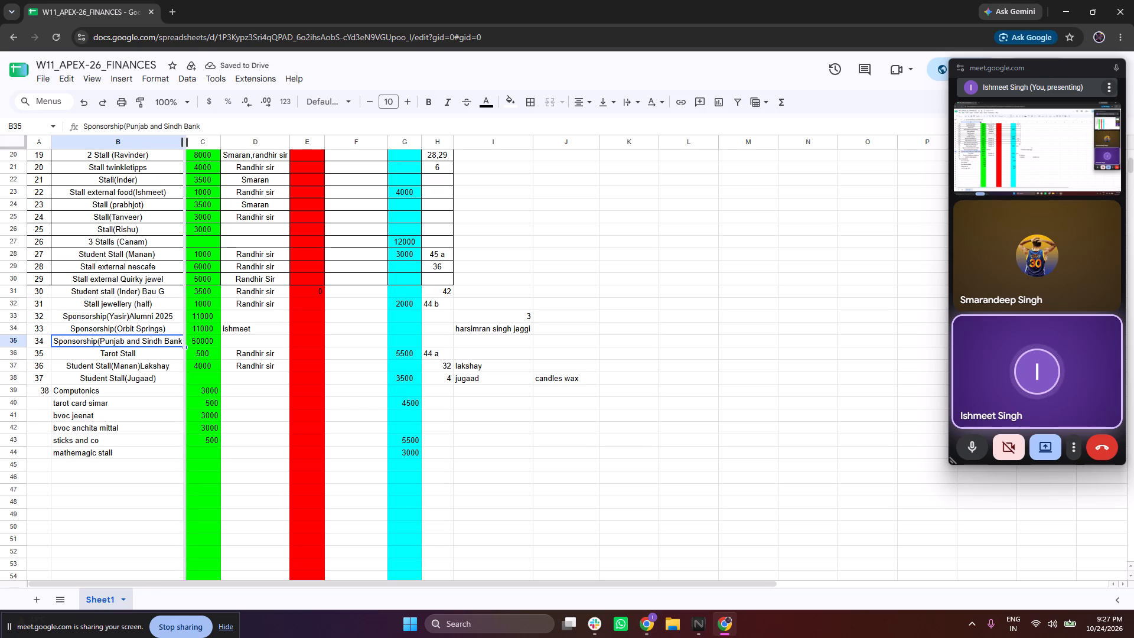
pyautogui.click(184, 145)
pyautogui.click(184, 145)
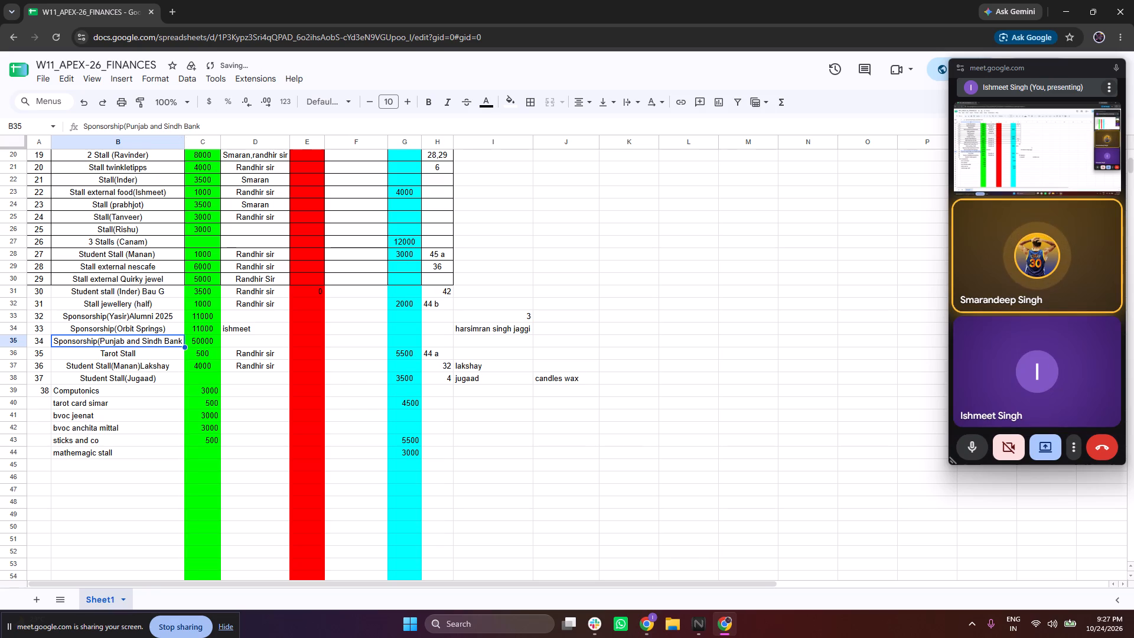
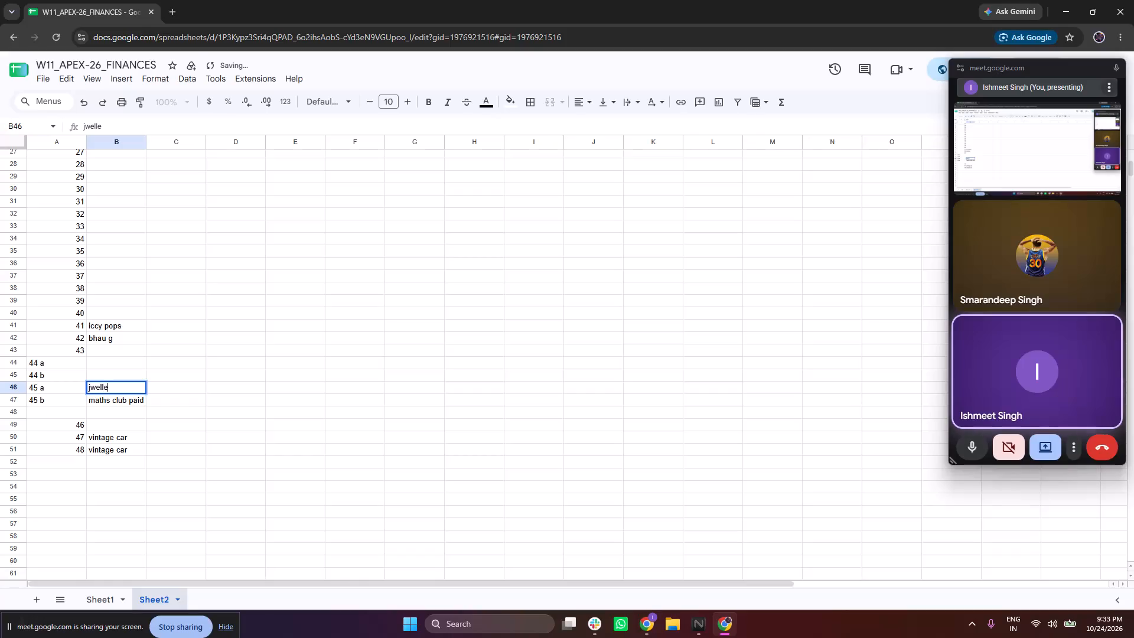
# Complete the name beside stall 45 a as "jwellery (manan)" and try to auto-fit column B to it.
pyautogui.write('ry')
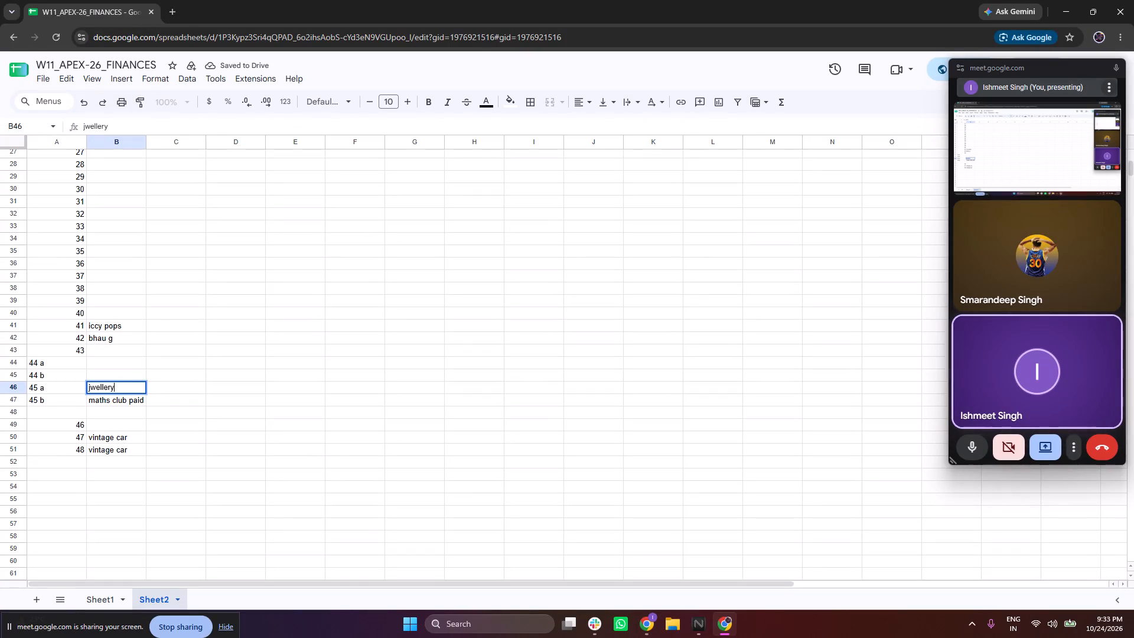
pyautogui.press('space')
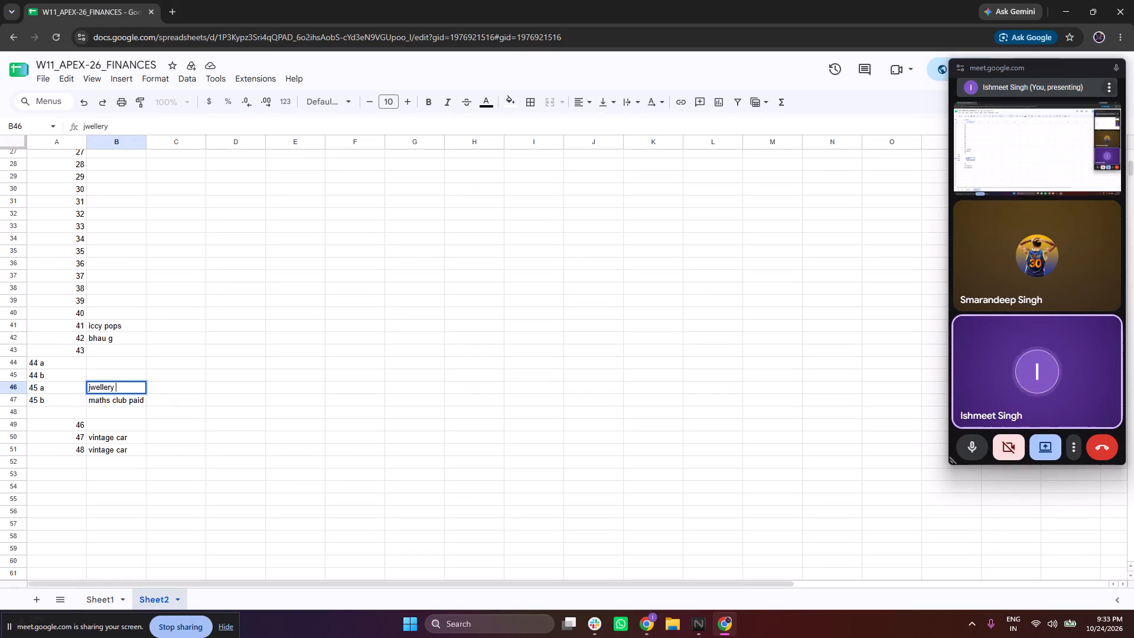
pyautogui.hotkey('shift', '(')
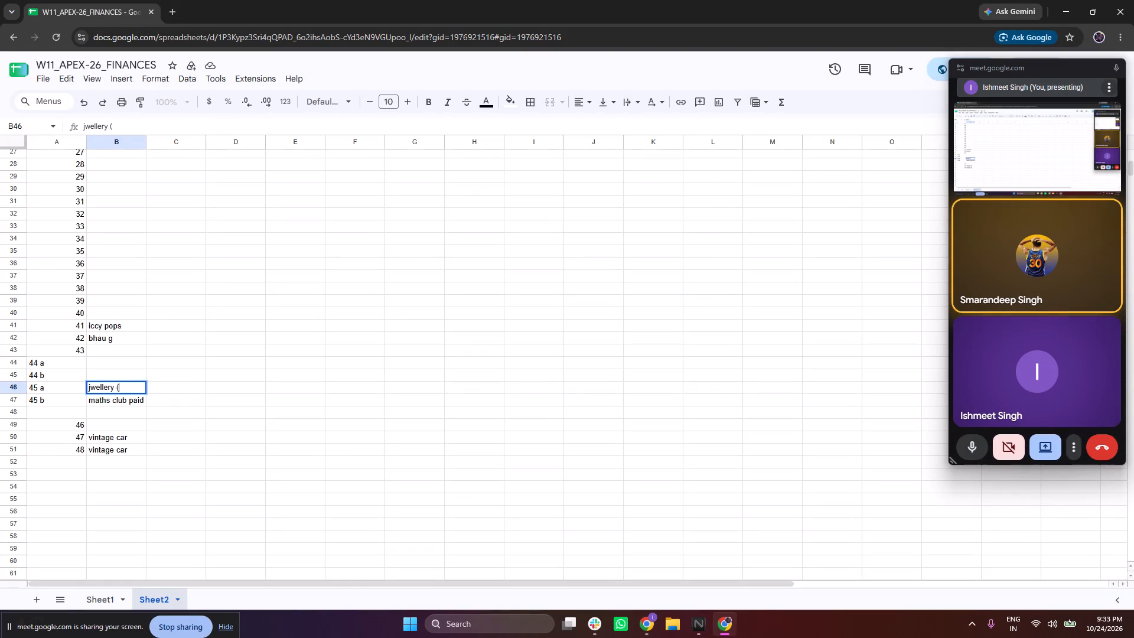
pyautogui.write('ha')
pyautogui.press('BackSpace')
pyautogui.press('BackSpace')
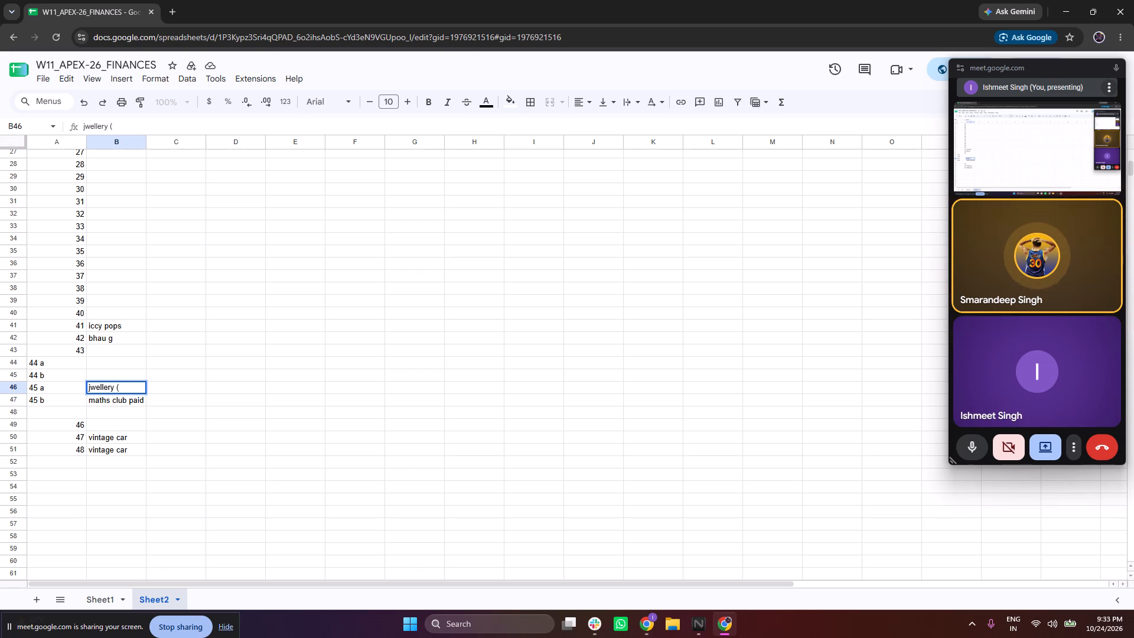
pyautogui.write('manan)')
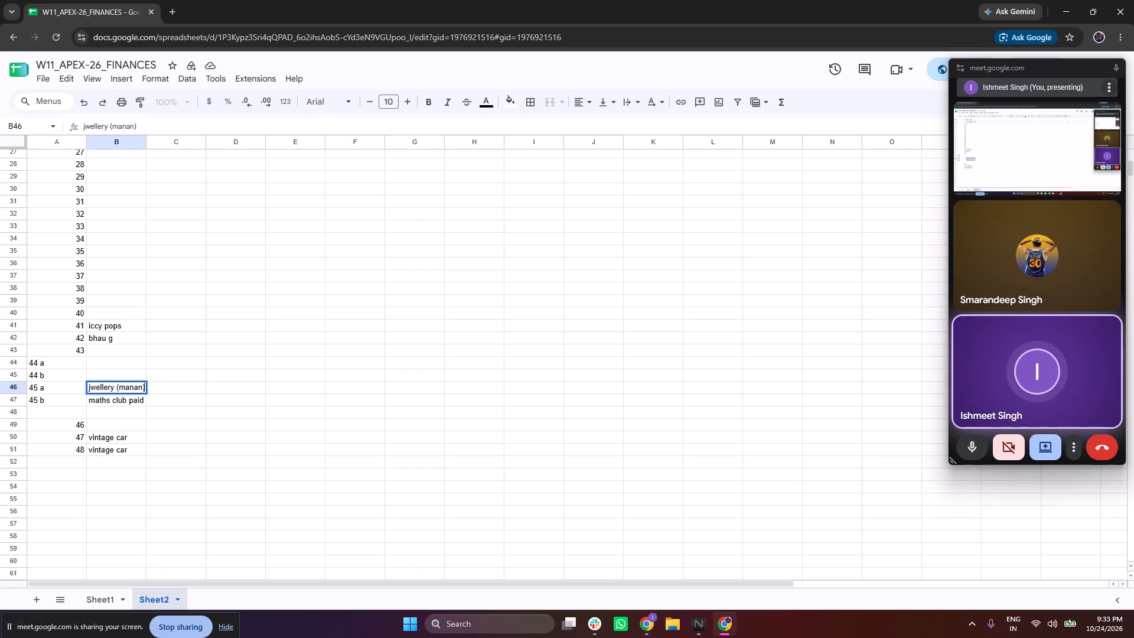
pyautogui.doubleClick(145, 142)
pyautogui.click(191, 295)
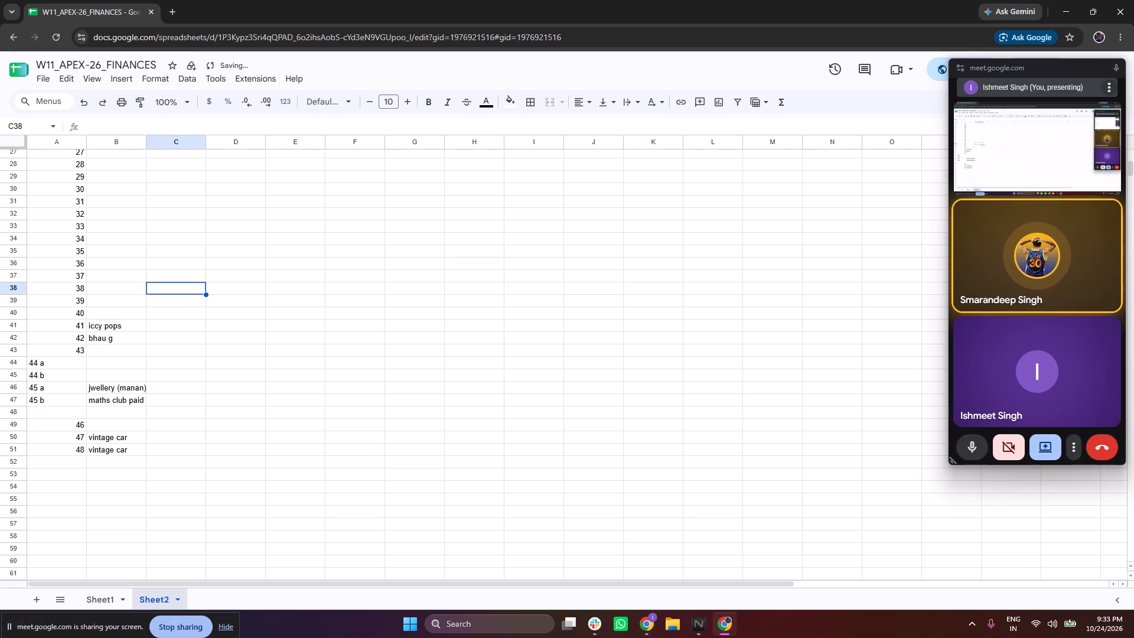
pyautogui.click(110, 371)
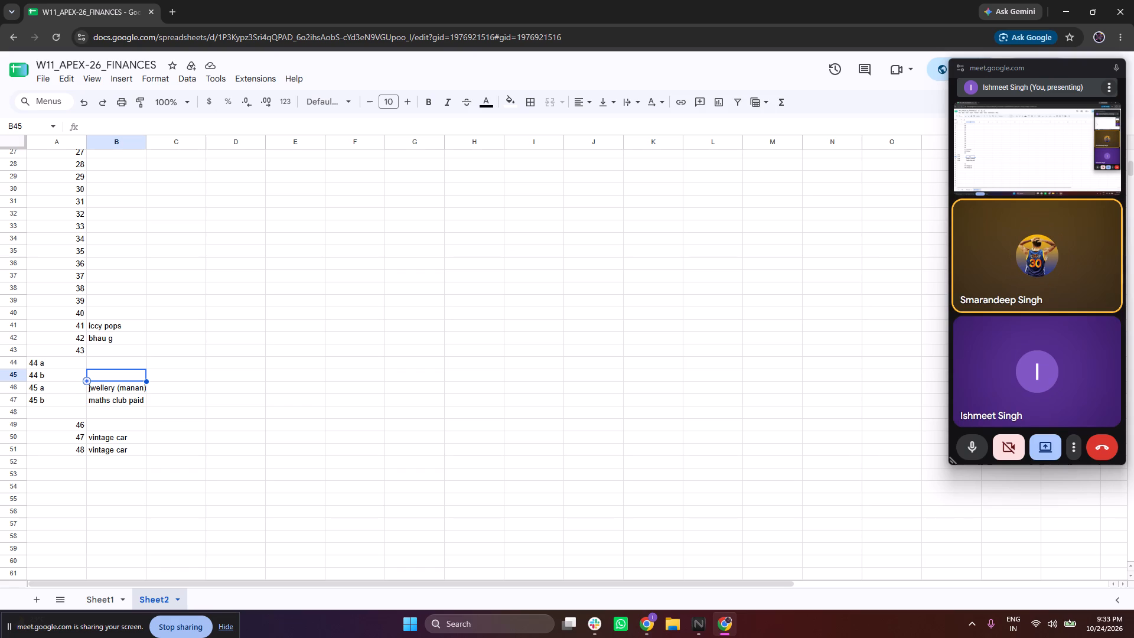
# Extend the stall numbers in column A with 49, 50 and 51 in rows 52 to 54.
pyautogui.click(79, 462)
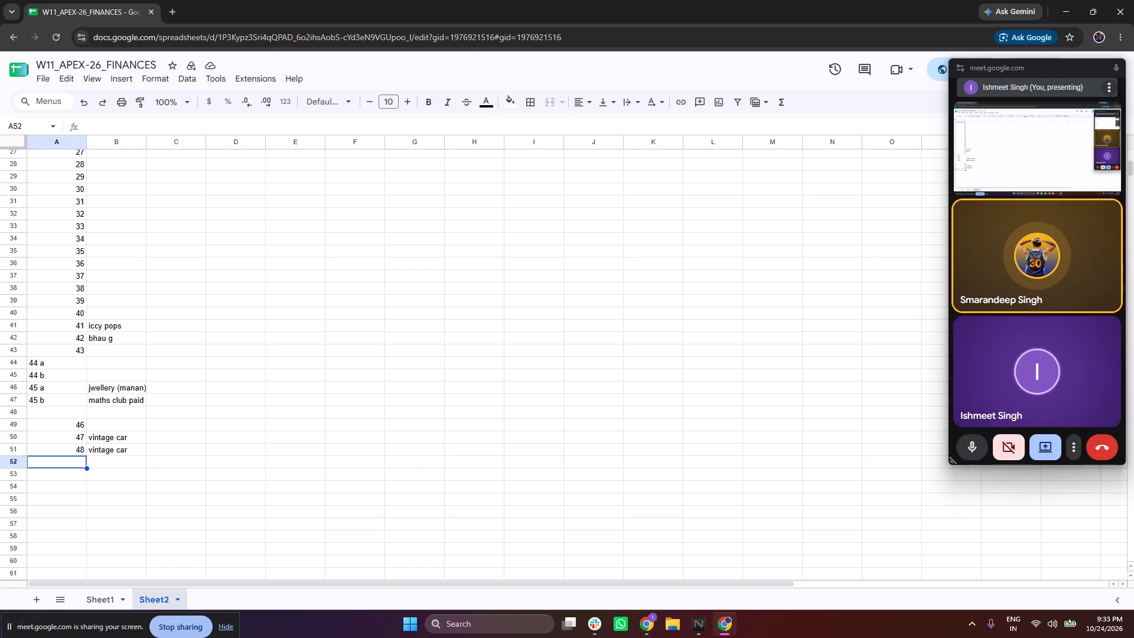
pyautogui.write('49')
pyautogui.press('Return')
pyautogui.write('50')
pyautogui.press('Return')
pyautogui.write('51')
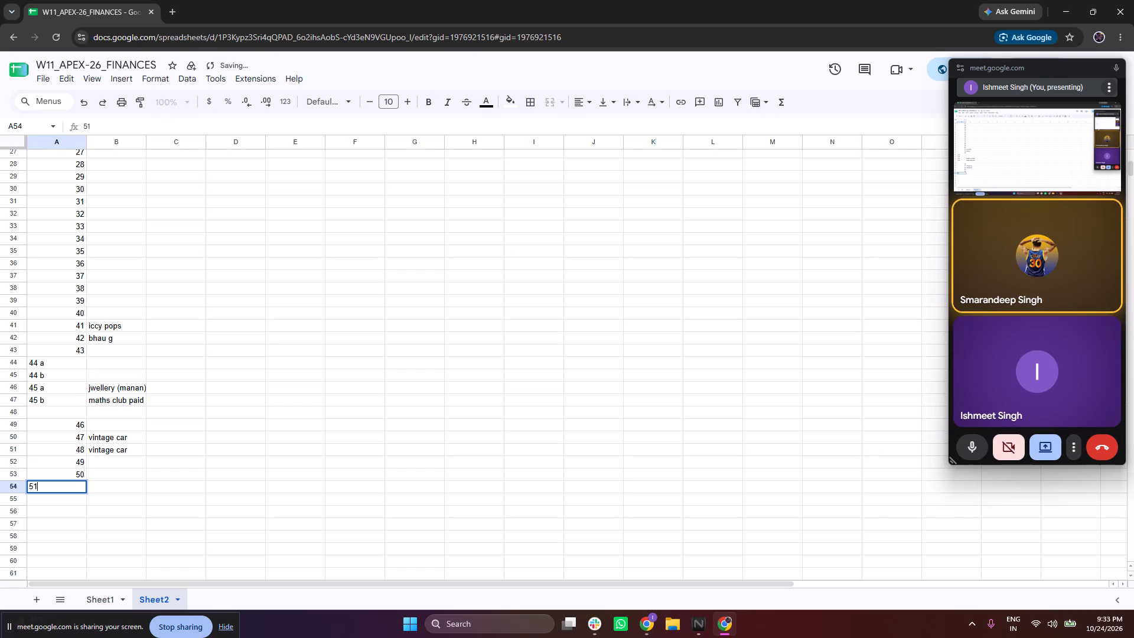
pyautogui.click(237, 328)
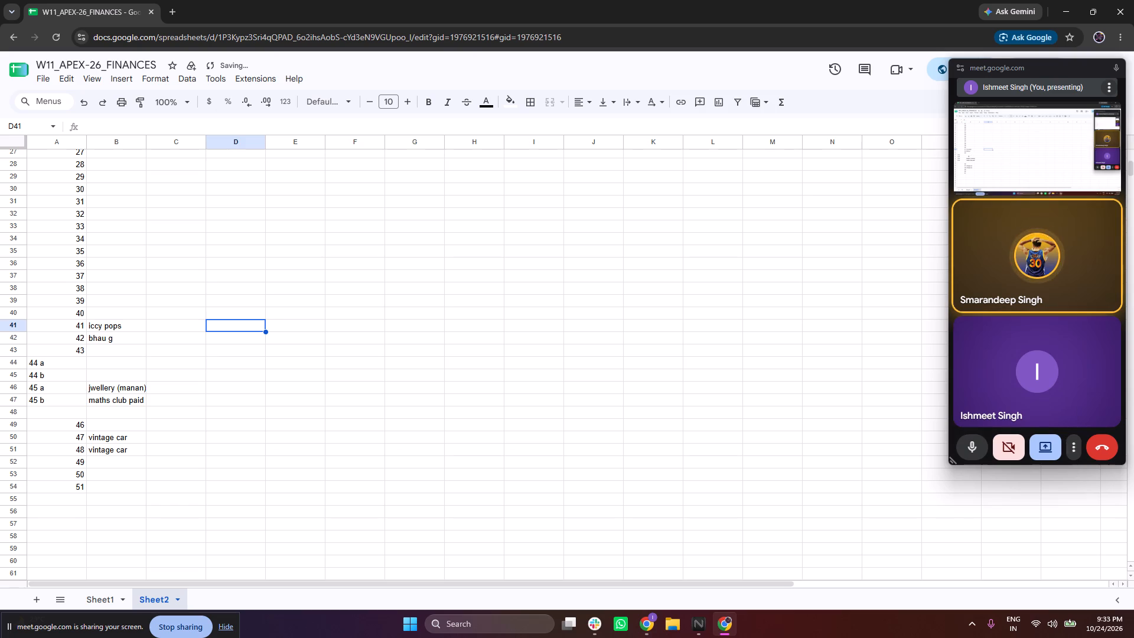
# Enter "tarot (smaran)" as the name beside stall 44 a.
pyautogui.doubleClick(102, 368)
pyautogui.write('tarot')
pyautogui.press('space')
pyautogui.write('(sa')
pyautogui.press('BackSpace')
pyautogui.write('maran')
pyautogui.hotkey('shift', ')')
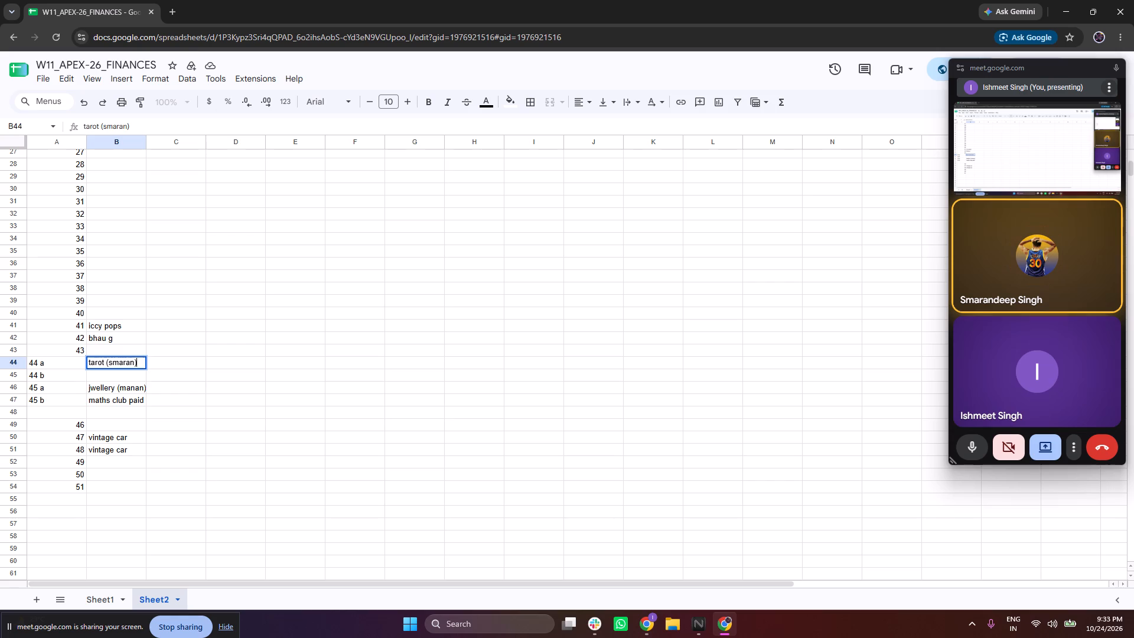
pyautogui.press('Return')
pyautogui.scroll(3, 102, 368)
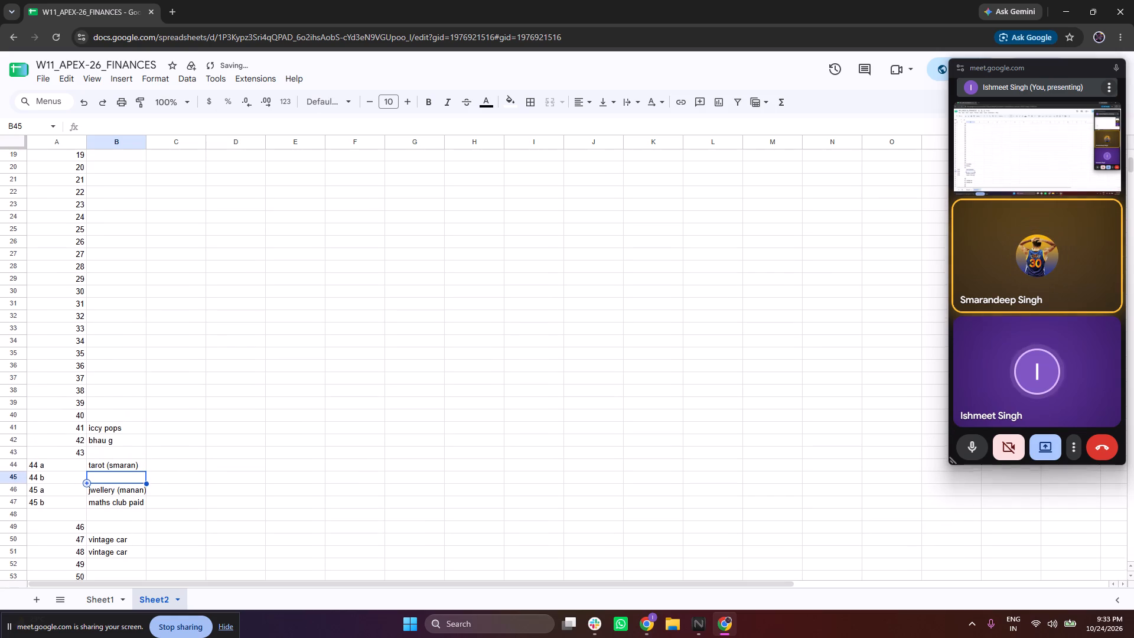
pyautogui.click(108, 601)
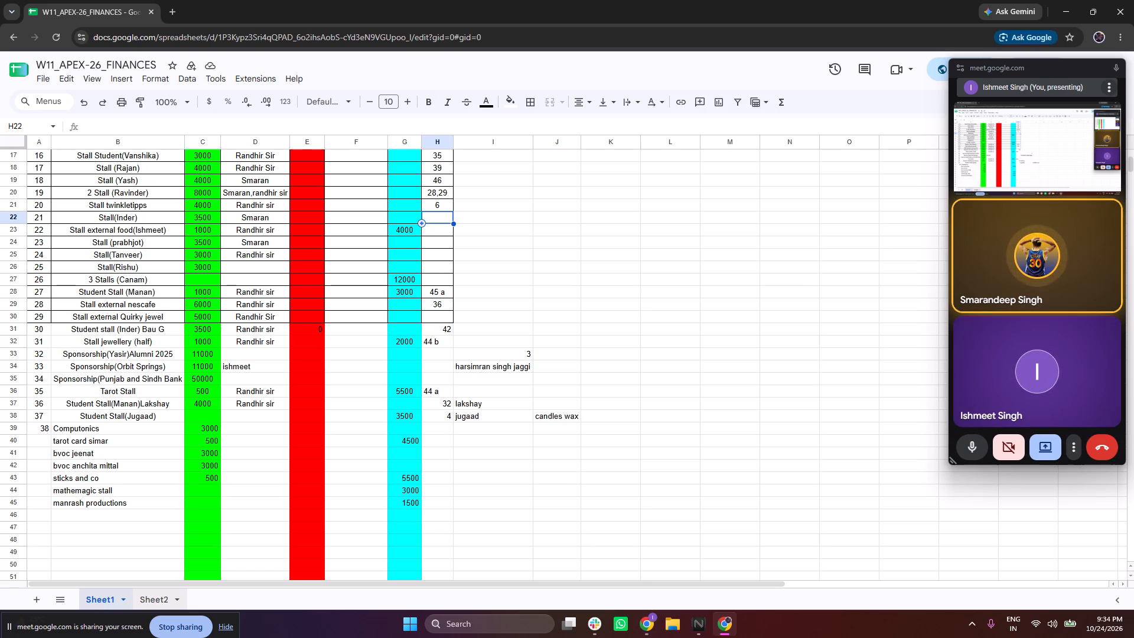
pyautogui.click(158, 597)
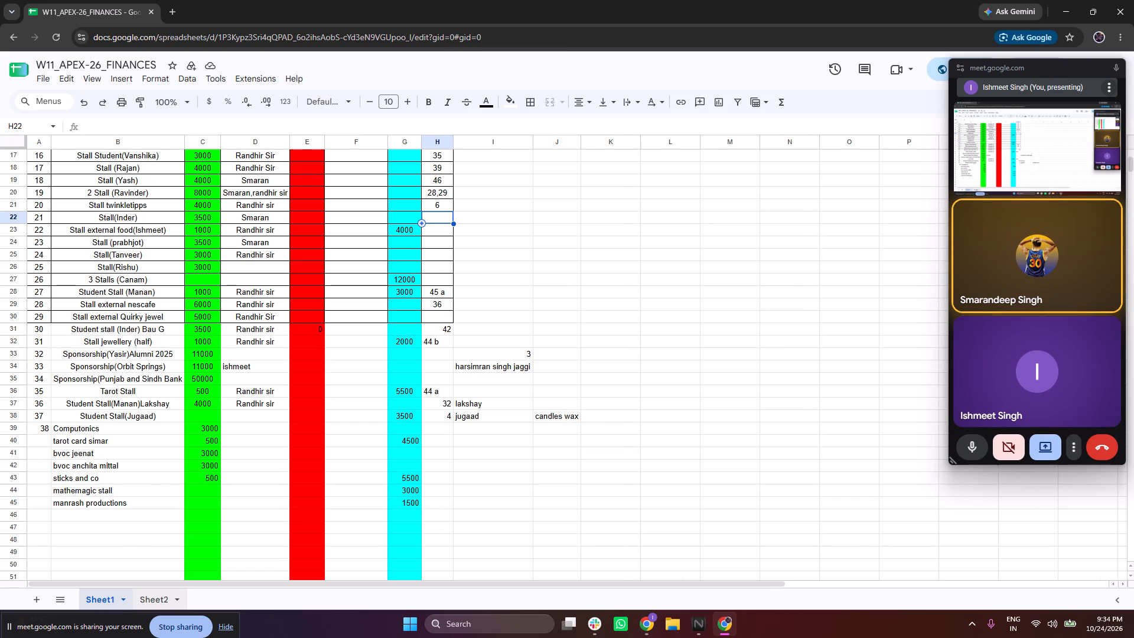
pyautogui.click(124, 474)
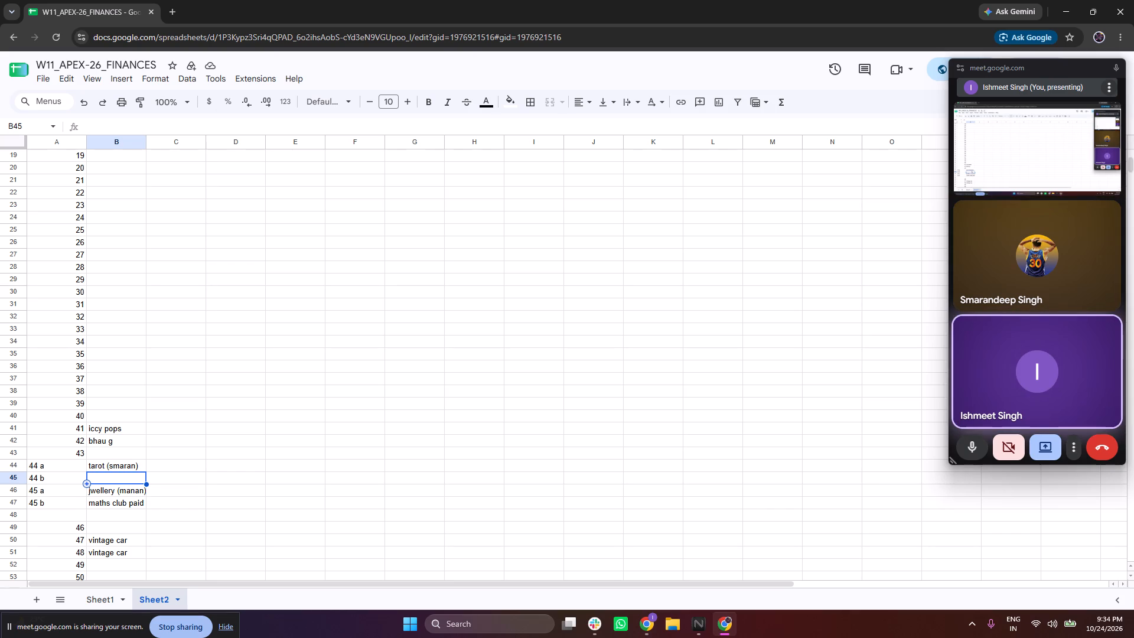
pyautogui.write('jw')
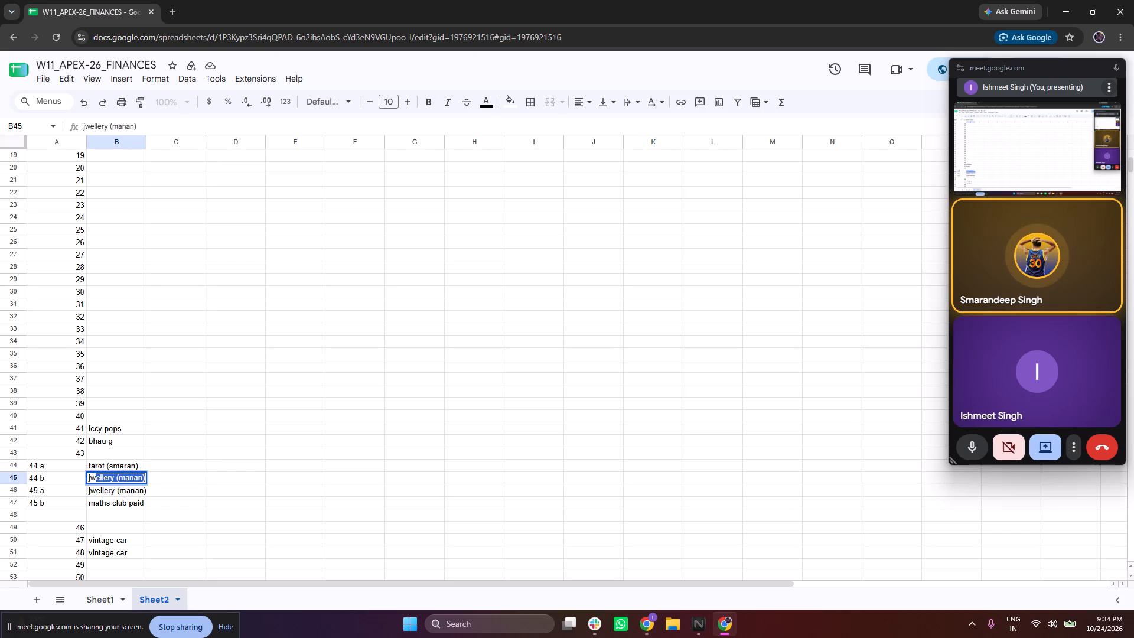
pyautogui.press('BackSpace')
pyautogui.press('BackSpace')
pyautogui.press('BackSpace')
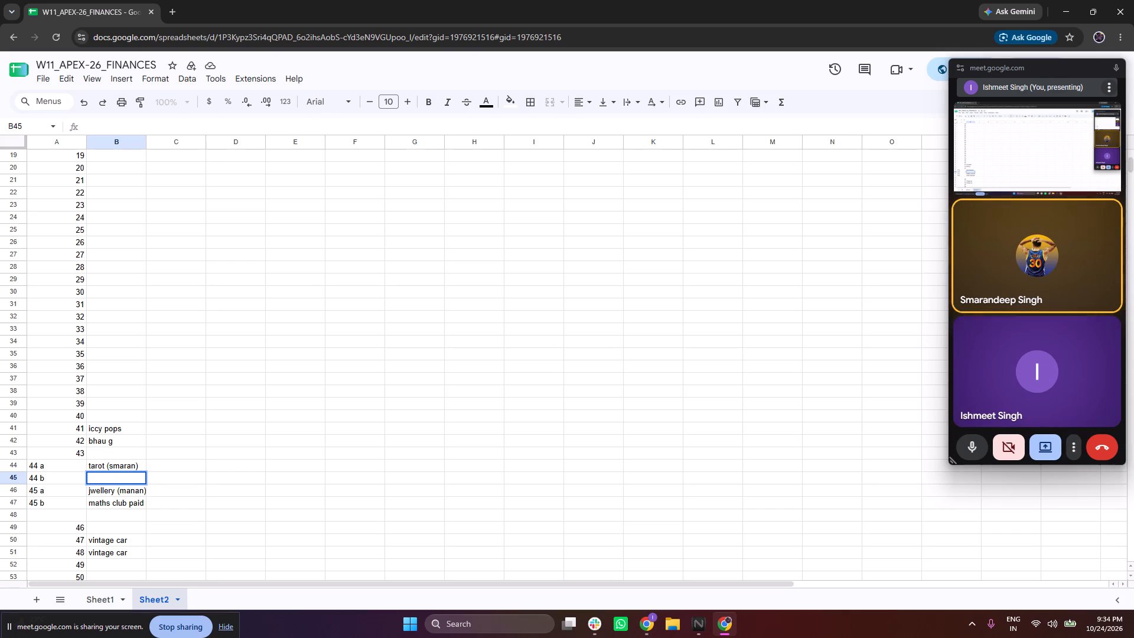
# Replace the stall 45 a name with "jwellery (simar)" and enter "jwellery (manan)" beside stall 44 b.
pyautogui.click(118, 490)
pyautogui.write('jwelle')
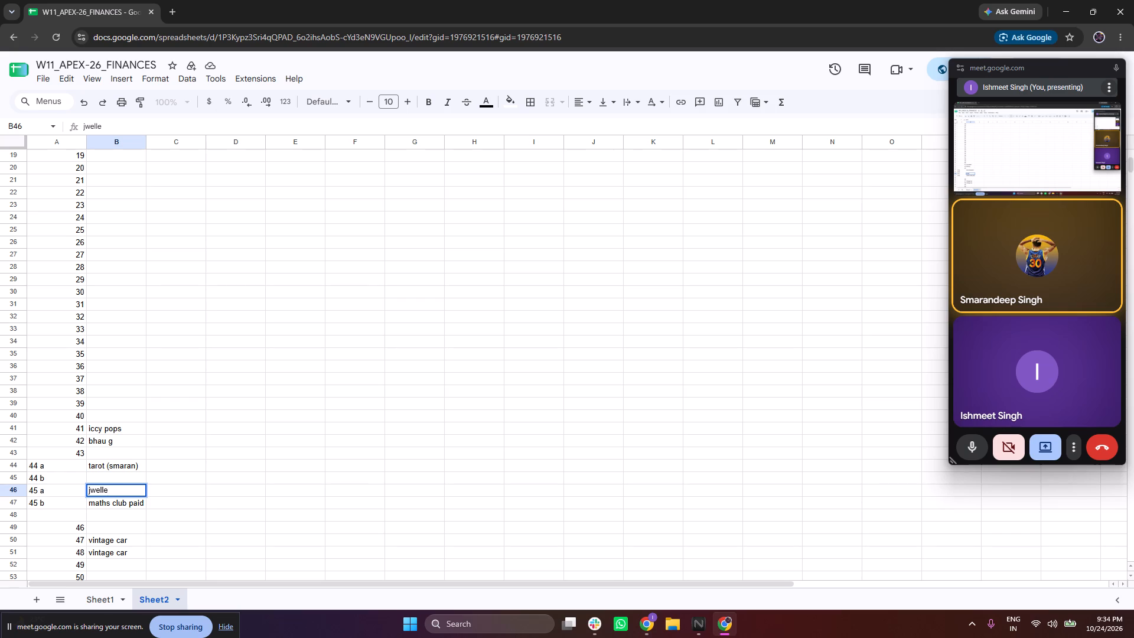
pyautogui.write('ry')
pyautogui.press('space')
pyautogui.write('(simar)')
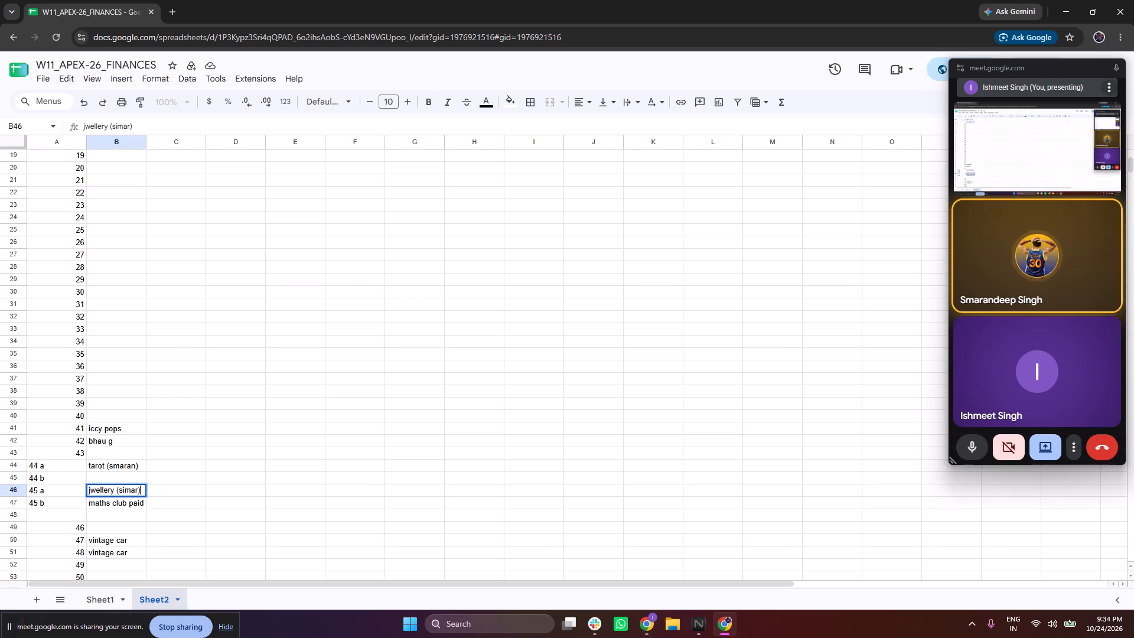
pyautogui.click(123, 479)
pyautogui.write('jwel')
pyautogui.write('lery (manan)')
pyautogui.click(204, 464)
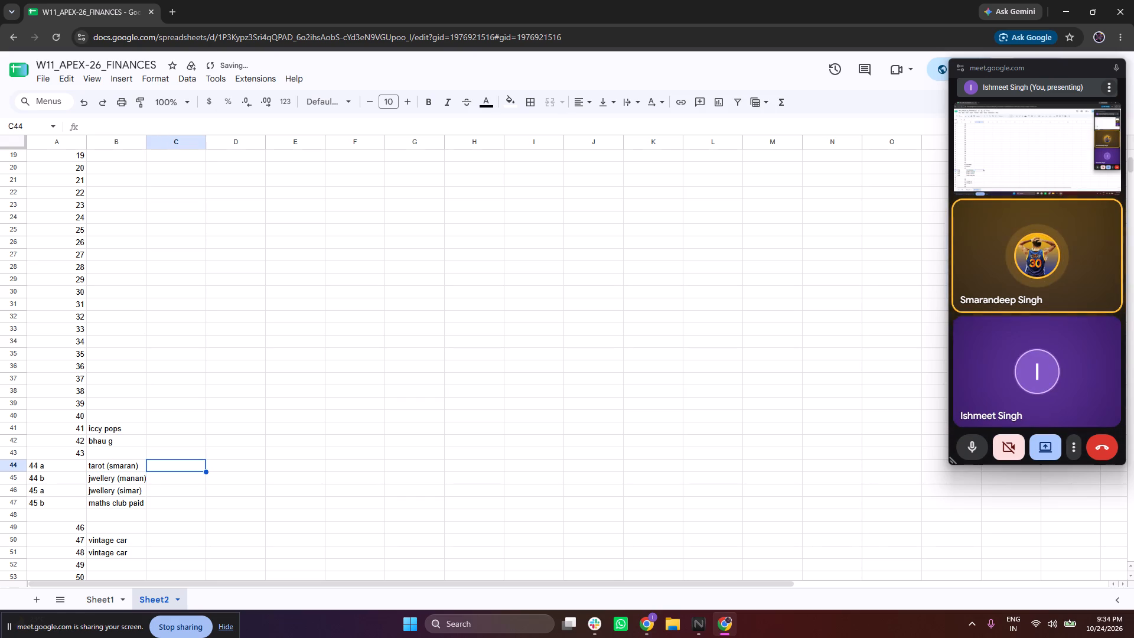
# Enter "nescafe" as the name beside stall 36.
pyautogui.scroll(-2, 132, 512)
pyautogui.scroll(1, 132, 512)
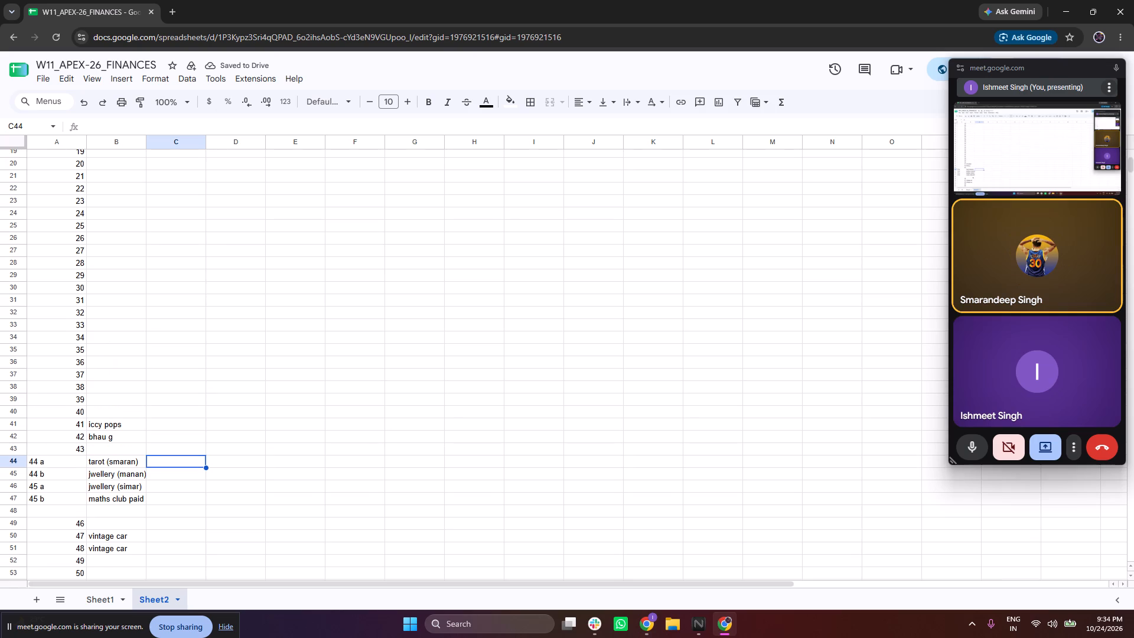
pyautogui.click(113, 358)
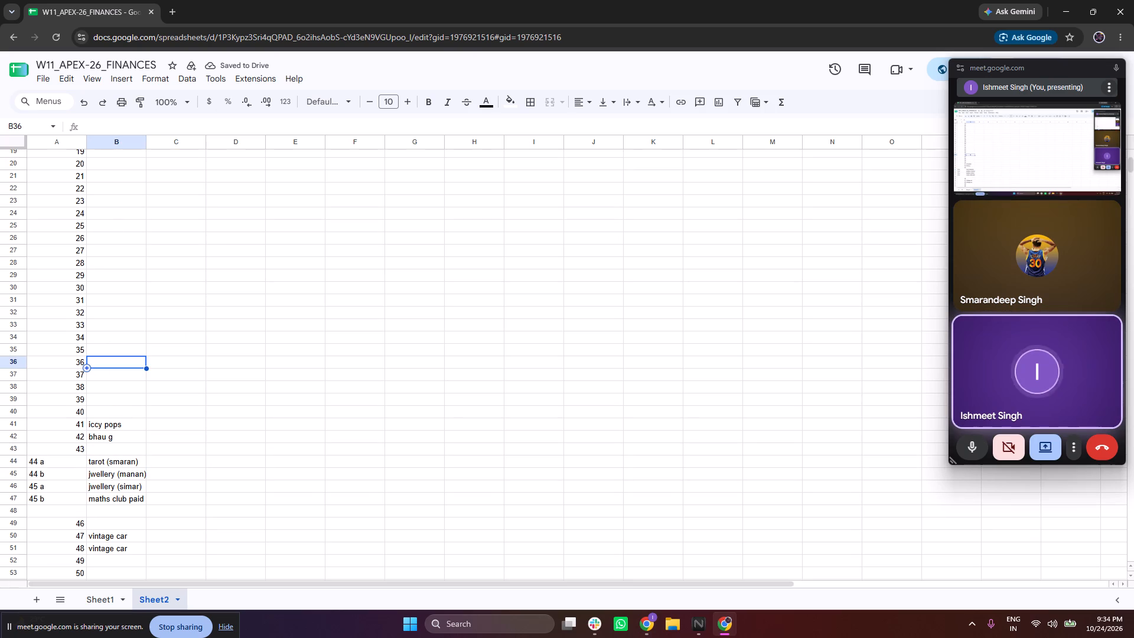
pyautogui.write('nescafe')
pyautogui.press('Return')
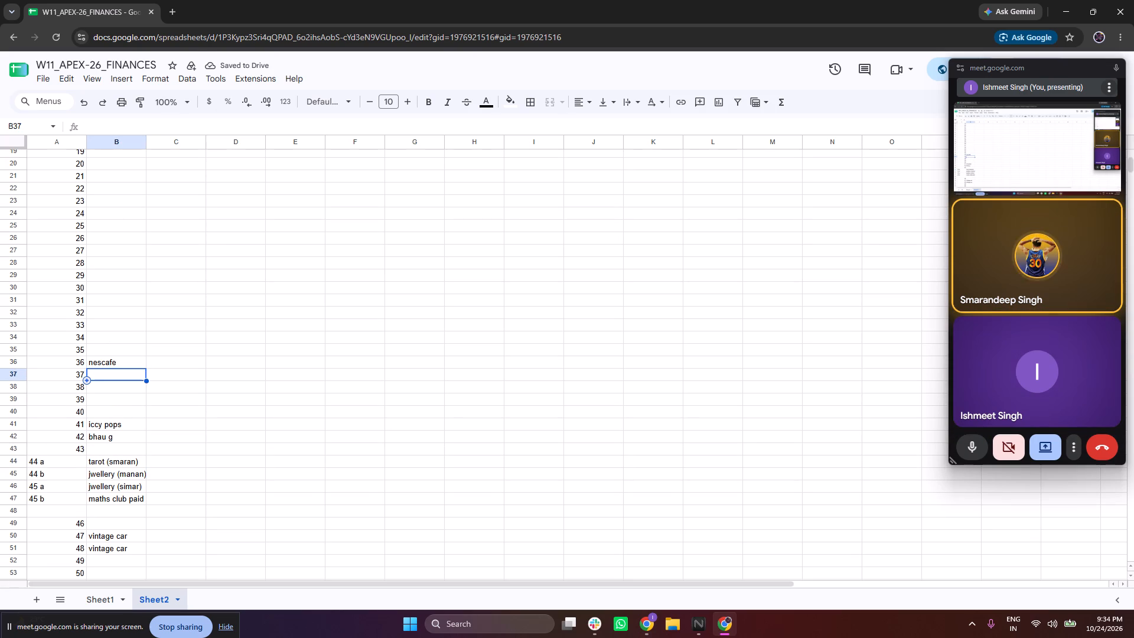
# Enter "art stall" as the name beside both stall 29 and stall 30.
pyautogui.click(115, 271)
pyautogui.write('art stall')
pyautogui.press('Return')
pyautogui.write('art stall')
pyautogui.press('Return')
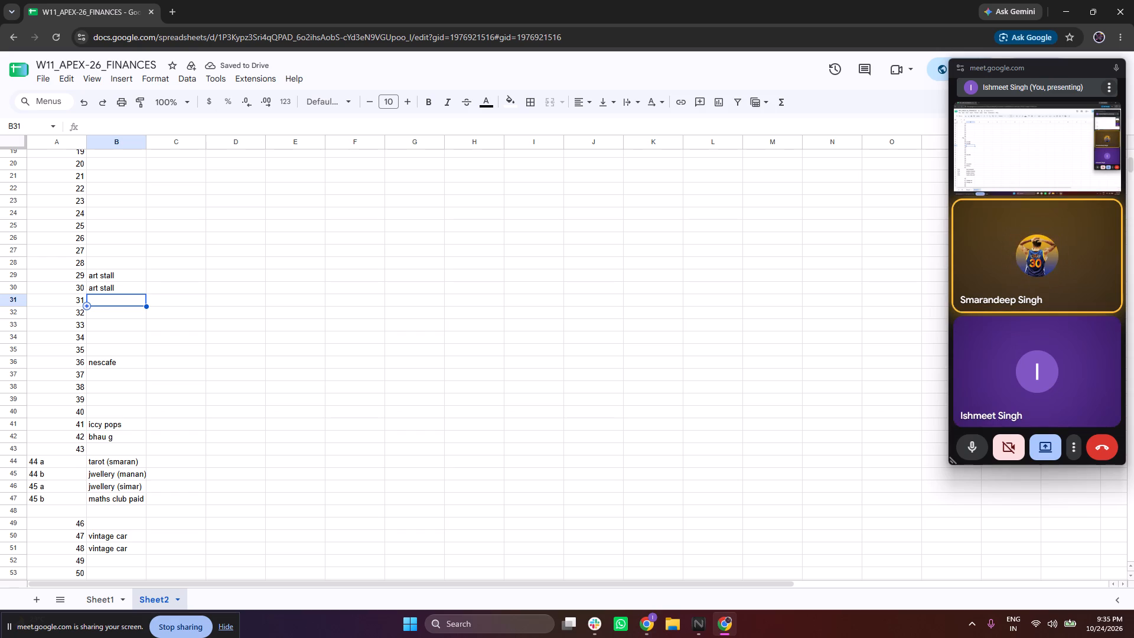
# Enter "smaran" in column C for both art stalls, numbers 29 and 30.
pyautogui.click(167, 281)
pyautogui.write('smat')
pyautogui.press('BackSpace')
pyautogui.write('ran')
pyautogui.press('Return')
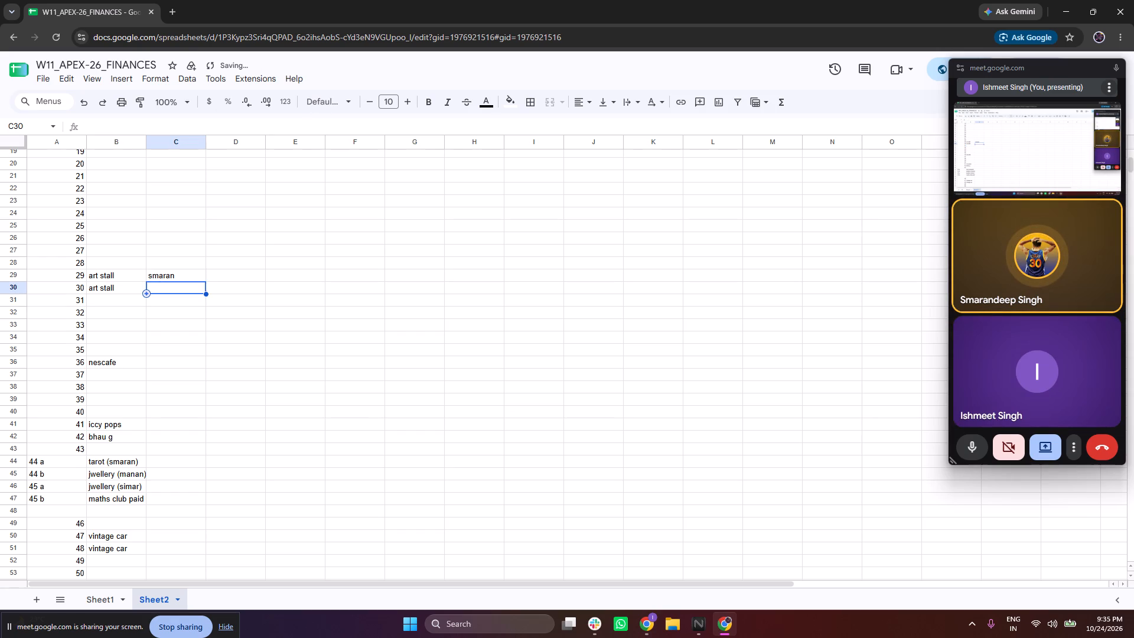
pyautogui.write('smarna')
pyautogui.press('BackSpace')
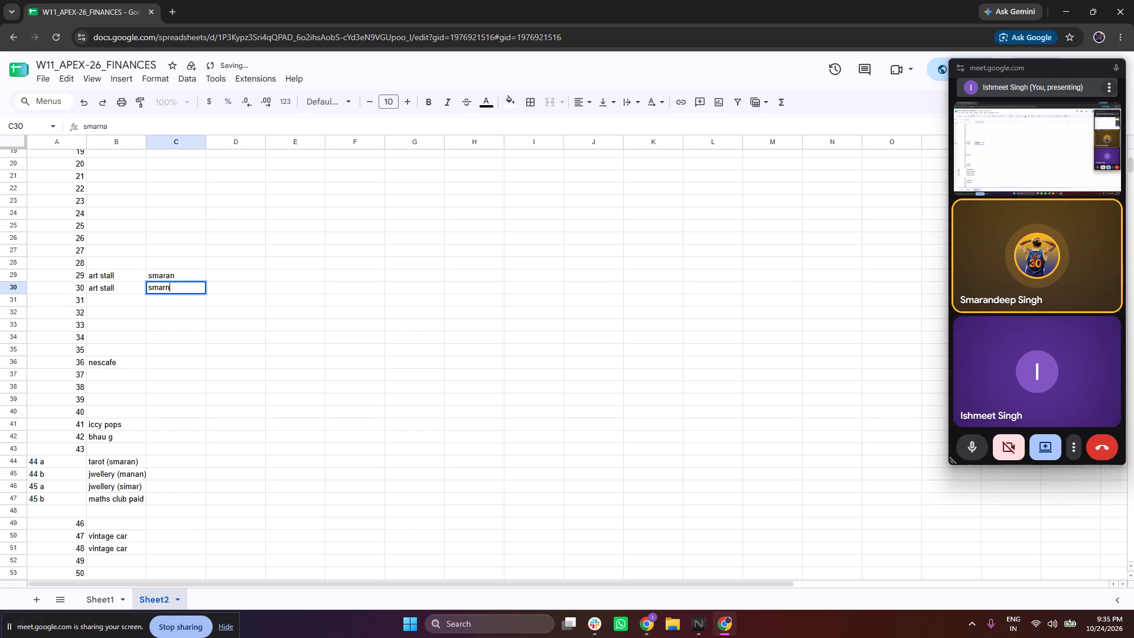
pyautogui.press('BackSpace')
pyautogui.write('an')
pyautogui.press('Return')
# Enter "food + gaming (manan)" as the name beside stall 49.
pyautogui.scroll(-3, 167, 281)
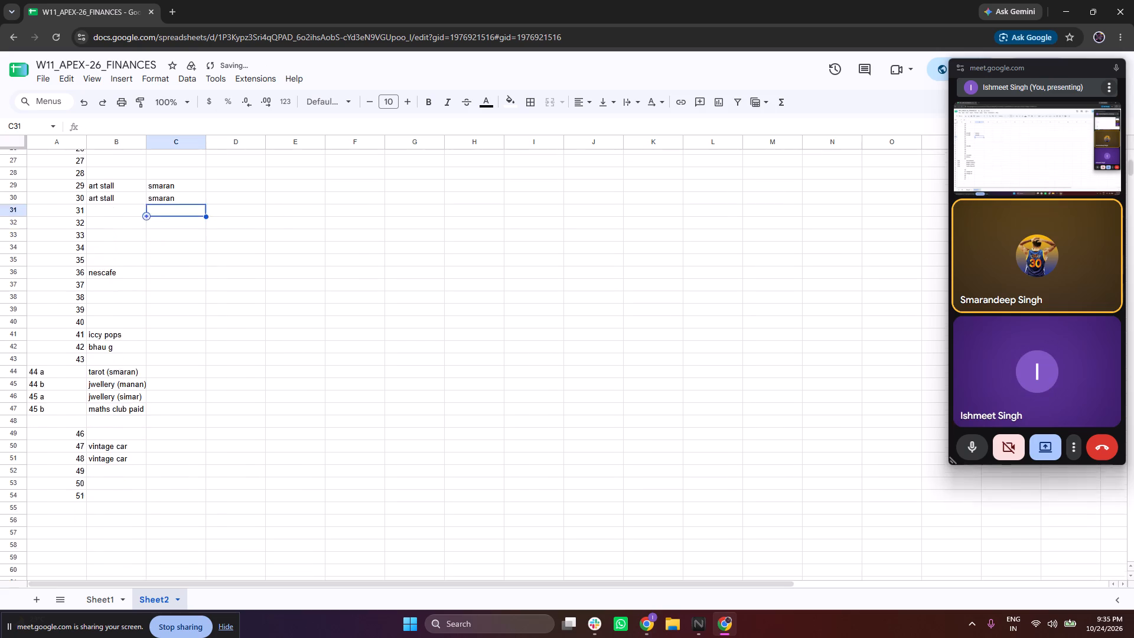
pyautogui.scroll(-1, 167, 281)
pyautogui.click(123, 406)
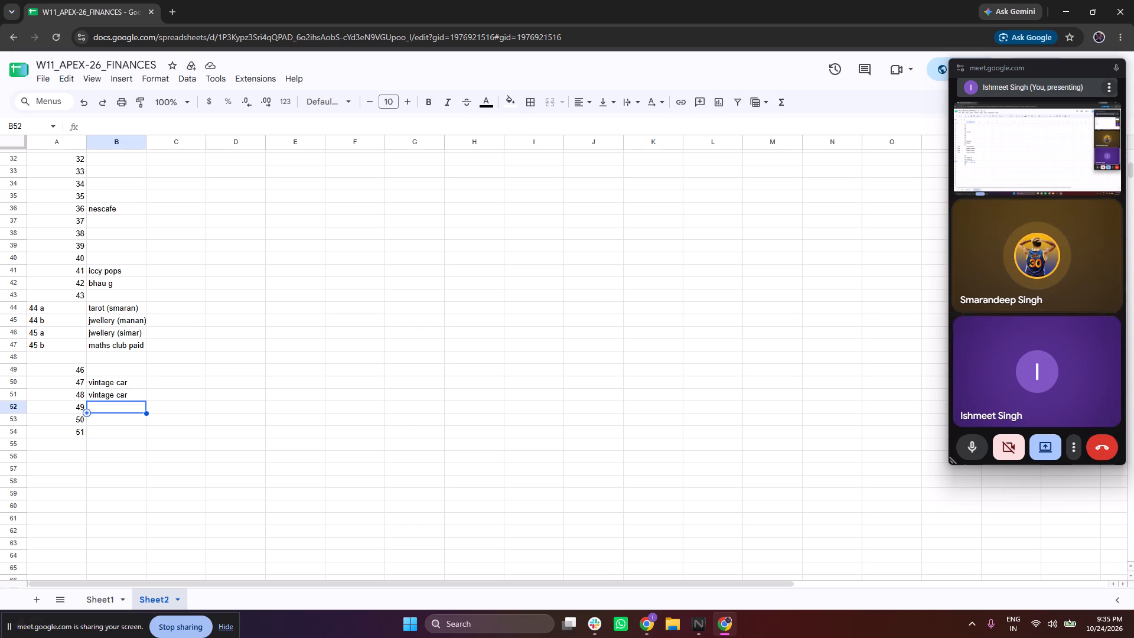
pyautogui.write('food +')
pyautogui.press('space')
pyautogui.press('h')
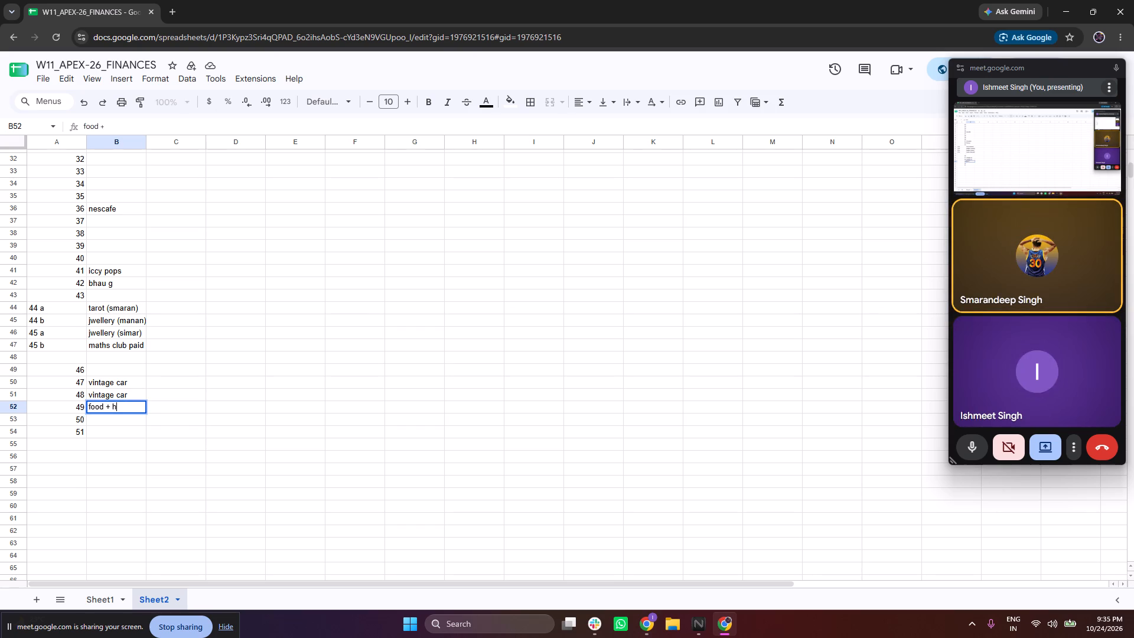
pyautogui.press('BackSpace')
pyautogui.write('gaming (manan)')
pyautogui.press('Return')
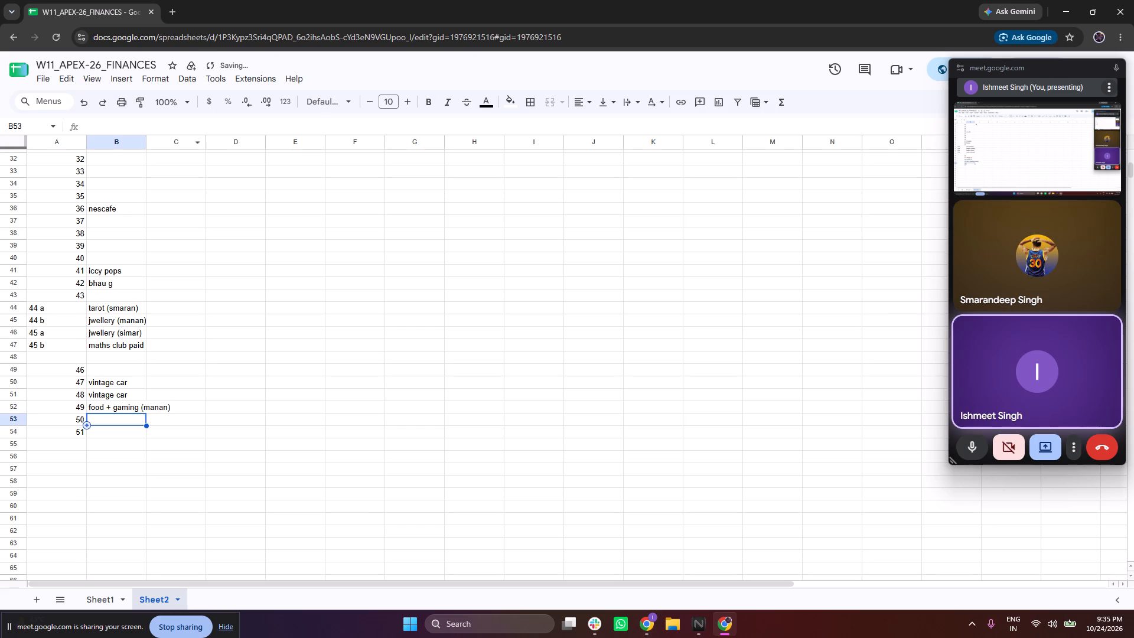
# Auto-fit the width of column B to its longest stall name.
pyautogui.doubleClick(145, 141)
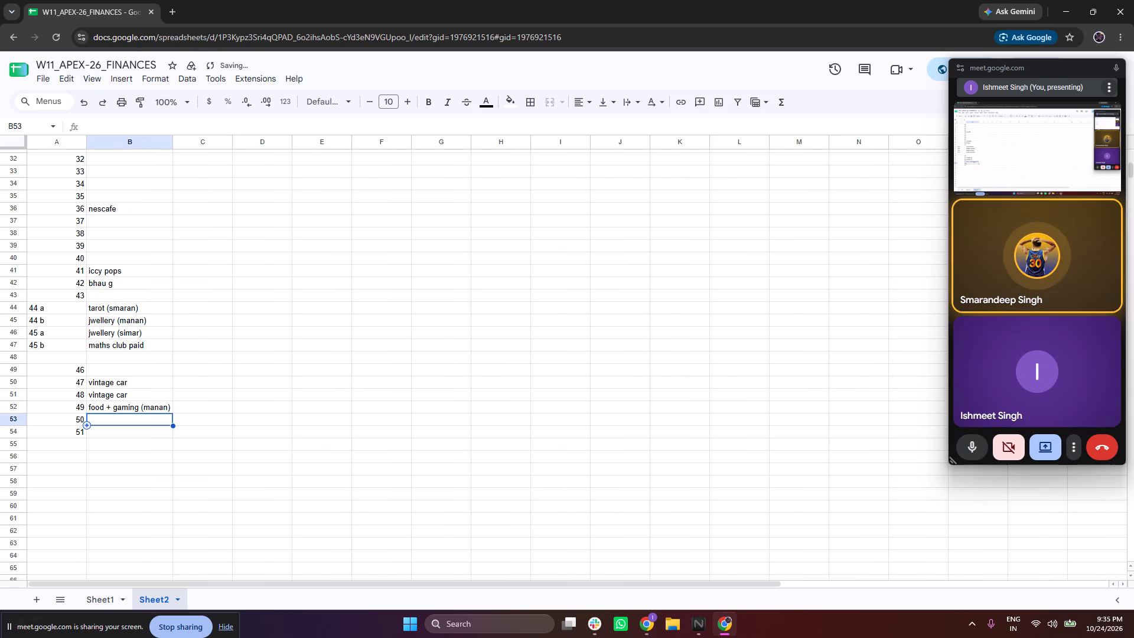
# Extend the stall numbers in column A with 52 and 53 in rows 55 and 56.
pyautogui.click(123, 430)
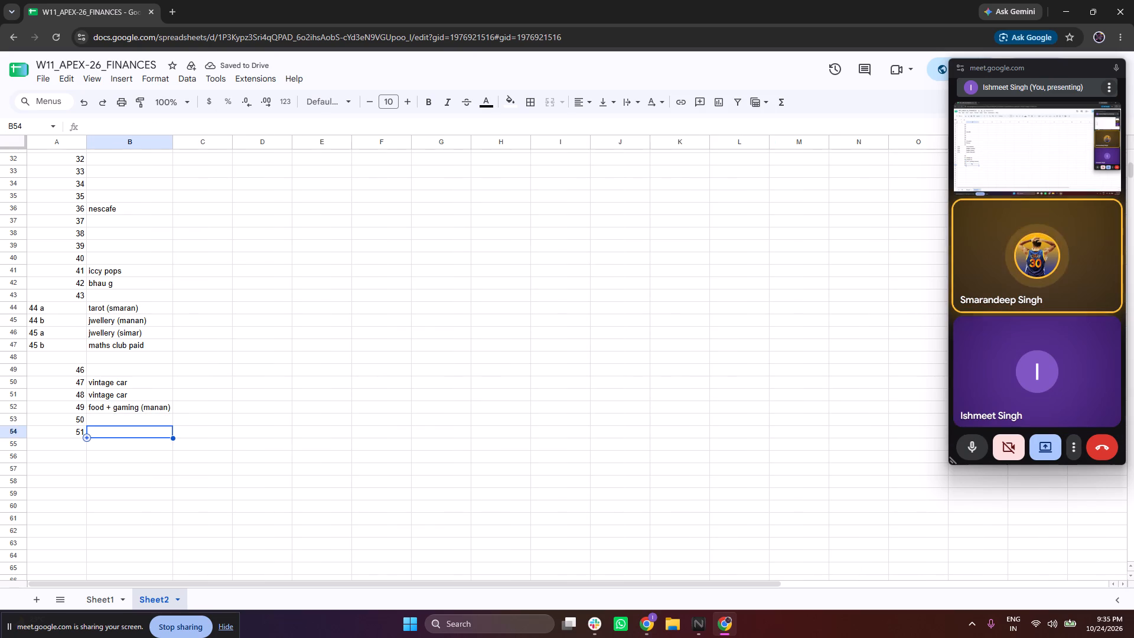
pyautogui.click(68, 444)
pyautogui.write('52')
pyautogui.press('Return')
pyautogui.press('5')
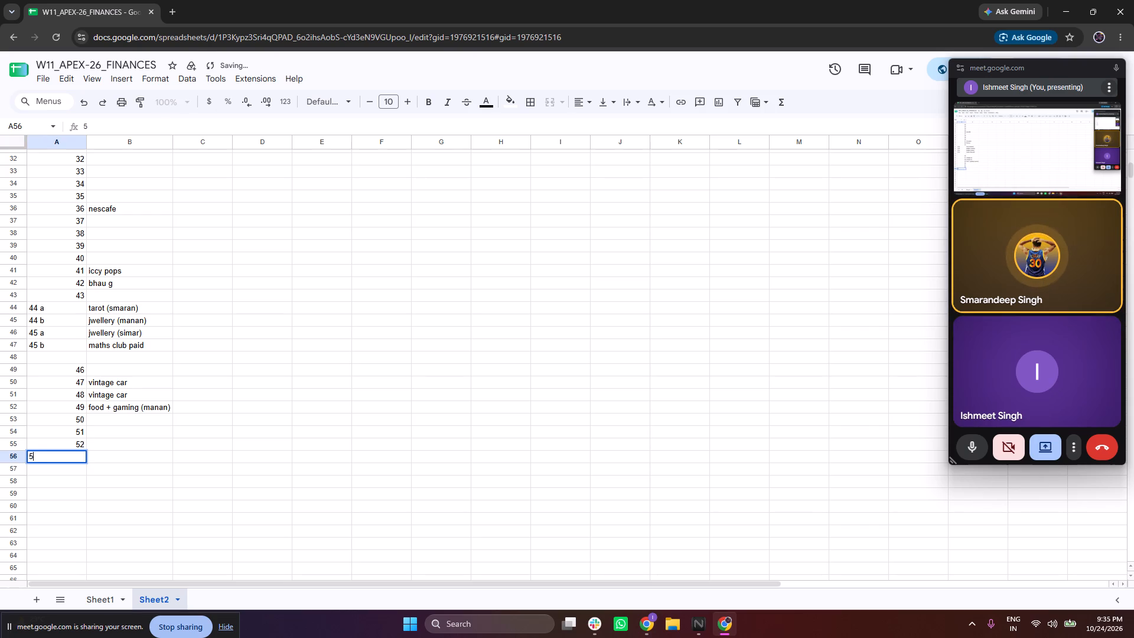
pyautogui.press('3')
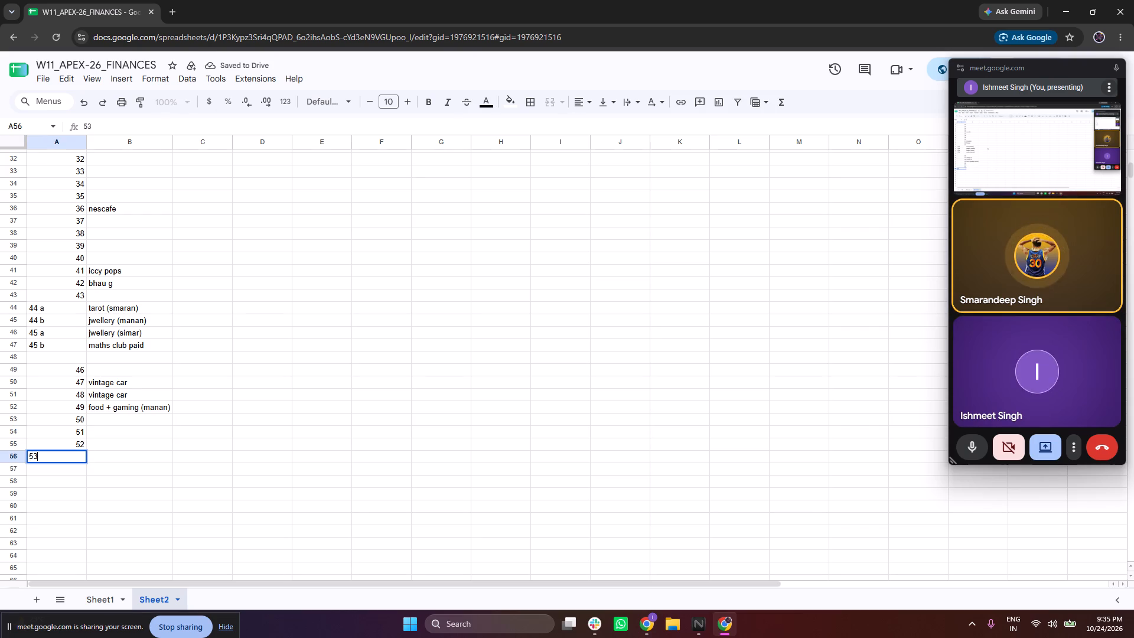
pyautogui.click(232, 318)
pyautogui.click(146, 215)
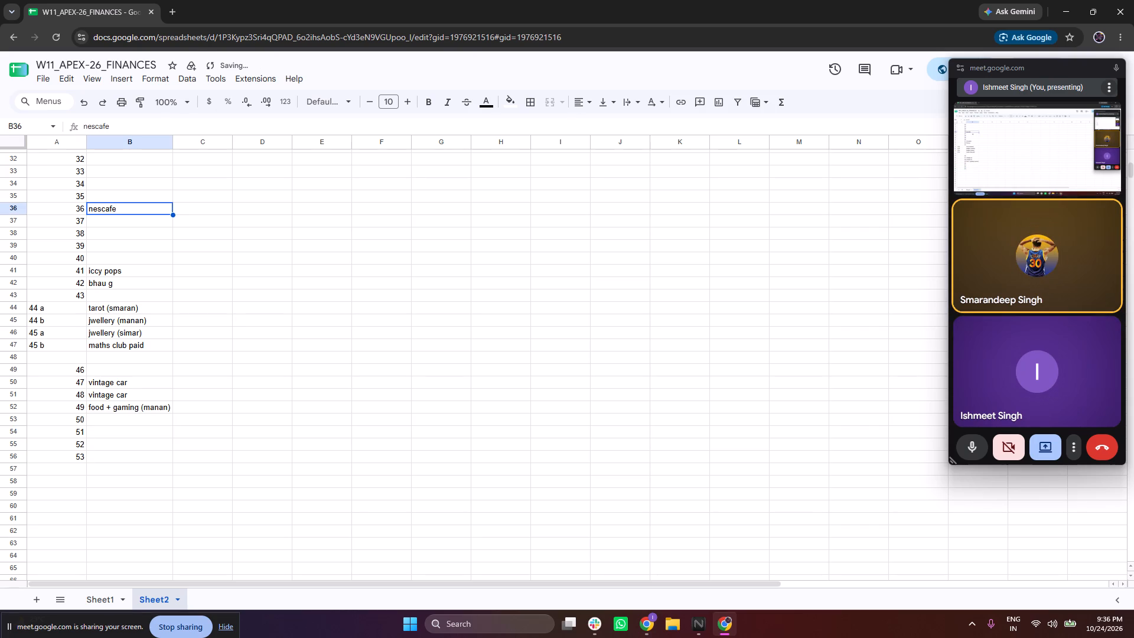
# Enter "food sandwich" as the name beside stall 37 in column B.
pyautogui.click(127, 220)
pyautogui.write('food')
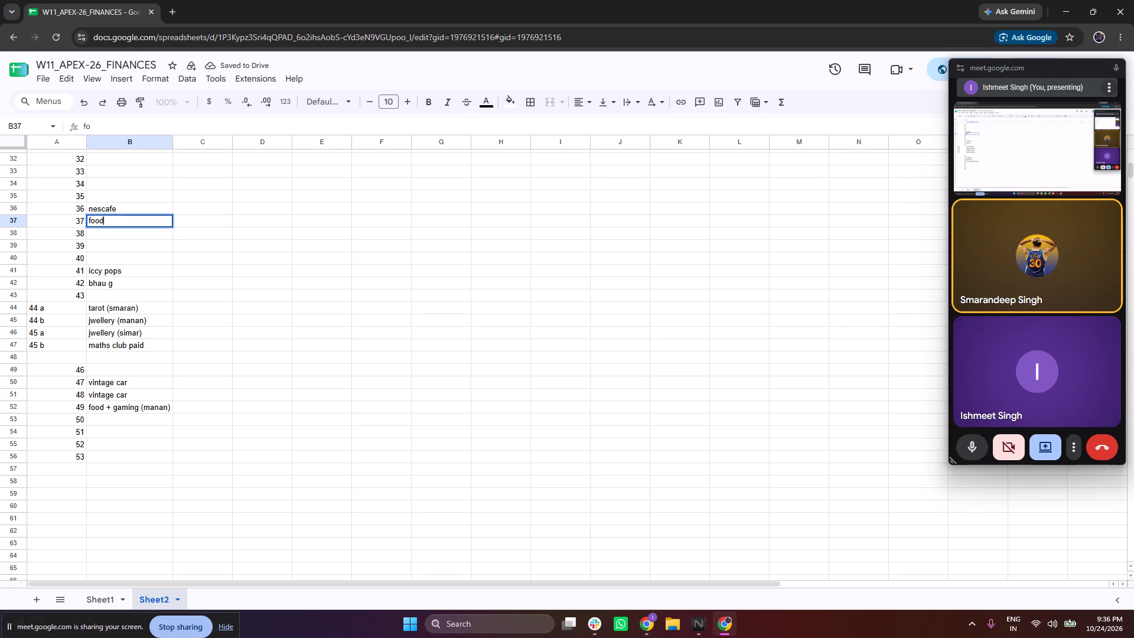
pyautogui.press('space')
pyautogui.write('extern')
pyautogui.press('BackSpace')
pyautogui.press('BackSpace')
pyautogui.press('BackSpace')
pyautogui.press('BackSpace')
pyautogui.press('BackSpace')
pyautogui.press('BackSpace')
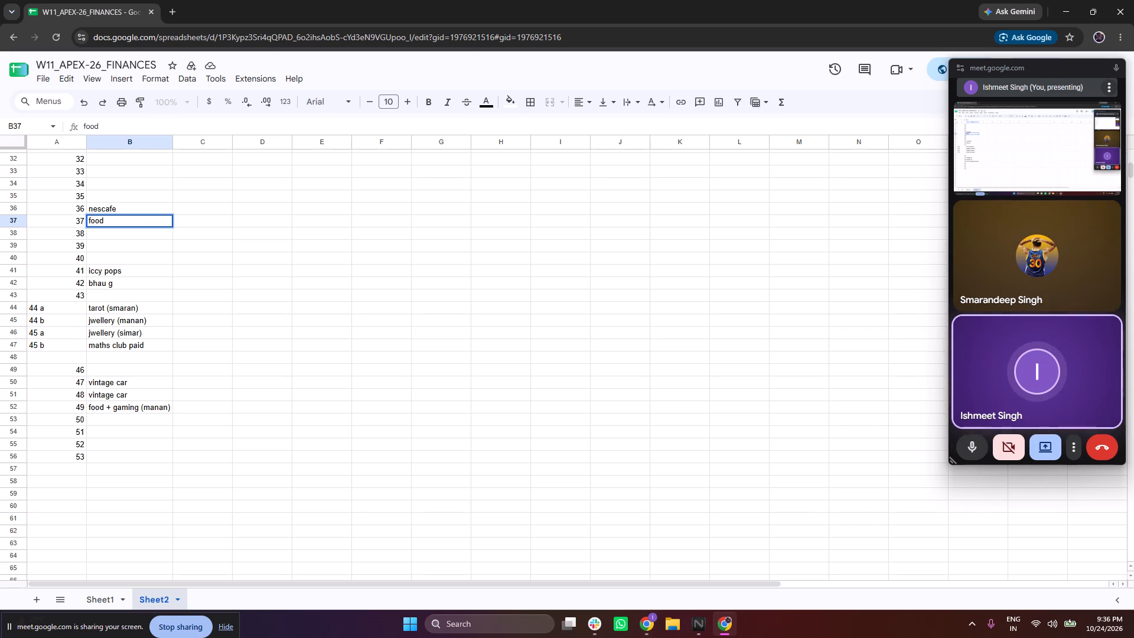
pyautogui.write('sandwich')
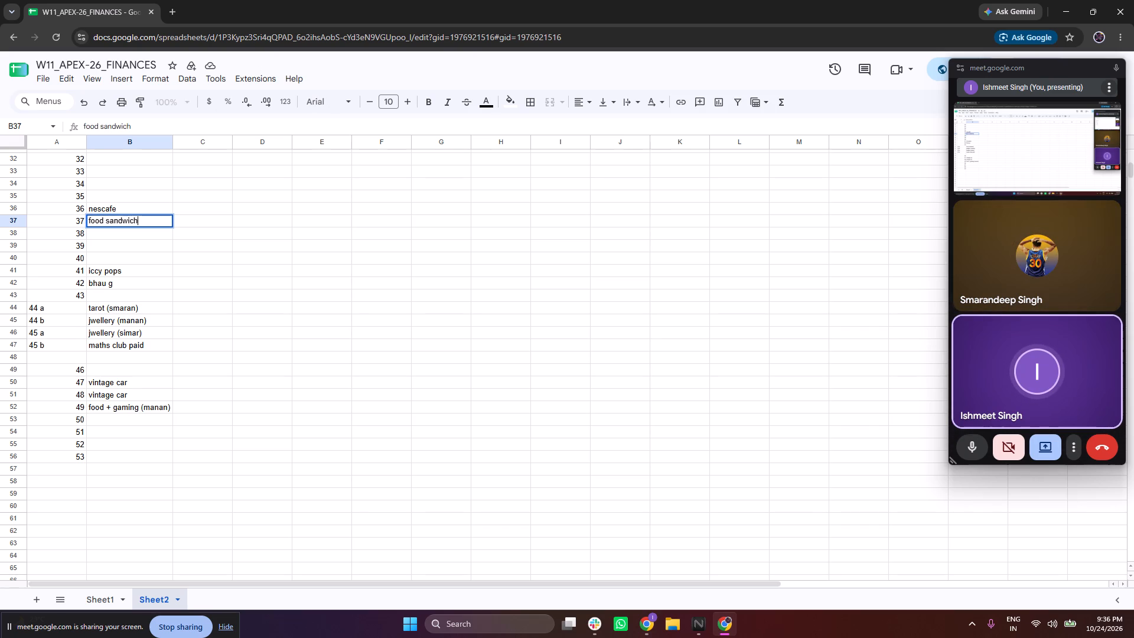
pyautogui.press('Return')
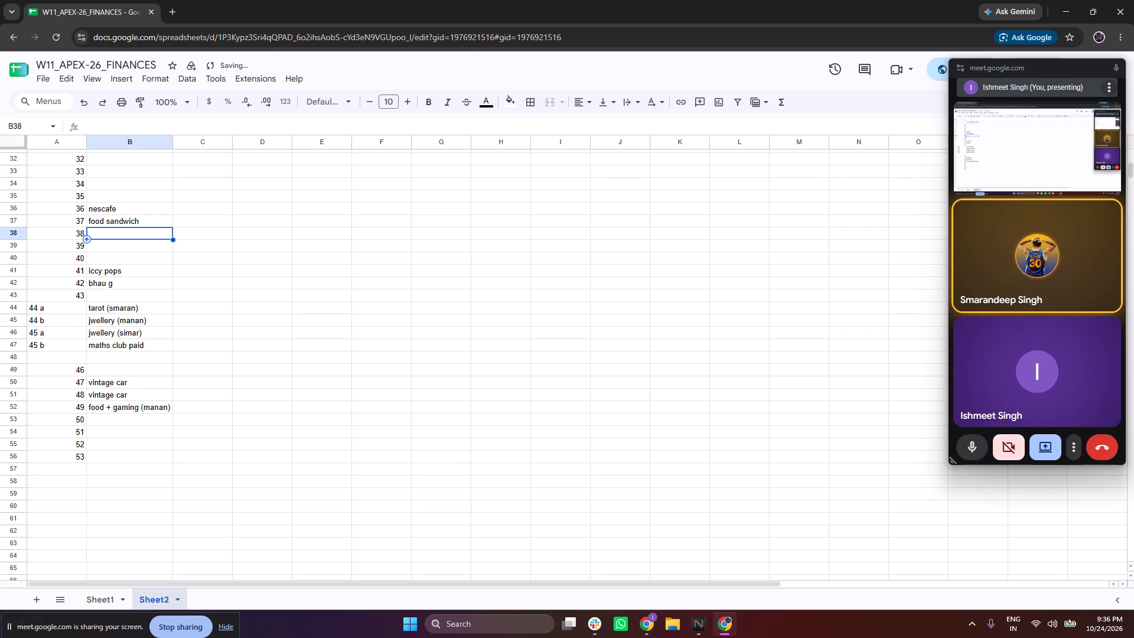
# Enter "external" in column C for the food sandwich stall, number 37.
pyautogui.click(185, 223)
pyautogui.write('external')
pyautogui.press('Return')
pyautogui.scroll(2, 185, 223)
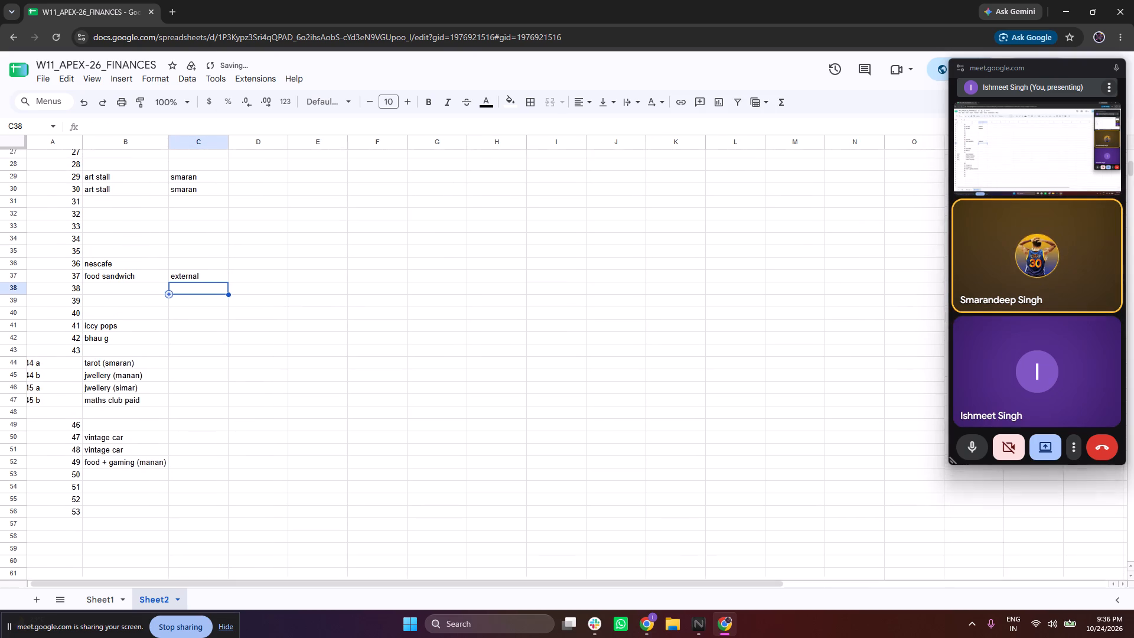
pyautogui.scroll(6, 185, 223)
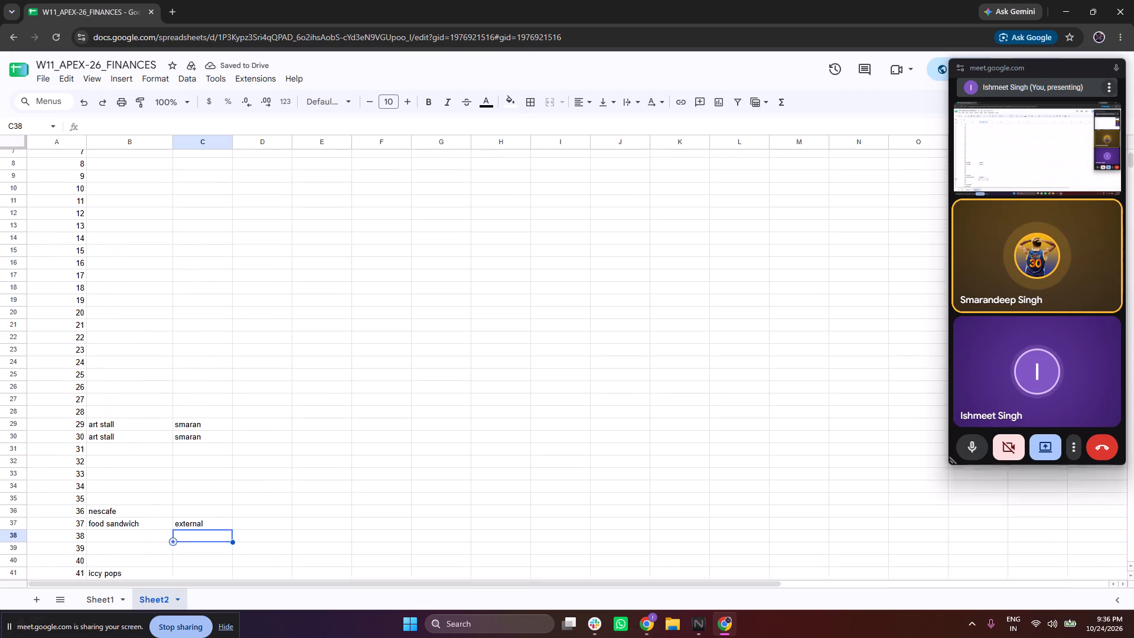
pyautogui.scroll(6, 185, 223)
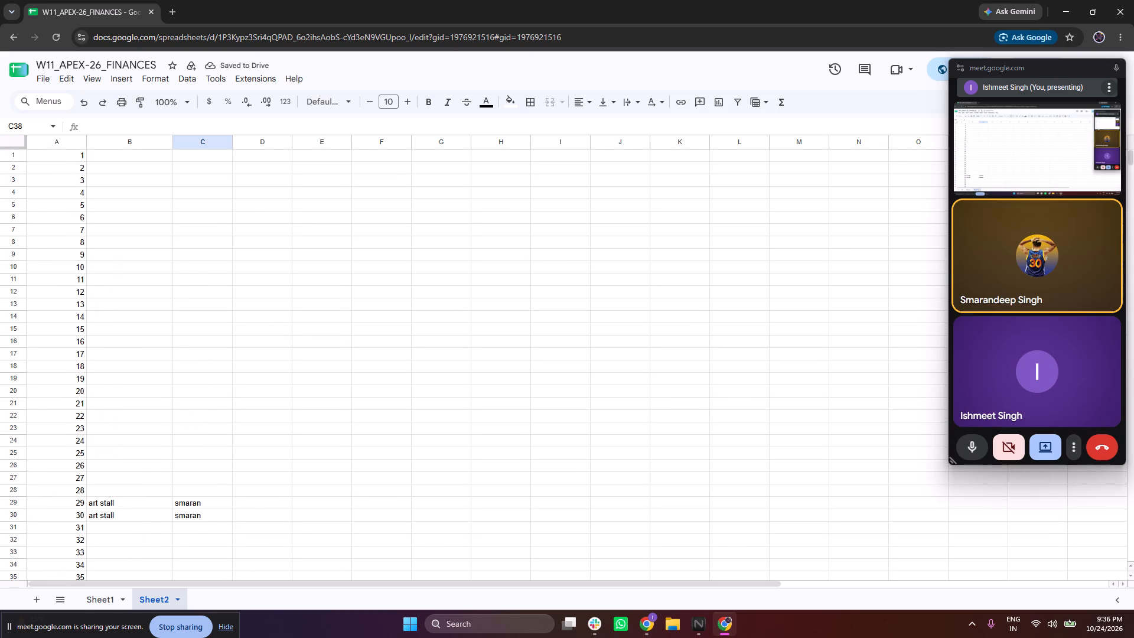
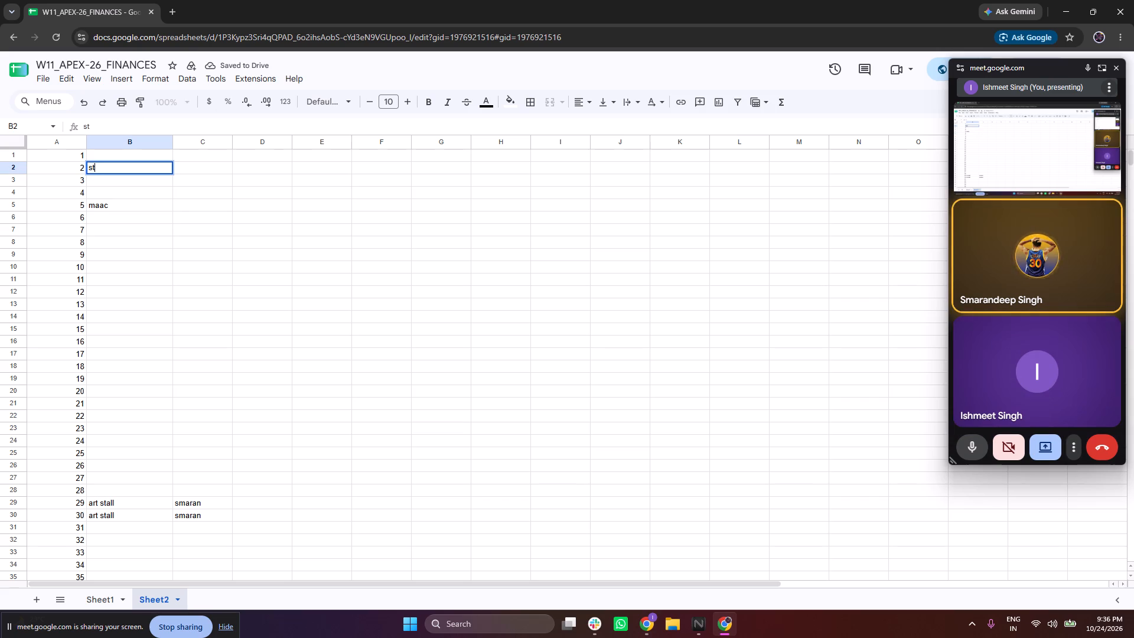
# Complete the stall 2 name in column B as "sticks and co".
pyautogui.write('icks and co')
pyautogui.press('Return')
# Enter "canam" as the name beside stalls 7 and 8 in column B.
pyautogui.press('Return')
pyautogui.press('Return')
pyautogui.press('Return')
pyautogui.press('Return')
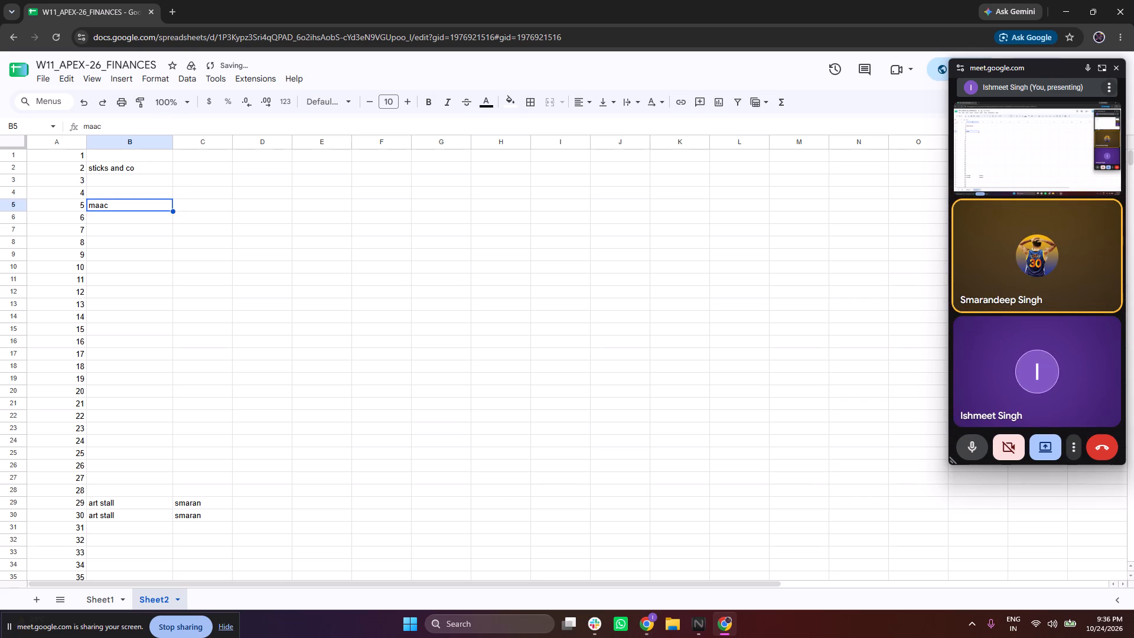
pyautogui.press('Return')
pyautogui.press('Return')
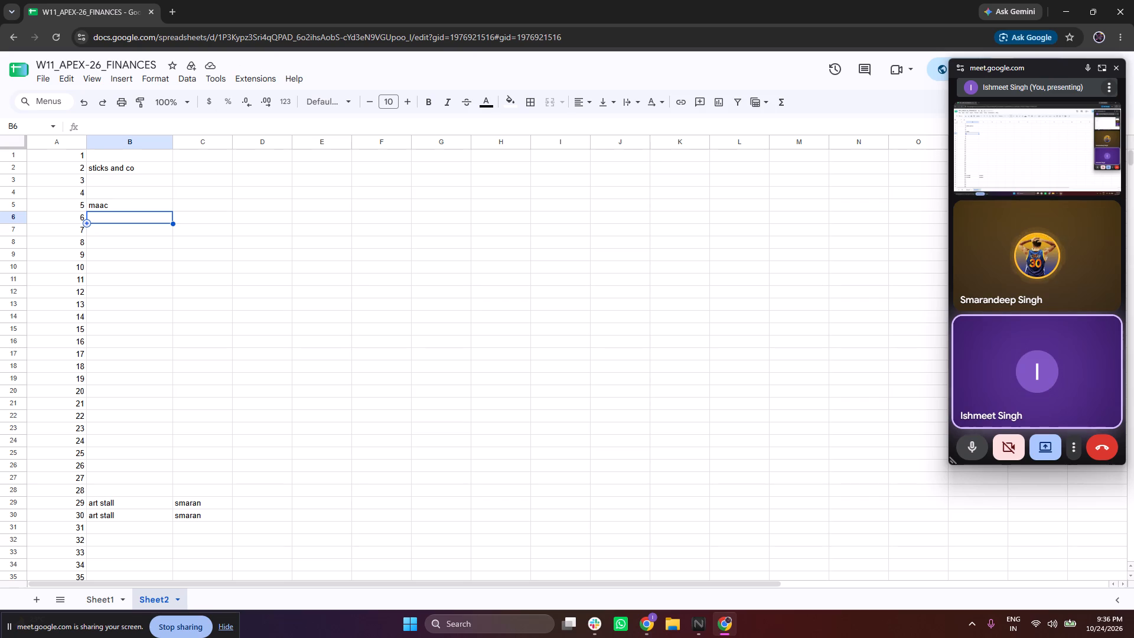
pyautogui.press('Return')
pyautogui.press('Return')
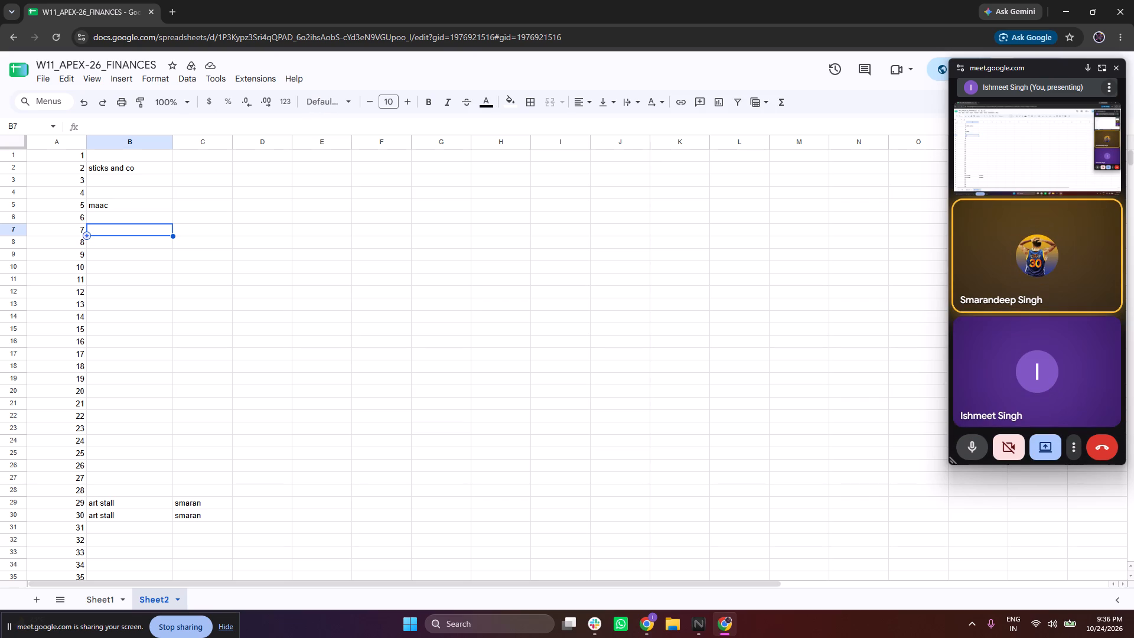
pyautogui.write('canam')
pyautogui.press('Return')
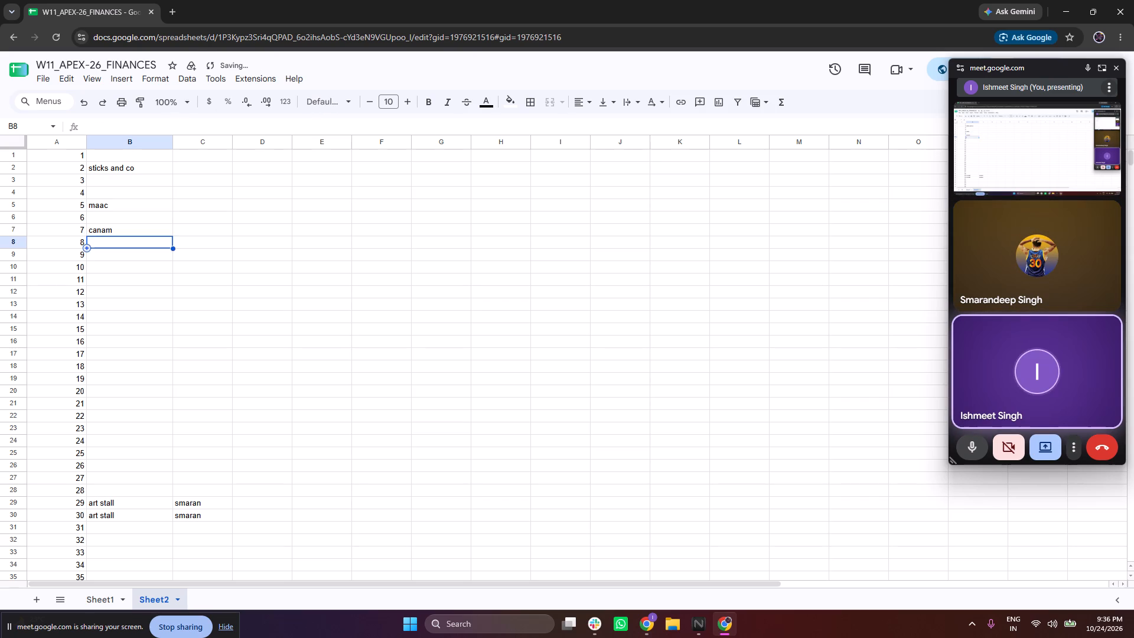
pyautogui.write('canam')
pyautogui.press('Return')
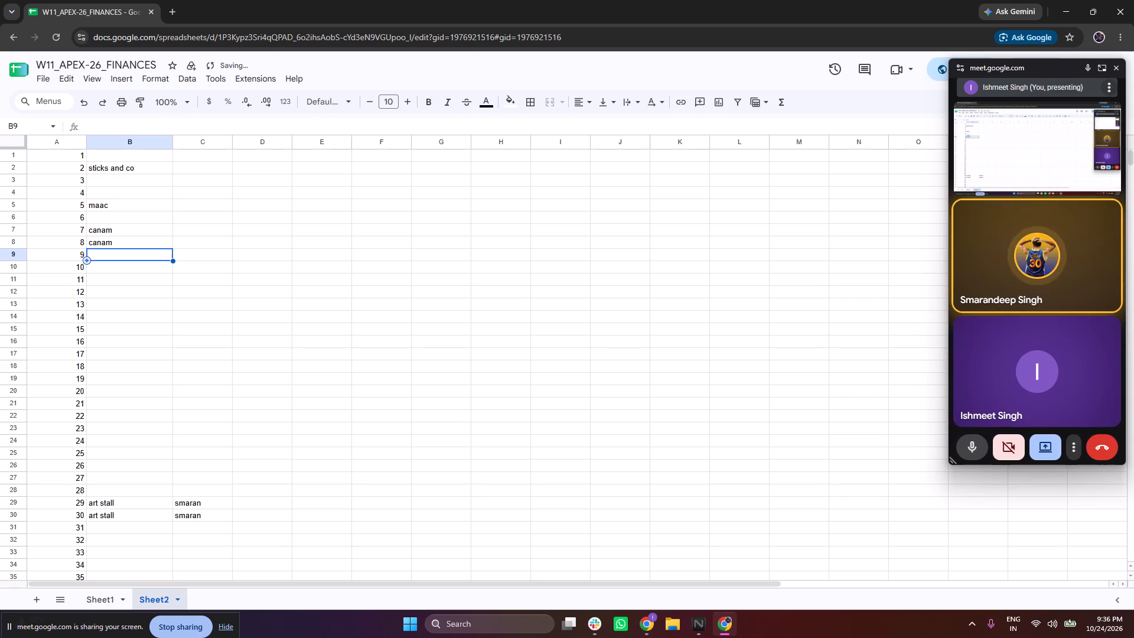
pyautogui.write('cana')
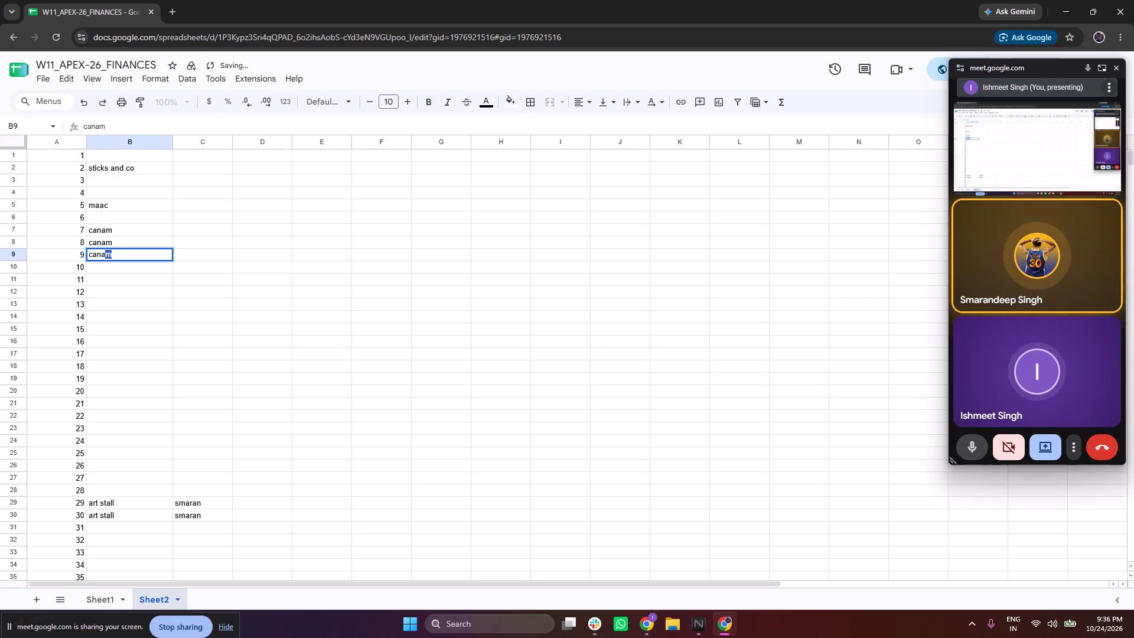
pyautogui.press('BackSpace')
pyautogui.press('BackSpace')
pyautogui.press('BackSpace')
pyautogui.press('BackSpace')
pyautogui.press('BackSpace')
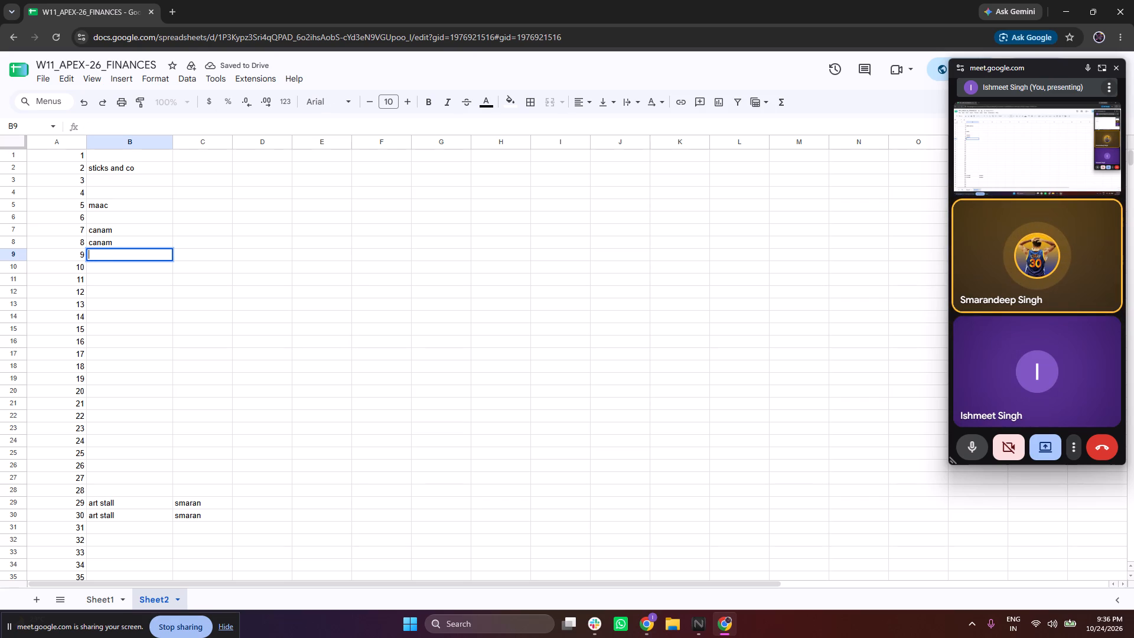
# Enter "canam" as the name beside stall 6 in column B.
pyautogui.click(108, 218)
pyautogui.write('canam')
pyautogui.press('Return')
# Enter the stall holder's full name beside stall 9 in column B.
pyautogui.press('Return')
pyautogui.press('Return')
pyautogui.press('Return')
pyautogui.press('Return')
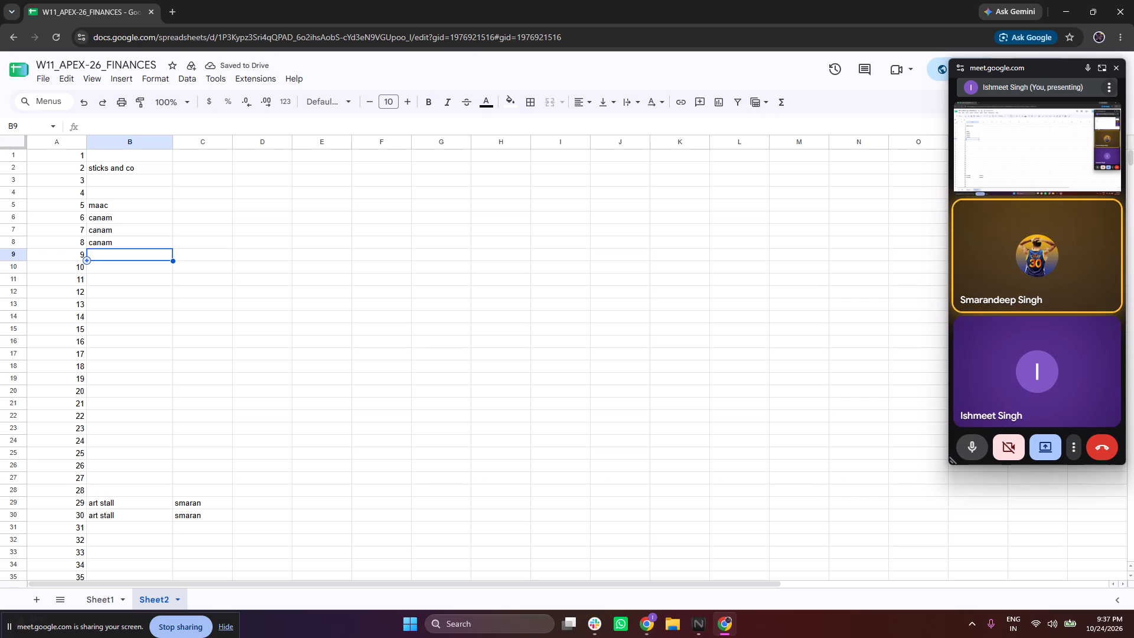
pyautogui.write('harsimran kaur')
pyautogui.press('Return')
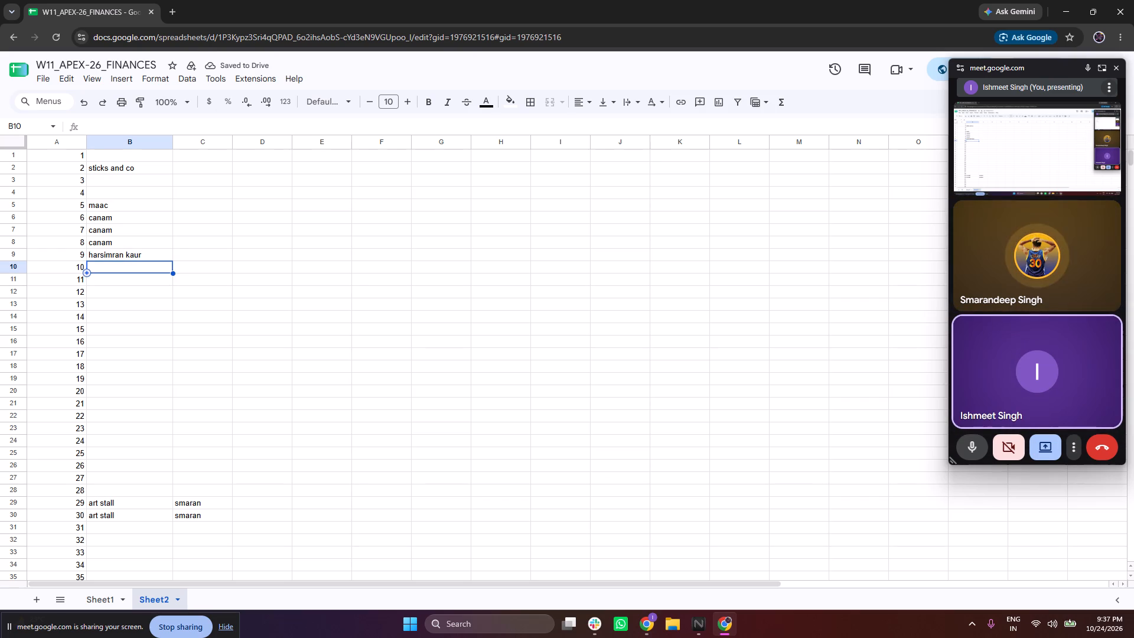
# Enter "ishaan pizza bar" as the name beside stall 13 in column B.
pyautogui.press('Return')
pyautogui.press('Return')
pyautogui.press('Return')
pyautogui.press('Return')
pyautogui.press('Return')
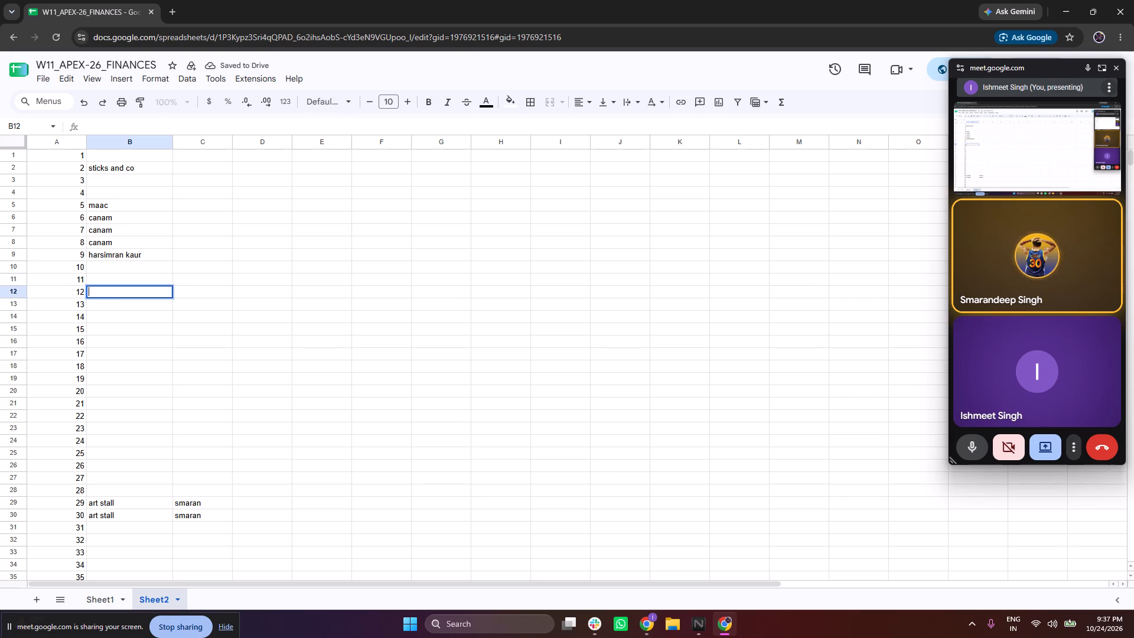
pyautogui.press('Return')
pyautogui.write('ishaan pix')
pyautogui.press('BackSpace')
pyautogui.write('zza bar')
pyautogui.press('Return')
# Enter "rishu bevrage" as the name beside stall 16 in column B.
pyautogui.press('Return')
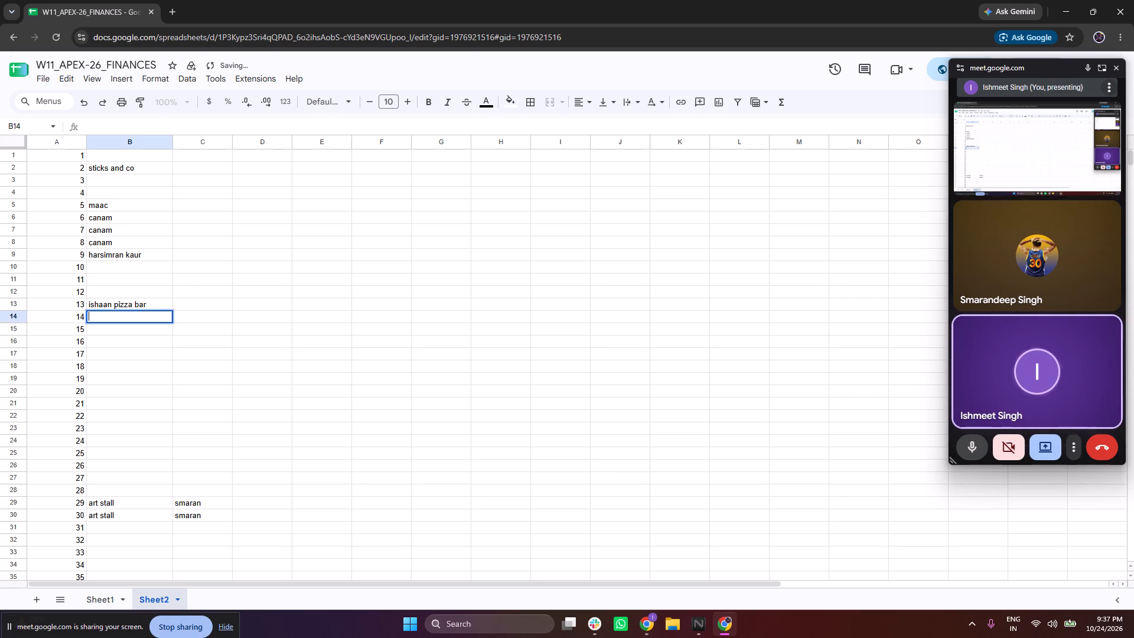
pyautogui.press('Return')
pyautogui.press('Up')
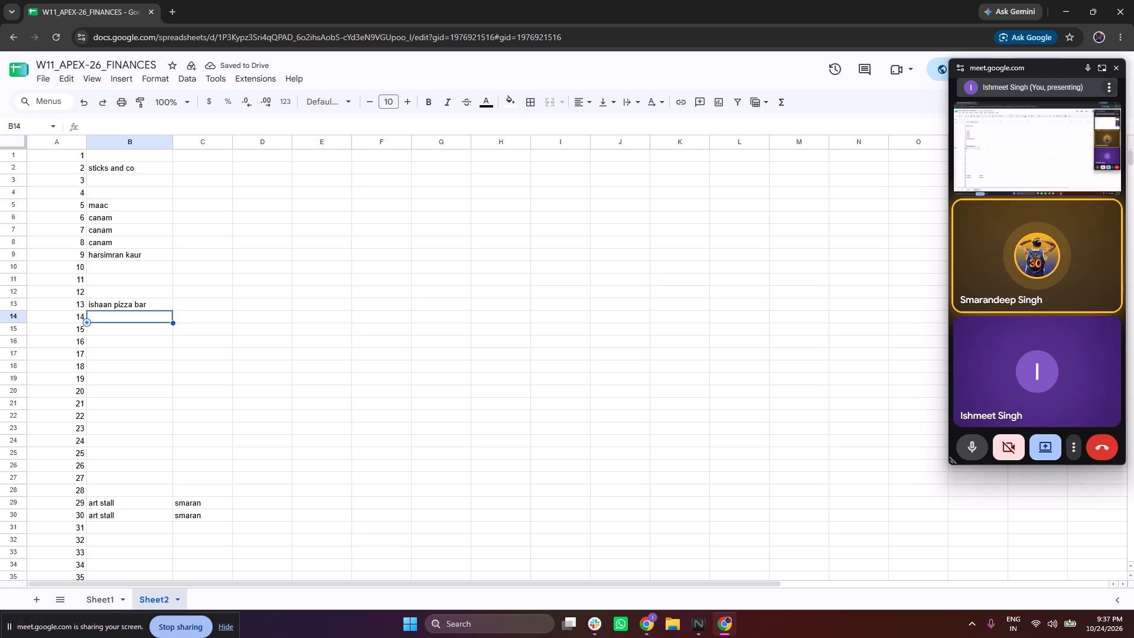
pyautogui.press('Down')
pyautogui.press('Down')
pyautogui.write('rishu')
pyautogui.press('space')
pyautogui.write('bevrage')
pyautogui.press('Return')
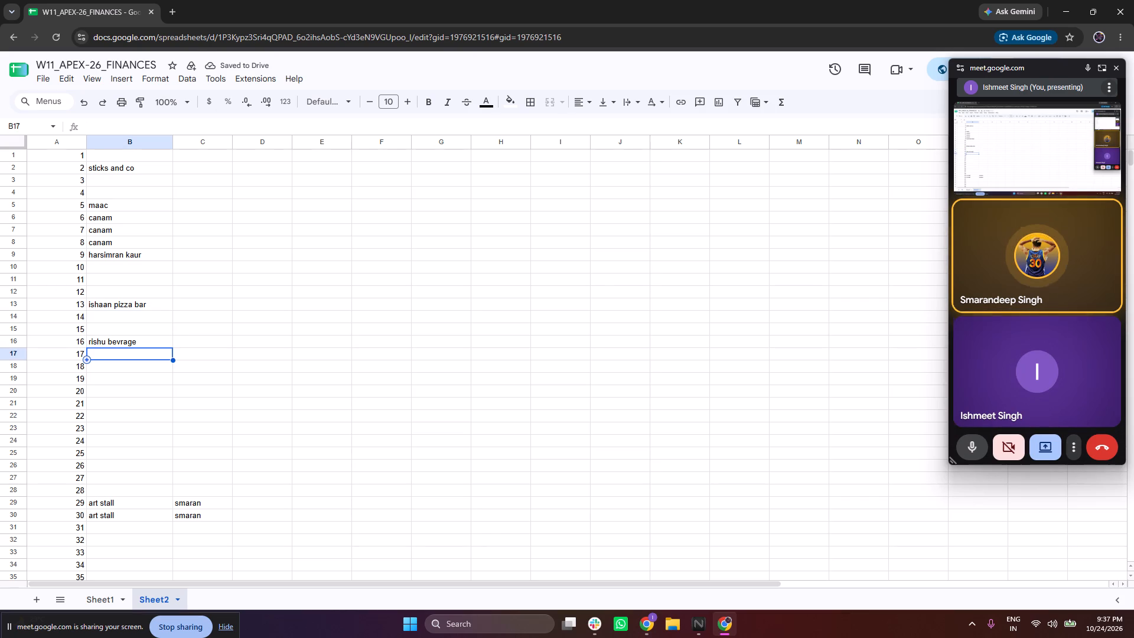
# Enter "twinkle tips" as the name beside stall 19 in column B.
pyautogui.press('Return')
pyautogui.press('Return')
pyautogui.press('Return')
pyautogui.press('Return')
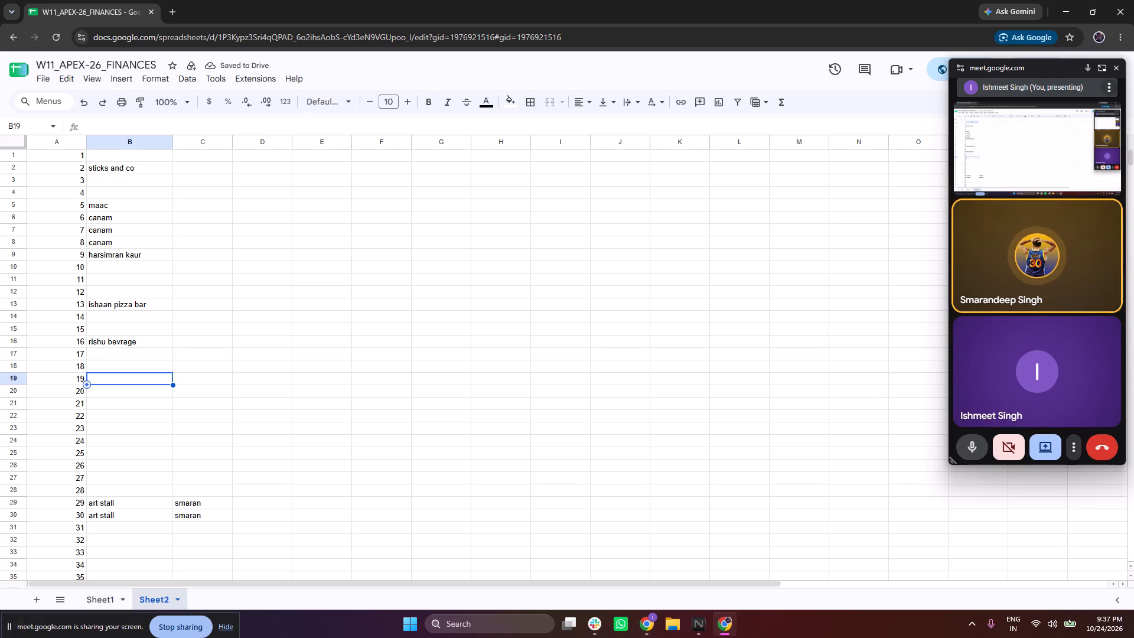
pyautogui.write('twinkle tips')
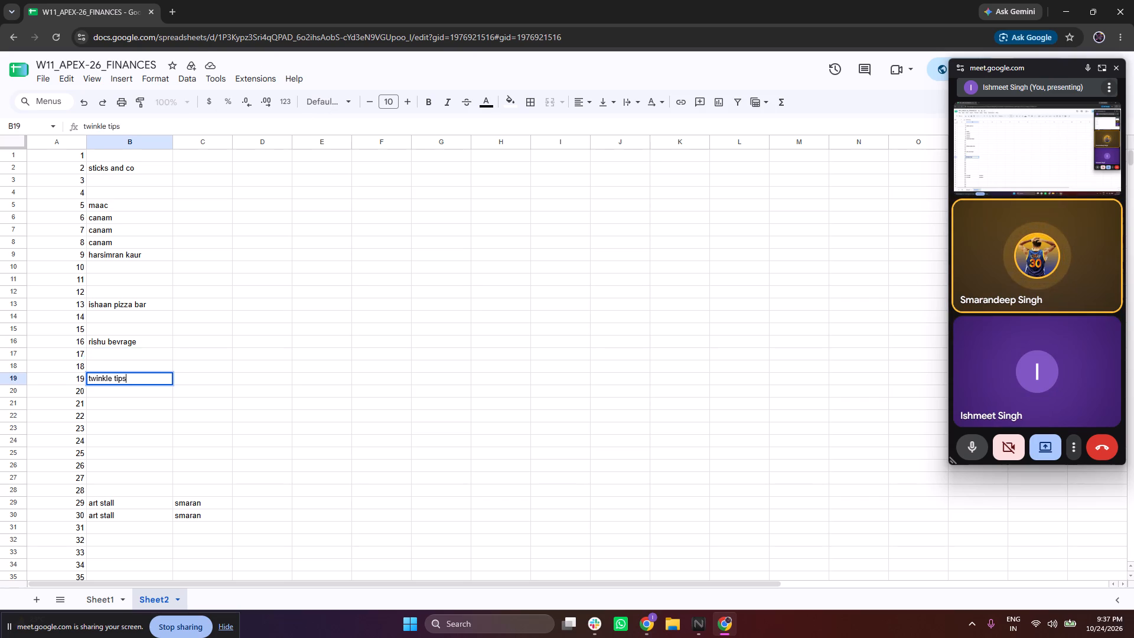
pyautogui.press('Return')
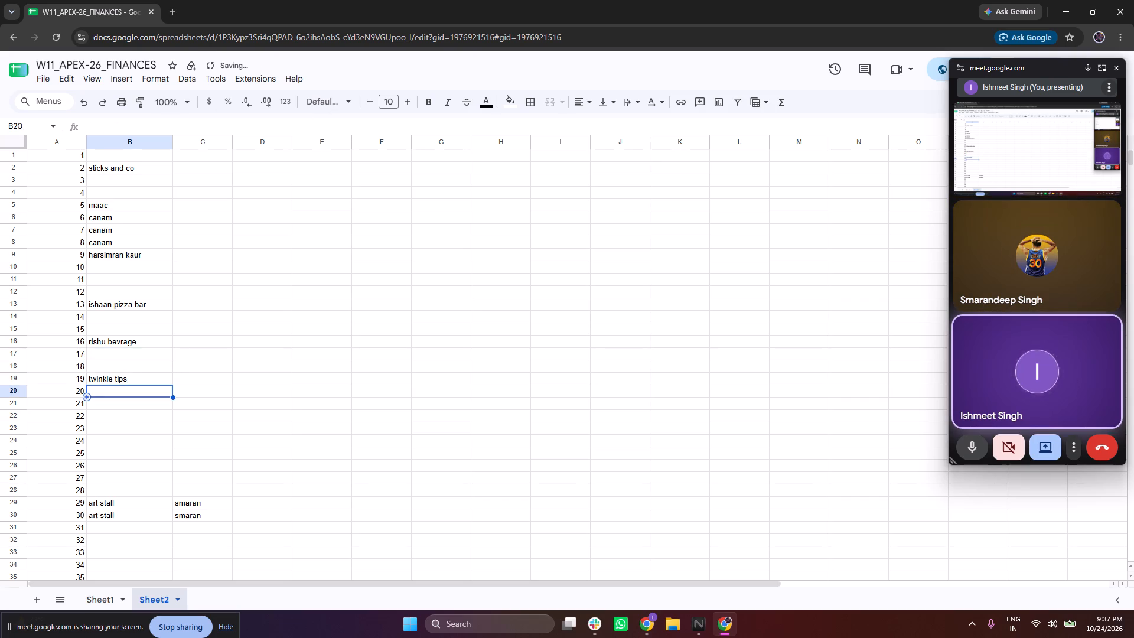
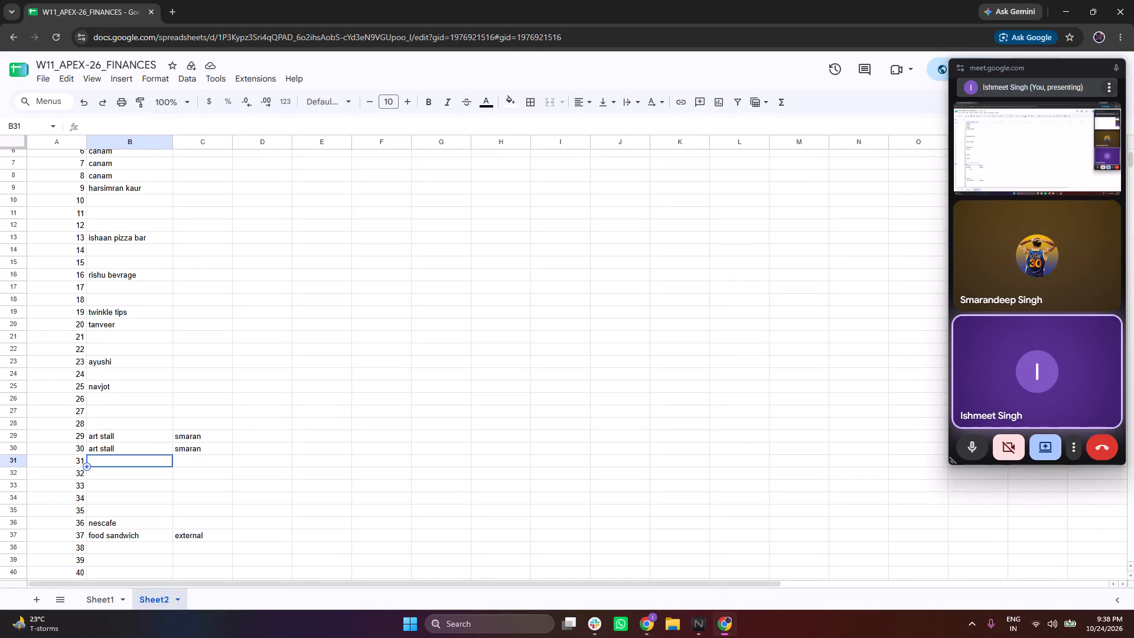
# Enter the stall holder's full name beside stall 35 in column B.
pyautogui.click(116, 510)
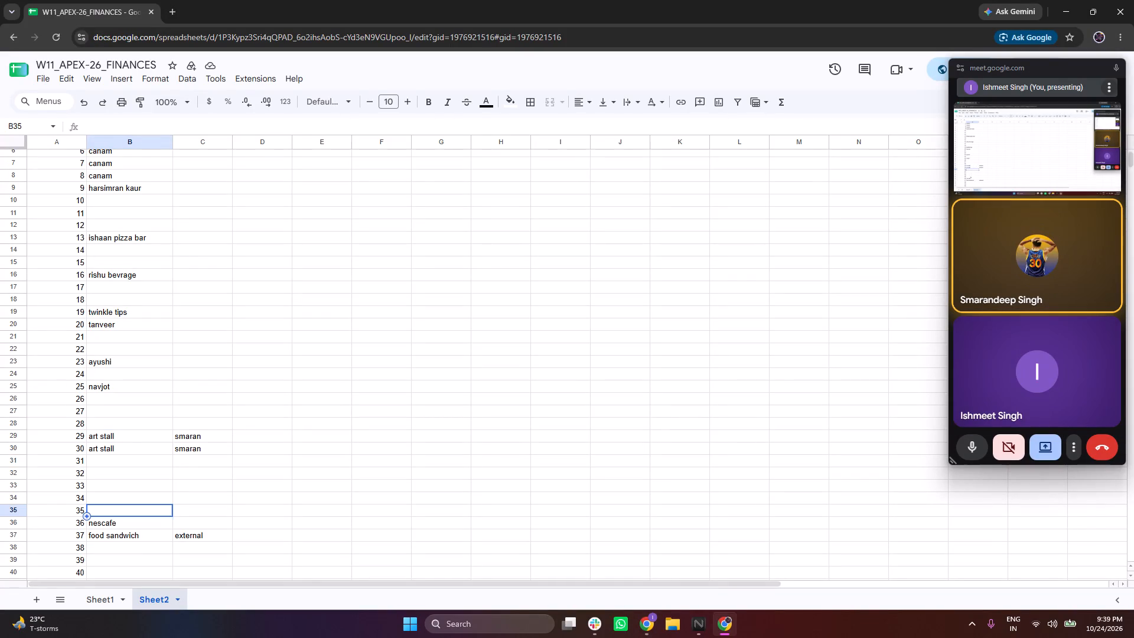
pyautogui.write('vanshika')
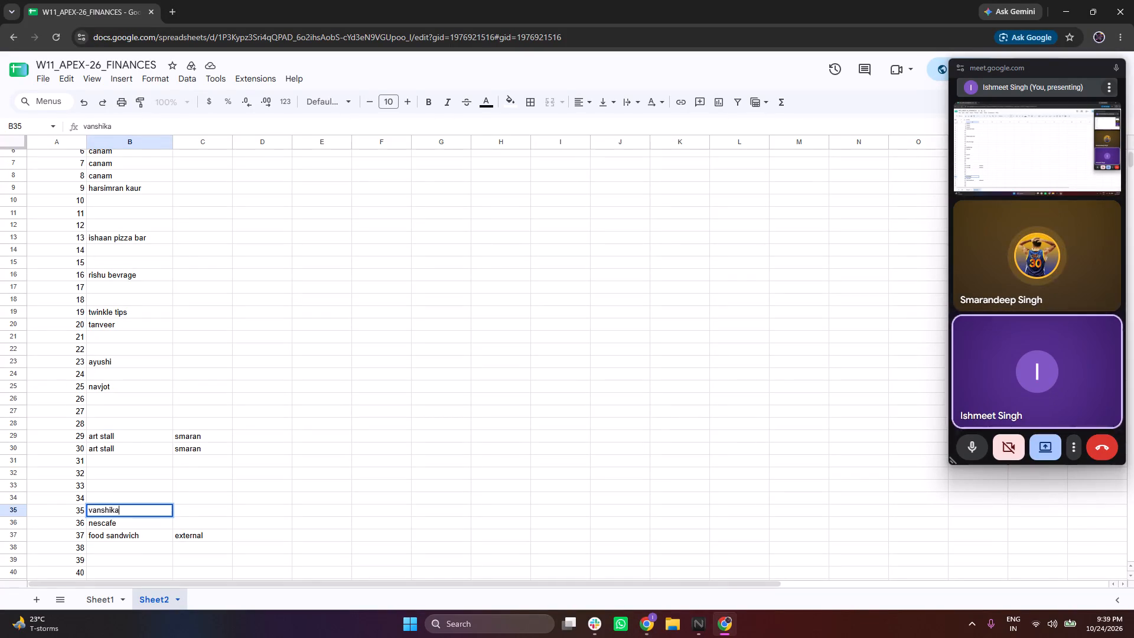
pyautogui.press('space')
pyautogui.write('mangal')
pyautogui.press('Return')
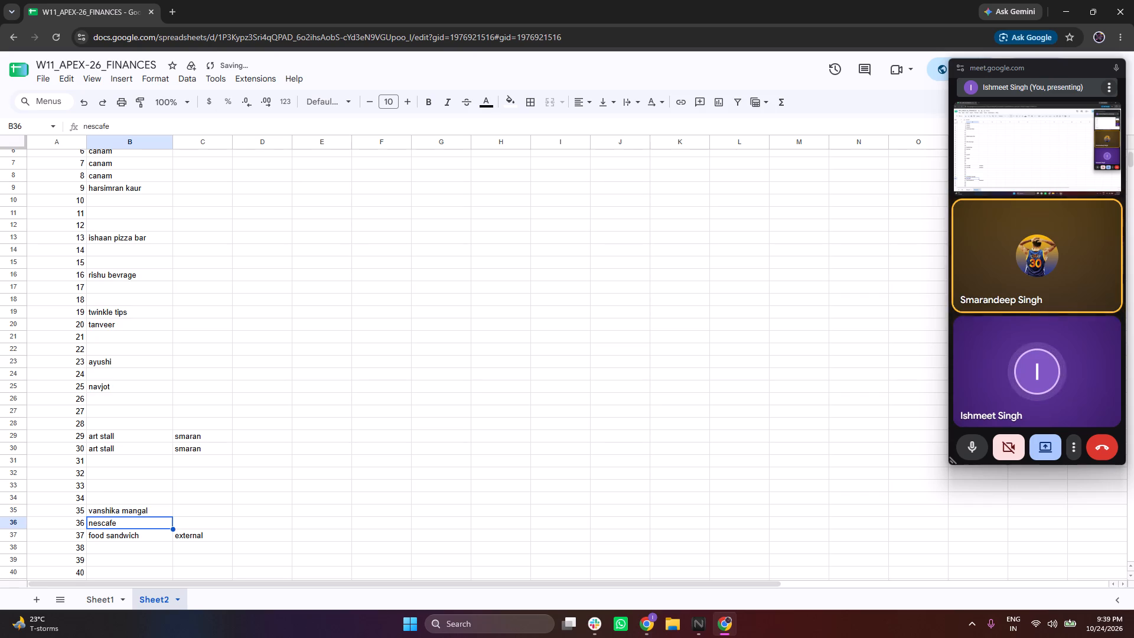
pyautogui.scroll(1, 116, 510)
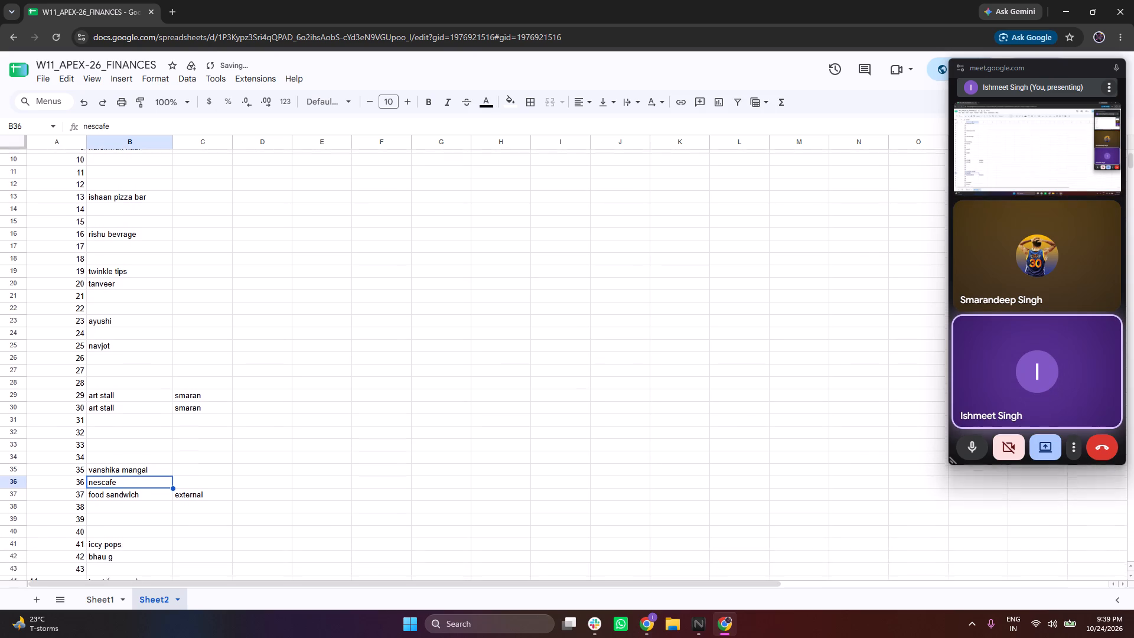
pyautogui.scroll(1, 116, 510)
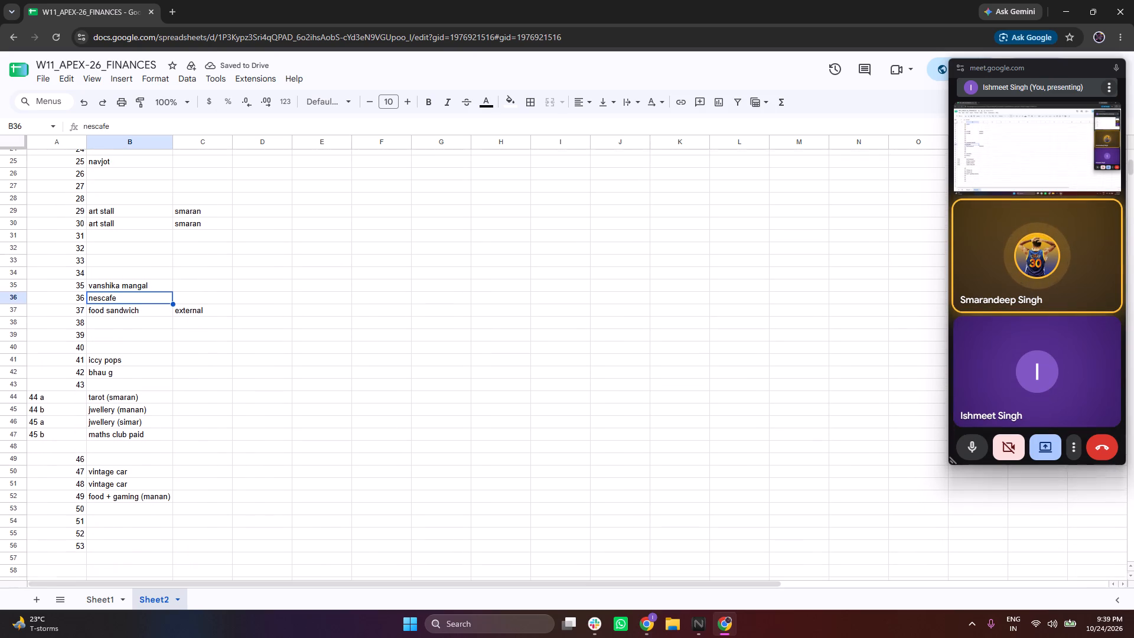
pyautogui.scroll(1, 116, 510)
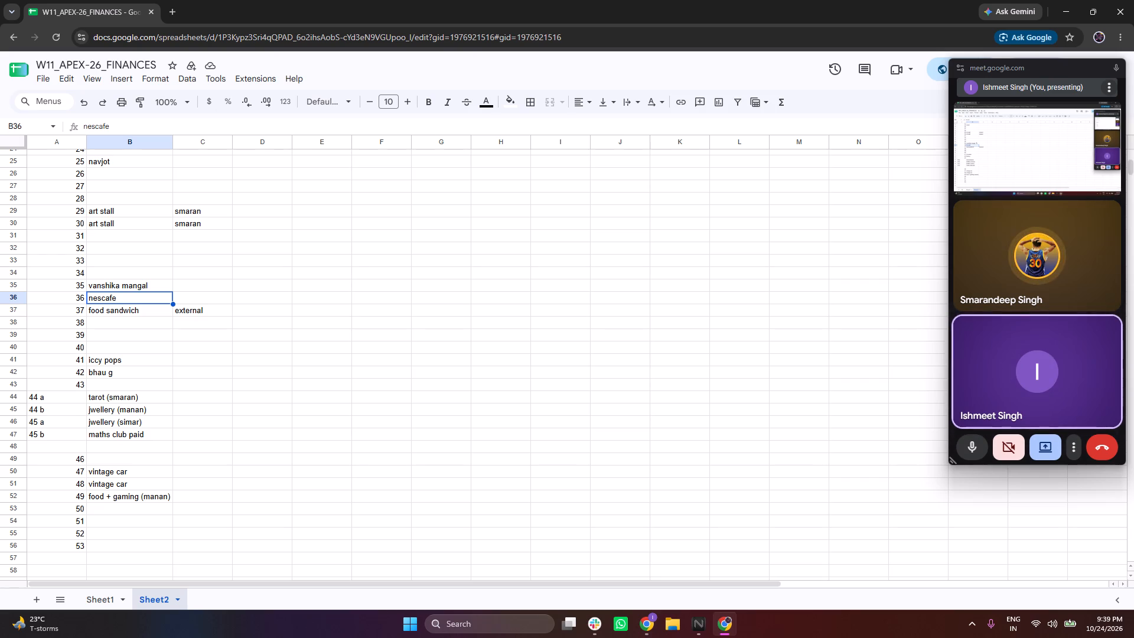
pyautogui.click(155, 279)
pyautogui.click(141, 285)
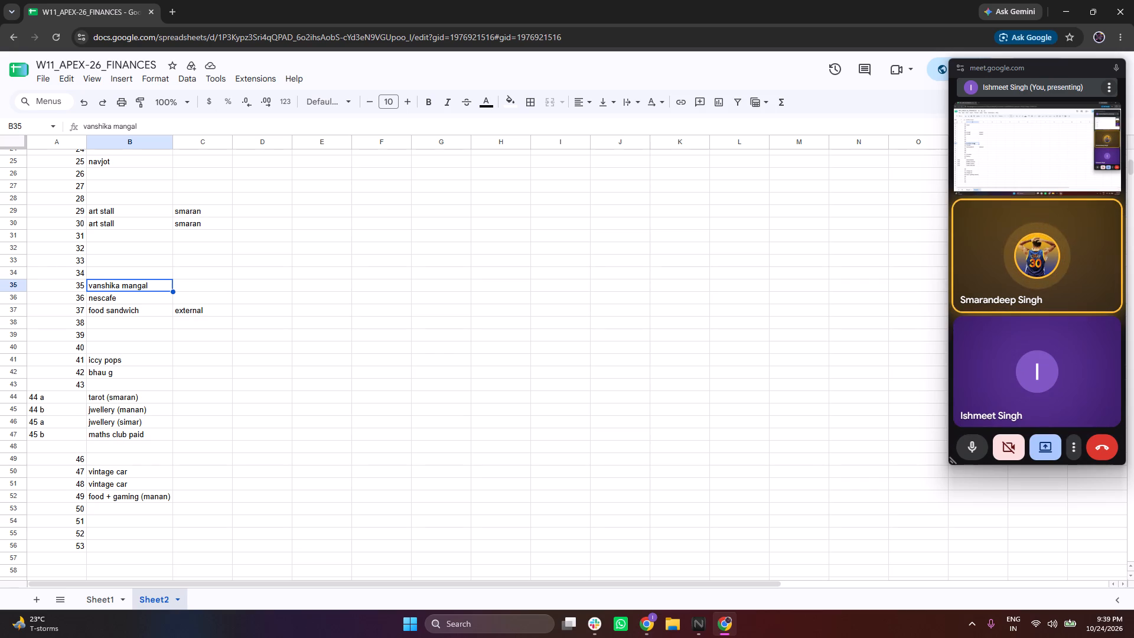
# Switch to the other Chrome window.
pyautogui.click(648, 630)
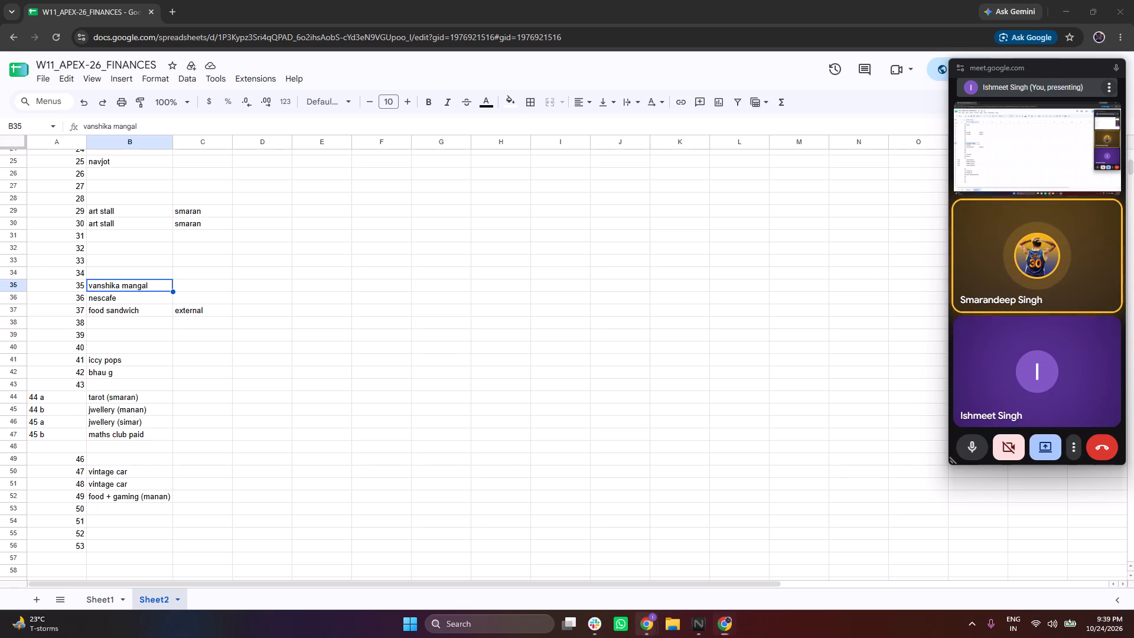
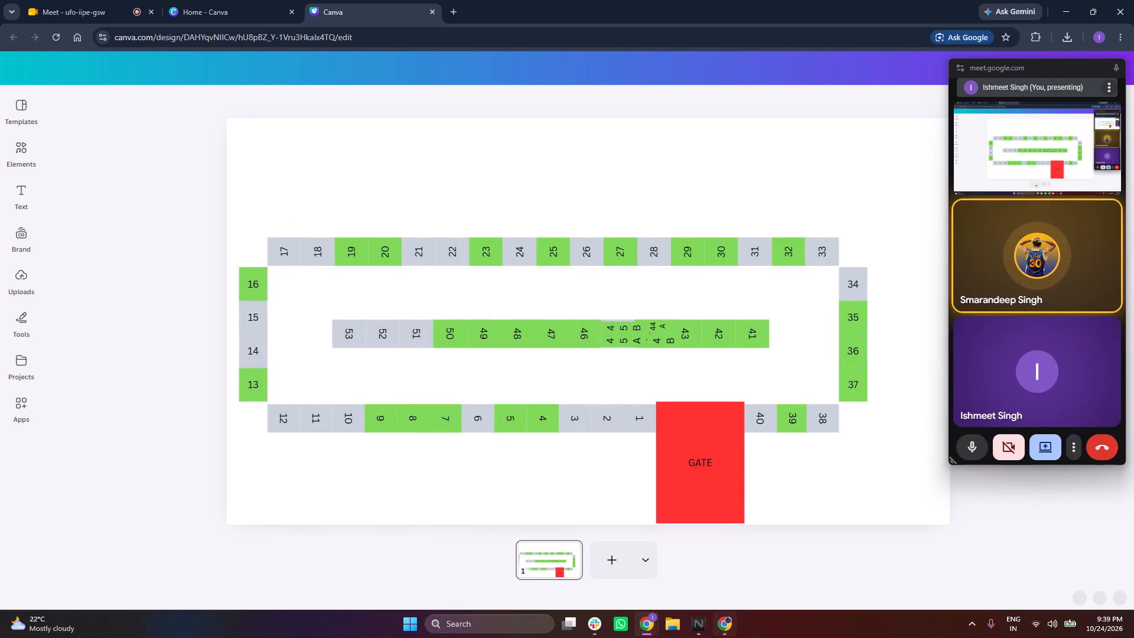
# Return to the W11_APEX-26_FINANCES spreadsheet and move the stall holder's full name from stall 35 to stall 33 in column B.
pyautogui.click(725, 626)
pyautogui.click(708, 574)
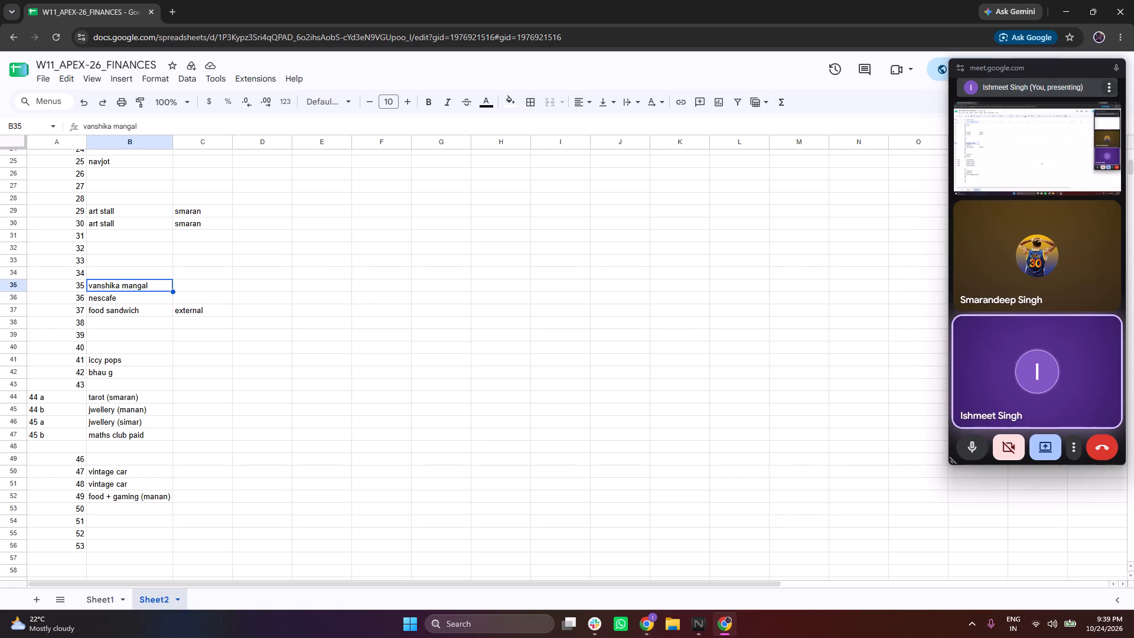
pyautogui.press('BackSpace')
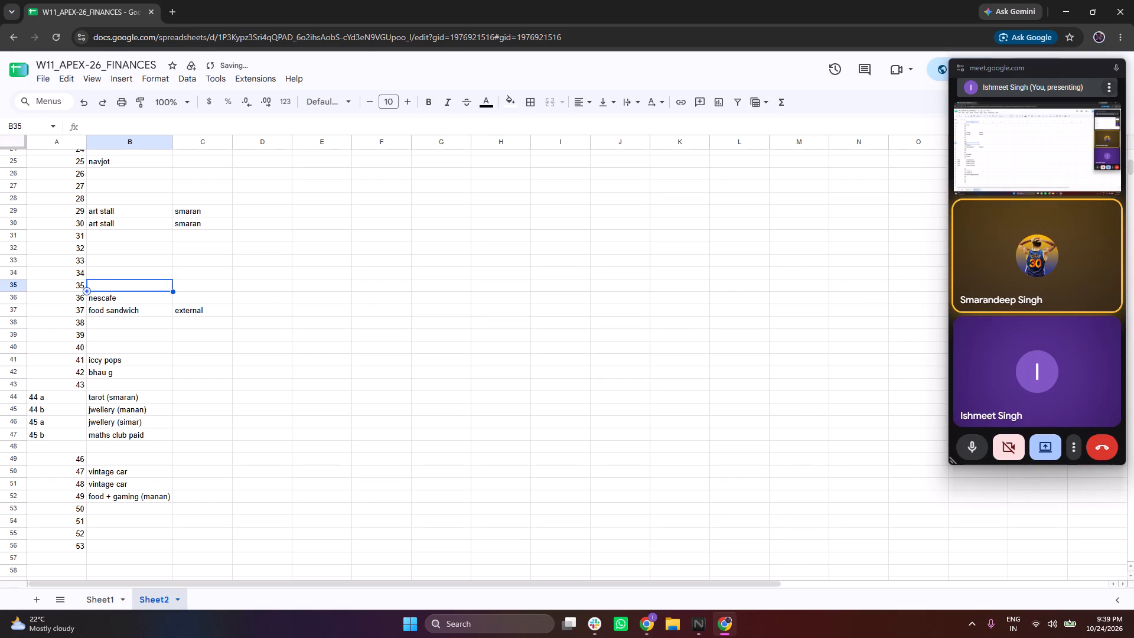
pyautogui.click(122, 261)
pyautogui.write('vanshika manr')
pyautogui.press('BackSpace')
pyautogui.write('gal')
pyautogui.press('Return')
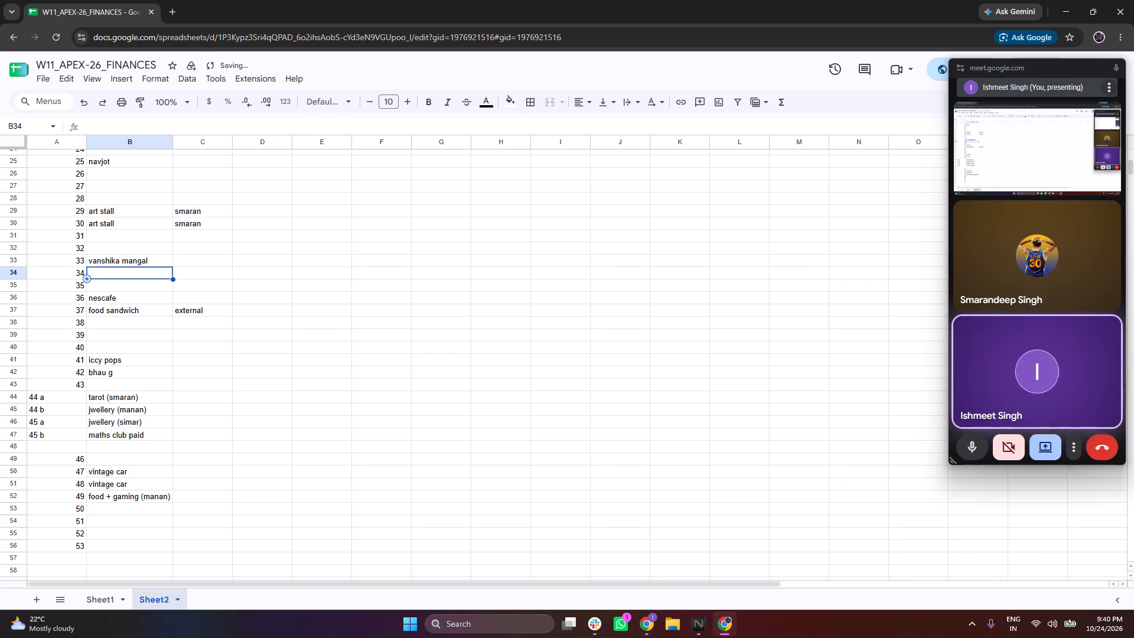
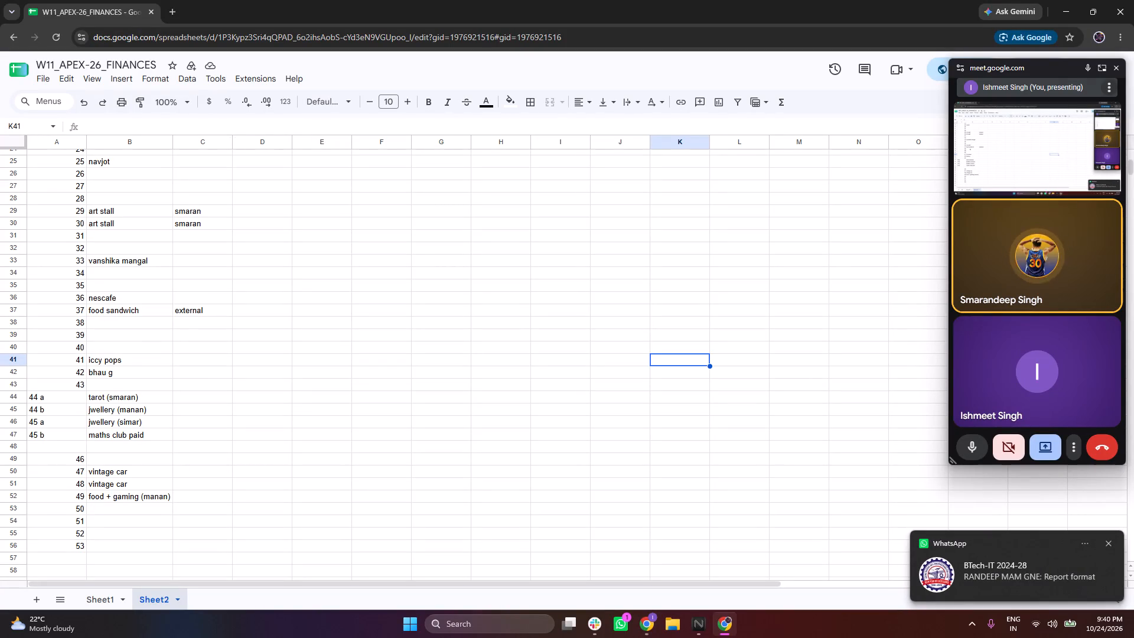
# Enter "student stall rajan" for stall 39 in column B of Sheet2.
pyautogui.click(116, 337)
pyautogui.write('student stall')
pyautogui.press('space')
pyautogui.write('rajan')
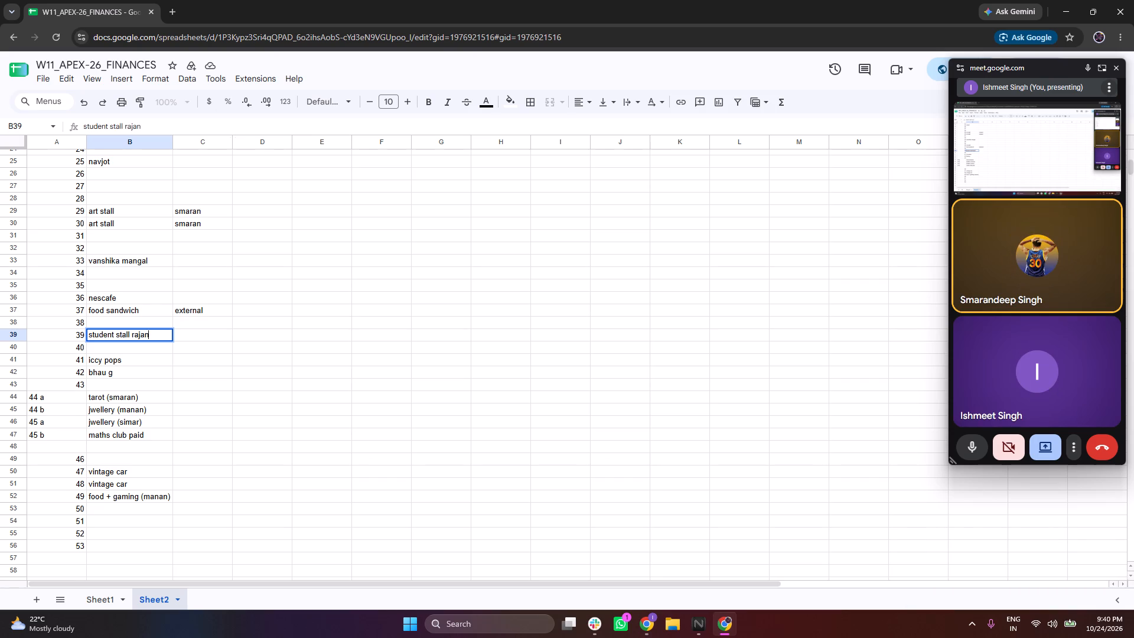
pyautogui.click(204, 338)
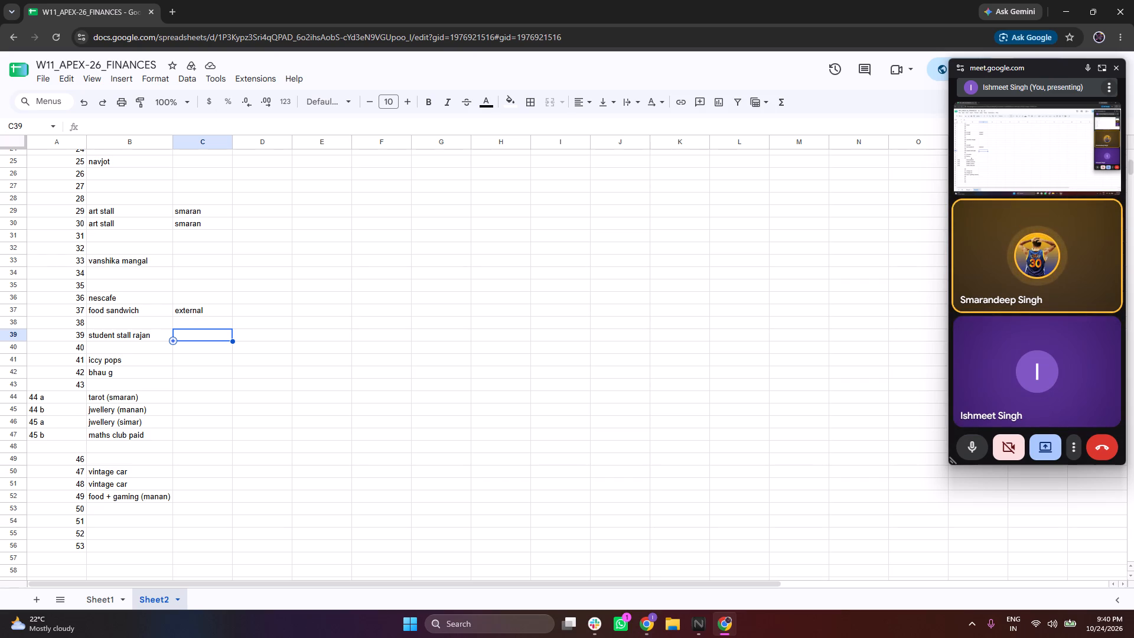
# Fill in column B with the stall holder's name and course for stall 46 and "blood bank" for stall 50.
pyautogui.click(101, 458)
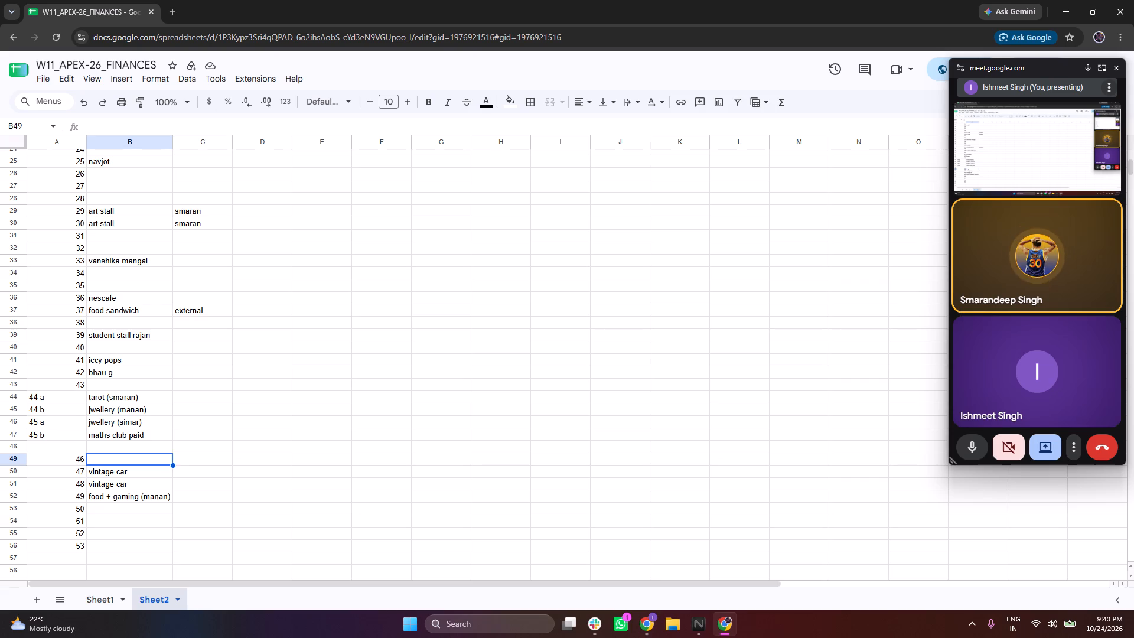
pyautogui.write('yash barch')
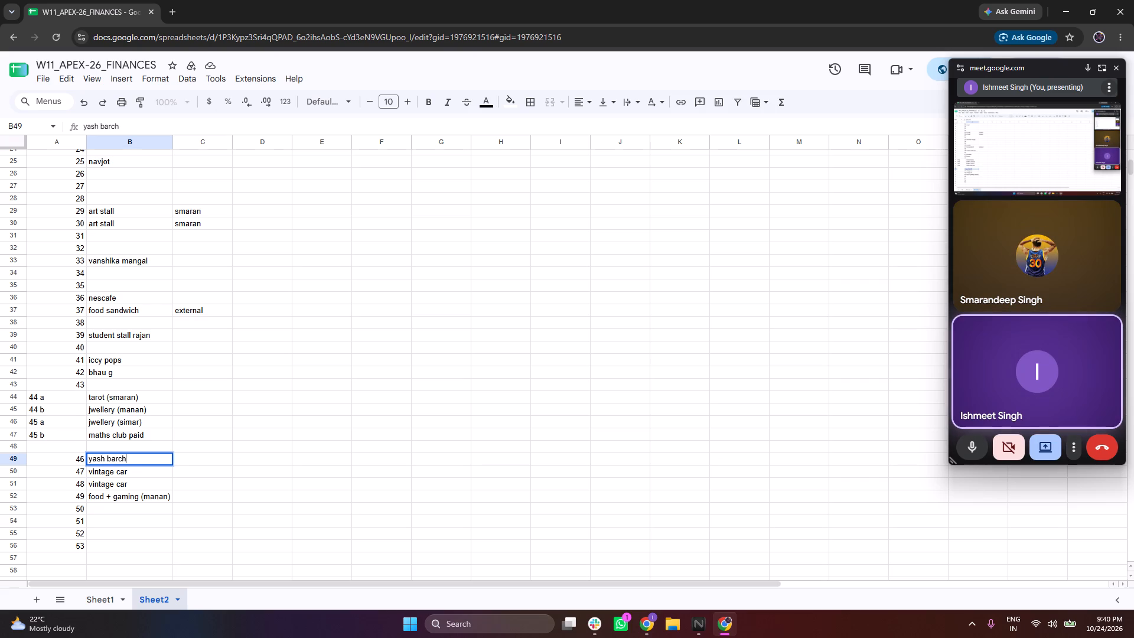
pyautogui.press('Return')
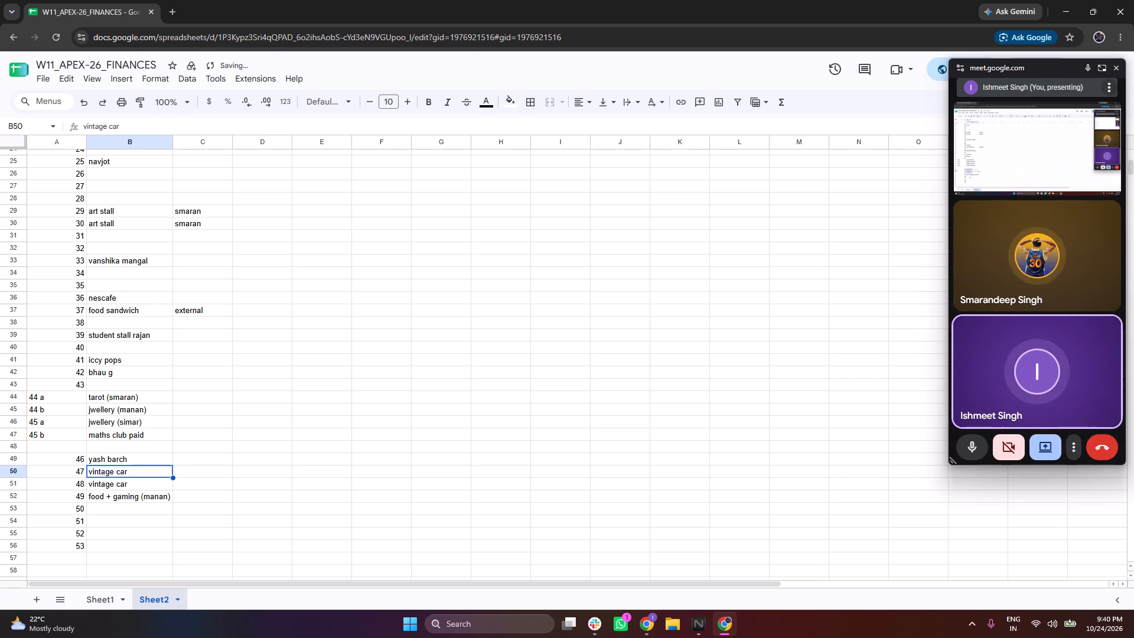
pyautogui.click(112, 512)
pyautogui.press('b')
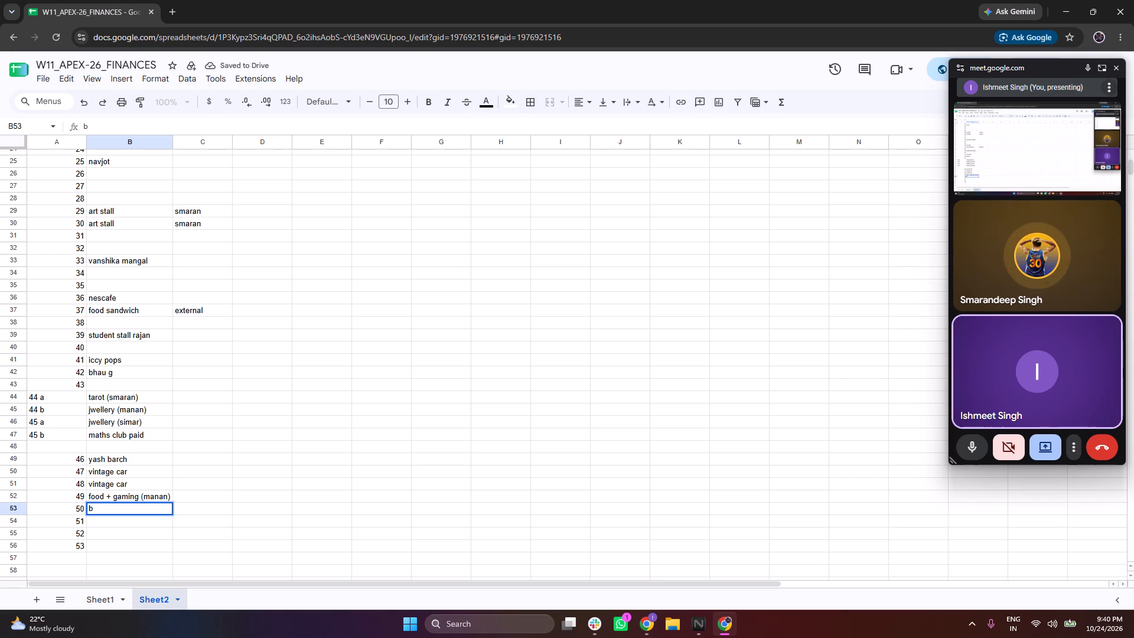
pyautogui.press('BackSpace')
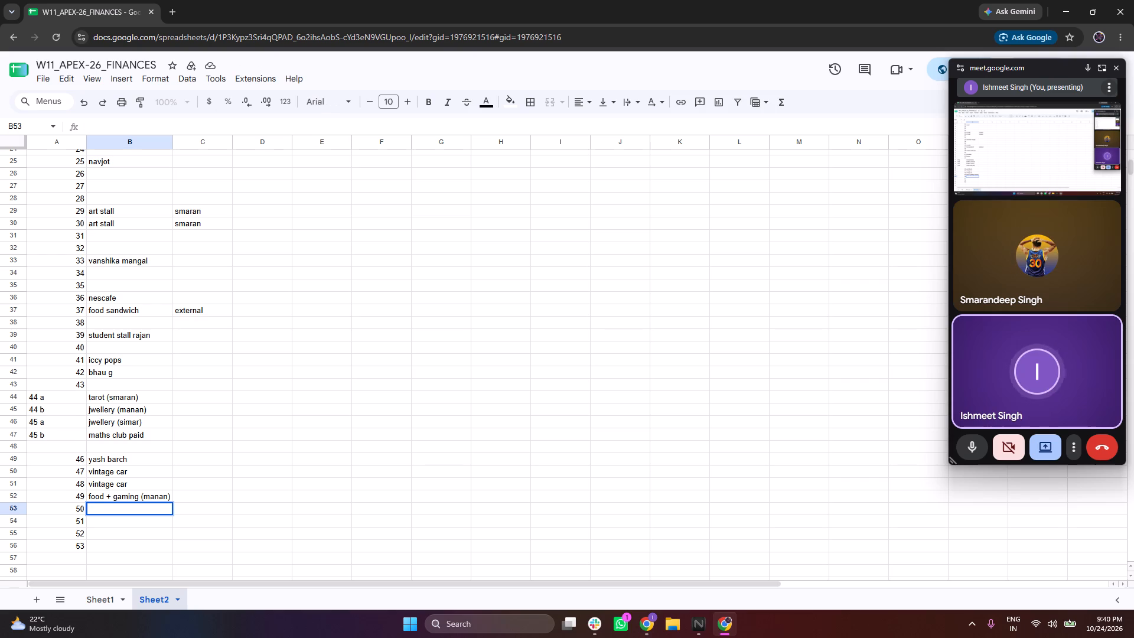
pyautogui.write('blood bank')
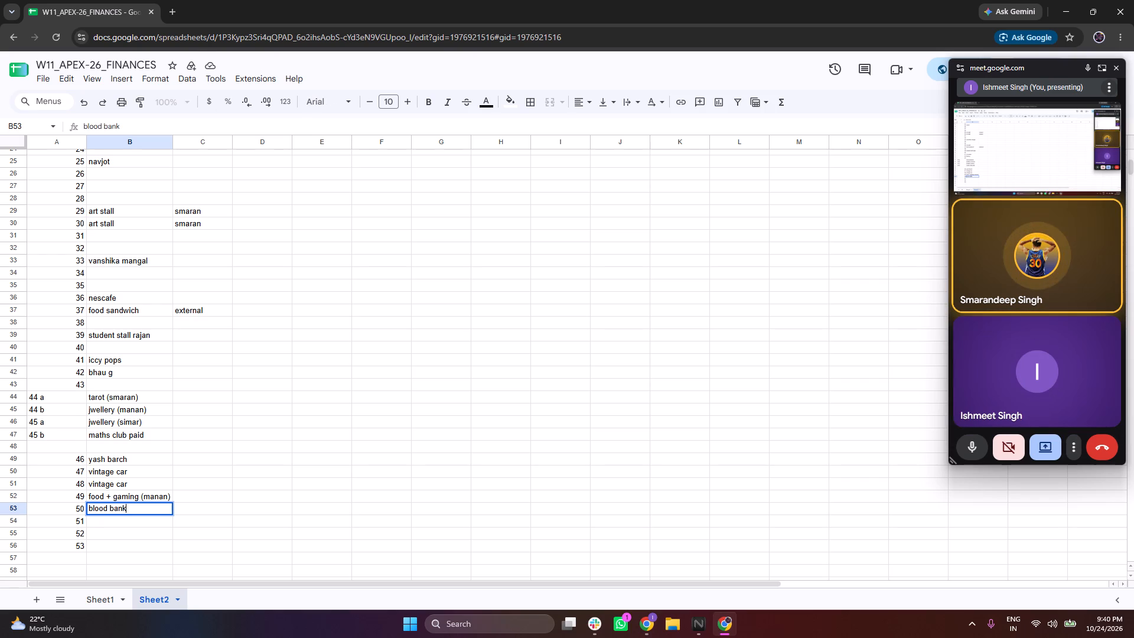
pyautogui.press('Return')
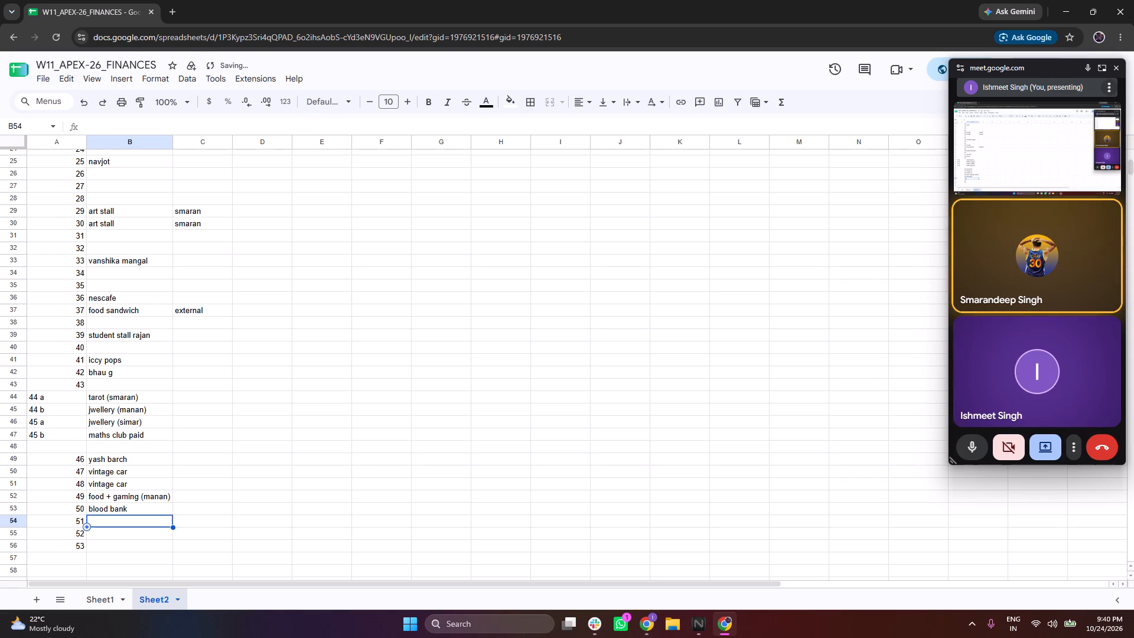
# Enter "bvoc" in column B for stalls 51, 52 and 53.
pyautogui.click(146, 382)
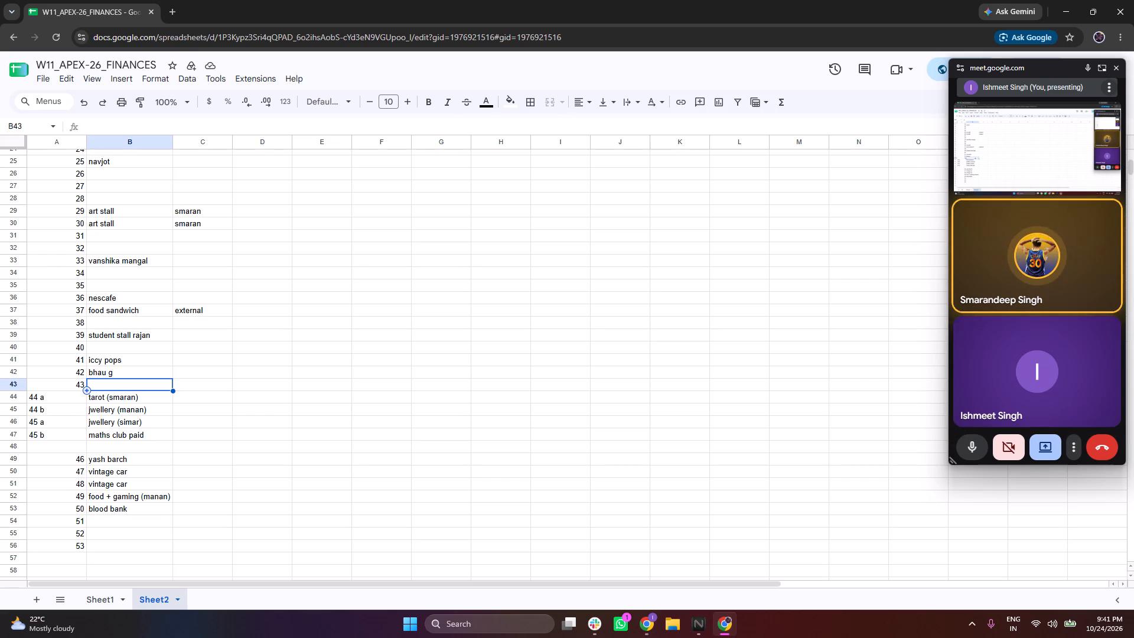
pyautogui.click(103, 525)
pyautogui.write('bvoc')
pyautogui.press('Return')
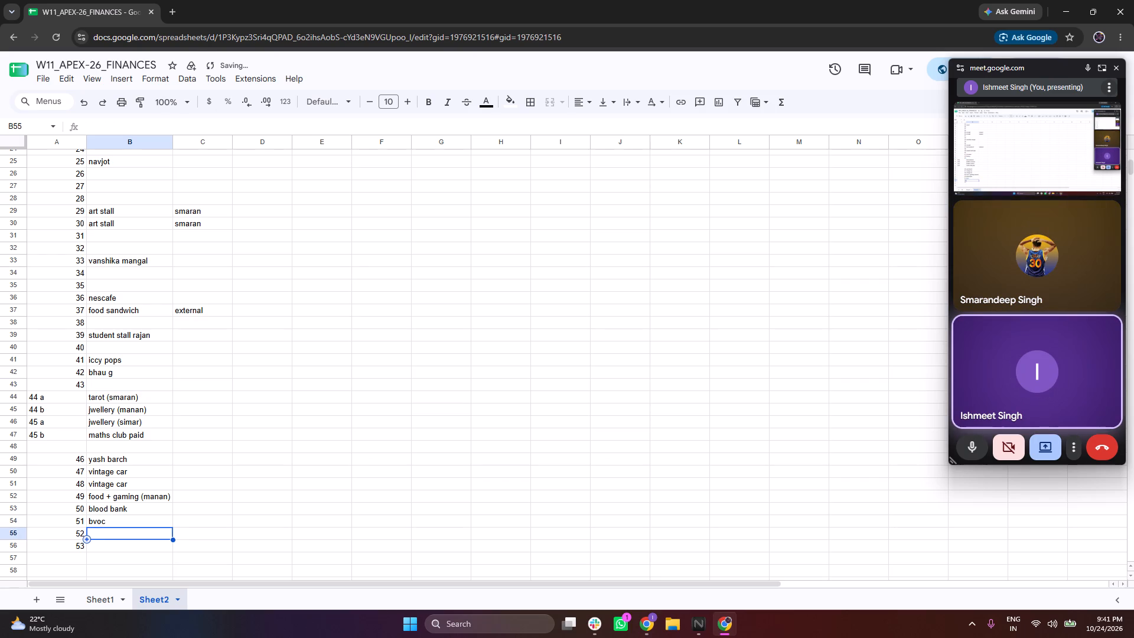
pyautogui.write('bvoc')
pyautogui.press('Return')
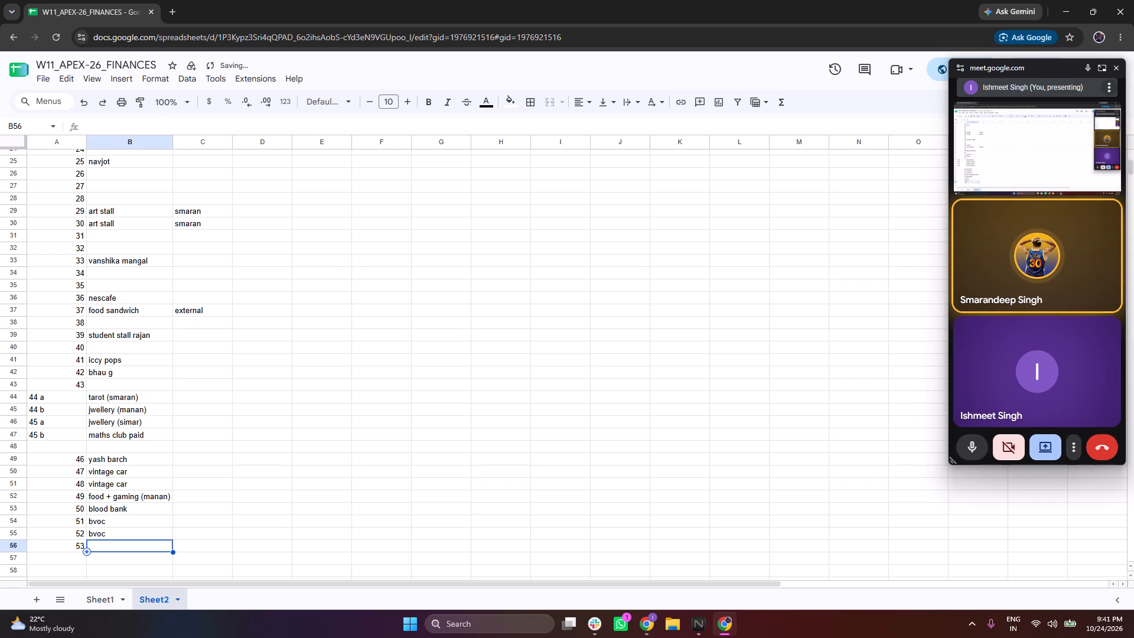
pyautogui.write('bvoc')
pyautogui.press('Return')
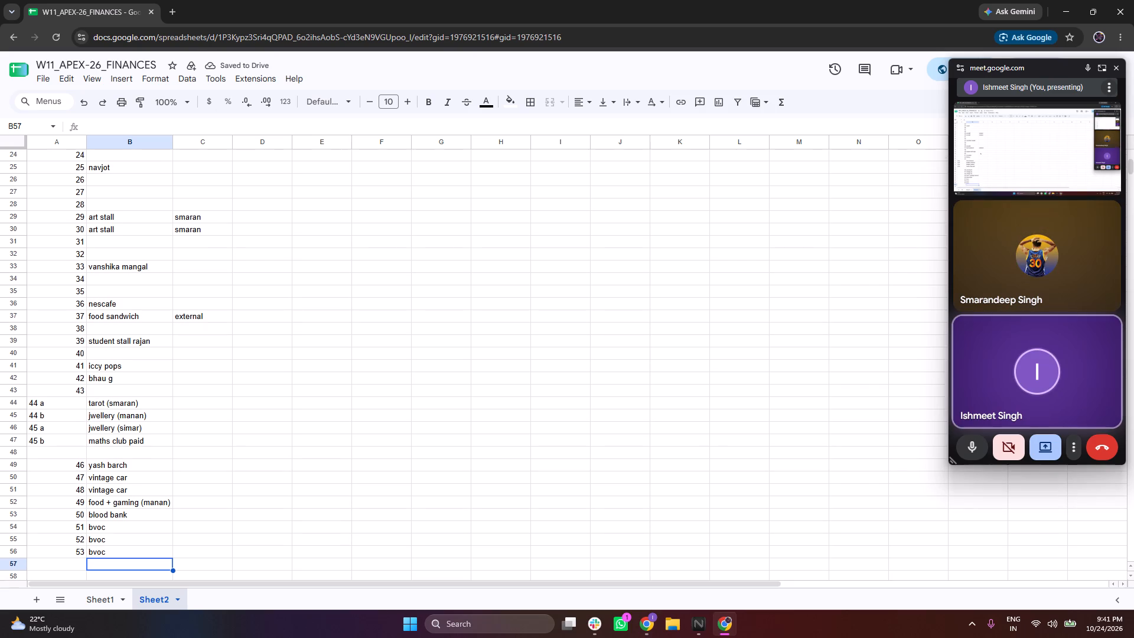
# Delete the blank row 48 between stalls 45 b and 46.
pyautogui.click(147, 388)
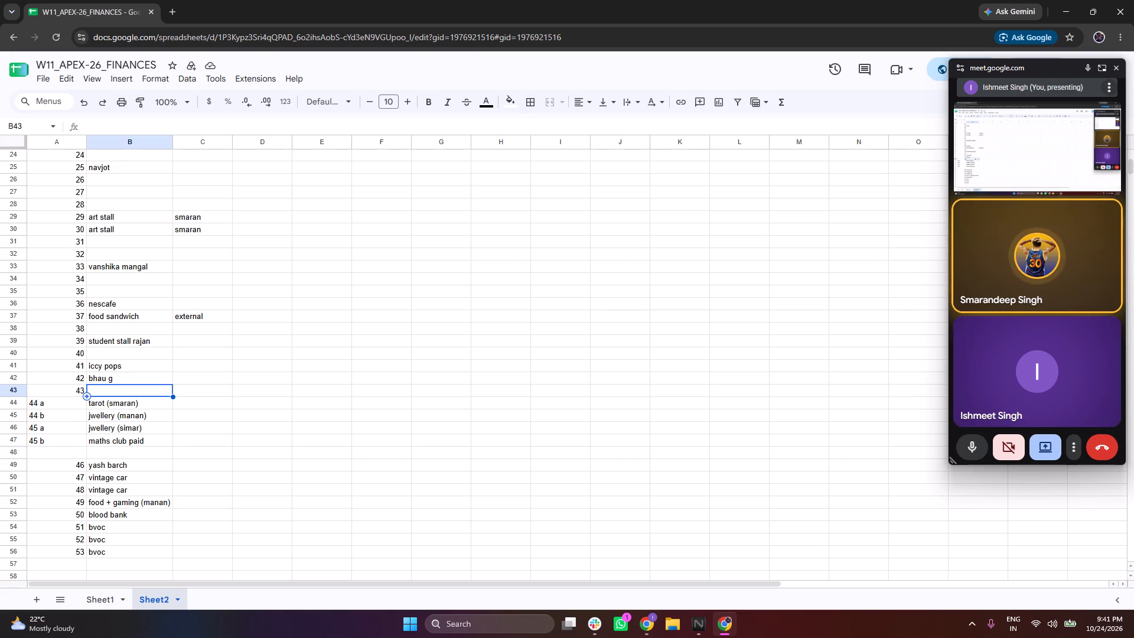
pyautogui.click(118, 393)
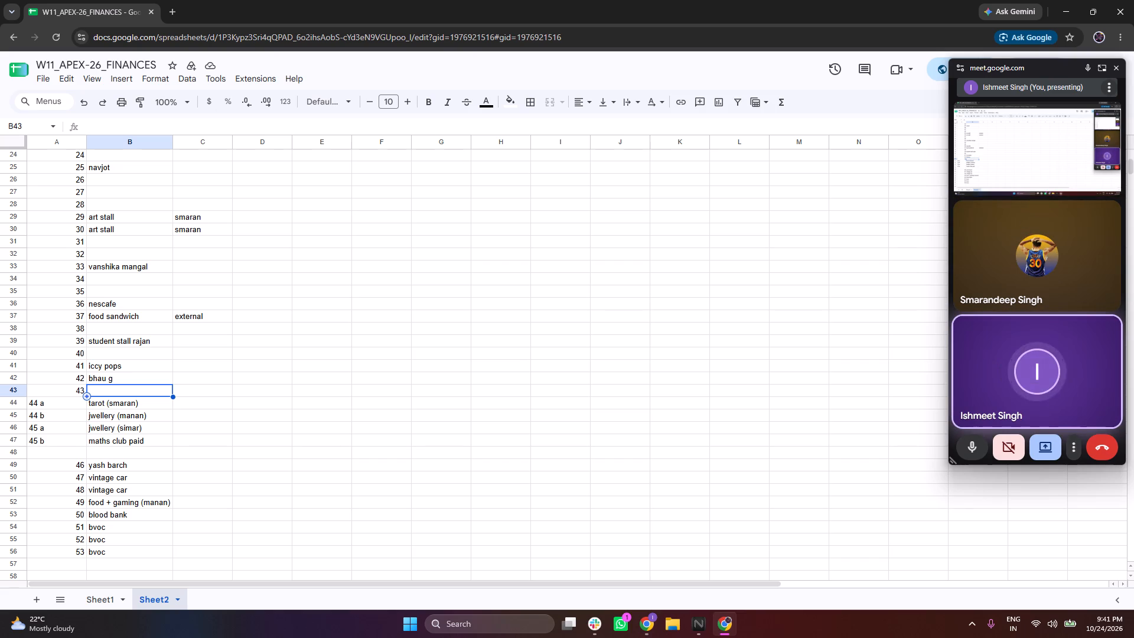
pyautogui.hscroll(9, 269, 356)
pyautogui.scroll(-2, 269, 356)
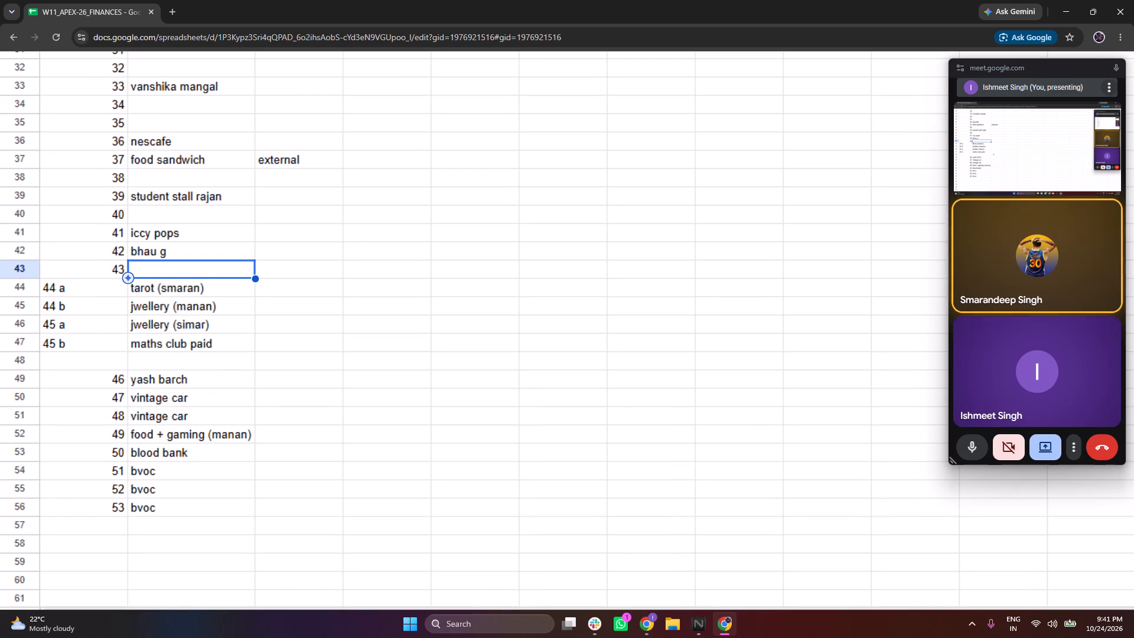
pyautogui.click(1, 360)
pyautogui.rightClick(1, 360)
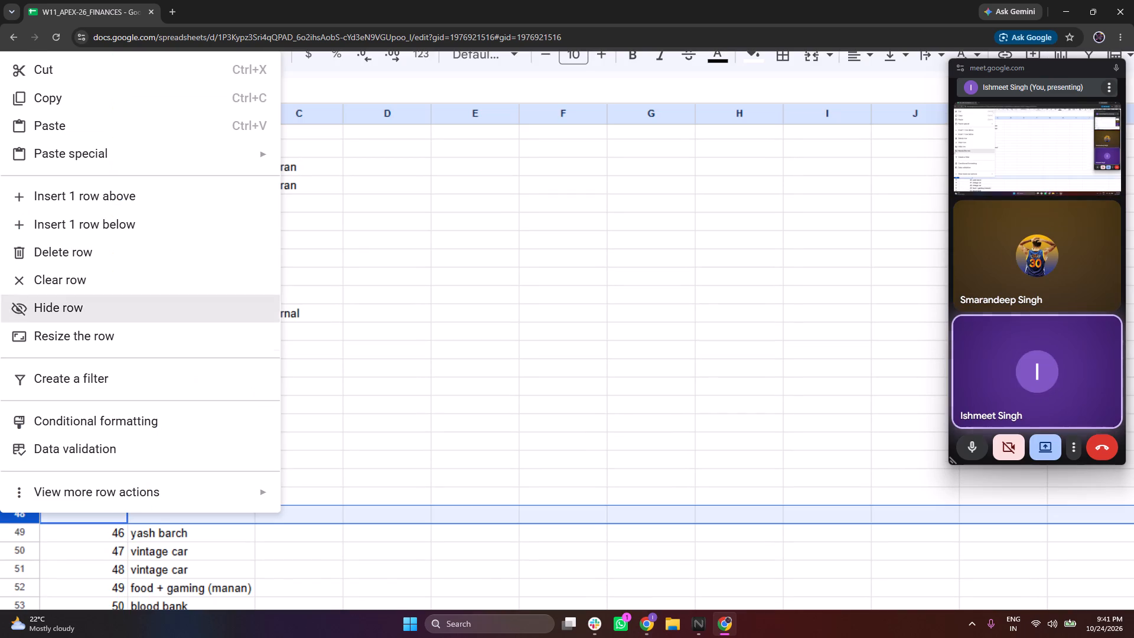
pyautogui.click(56, 258)
pyautogui.scroll(-1, 322, 347)
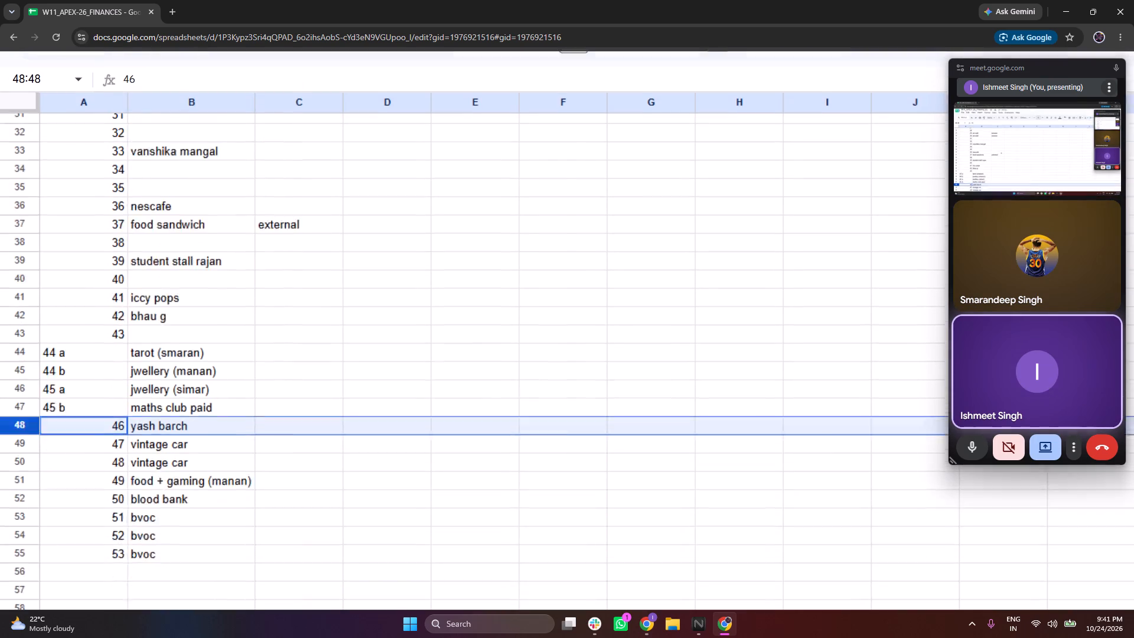
pyautogui.scroll(-2, 322, 347)
pyautogui.click(322, 347)
# Mark stall 43 as "reserved" in column B.
pyautogui.scroll(1, 322, 347)
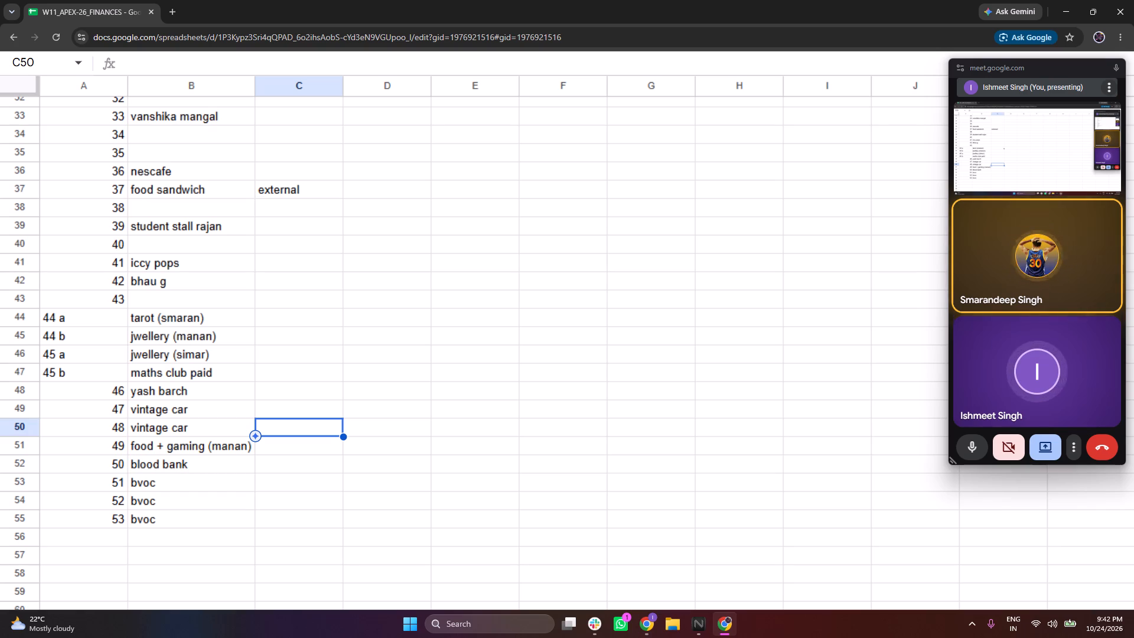
pyautogui.click(239, 303)
pyautogui.write('reserved')
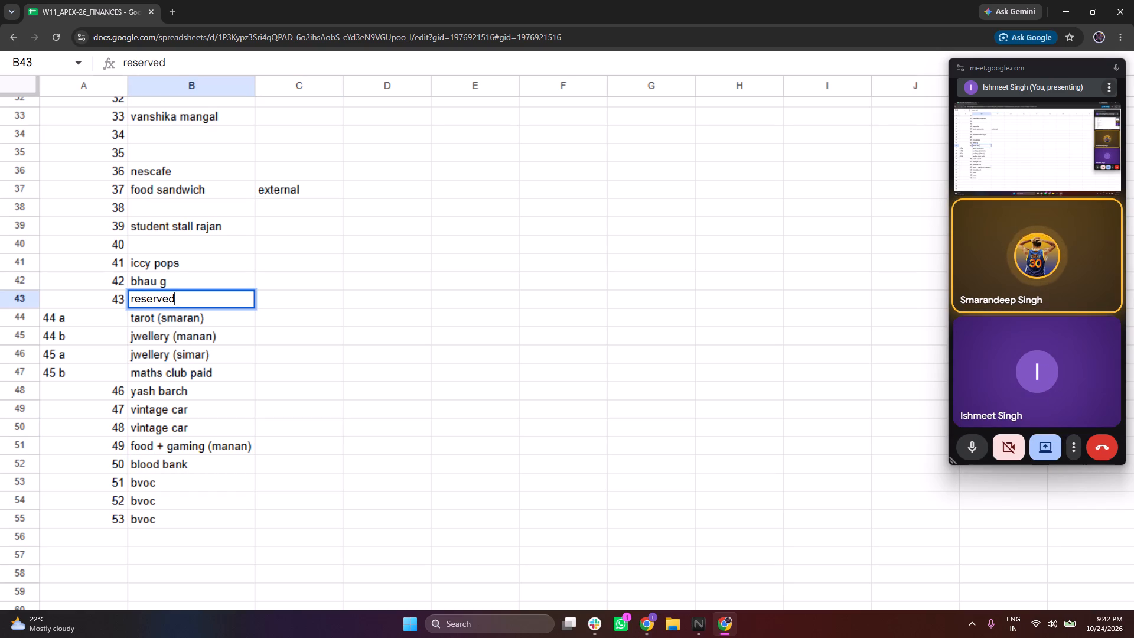
pyautogui.click(308, 374)
pyautogui.scroll(-1, 308, 374)
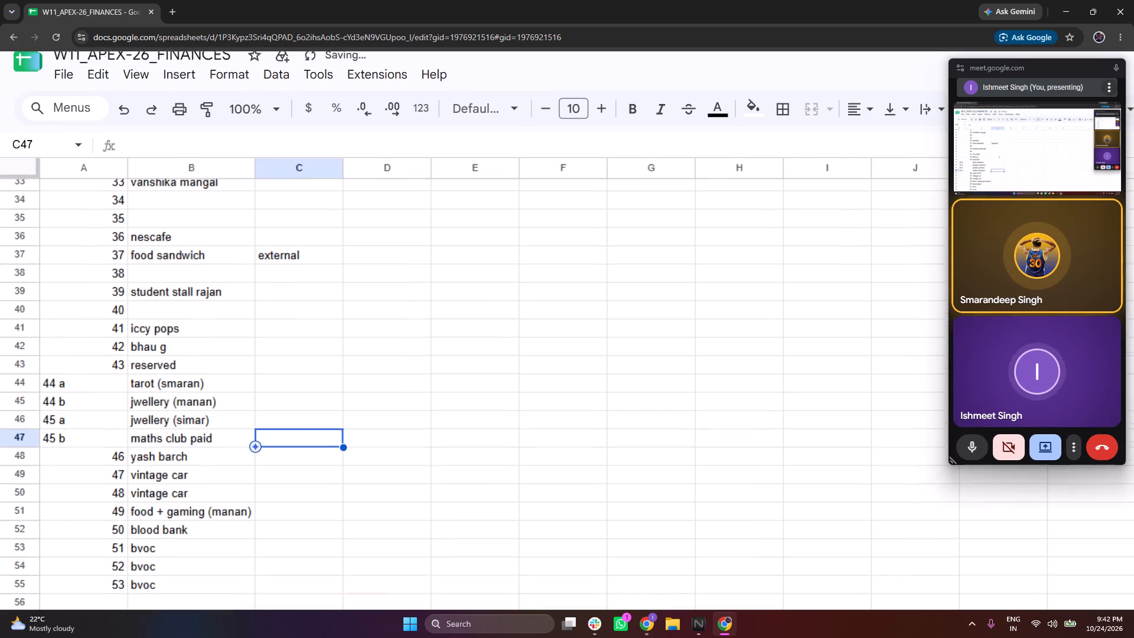
pyautogui.scroll(-1, 308, 374)
pyautogui.click(279, 310)
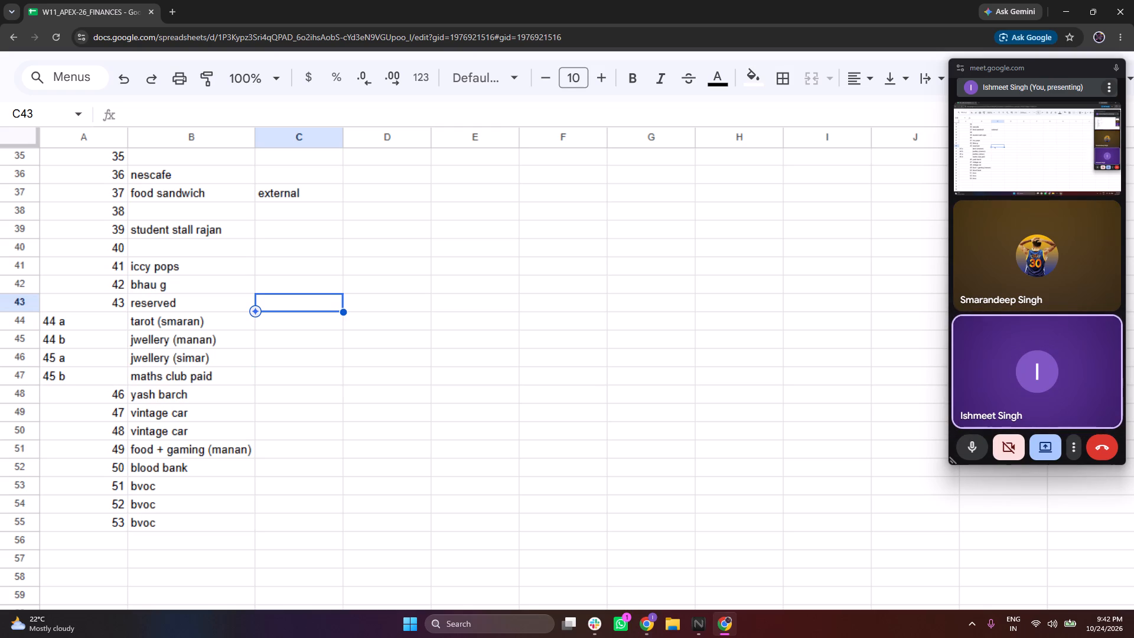
# Check the stall layout in the Canva presentation, return to the spreadsheet and enter "coke" for stall 40.
pyautogui.scroll(6, 279, 310)
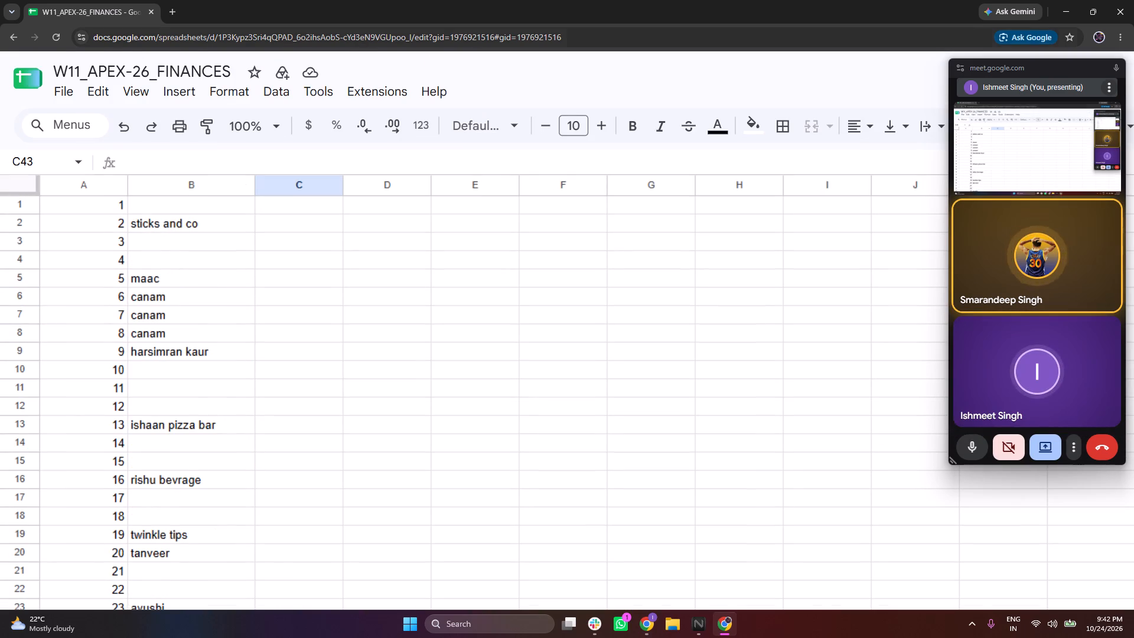
pyautogui.click(648, 627)
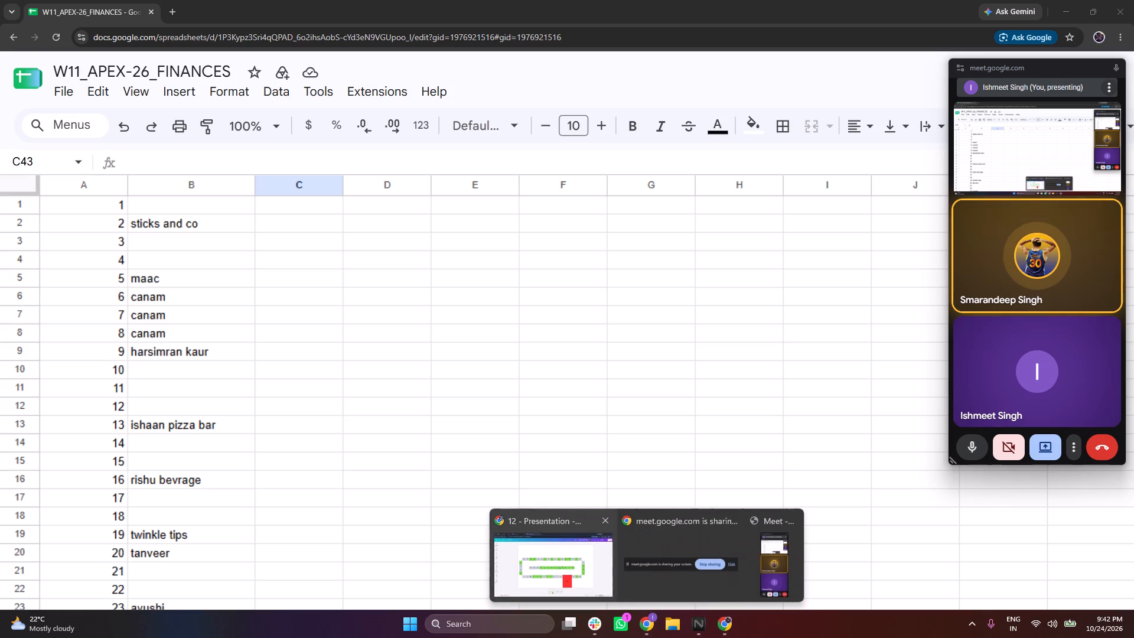
pyautogui.click(514, 520)
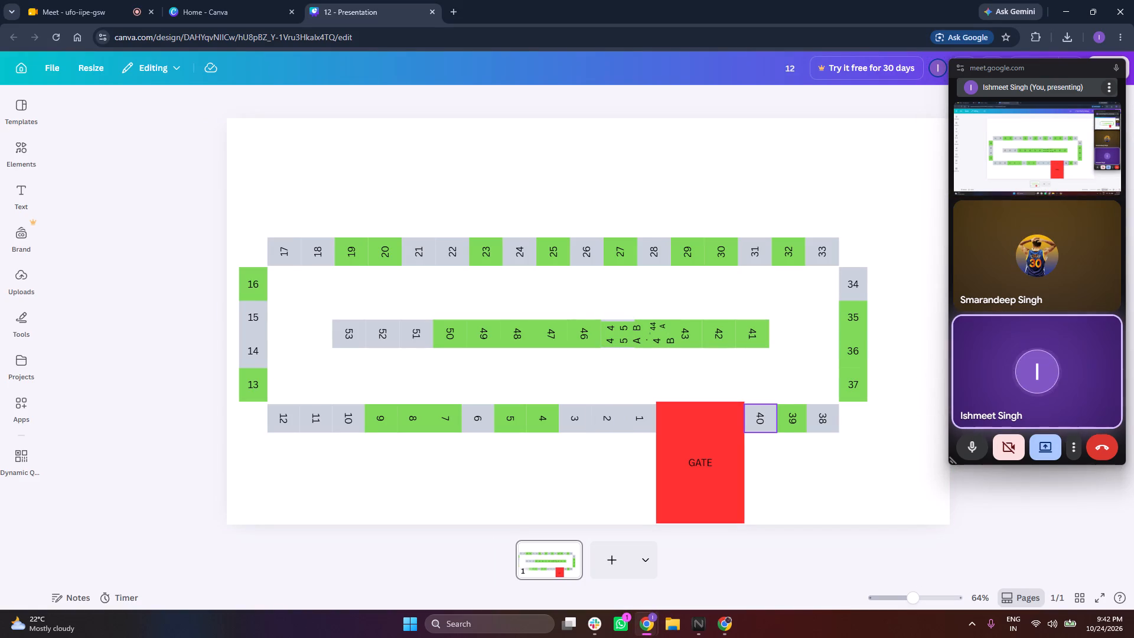
pyautogui.click(719, 631)
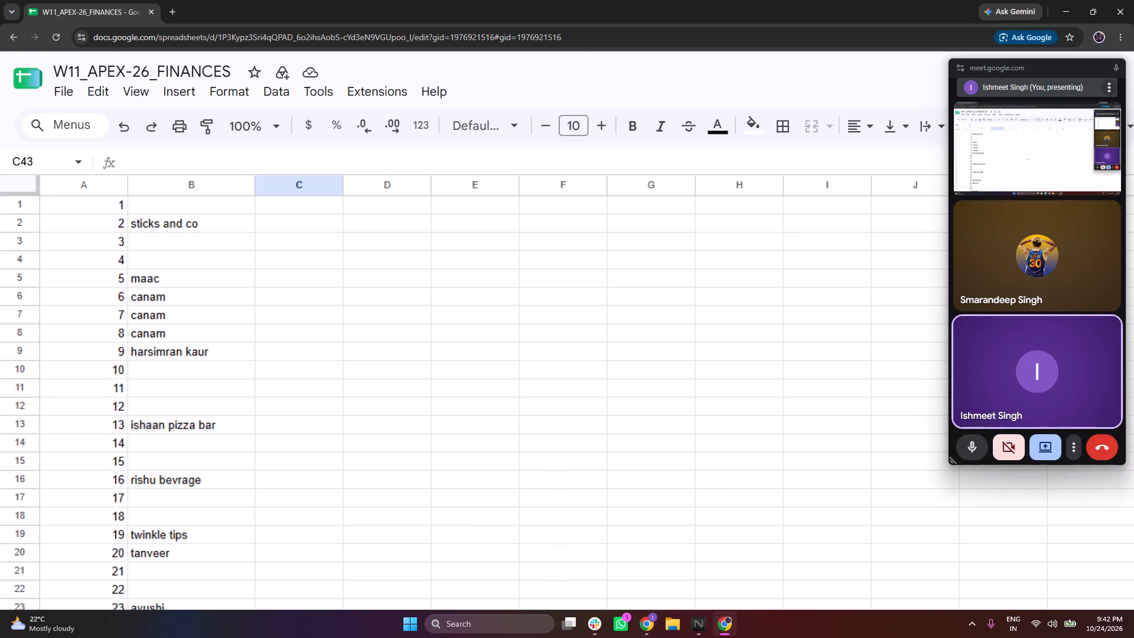
pyautogui.scroll(-6, 504, 389)
pyautogui.click(210, 357)
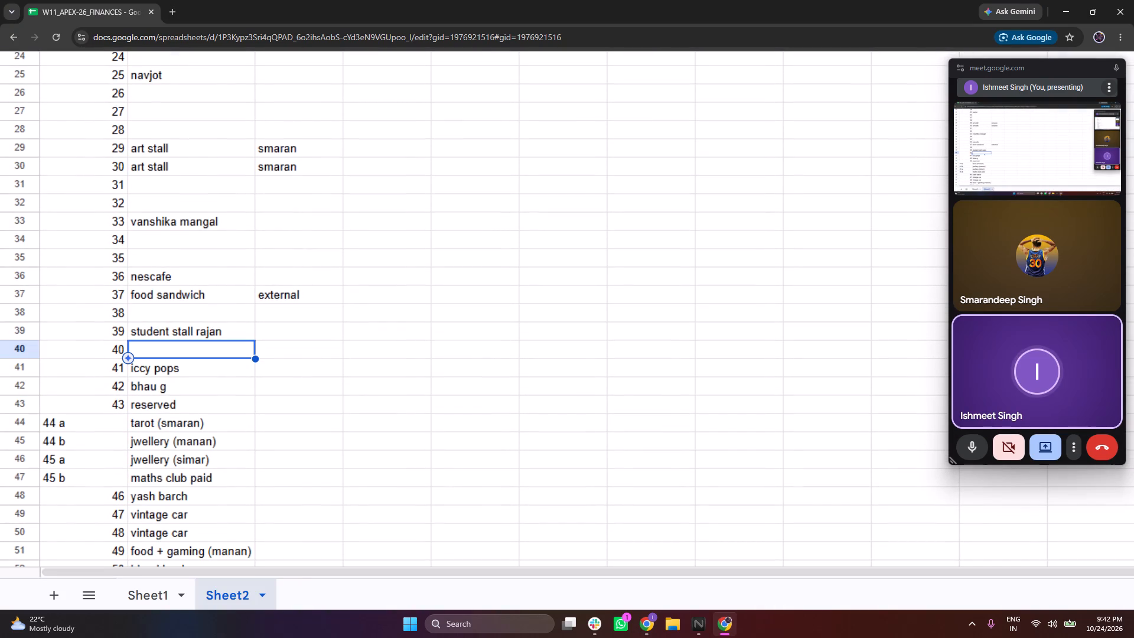
pyautogui.write('re')
pyautogui.press('BackSpace')
pyautogui.press('BackSpace')
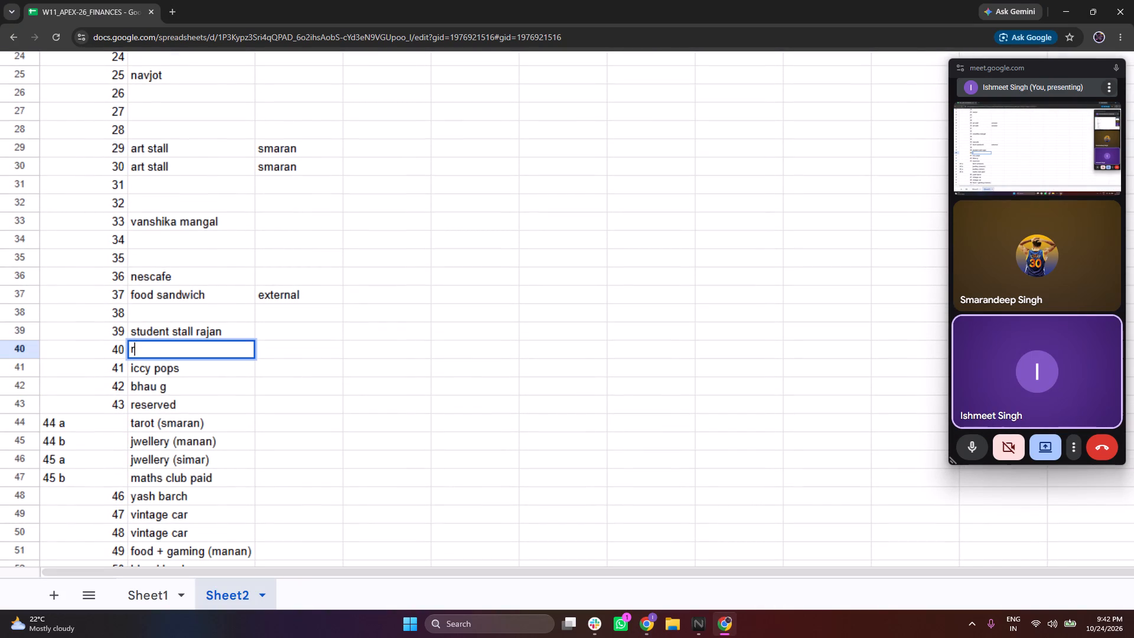
pyautogui.press('BackSpace')
pyautogui.write('coke')
pyautogui.press('Return')
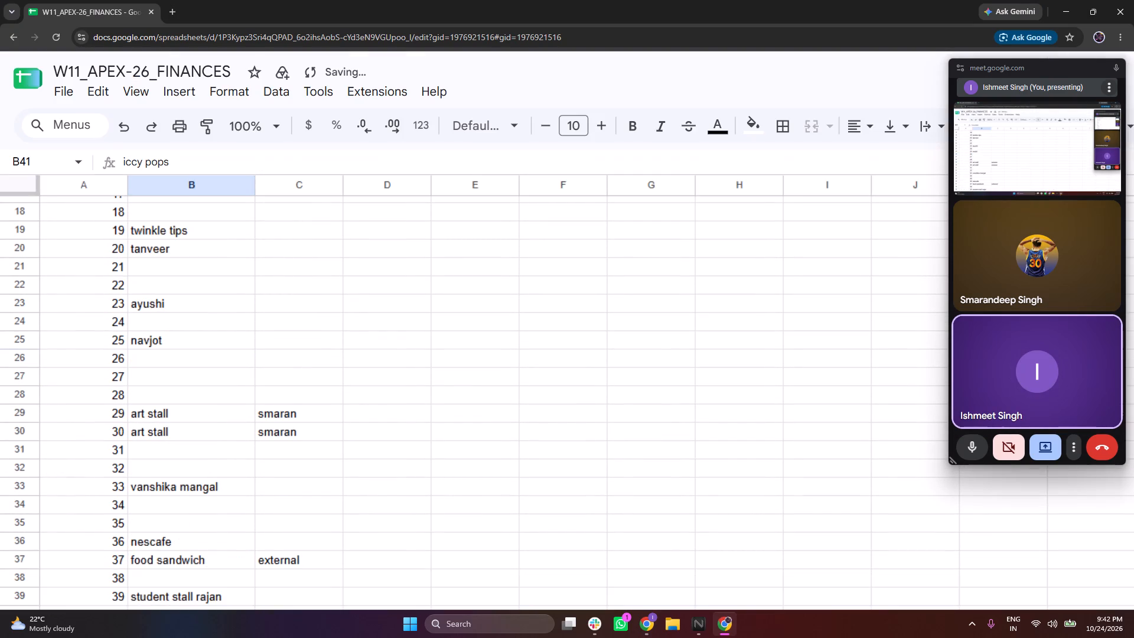
# Consult the Canva stall layout again, return to the spreadsheet and mark stall 1 as "reserved" in column B.
pyautogui.scroll(-7, 210, 357)
pyautogui.scroll(7, 210, 357)
pyautogui.scroll(-1, 210, 357)
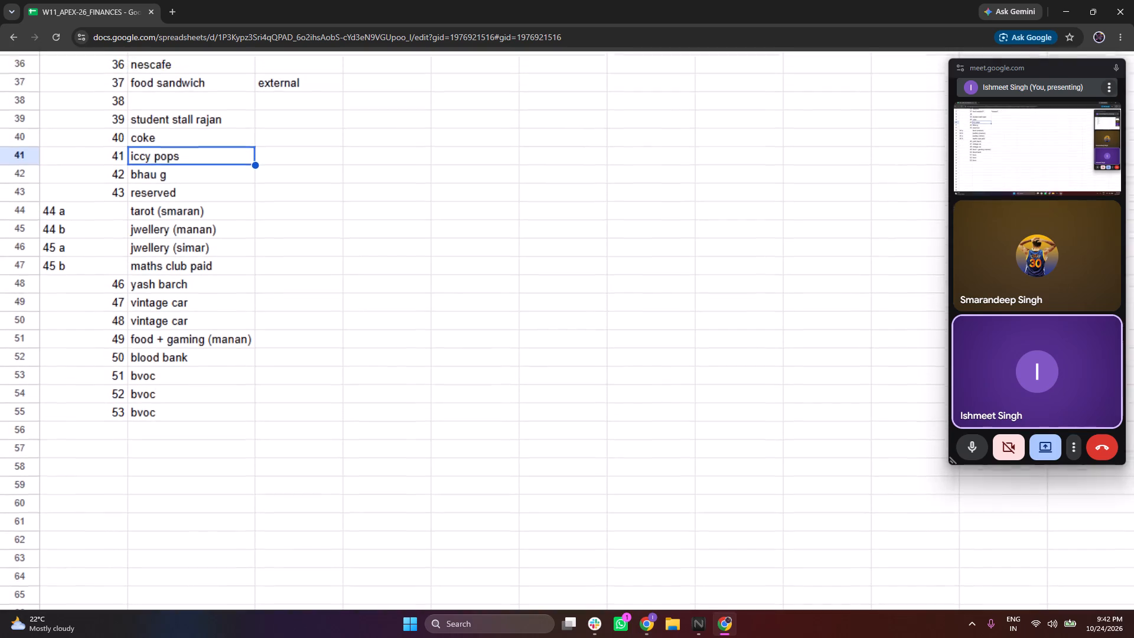
pyautogui.scroll(-1, 210, 357)
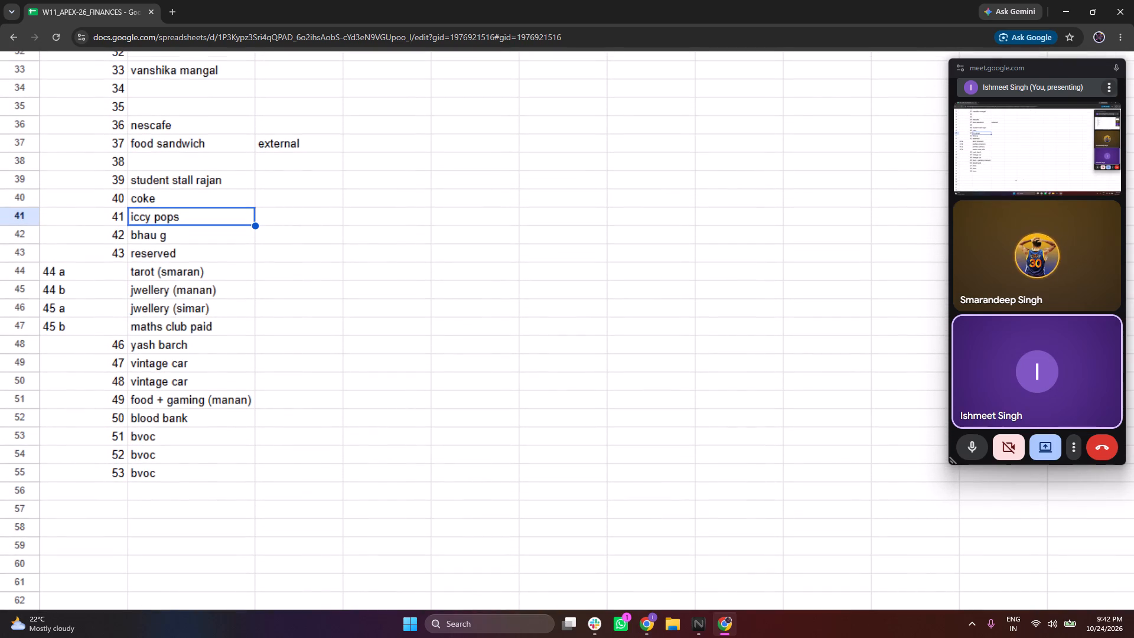
pyautogui.click(644, 629)
pyautogui.click(610, 569)
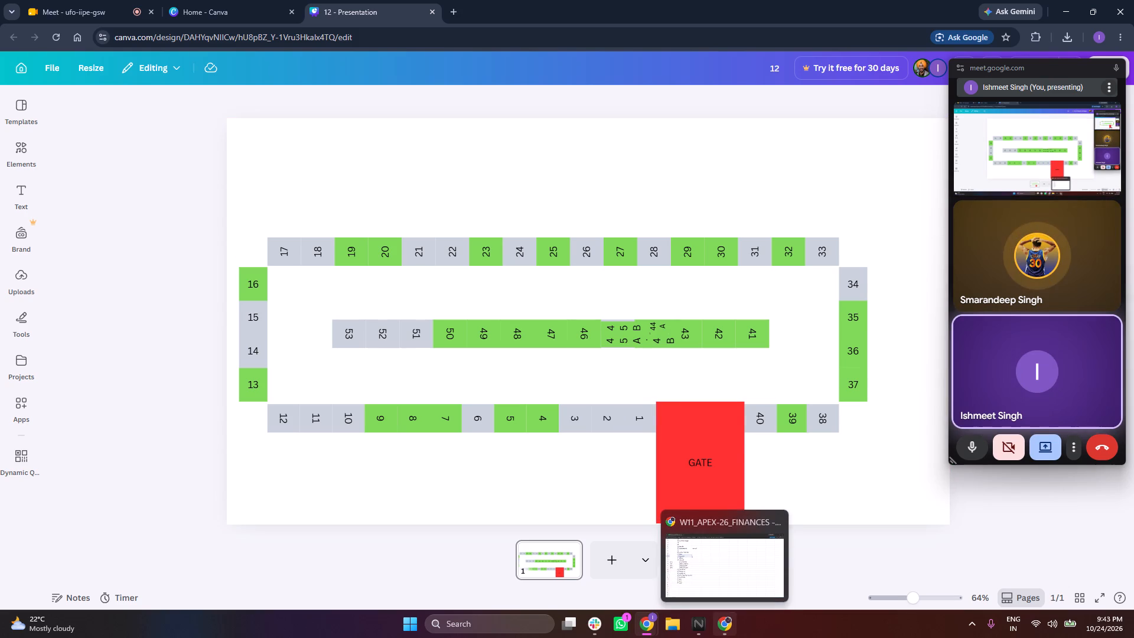
pyautogui.click(728, 548)
pyautogui.scroll(7, 553, 306)
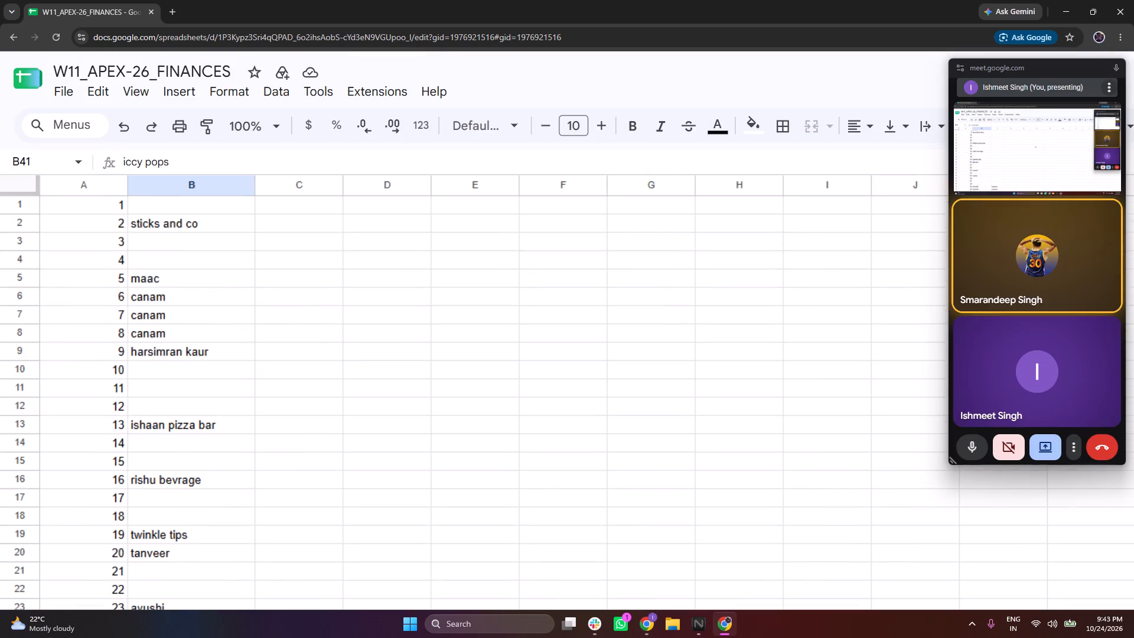
pyautogui.click(214, 211)
pyautogui.write('reserved')
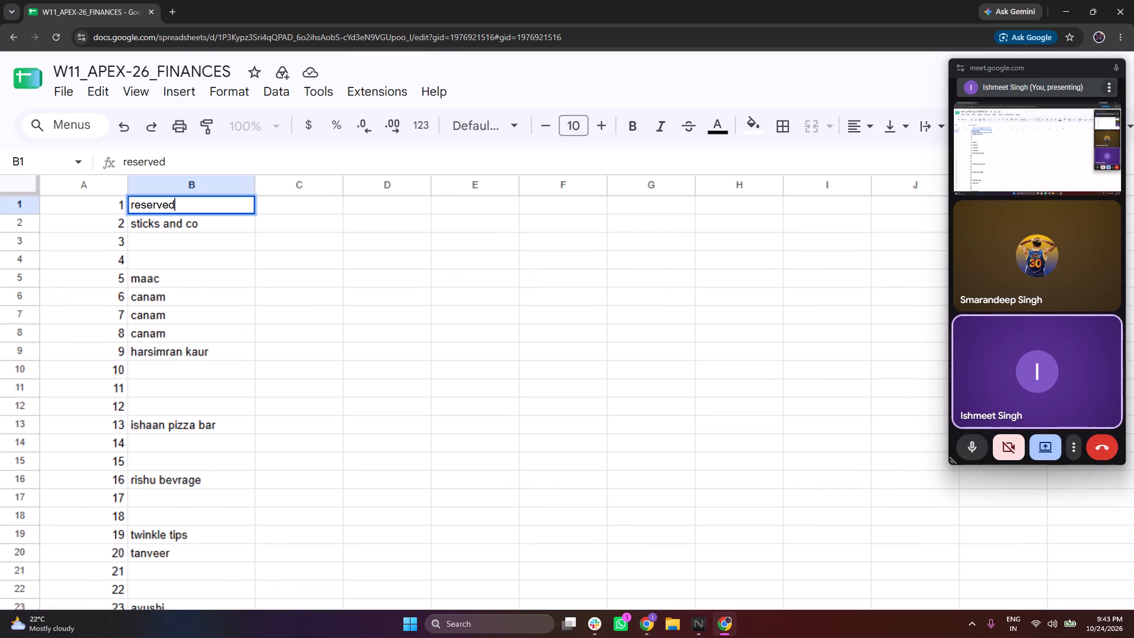
pyautogui.press('space')
pyautogui.press('BackSpace')
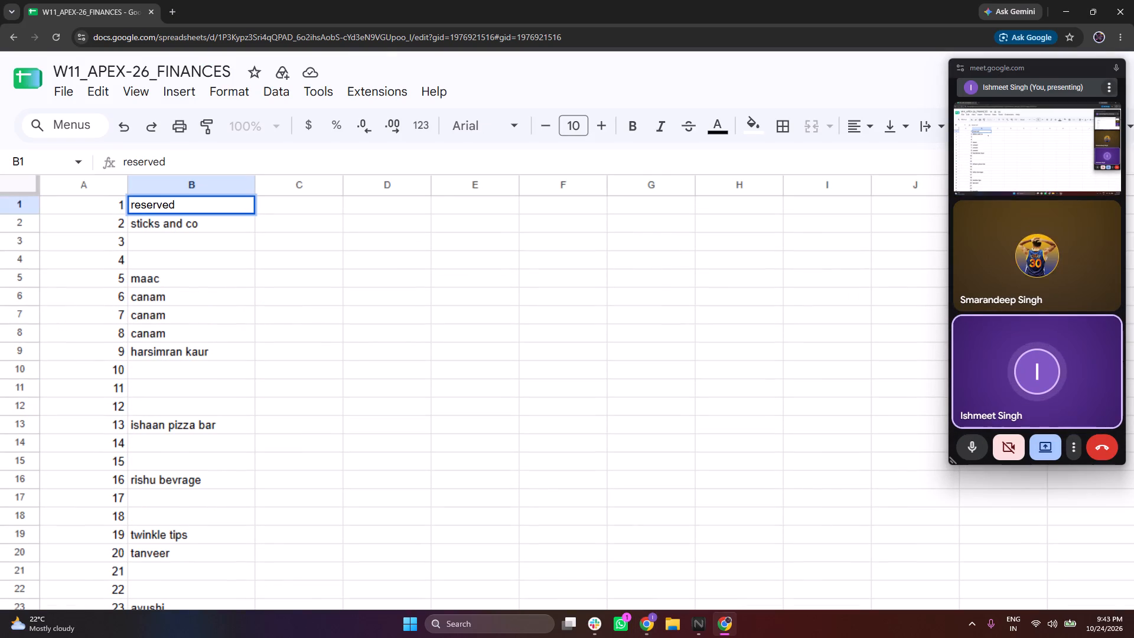
pyautogui.click(281, 227)
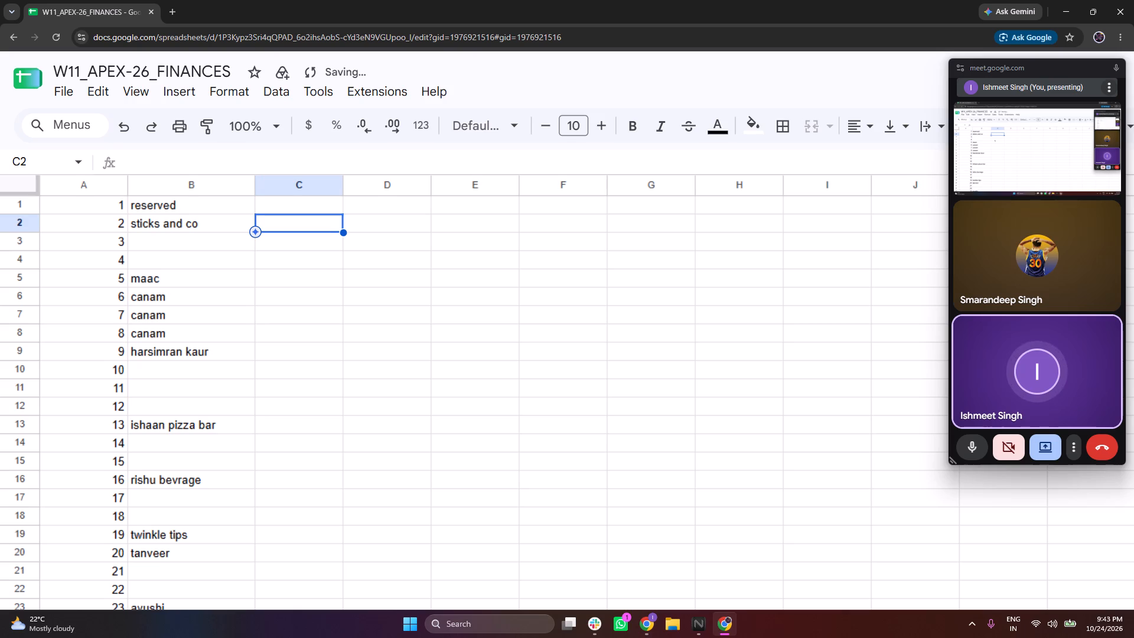
pyautogui.hscroll(1, 279, 263)
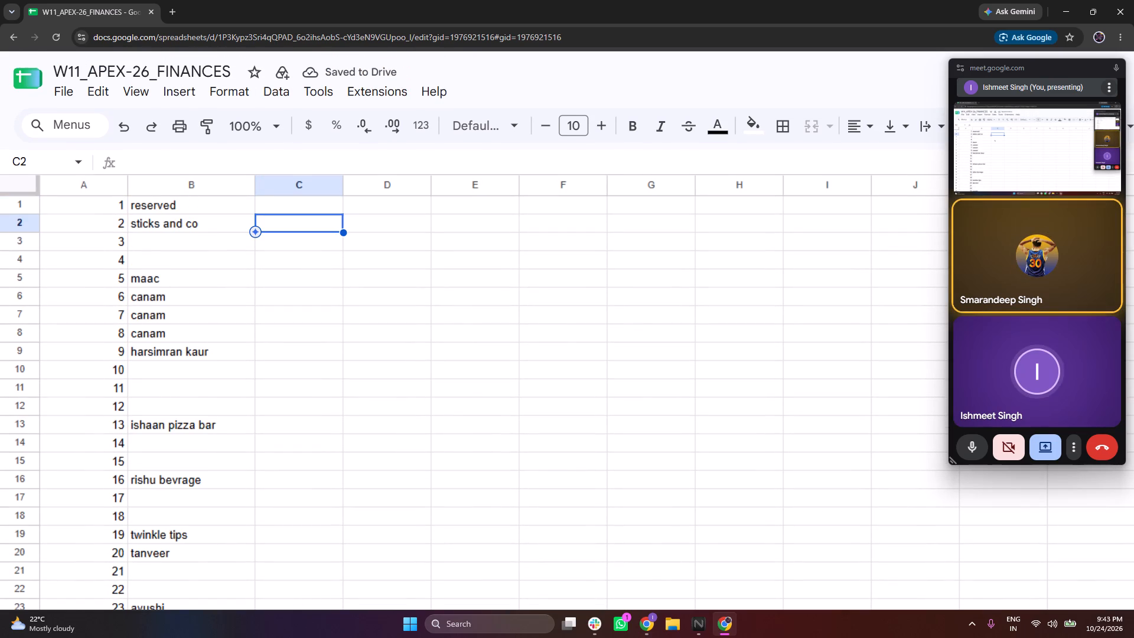
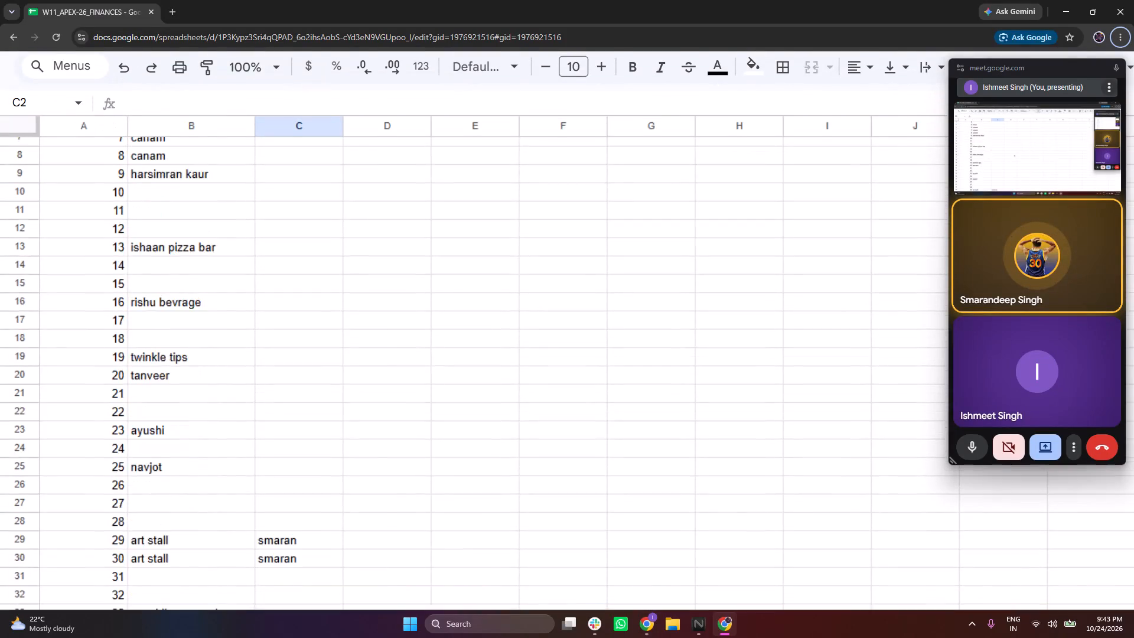
# Review the Sheet2 stall list from stall 1 to stall 53, checking which stall numbers have entries in column B.
pyautogui.scroll(4, 312, 347)
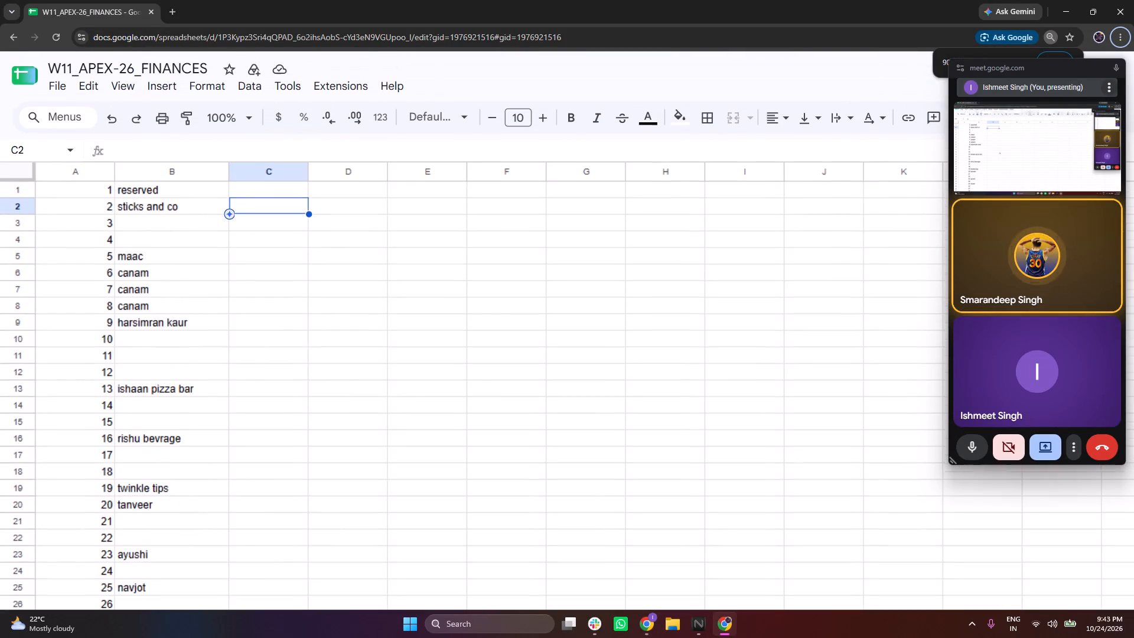
pyautogui.scroll(2, 313, 344)
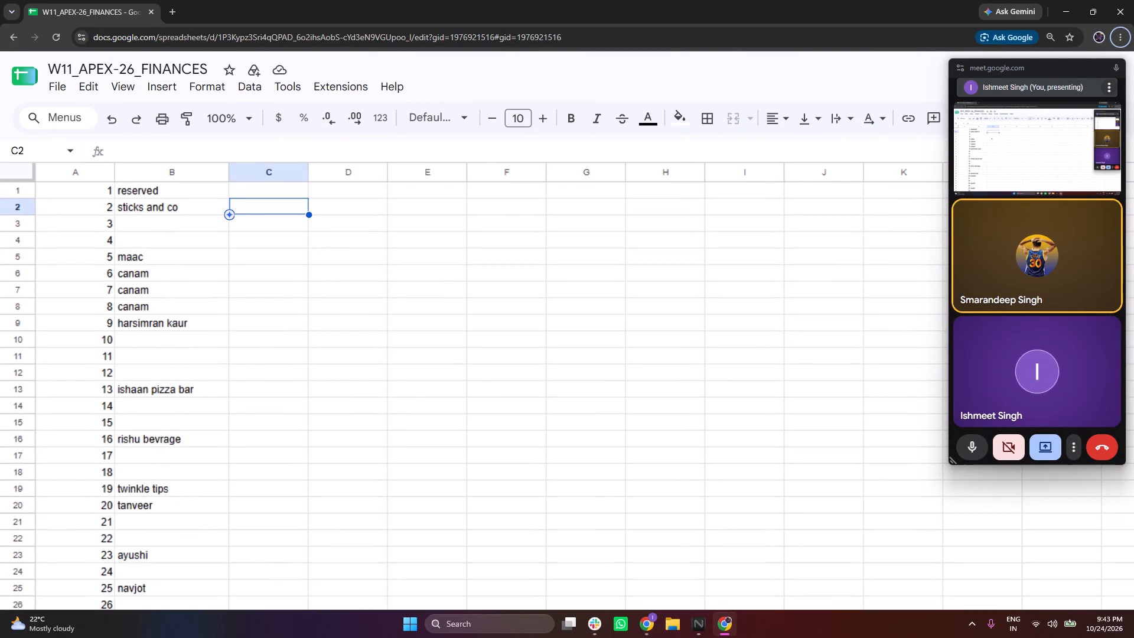
pyautogui.click(210, 224)
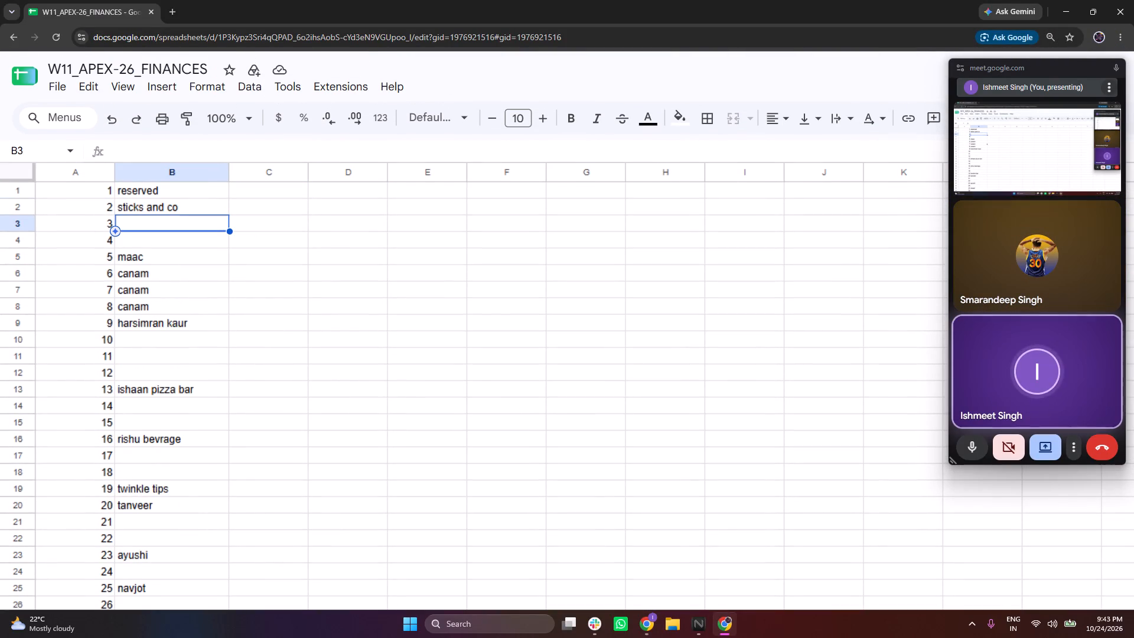
pyautogui.scroll(-5, 226, 287)
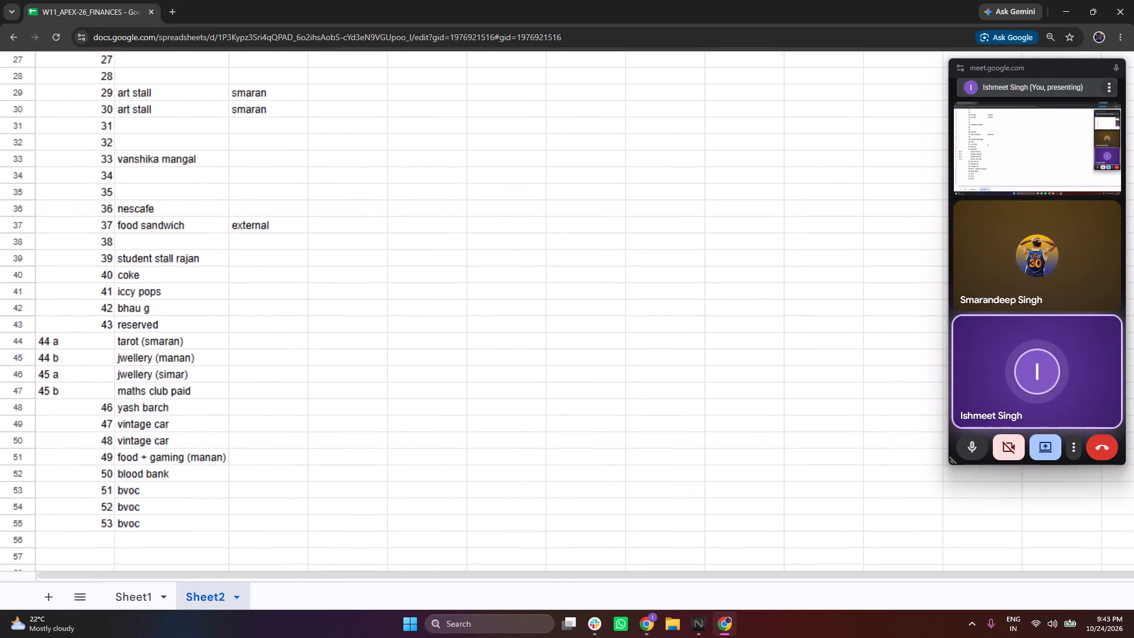
pyautogui.scroll(-1, 229, 292)
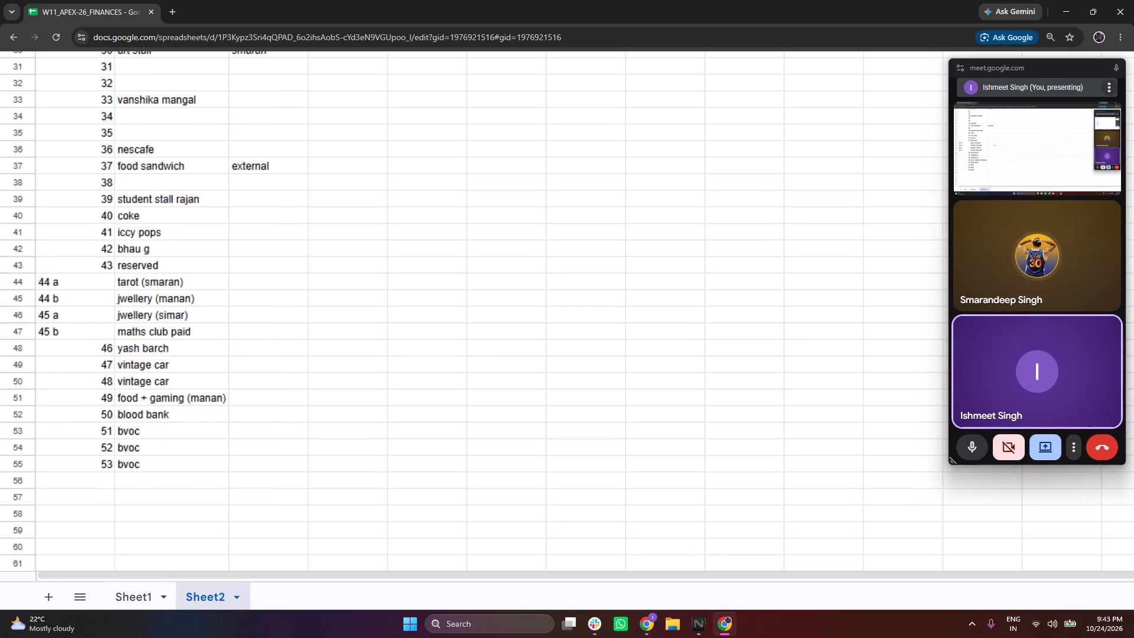
pyautogui.scroll(2, 278, 296)
pyautogui.scroll(-1, 280, 297)
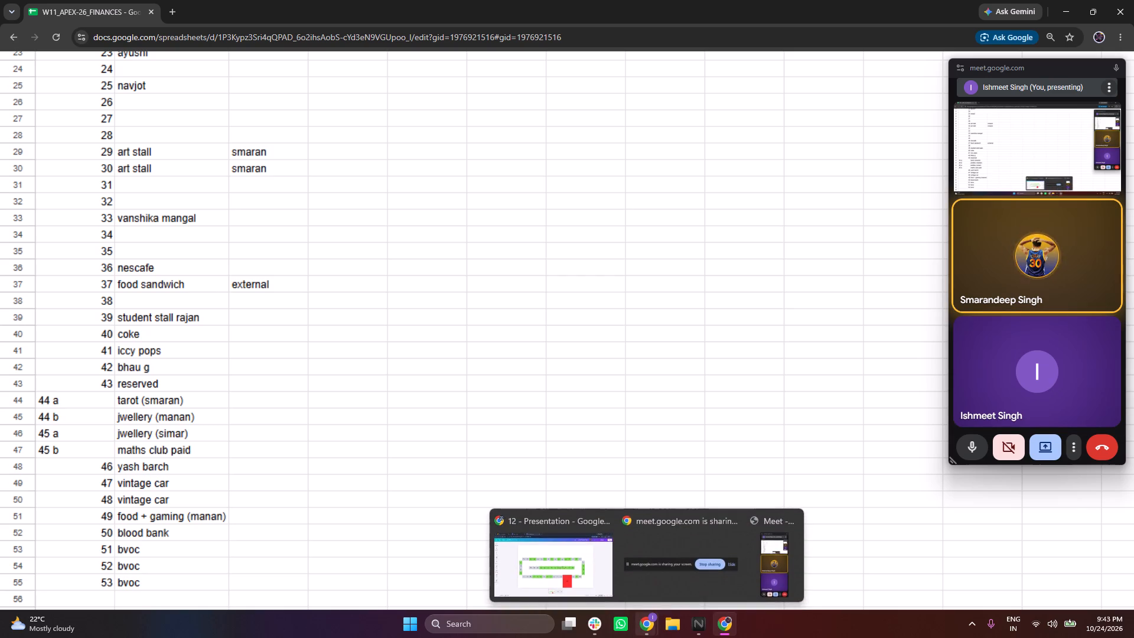
# Examine stalls 33 to 38 in the Canva stall layout and compare them with the Sheet2 stall list.
pyautogui.click(591, 588)
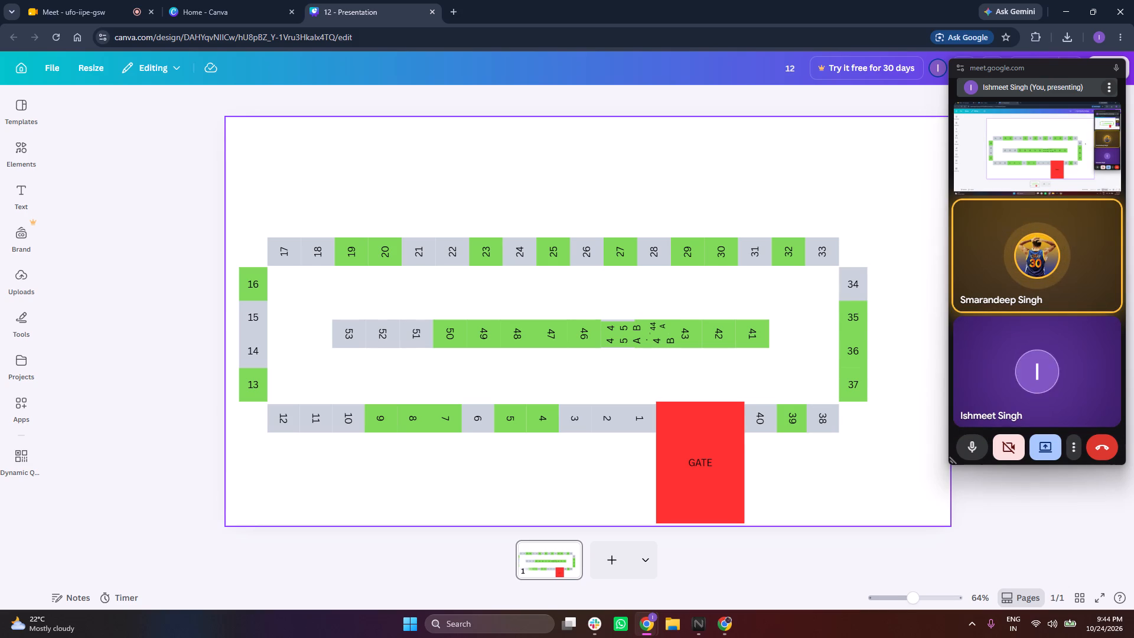
pyautogui.moveTo(817, 216); pyautogui.dragTo(882, 437)
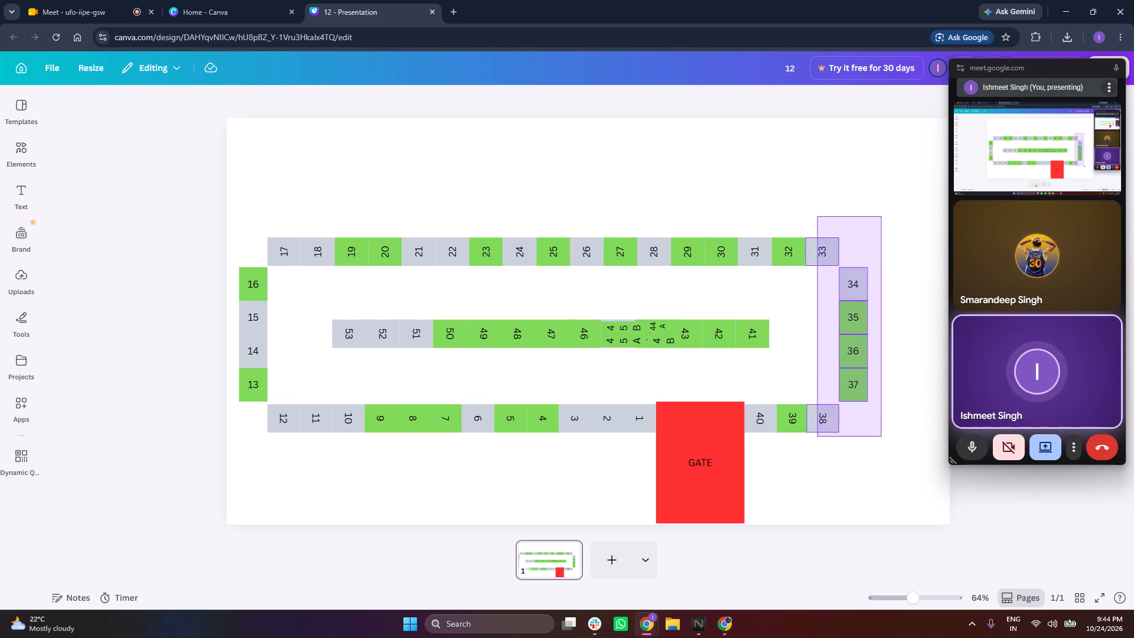
pyautogui.moveTo(882, 437); pyautogui.dragTo(882, 453)
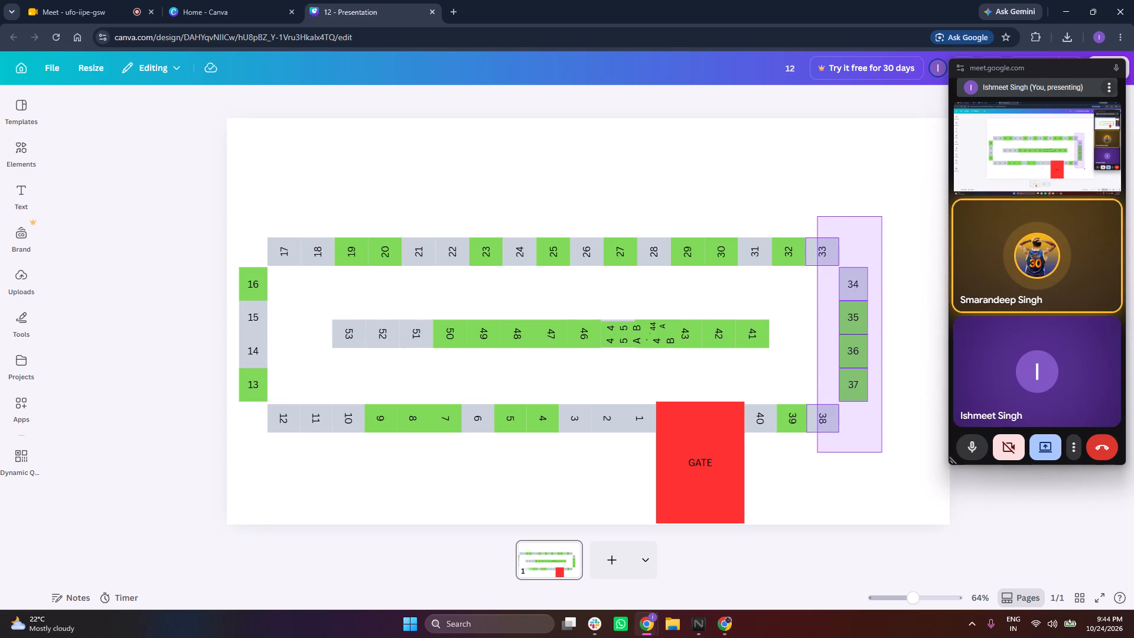
pyautogui.click(718, 630)
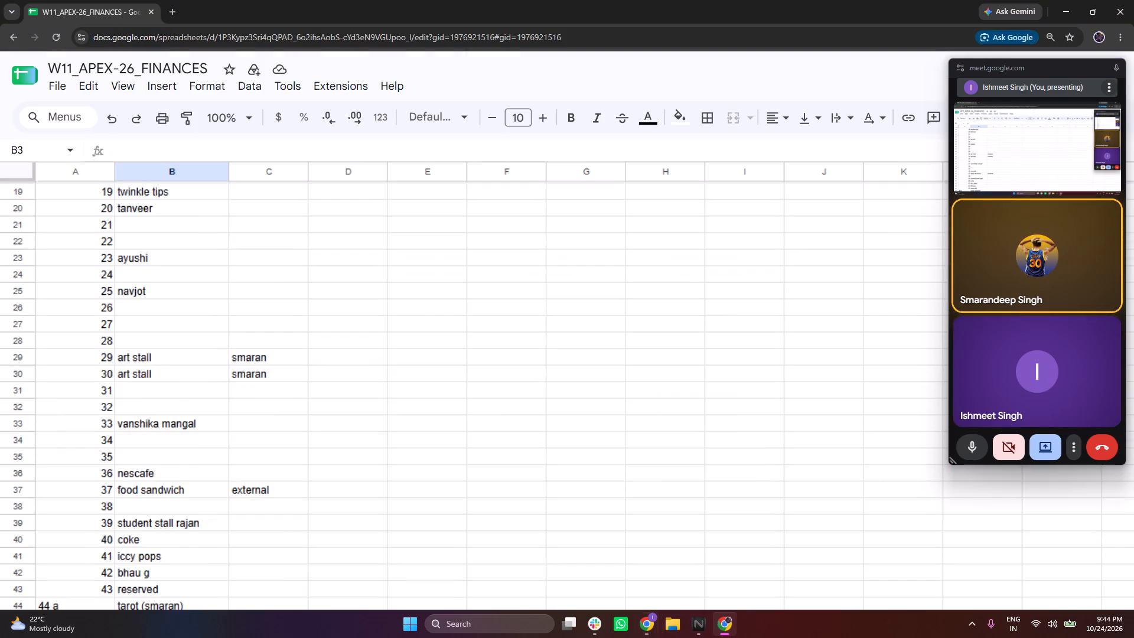
pyautogui.keyDown('alt'); pyautogui.scroll(-2, 388, 454); pyautogui.keyUp('alt')
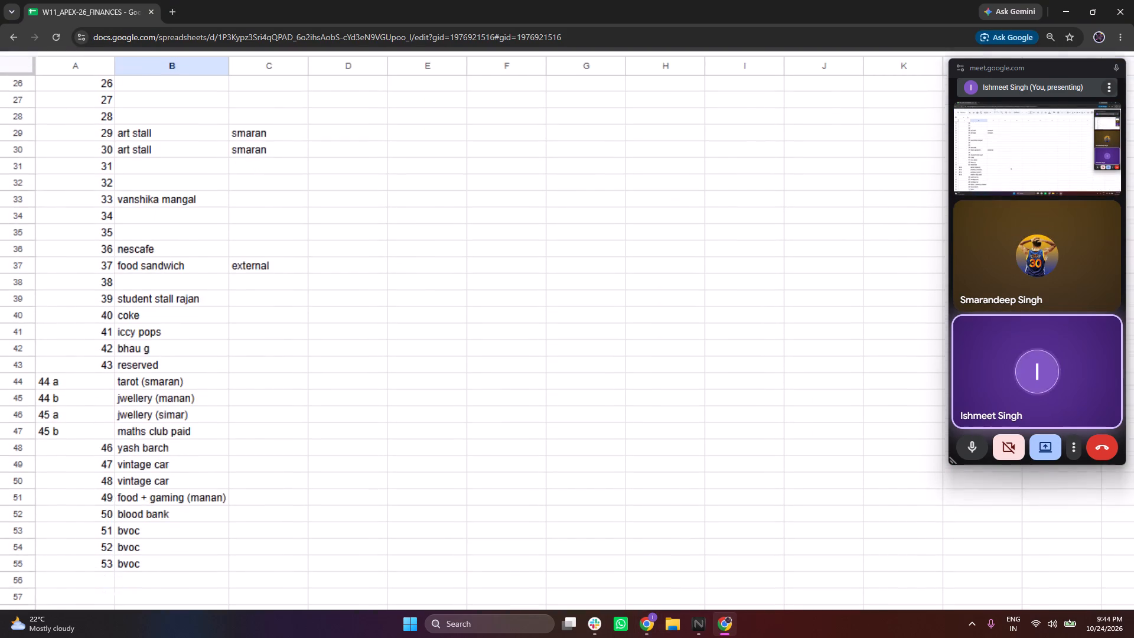
pyautogui.keyDown('ctrl'); pyautogui.scroll(-3, 388, 454); pyautogui.keyUp('ctrl')
pyautogui.scroll(3, 164, 436)
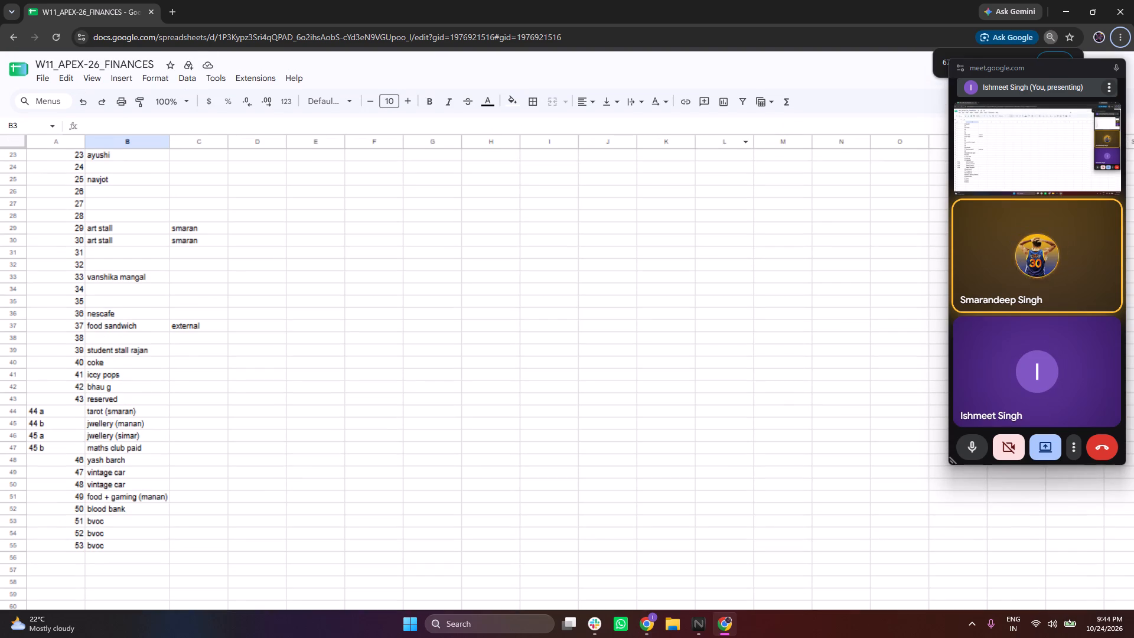
pyautogui.keyDown('ctrl'); pyautogui.scroll(2, 648, 166); pyautogui.keyUp('ctrl')
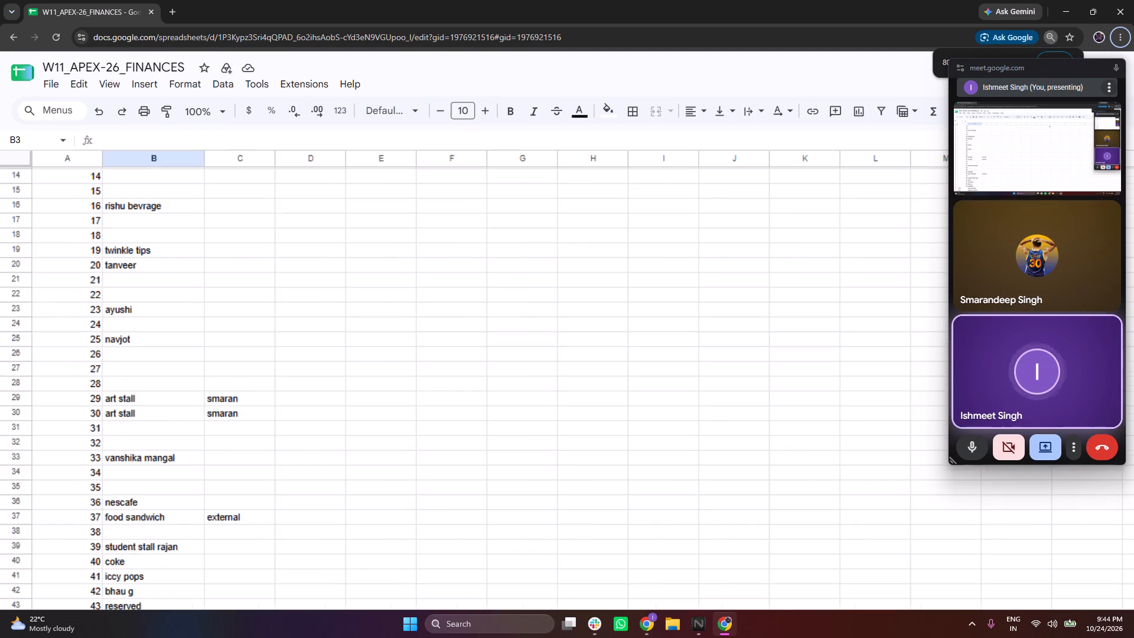
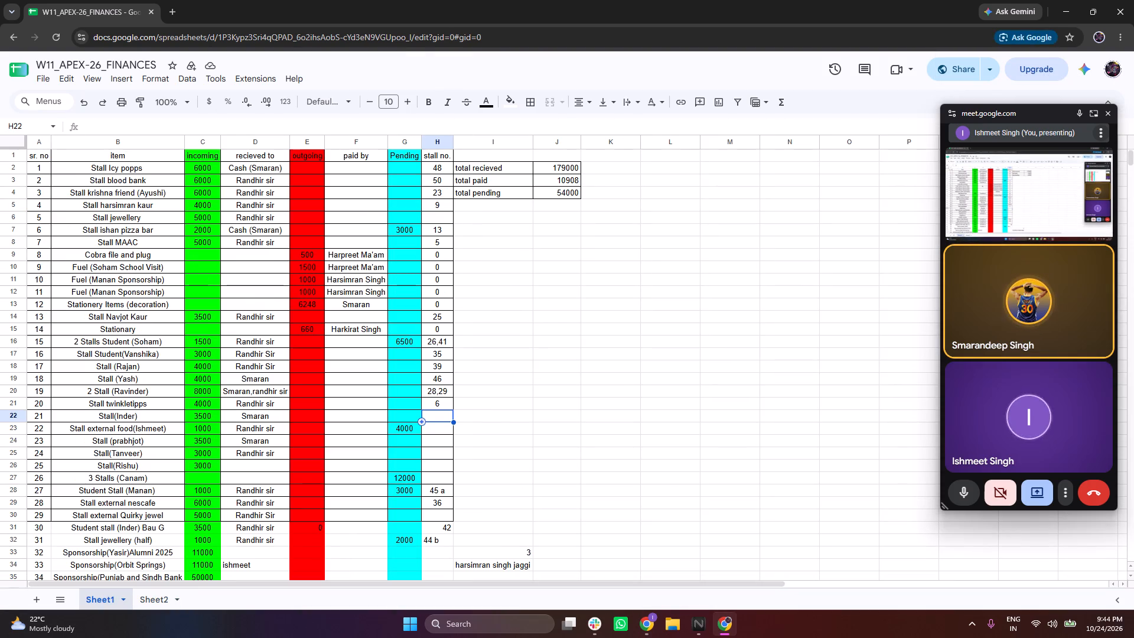
# Examine the two jewellery stall entries in the Sheet1 finance table.
pyautogui.scroll(1, 251, 265)
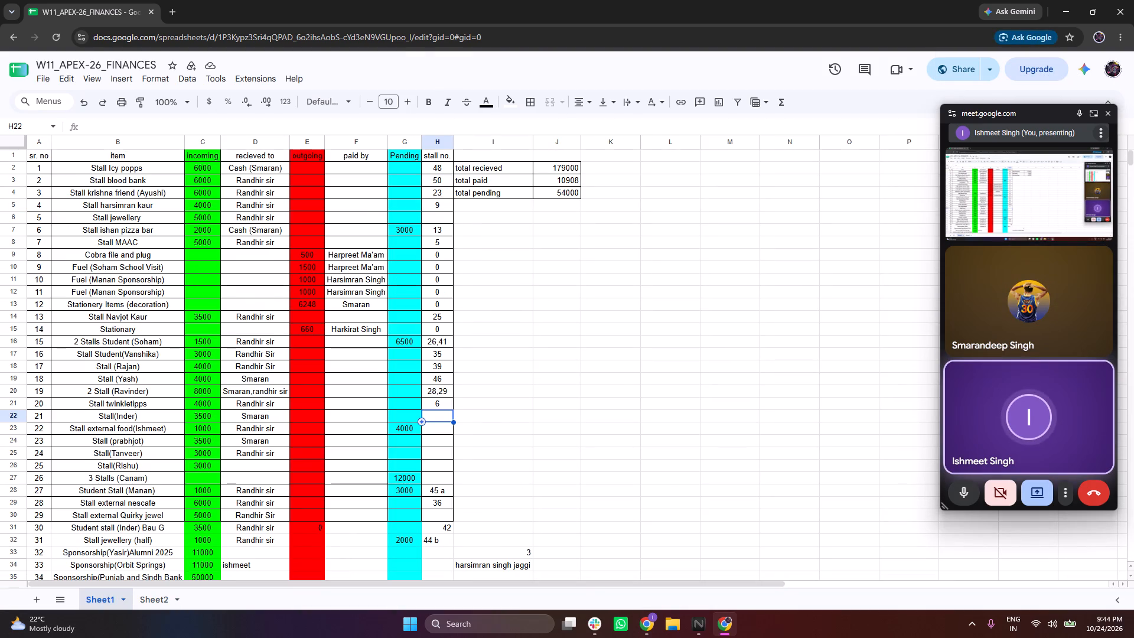
pyautogui.click(158, 218)
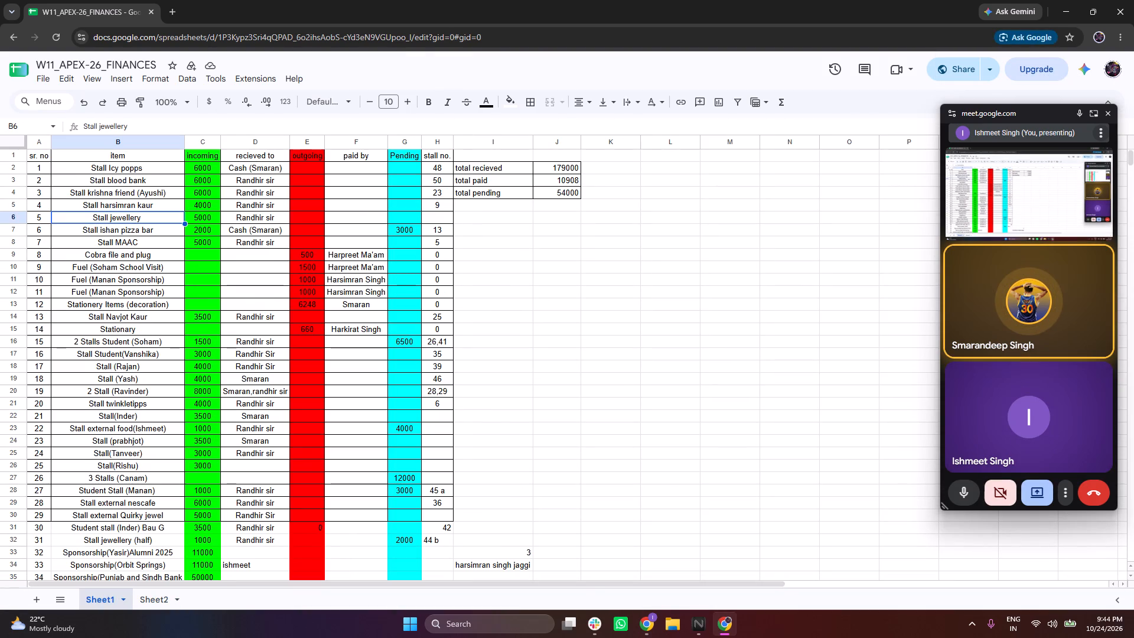
pyautogui.scroll(-4, 263, 344)
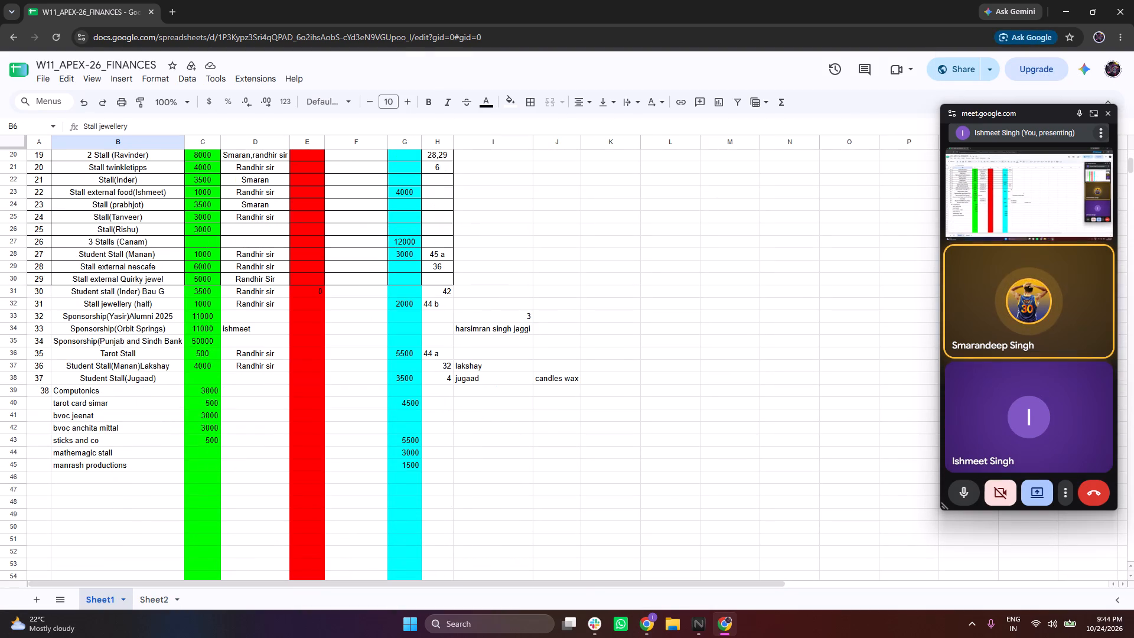
pyautogui.click(171, 305)
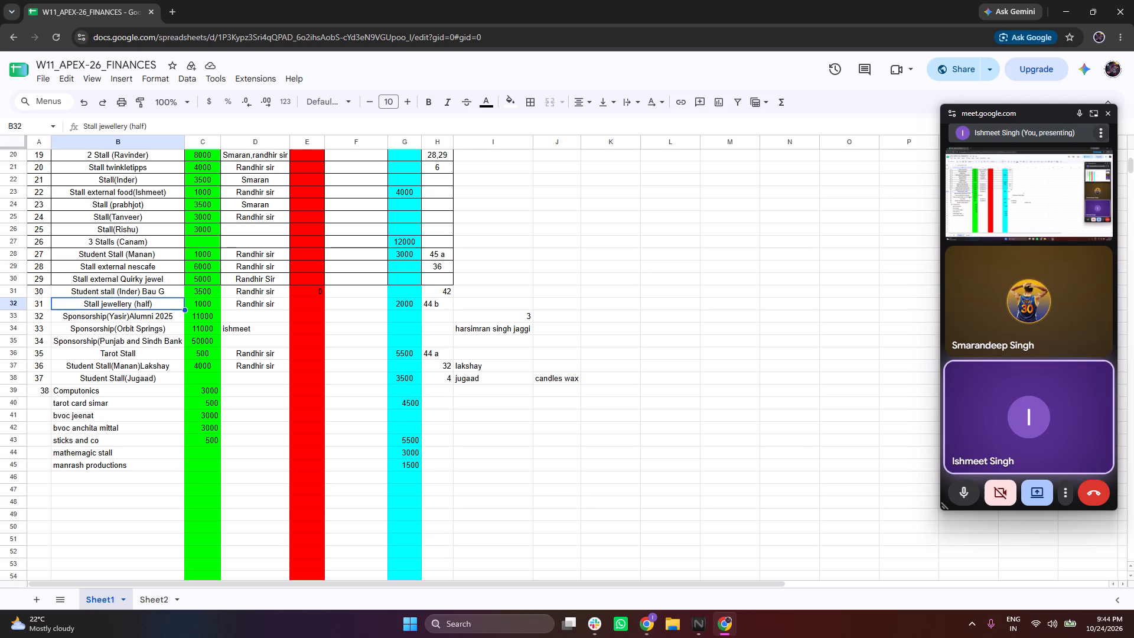
# Right-align the stall numbers and names in columns A and B of Sheet2.
pyautogui.click(159, 600)
pyautogui.scroll(-2, 159, 472)
pyautogui.click(53, 143)
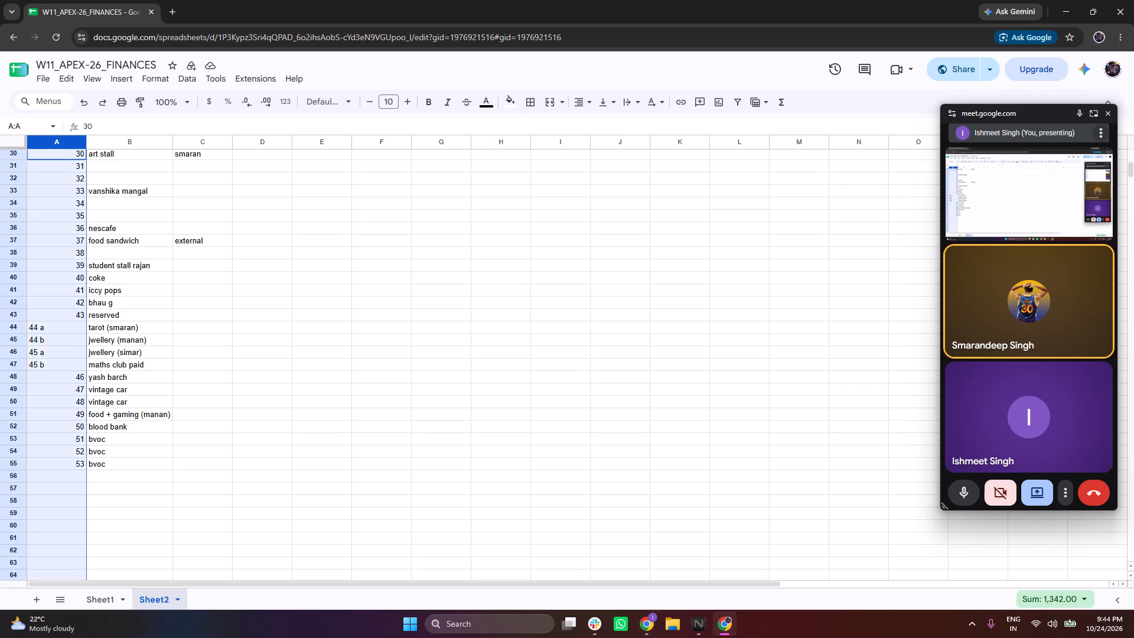
pyautogui.keyDown('shift'); pyautogui.click(96, 140); pyautogui.keyUp('shift')
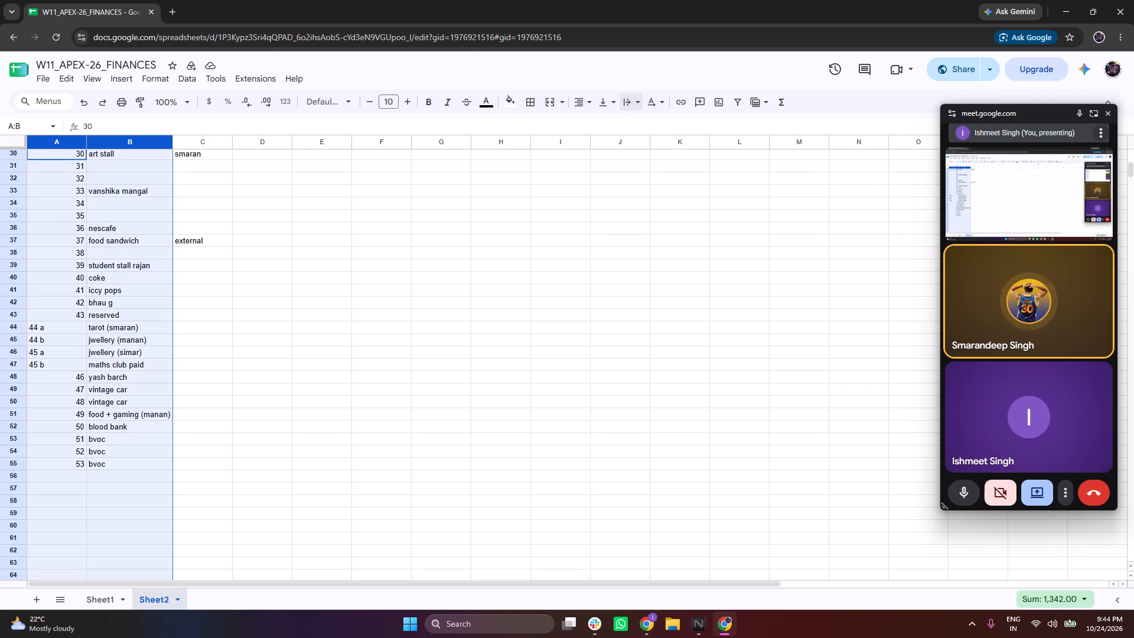
pyautogui.click(578, 106)
pyautogui.click(619, 126)
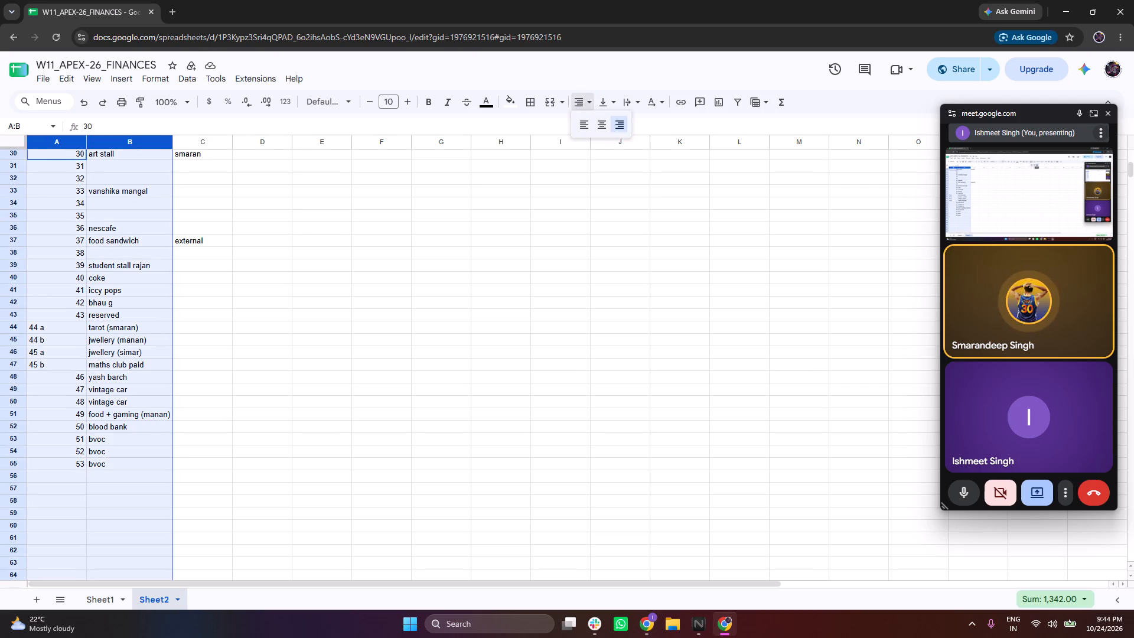
pyautogui.click(451, 239)
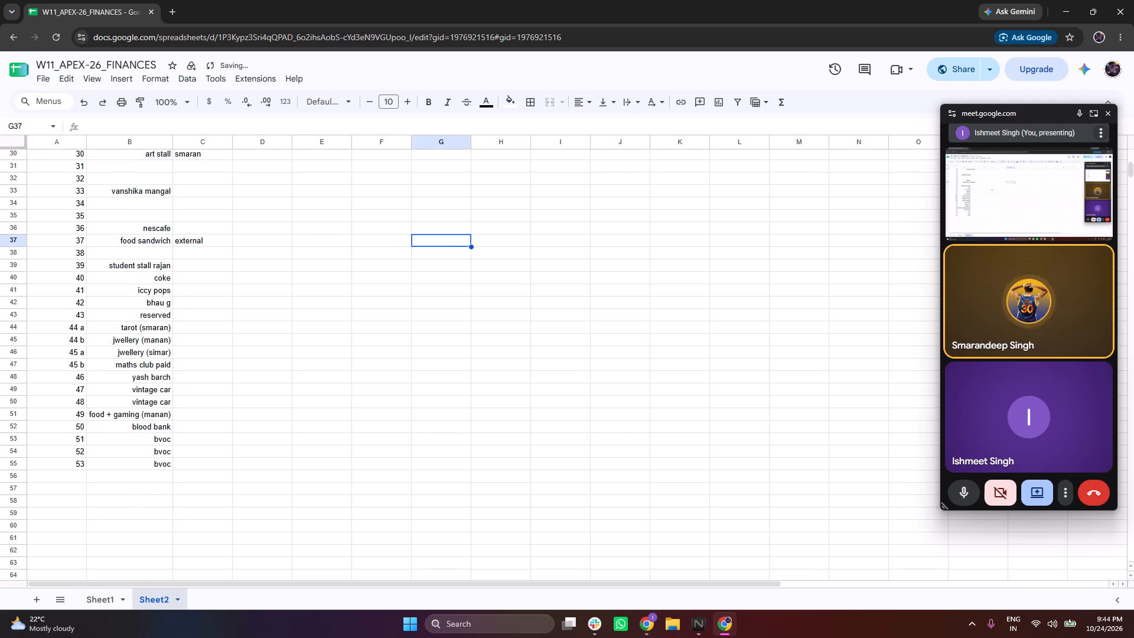
# Review the Sheet2 stall list from stall 1 to stall 53 for numbers without a name in column B.
pyautogui.scroll(2, 285, 268)
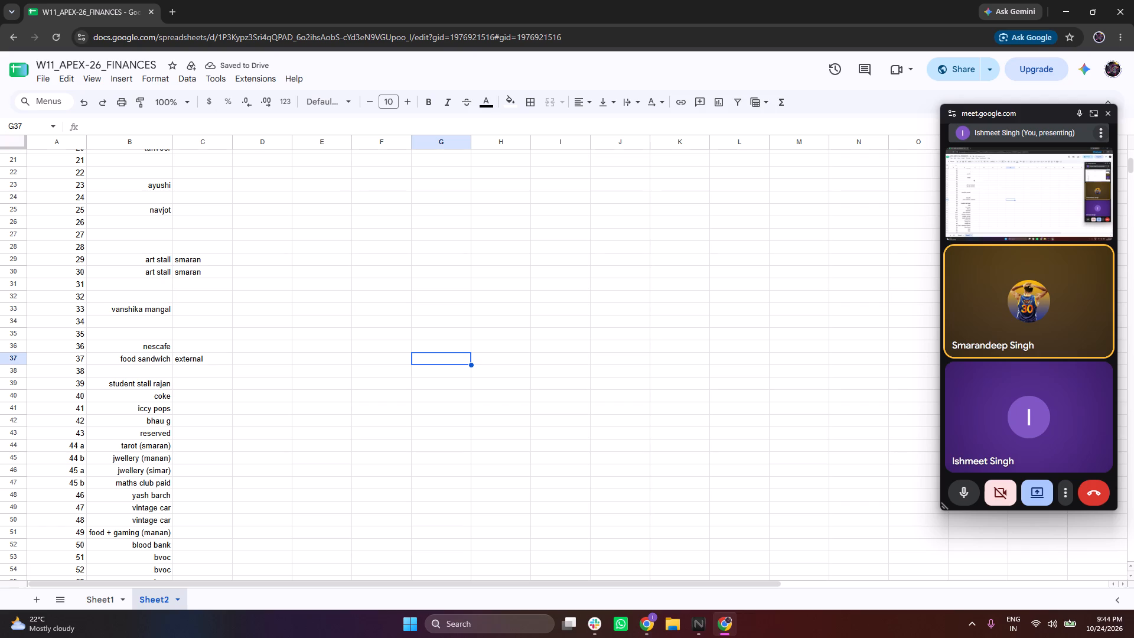
pyautogui.scroll(-3, 208, 256)
pyautogui.scroll(3, 201, 278)
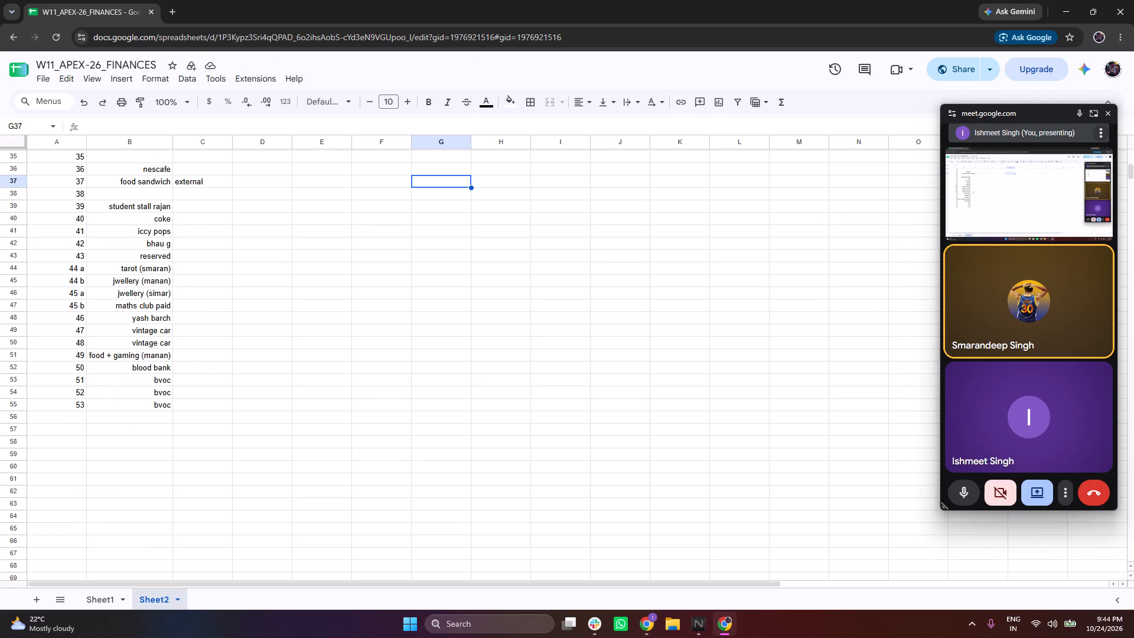
pyautogui.scroll(1, 205, 274)
pyautogui.scroll(5, 250, 229)
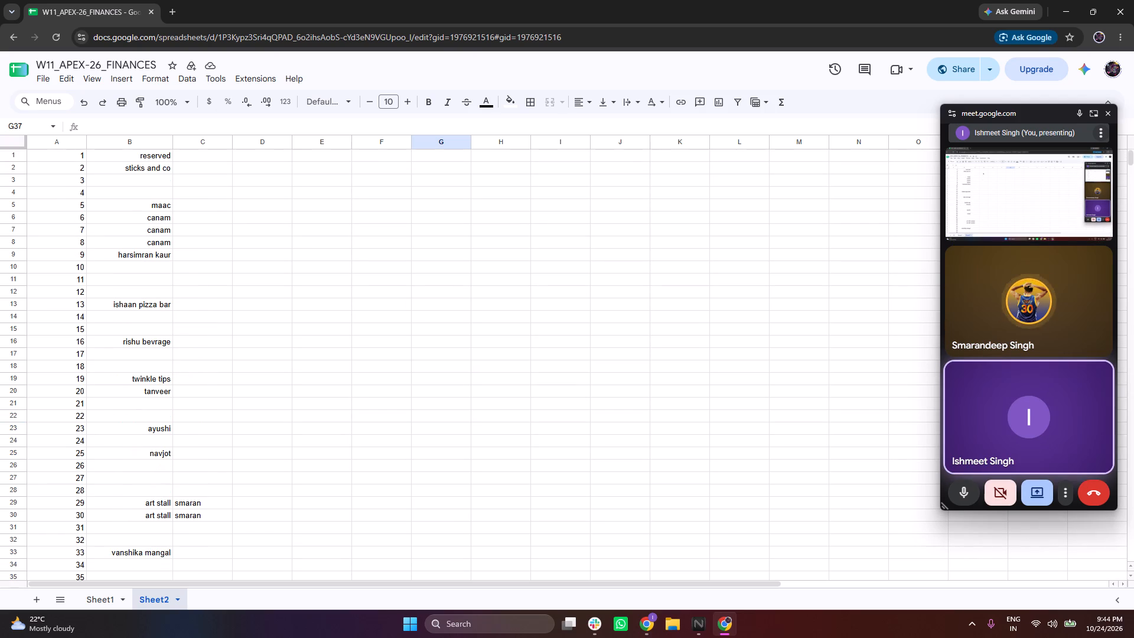
pyautogui.click(421, 167)
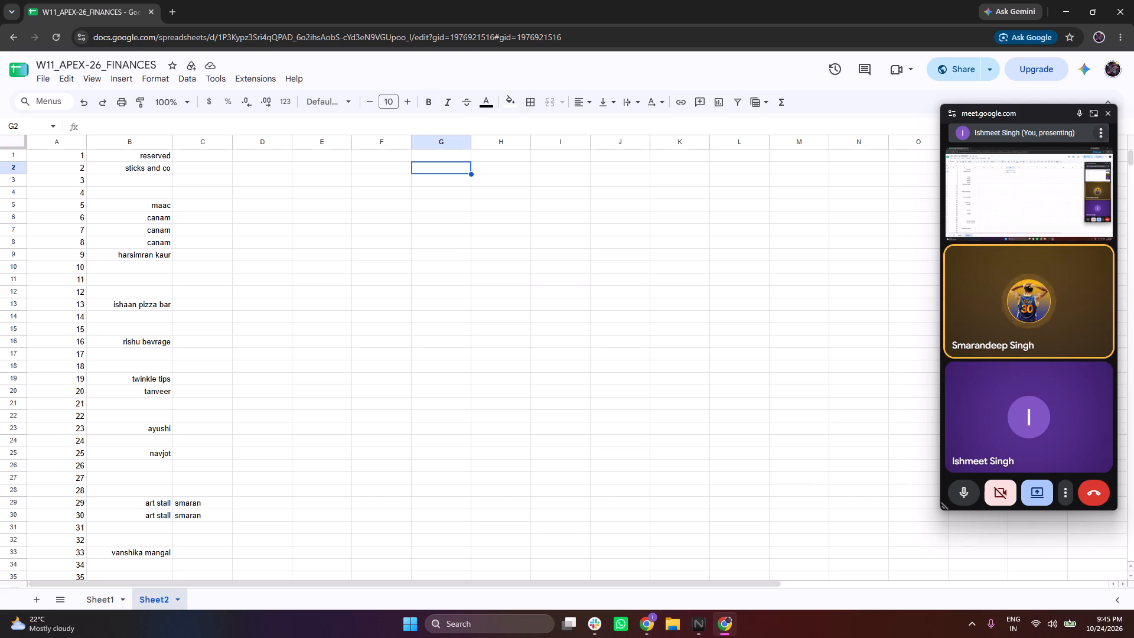
pyautogui.click(437, 353)
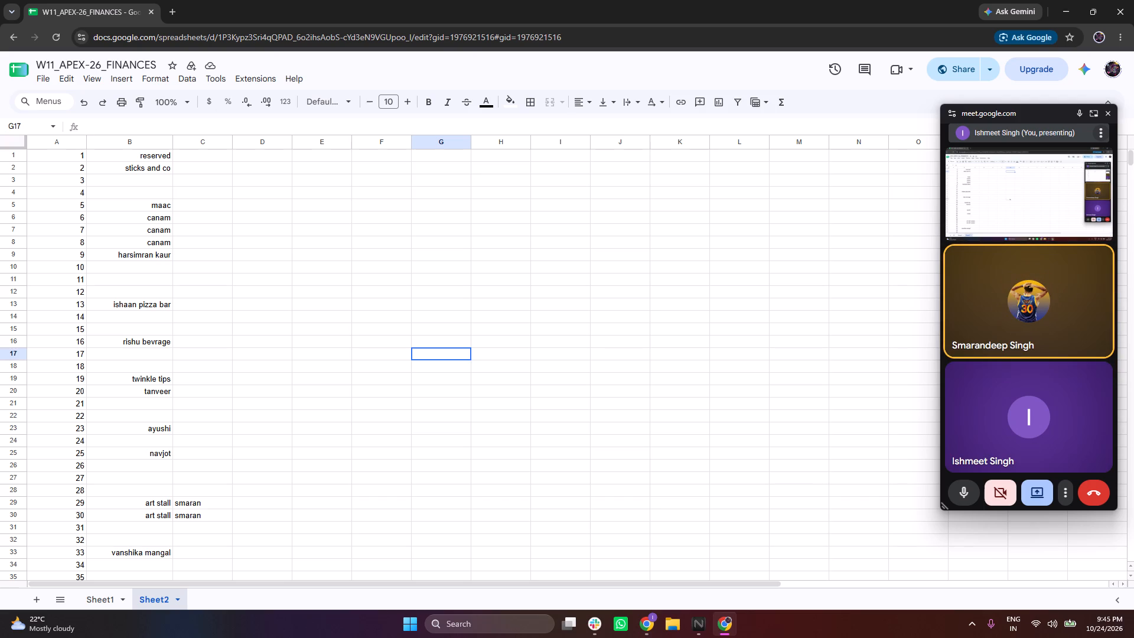
pyautogui.click(437, 173)
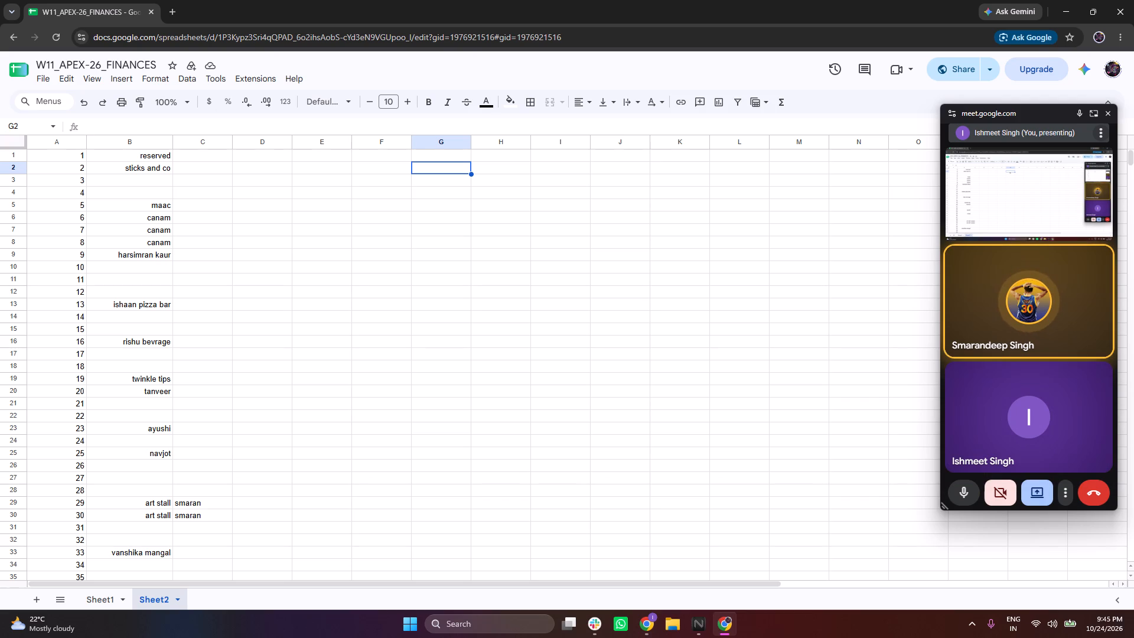
pyautogui.click(455, 176)
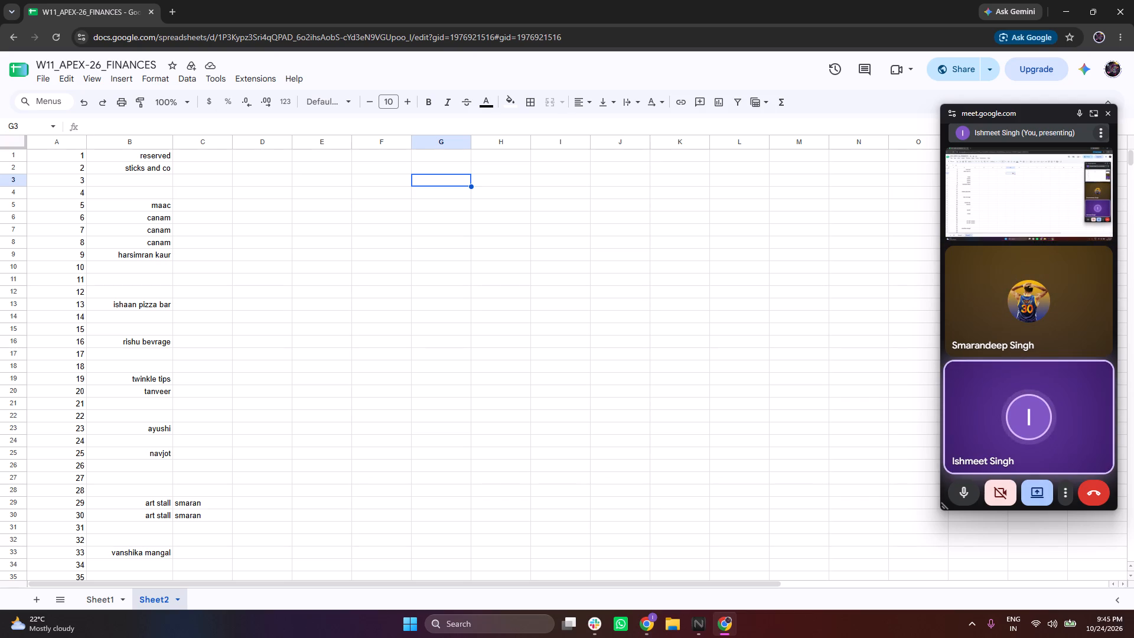
# Start a separate list in column H of Sheet2 with ncc in H3 and data science in H4.
pyautogui.click(531, 177)
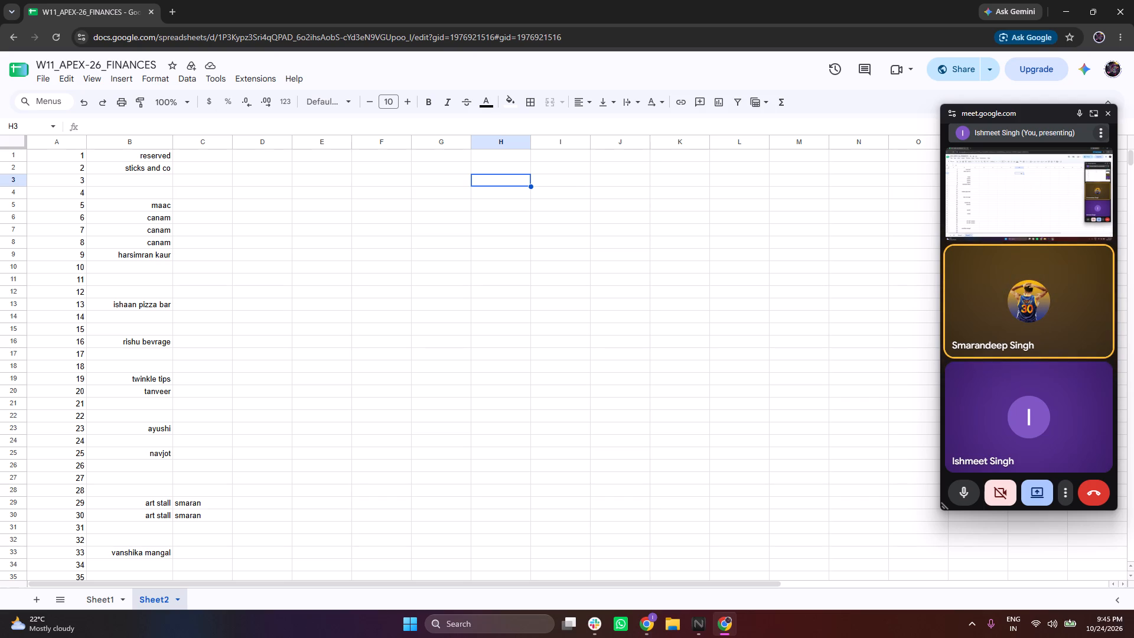
pyautogui.write('ncc')
pyautogui.press('Return')
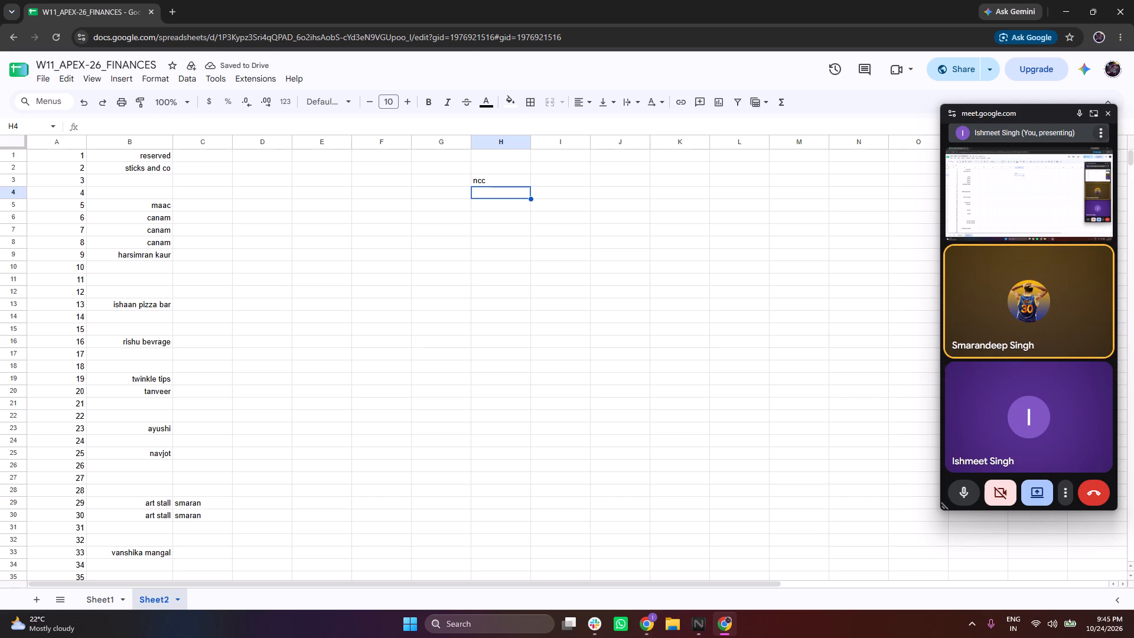
pyautogui.write('data science')
pyautogui.press('Return')
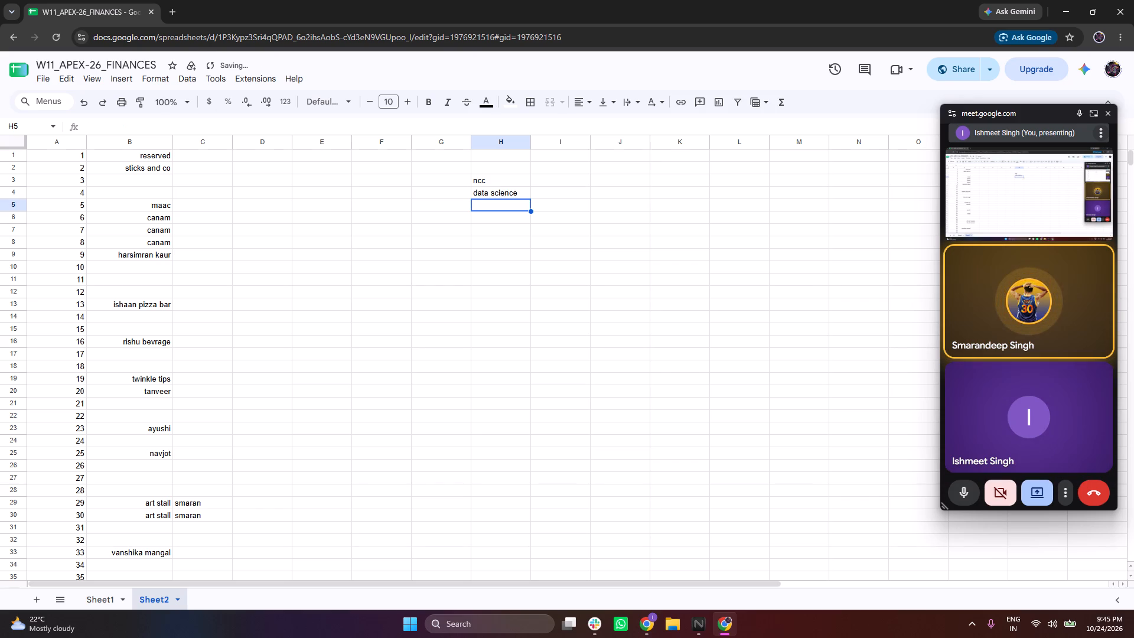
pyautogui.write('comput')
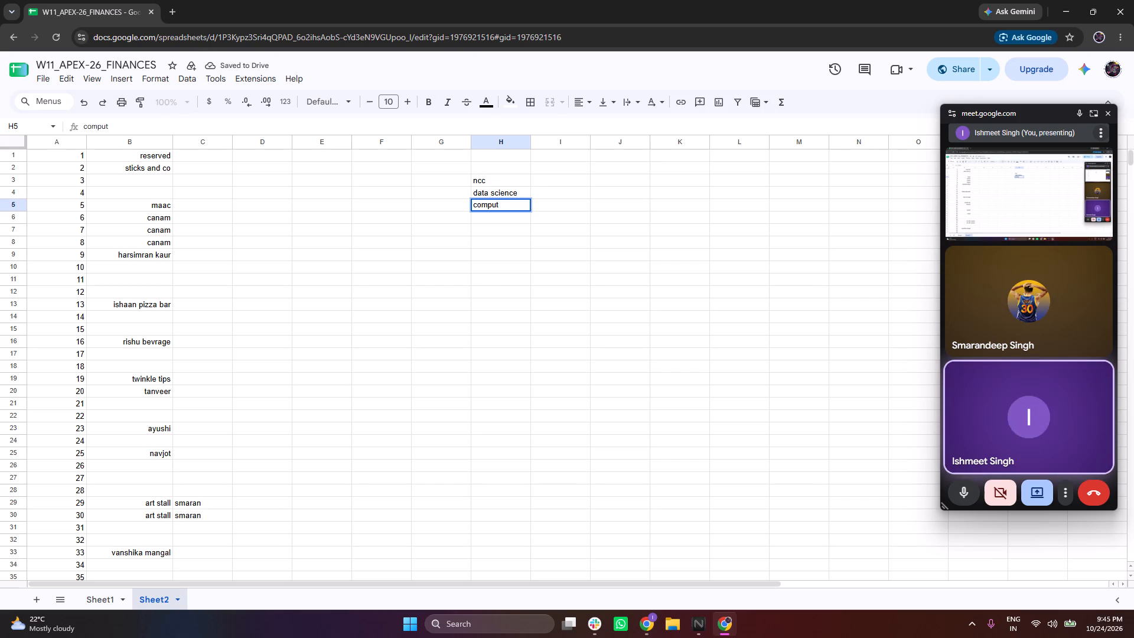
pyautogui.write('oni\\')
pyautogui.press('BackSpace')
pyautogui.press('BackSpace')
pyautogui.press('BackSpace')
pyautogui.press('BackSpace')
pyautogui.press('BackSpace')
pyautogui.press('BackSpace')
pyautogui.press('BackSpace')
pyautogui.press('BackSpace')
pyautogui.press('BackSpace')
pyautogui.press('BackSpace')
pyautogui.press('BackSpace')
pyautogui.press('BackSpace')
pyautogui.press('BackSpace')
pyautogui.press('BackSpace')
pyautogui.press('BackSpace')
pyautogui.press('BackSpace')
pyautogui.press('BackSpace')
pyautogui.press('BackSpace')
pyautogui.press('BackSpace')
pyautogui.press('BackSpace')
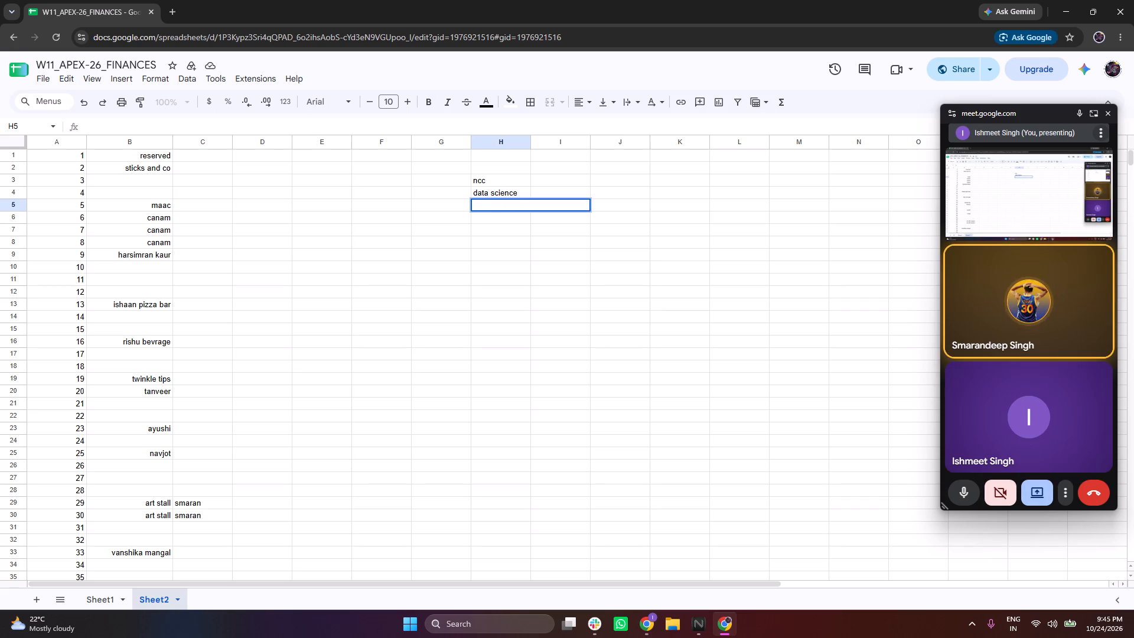
# Continue the column H list with itian, cml, iete and tac in cells H5 to H8.
pyautogui.write('itian')
pyautogui.press('Return')
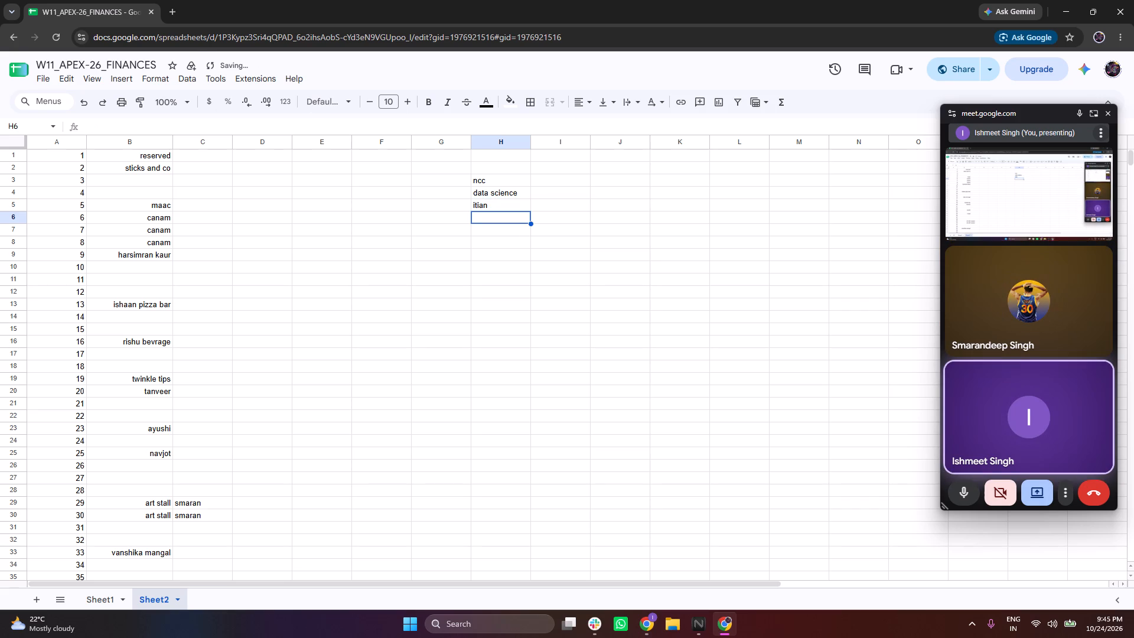
pyautogui.write('cm')
pyautogui.press('Return')
pyautogui.press('Up')
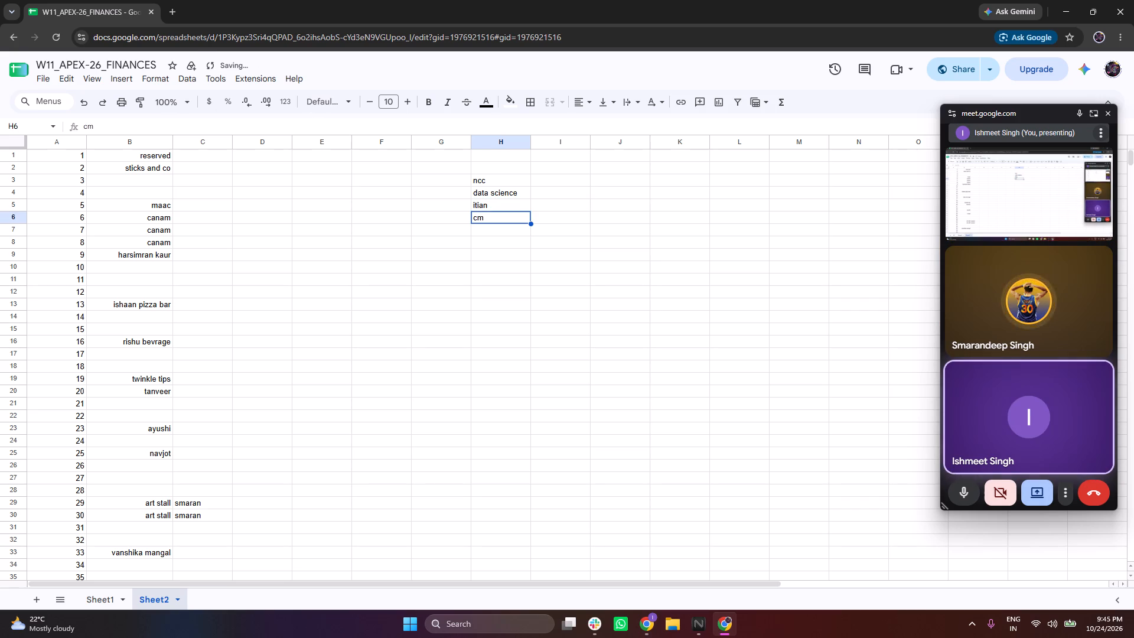
pyautogui.write('cml')
pyautogui.press('Return')
pyautogui.write('iete')
pyautogui.press('Return')
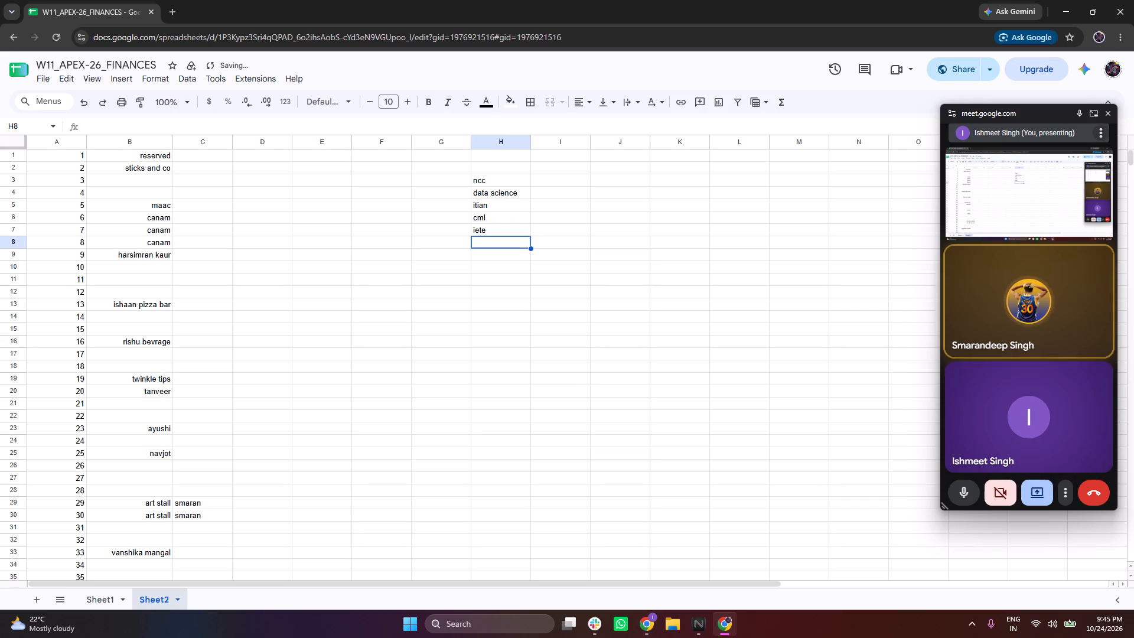
pyautogui.write('tac')
pyautogui.press('Return')
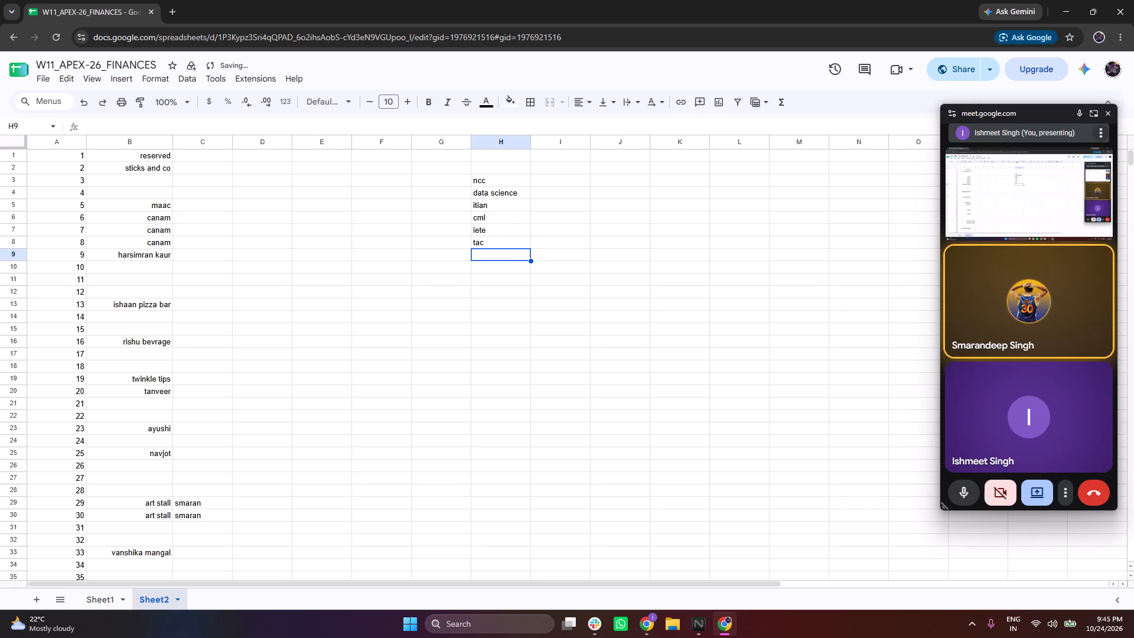
# Add english, maths, ecel and iste to the column H list in cells H9 to H12.
pyautogui.write('english')
pyautogui.press('Return')
pyautogui.write('maths')
pyautogui.press('Return')
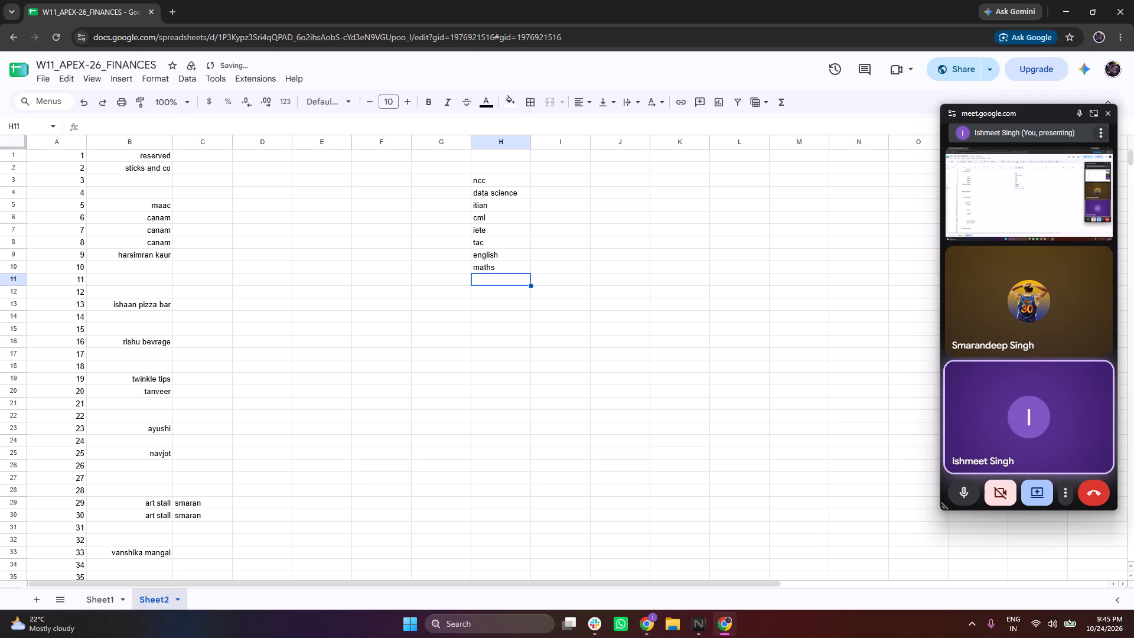
pyautogui.write('ecel')
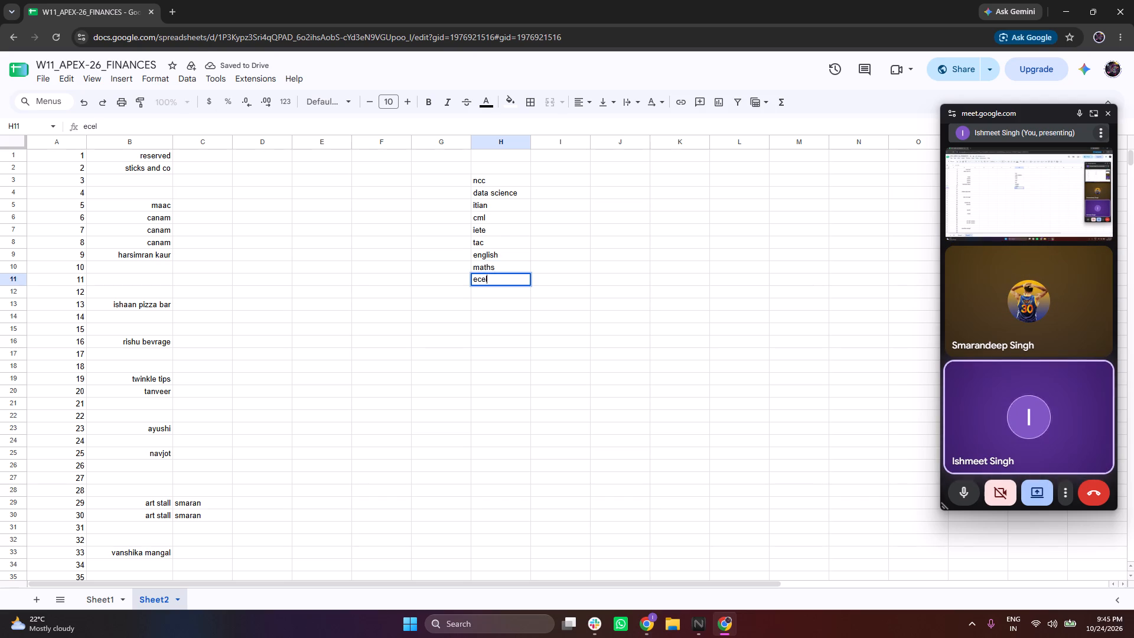
pyautogui.press('Return')
pyautogui.write('iste')
pyautogui.press('Return')
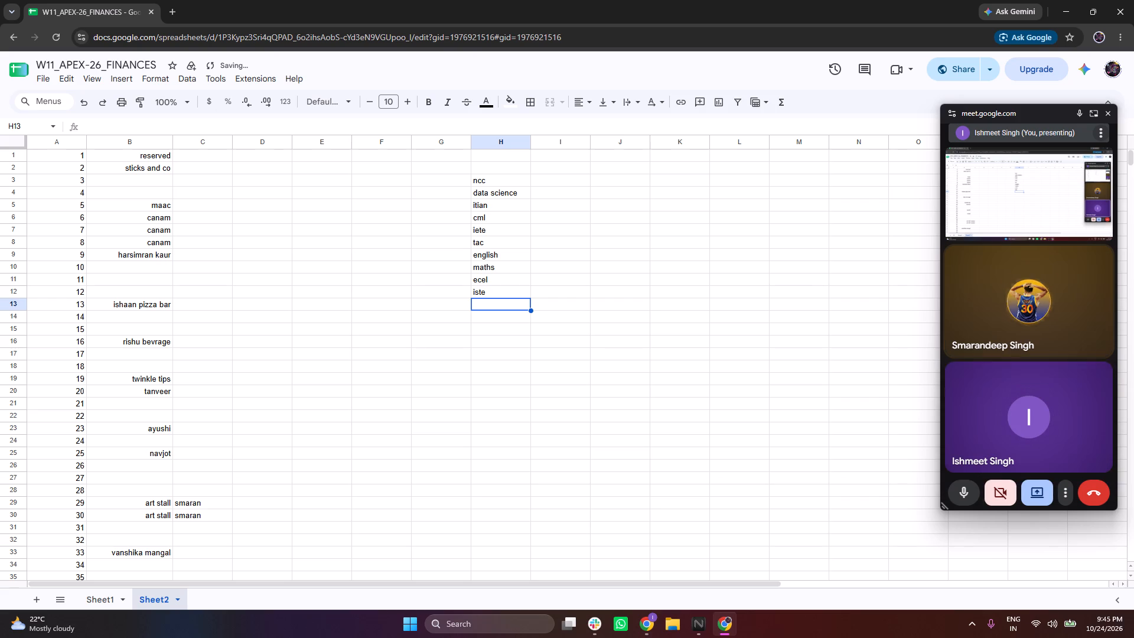
# Extend the column H list with scie in H13 and rai in H14.
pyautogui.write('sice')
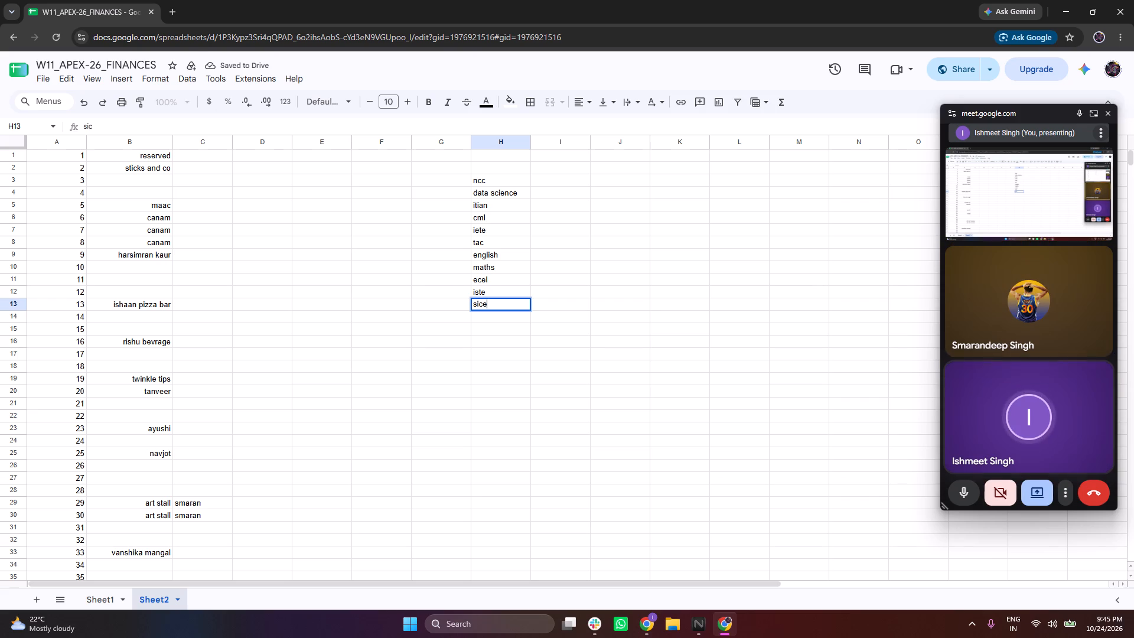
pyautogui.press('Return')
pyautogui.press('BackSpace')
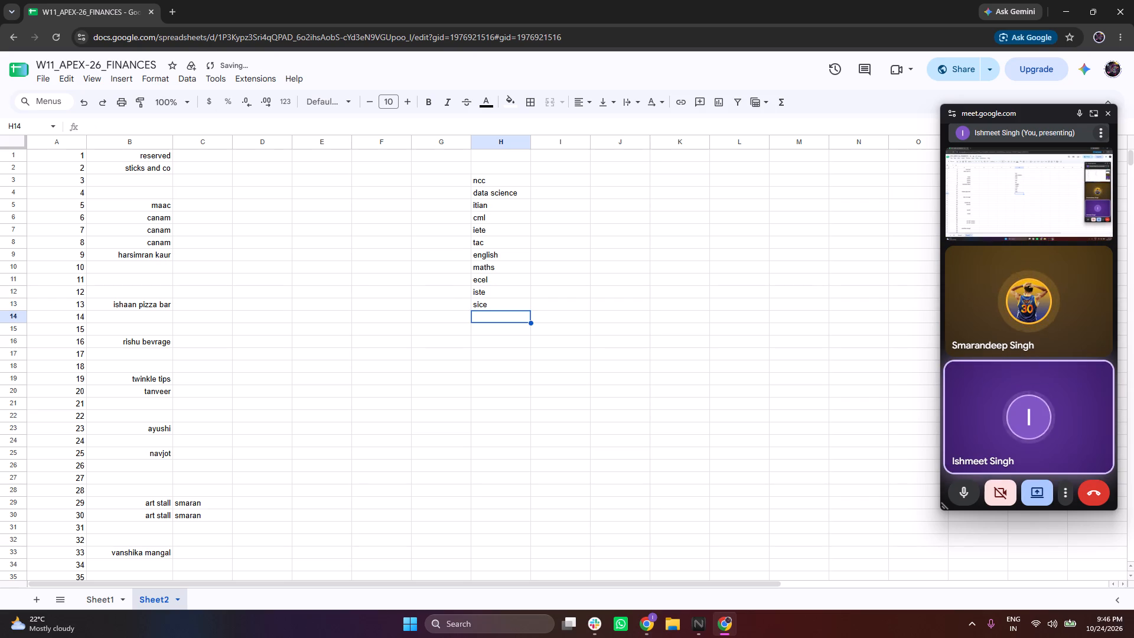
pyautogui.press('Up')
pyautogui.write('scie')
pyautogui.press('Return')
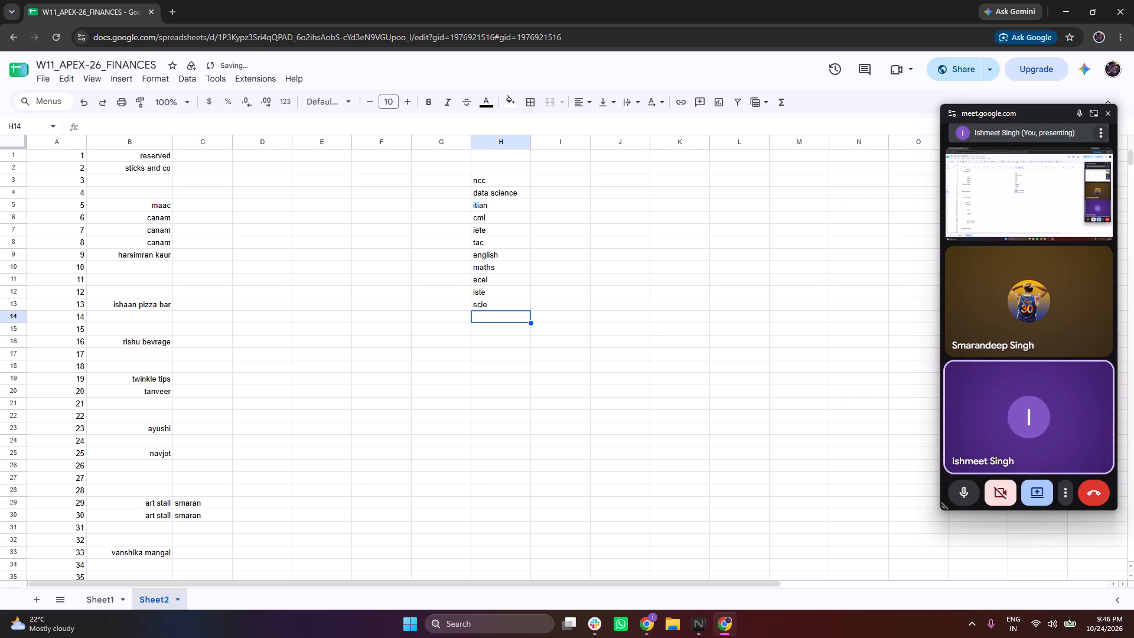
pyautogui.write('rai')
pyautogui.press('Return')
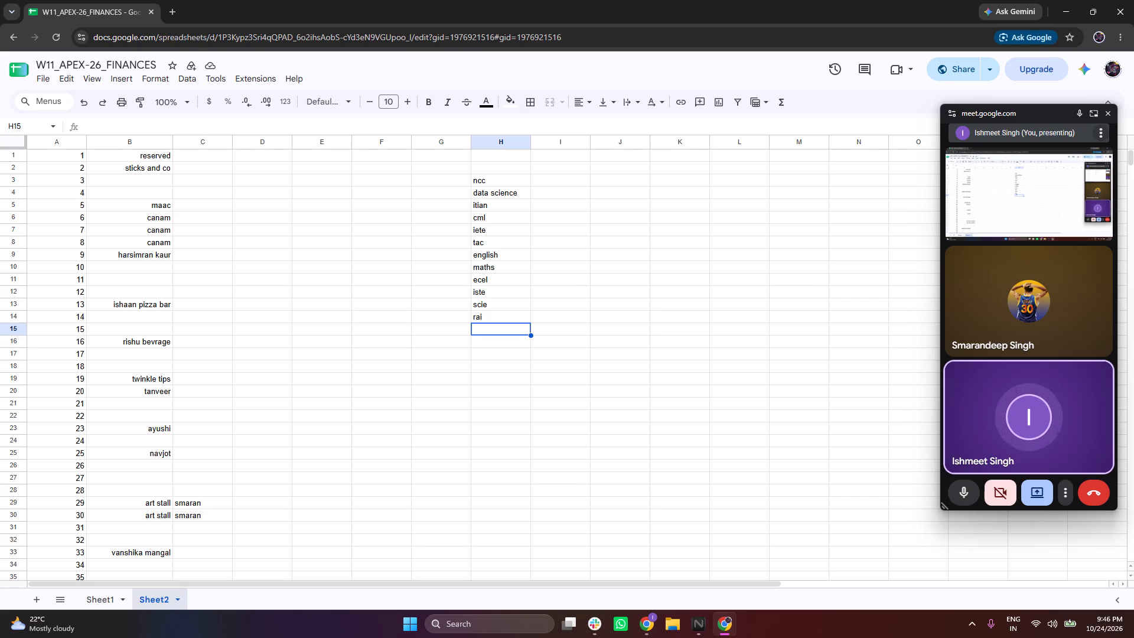
# Check the stall layout in the Canva presentation, and enter ncc for stall 38 in cell B38 of Sheet2.
pyautogui.click(340, 334)
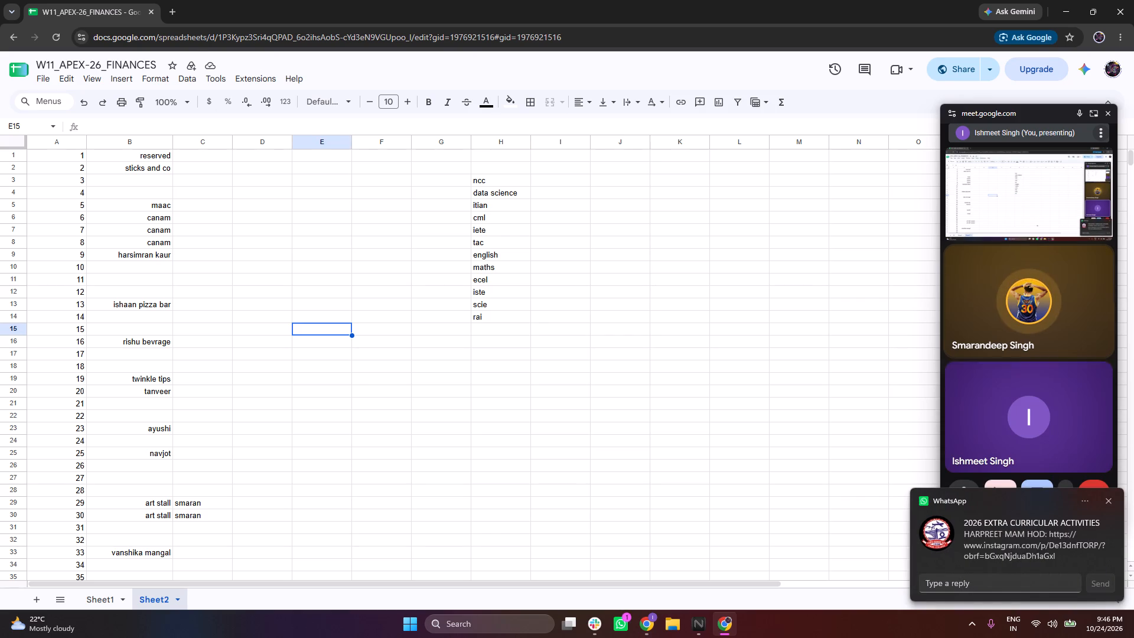
pyautogui.click(551, 559)
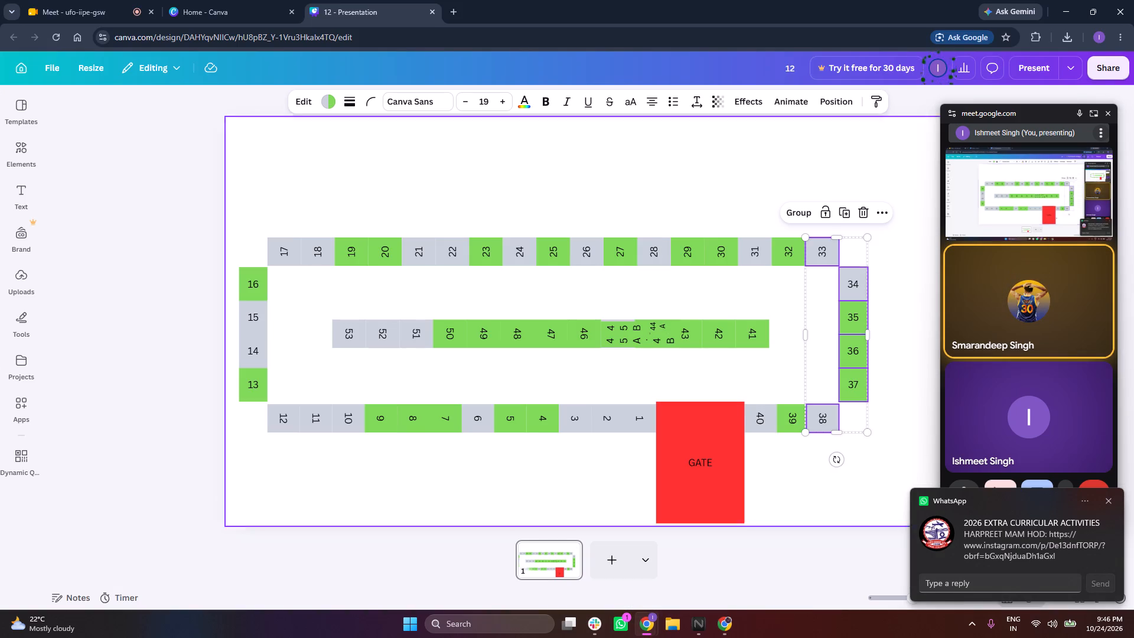
pyautogui.click(776, 585)
pyautogui.click(774, 562)
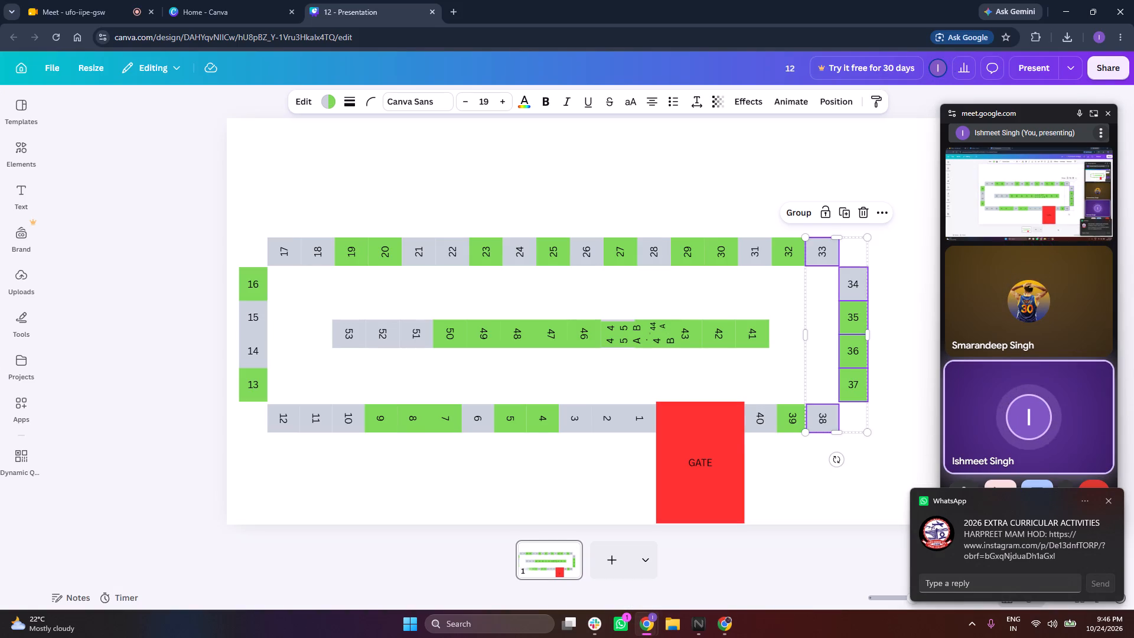
pyautogui.doubleClick(761, 559)
pyautogui.click(697, 189)
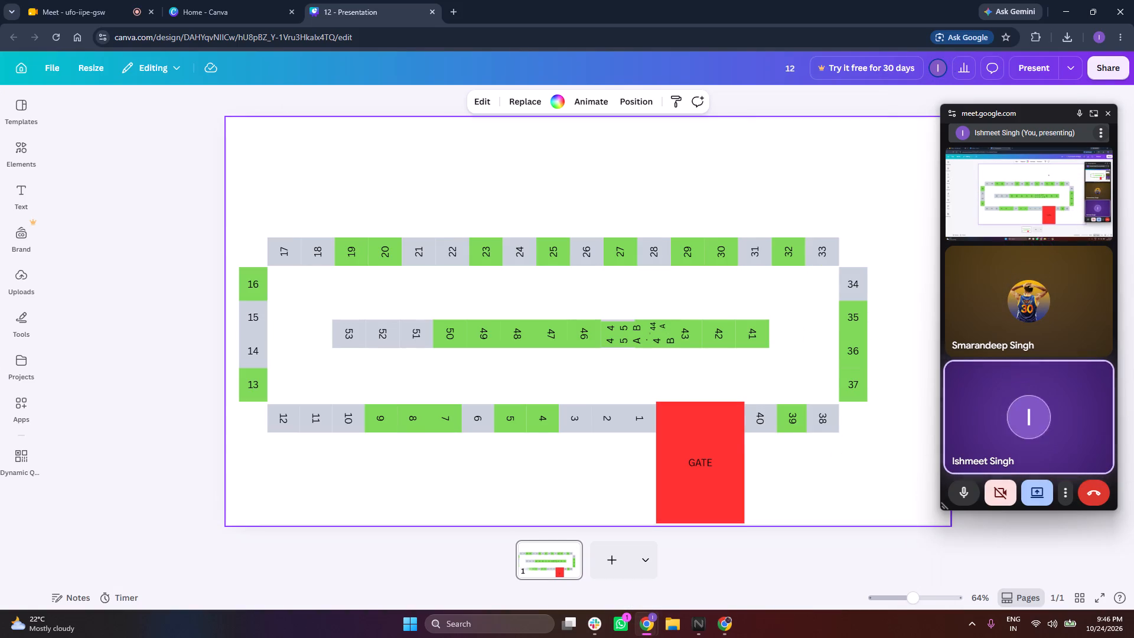
pyautogui.click(734, 580)
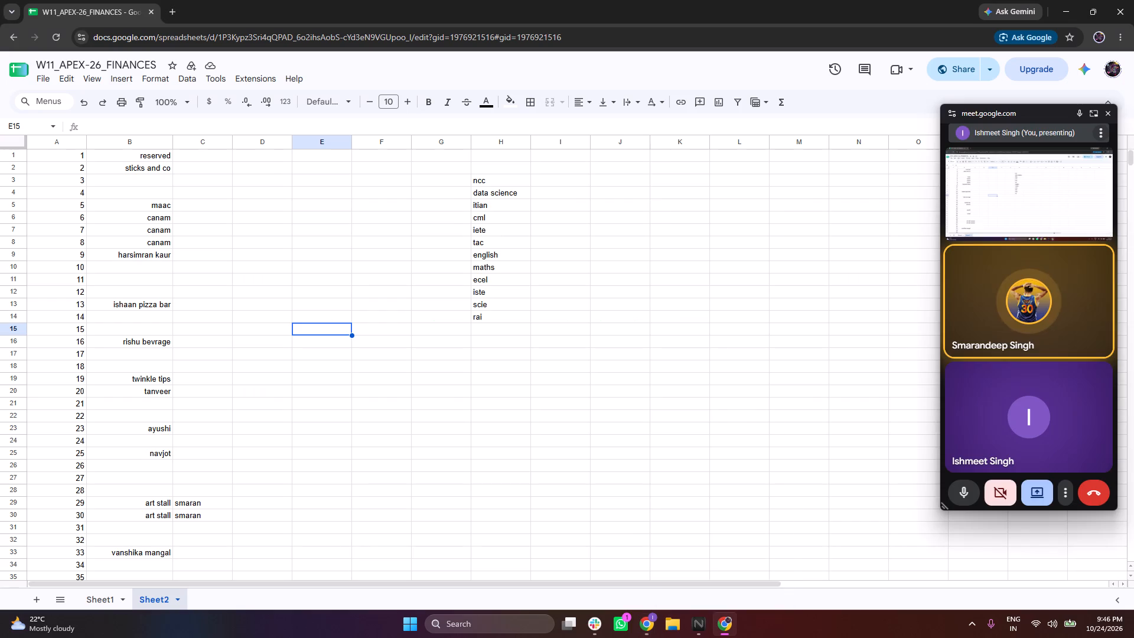
pyautogui.scroll(-2, 362, 439)
pyautogui.click(166, 494)
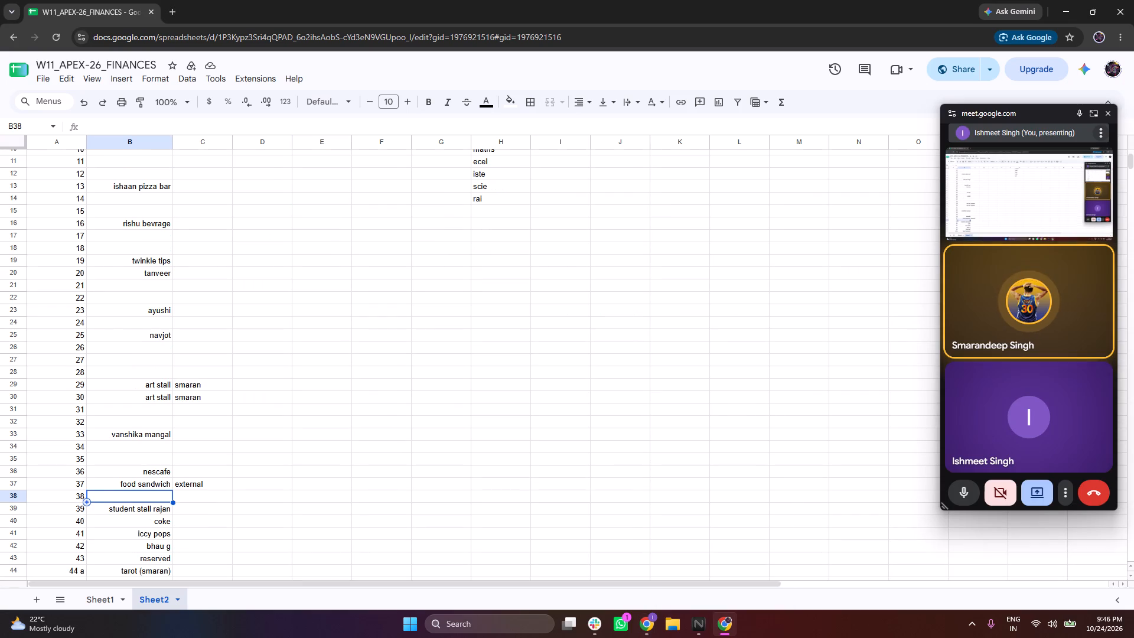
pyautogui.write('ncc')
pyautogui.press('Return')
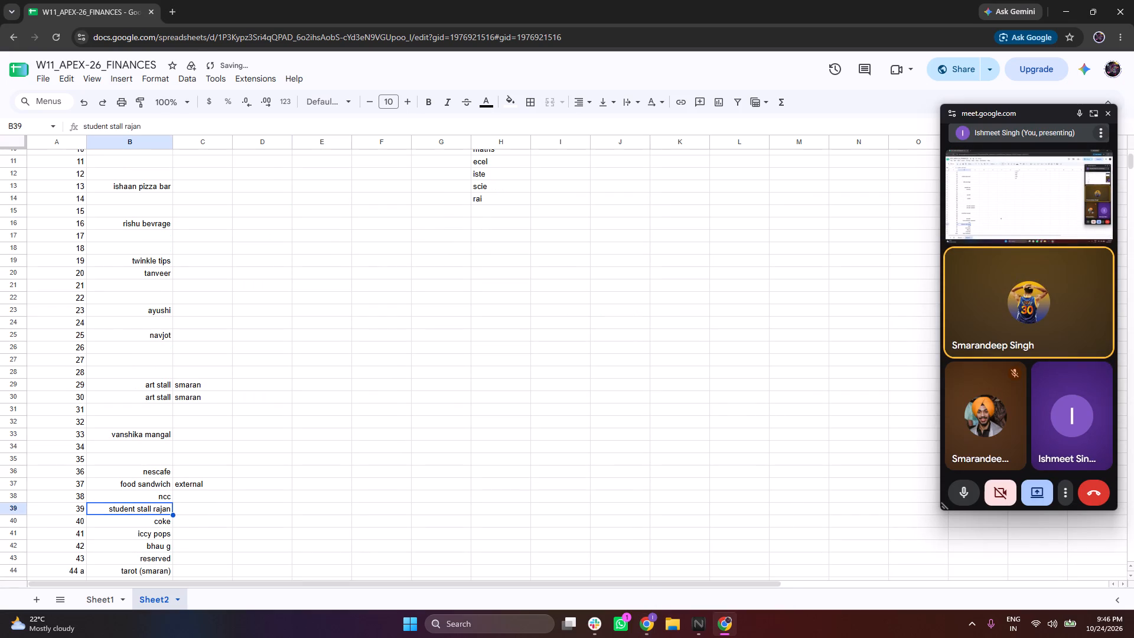
# Switch back to the stall layout in Canva to examine the stall positions around the gate.
pyautogui.scroll(3, 447, 434)
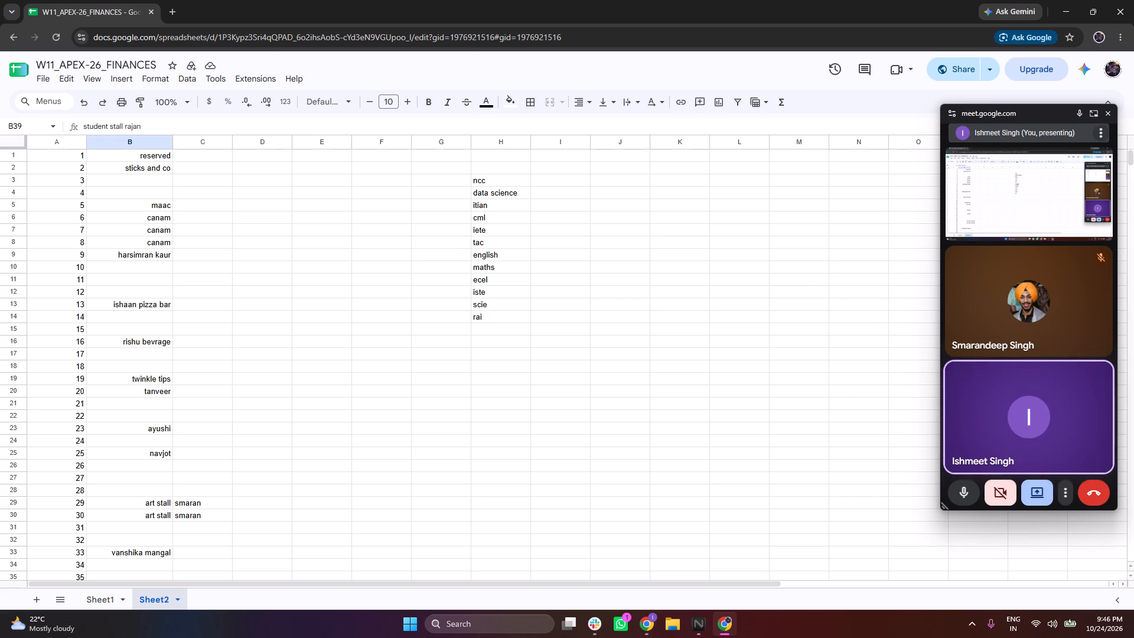
pyautogui.click(647, 620)
pyautogui.click(599, 565)
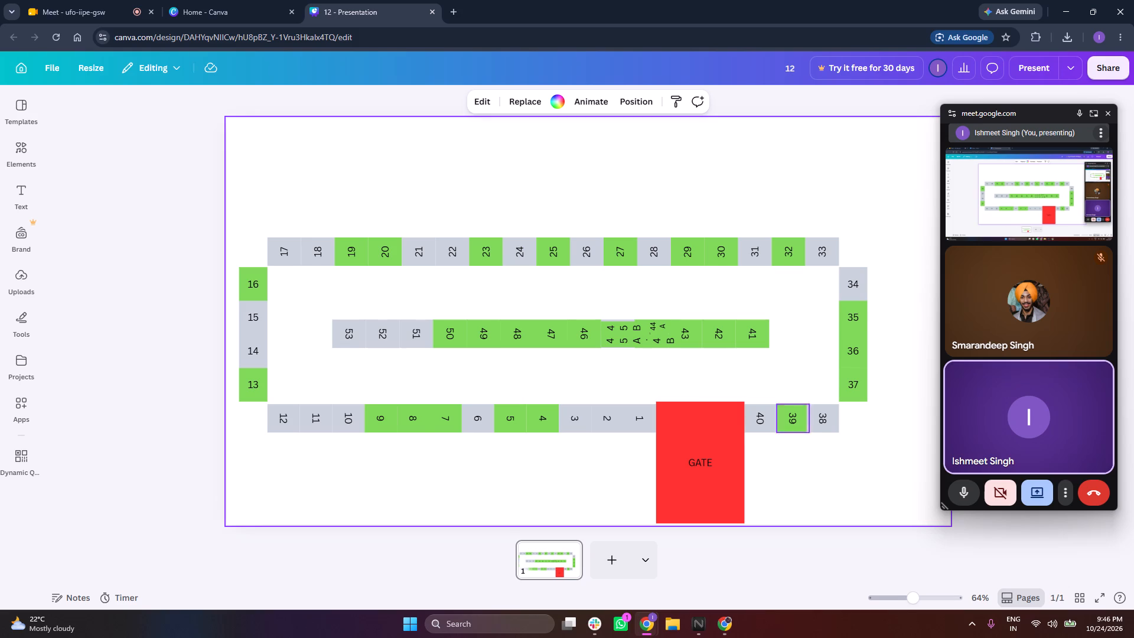
# Examine the Sheet2 stall list, particularly the row for stall 34, and compare it with the stall layout in Canva.
pyautogui.click(724, 616)
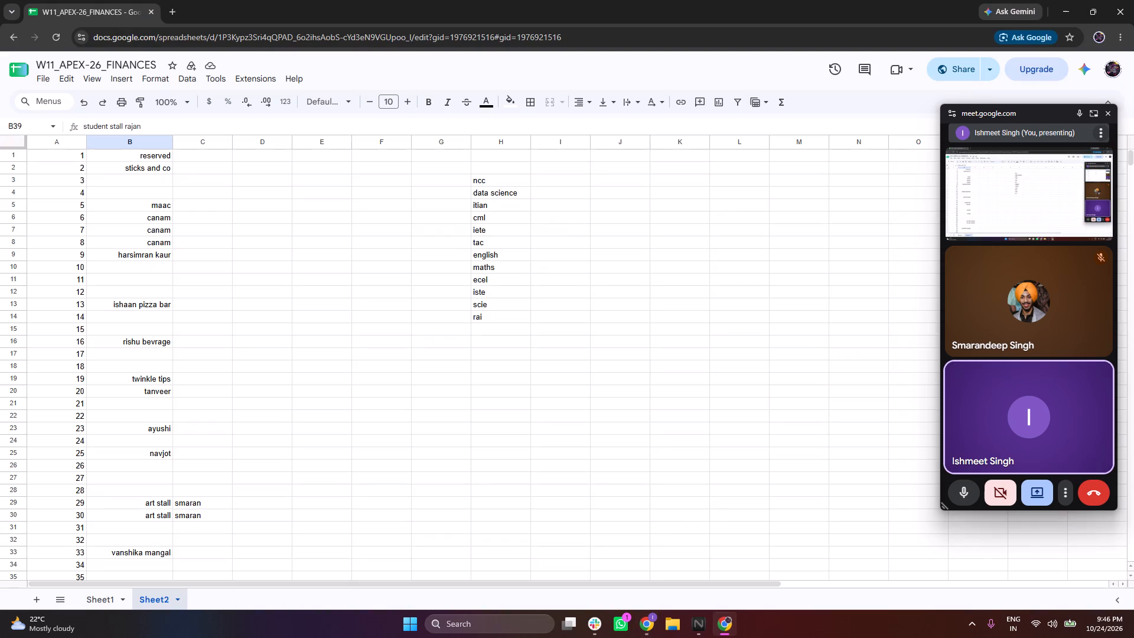
pyautogui.scroll(-3, 399, 406)
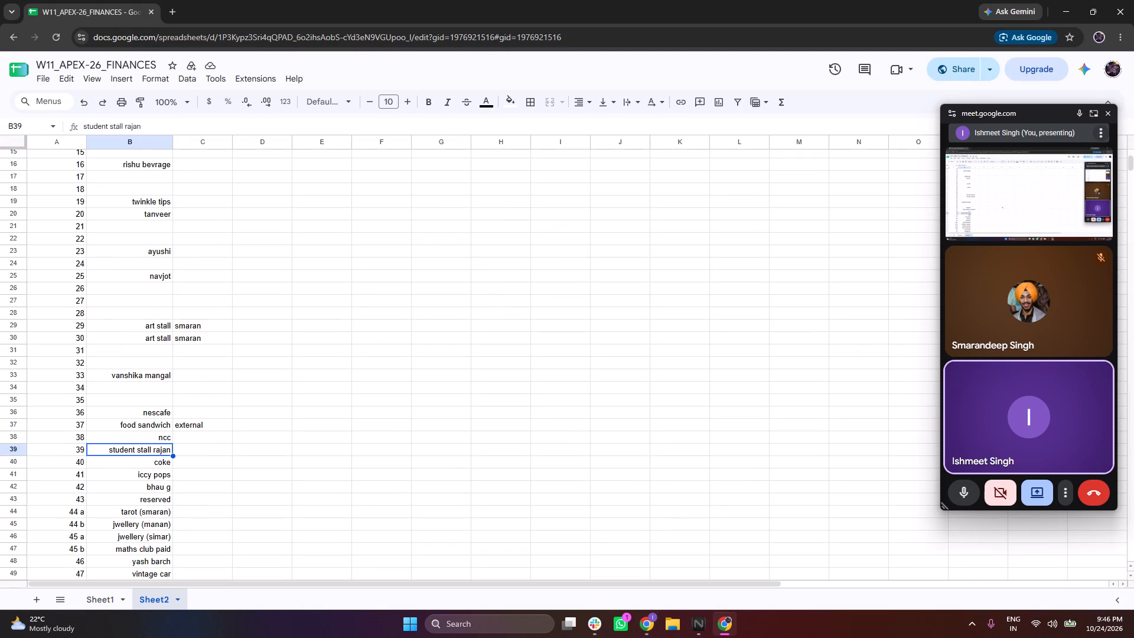
pyautogui.click(385, 407)
pyautogui.scroll(1, 390, 401)
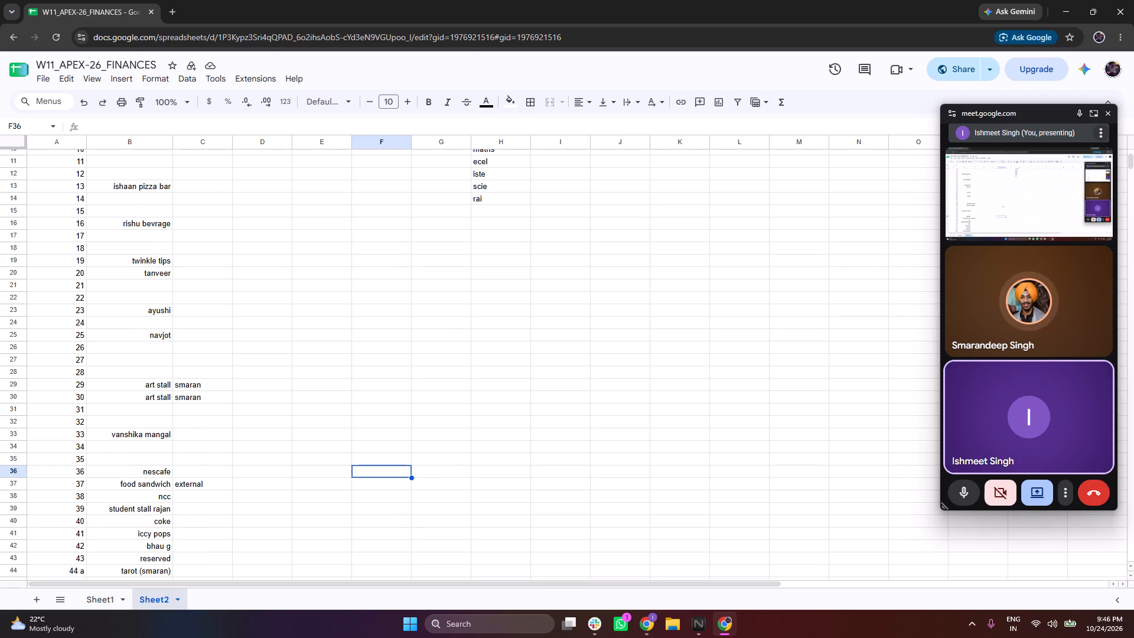
pyautogui.scroll(2, 458, 373)
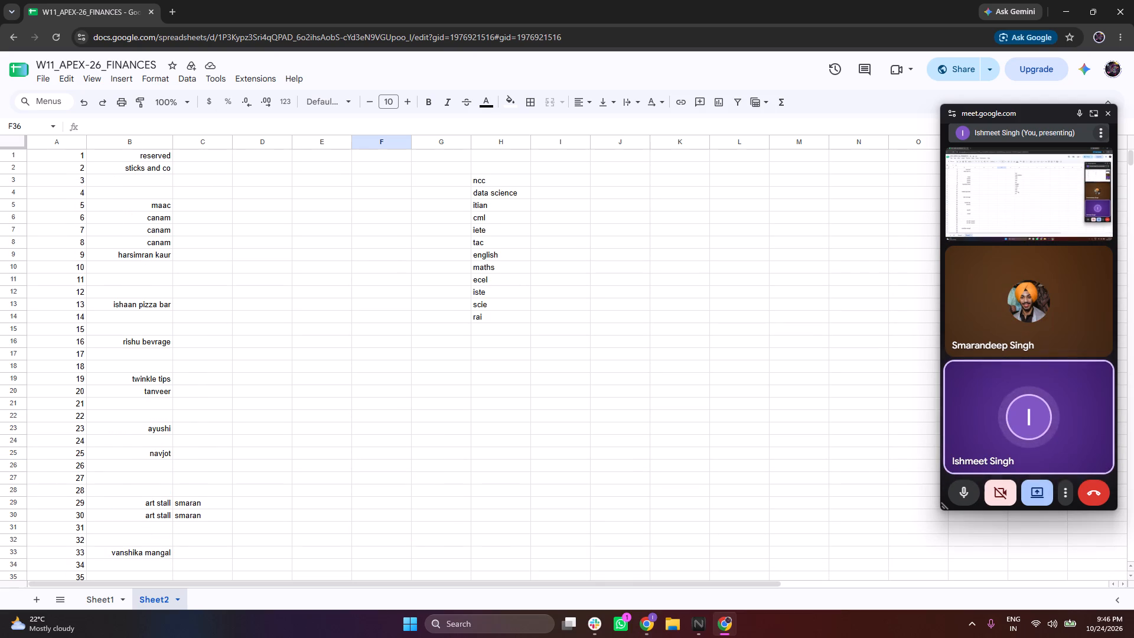
pyautogui.scroll(-2, 455, 314)
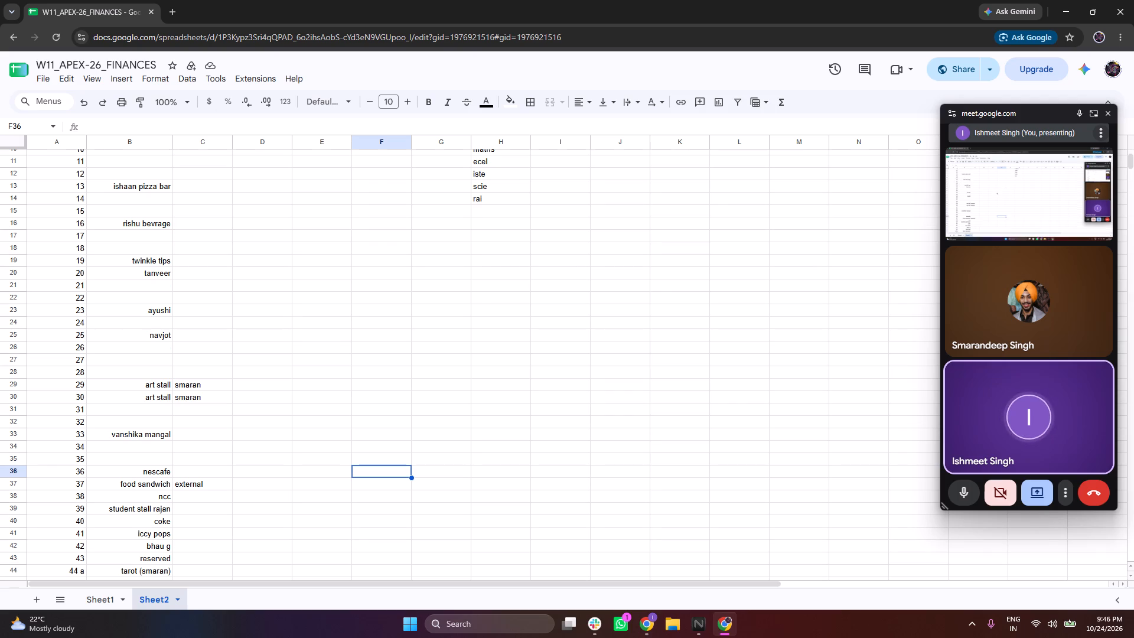
pyautogui.click(15, 447)
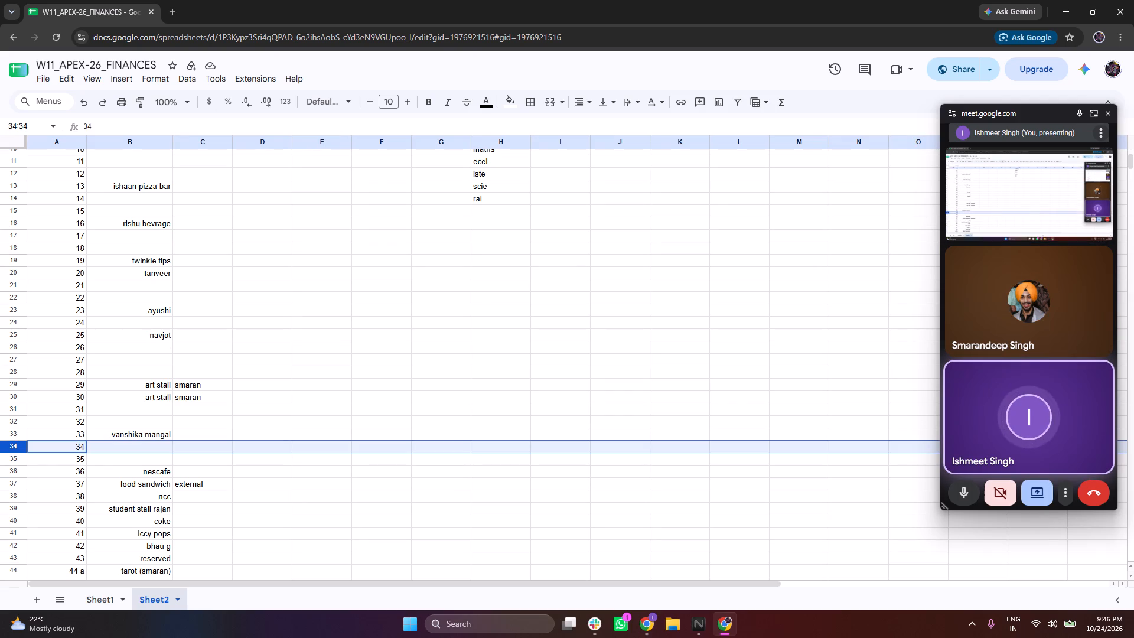
pyautogui.click(651, 623)
pyautogui.click(578, 535)
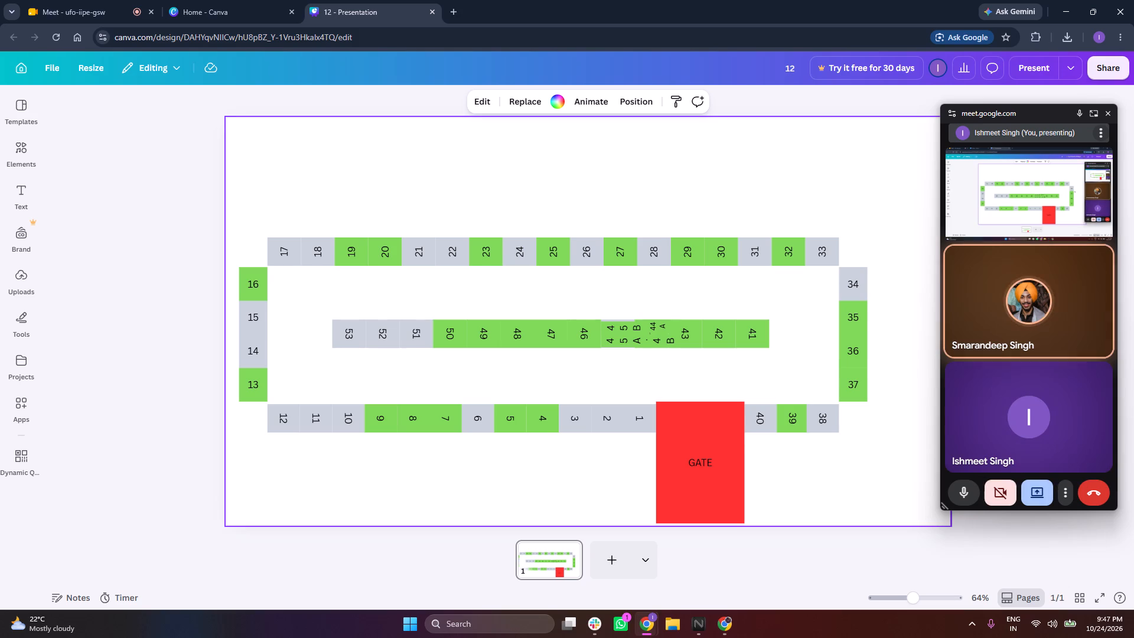
pyautogui.click(719, 629)
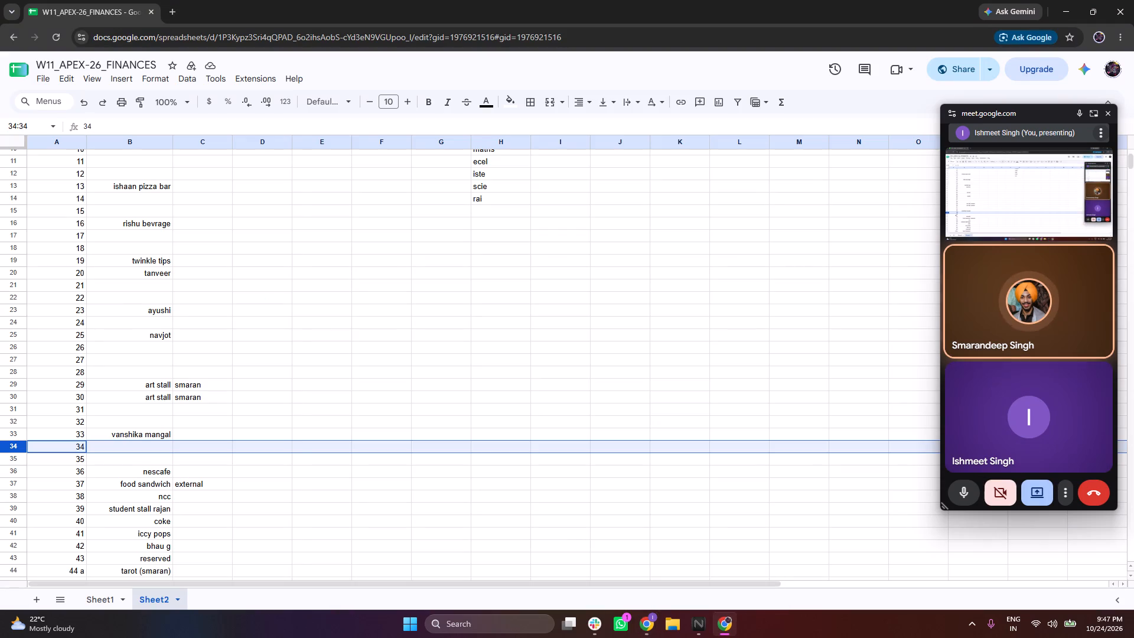
# Insert a blank row above the stall 34 row and another above the stall 35 row in Sheet2.
pyautogui.click(10, 447)
pyautogui.rightClick(10, 447)
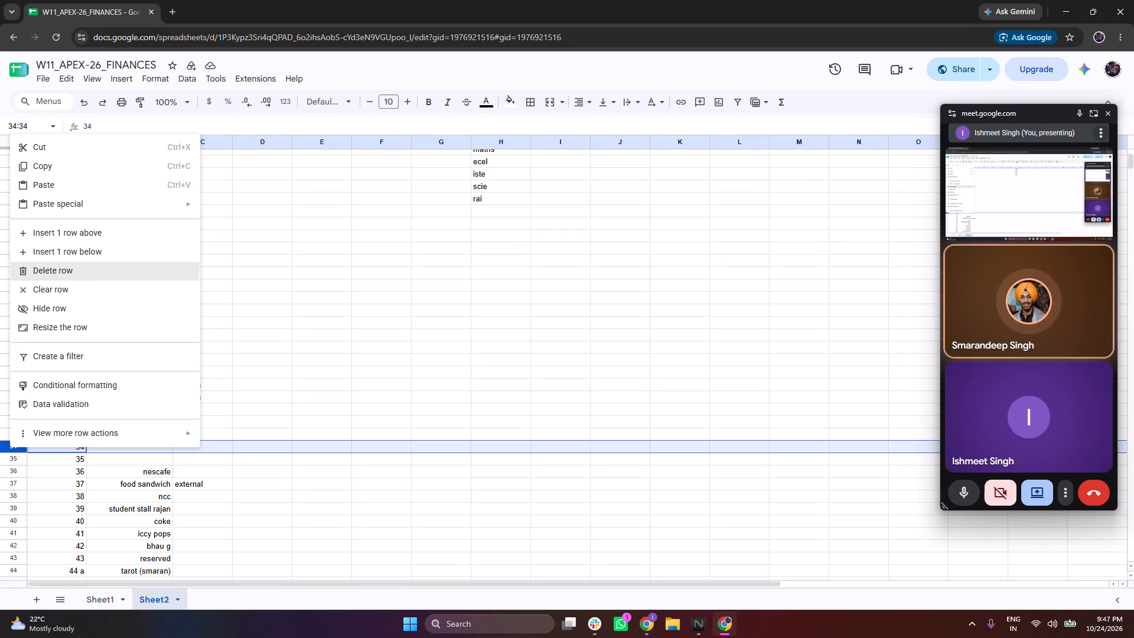
pyautogui.click(73, 238)
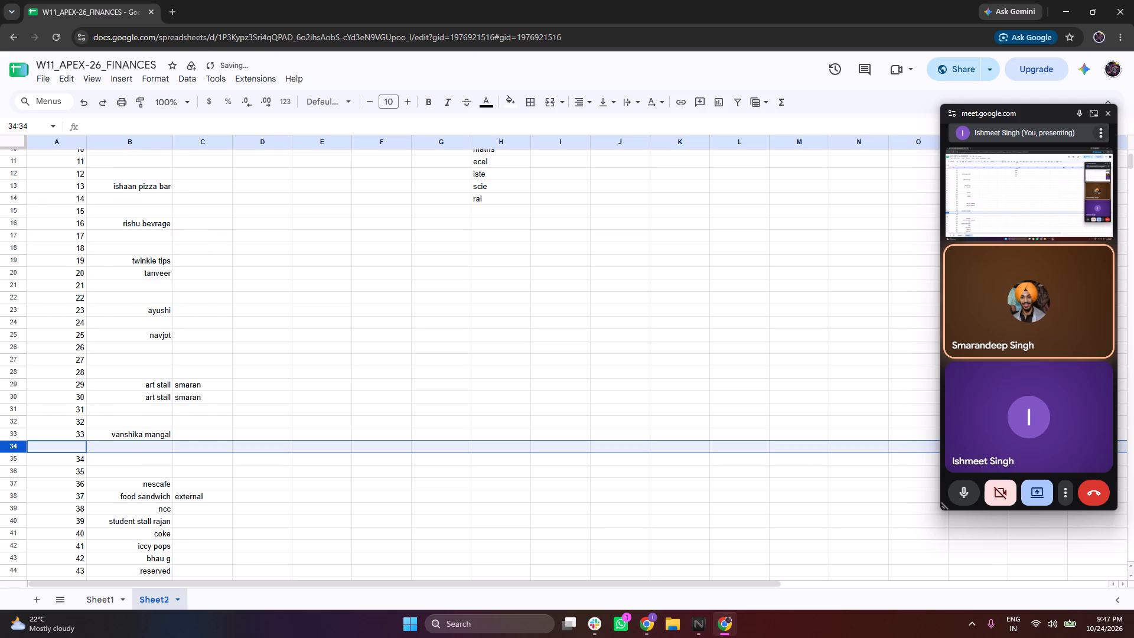
pyautogui.click(12, 471)
pyautogui.rightClick(12, 471)
pyautogui.click(72, 253)
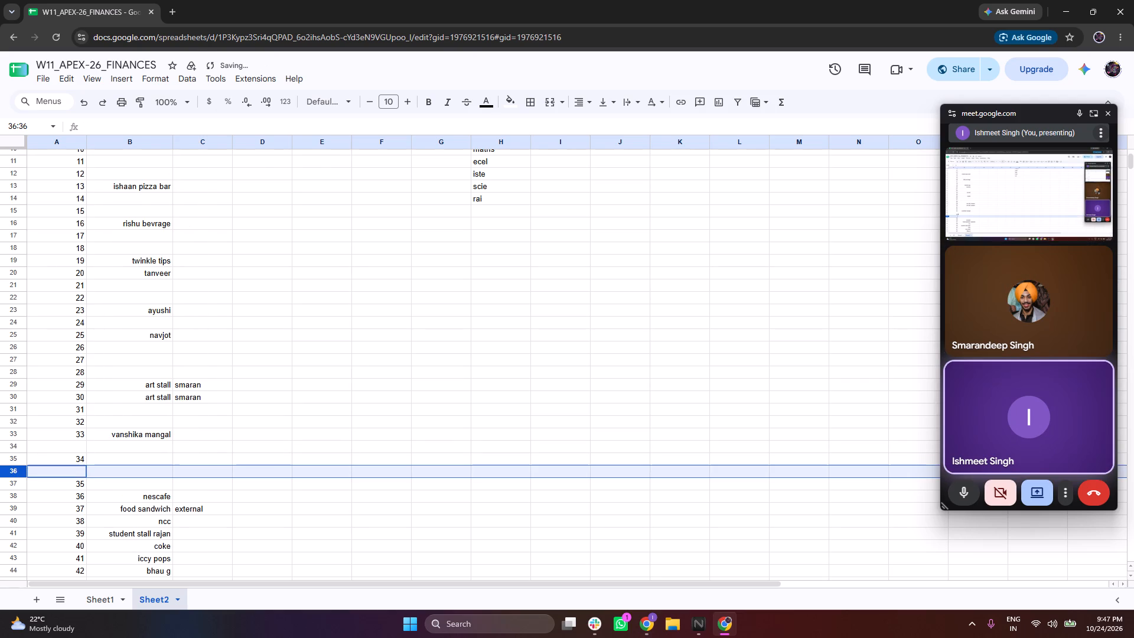
# Label the stall numbers in cells A34 to A37 as 34 a, 34 b, 35 a and 35 b.
pyautogui.click(71, 443)
pyautogui.write('34 a')
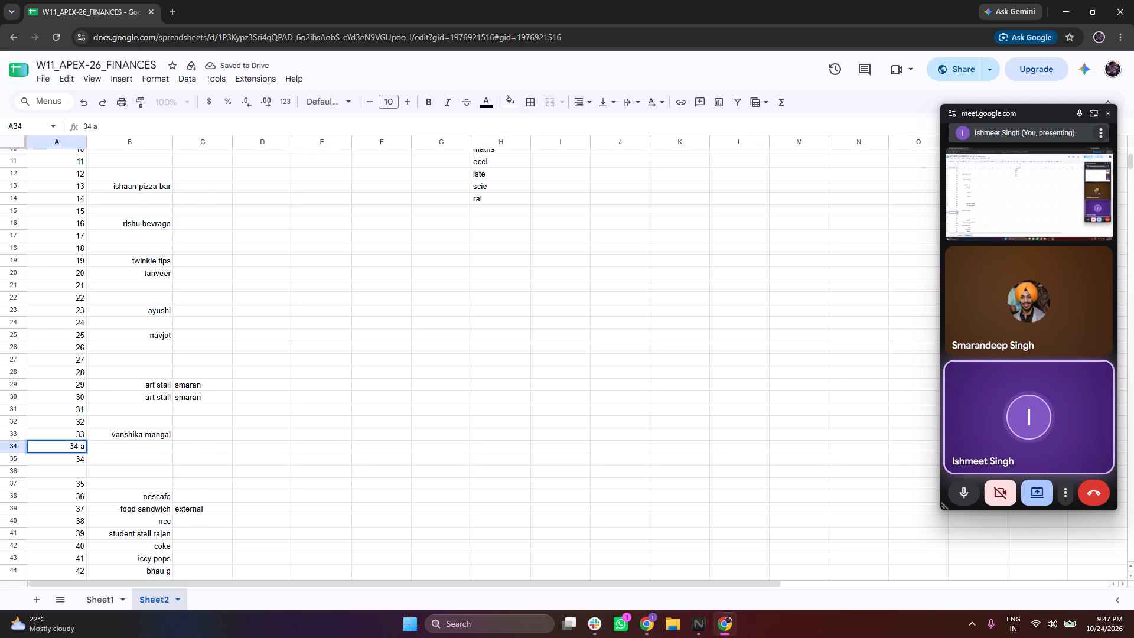
pyautogui.press('Return')
pyautogui.write('34 b')
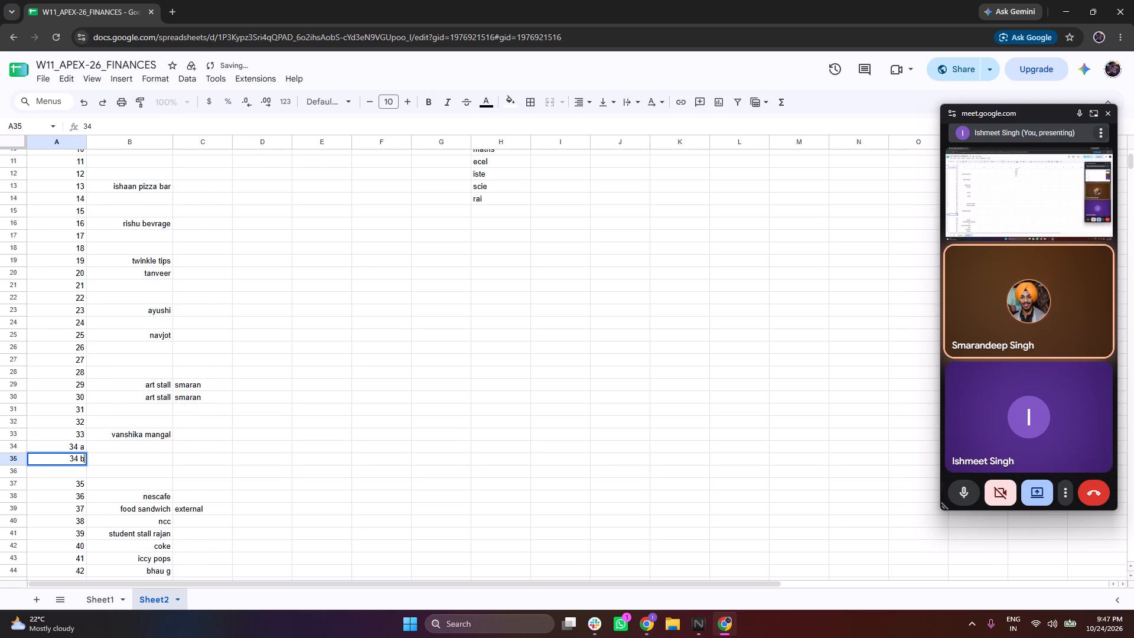
pyautogui.press('Return')
pyautogui.write('35 a')
pyautogui.press('Return')
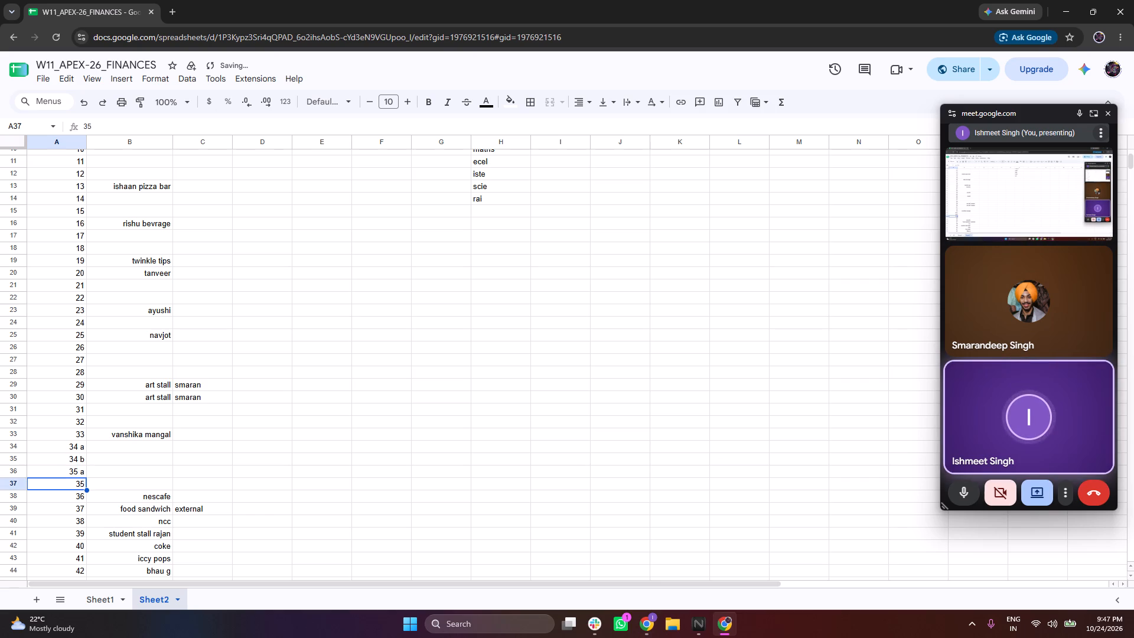
pyautogui.write('35 b')
pyautogui.press('Return')
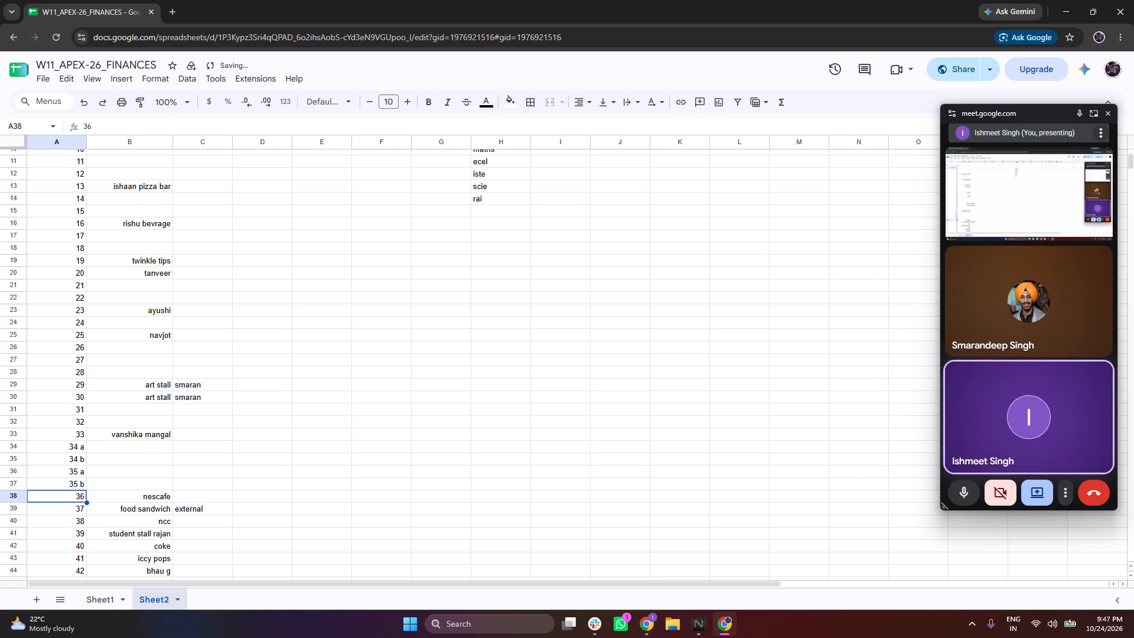
# Assign iete, scie, iste and tac to stalls 34 a, 34 b, 35 a and 35 b in column B.
pyautogui.click(135, 448)
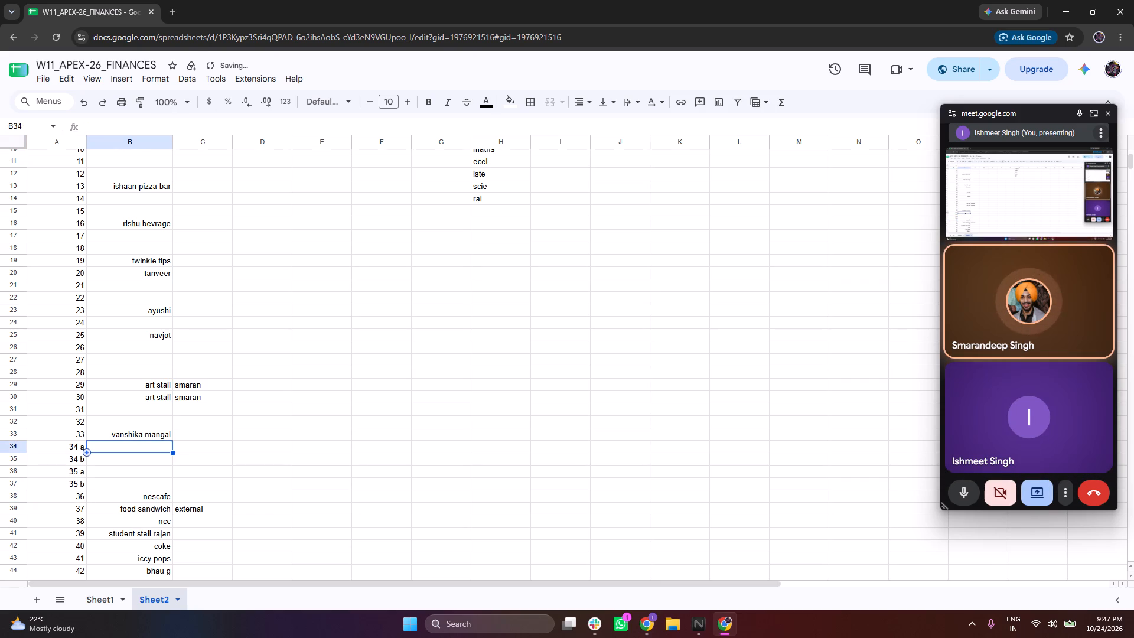
pyautogui.write('iete')
pyautogui.press('Return')
pyautogui.write('scie')
pyautogui.press('Return')
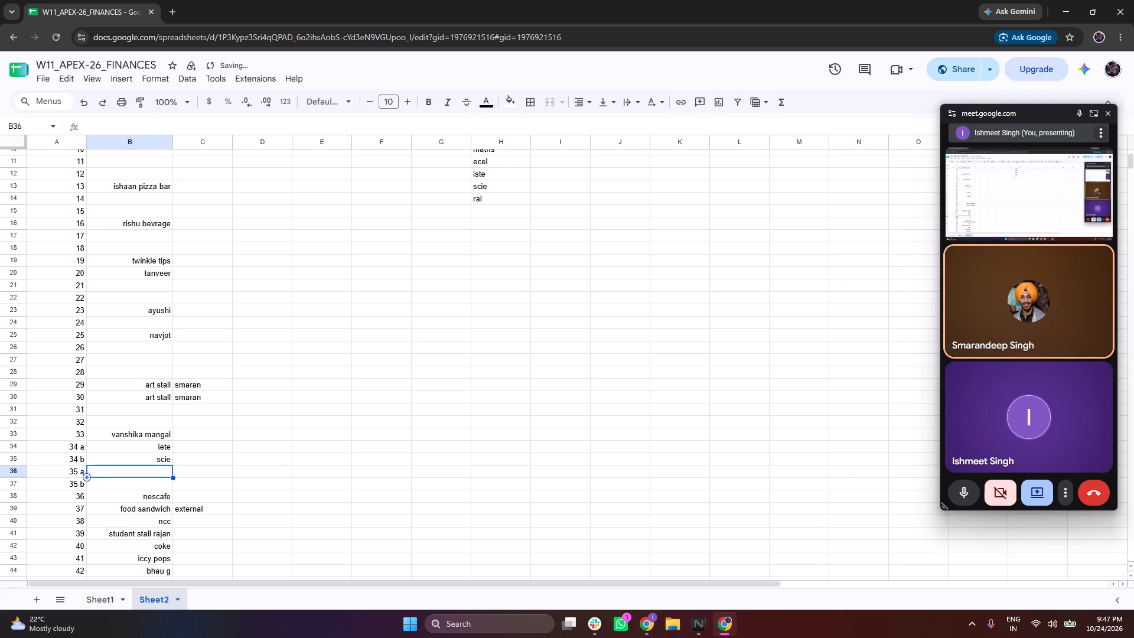
pyautogui.write('iste')
pyautogui.press('Return')
pyautogui.write('tac')
pyautogui.press('Return')
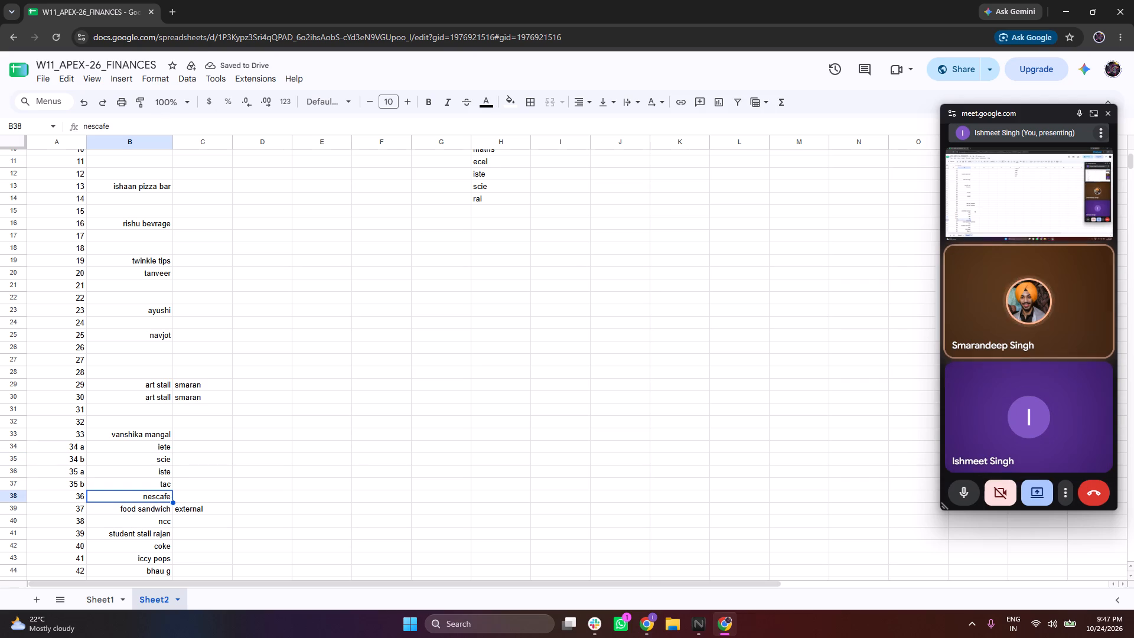
# Clear the assigned entries iete, tac, iste and scie from the column H list.
pyautogui.scroll(2, 271, 434)
pyautogui.click(487, 235)
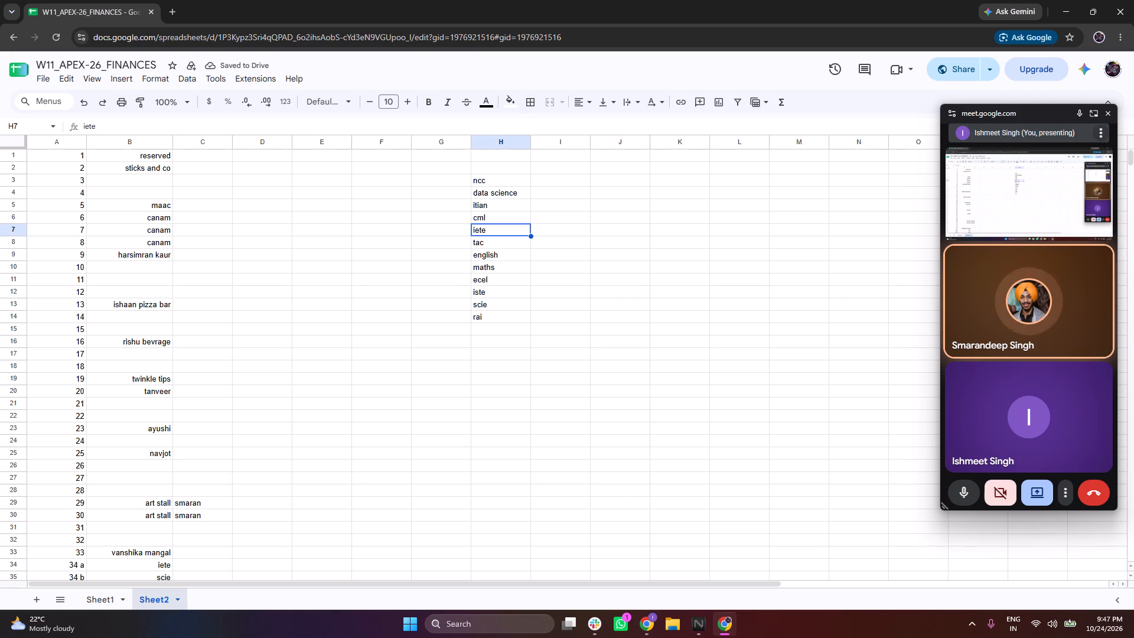
pyautogui.press('BackSpace')
pyautogui.click(496, 242)
pyautogui.press('BackSpace')
pyautogui.click(506, 289)
pyautogui.press('BackSpace')
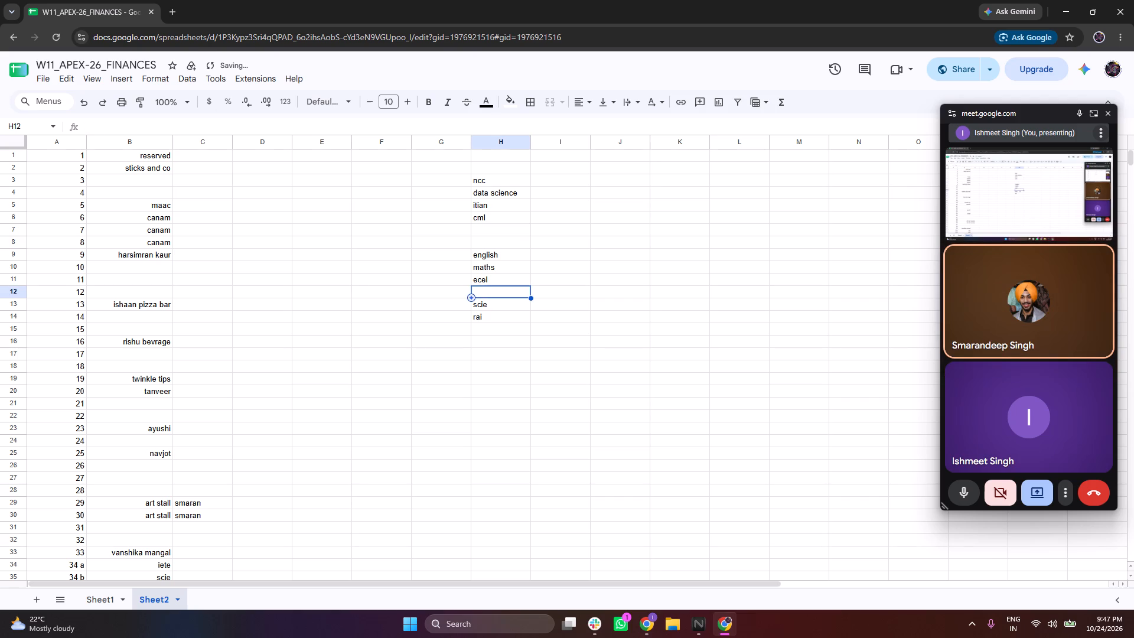
pyautogui.click(503, 302)
pyautogui.press('BackSpace')
# Move rai up the column H list by entering it in H7 and clearing H14.
pyautogui.click(501, 343)
pyautogui.click(494, 310)
pyautogui.click(496, 321)
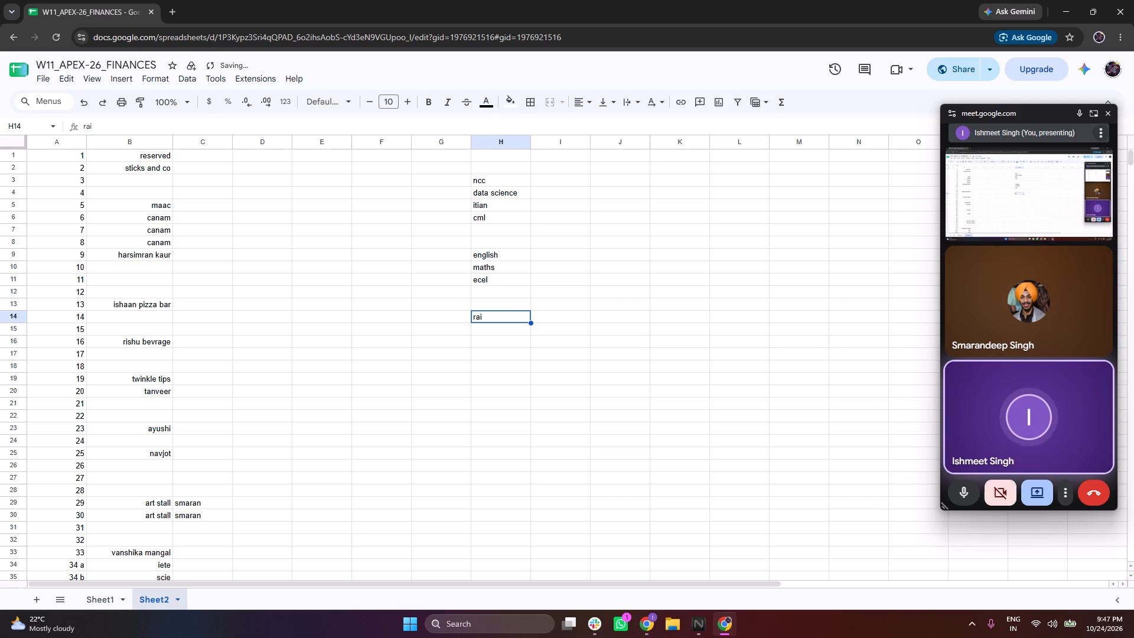
pyautogui.click(493, 227)
pyautogui.write('rai')
pyautogui.press('Return')
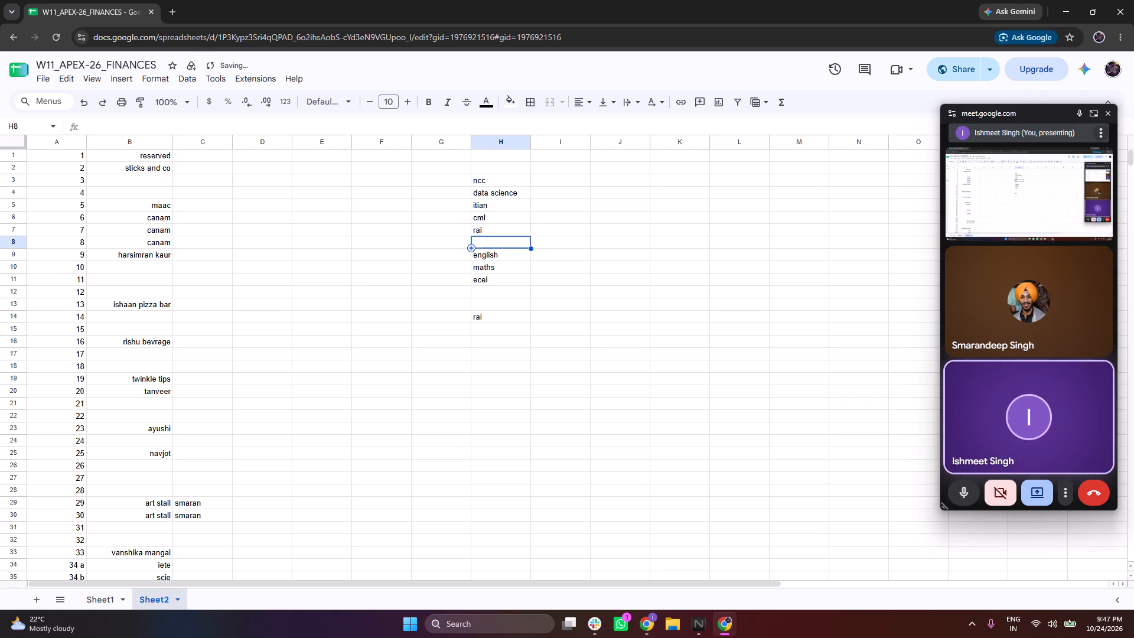
pyautogui.click(496, 313)
pyautogui.press('BackSpace')
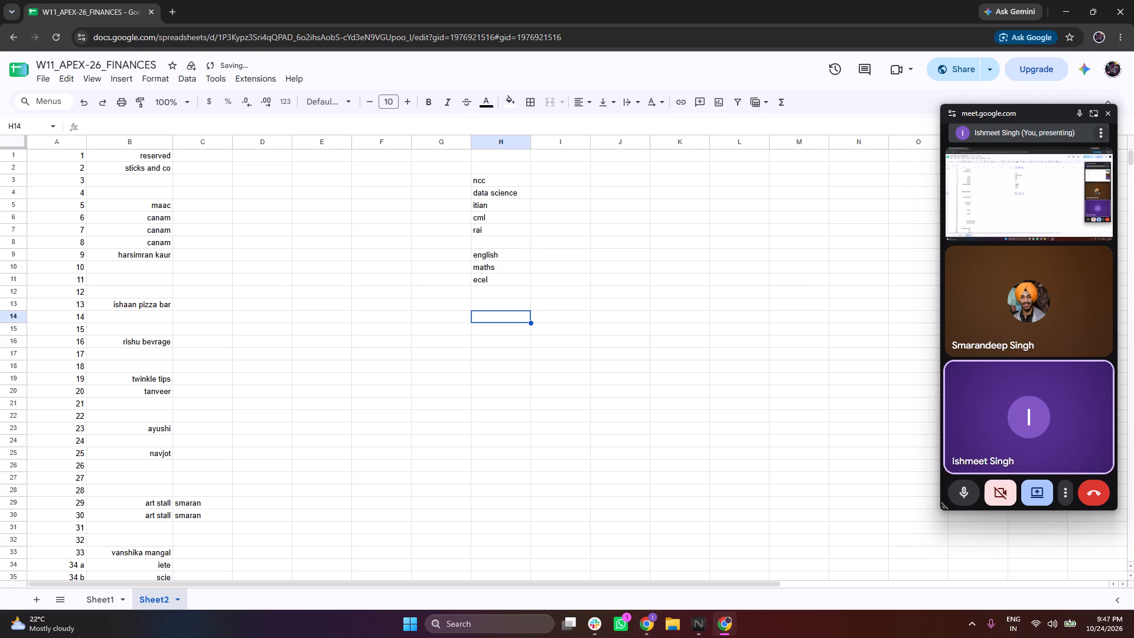
# Compare the remaining Sheet2 stall rows with the stall layout in Canva.
pyautogui.scroll(-8, 399, 363)
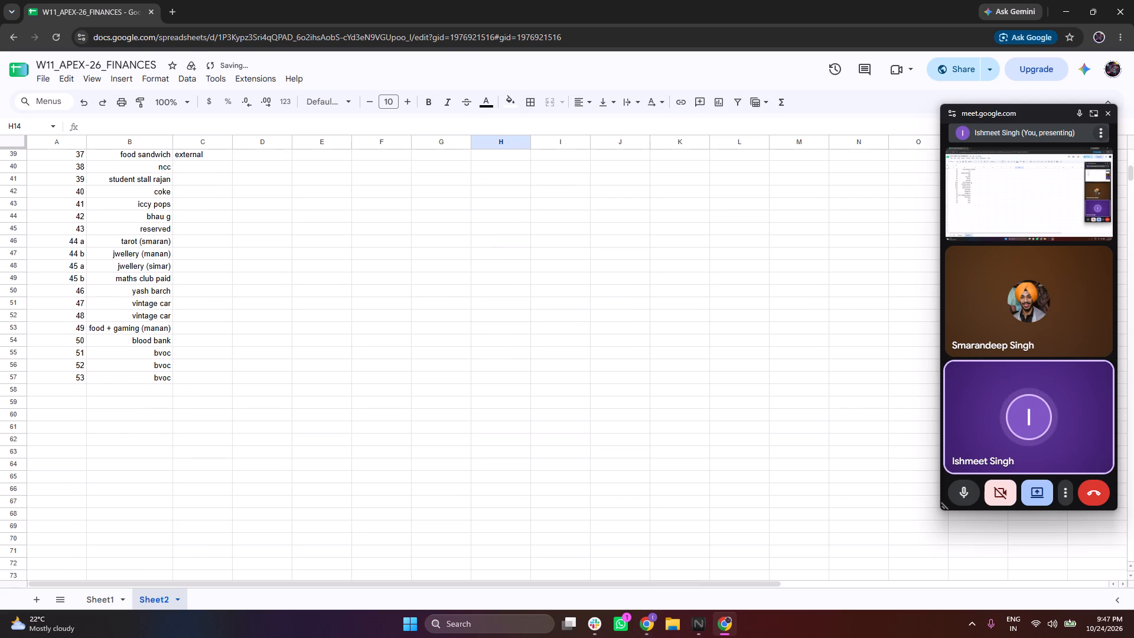
pyautogui.scroll(1, 170, 220)
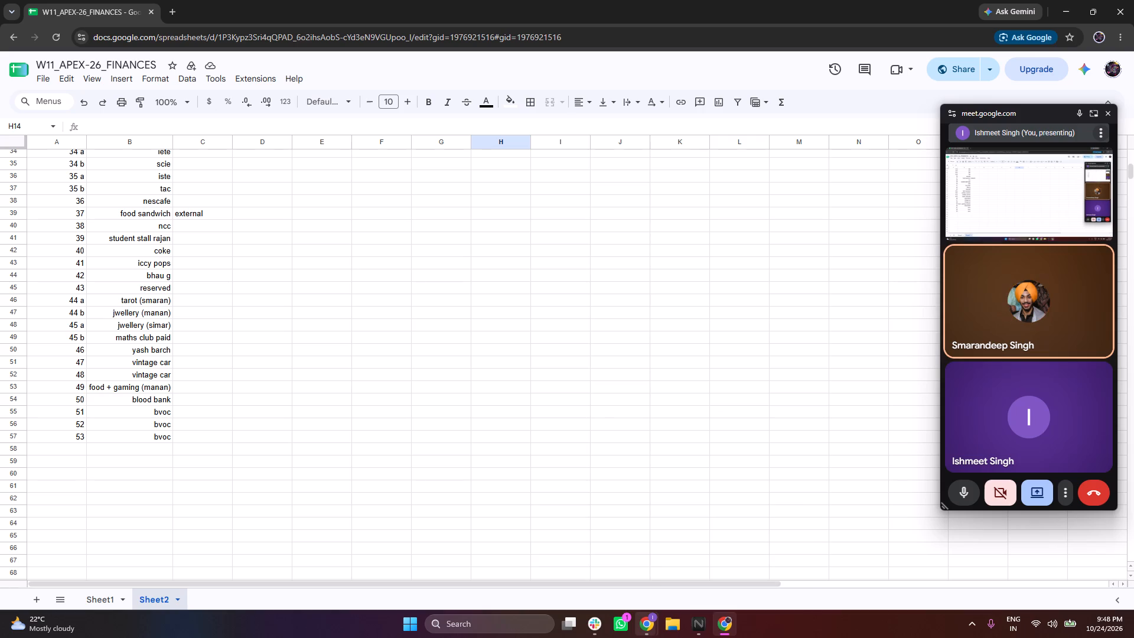
pyautogui.click(591, 567)
# Launch Adobe Illustrator 2026.
pyautogui.click(673, 630)
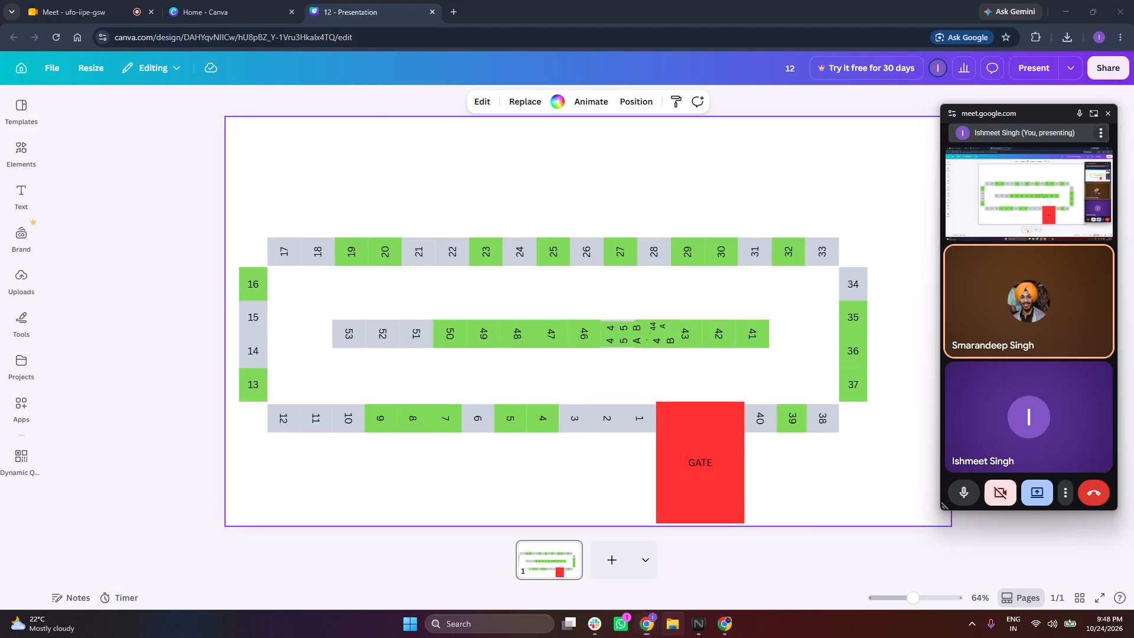
pyautogui.click(412, 627)
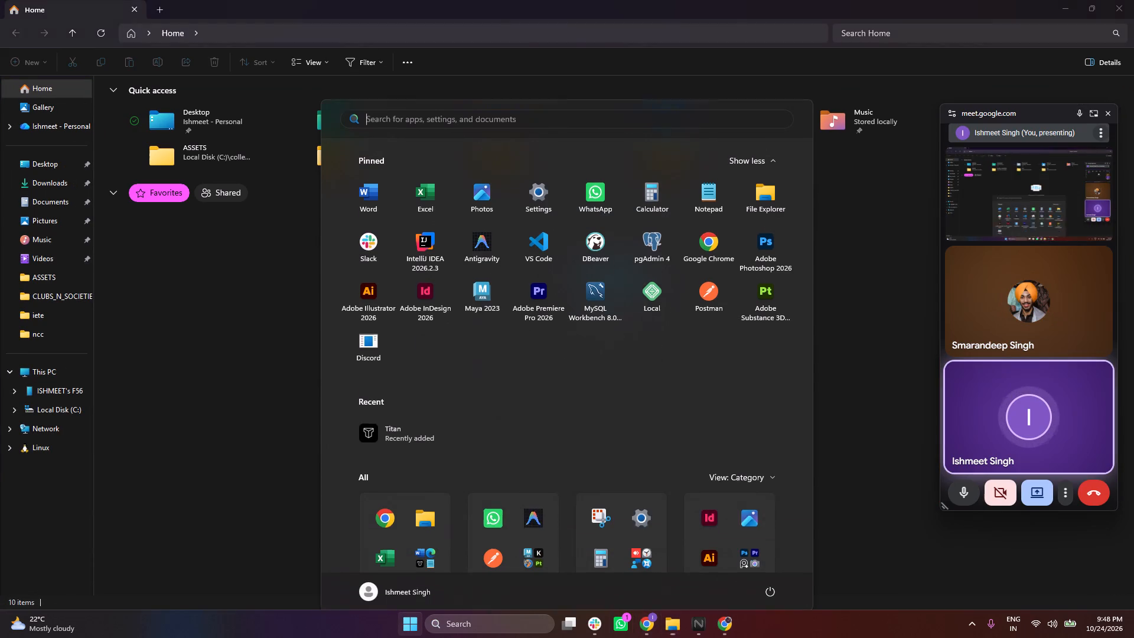
pyautogui.click(366, 285)
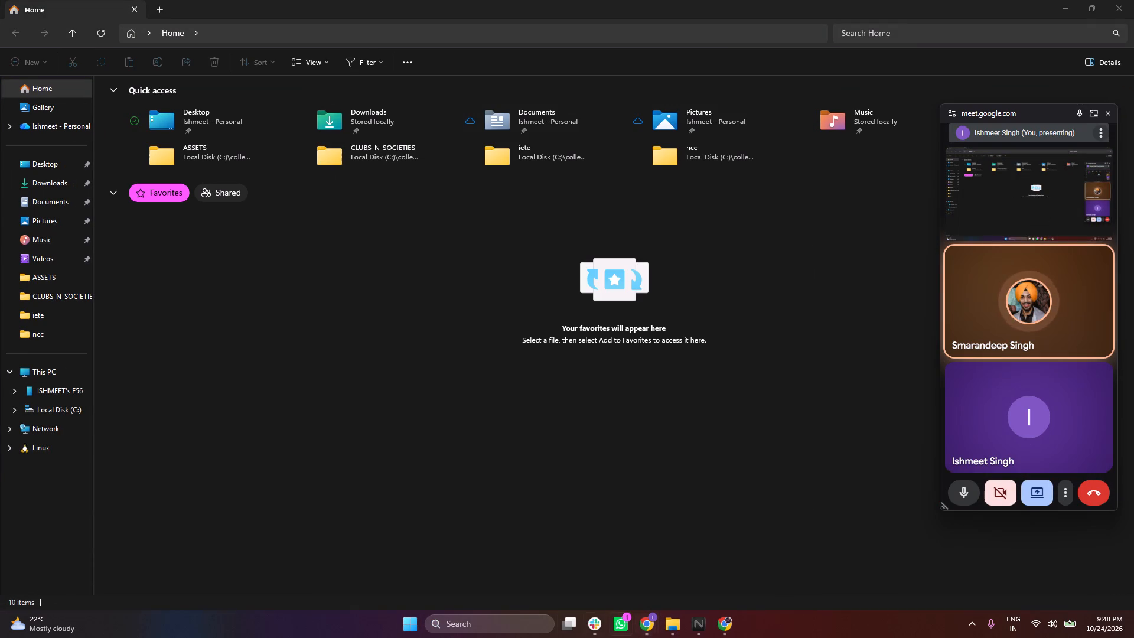
# Back in Sheet2, assign maths to stall 27 in column B and clear maths from the column H list.
pyautogui.click(735, 627)
pyautogui.scroll(2, 305, 271)
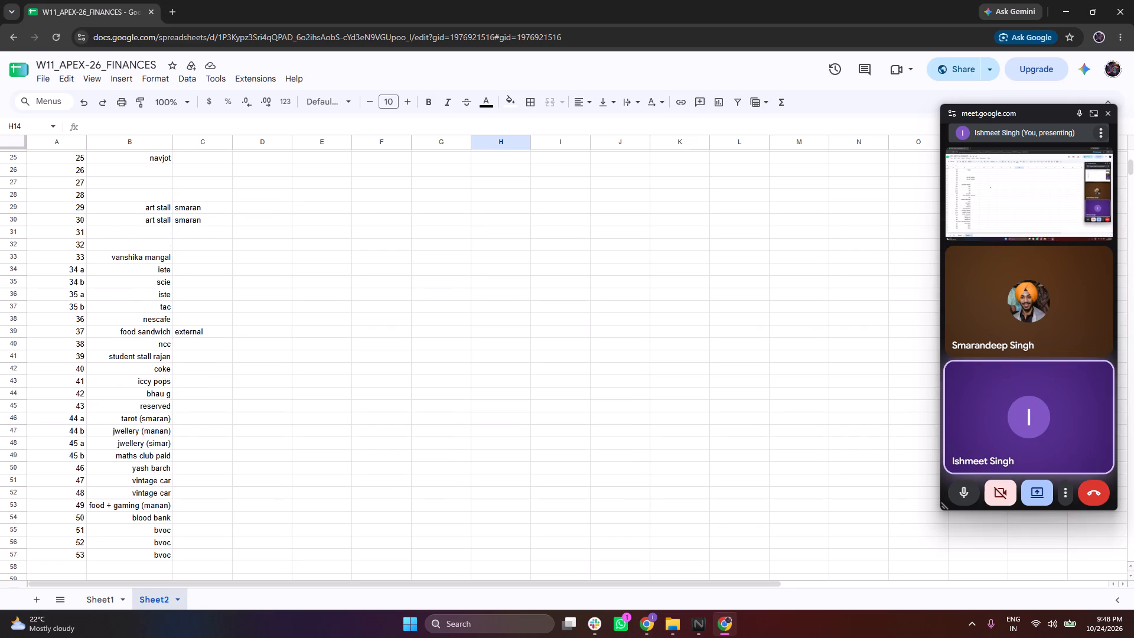
pyautogui.scroll(1, 272, 261)
pyautogui.click(152, 245)
pyautogui.write('maths')
pyautogui.press('Return')
pyautogui.scroll(4, 205, 259)
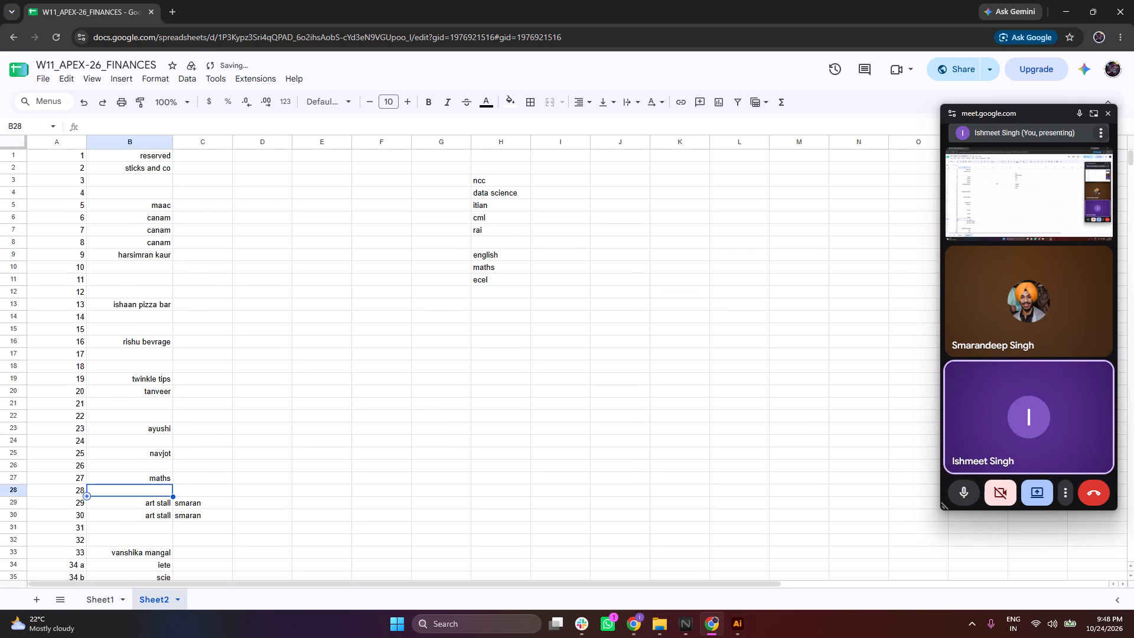
pyautogui.click(494, 271)
pyautogui.press('BackSpace')
# Clear ncc from cell H3 of the column H list.
pyautogui.scroll(-1, 413, 344)
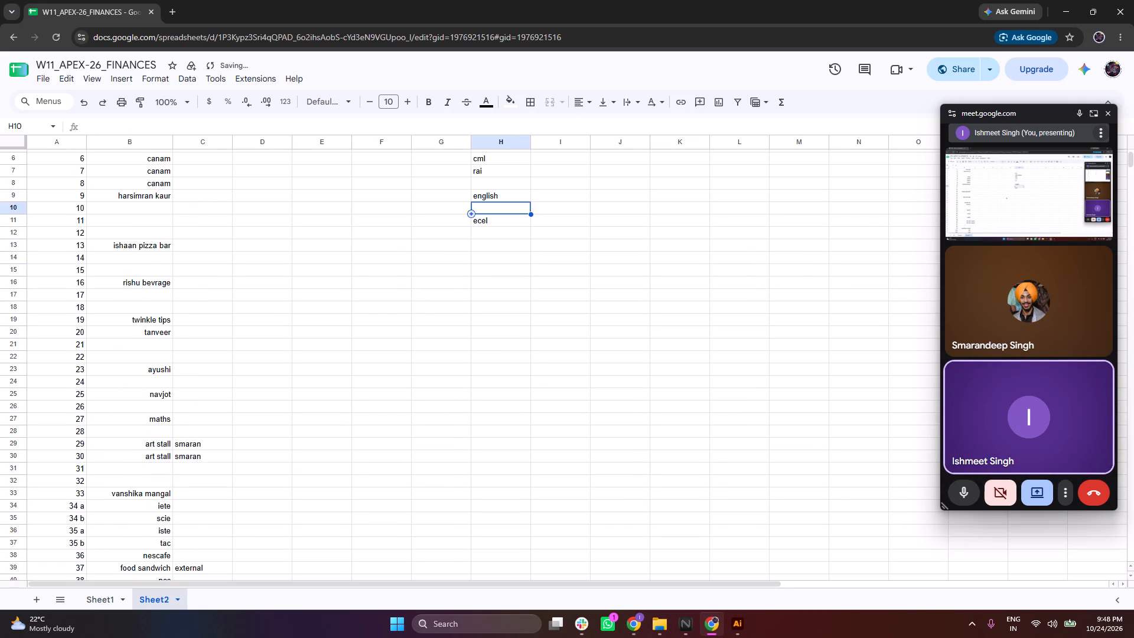
pyautogui.scroll(2, 413, 344)
pyautogui.click(483, 178)
pyautogui.press('BackSpace')
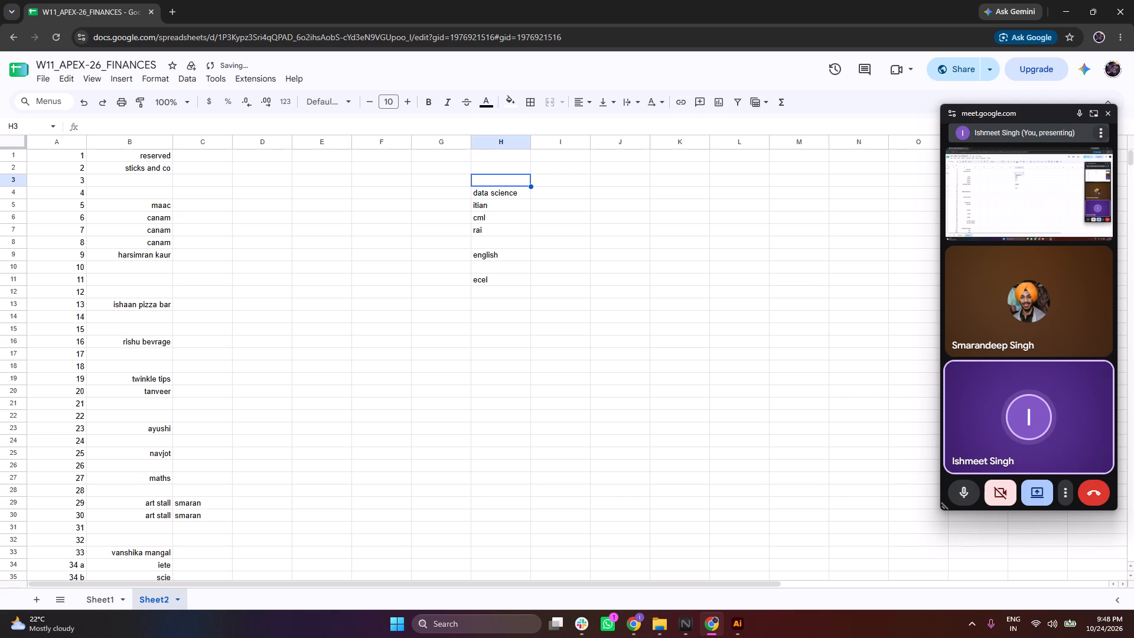
# Consult the Canva stall layout and assign data science to stall 17 and itian to stall 18 in column B.
pyautogui.click(490, 197)
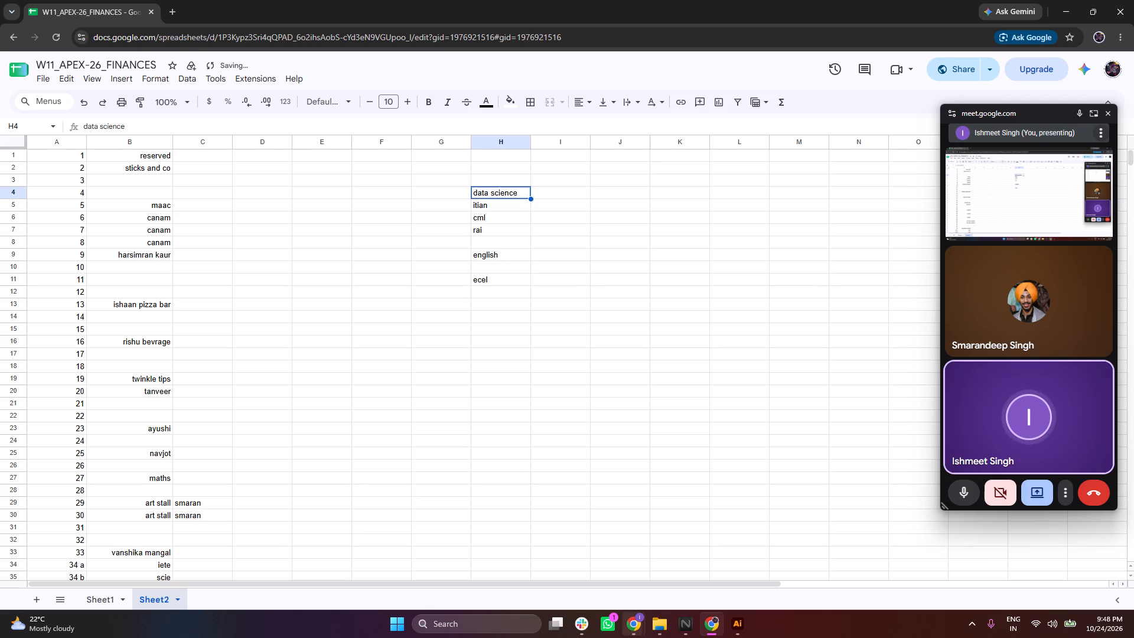
pyautogui.click(580, 575)
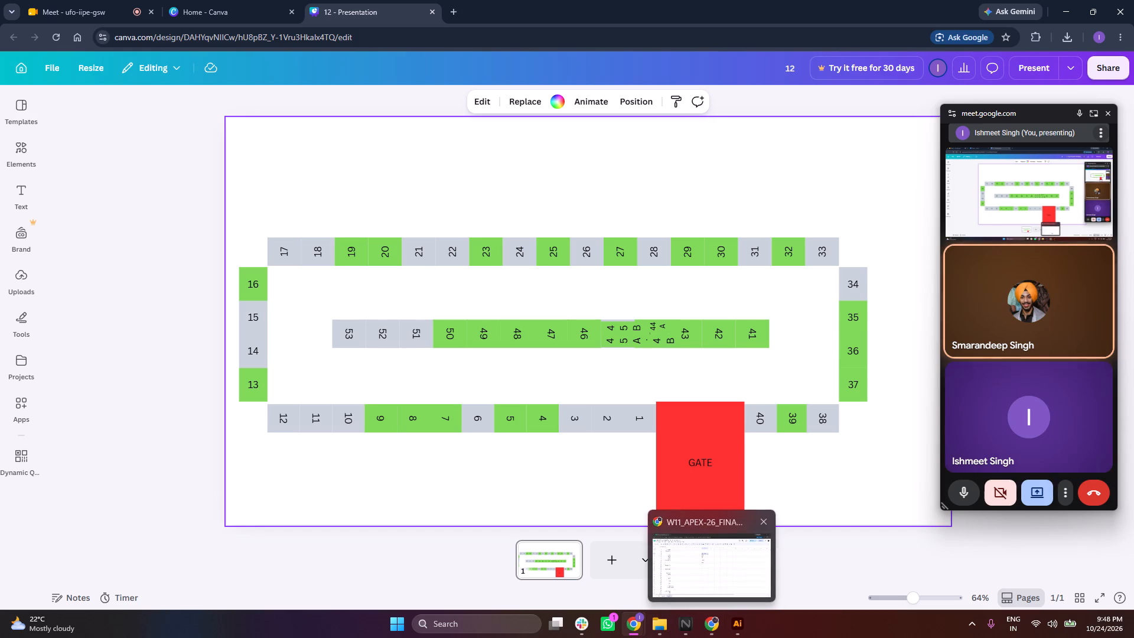
pyautogui.click(720, 567)
pyautogui.click(155, 354)
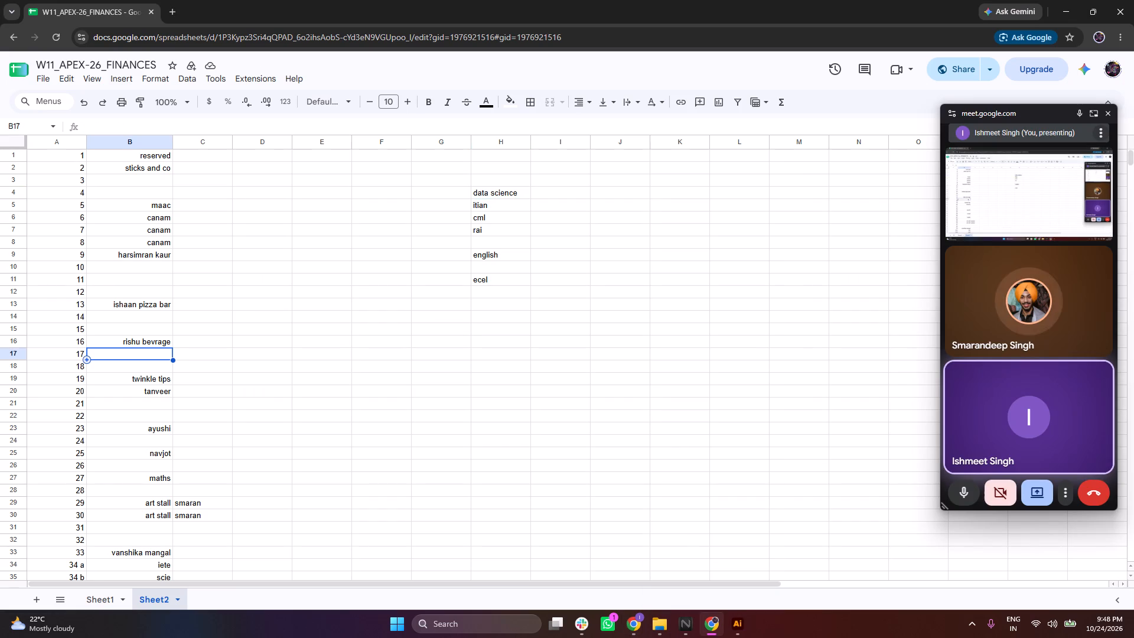
pyautogui.write('data science')
pyautogui.press('Return')
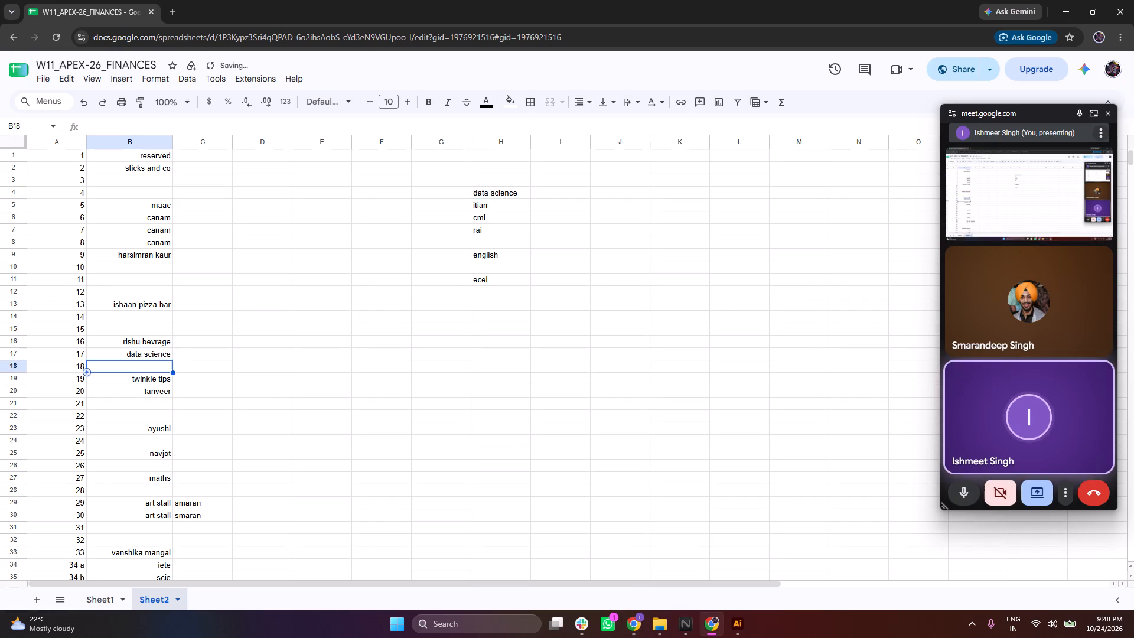
pyautogui.write('ite')
pyautogui.press('BackSpace')
pyautogui.write('ian')
# Clear data science and itian from cells H4 and H5 of the column H list.
pyautogui.click(530, 192)
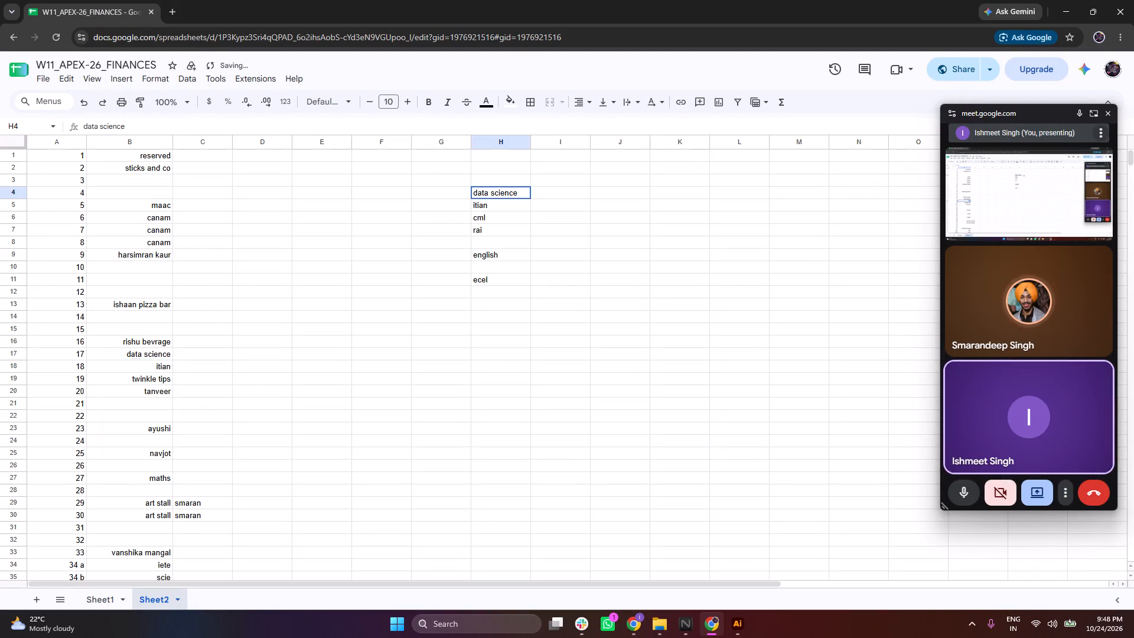
pyautogui.press('BackSpace')
pyautogui.click(516, 205)
pyautogui.press('BackSpace')
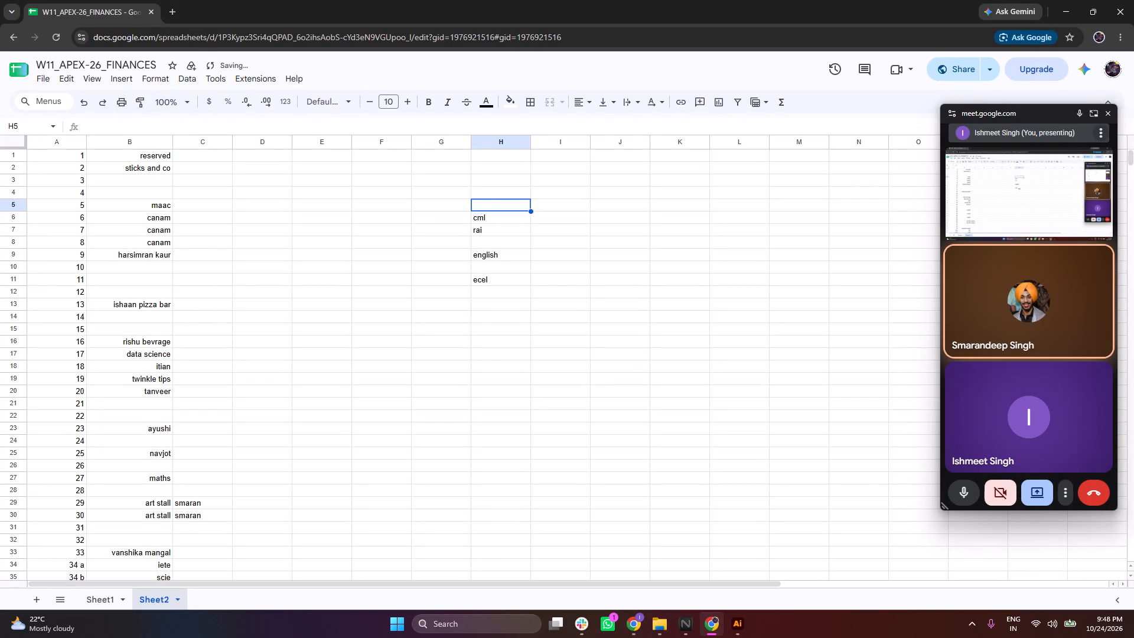
# Move ecel from H11 to H8 in the column H list.
pyautogui.click(496, 279)
pyautogui.hotkey('ctrl', 'x')
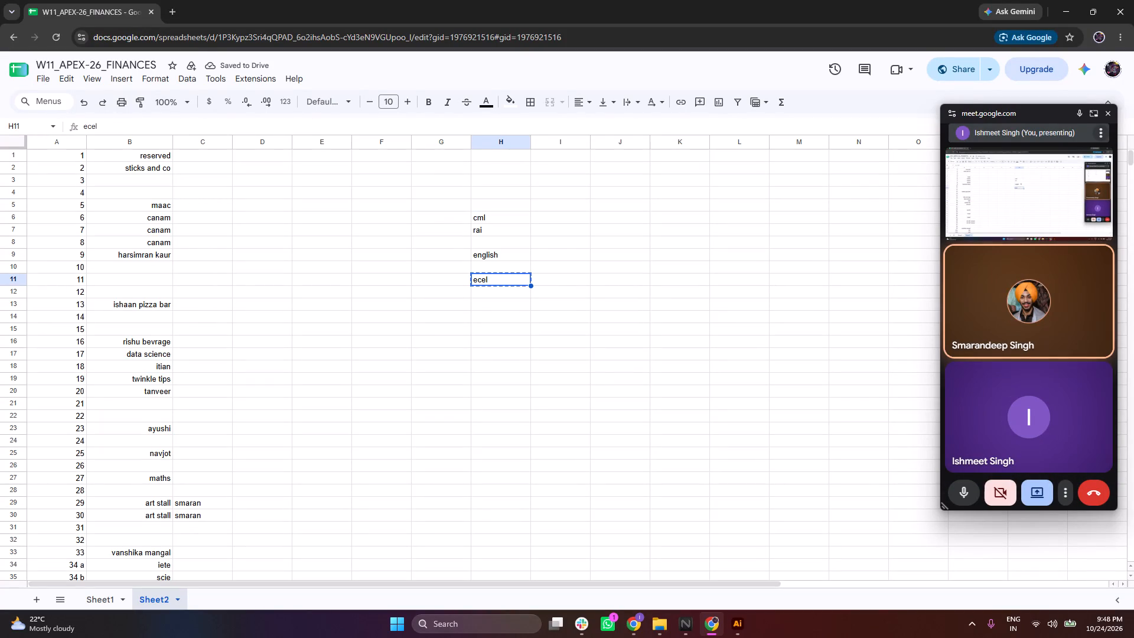
pyautogui.click(511, 242)
pyautogui.hotkey('ctrl', 'v')
pyautogui.click(516, 272)
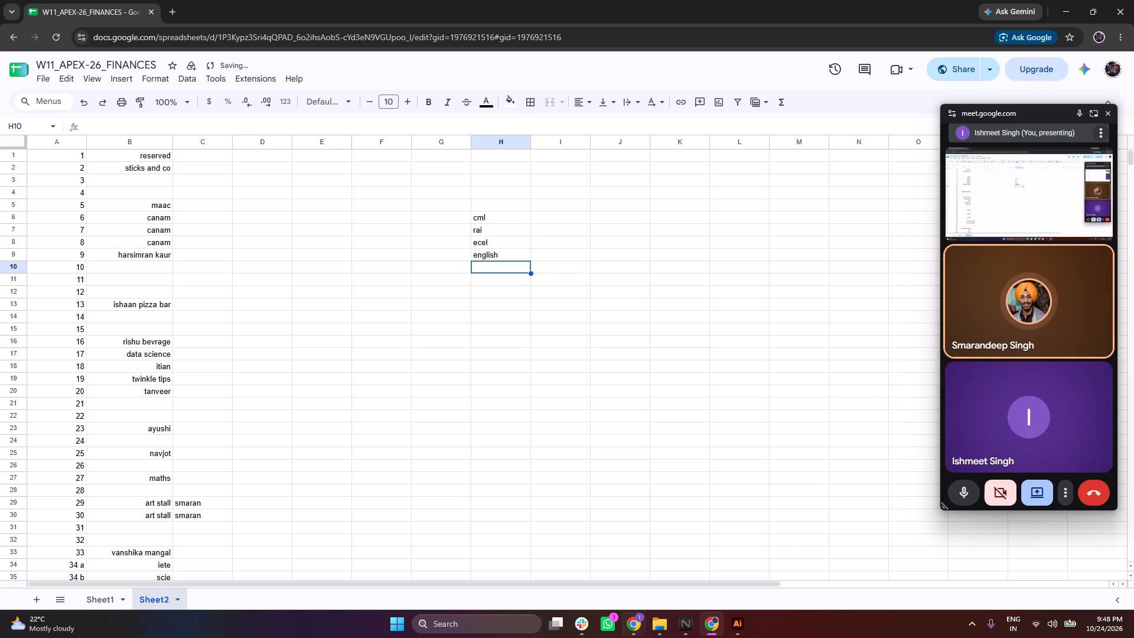
# Consult the Canva stall layout and assign cml to stall 11 and ecell to stall 12 in column B.
pyautogui.click(573, 558)
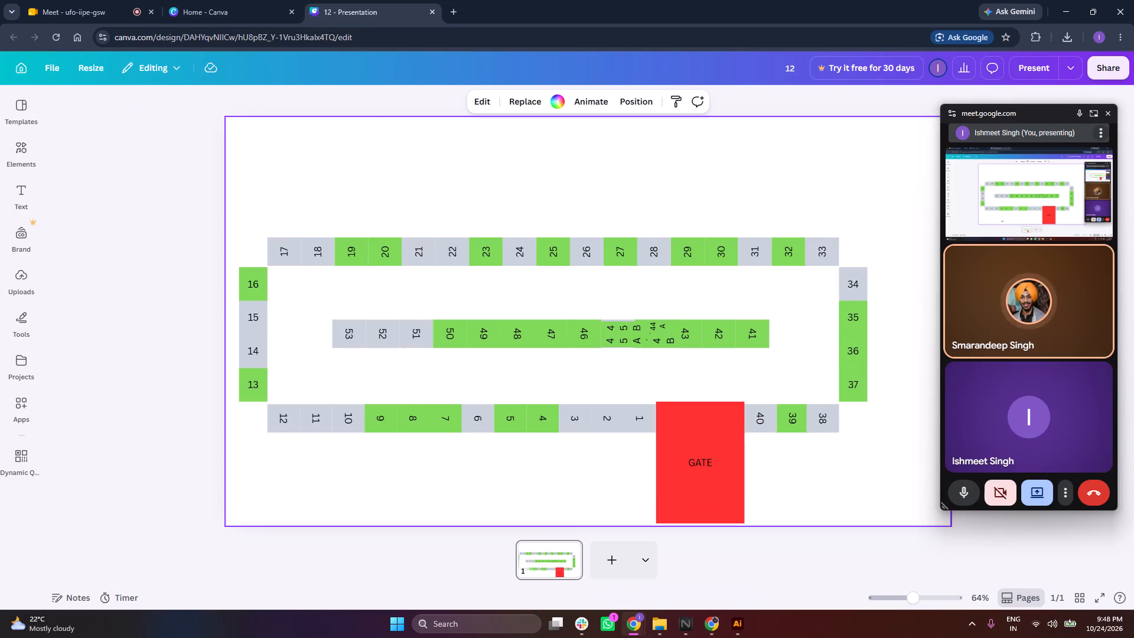
pyautogui.click(706, 621)
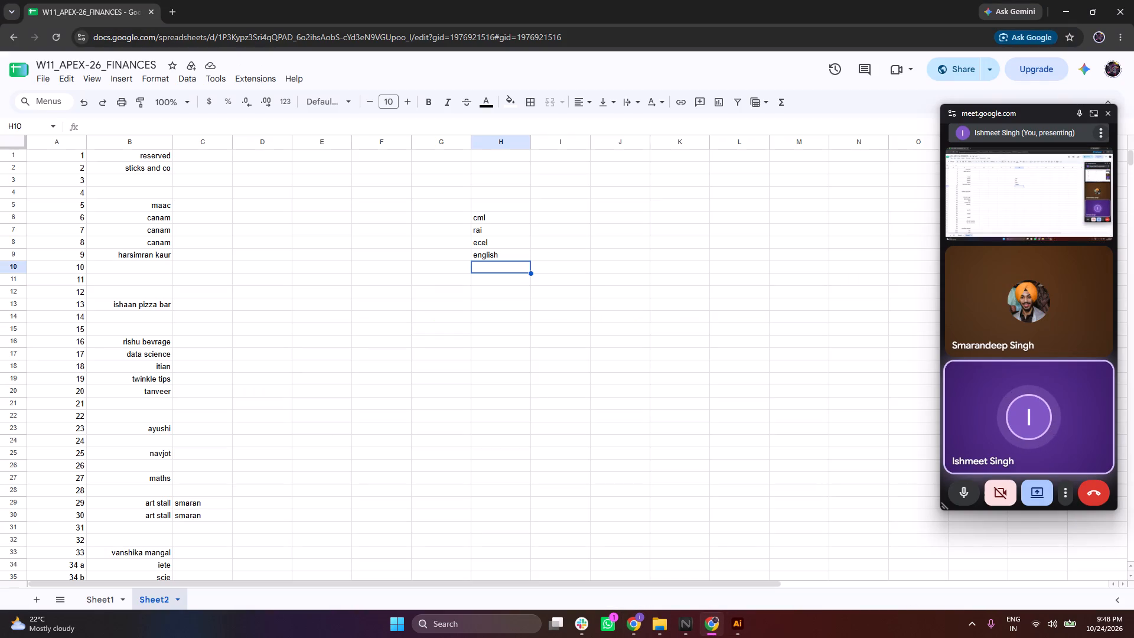
pyautogui.click(155, 277)
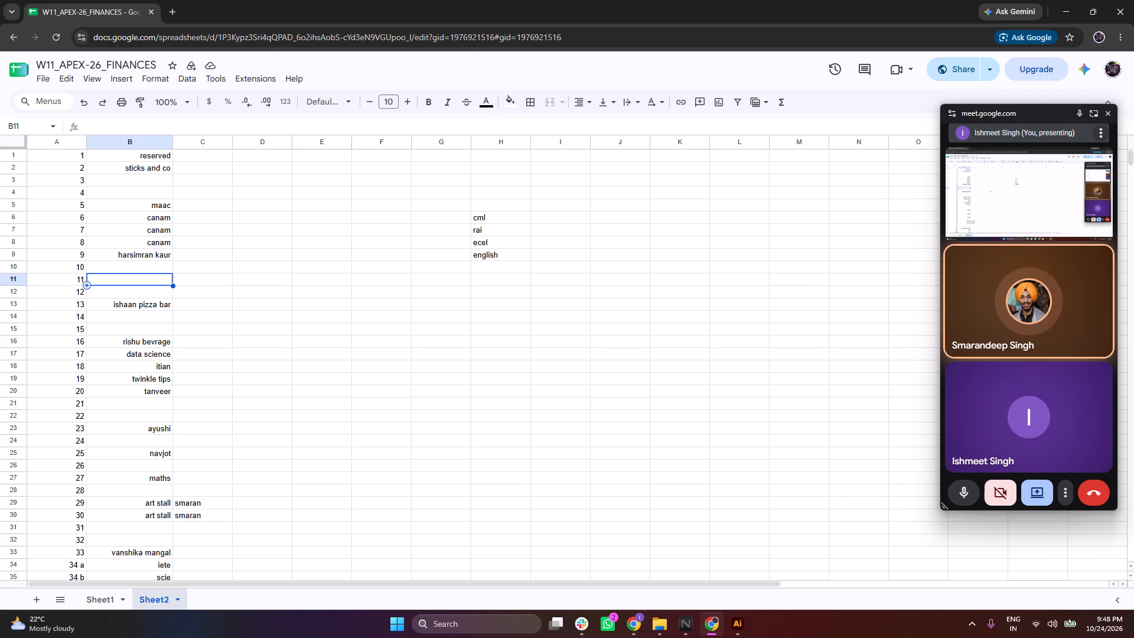
pyautogui.write('cml')
pyautogui.press('Return')
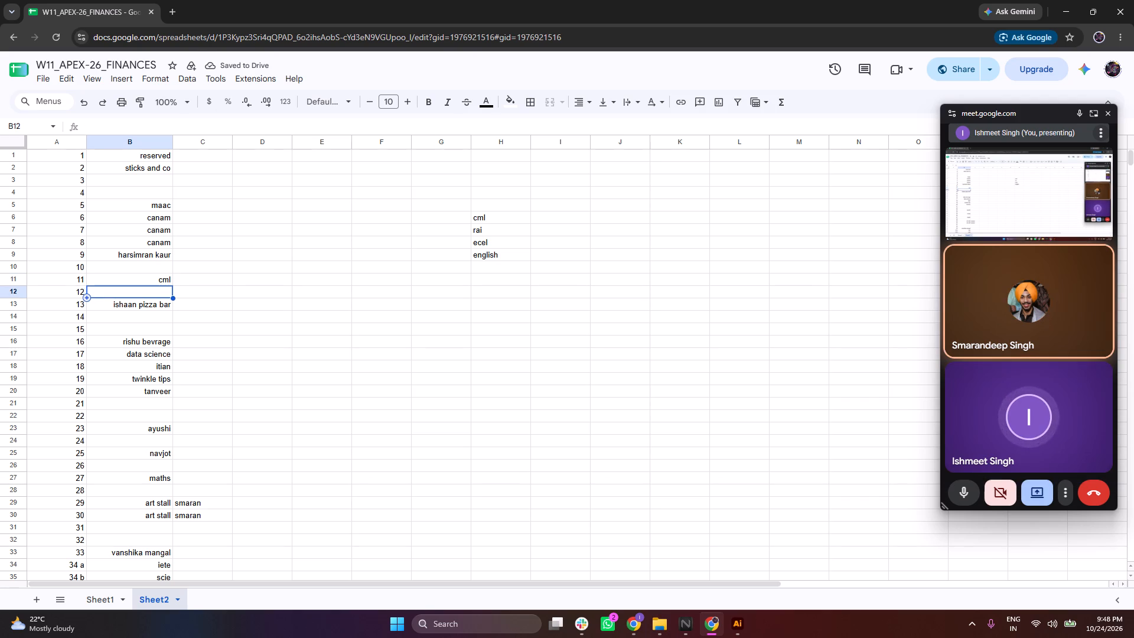
pyautogui.write('ecell')
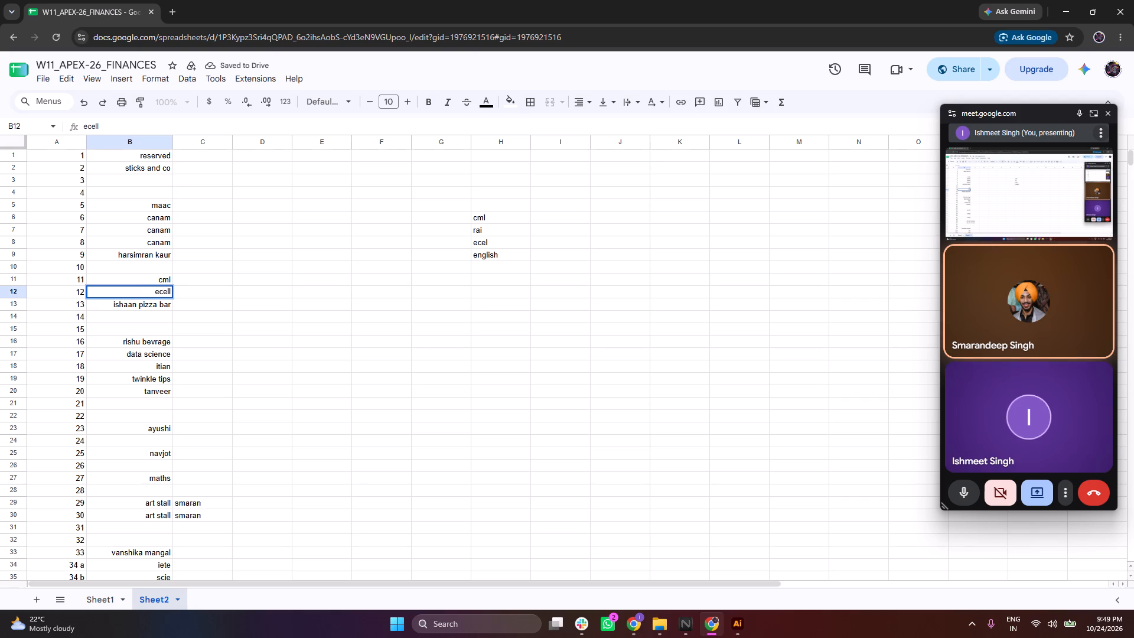
# Clear ecel and cml from cells H8 and H6 of the column H list.
pyautogui.click(500, 239)
pyautogui.press('BackSpace')
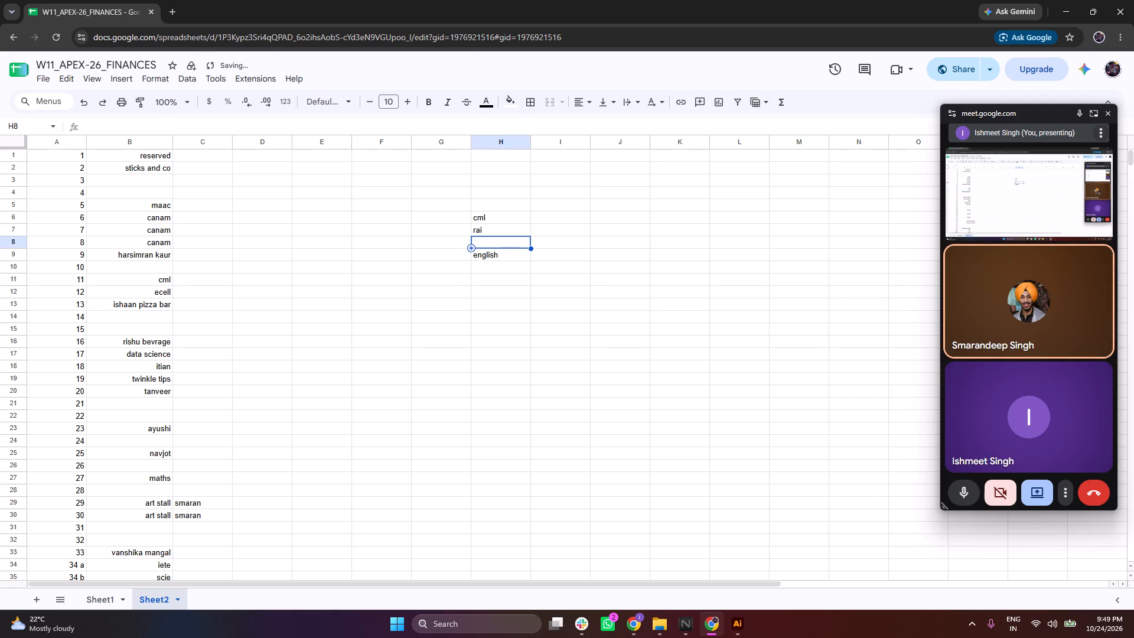
pyautogui.click(512, 220)
pyautogui.press('BackSpace')
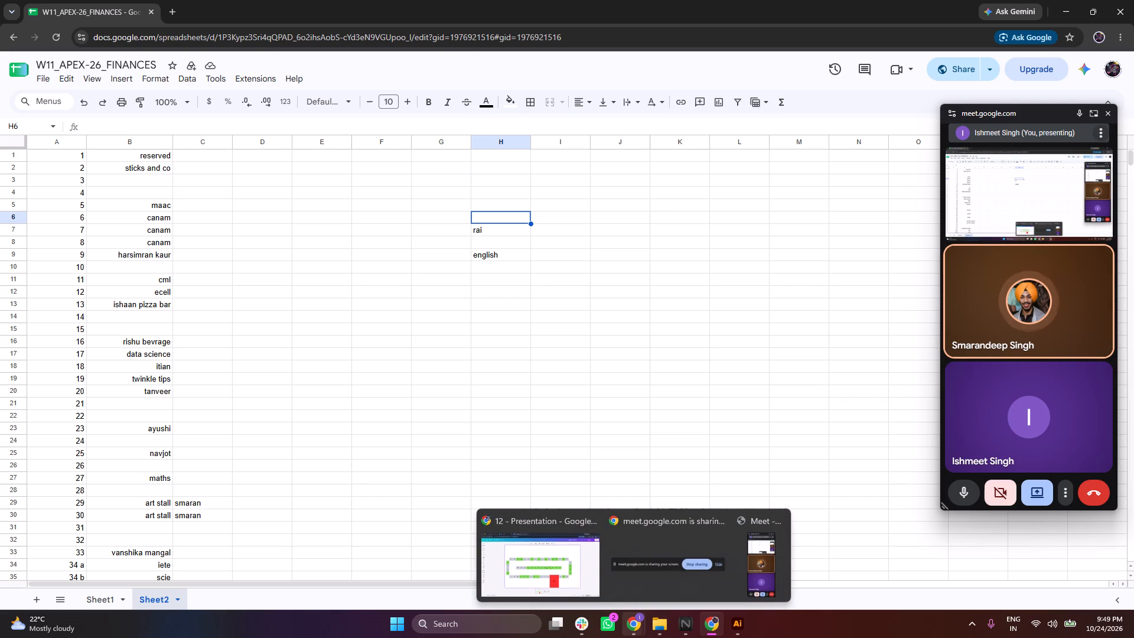
# Consult the Canva stall layout and assign english to stall 26 and rai to stall 28 in column B.
pyautogui.click(576, 575)
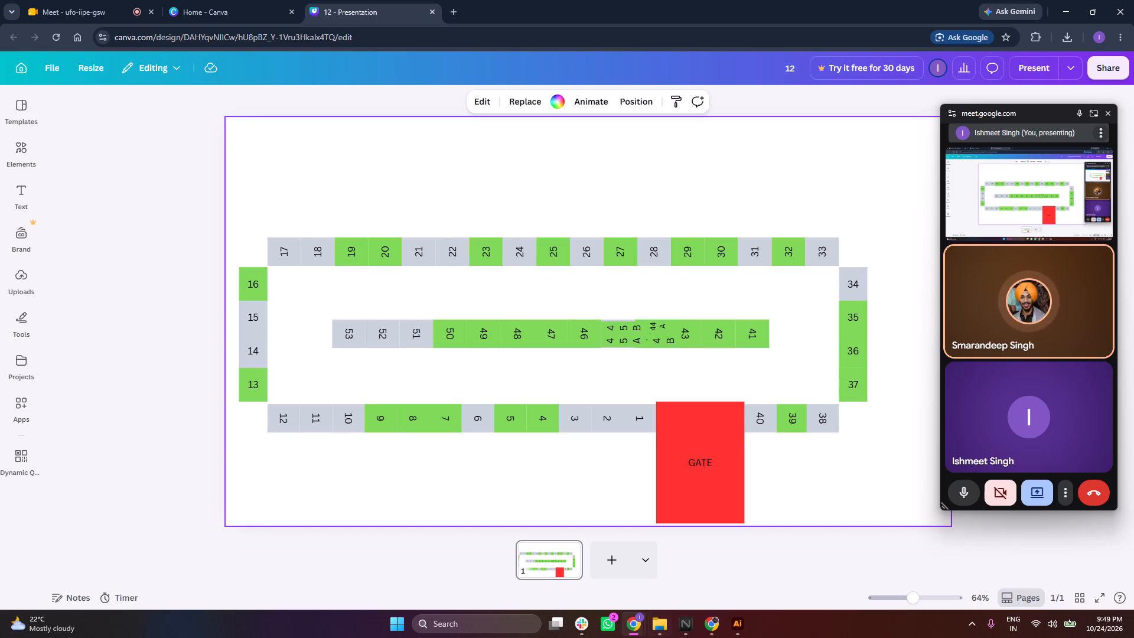
pyautogui.click(707, 620)
pyautogui.scroll(-2, 181, 389)
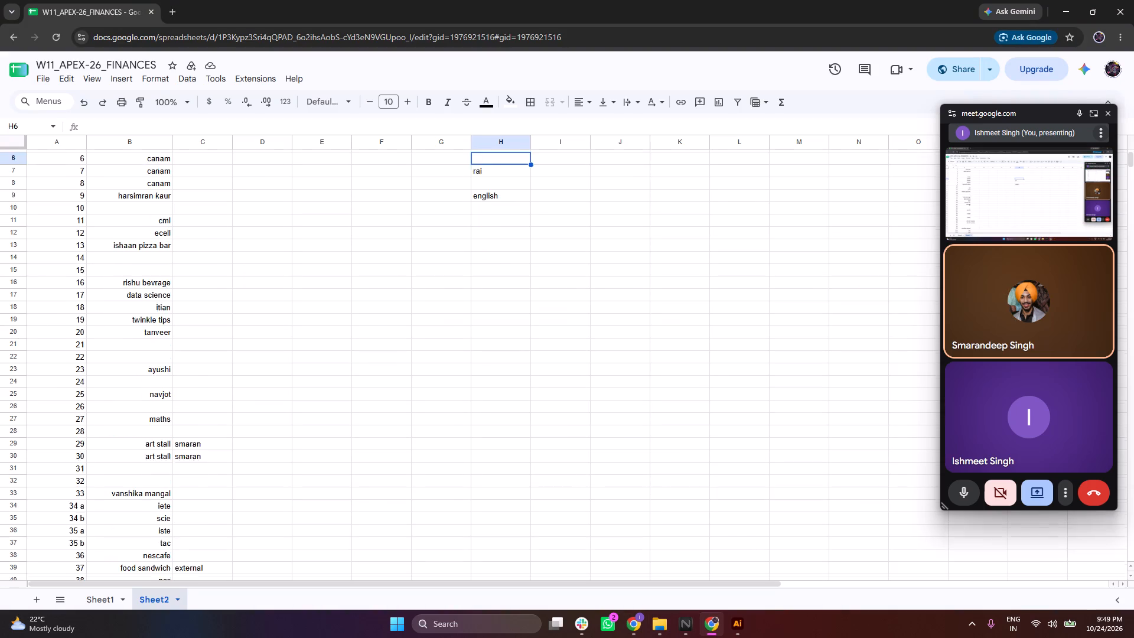
pyautogui.click(136, 351)
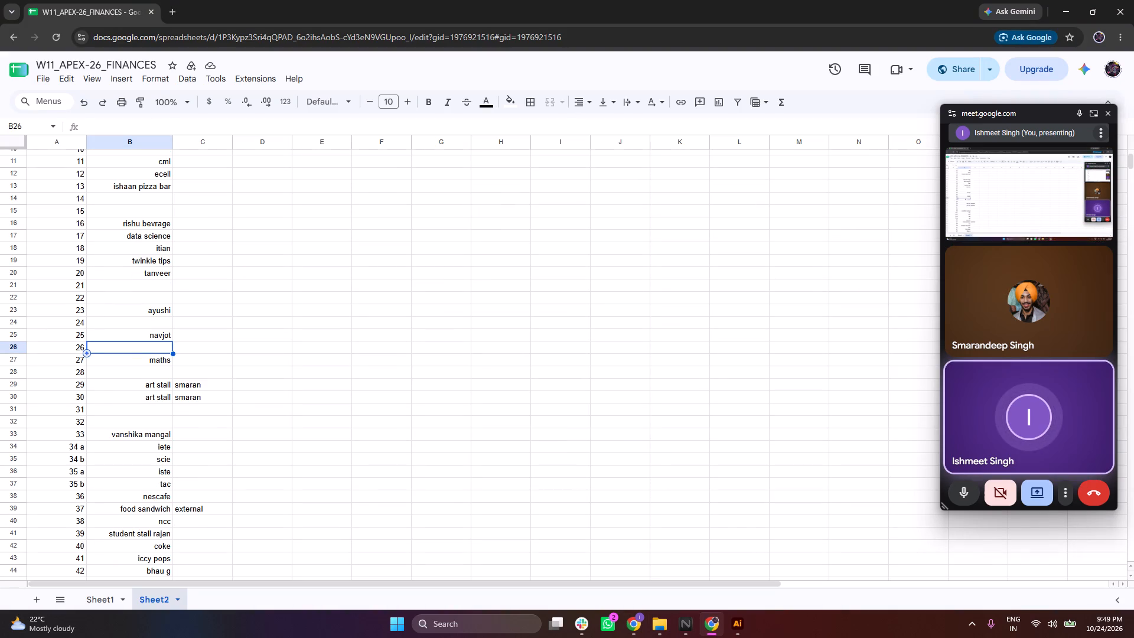
pyautogui.write('english')
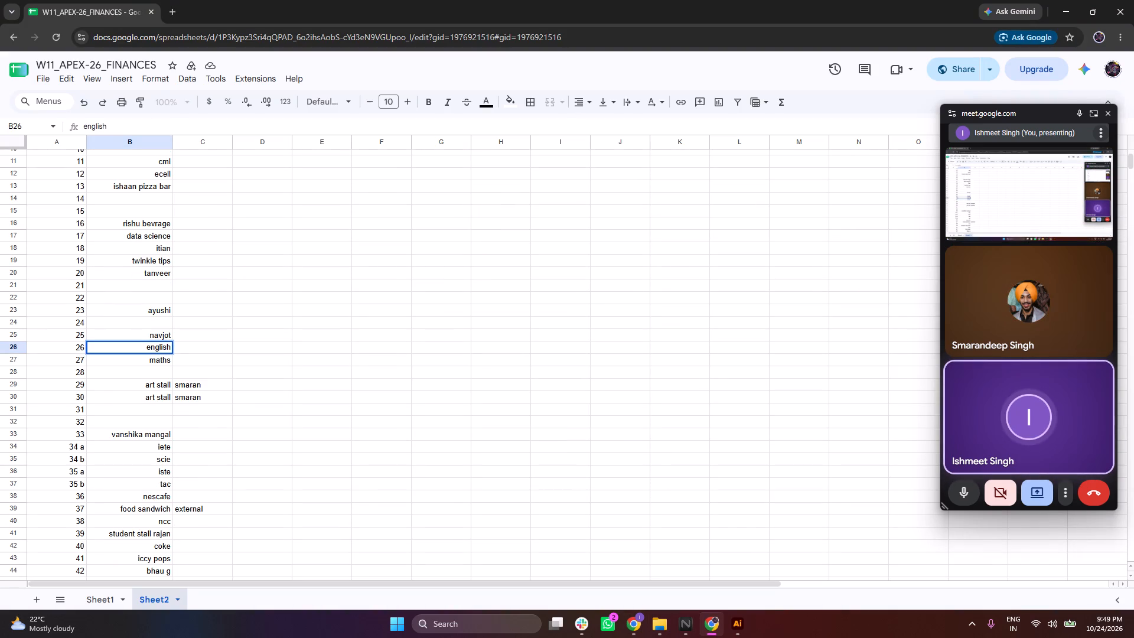
pyautogui.click(290, 325)
pyautogui.scroll(1, 290, 325)
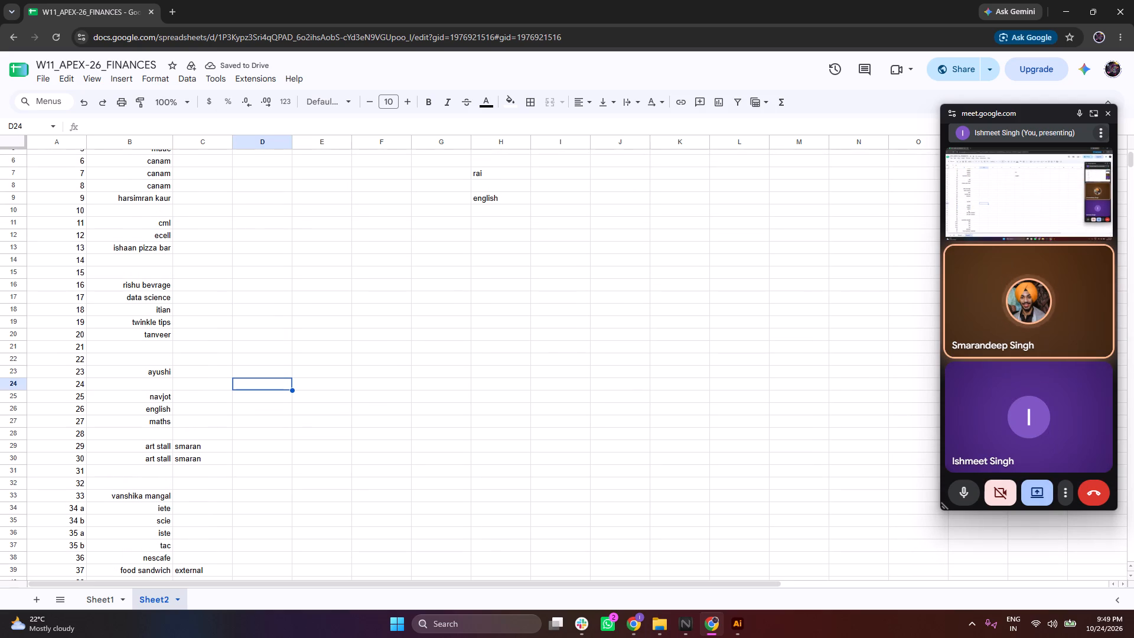
pyautogui.click(161, 388)
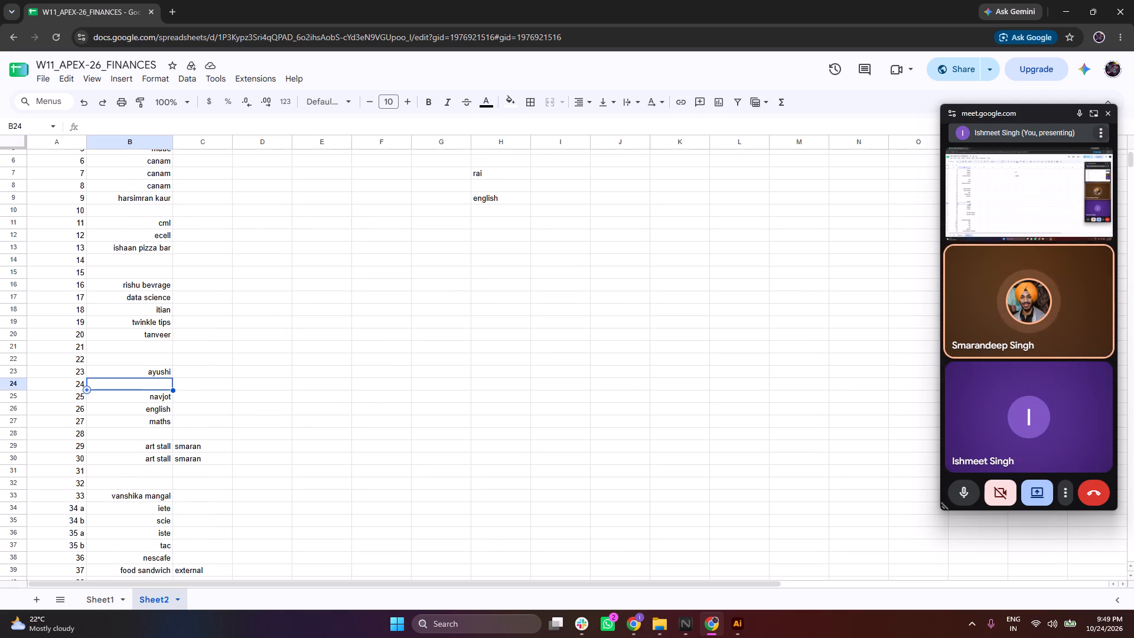
pyautogui.click(157, 434)
pyautogui.write('rai')
pyautogui.press('Return')
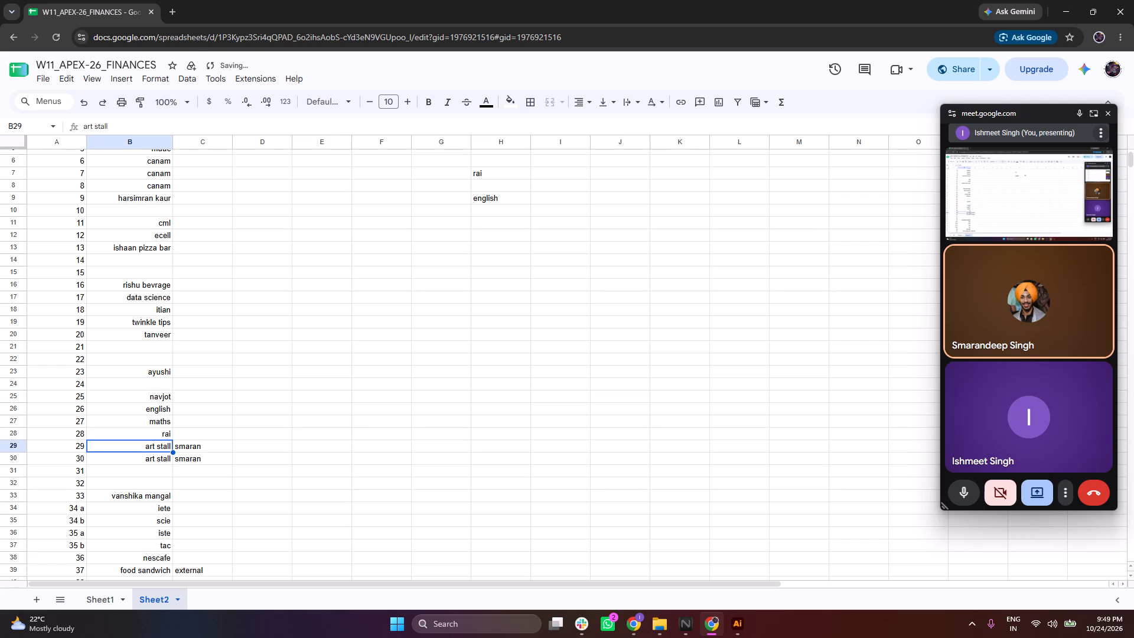
# Clear rai and english from cells H7 and H9 of the column H list.
pyautogui.click(519, 177)
pyautogui.press('BackSpace')
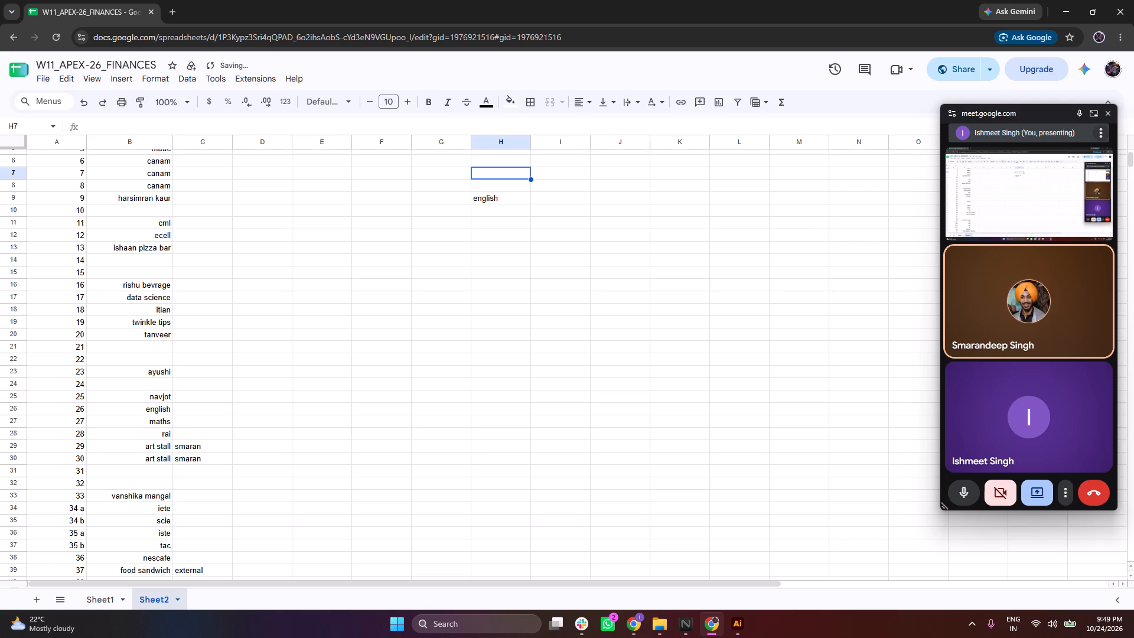
pyautogui.click(493, 198)
pyautogui.press('BackSpace')
# Move ayushi from stall 23 to stall 24 in column B.
pyautogui.scroll(-2, 446, 245)
pyautogui.scroll(-2, 395, 269)
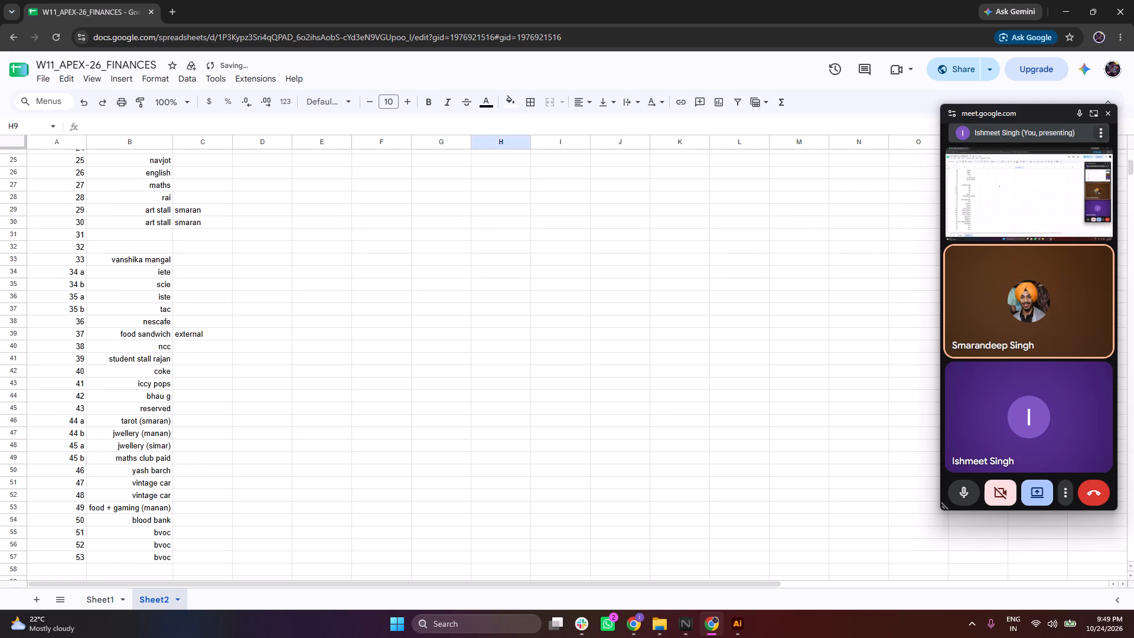
pyautogui.scroll(2, 285, 239)
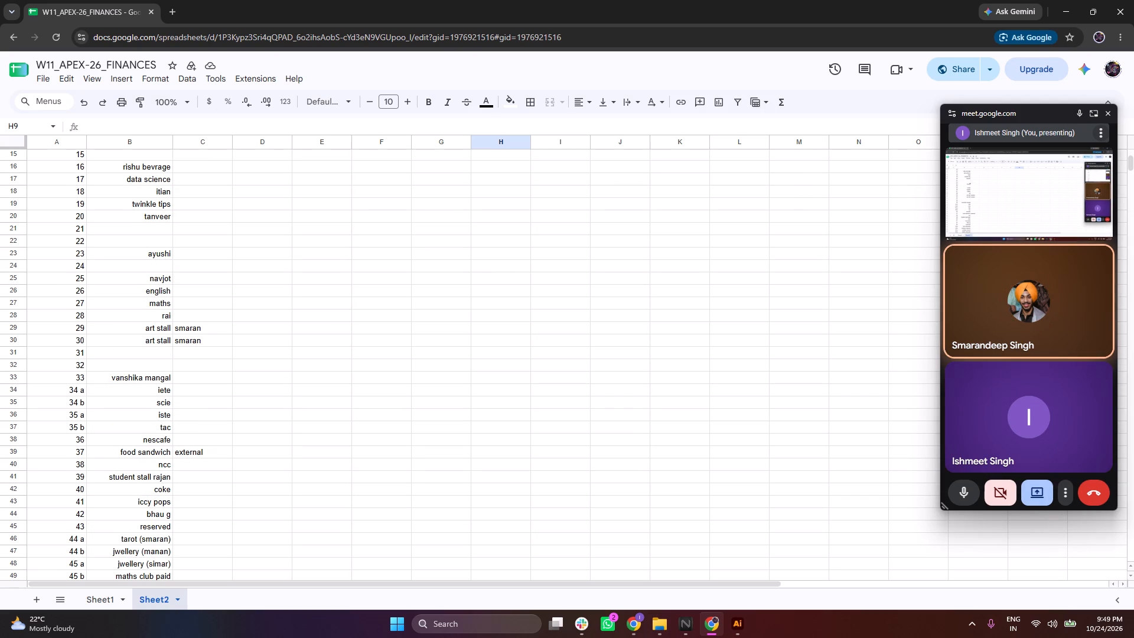
pyautogui.click(163, 266)
pyautogui.moveTo(163, 226); pyautogui.dragTo(164, 251)
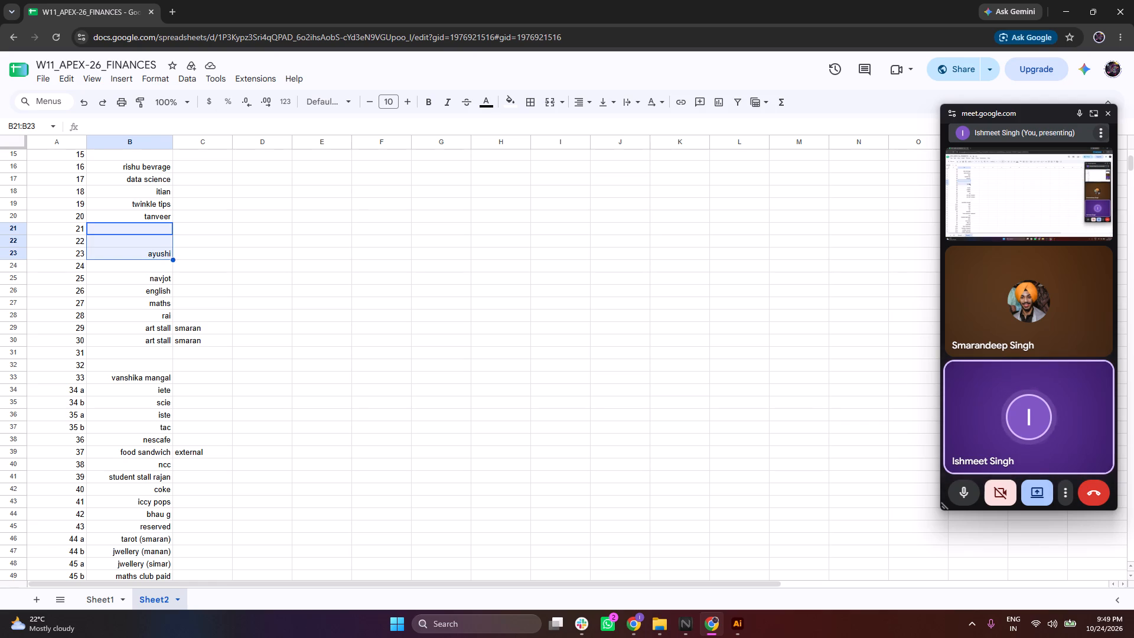
pyautogui.click(204, 261)
pyautogui.click(162, 248)
pyautogui.click(165, 254)
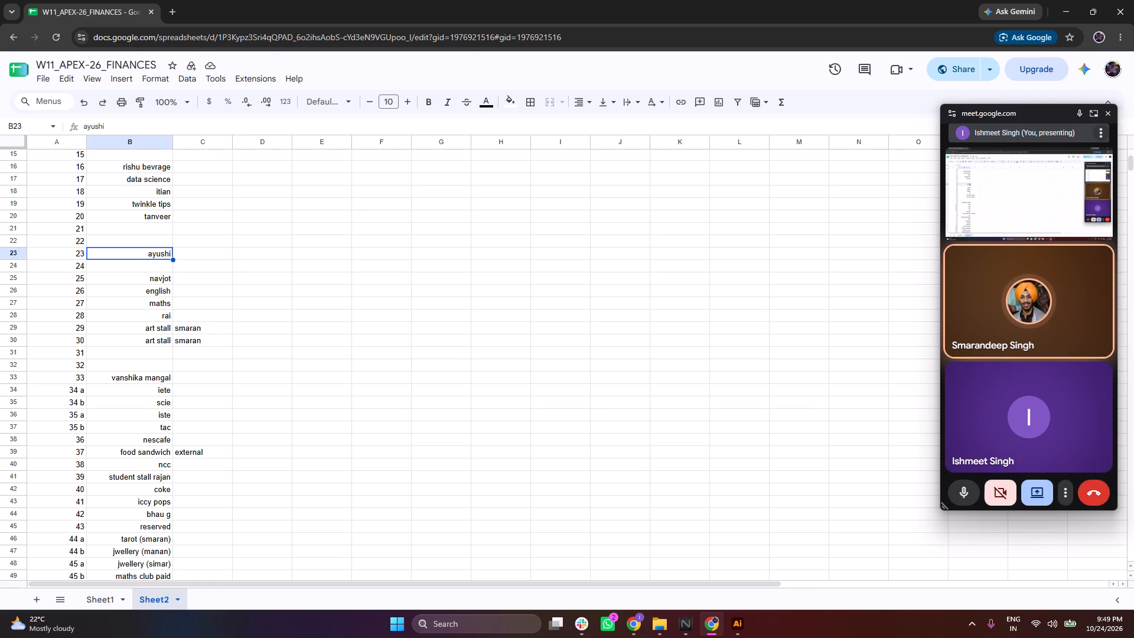
pyautogui.press('BackSpace')
pyautogui.click(159, 272)
pyautogui.write('ayushi')
pyautogui.click(273, 261)
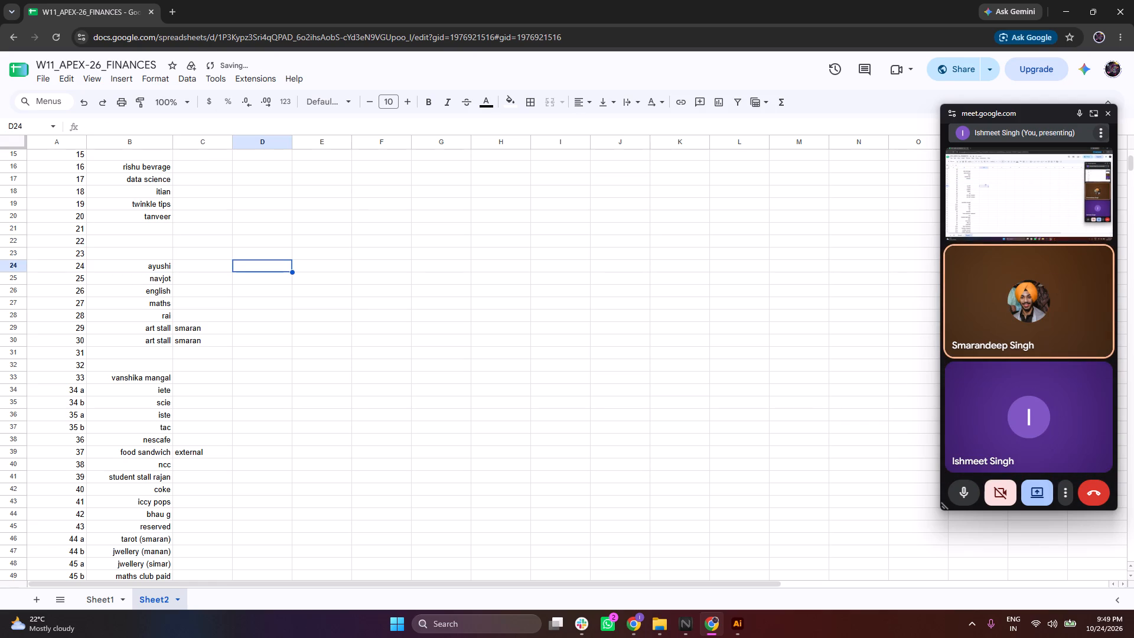
# Review the whole stall list in columns A and B to see which stalls are still unassigned.
pyautogui.scroll(3, 275, 261)
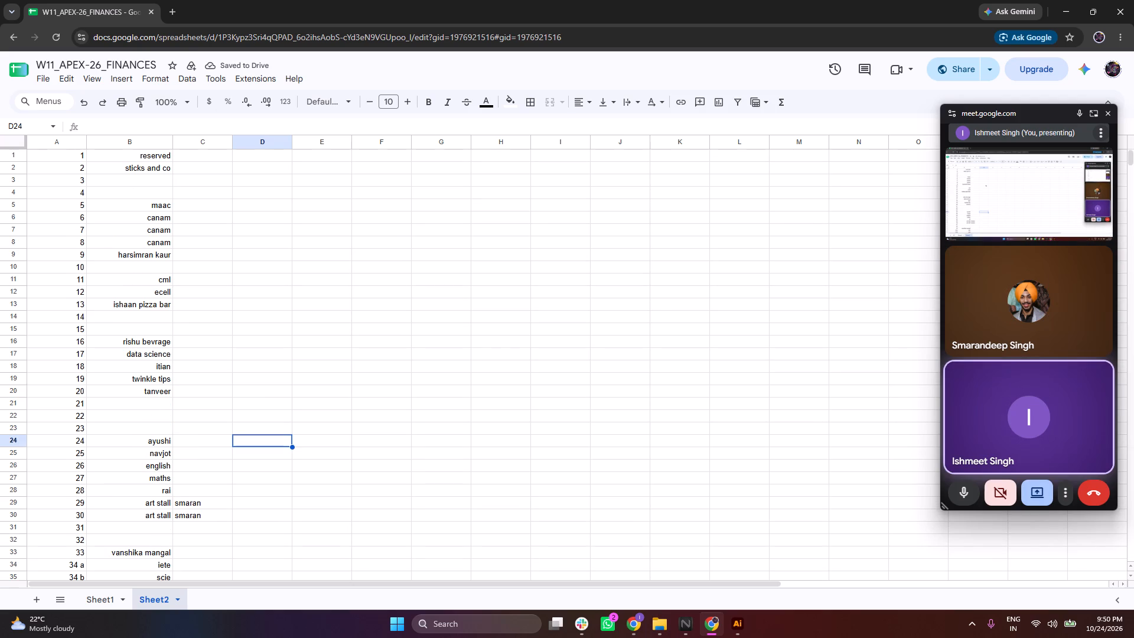
pyautogui.scroll(2, 275, 261)
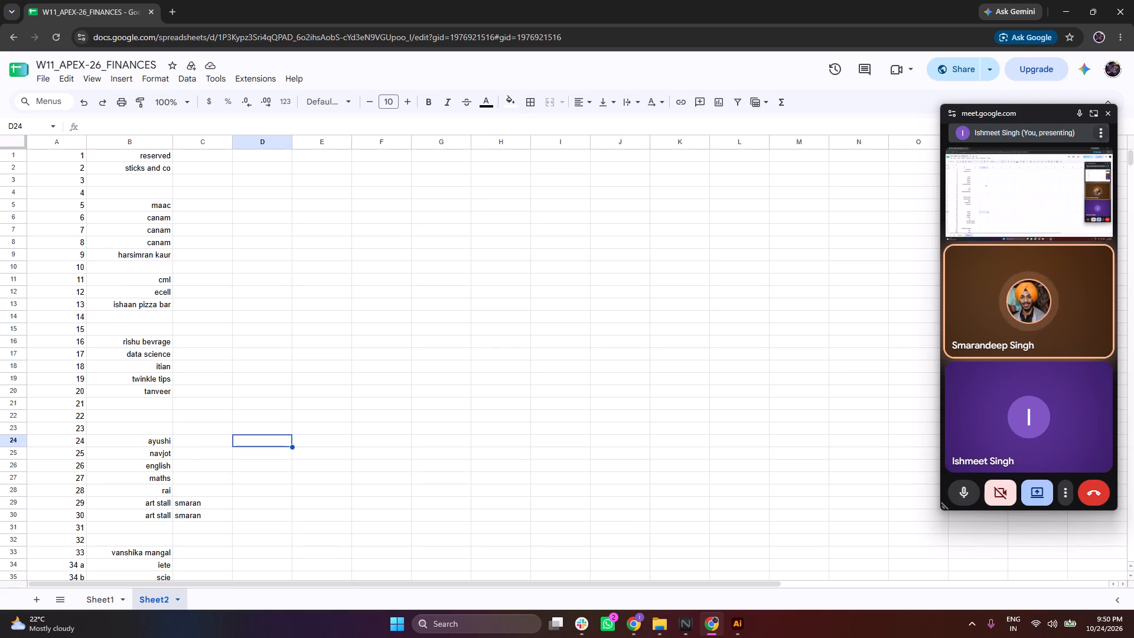
pyautogui.scroll(2, 275, 261)
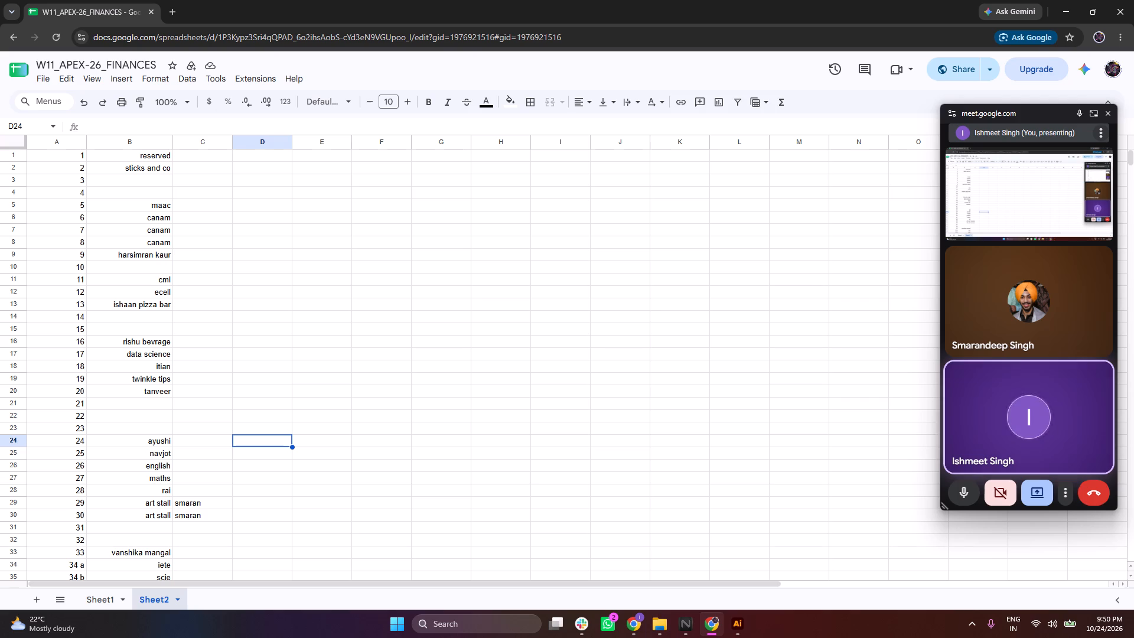
pyautogui.scroll(-1, 180, 422)
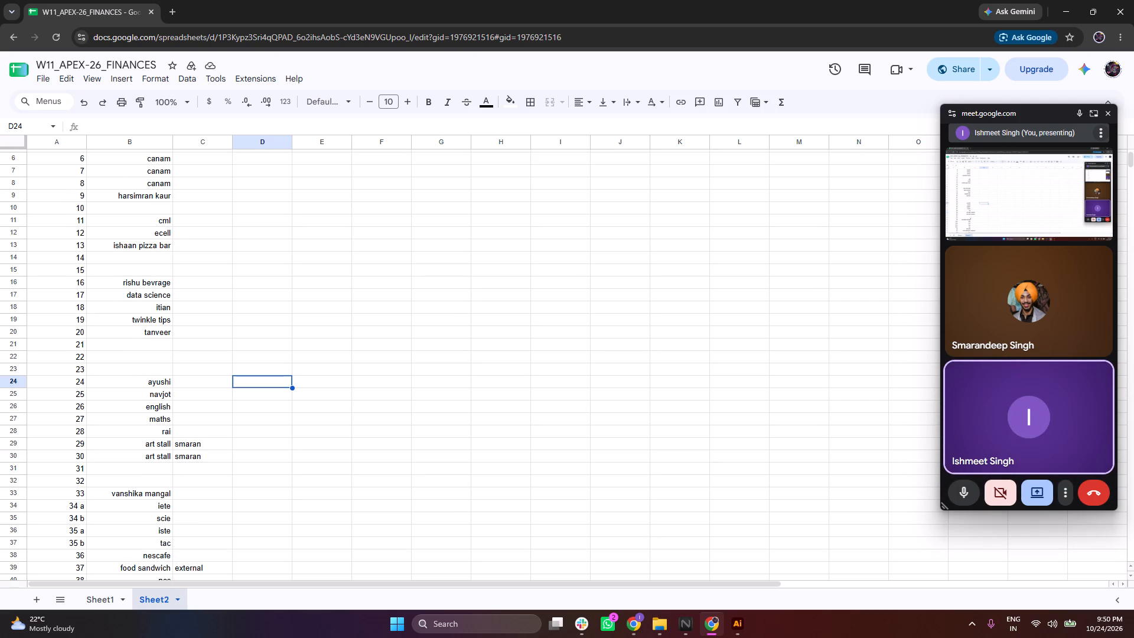
pyautogui.scroll(-5, 198, 475)
pyautogui.scroll(4, 293, 468)
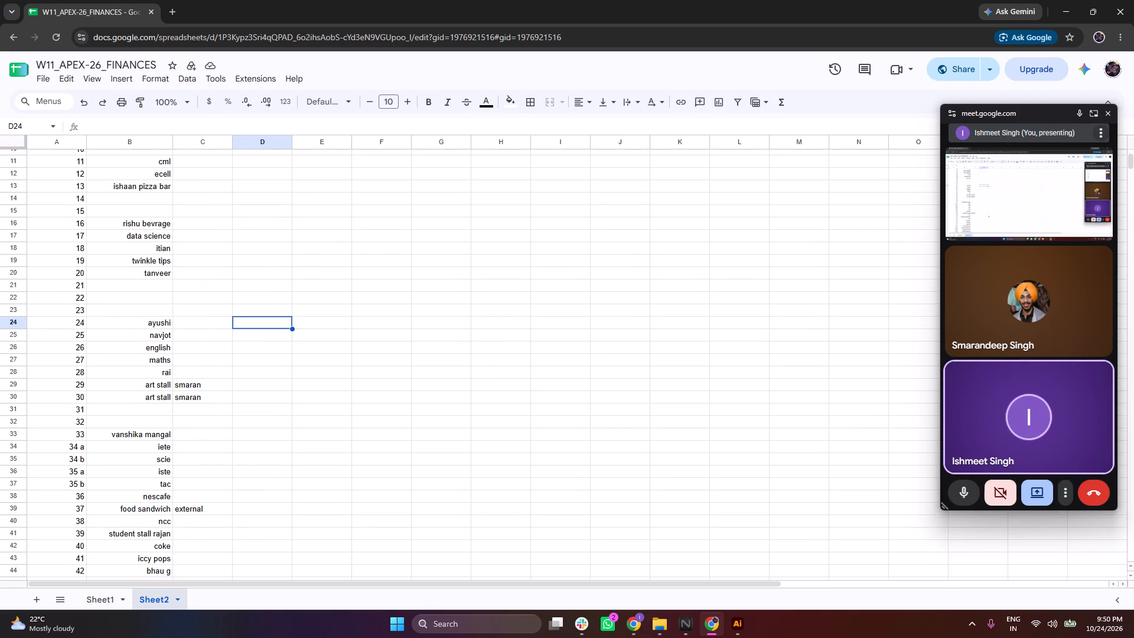
pyautogui.scroll(4, 333, 464)
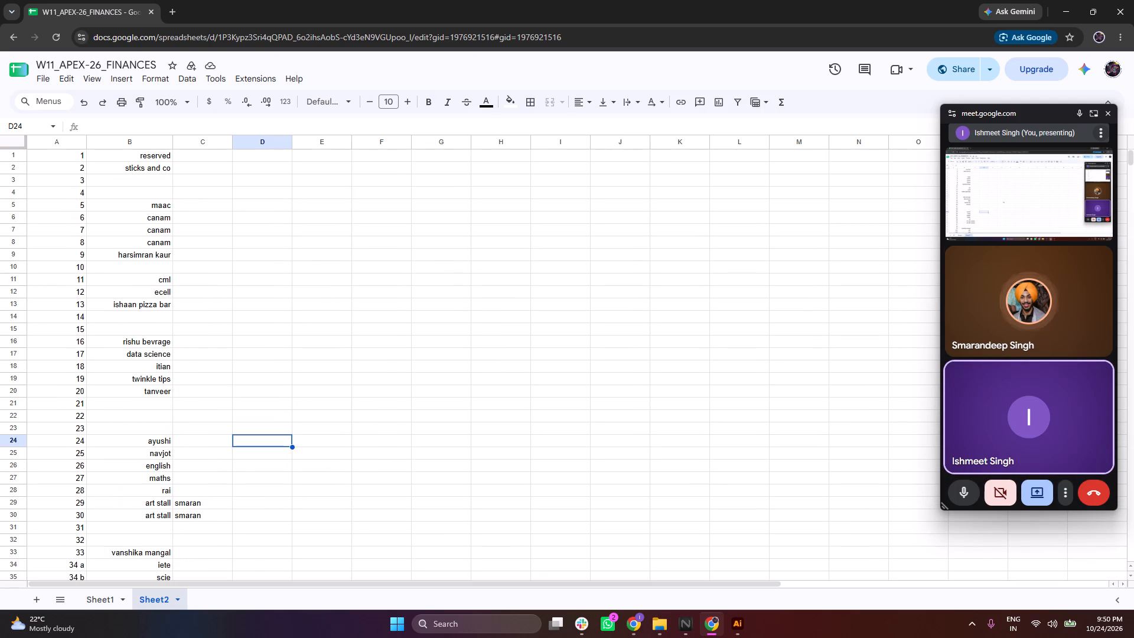
pyautogui.scroll(-3, 394, 372)
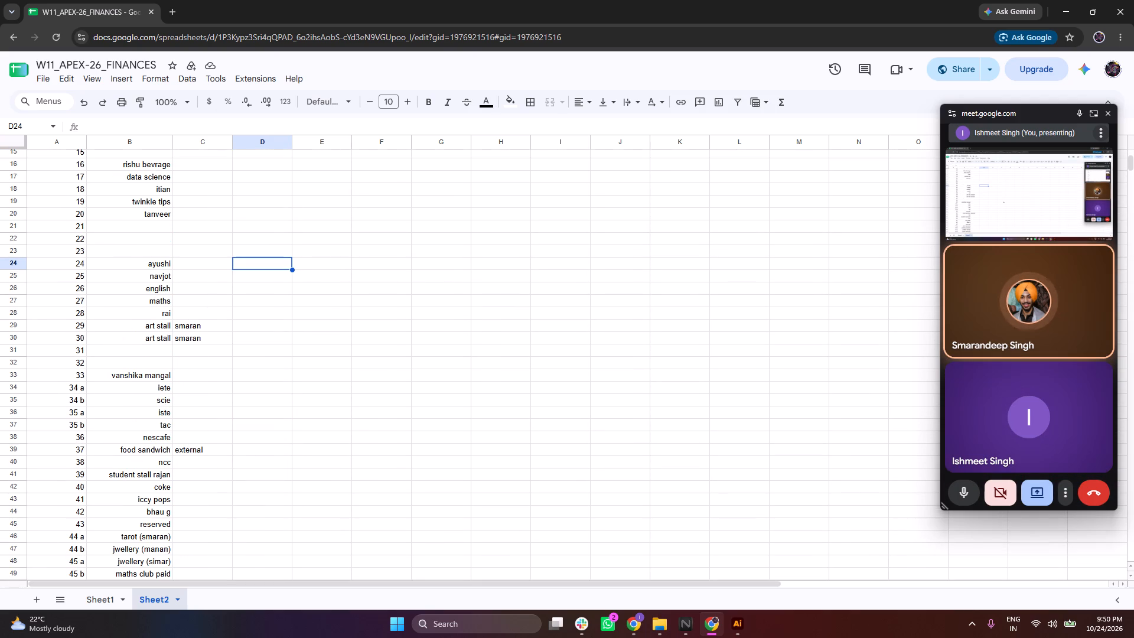
pyautogui.scroll(-3, 394, 372)
pyautogui.scroll(2, 394, 372)
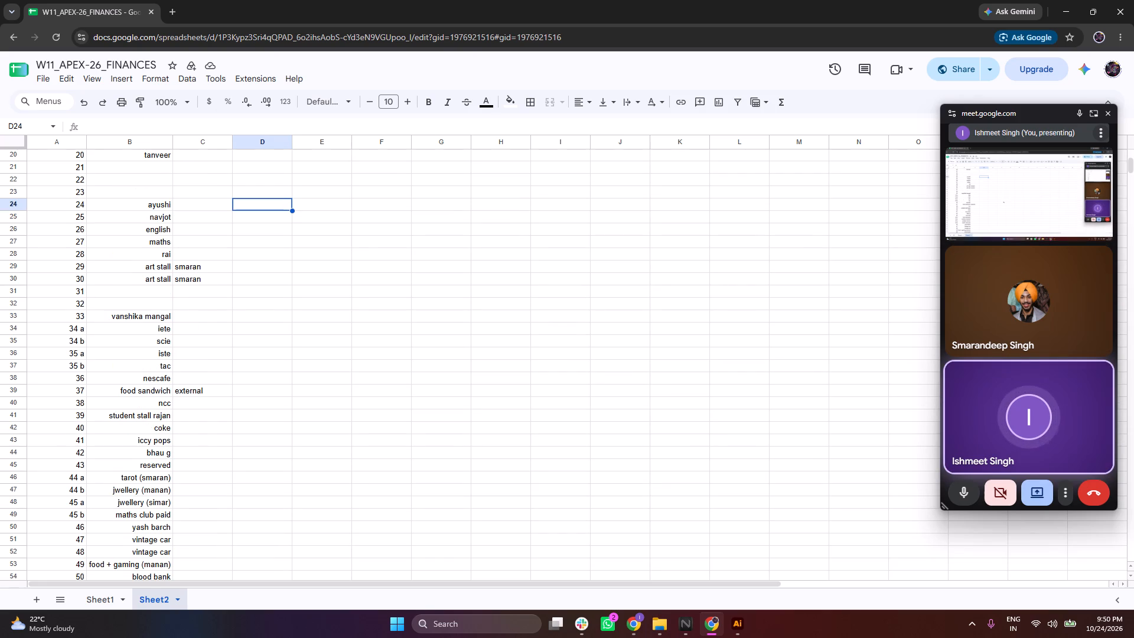
pyautogui.scroll(7, 462, 188)
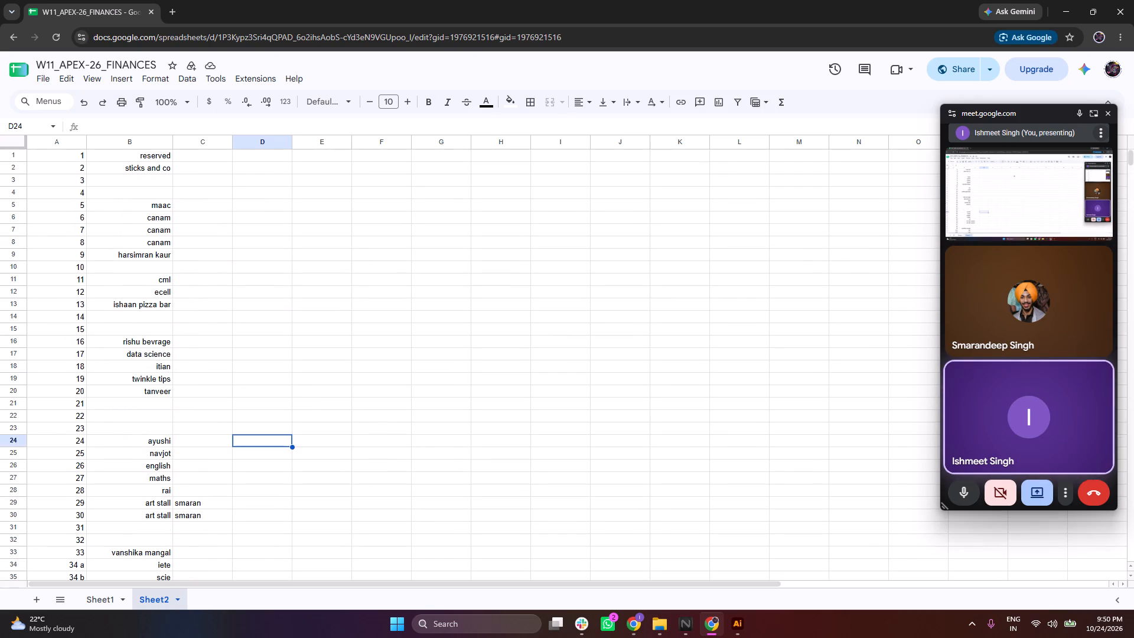
# List the remaining names iks, embrocia, gills garden, ishrae and aces in cells I5 to I9.
pyautogui.click(545, 209)
pyautogui.write('iks')
pyautogui.press('Return')
pyautogui.write('embrocia')
pyautogui.press('space')
pyautogui.press('Return')
pyautogui.write('gr')
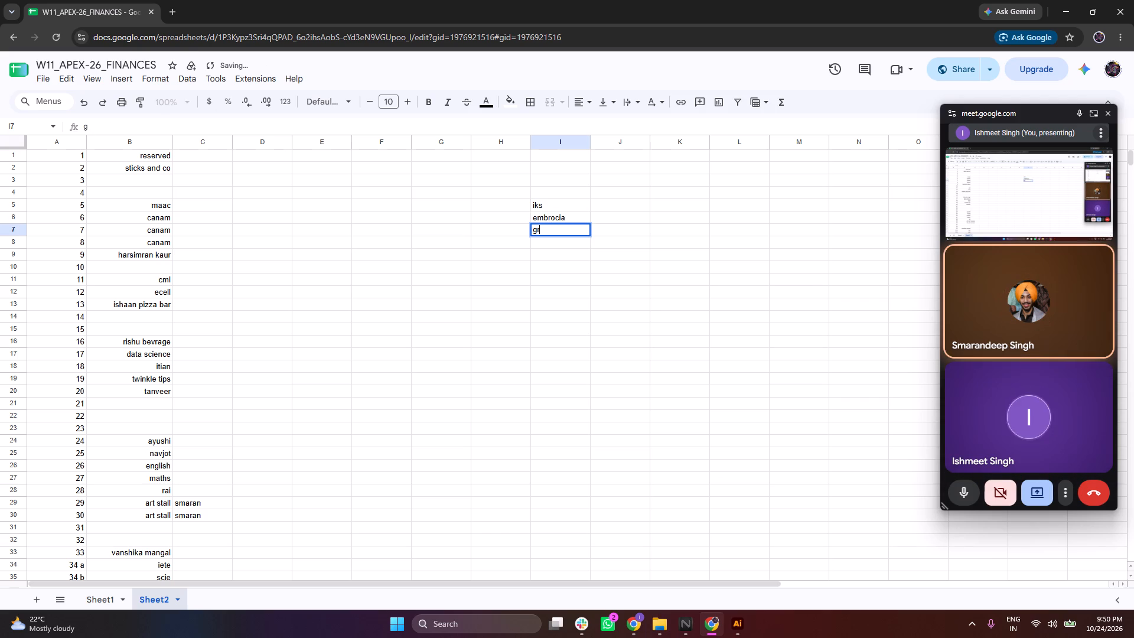
pyautogui.press('BackSpace')
pyautogui.write('ills garde')
pyautogui.press('n')
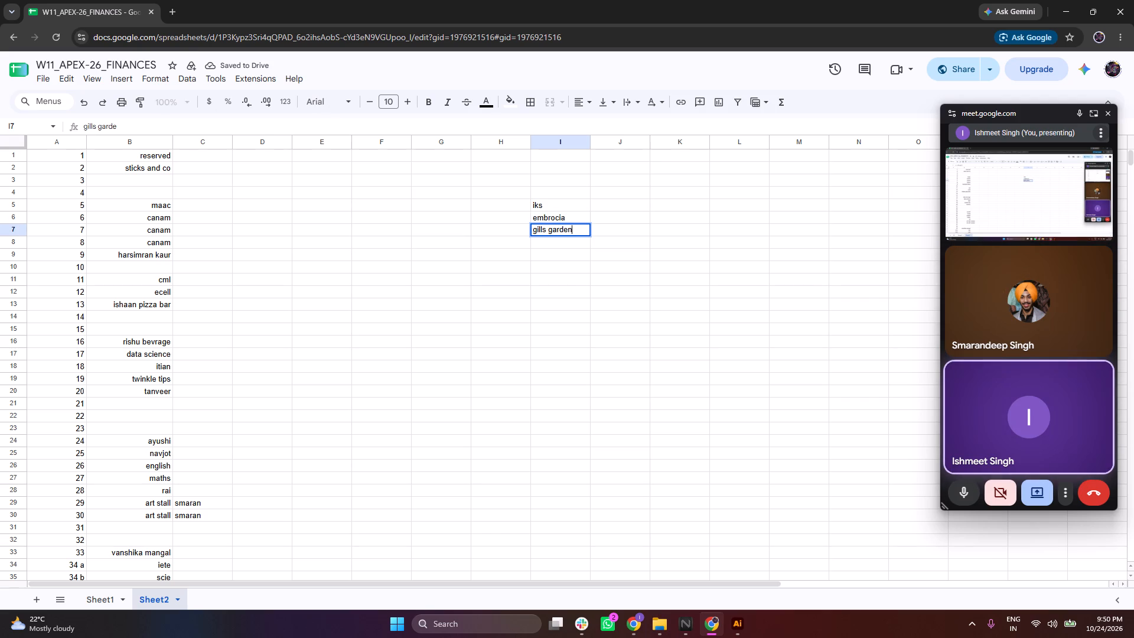
pyautogui.press('Return')
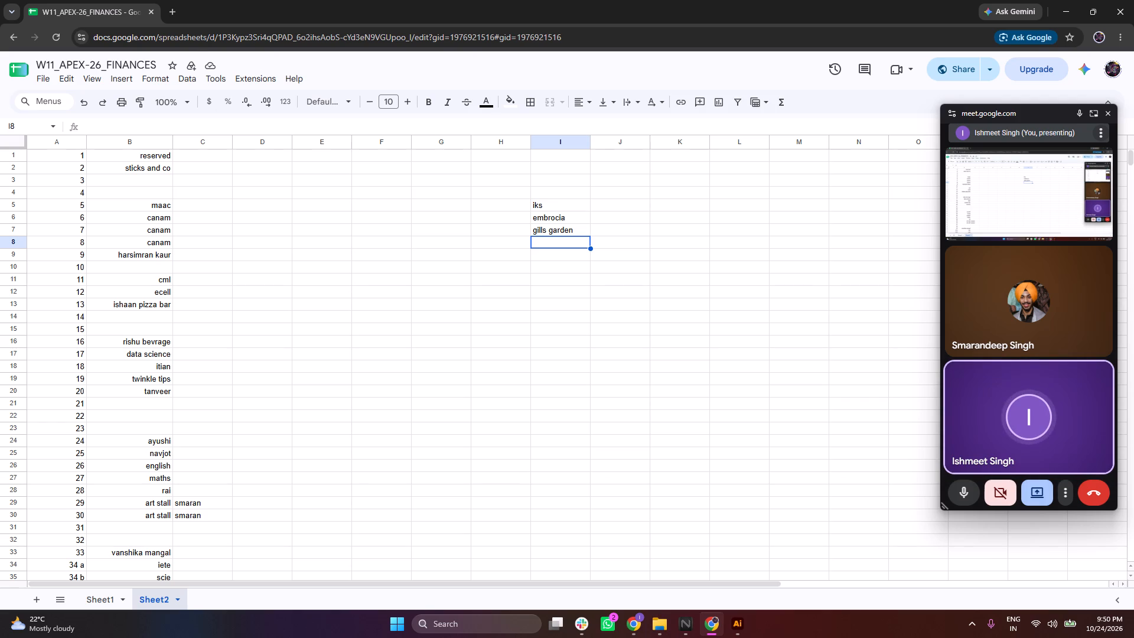
pyautogui.write('ishrae')
pyautogui.press('Return')
pyautogui.write('aces')
pyautogui.press('Return')
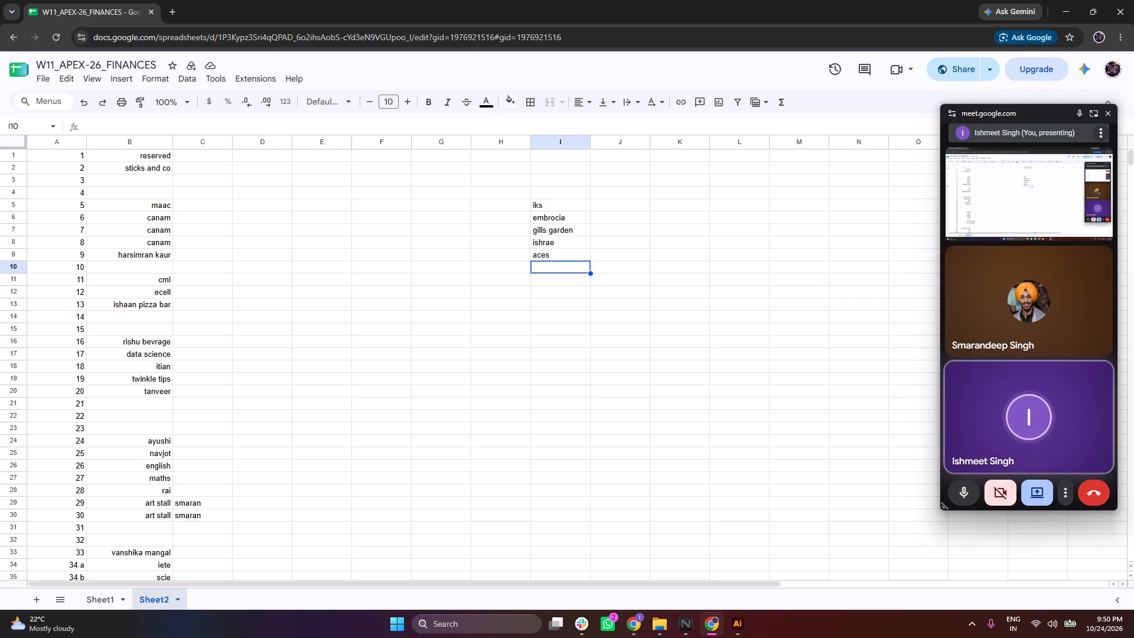
pyautogui.click(637, 632)
pyautogui.click(551, 564)
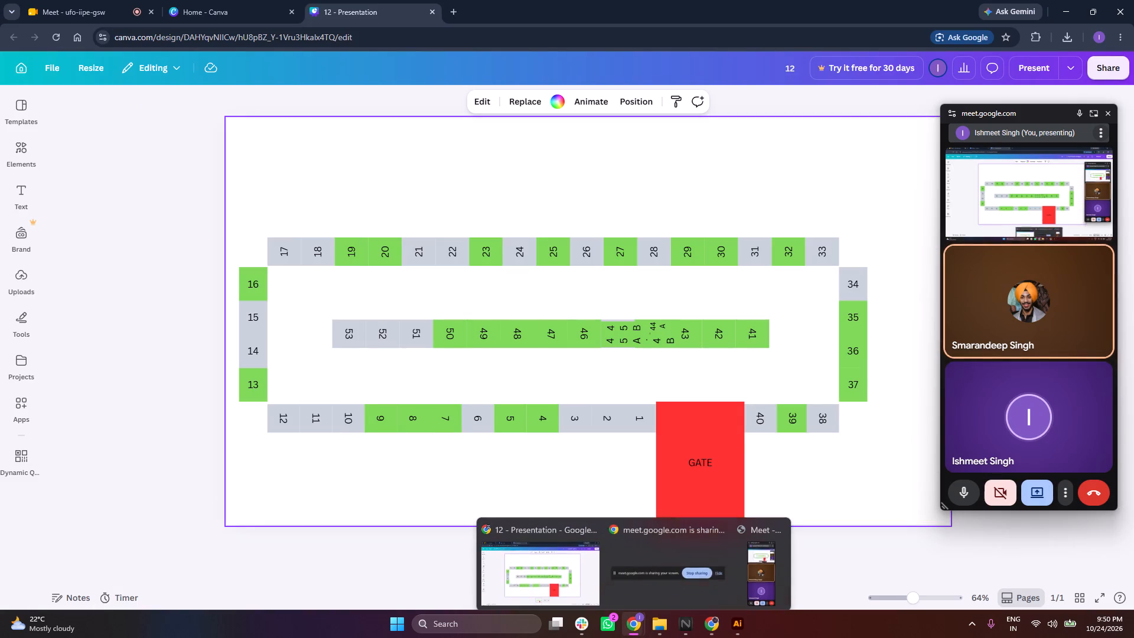
pyautogui.click(720, 579)
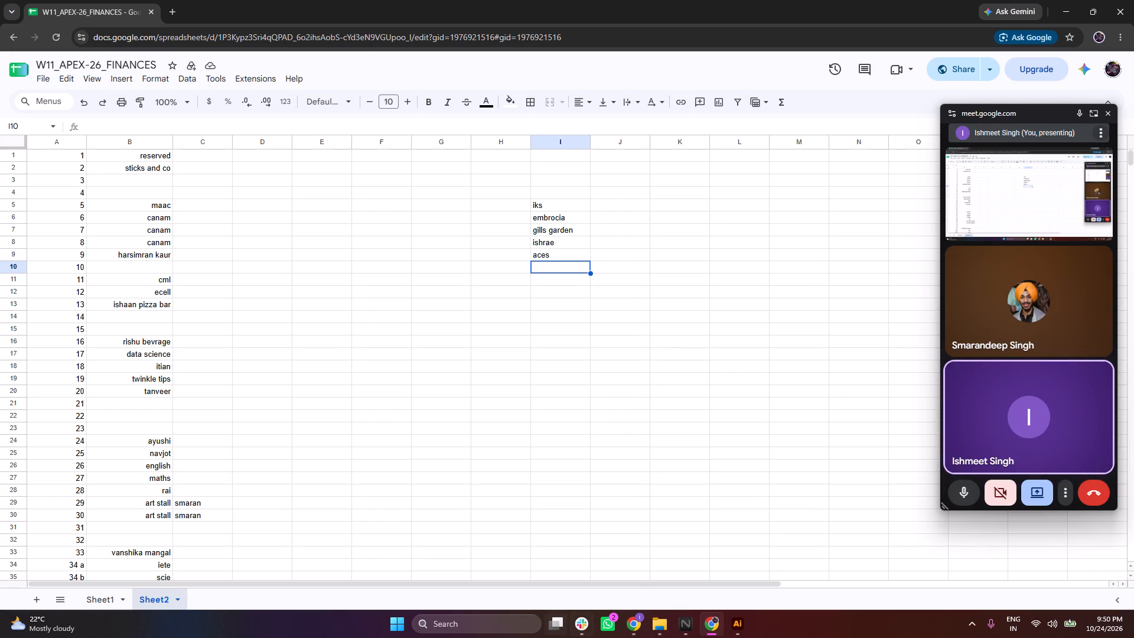
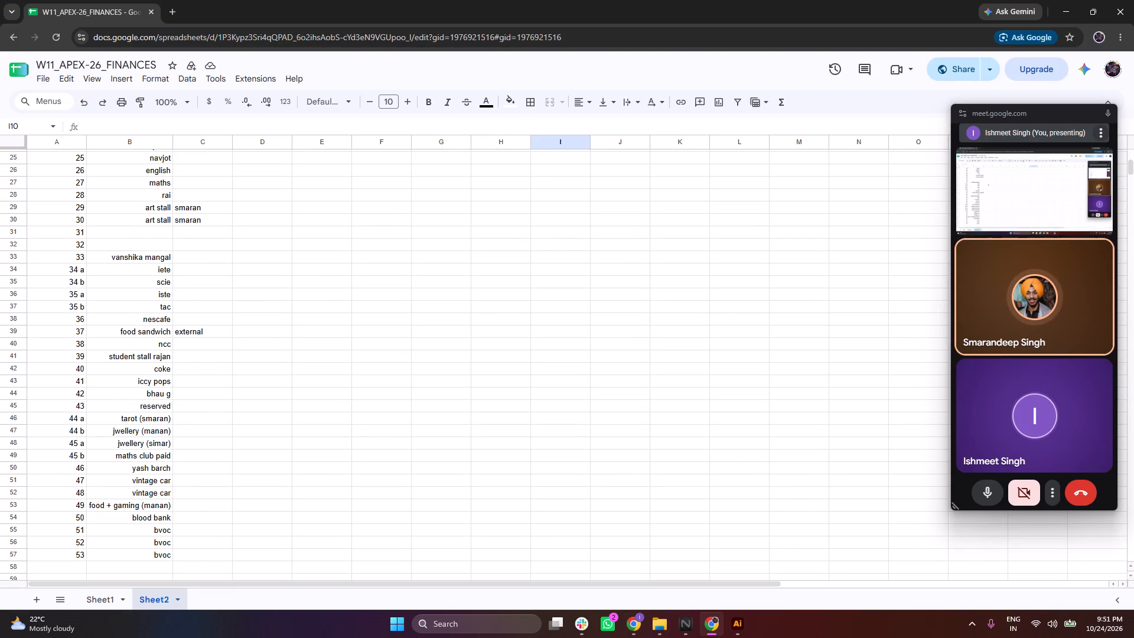
# Review the stall list in columns A and B for unassigned stalls, alongside the remaining names in column I.
pyautogui.scroll(4, 234, 272)
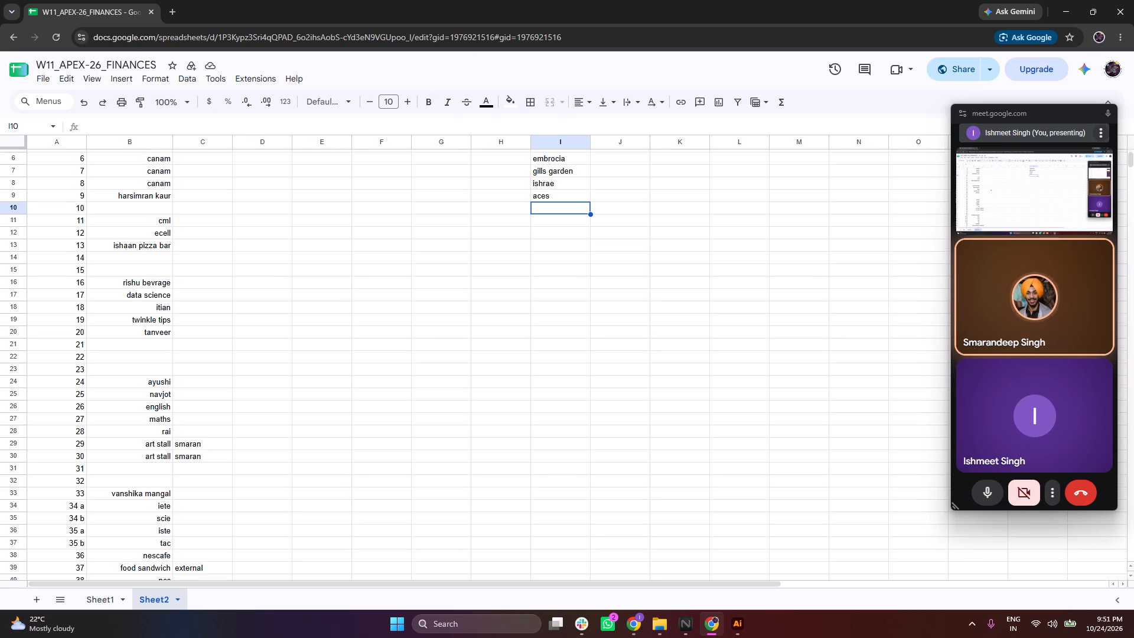
pyautogui.scroll(2, 253, 310)
pyautogui.scroll(-2, 263, 275)
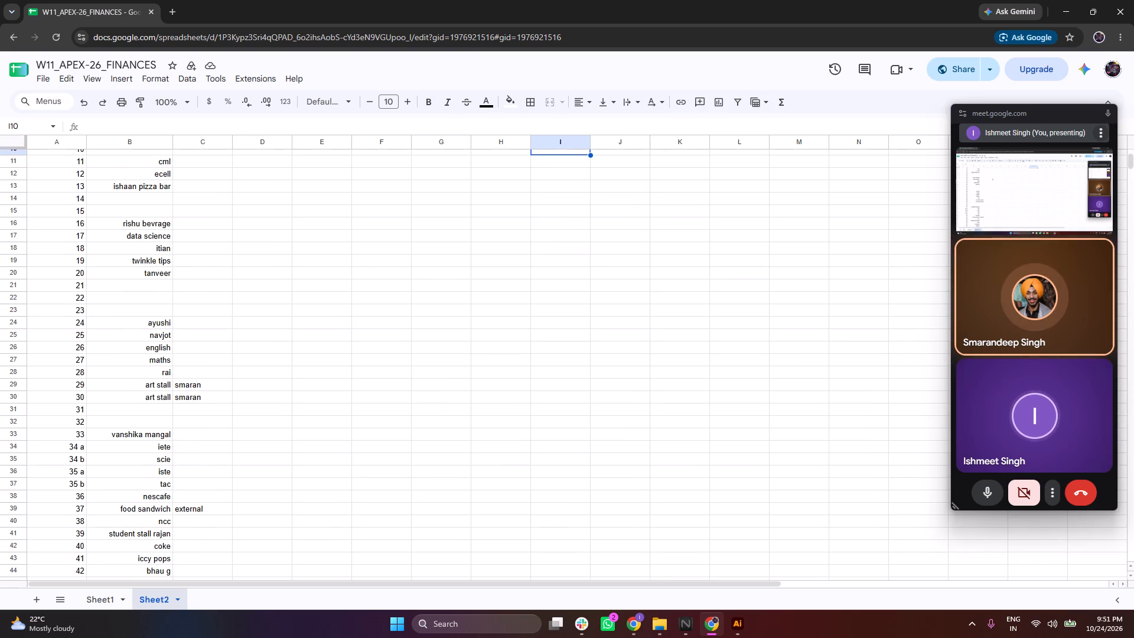
pyautogui.scroll(1, 261, 218)
pyautogui.click(249, 253)
pyautogui.scroll(1, 256, 262)
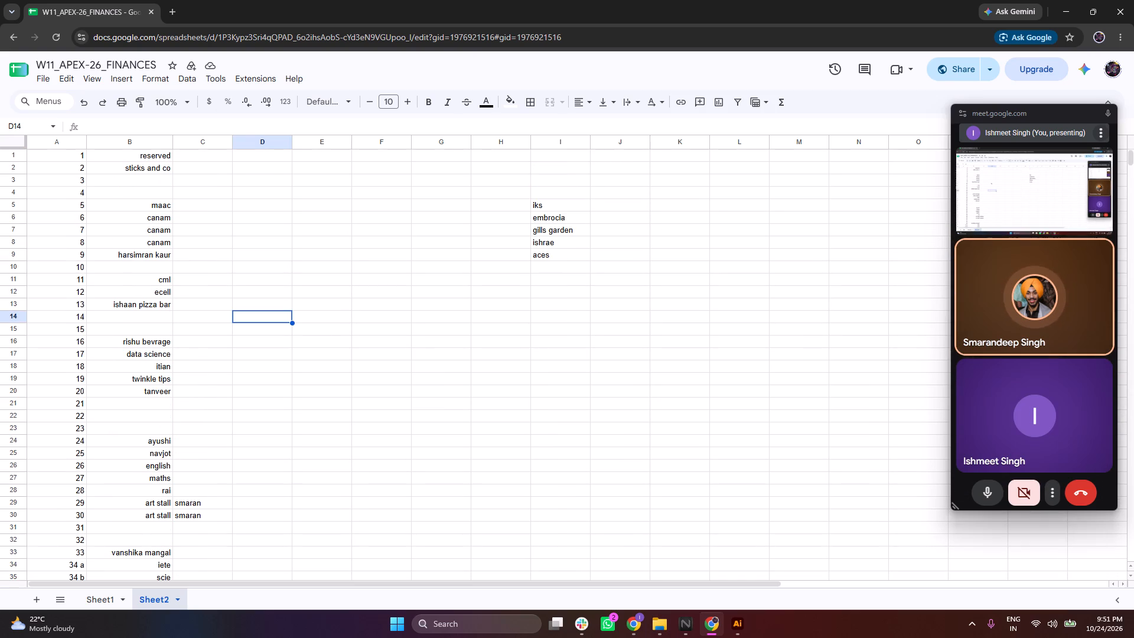
pyautogui.moveTo(609, 218); pyautogui.dragTo(608, 226)
pyautogui.click(509, 203)
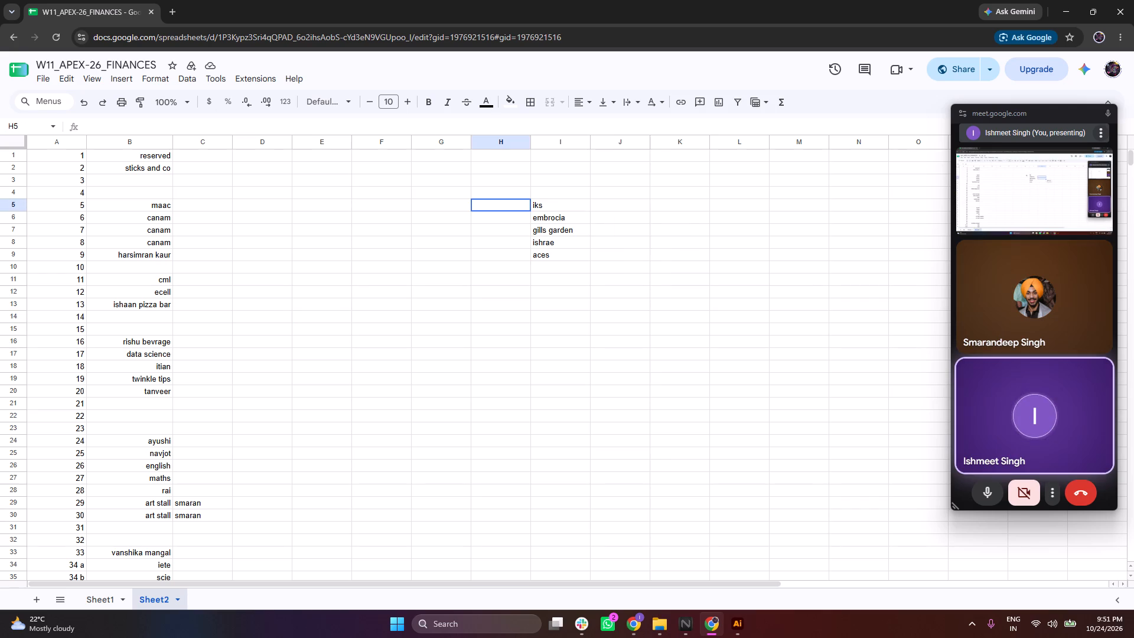
# Move iks from cell I5 to cell I10, below aces at the end of the remaining-names list.
pyautogui.click(550, 204)
pyautogui.press('BackSpace')
pyautogui.click(554, 261)
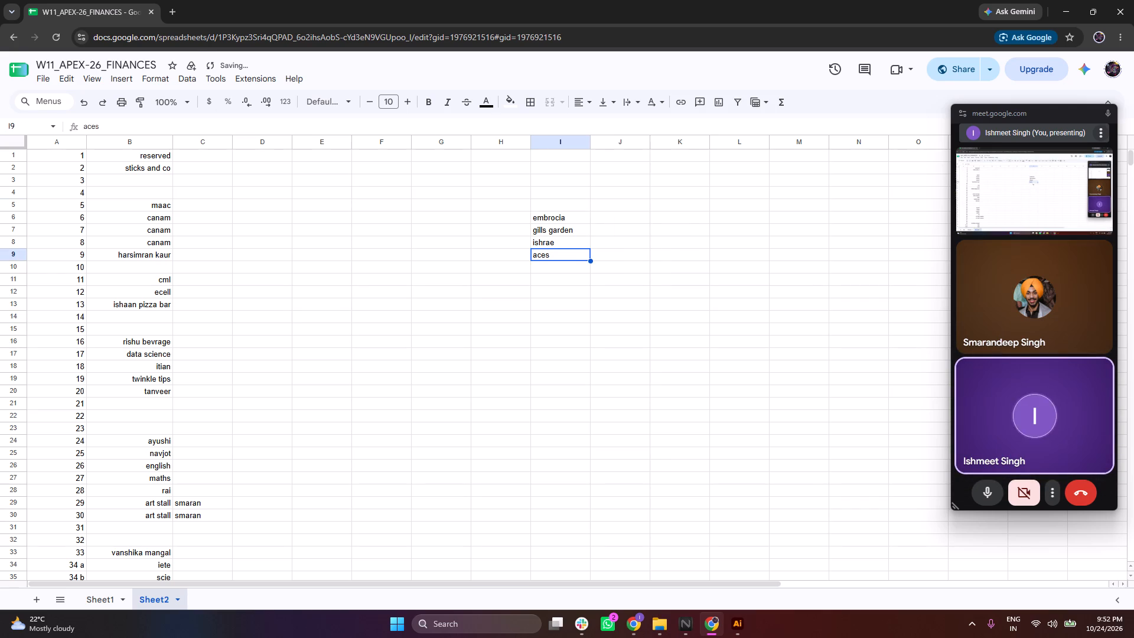
pyautogui.click(556, 269)
pyautogui.press('o')
pyautogui.press('BackSpace')
pyautogui.write('iks')
pyautogui.press('Return')
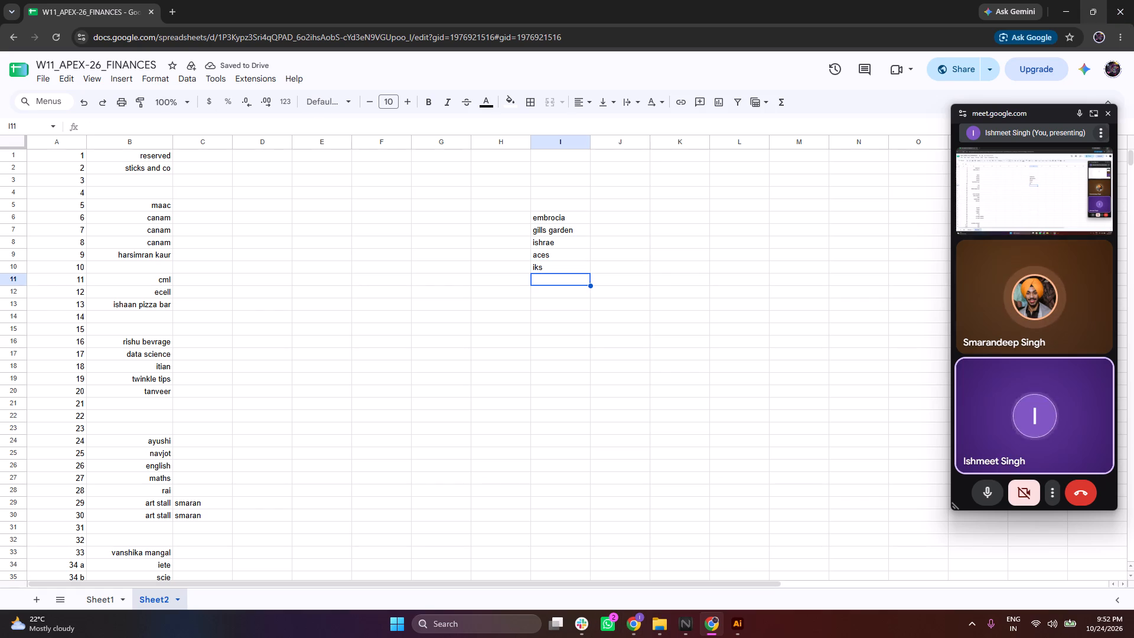
# Show the stall list side by side with the Canva stall layout to compare the free stalls.
pyautogui.click(956, 43)
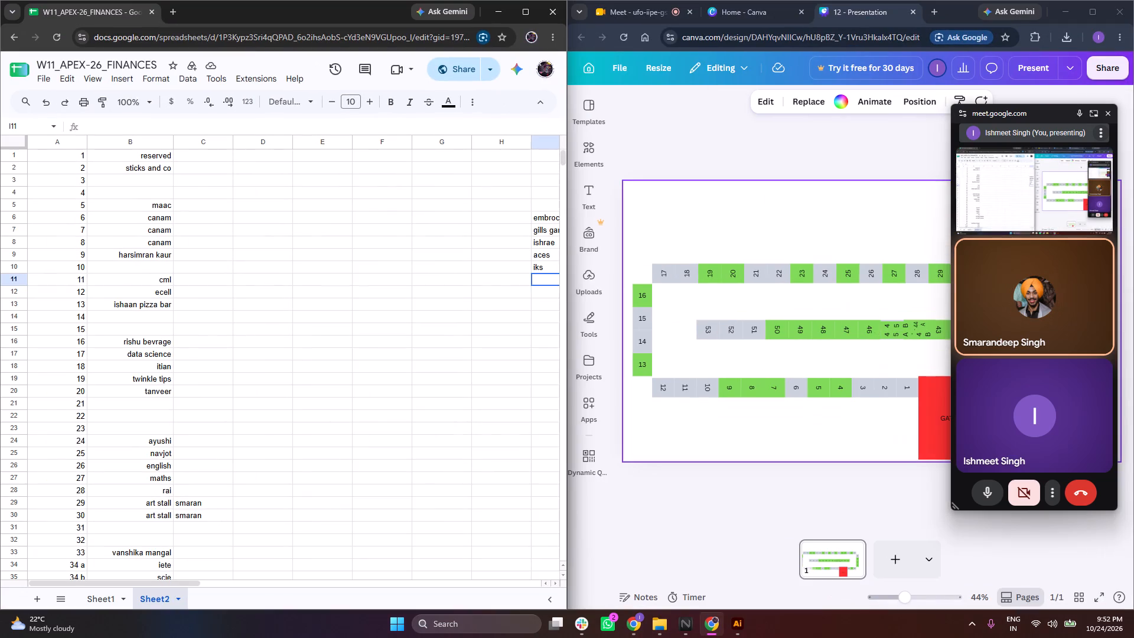
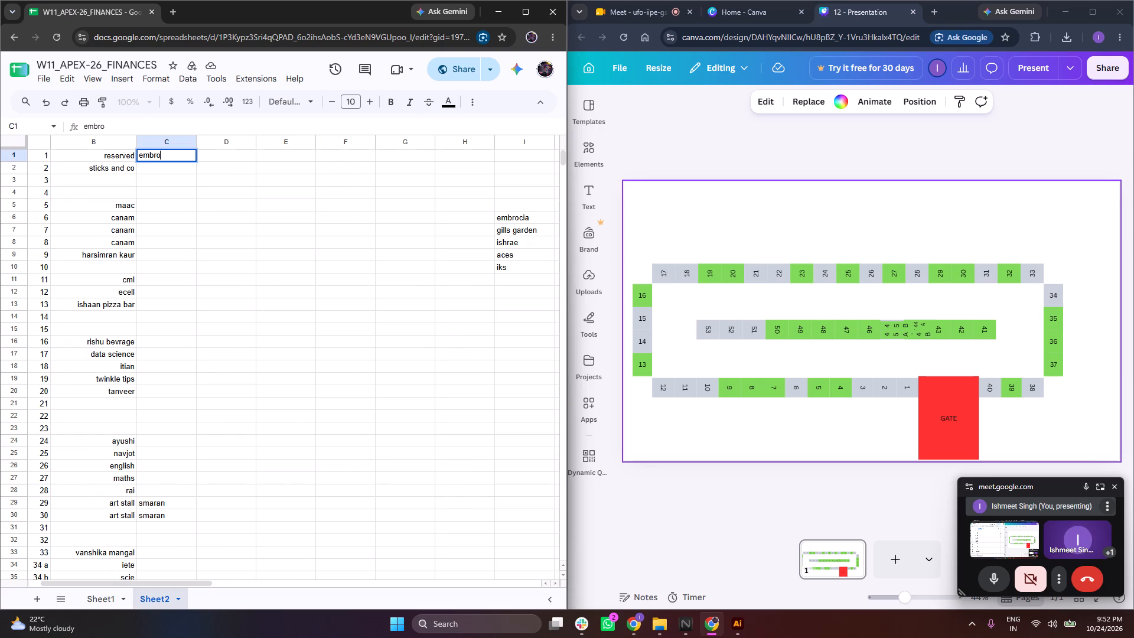
# Complete the entry embrocia in cell C1, beside the reserved entry for stall 1.
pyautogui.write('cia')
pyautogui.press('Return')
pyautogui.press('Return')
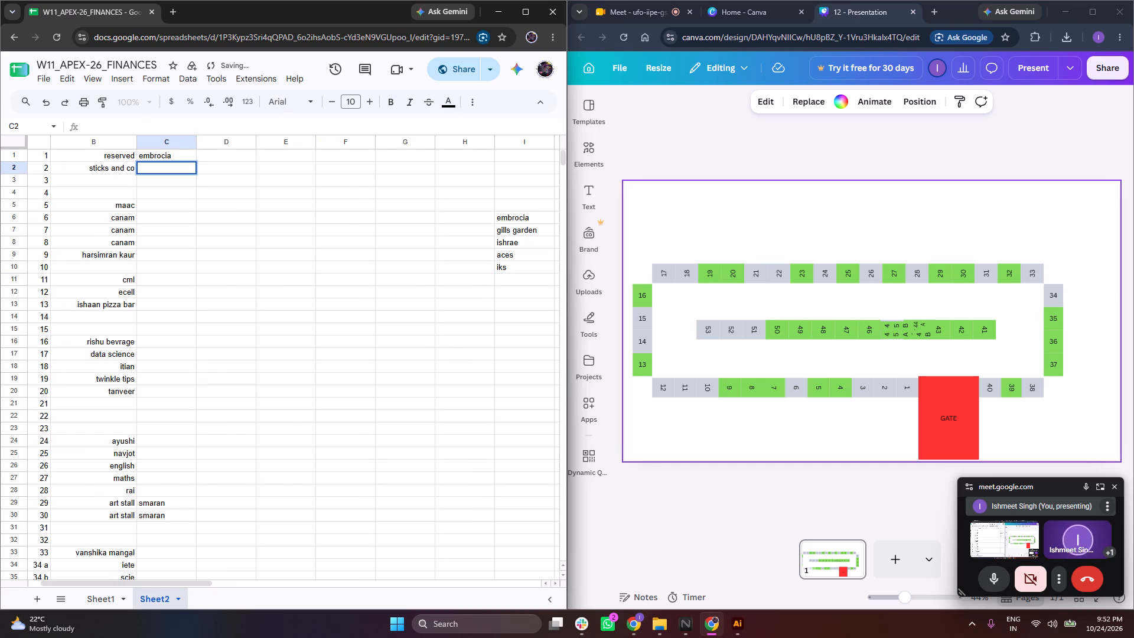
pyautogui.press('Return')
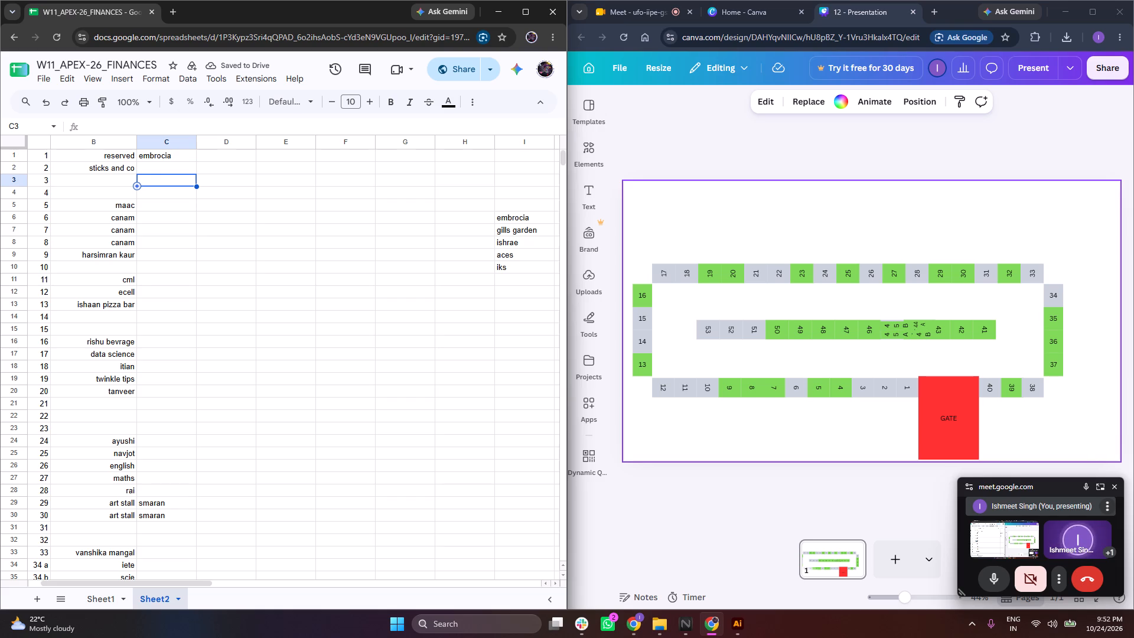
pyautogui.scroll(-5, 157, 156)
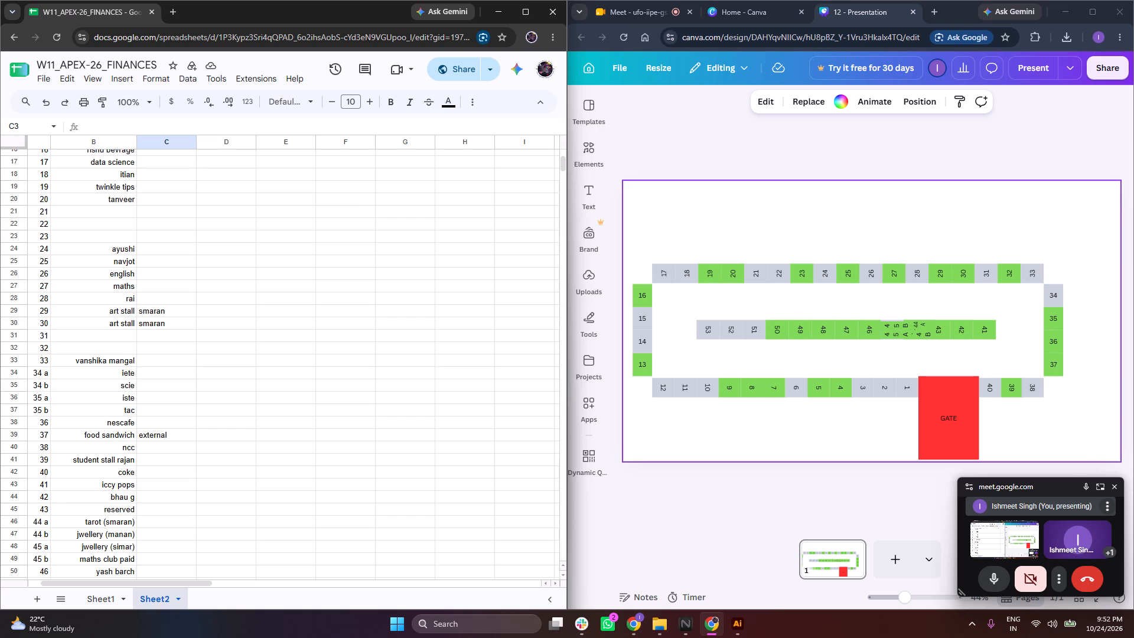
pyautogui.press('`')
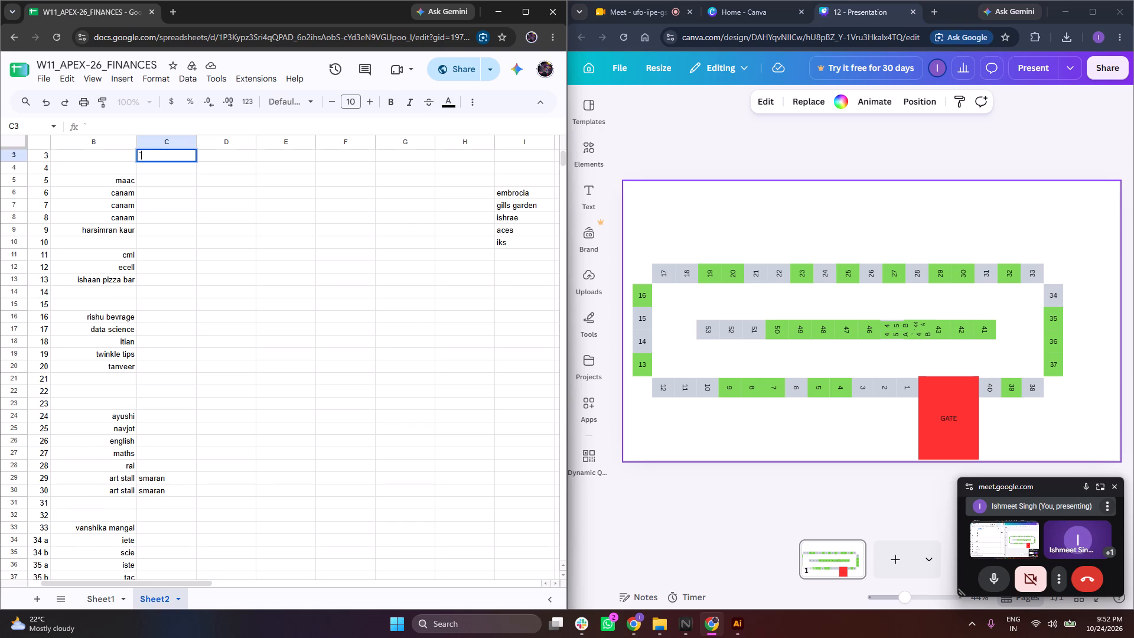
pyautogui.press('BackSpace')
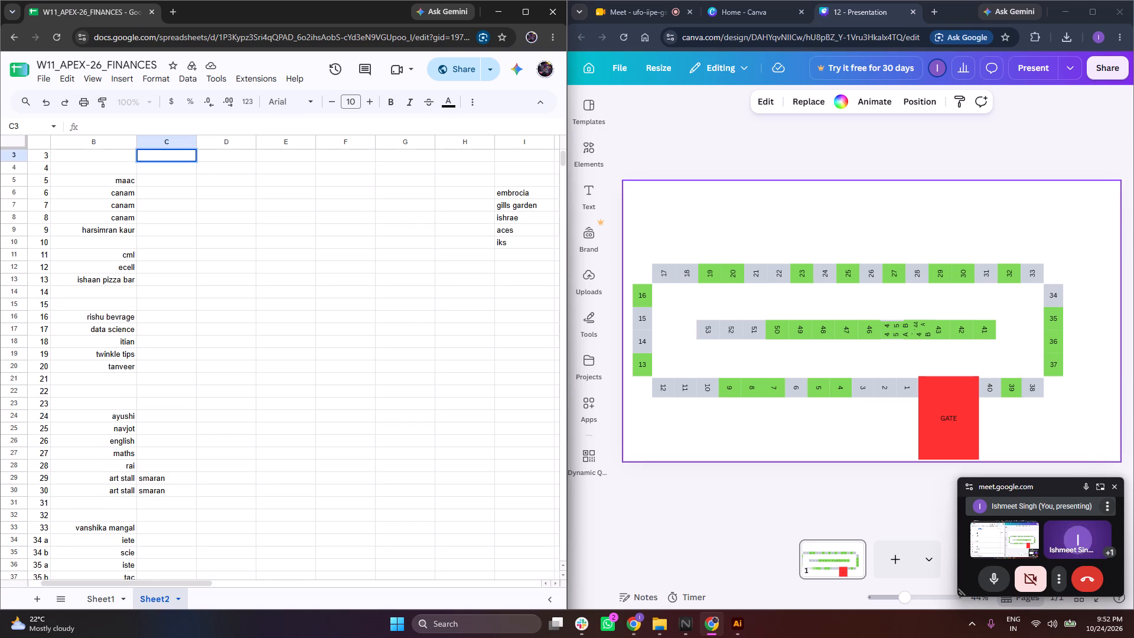
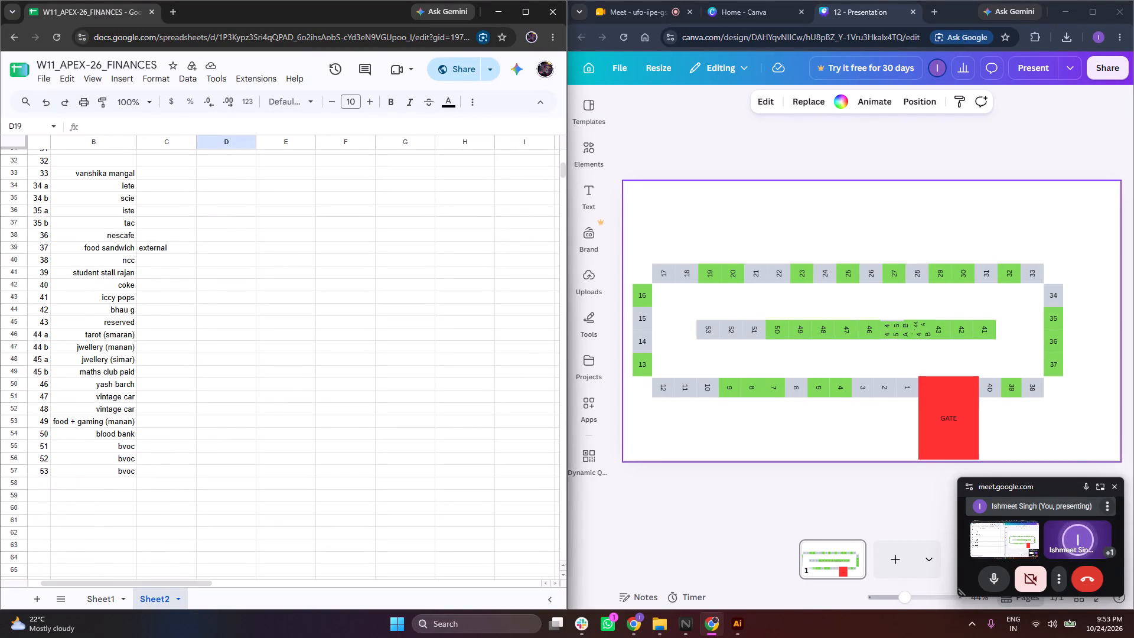
# Replace the entry for stall 39 in cell B41 with coke.
pyautogui.click(100, 272)
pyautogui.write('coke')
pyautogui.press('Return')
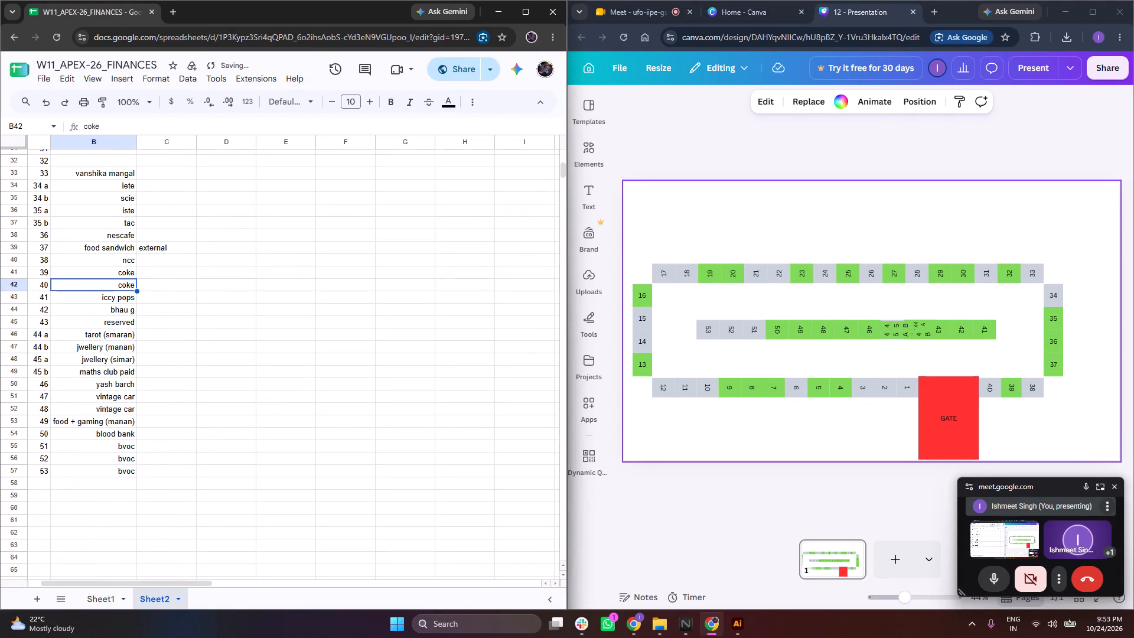
# Start replacing the entry for stall 40 in cell B42 with new text beginning with re.
pyautogui.scroll(6, 100, 272)
pyautogui.hscroll(1, 100, 272)
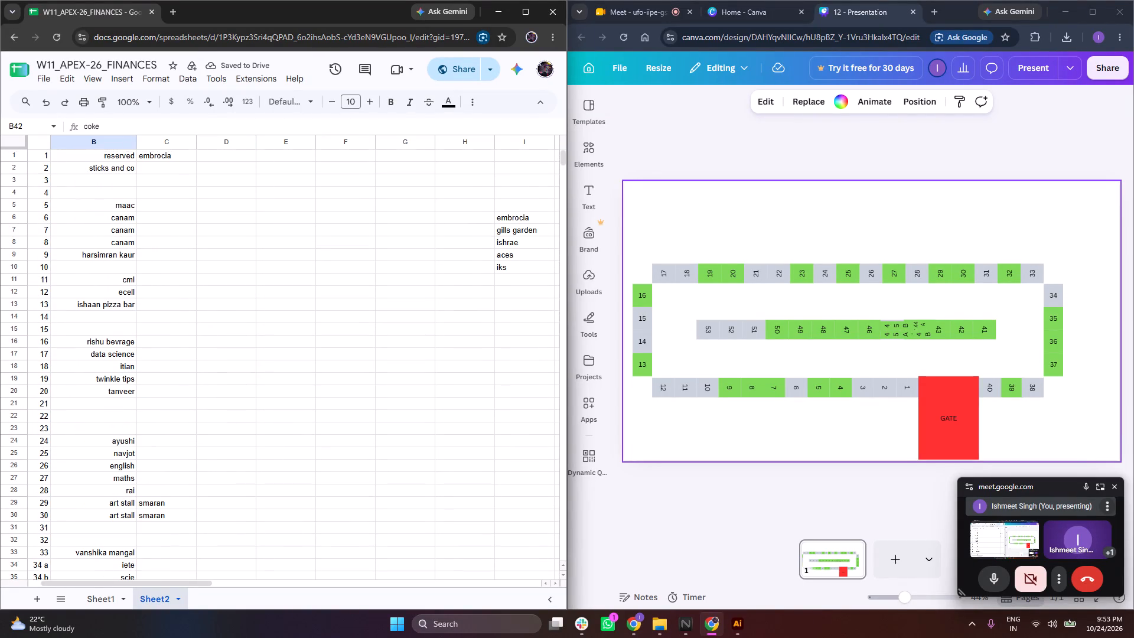
pyautogui.hscroll(1, 100, 272)
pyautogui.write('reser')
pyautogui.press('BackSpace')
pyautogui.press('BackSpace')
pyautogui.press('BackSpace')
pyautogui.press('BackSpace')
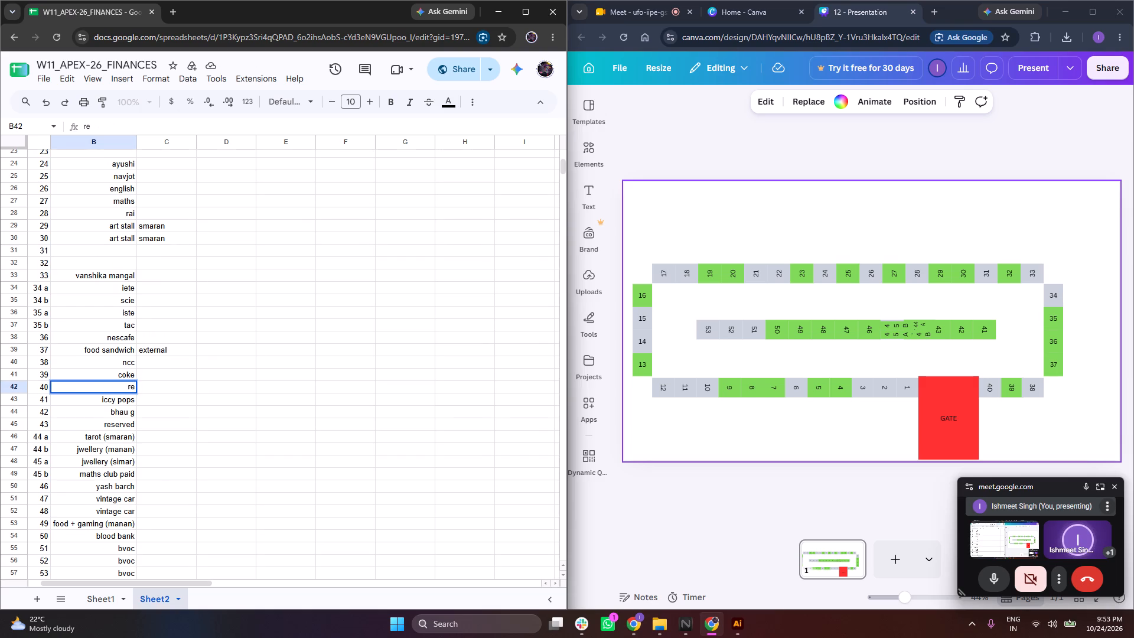
# Replace the unfinished entry for stall 40 in cell B42 with coke.
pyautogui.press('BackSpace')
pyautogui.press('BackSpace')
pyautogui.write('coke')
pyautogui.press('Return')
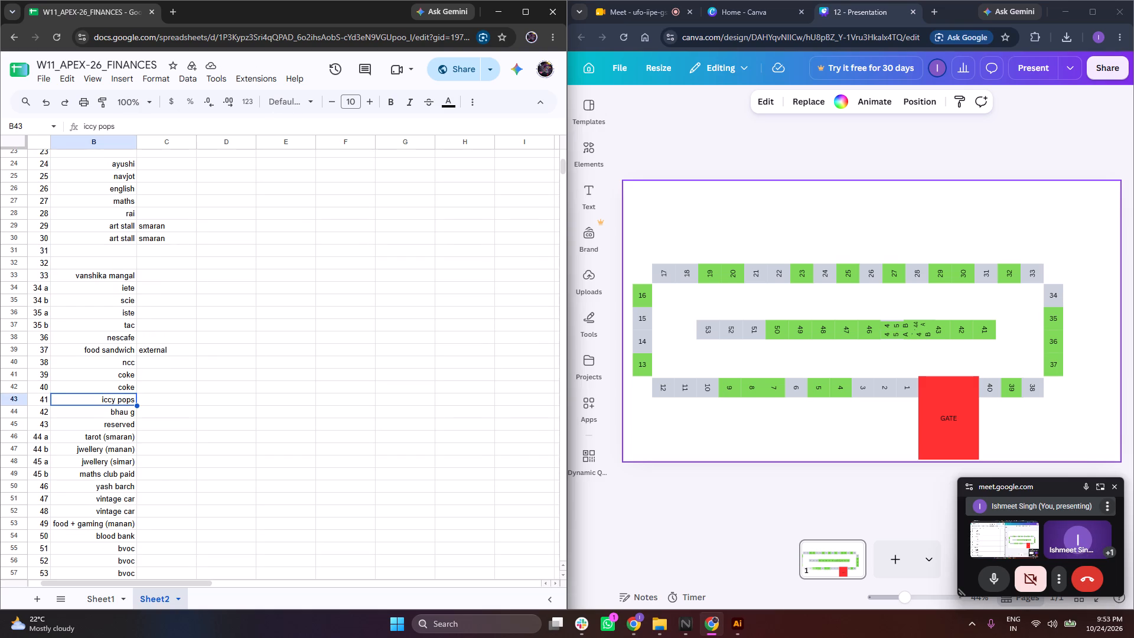
# Enter gills garden in cell C45, beside the reserved entry for stall 43.
pyautogui.click(164, 427)
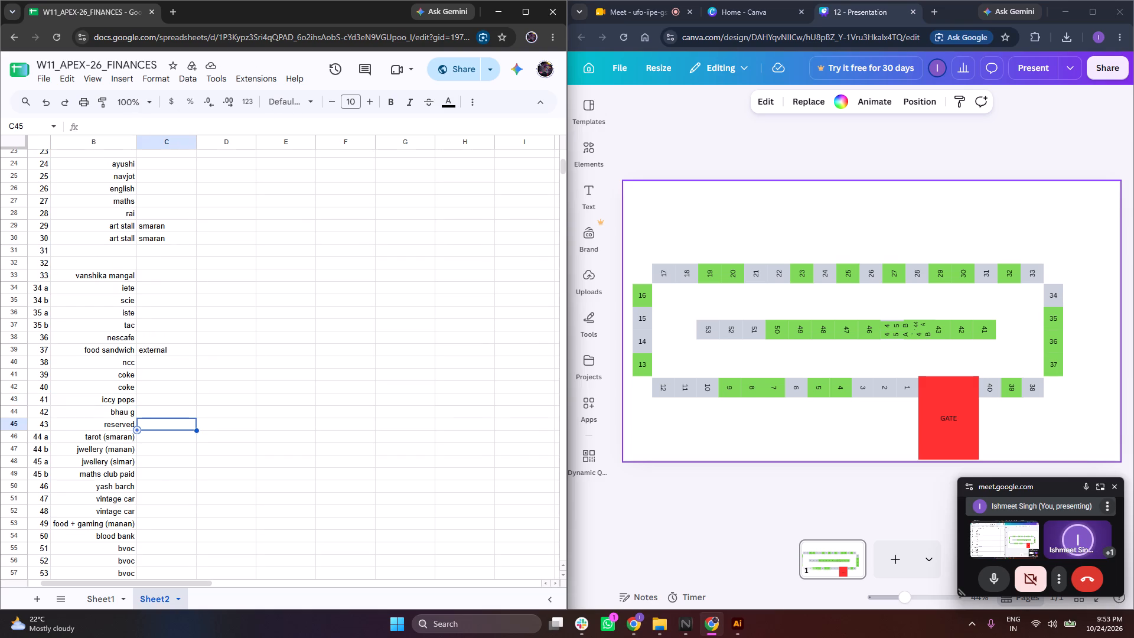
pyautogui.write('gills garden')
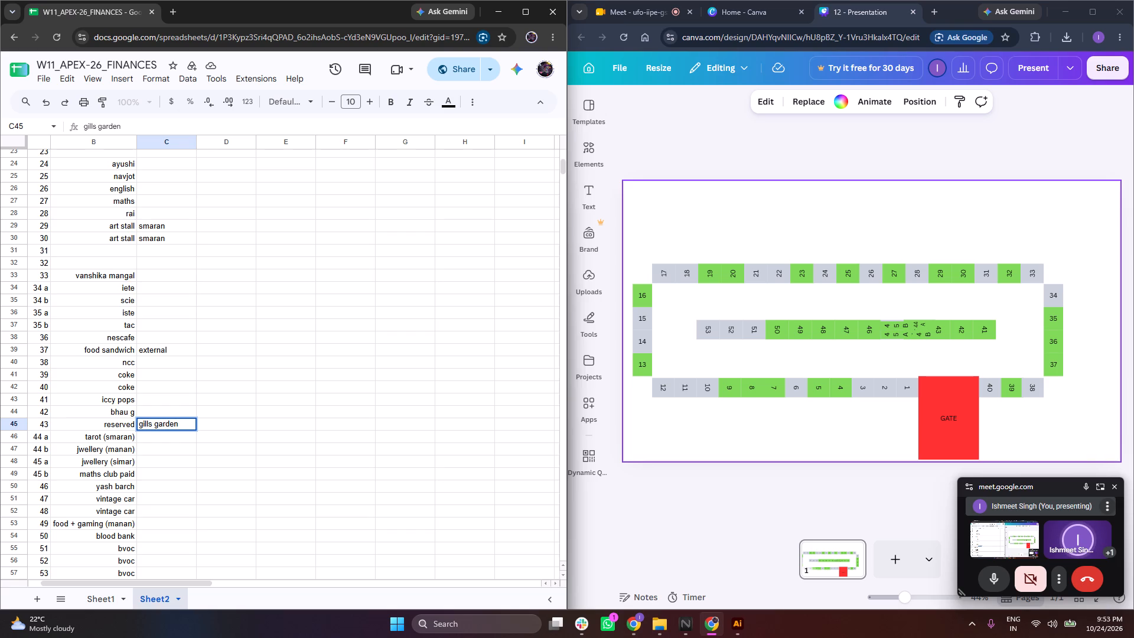
pyautogui.click(315, 359)
# Replace the entry for stall 39 in cell B41 with student stall rajan.
pyautogui.click(168, 375)
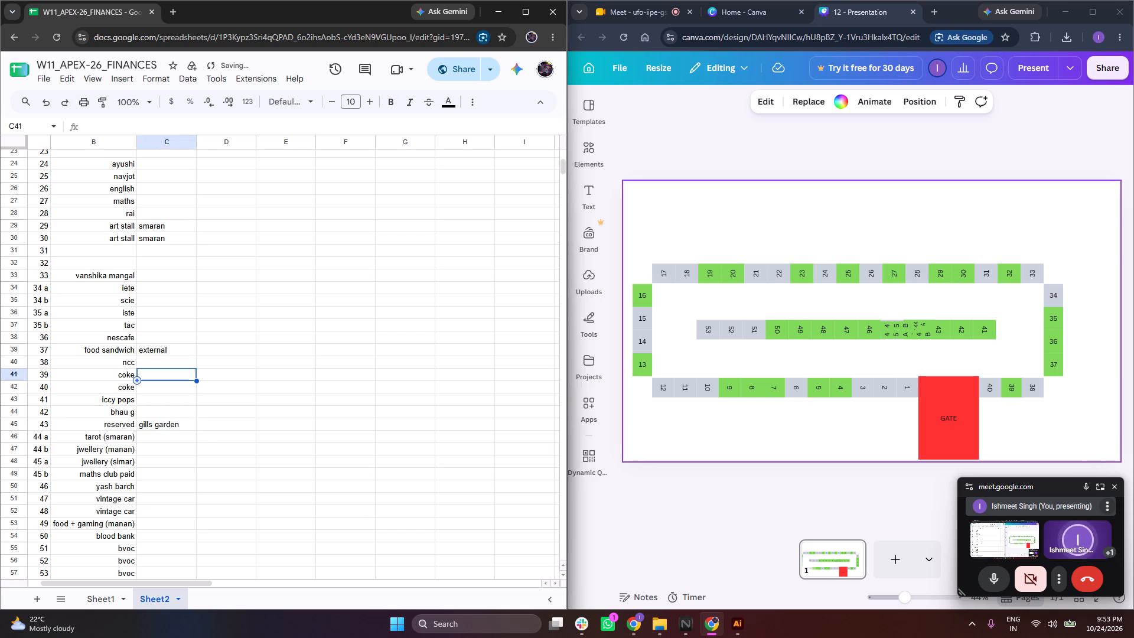
pyautogui.click(122, 373)
pyautogui.press('BackSpace')
pyautogui.scroll(8, 251, 385)
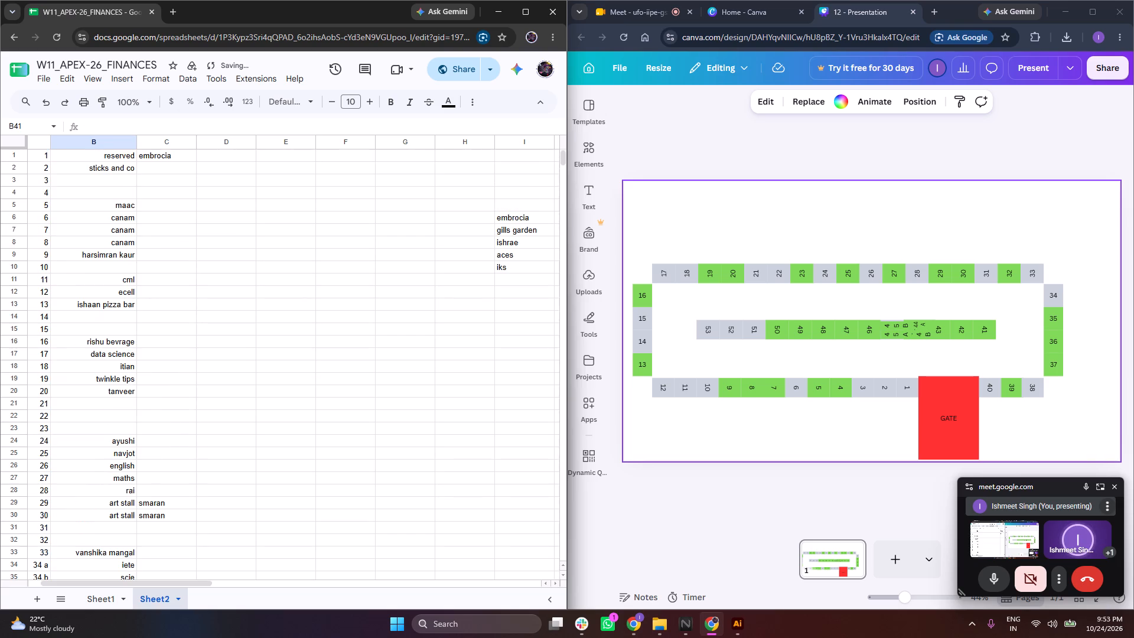
pyautogui.scroll(1, 223, 331)
pyautogui.scroll(3, 122, 176)
pyautogui.scroll(-1, 237, 269)
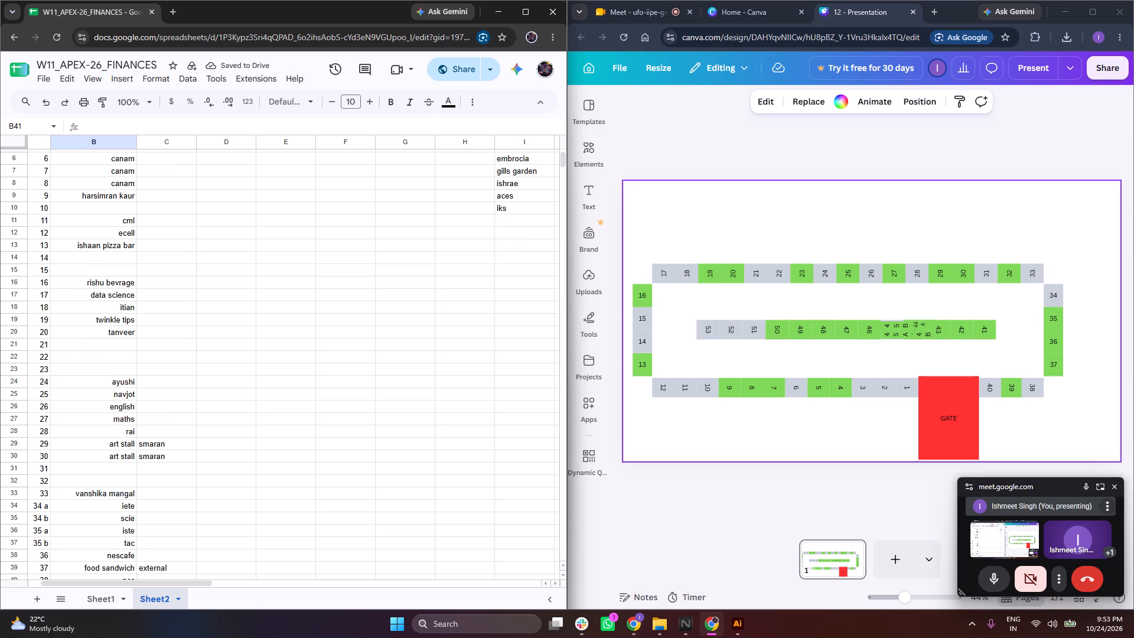
pyautogui.scroll(-3, 177, 347)
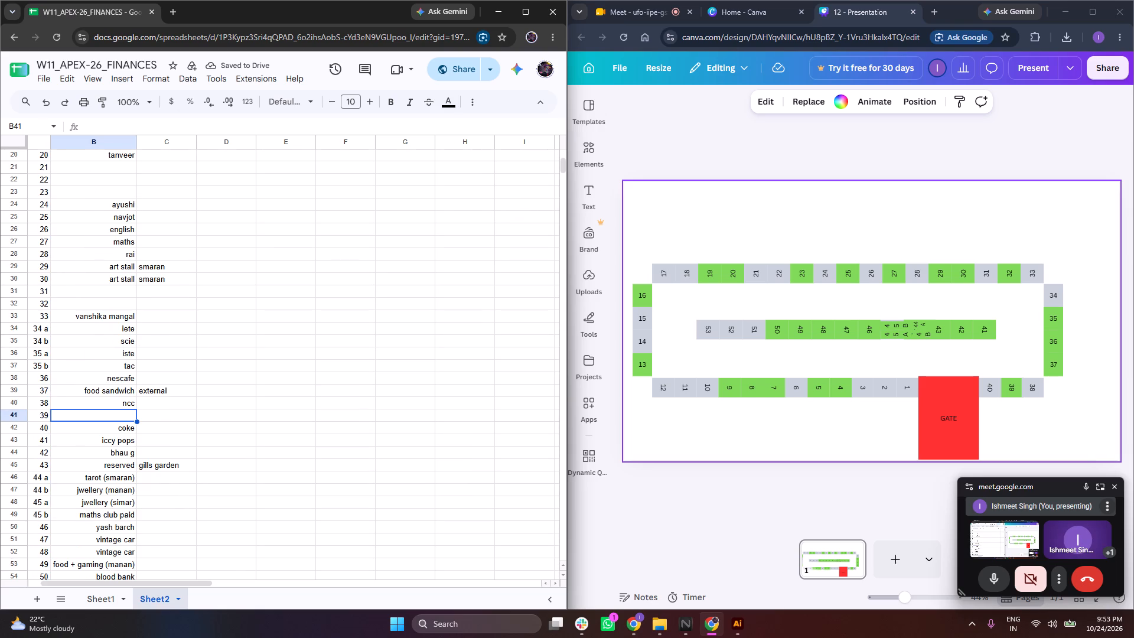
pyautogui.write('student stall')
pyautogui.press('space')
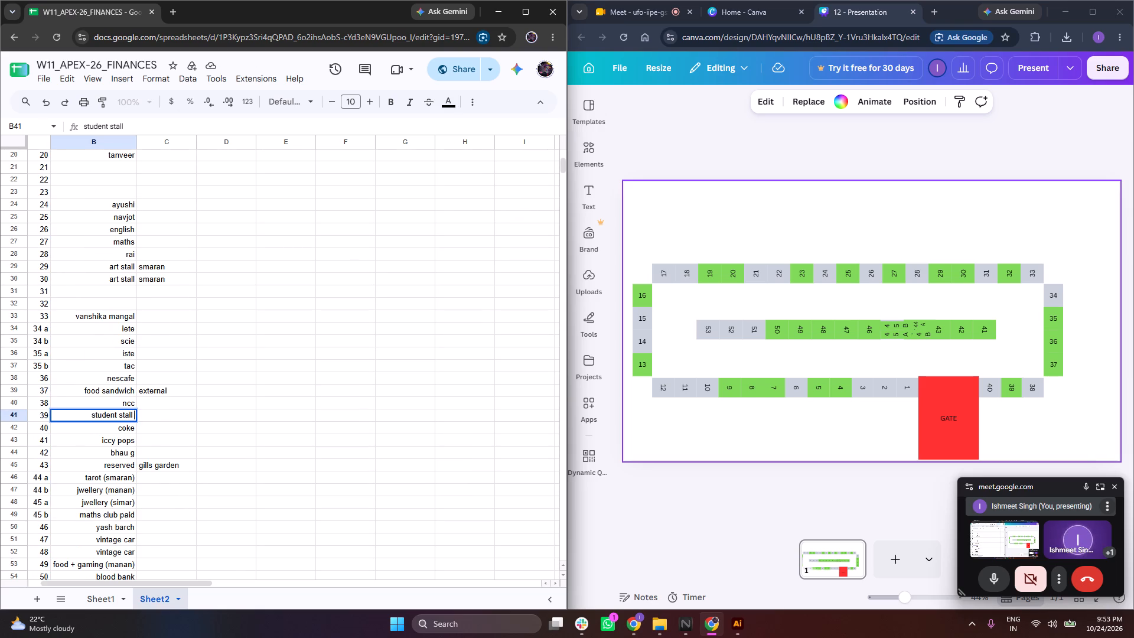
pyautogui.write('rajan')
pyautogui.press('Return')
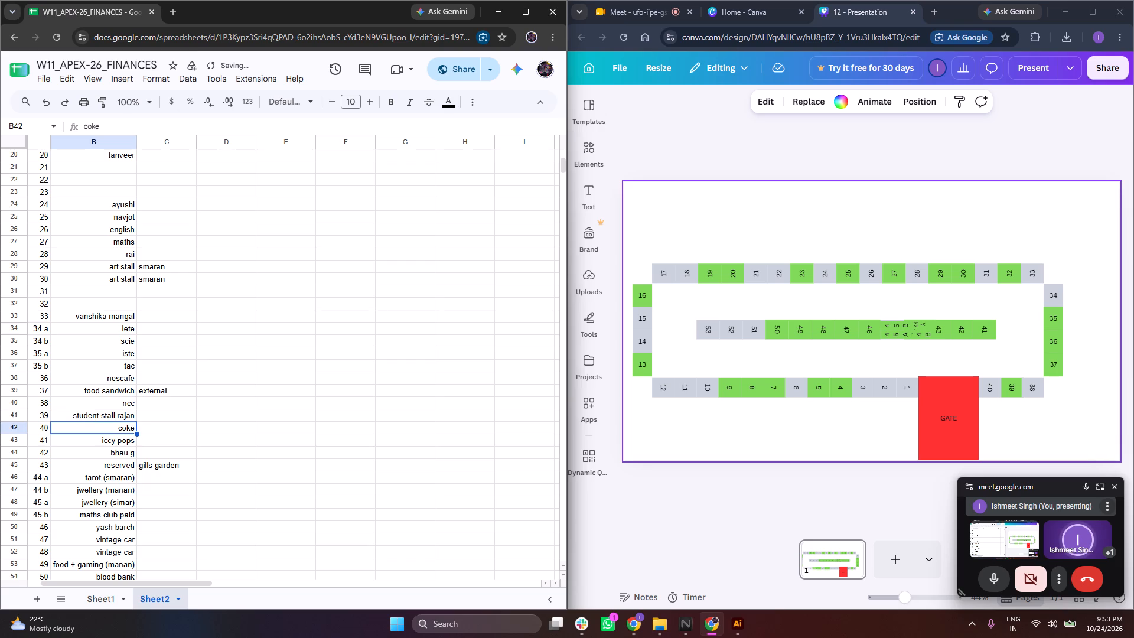
# Fit the width of column B to its contents.
pyautogui.doubleClick(139, 145)
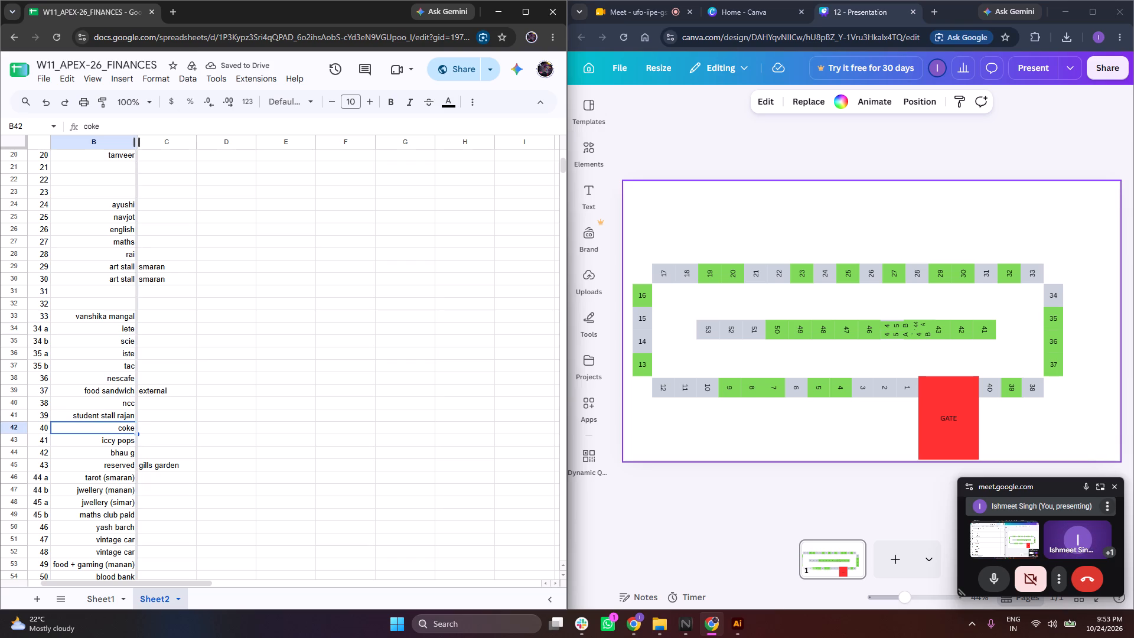
# Delete the already placed clubs embrocia and gills garden from the remaining-clubs list in column I.
pyautogui.scroll(5, 278, 254)
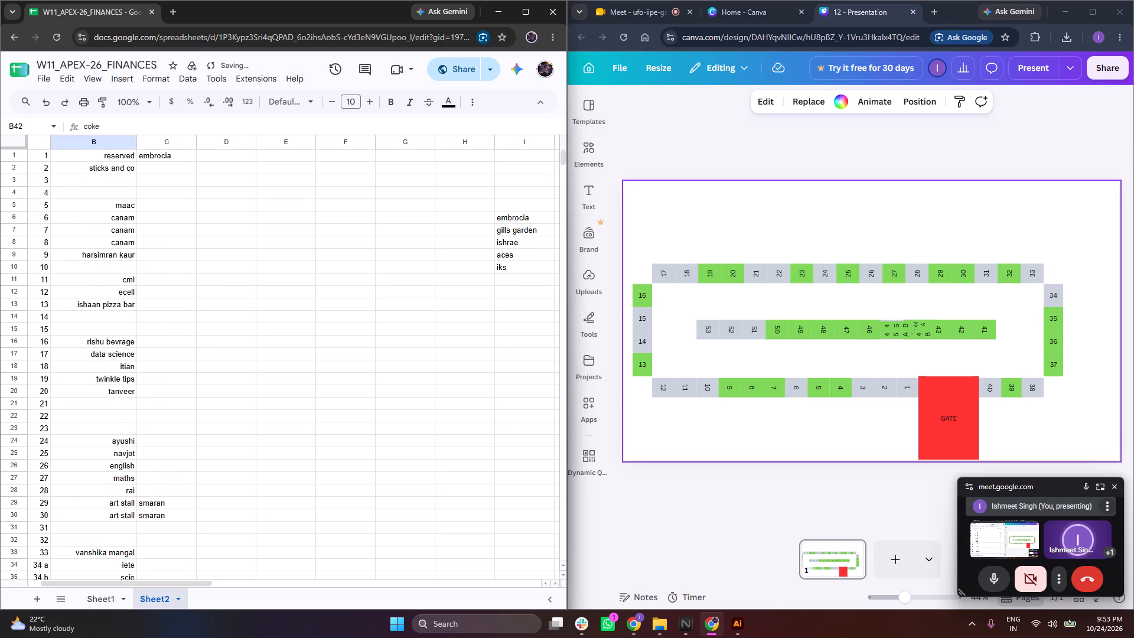
pyautogui.click(510, 217)
pyautogui.press('BackSpace')
pyautogui.click(511, 226)
pyautogui.press('BackSpace')
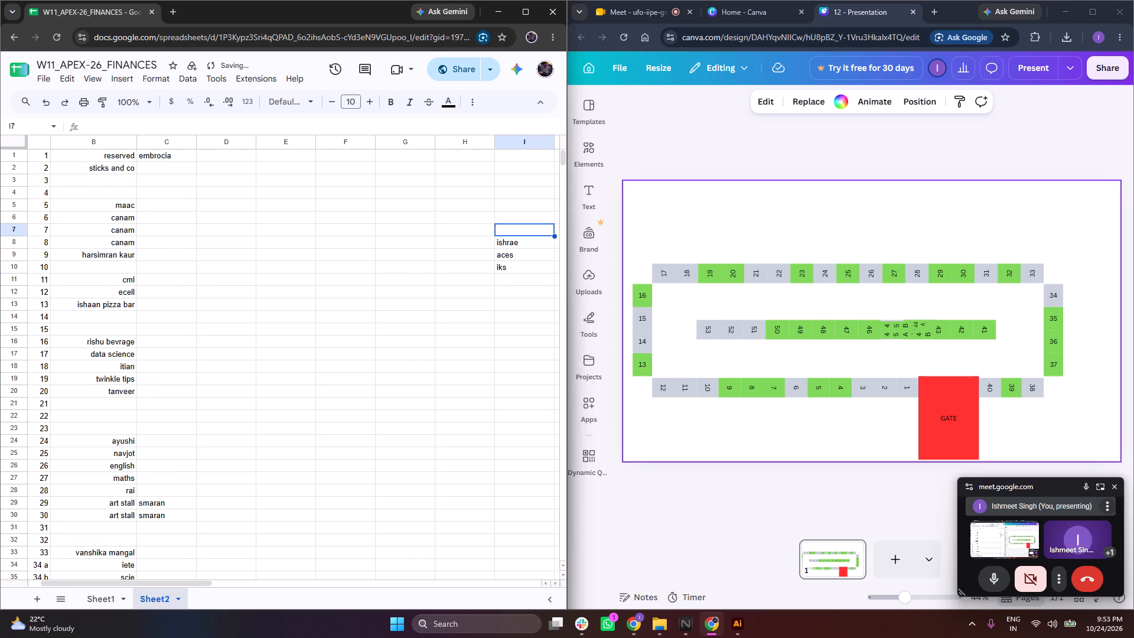
# Examine the rows for stalls 21 to 23 against the clubs still listed in column I.
pyautogui.scroll(-1, 371, 276)
pyautogui.click(371, 276)
pyautogui.scroll(1, 246, 249)
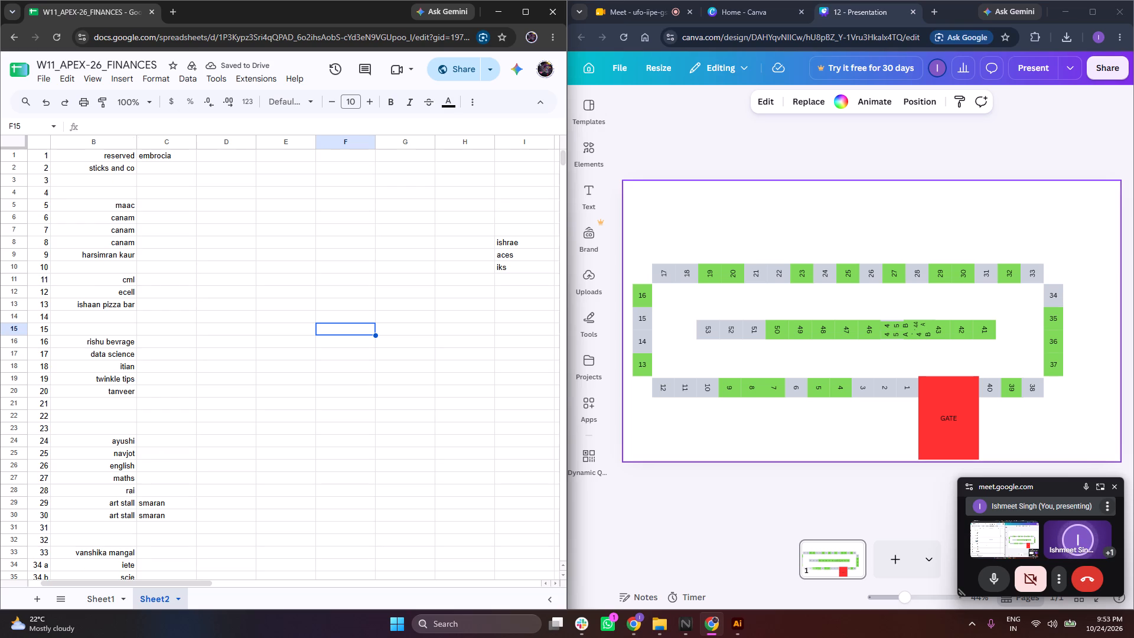
pyautogui.click(120, 401)
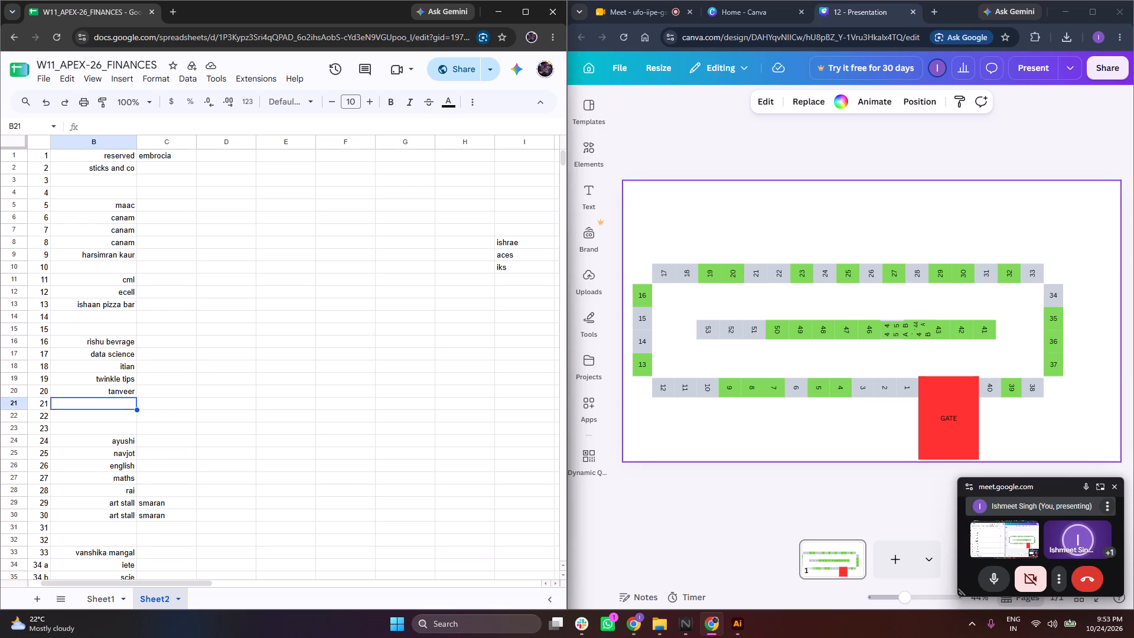
pyautogui.moveTo(121, 428); pyautogui.dragTo(119, 408)
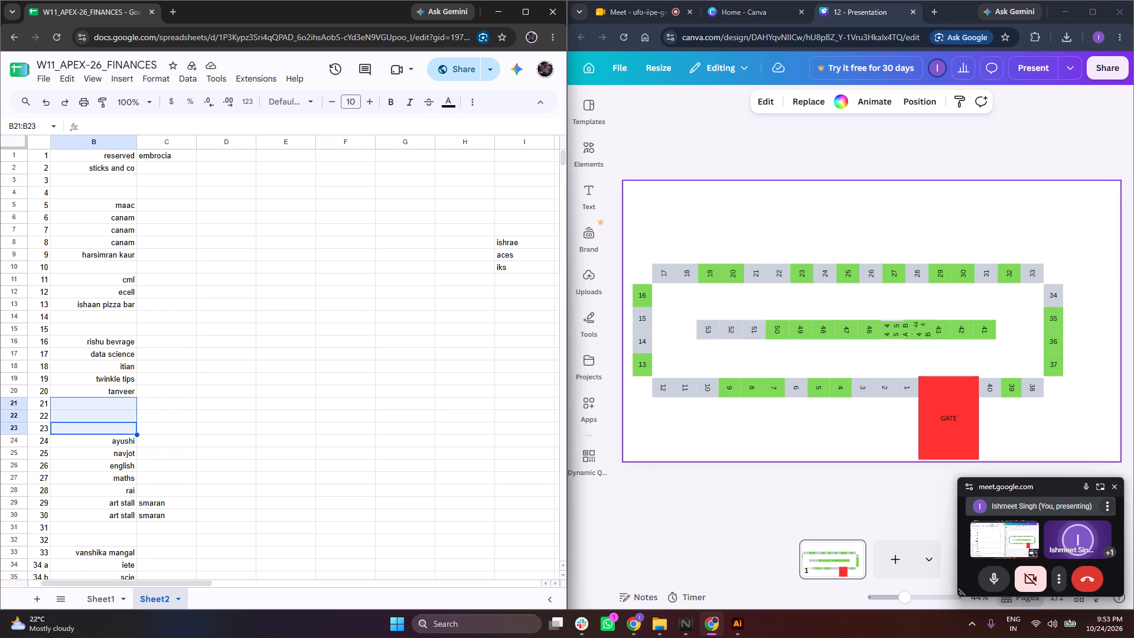
pyautogui.moveTo(519, 268); pyautogui.dragTo(516, 243)
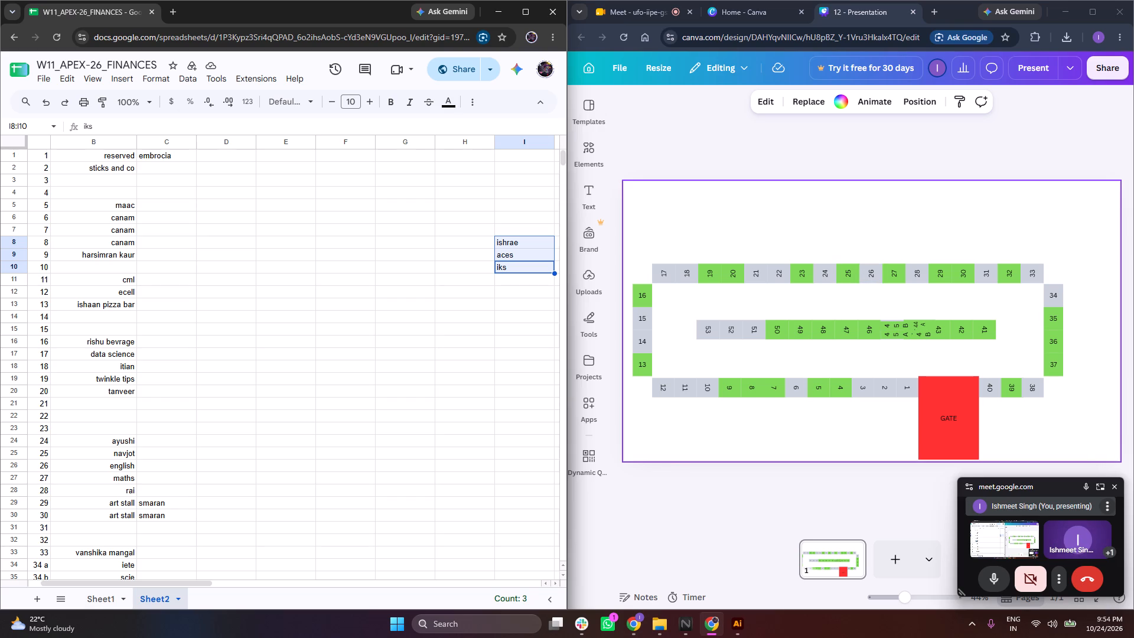
# On Sheet1, clear the stall number in cell H4 for the krishna friend stall.
pyautogui.click(102, 604)
pyautogui.scroll(1, 395, 421)
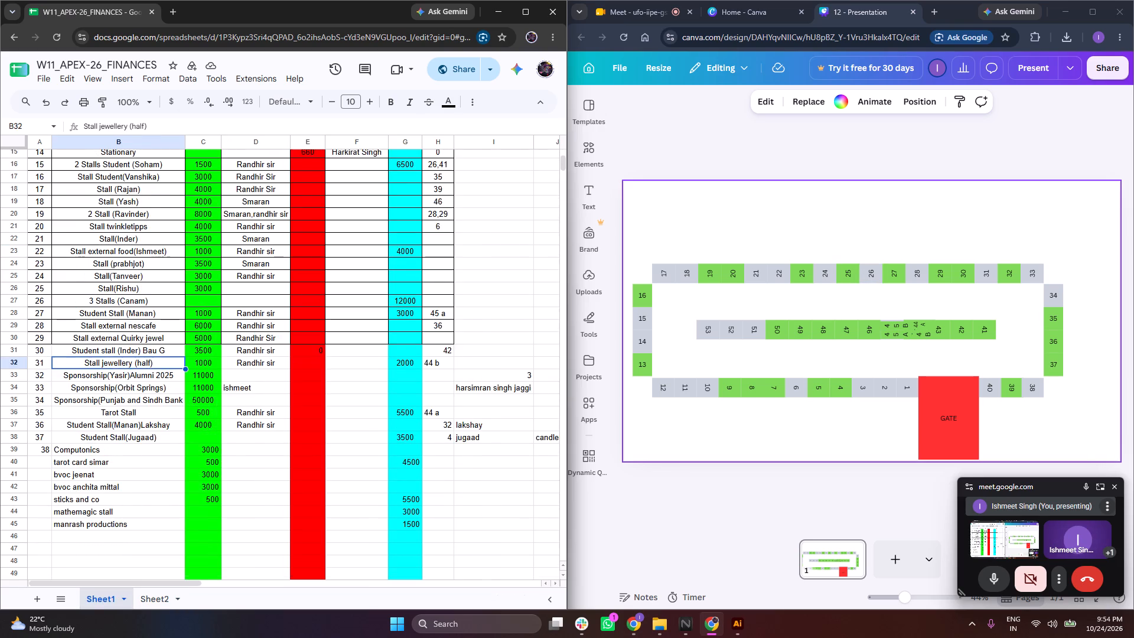
pyautogui.scroll(1, 395, 421)
pyautogui.scroll(3, 449, 349)
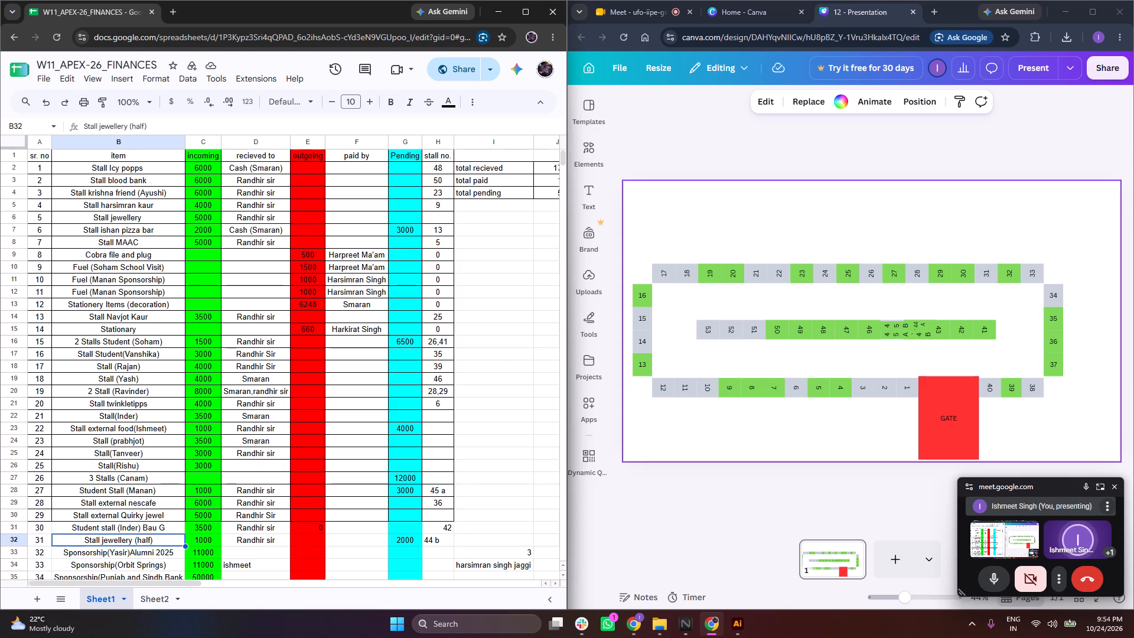
pyautogui.click(438, 191)
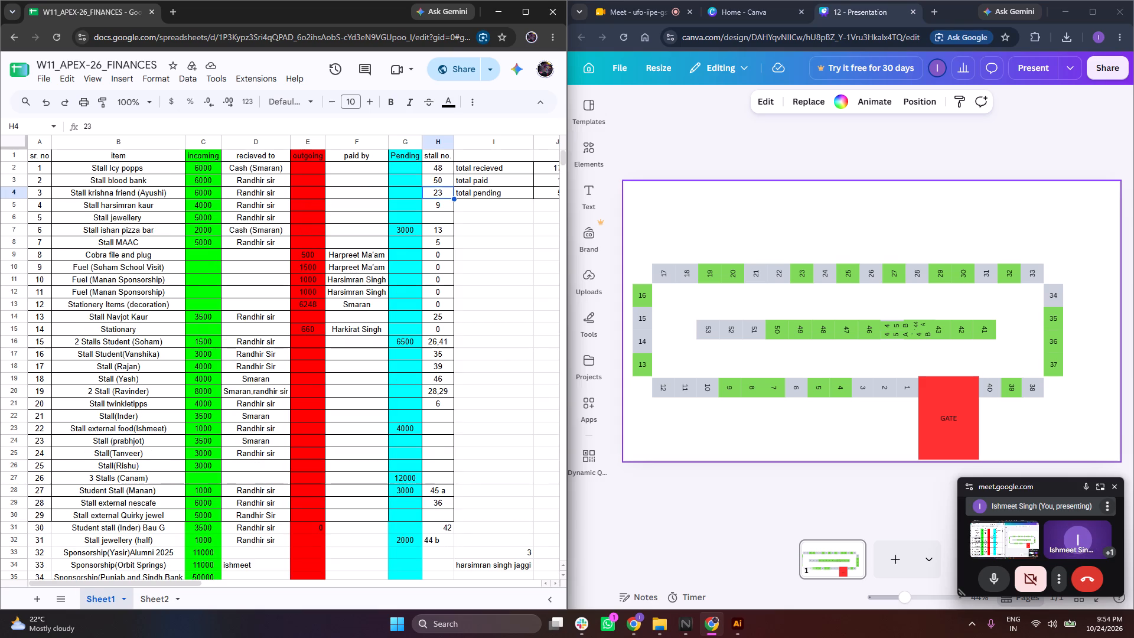
pyautogui.press('BackSpace')
# Return to Sheet2 and check the whole stall list for stalls that have no occupant.
pyautogui.click(144, 601)
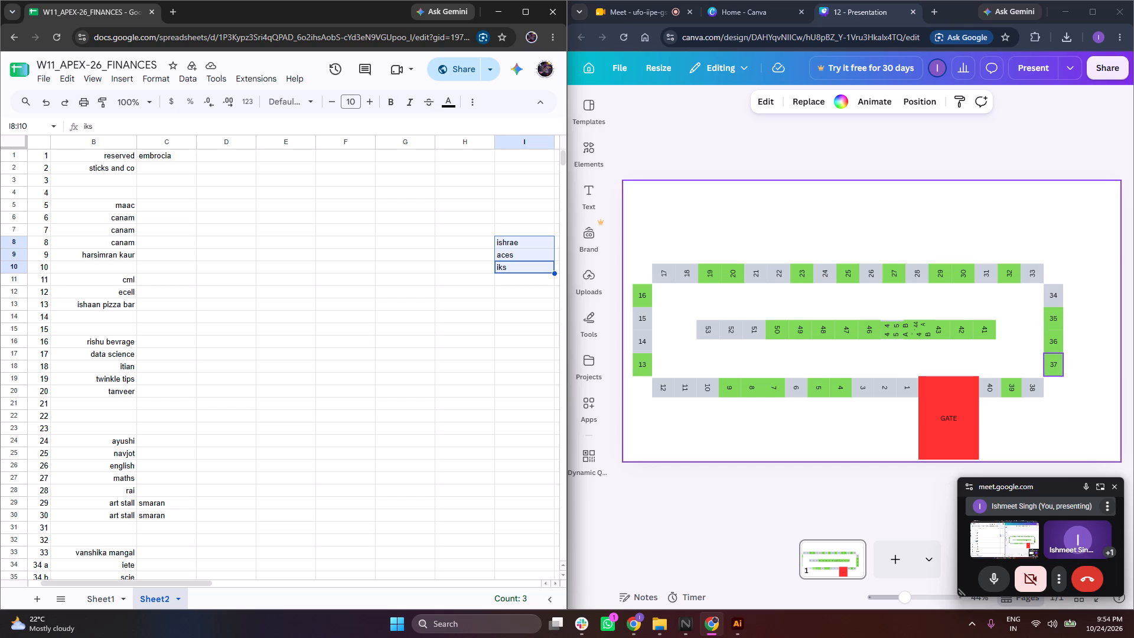
pyautogui.click(151, 181)
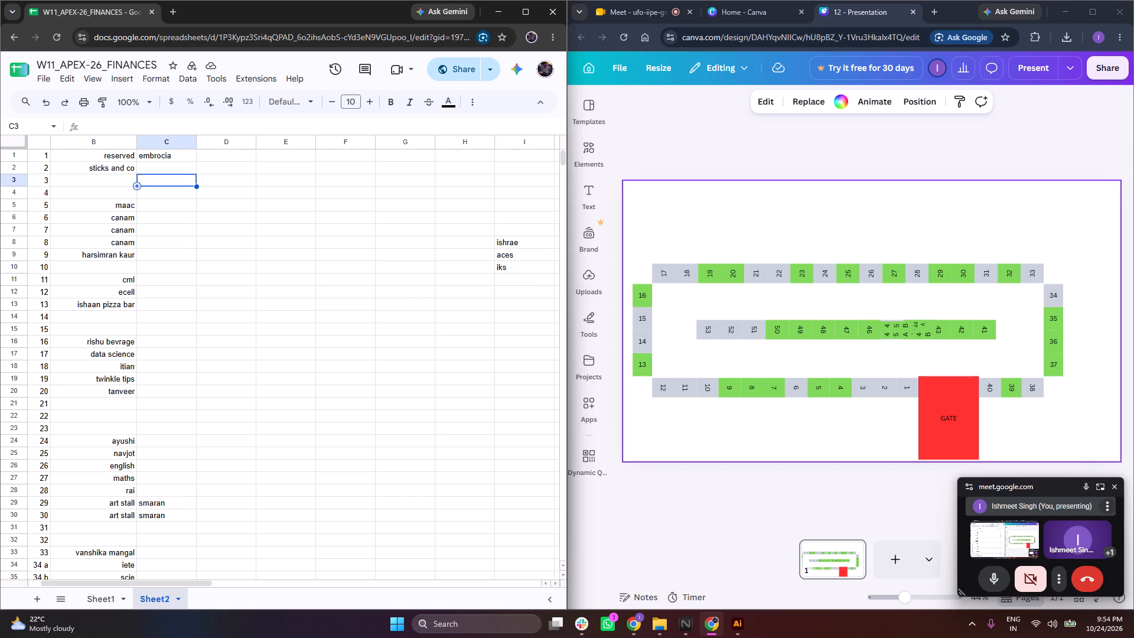
pyautogui.click(164, 190)
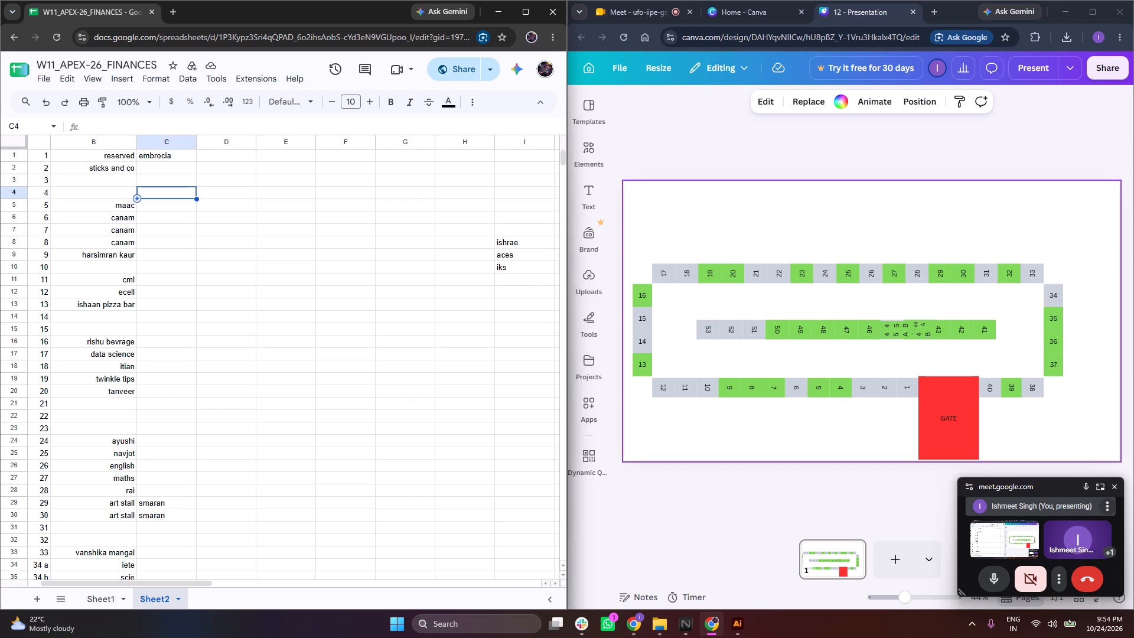
pyautogui.click(164, 177)
pyautogui.click(169, 191)
pyautogui.click(164, 271)
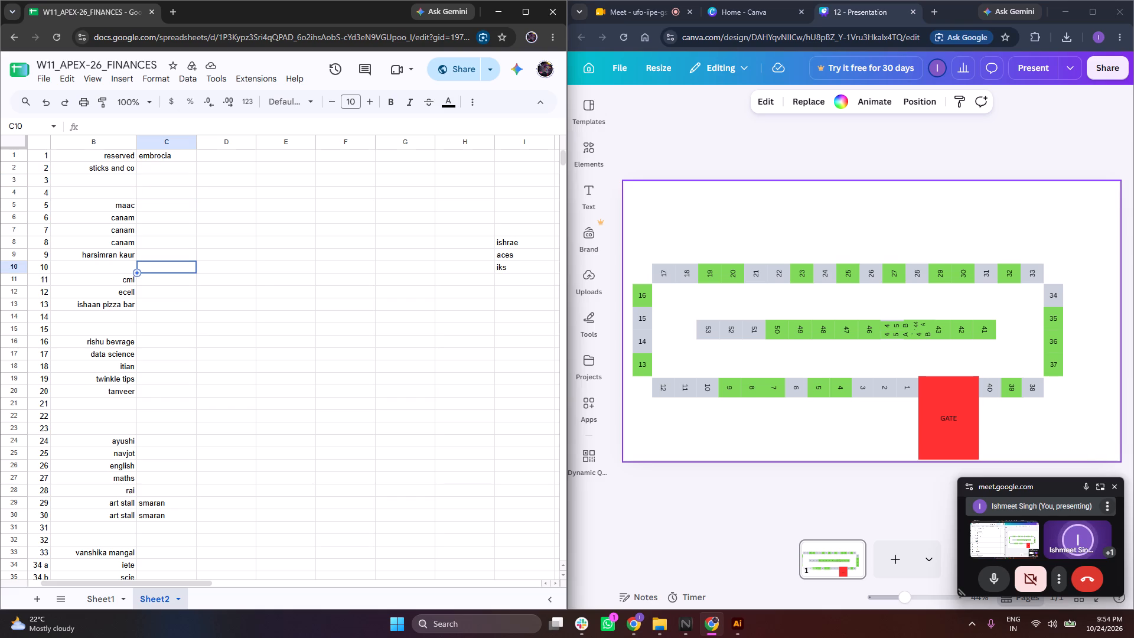
pyautogui.click(163, 404)
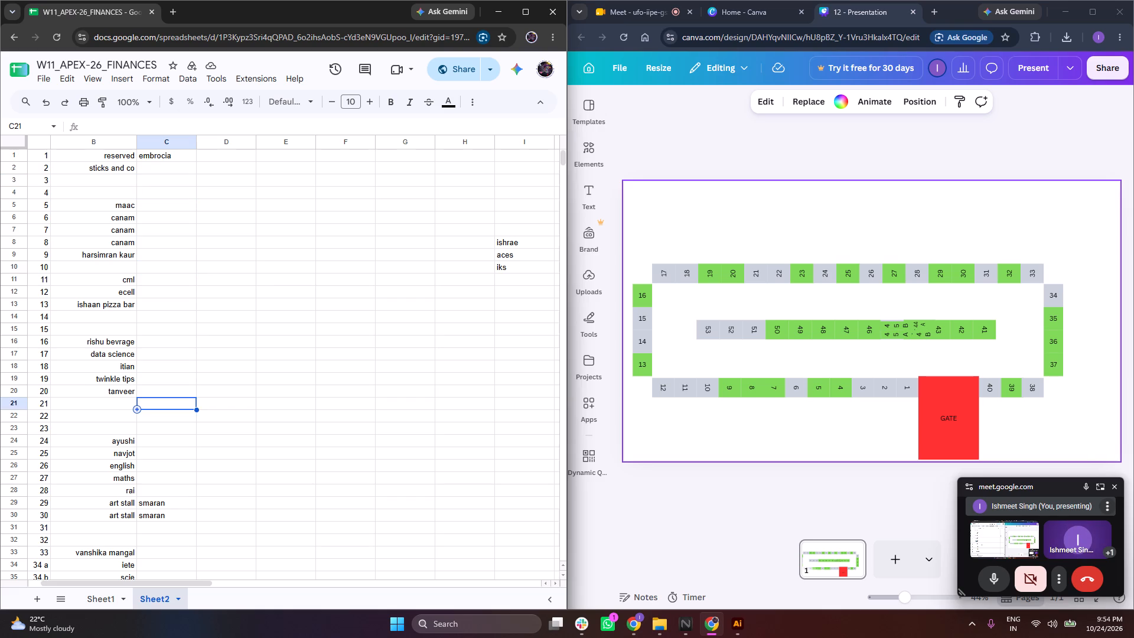
pyautogui.click(166, 417)
pyautogui.click(174, 430)
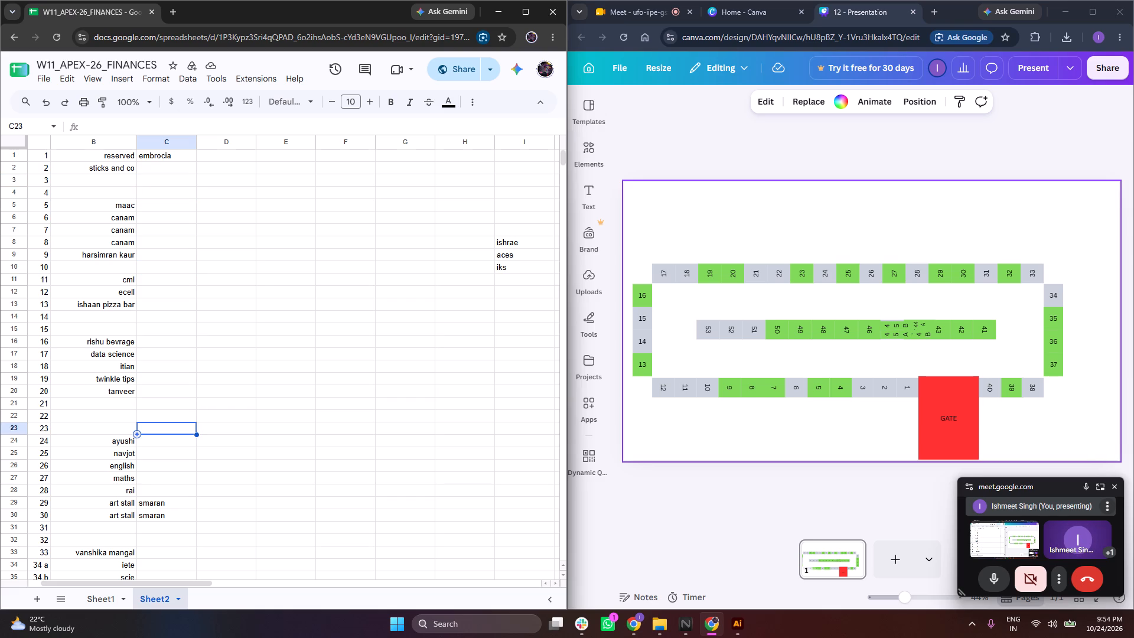
pyautogui.click(170, 529)
pyautogui.click(165, 545)
pyautogui.scroll(-2, 350, 434)
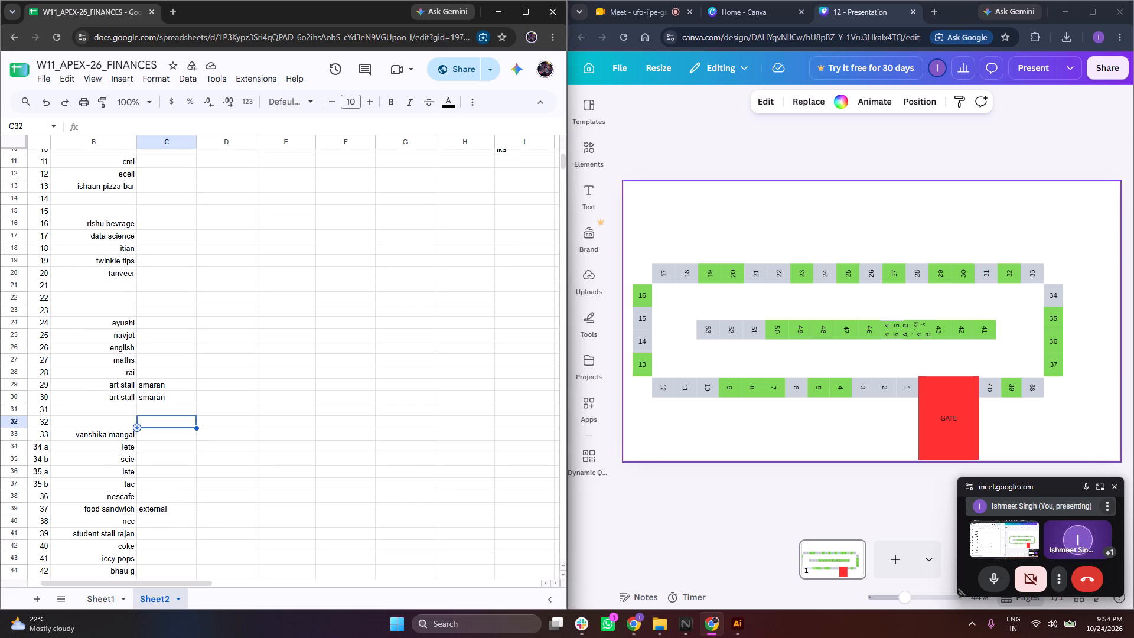
pyautogui.scroll(-5, 350, 434)
pyautogui.scroll(1, 350, 434)
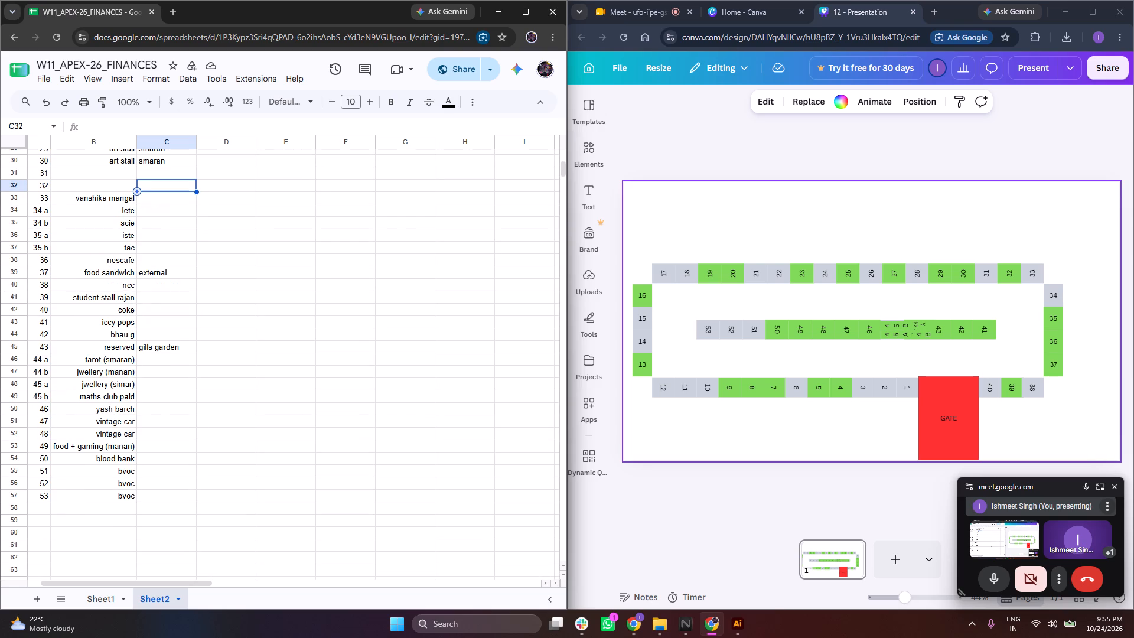
pyautogui.scroll(5, 350, 434)
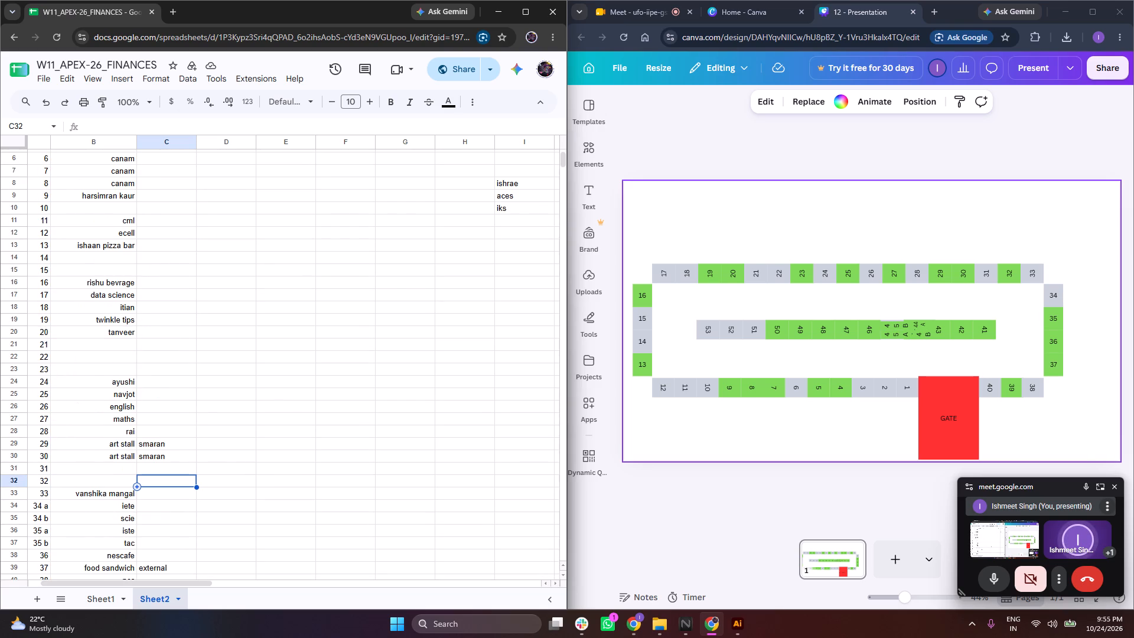
pyautogui.scroll(1, 233, 523)
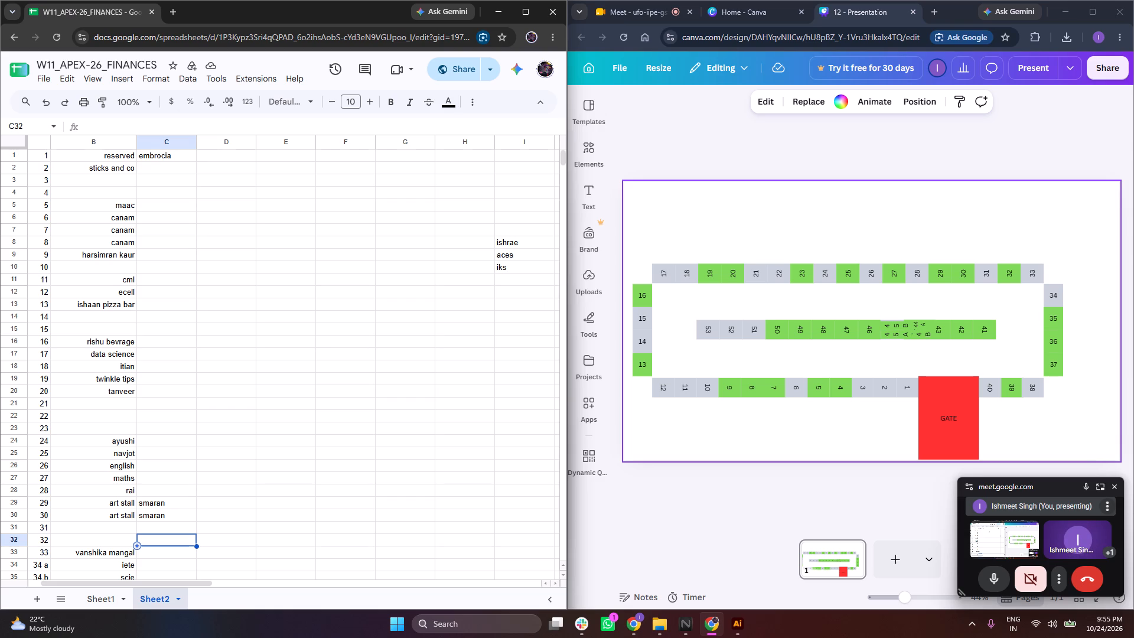
# Add kolkata and urban below iks in the remaining-clubs list, in cells I11 and I12.
pyautogui.click(522, 277)
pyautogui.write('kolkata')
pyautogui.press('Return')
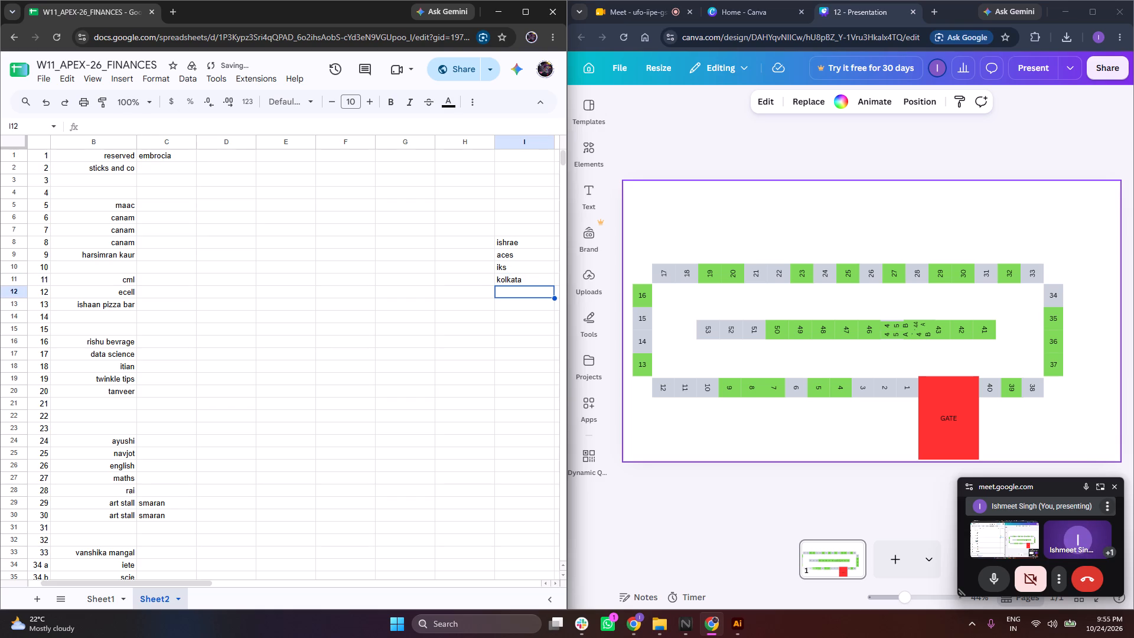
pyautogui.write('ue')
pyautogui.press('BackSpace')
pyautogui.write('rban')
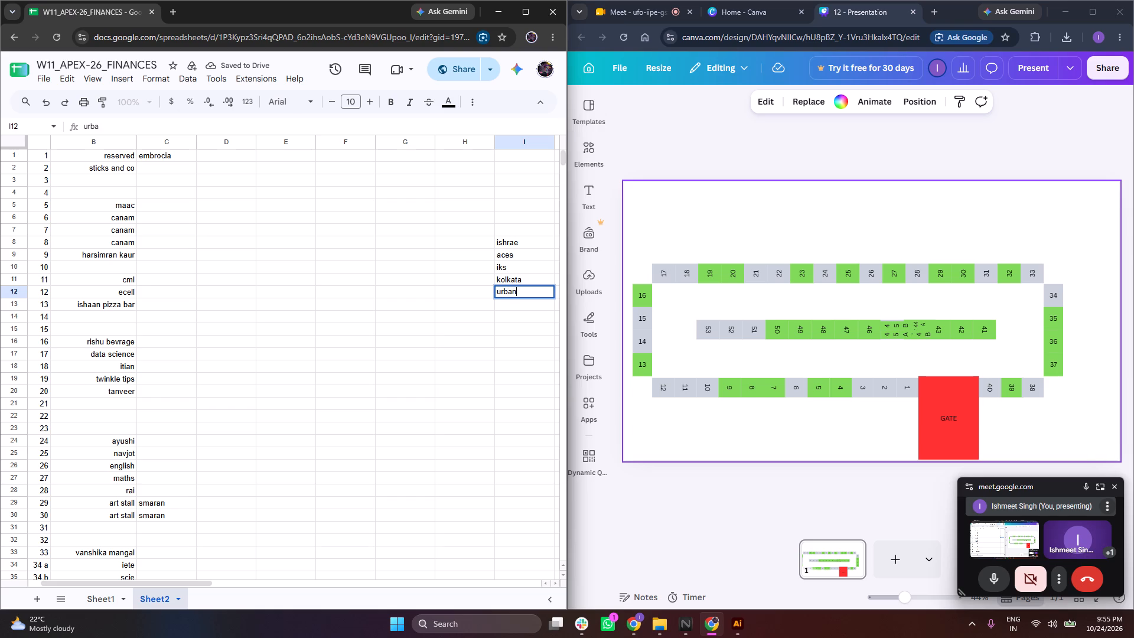
pyautogui.click(386, 328)
# Examine the rows for stalls 31 to 34 b on Sheet2 against stall 34 in the Canva layout.
pyautogui.scroll(-1, 265, 435)
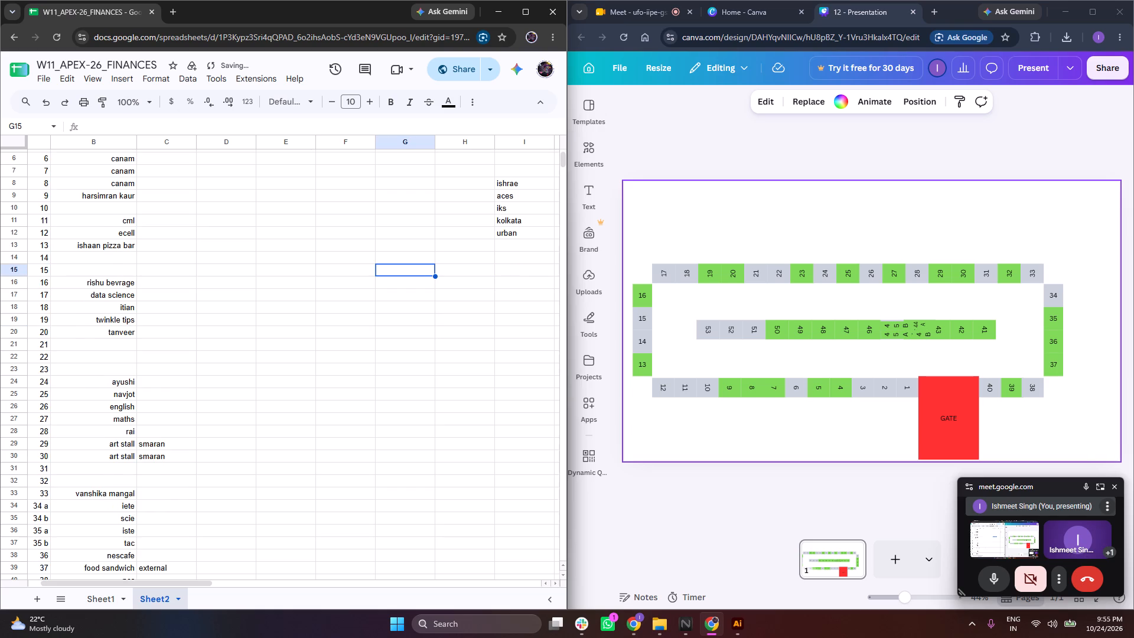
pyautogui.click(170, 507)
pyautogui.click(170, 517)
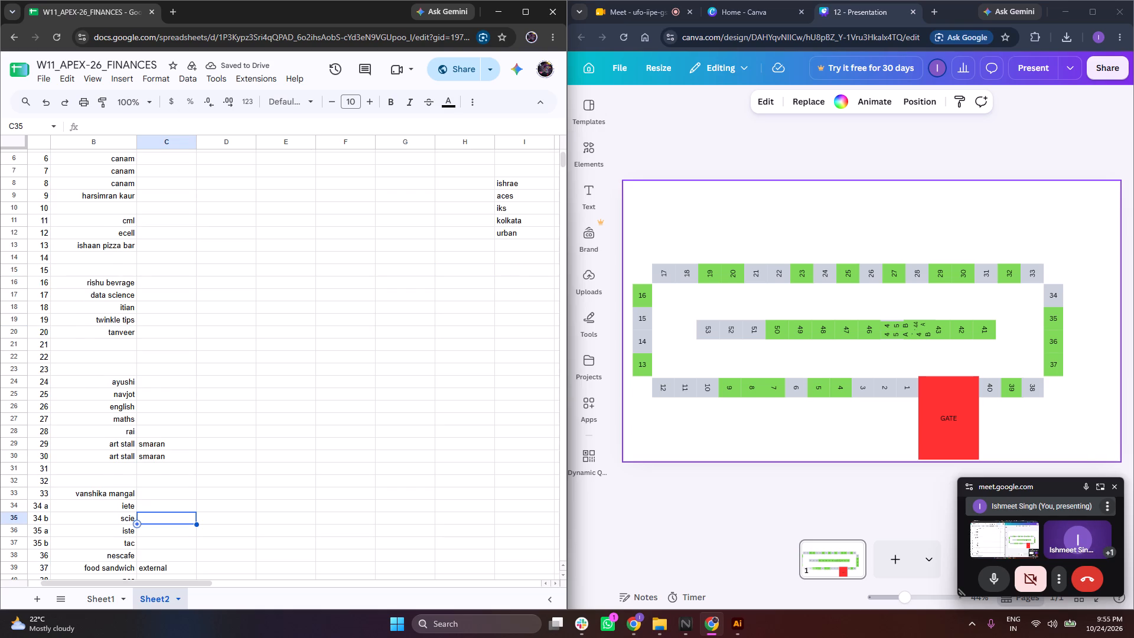
pyautogui.click(175, 502)
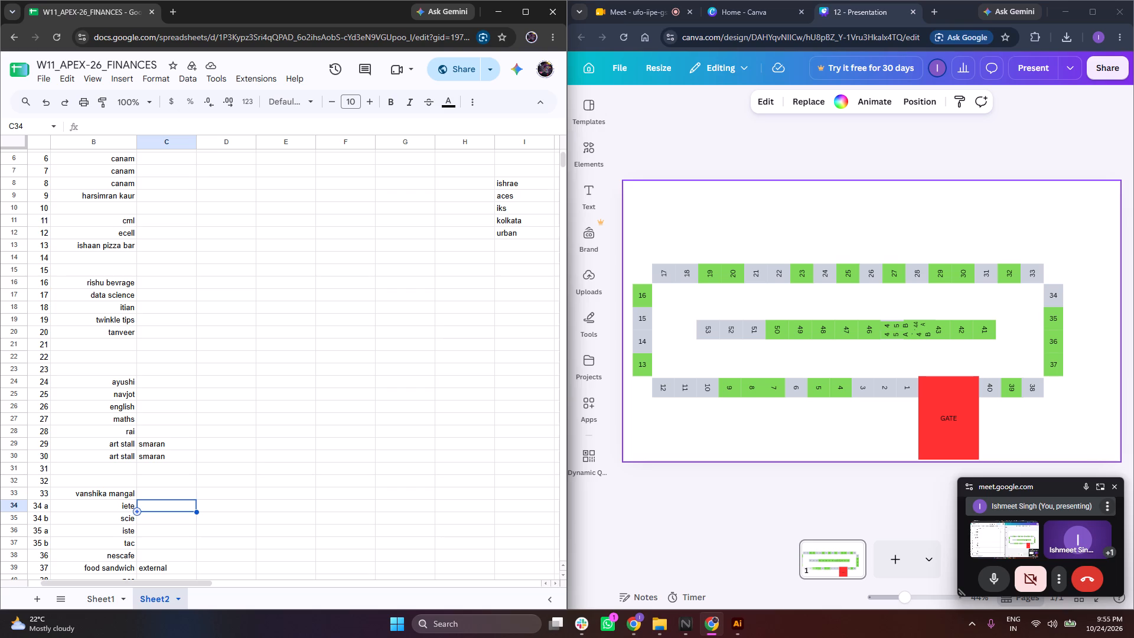
pyautogui.click(183, 475)
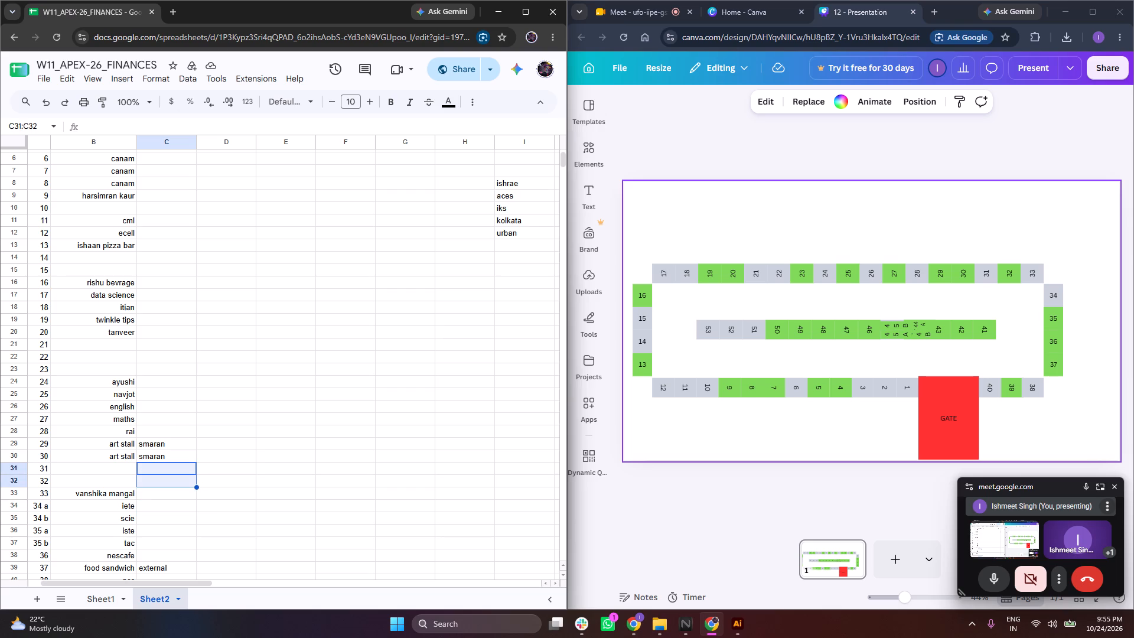
pyautogui.click(1060, 295)
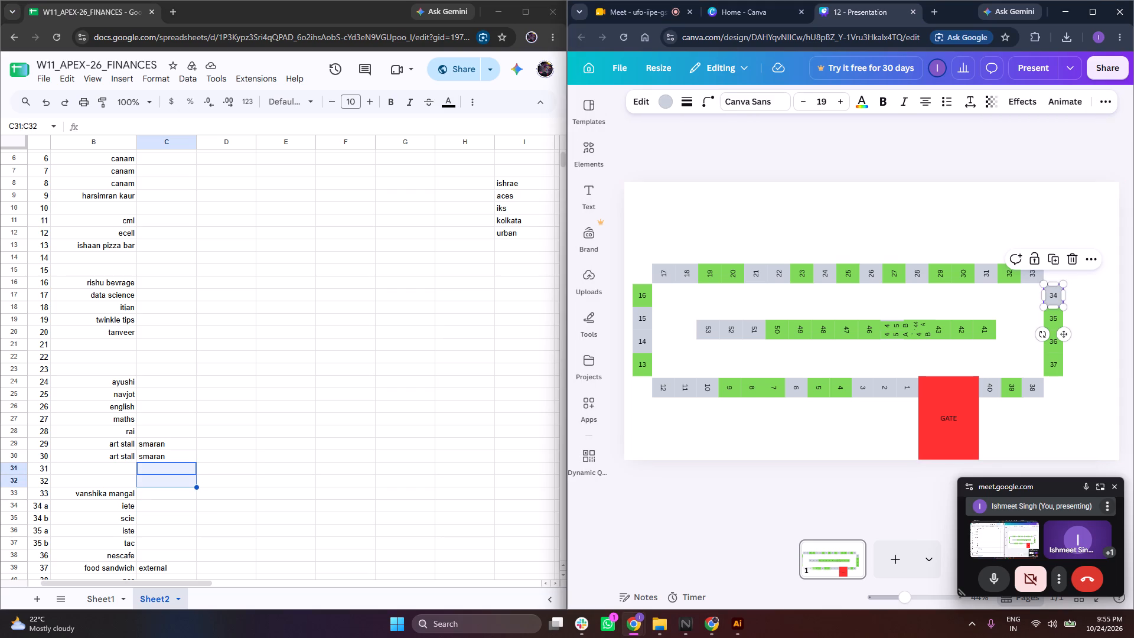
pyautogui.click(351, 468)
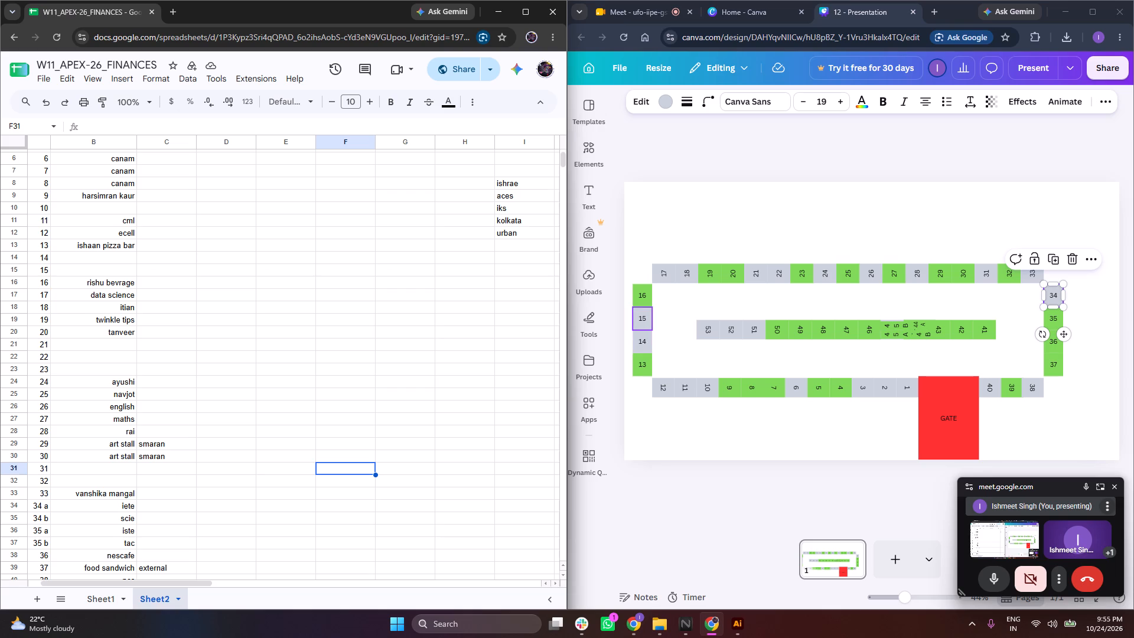
# Assign stall 14 to kolkata in column B and mark it pending in column C.
pyautogui.click(88, 252)
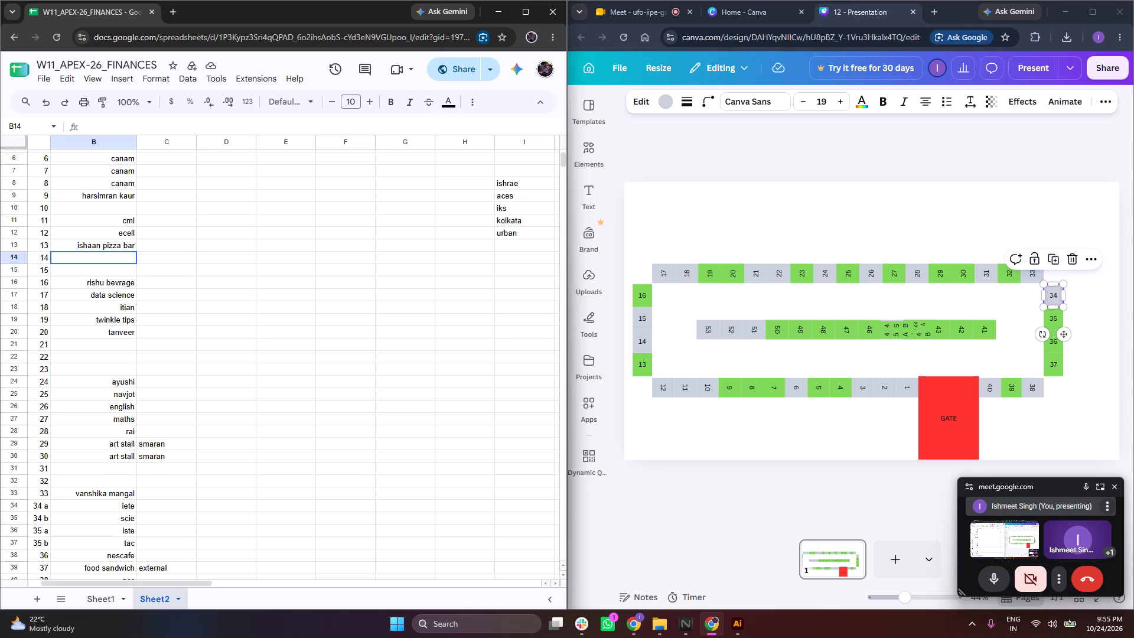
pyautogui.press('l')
pyautogui.press('BackSpace')
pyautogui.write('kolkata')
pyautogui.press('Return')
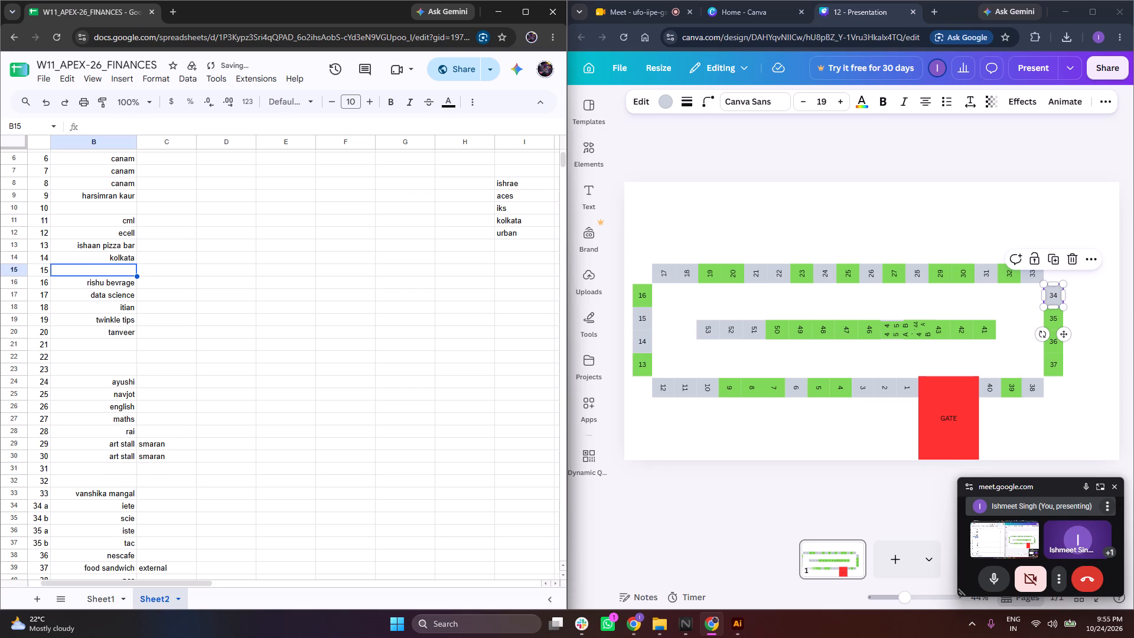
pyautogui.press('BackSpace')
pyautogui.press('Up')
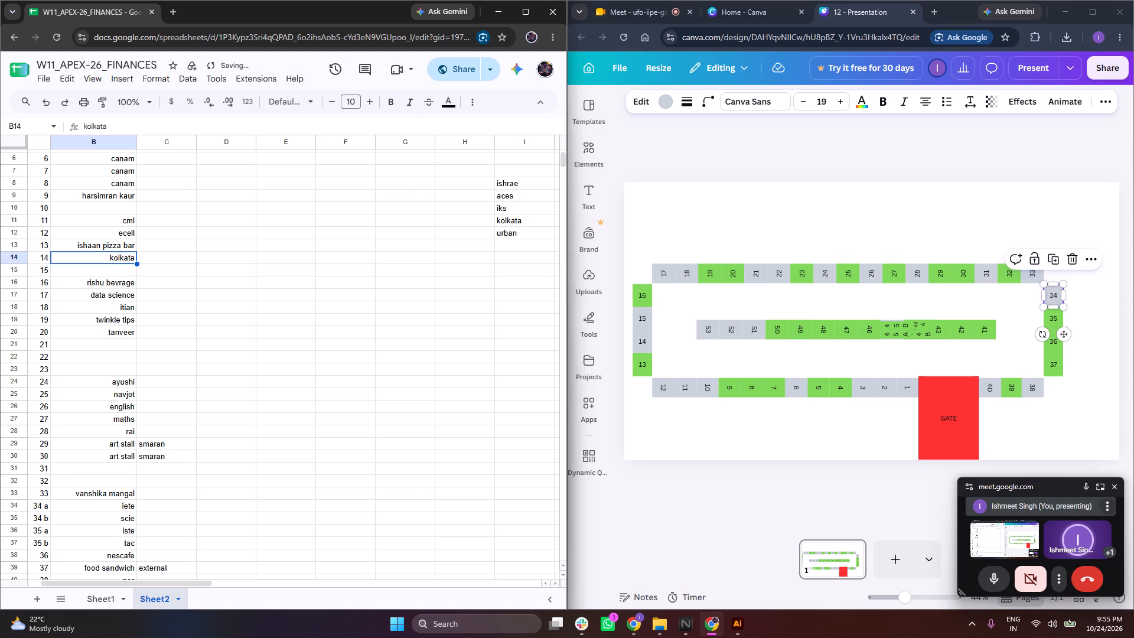
pyautogui.click(151, 255)
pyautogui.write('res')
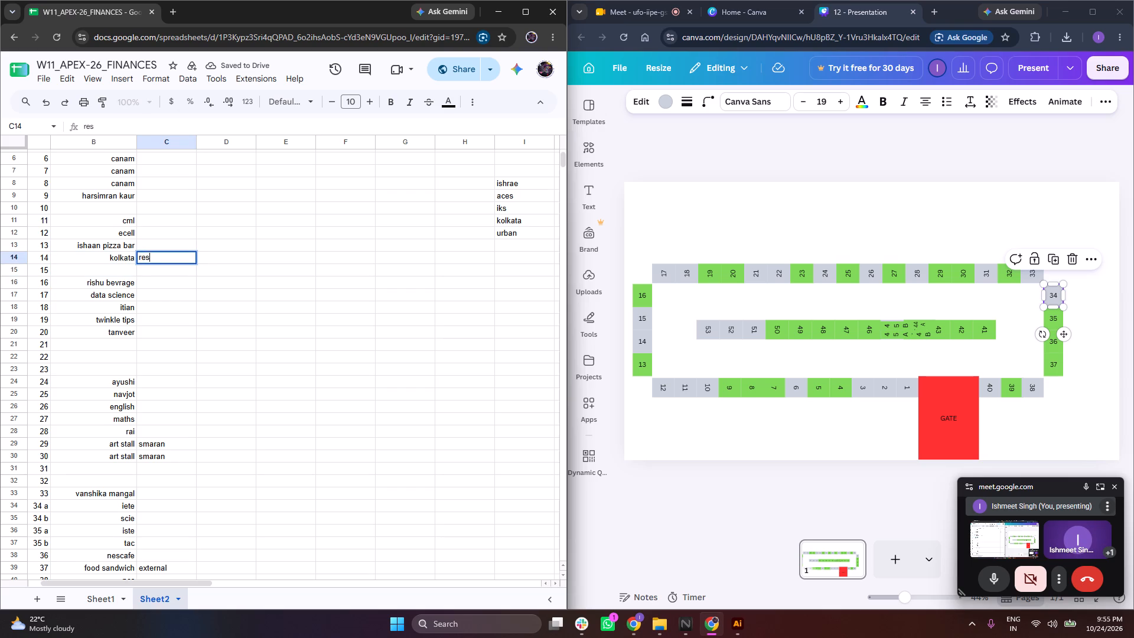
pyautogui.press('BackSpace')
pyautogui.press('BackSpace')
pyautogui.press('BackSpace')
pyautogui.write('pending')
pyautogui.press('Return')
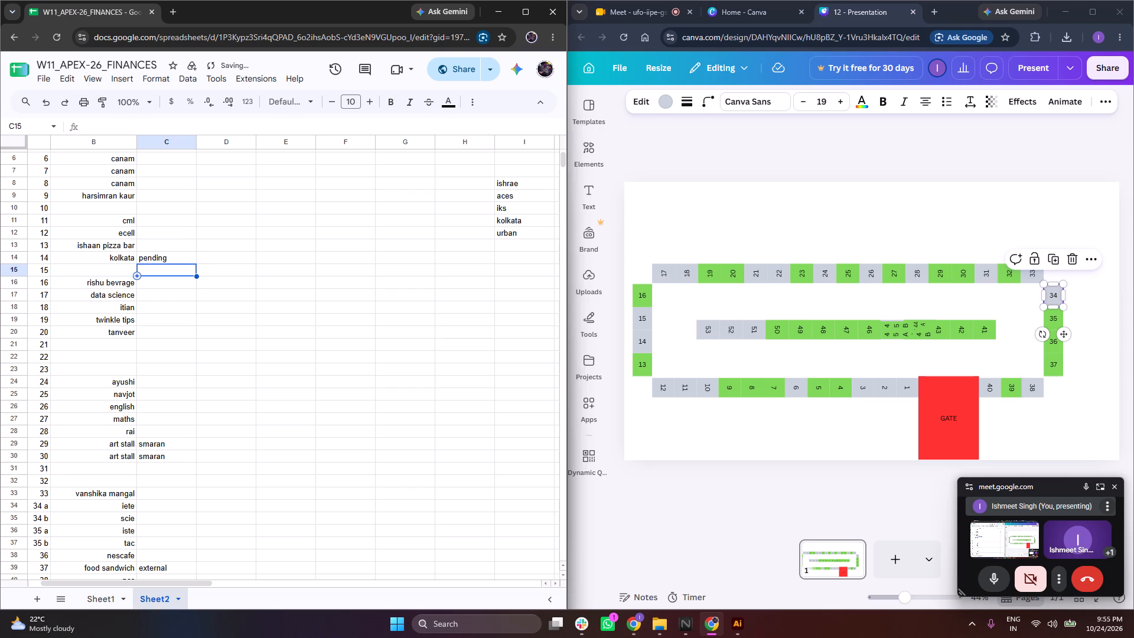
# Assign stall 15 to urban in column B and mark it pending in column C.
pyautogui.click(122, 271)
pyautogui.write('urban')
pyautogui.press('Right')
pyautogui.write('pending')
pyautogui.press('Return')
# Fill stalls 21, 22 and 23 in column B with ishrae, aces and iks.
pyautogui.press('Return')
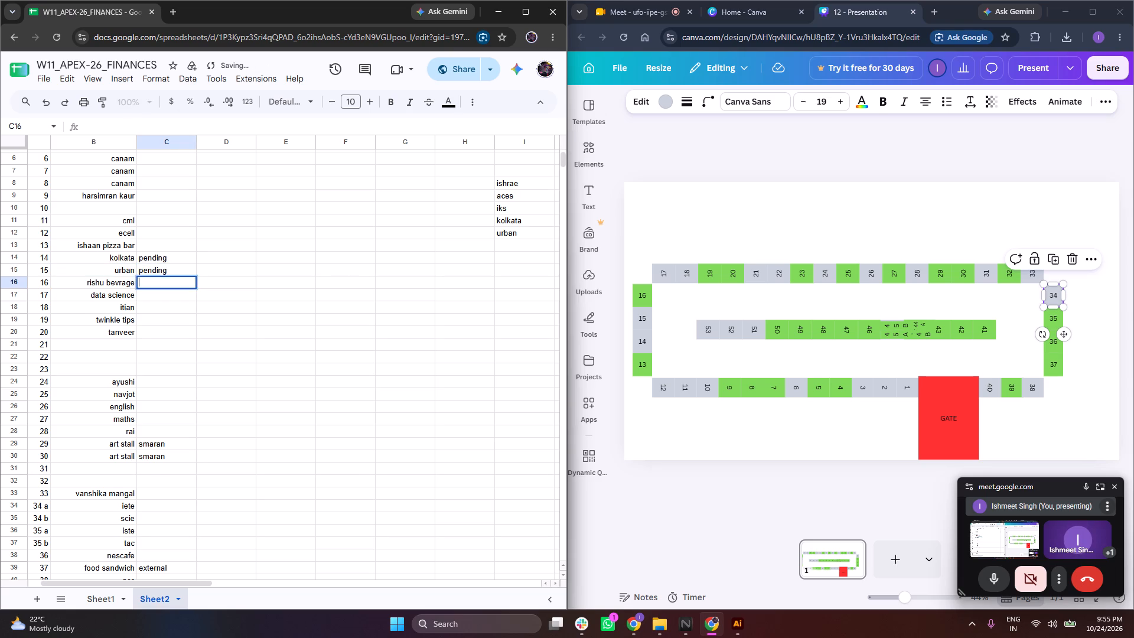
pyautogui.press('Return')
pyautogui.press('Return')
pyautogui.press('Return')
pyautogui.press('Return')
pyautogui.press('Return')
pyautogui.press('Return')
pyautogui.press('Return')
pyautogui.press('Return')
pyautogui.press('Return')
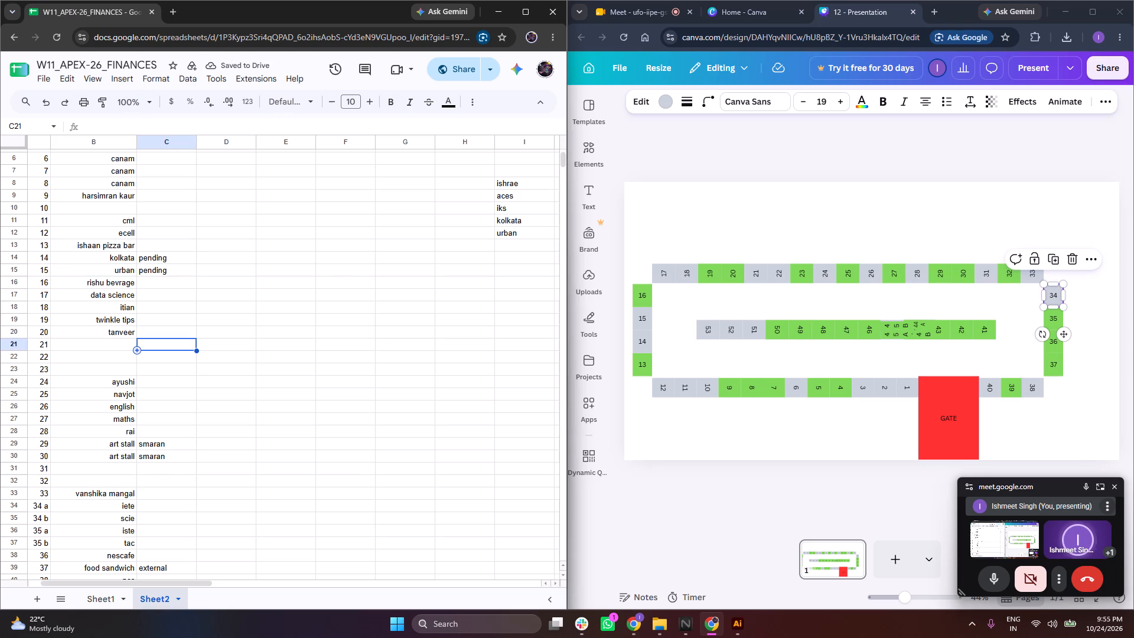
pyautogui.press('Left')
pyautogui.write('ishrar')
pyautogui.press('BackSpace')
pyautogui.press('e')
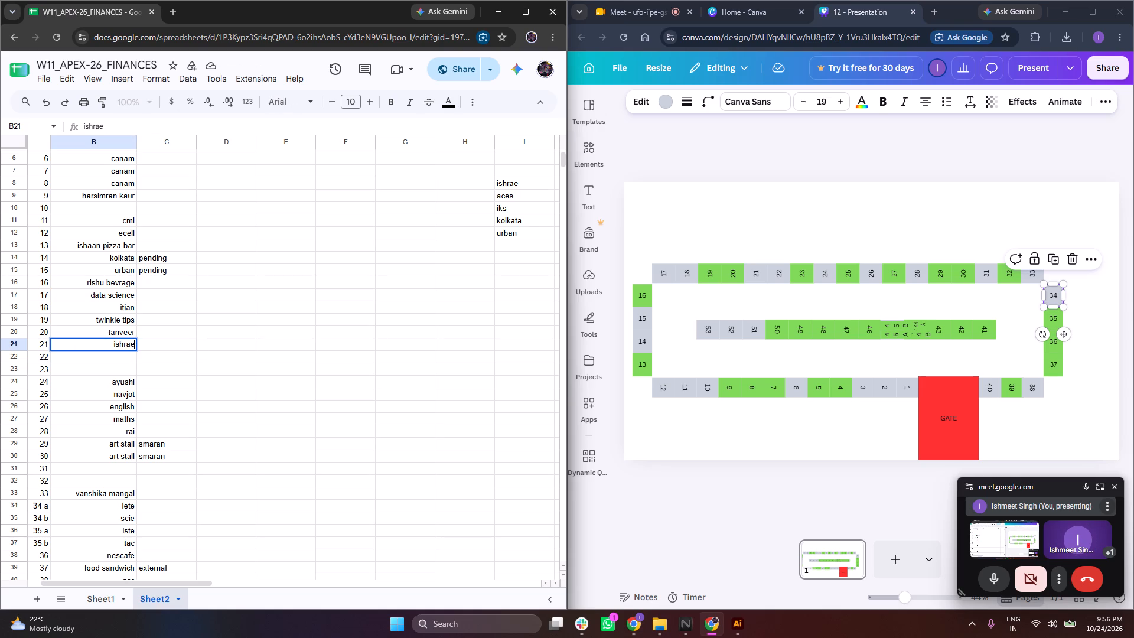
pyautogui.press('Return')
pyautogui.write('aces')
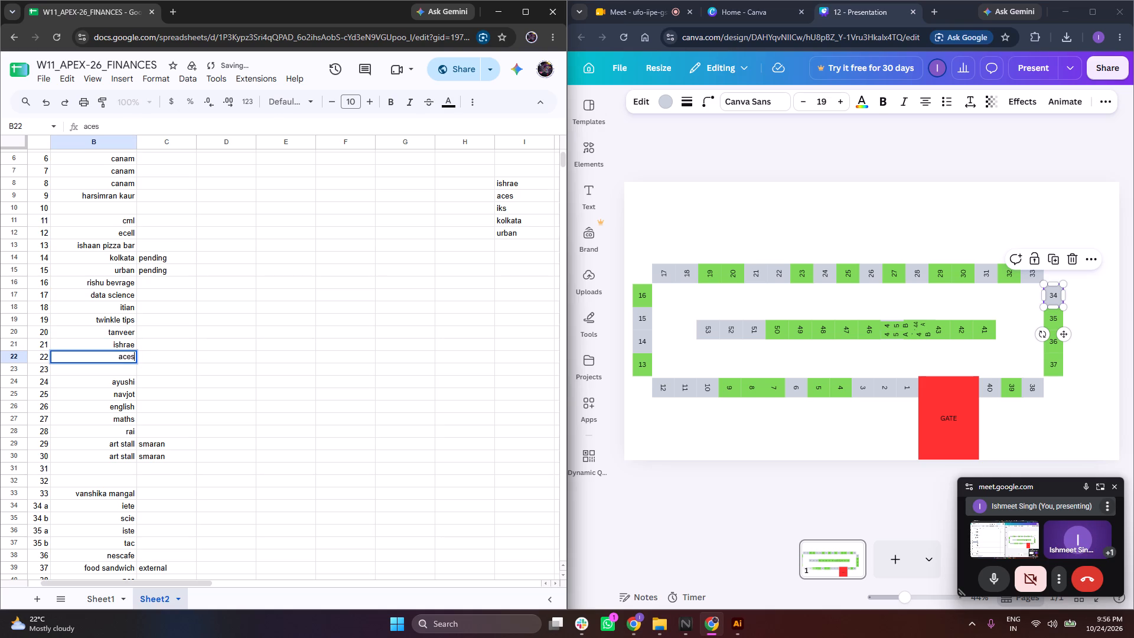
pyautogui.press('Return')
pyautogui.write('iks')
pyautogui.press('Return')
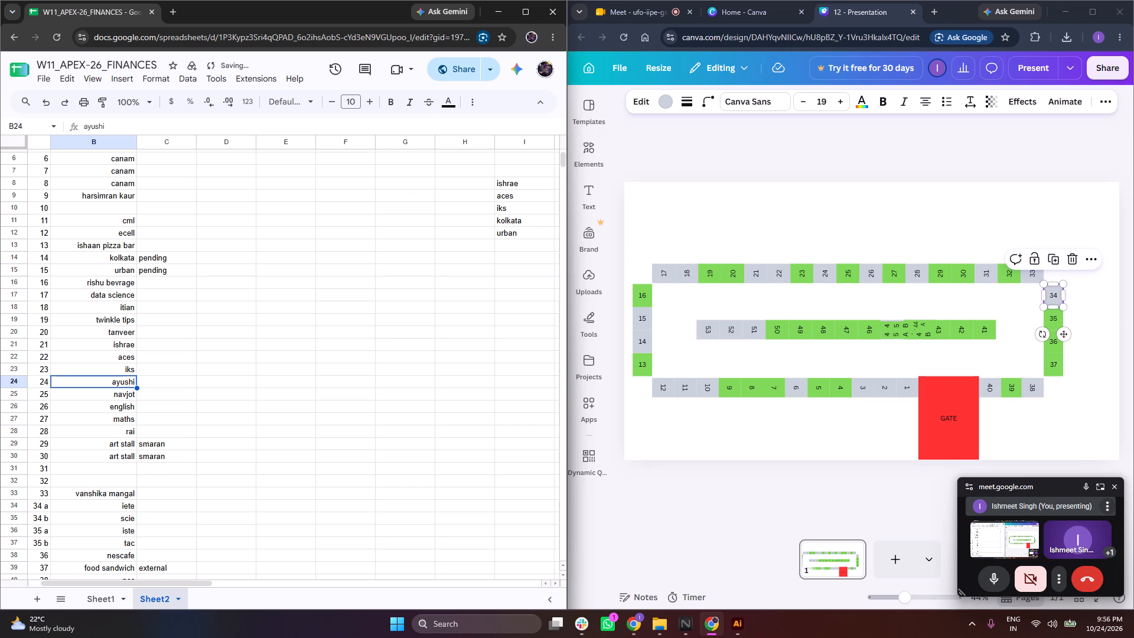
# Review the Sheet2 stall list for stalls still without an occupant and compare with the column I clubs.
pyautogui.scroll(1, 93, 482)
pyautogui.click(299, 425)
pyautogui.scroll(-1, 293, 429)
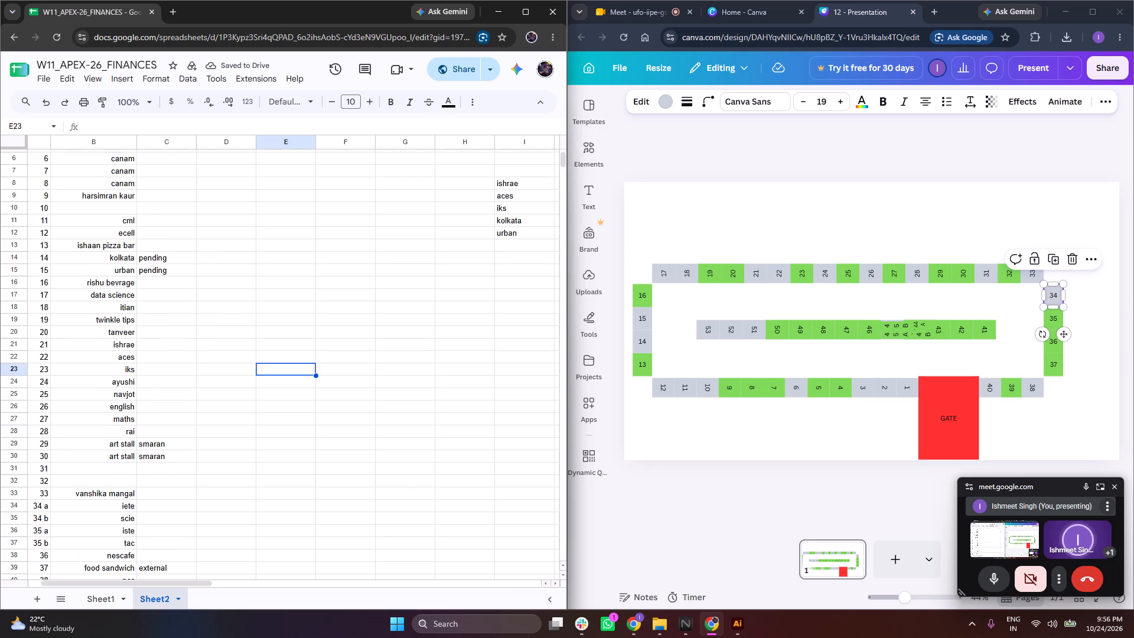
pyautogui.scroll(-1, 281, 432)
pyautogui.click(130, 407)
pyautogui.click(126, 419)
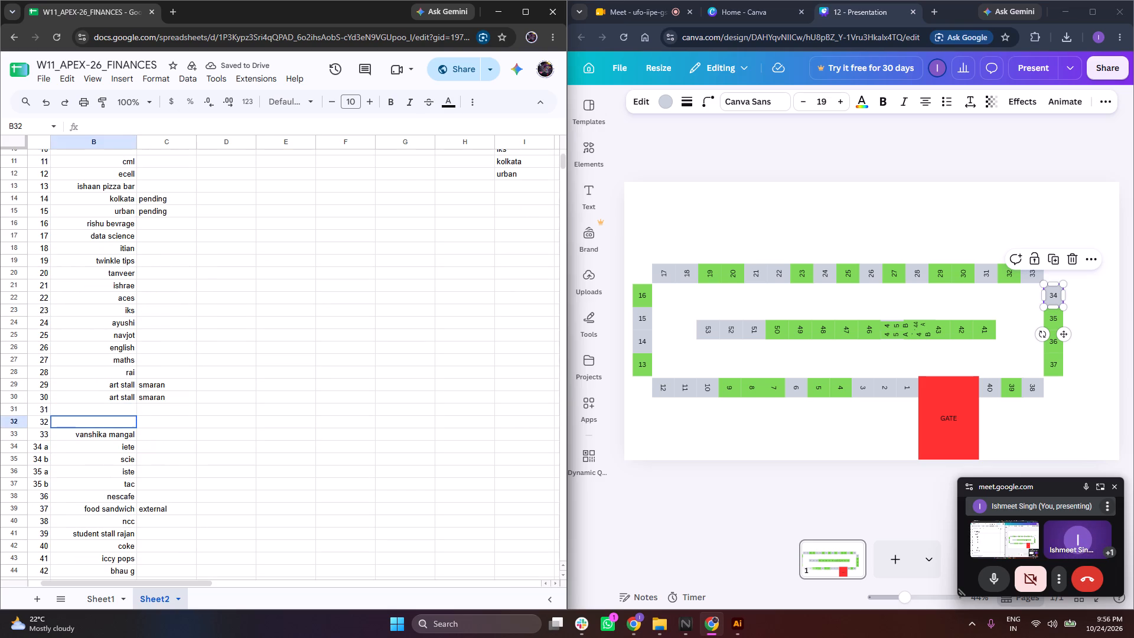
pyautogui.scroll(5, 175, 347)
pyautogui.moveTo(97, 181); pyautogui.dragTo(97, 191)
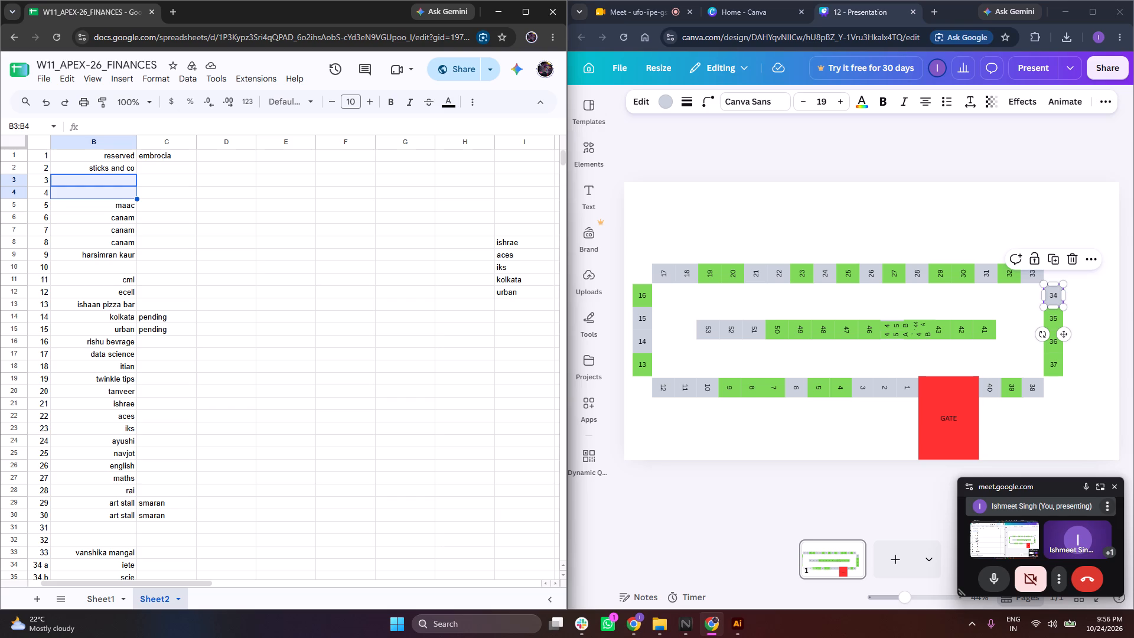
pyautogui.click(327, 340)
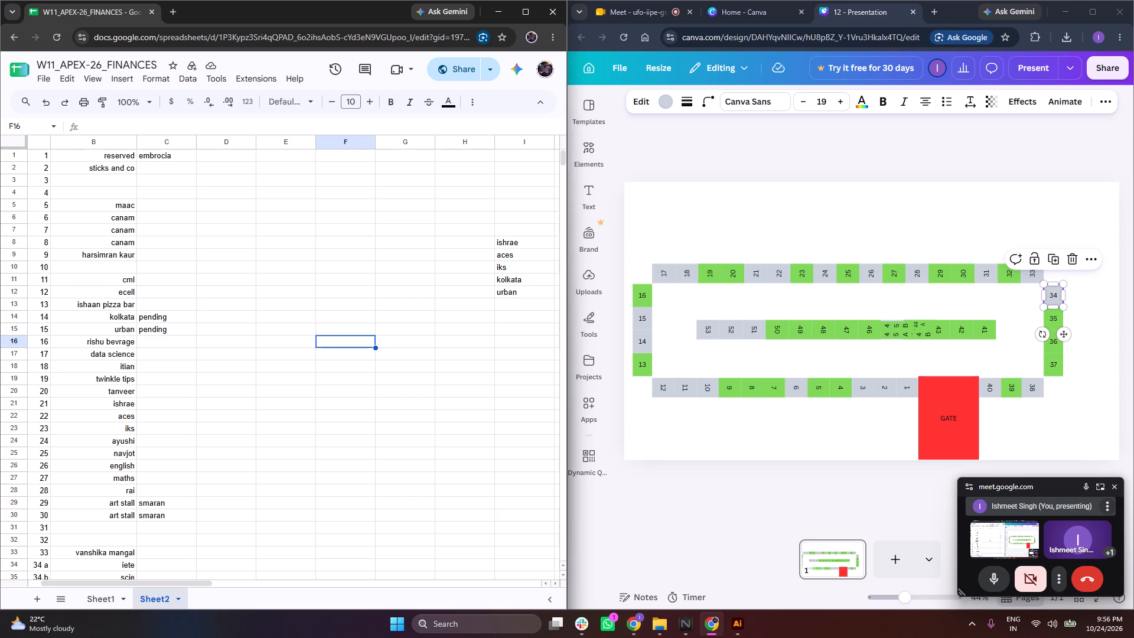
pyautogui.scroll(-1, 332, 351)
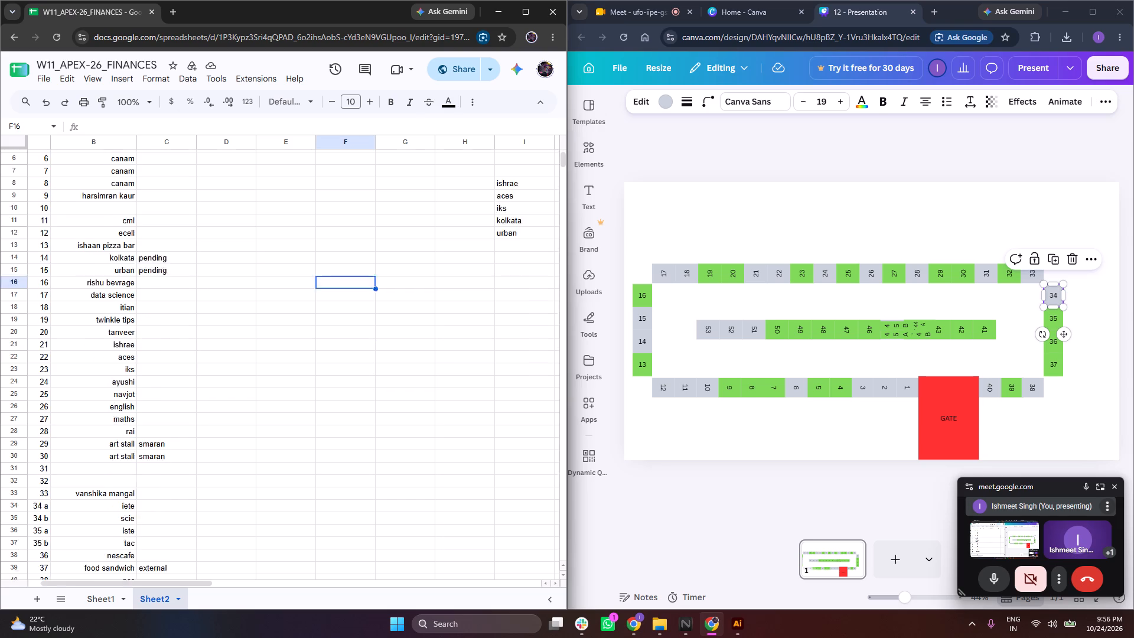
pyautogui.scroll(-2, 332, 351)
pyautogui.scroll(8, 340, 358)
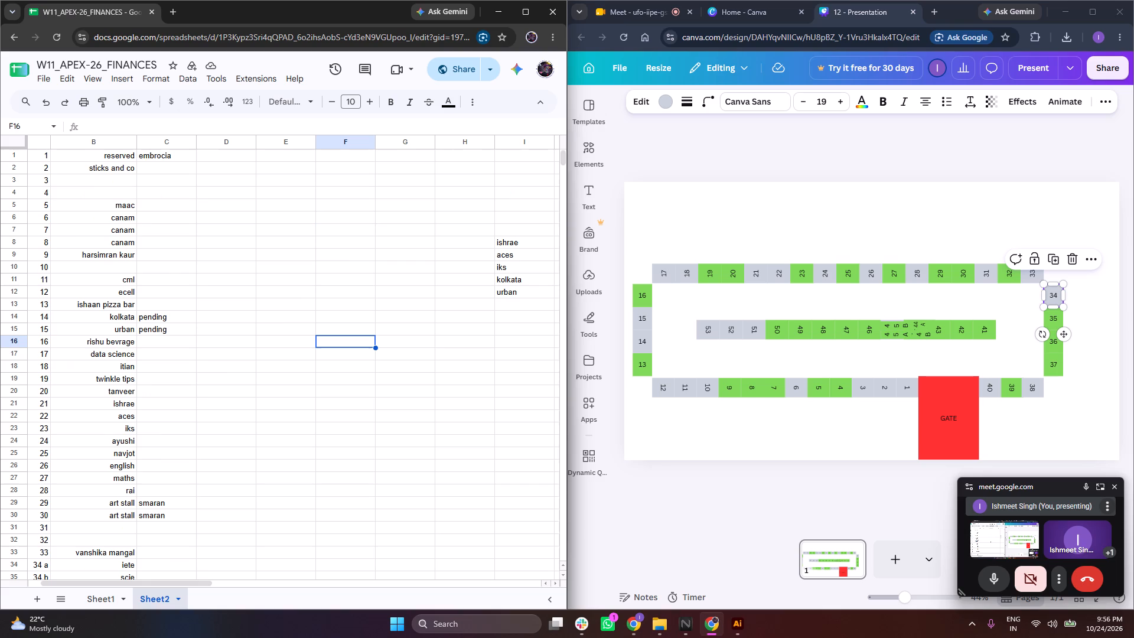
pyautogui.scroll(1, 340, 358)
pyautogui.click(503, 239)
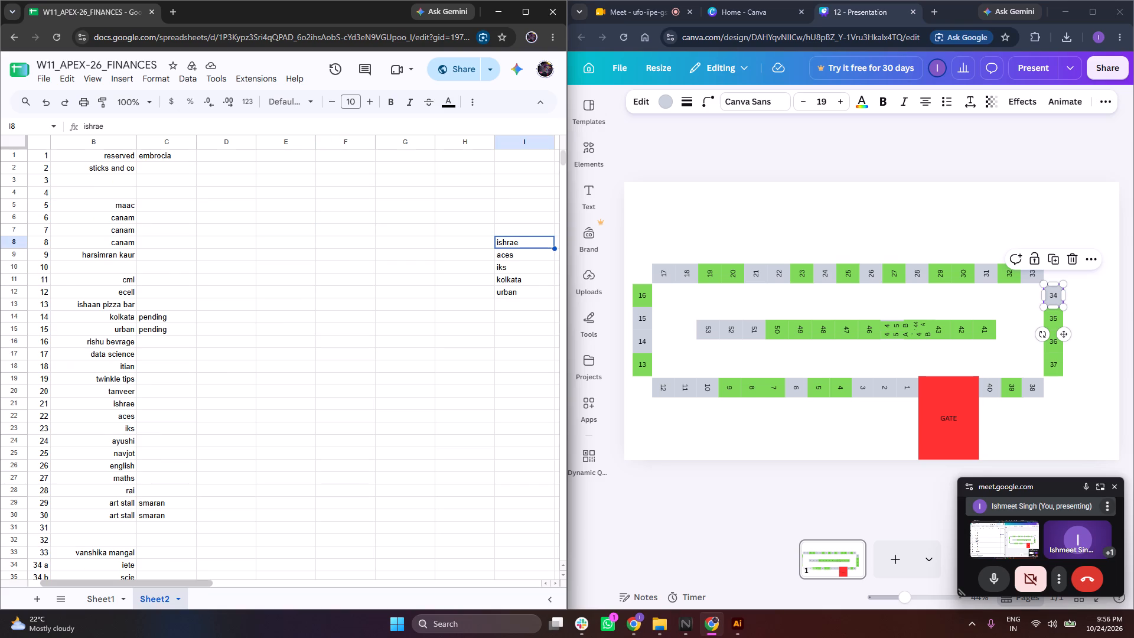
# Consult the stall entries on Sheet1, and on Sheet2 assign stall 4 to jugaad and mark it pending.
pyautogui.click(105, 595)
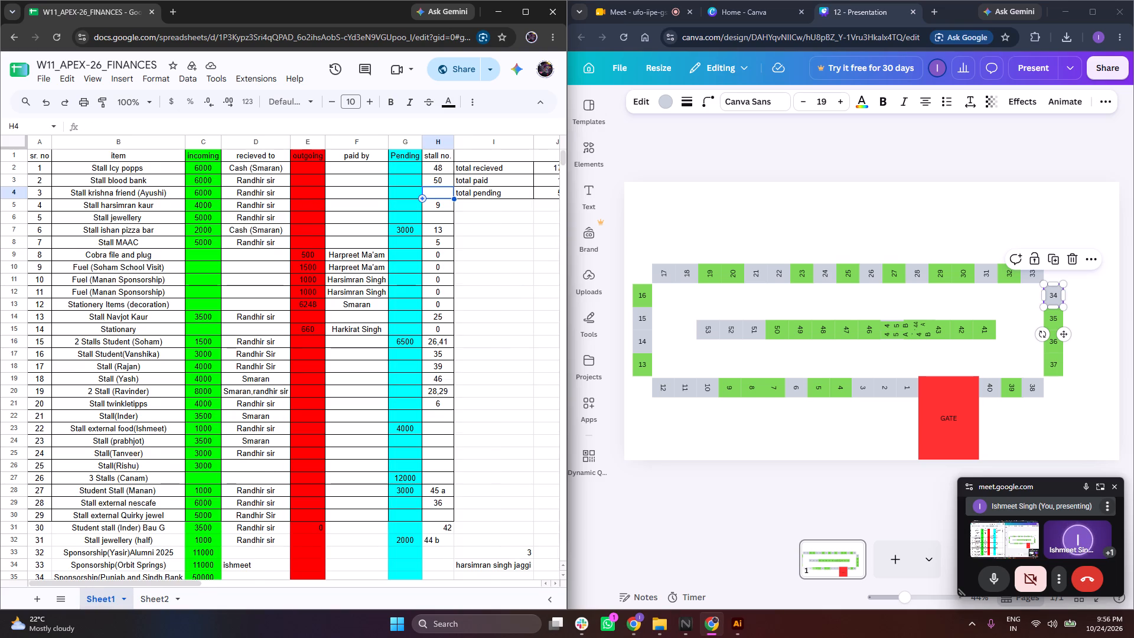
pyautogui.scroll(-2, 120, 350)
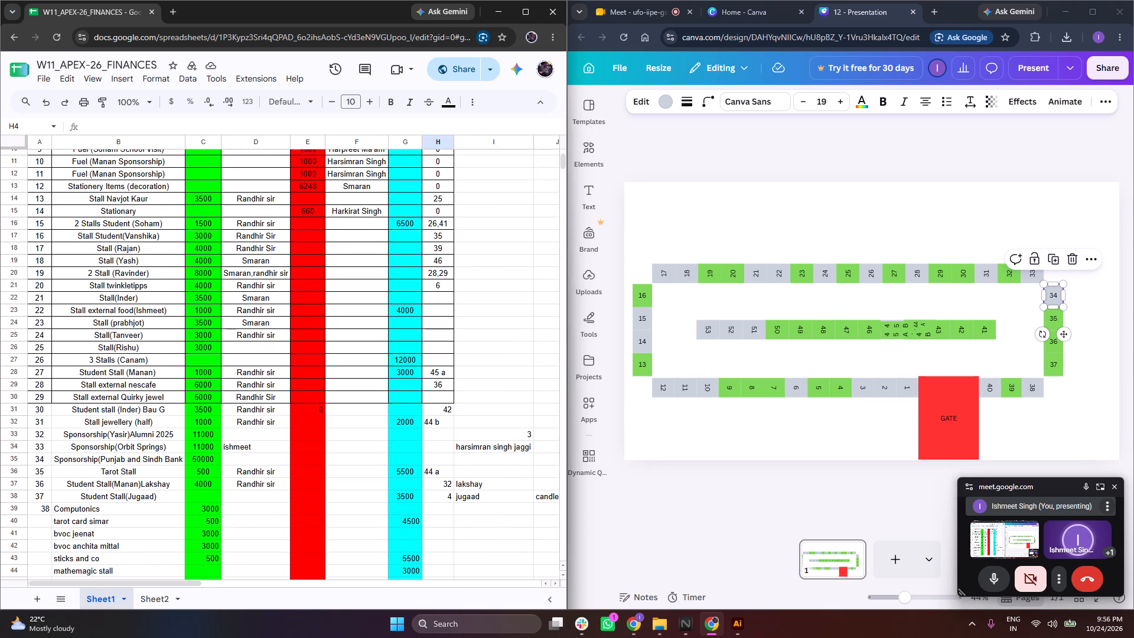
pyautogui.scroll(-1, 126, 360)
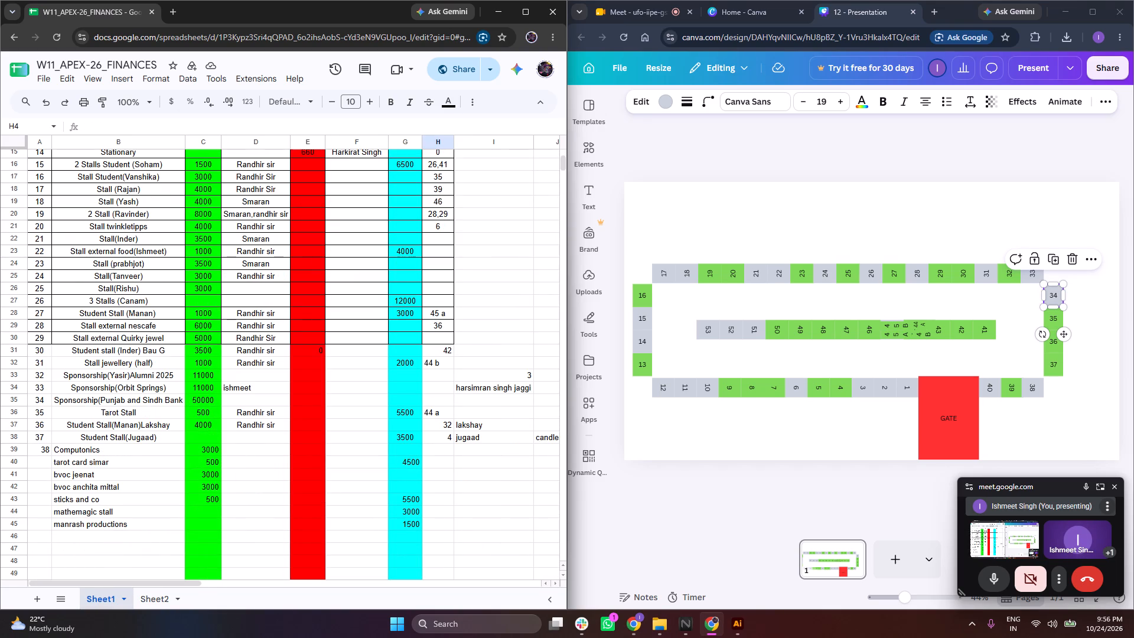
pyautogui.scroll(-1, 126, 360)
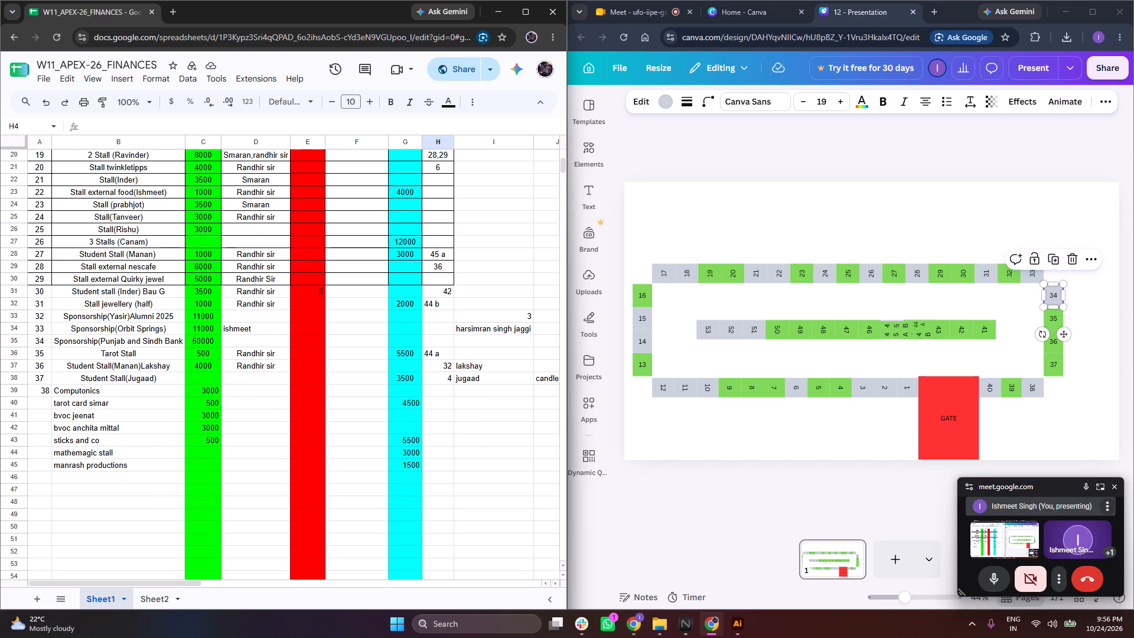
pyautogui.click(135, 281)
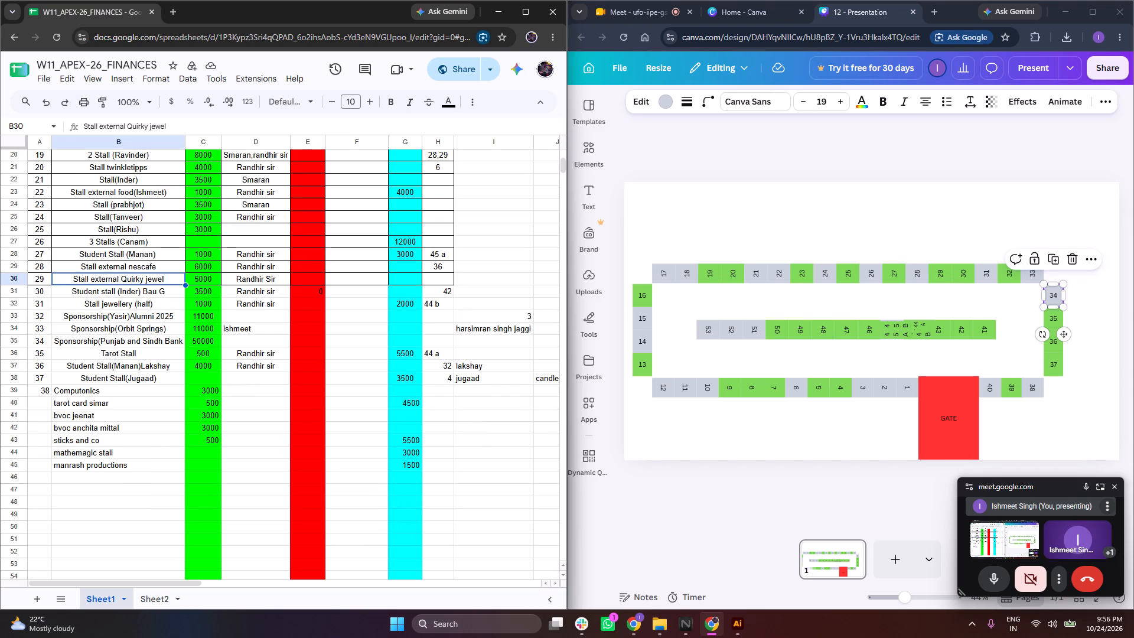
pyautogui.click(163, 604)
pyautogui.click(109, 195)
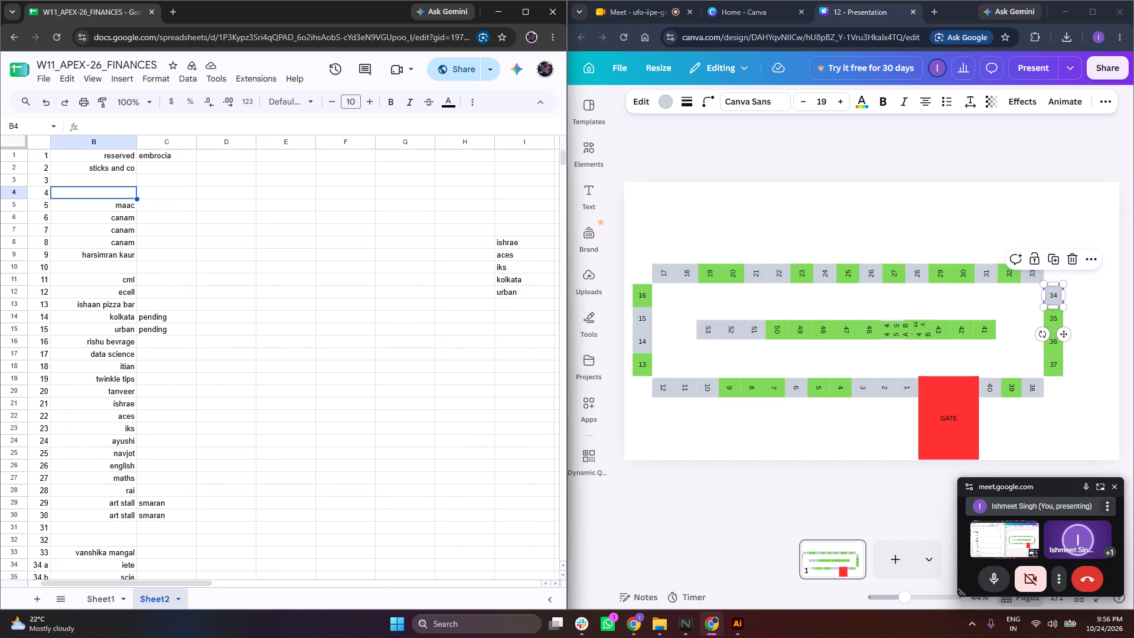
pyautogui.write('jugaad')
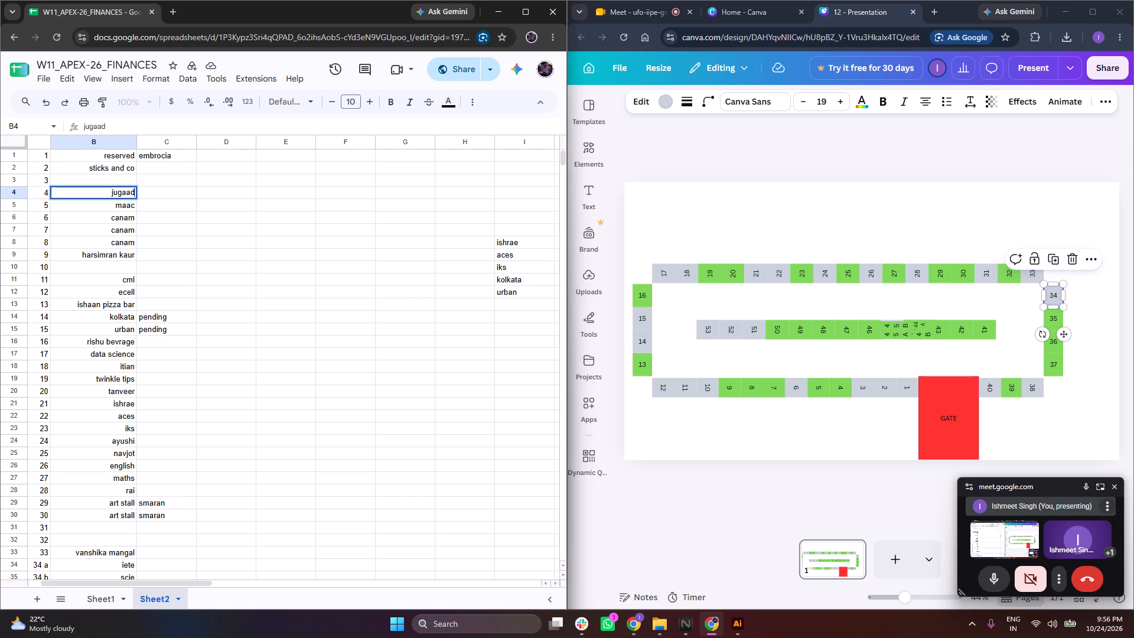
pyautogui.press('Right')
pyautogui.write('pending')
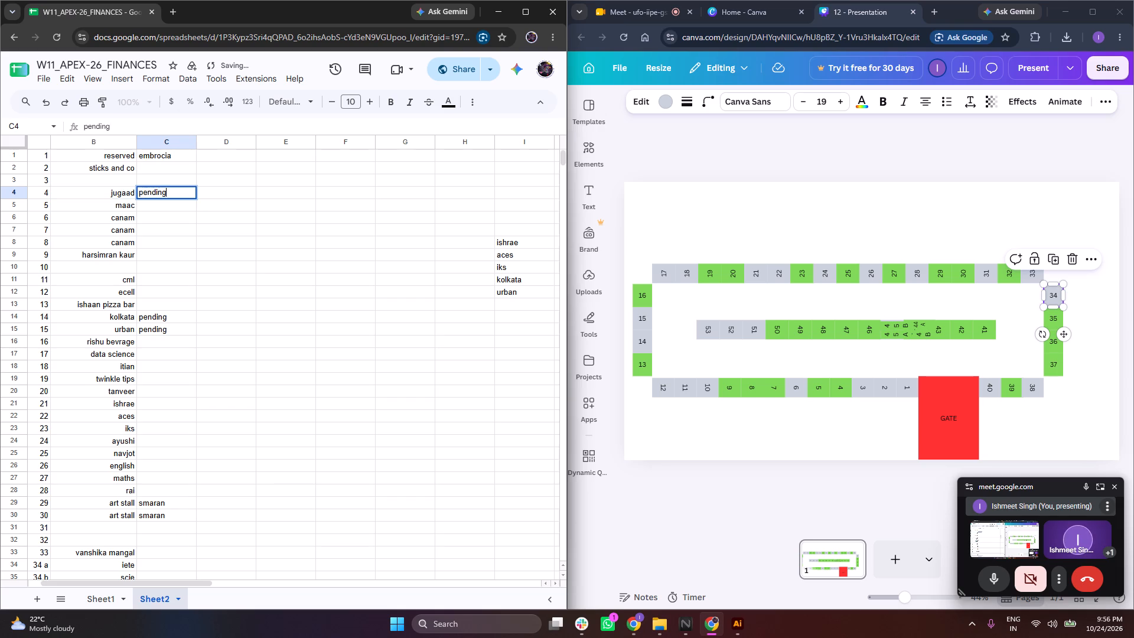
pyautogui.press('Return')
# Check the Sheet1 stall entries around the Quirky jewel row and return to the empty stall 10 on Sheet2.
pyautogui.click(94, 600)
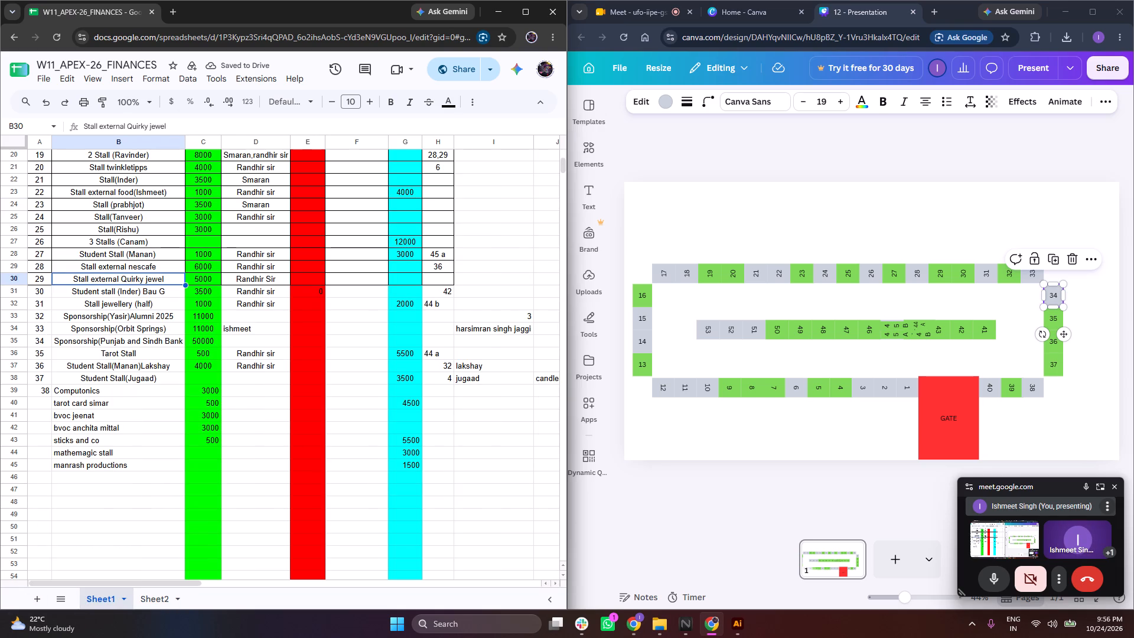
pyautogui.click(204, 282)
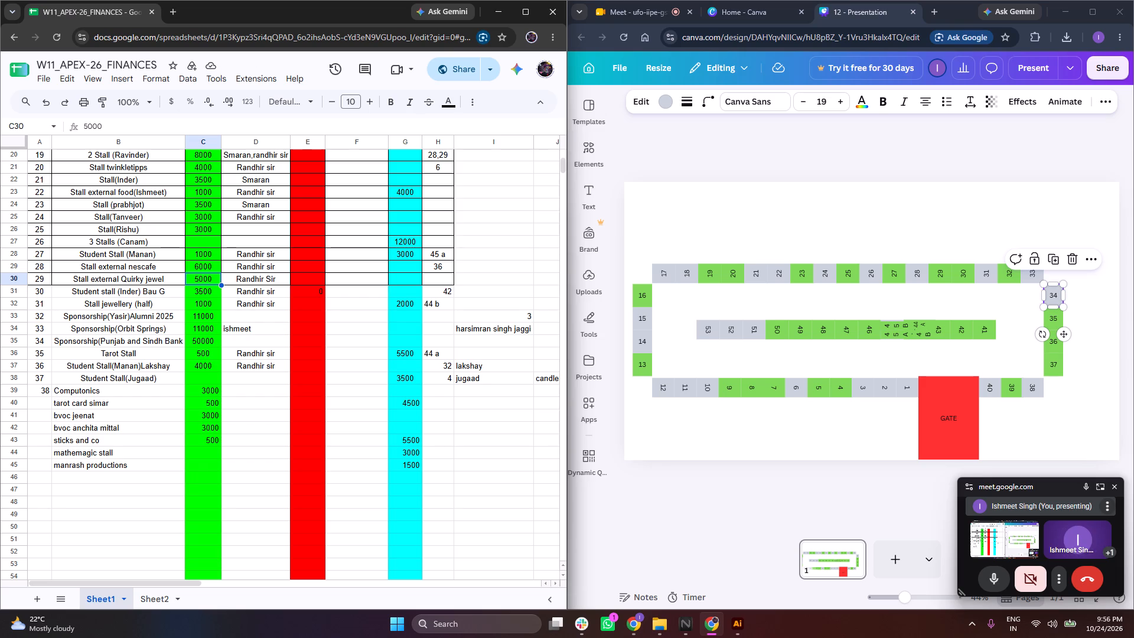
pyautogui.scroll(1, 166, 421)
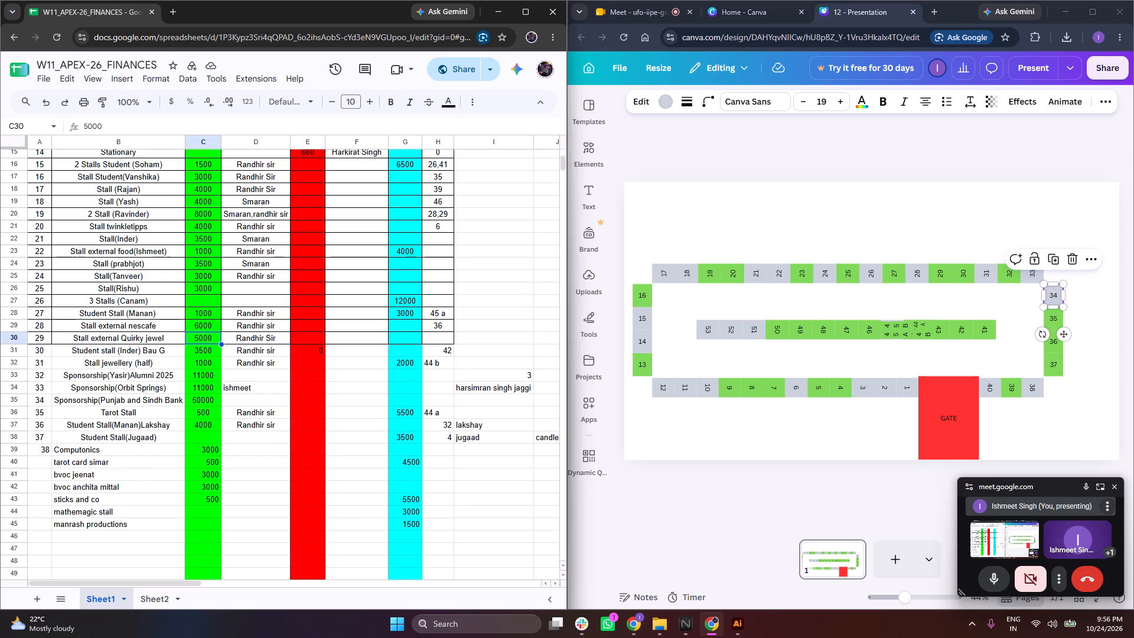
pyautogui.scroll(1, 166, 421)
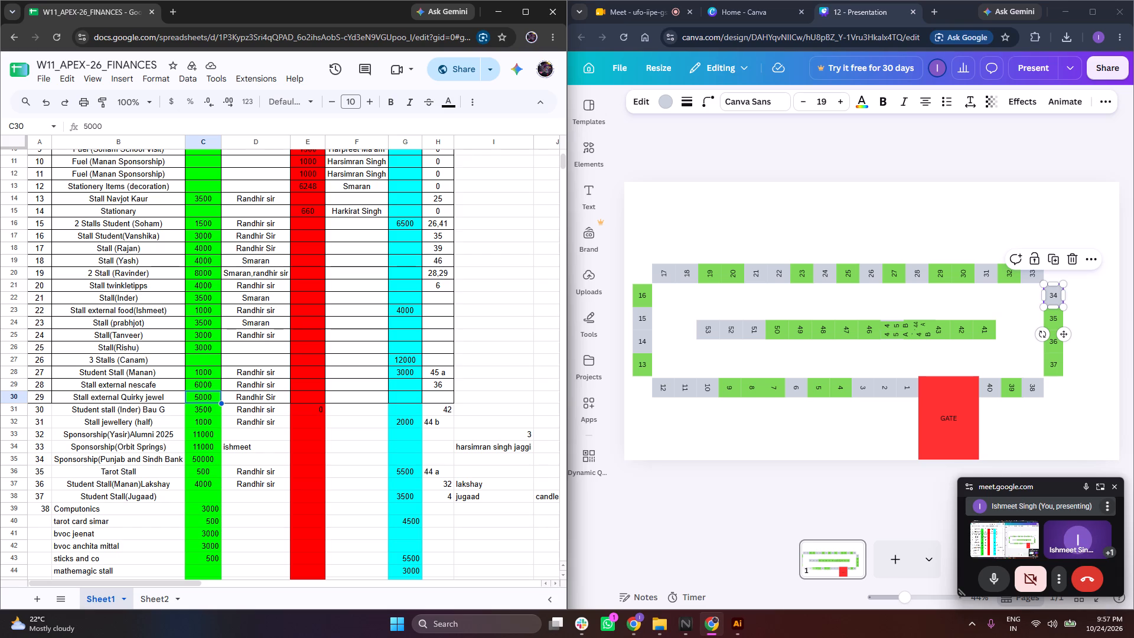
pyautogui.click(154, 598)
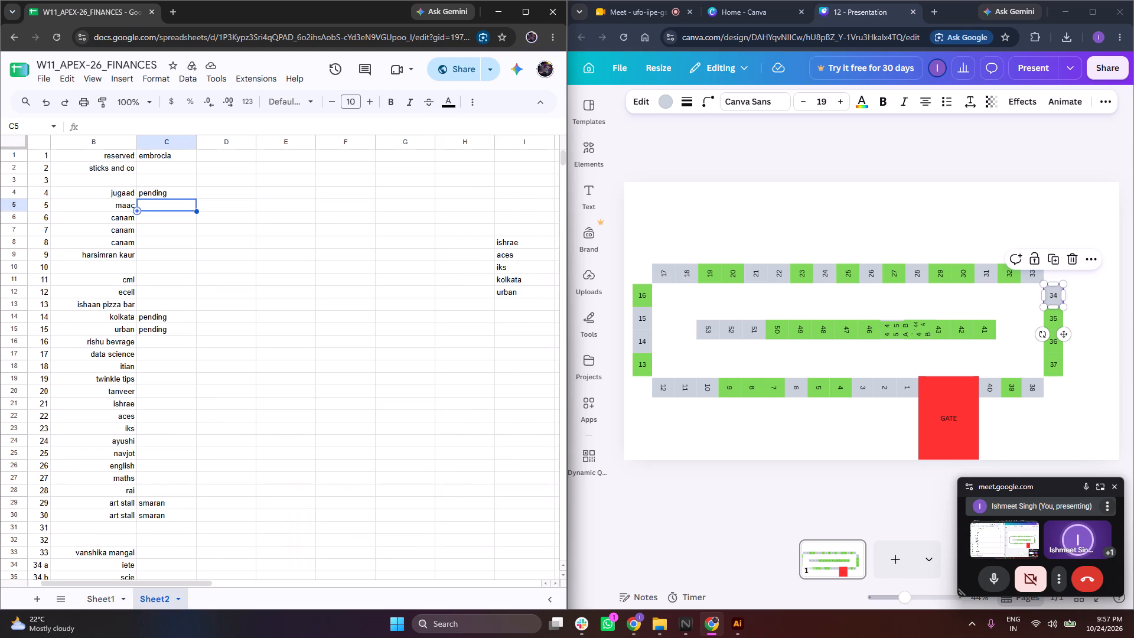
pyautogui.click(103, 270)
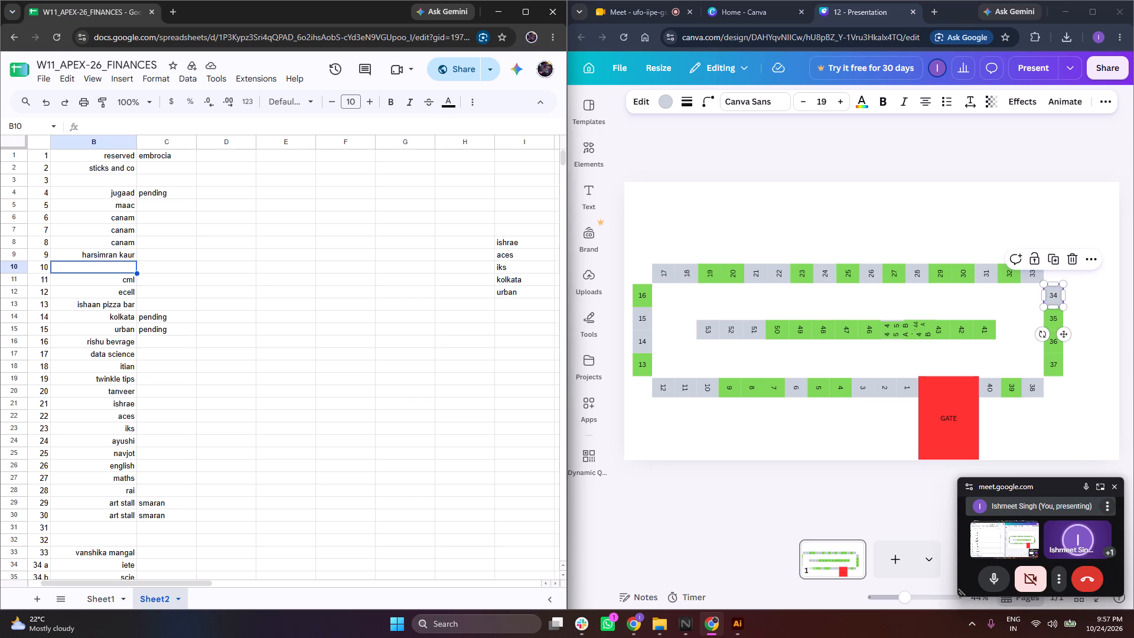
# Clear the club names ishrae, aces, iks, kolkata and urban from column I of Sheet2.
pyautogui.click(527, 248)
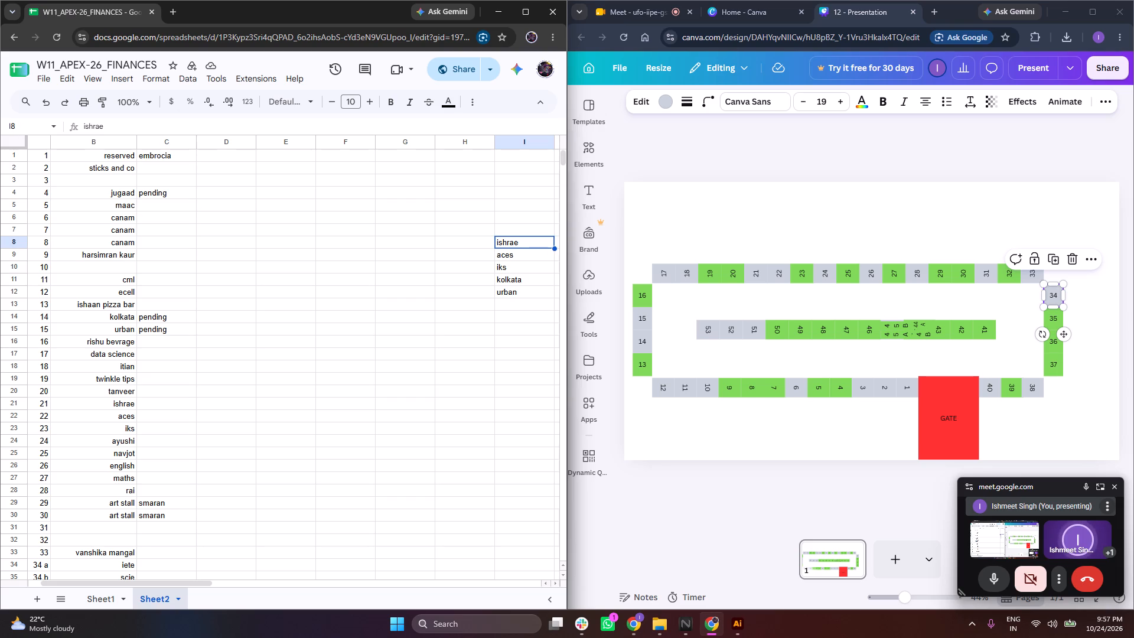
pyautogui.press('BackSpace')
pyautogui.click(519, 259)
pyautogui.press('BackSpace')
pyautogui.click(520, 265)
pyautogui.press('BackSpace')
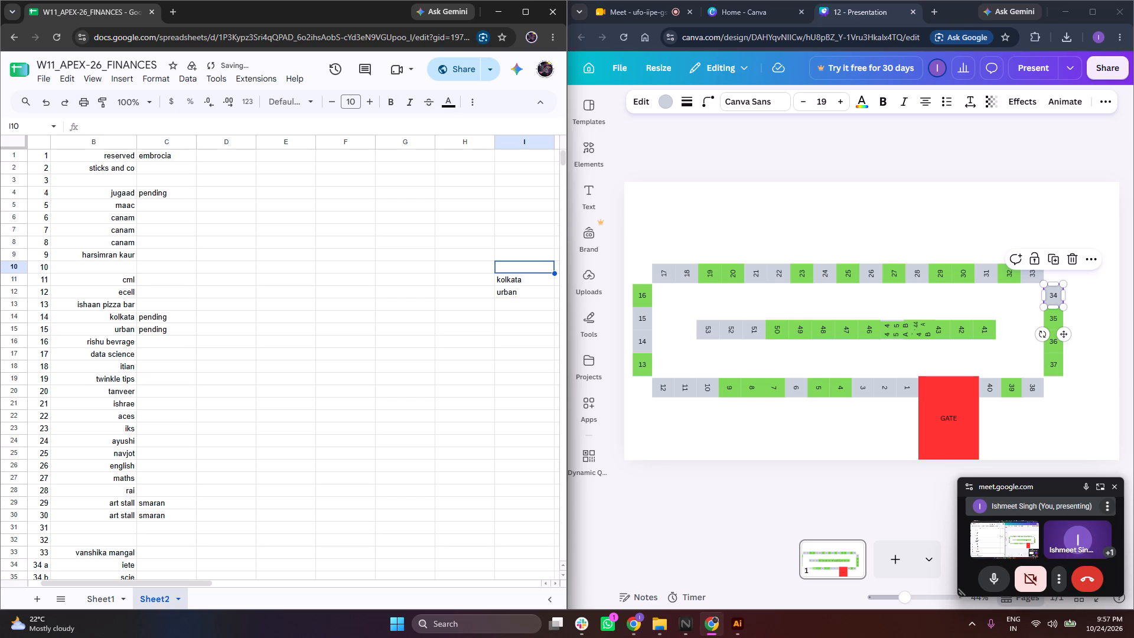
pyautogui.click(525, 281)
pyautogui.press('BackSpace')
pyautogui.click(528, 295)
pyautogui.press('BackSpace')
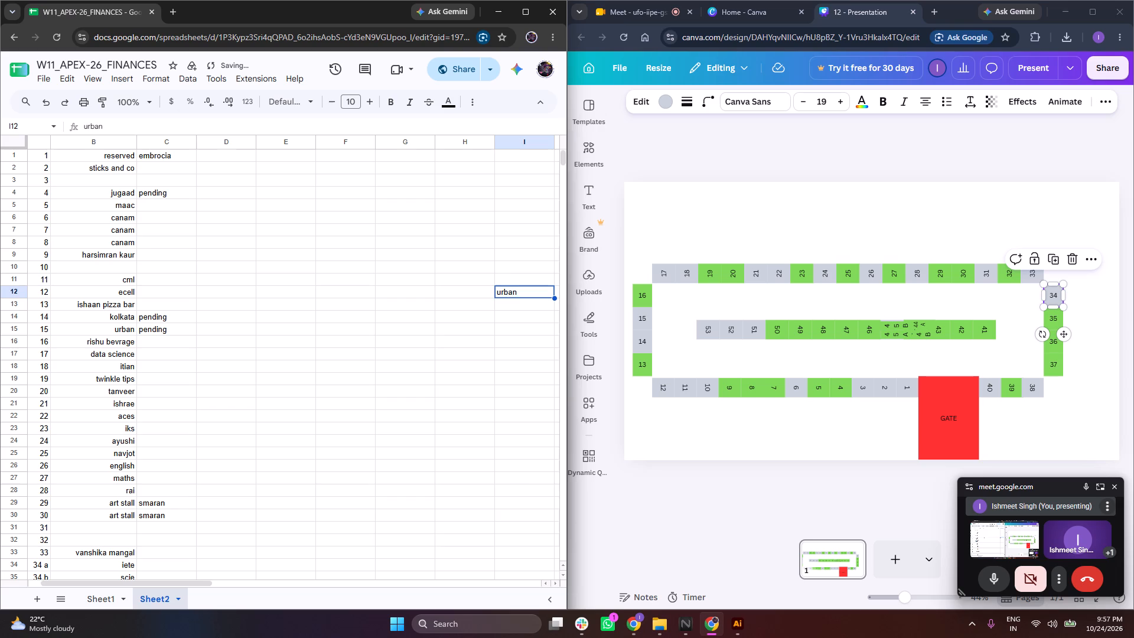
# Assign stall 10 in column B to quirky jewels.
pyautogui.click(94, 269)
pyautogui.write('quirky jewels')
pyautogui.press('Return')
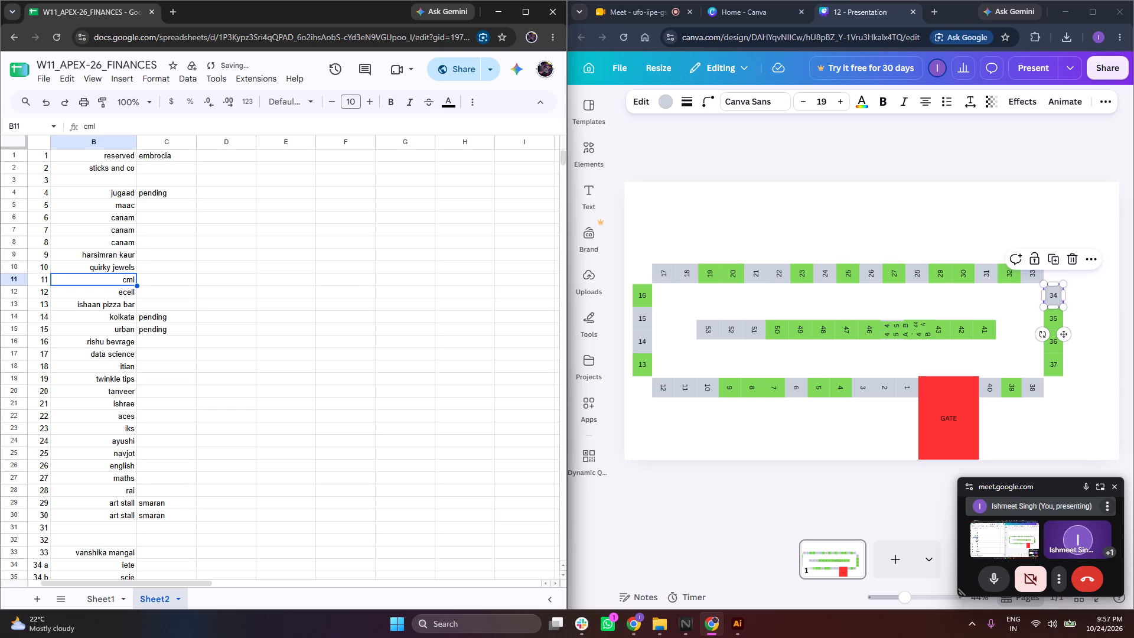
pyautogui.click(300, 474)
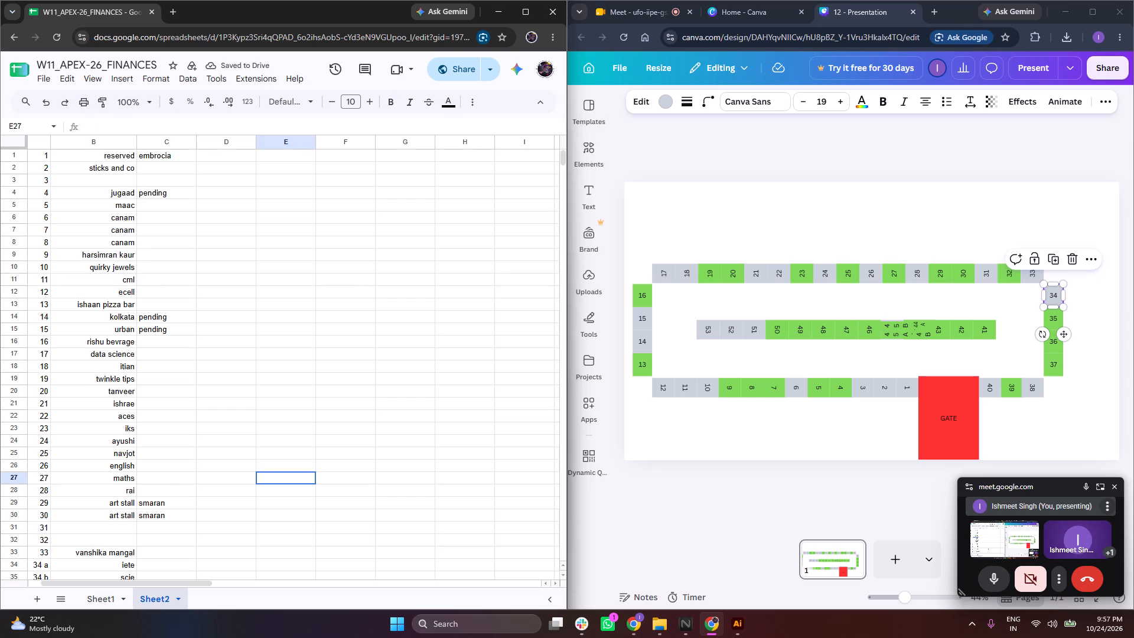
# Go through the Sheet1 stall entries one by one to find stallholders for the empty stalls 31 and 32.
pyautogui.click(132, 531)
pyautogui.click(132, 542)
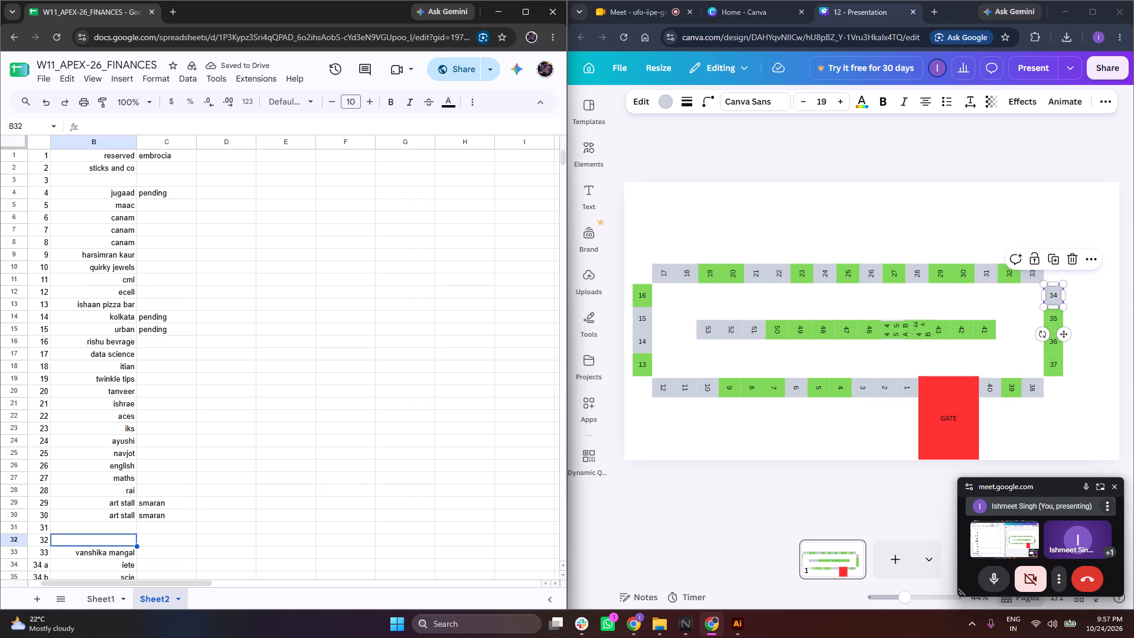
pyautogui.click(100, 597)
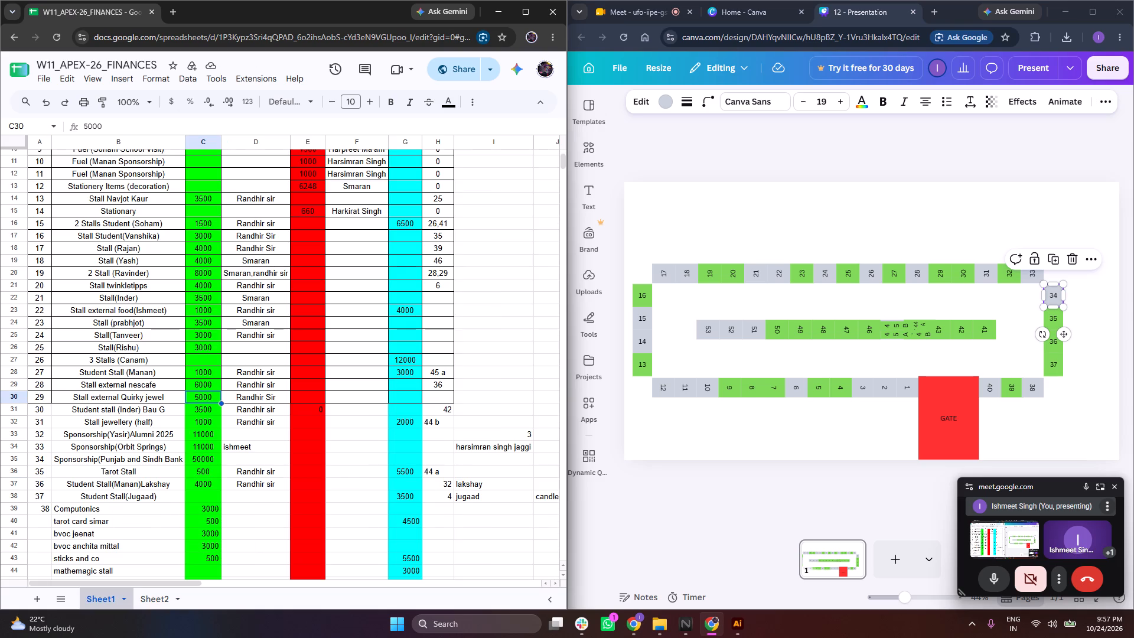
pyautogui.scroll(4, 111, 463)
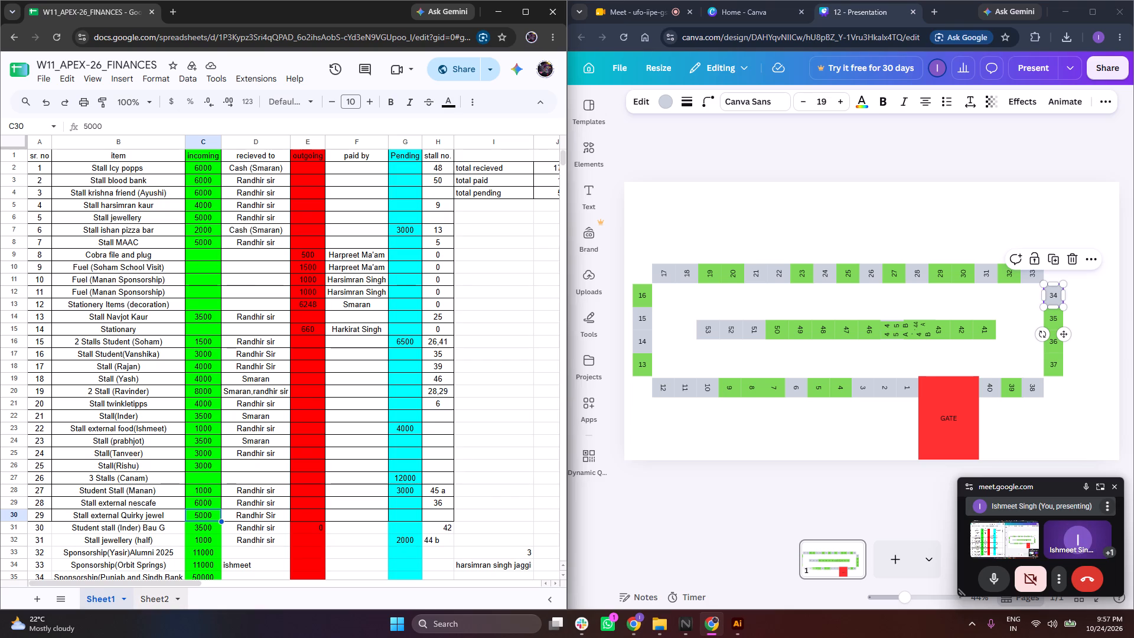
pyautogui.click(130, 218)
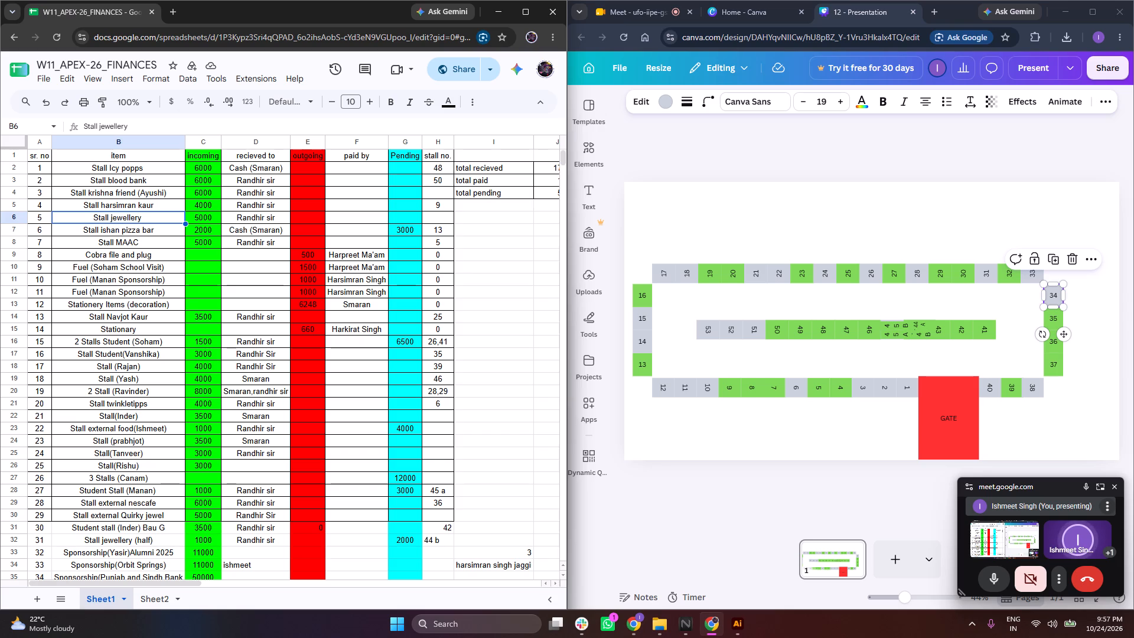
pyautogui.click(156, 234)
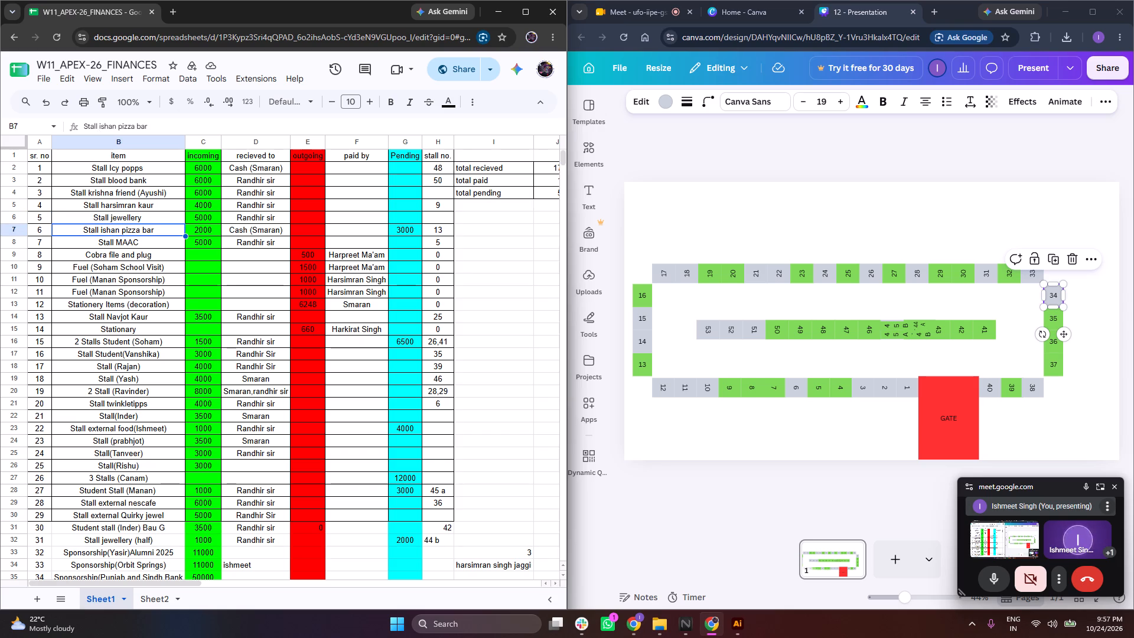
pyautogui.click(157, 243)
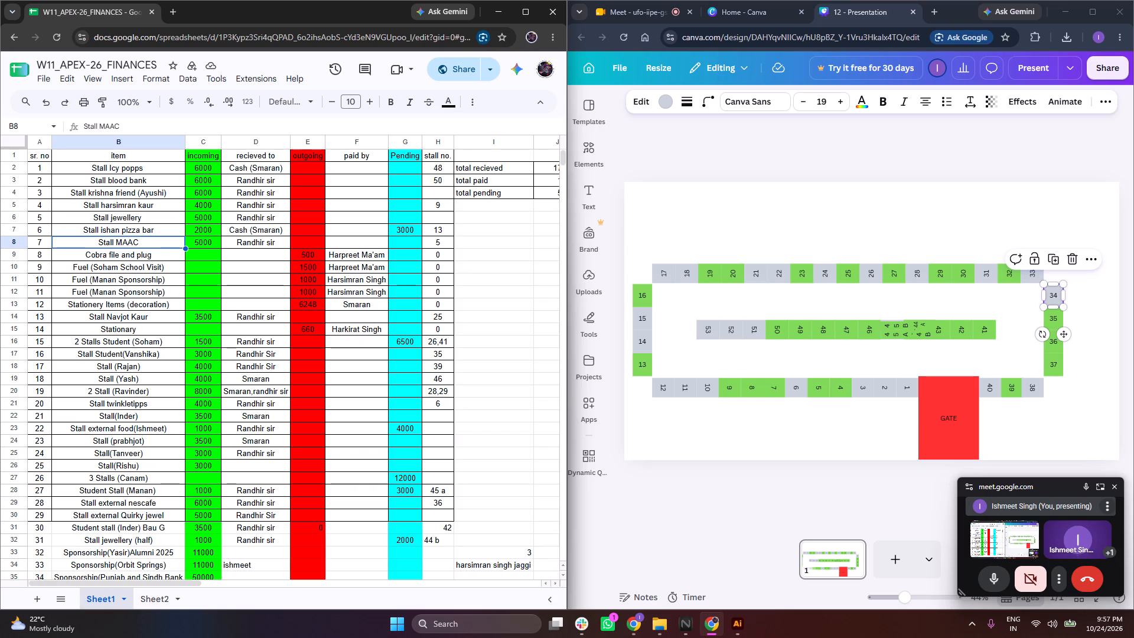
pyautogui.click(161, 316)
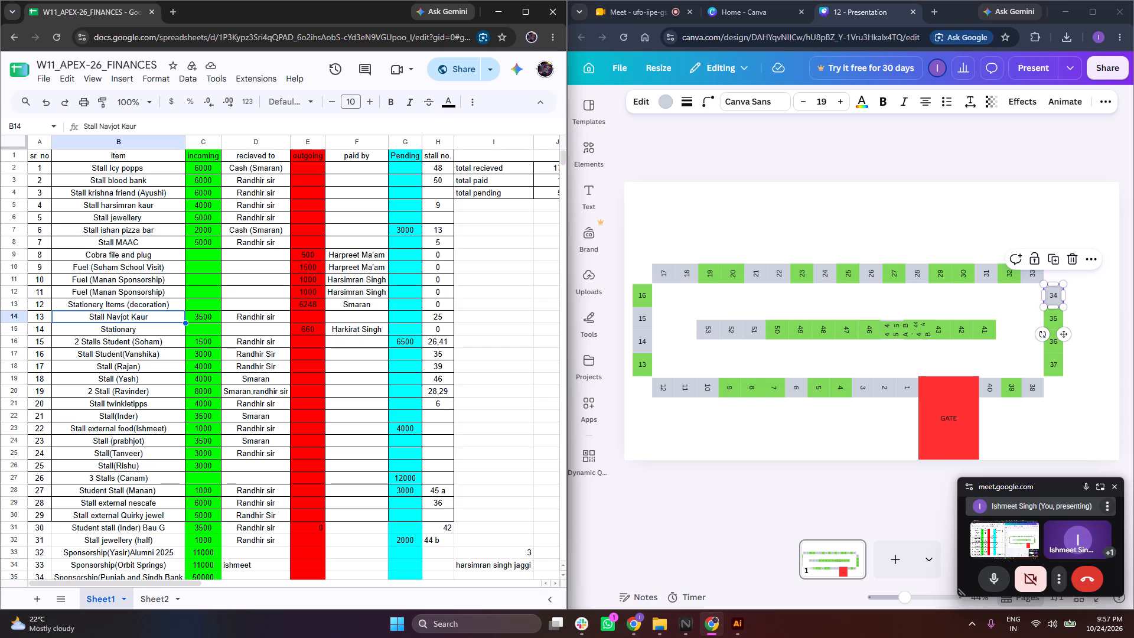
pyautogui.click(164, 340)
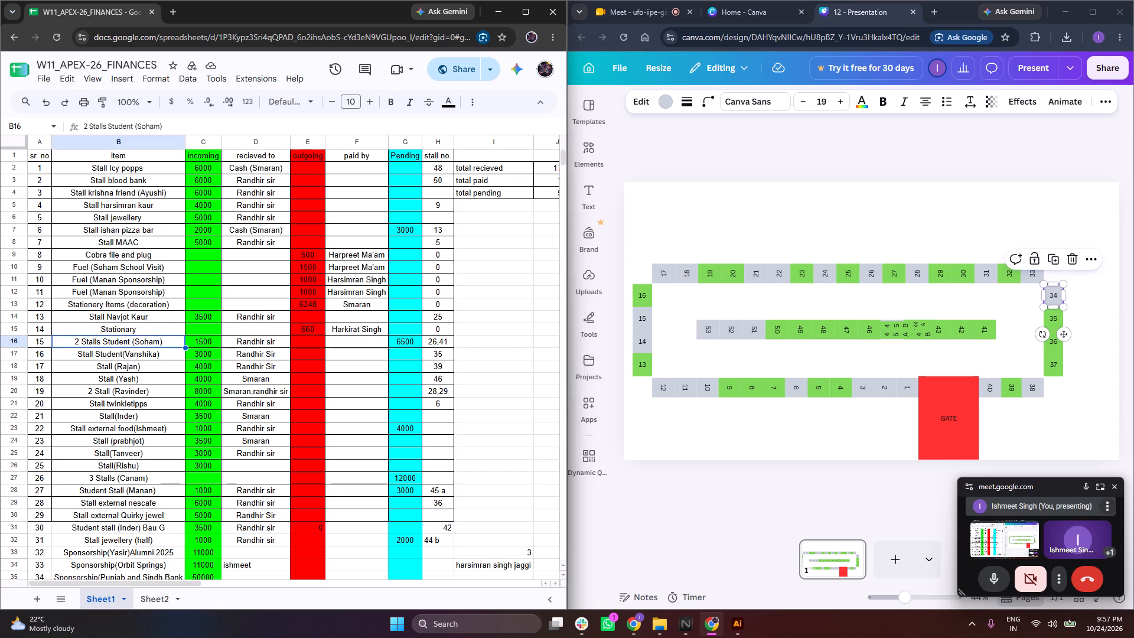
pyautogui.click(158, 357)
pyautogui.click(157, 367)
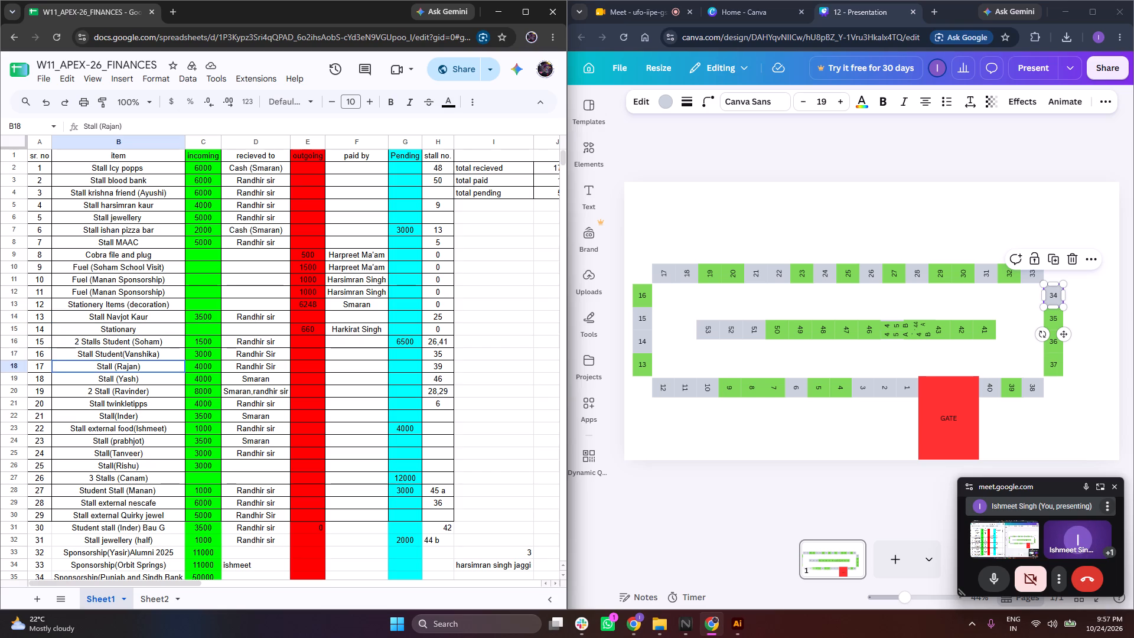
pyautogui.click(156, 377)
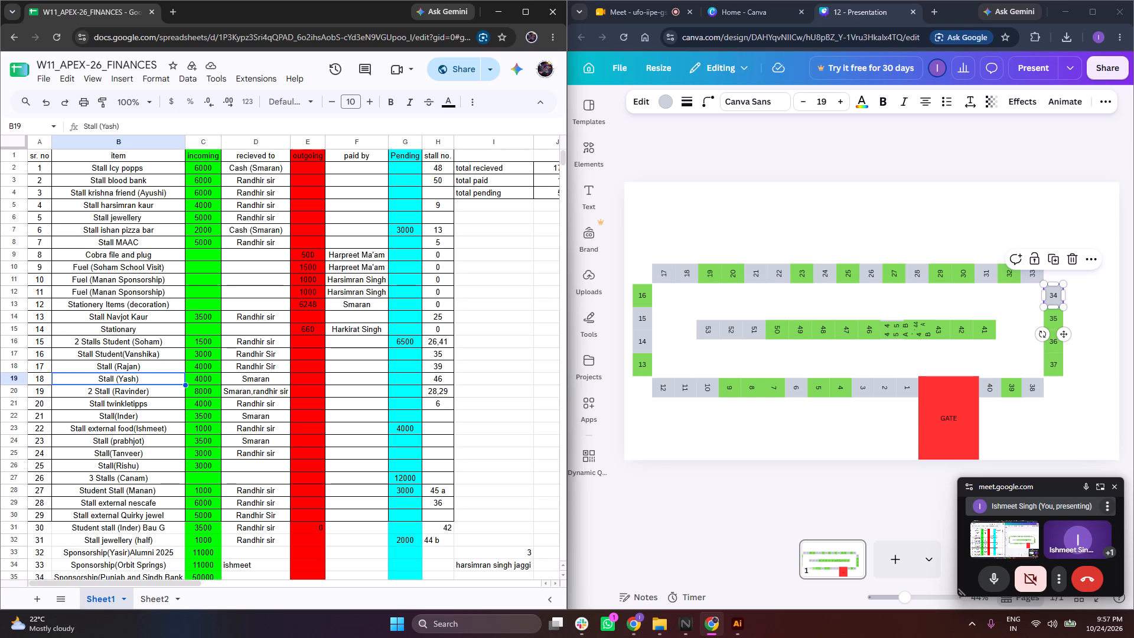
pyautogui.click(155, 389)
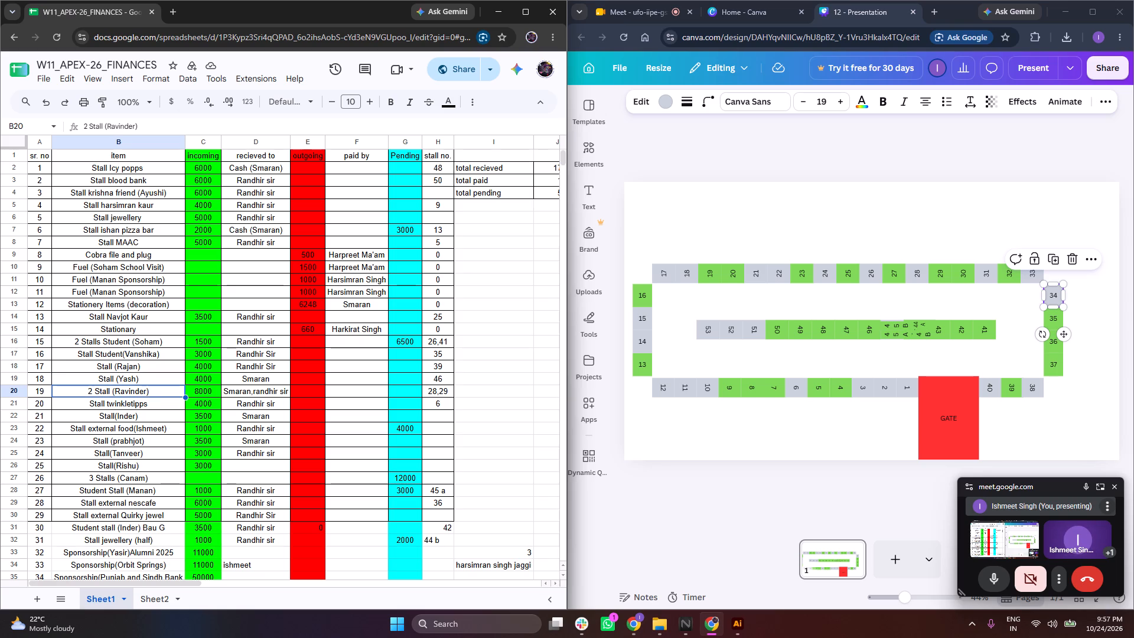
pyautogui.click(152, 406)
pyautogui.click(152, 416)
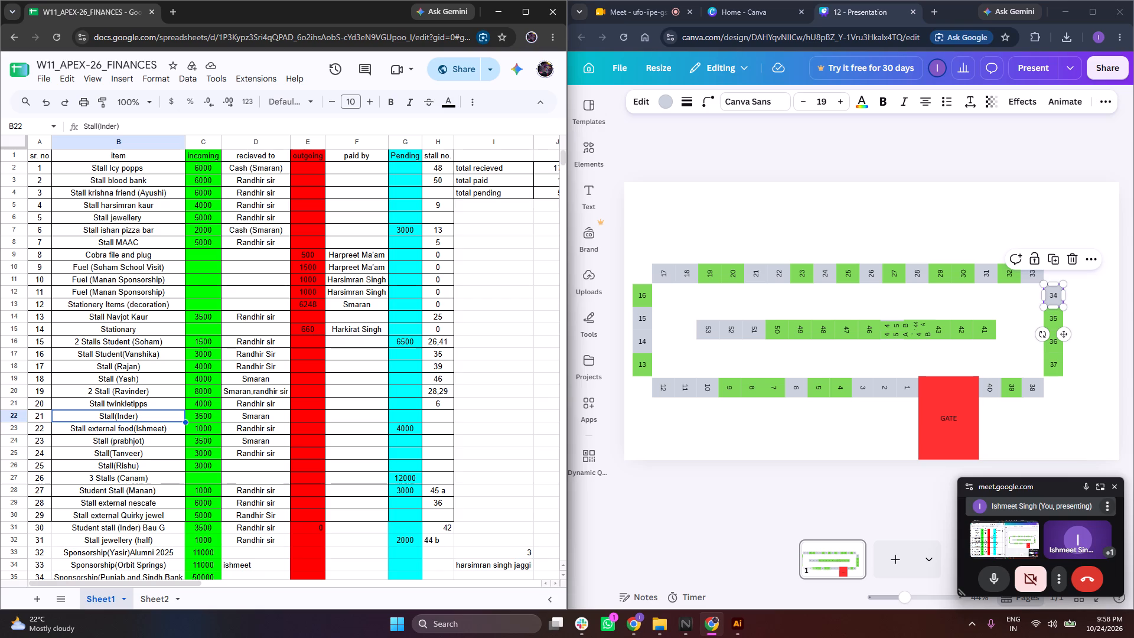
pyautogui.click(152, 427)
pyautogui.scroll(-1, 152, 431)
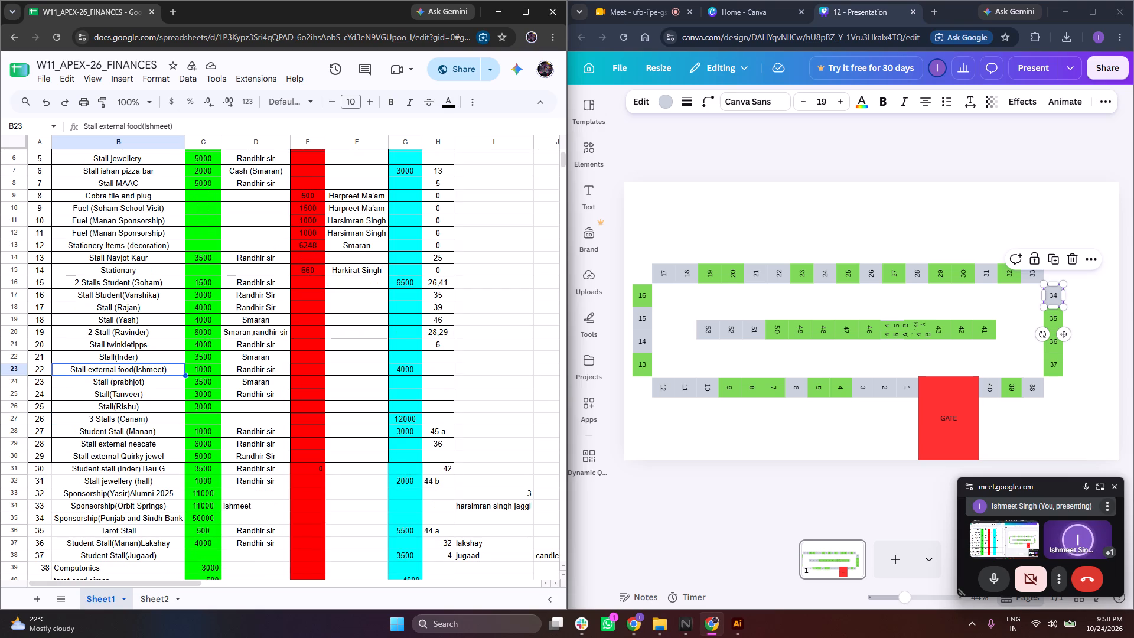
pyautogui.click(153, 380)
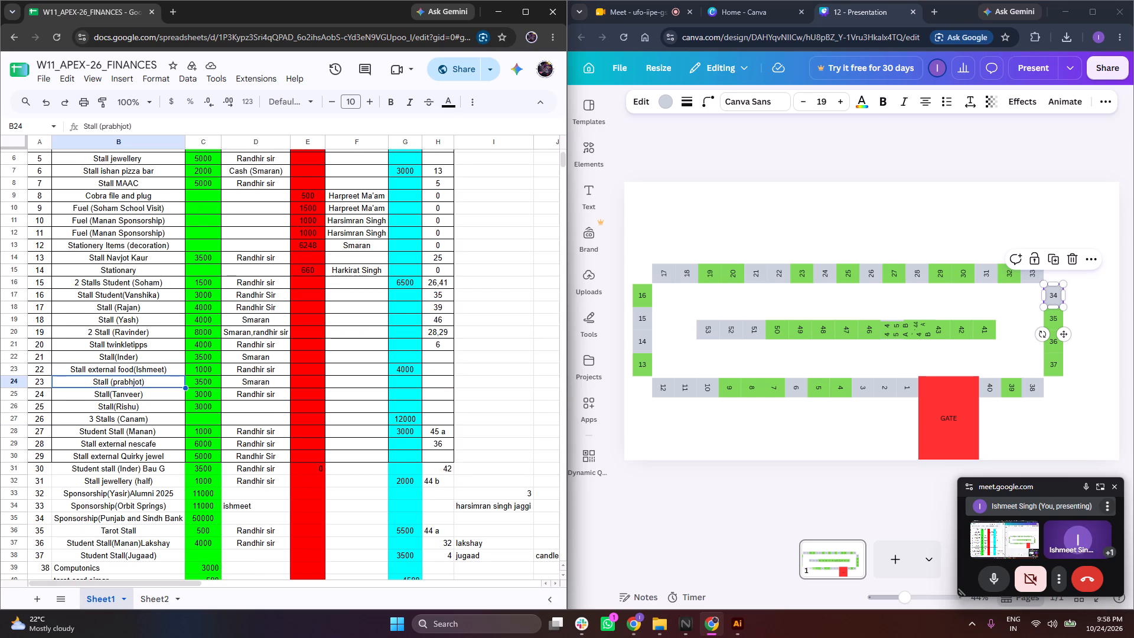
# Compare the two Inder entries on Sheet1 and assign stall 31 on Sheet2 to stall inder 2.
pyautogui.click(155, 357)
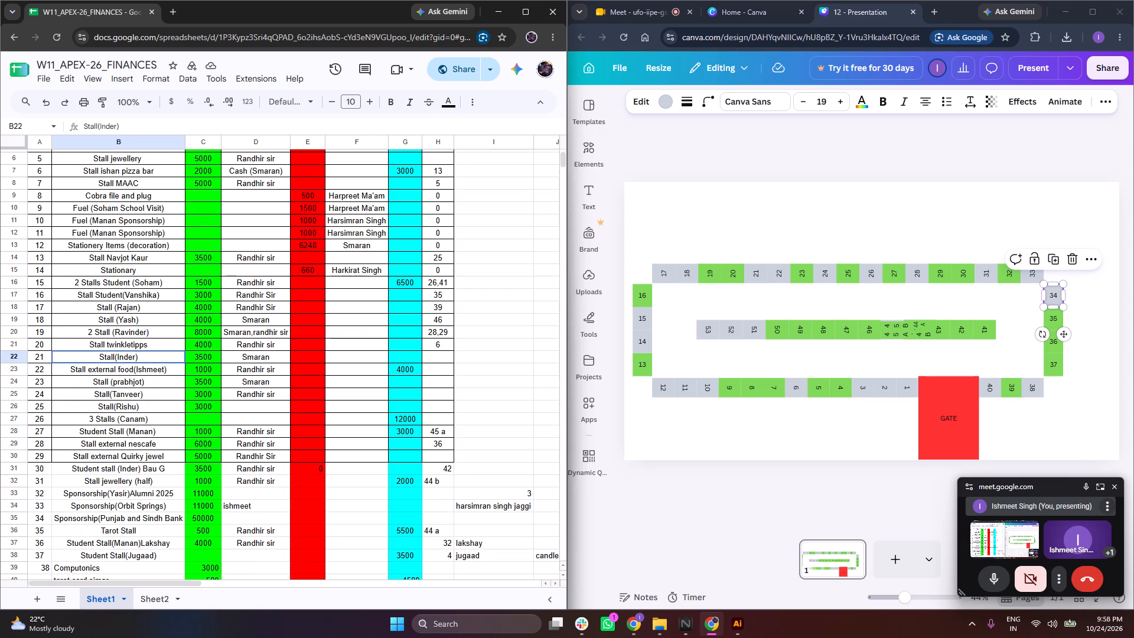
pyautogui.click(12, 468)
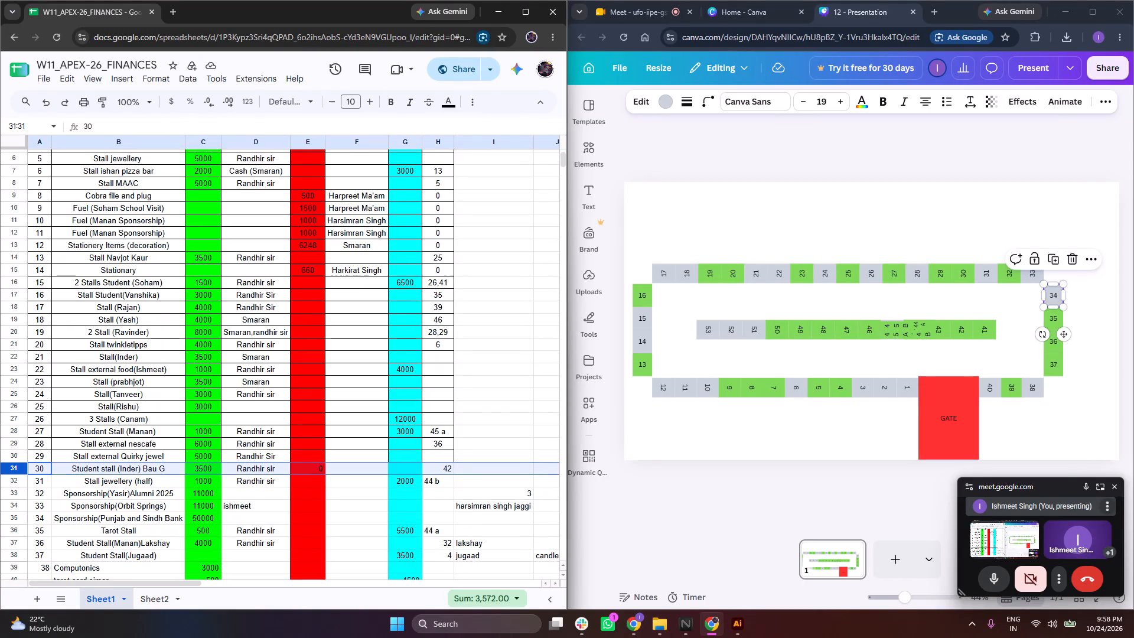
pyautogui.click(141, 358)
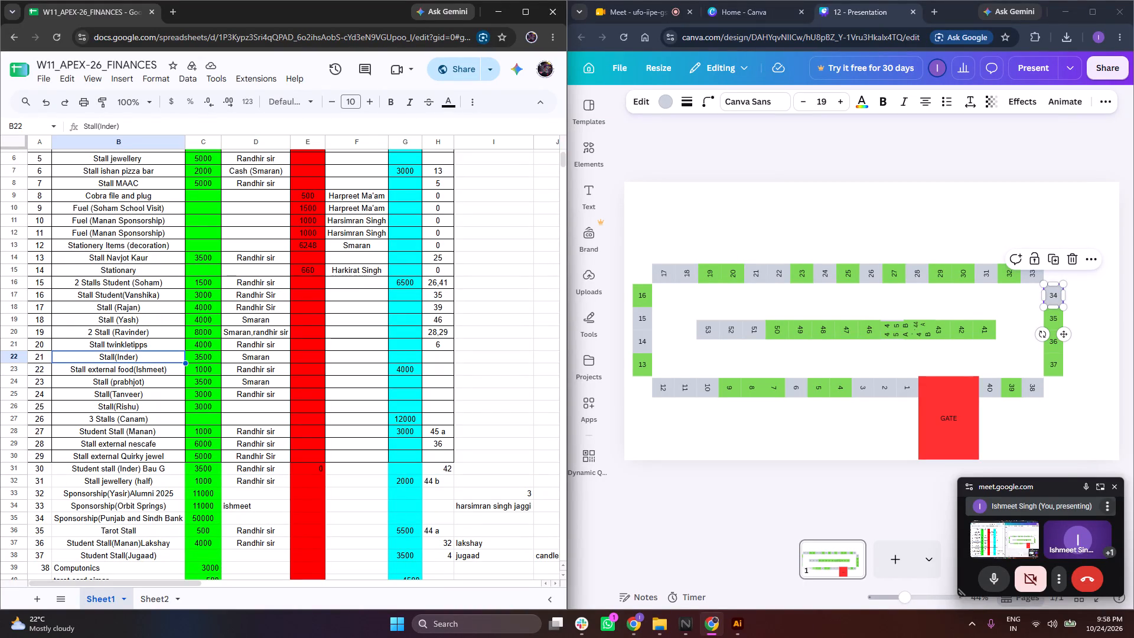
pyautogui.click(175, 465)
pyautogui.click(175, 357)
pyautogui.click(152, 594)
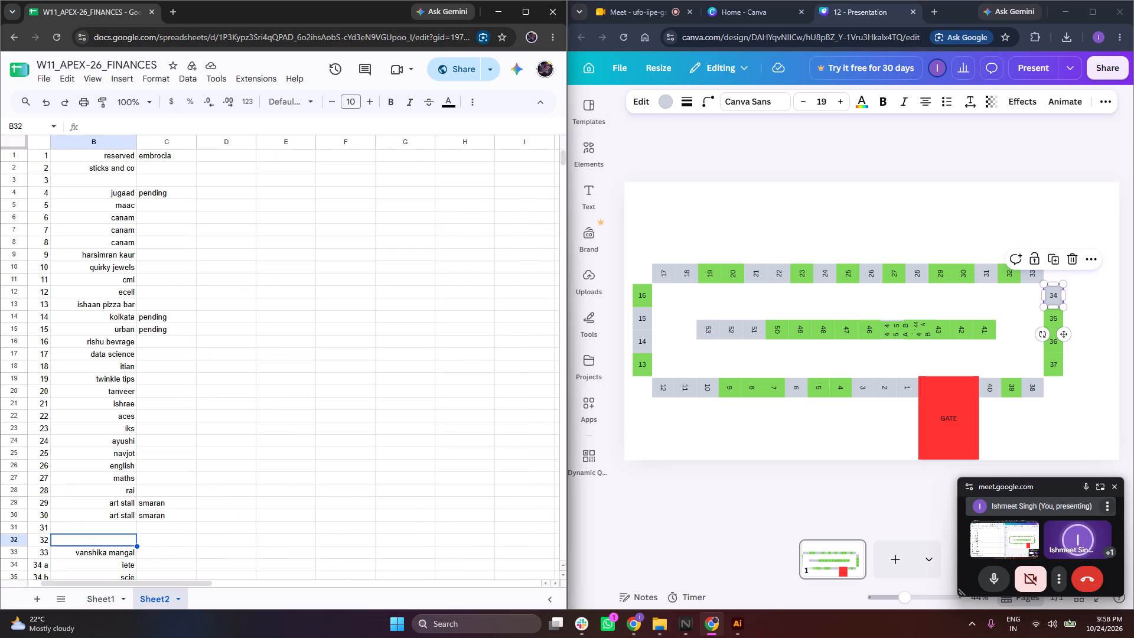
pyautogui.click(128, 533)
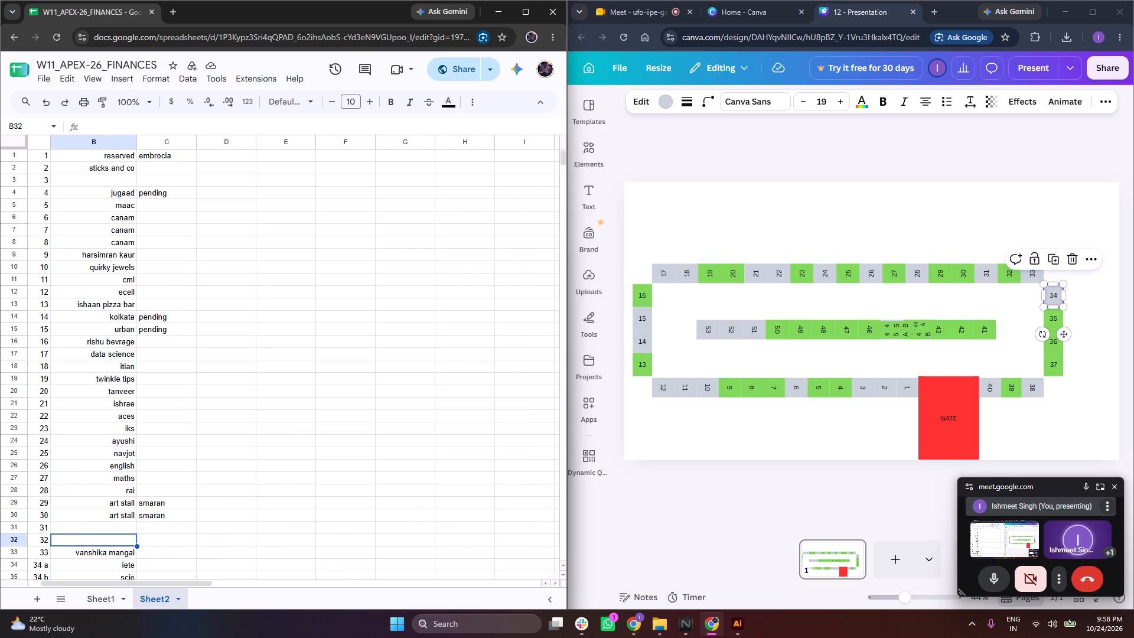
pyautogui.click(128, 532)
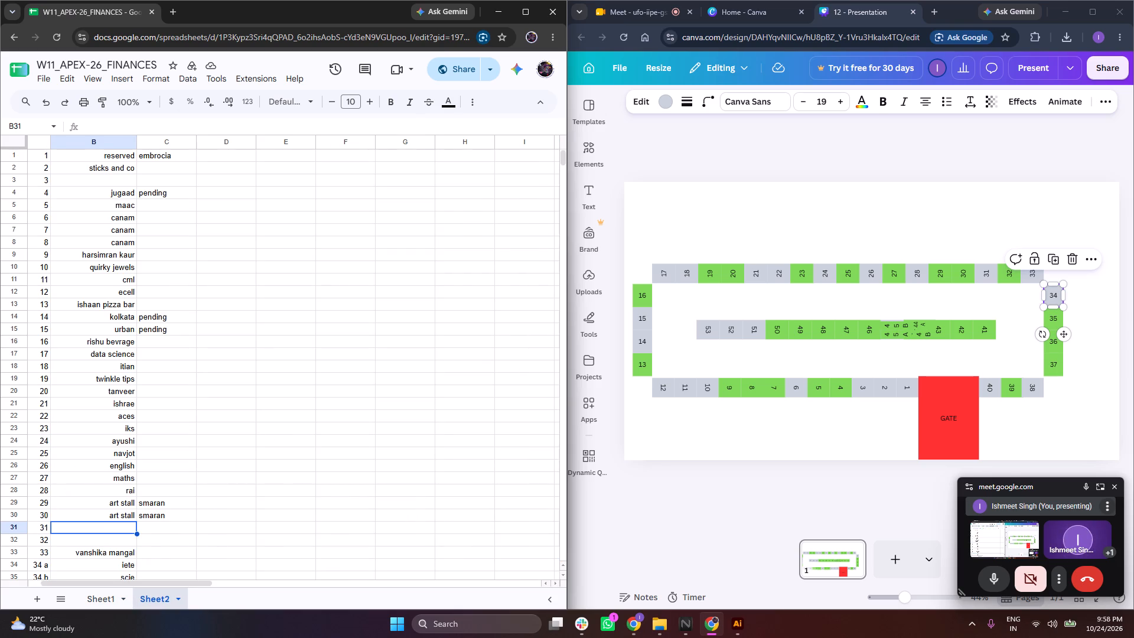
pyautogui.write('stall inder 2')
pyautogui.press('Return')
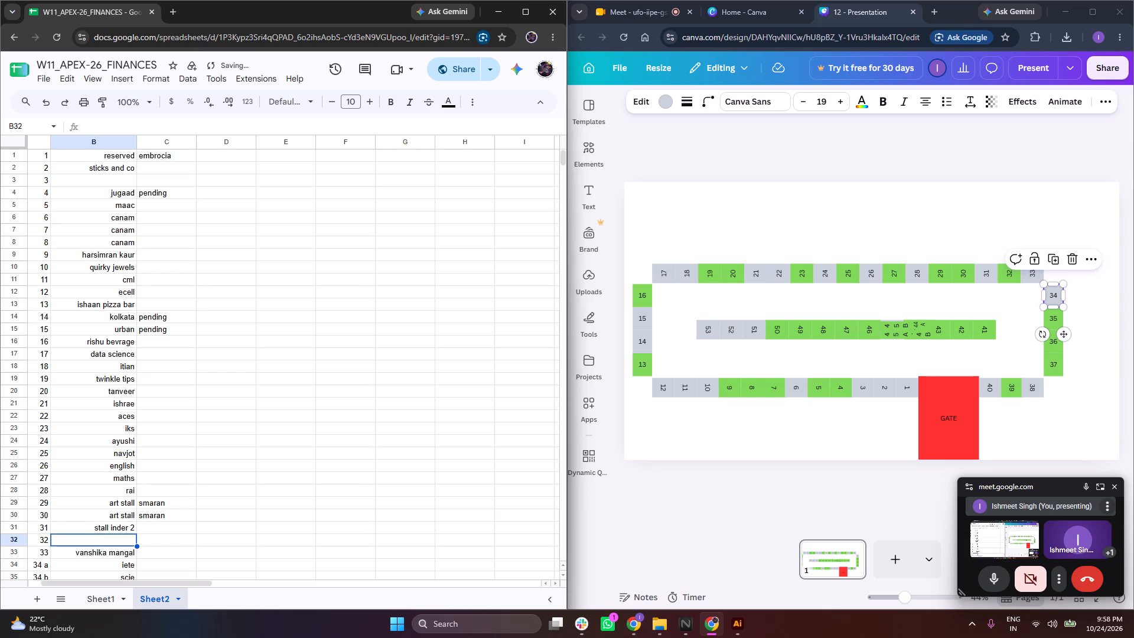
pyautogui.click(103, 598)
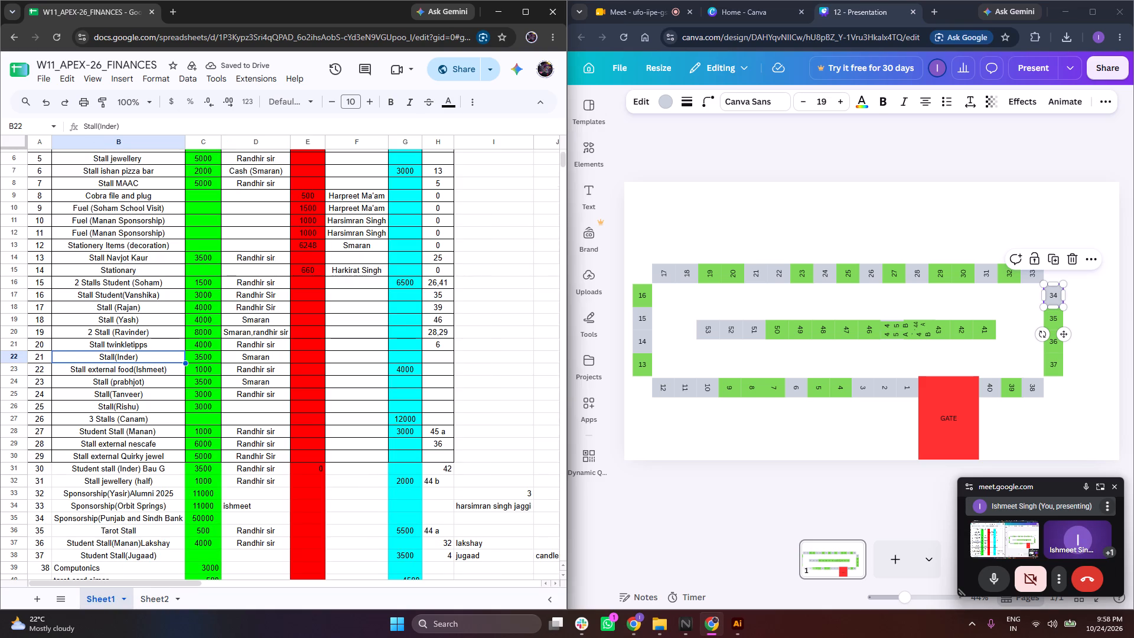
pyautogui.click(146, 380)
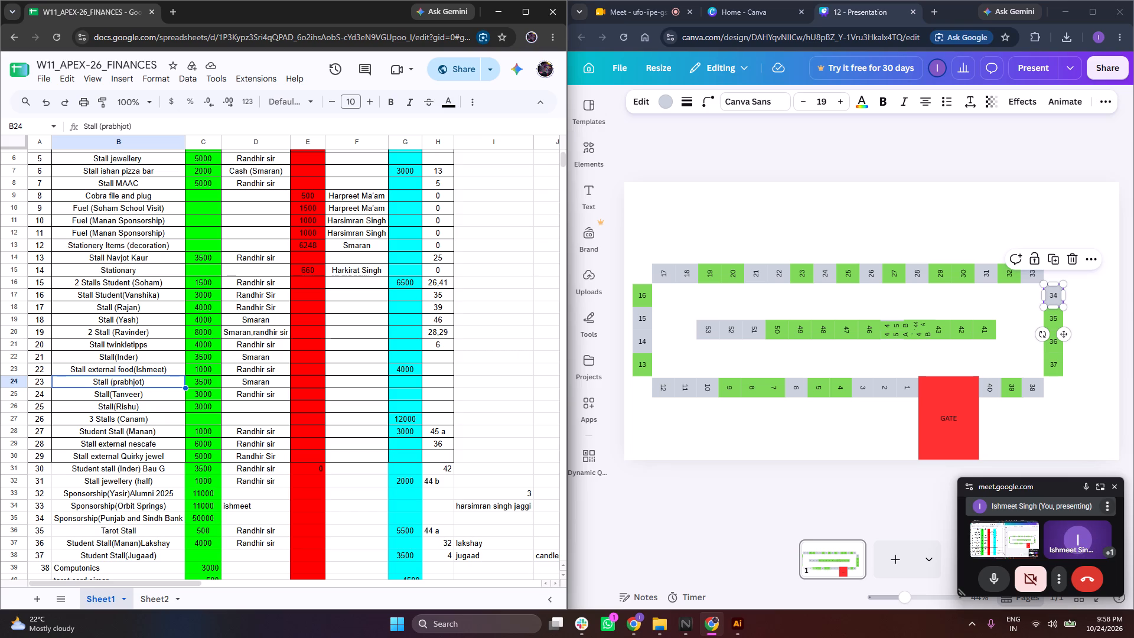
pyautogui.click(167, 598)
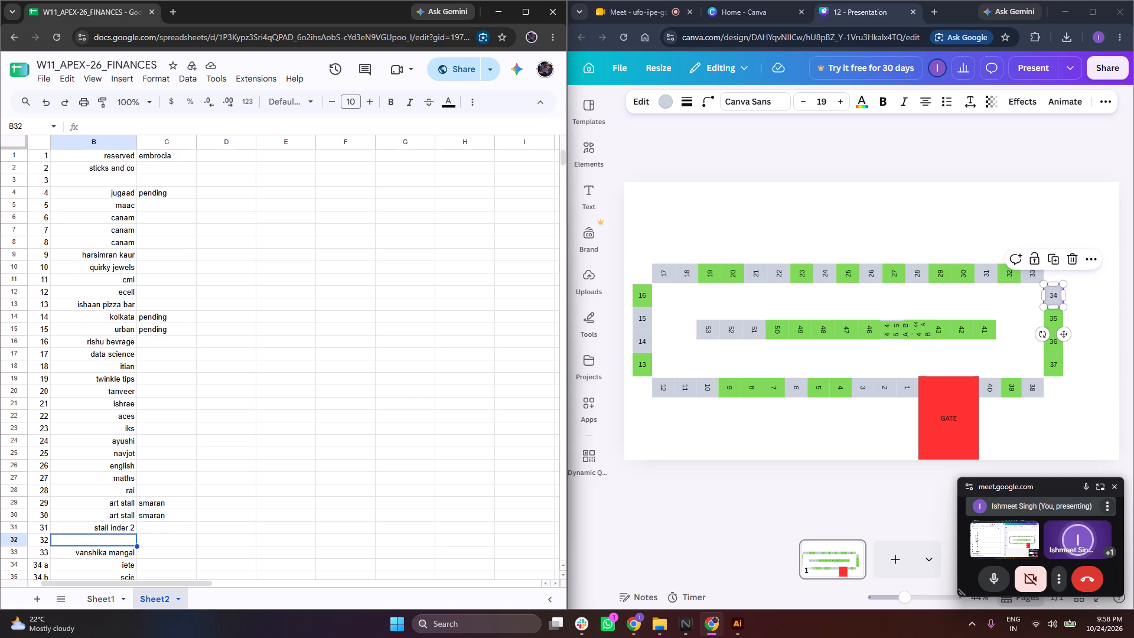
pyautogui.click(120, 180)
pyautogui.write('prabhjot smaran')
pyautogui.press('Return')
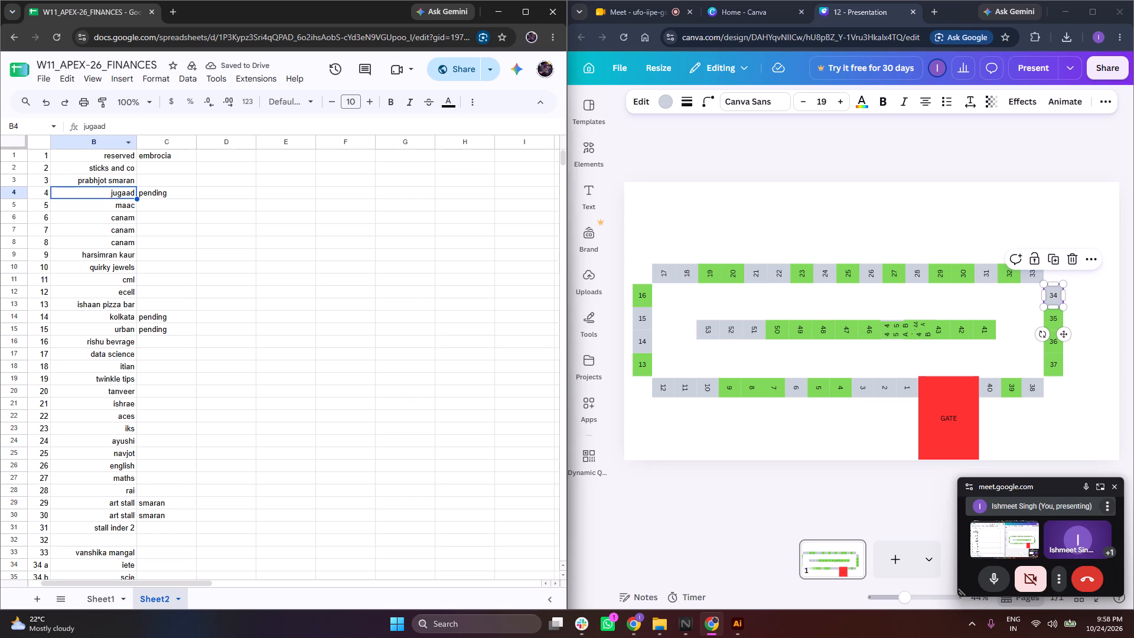
pyautogui.click(112, 180)
pyautogui.doubleClick(112, 180)
pyautogui.click(112, 180)
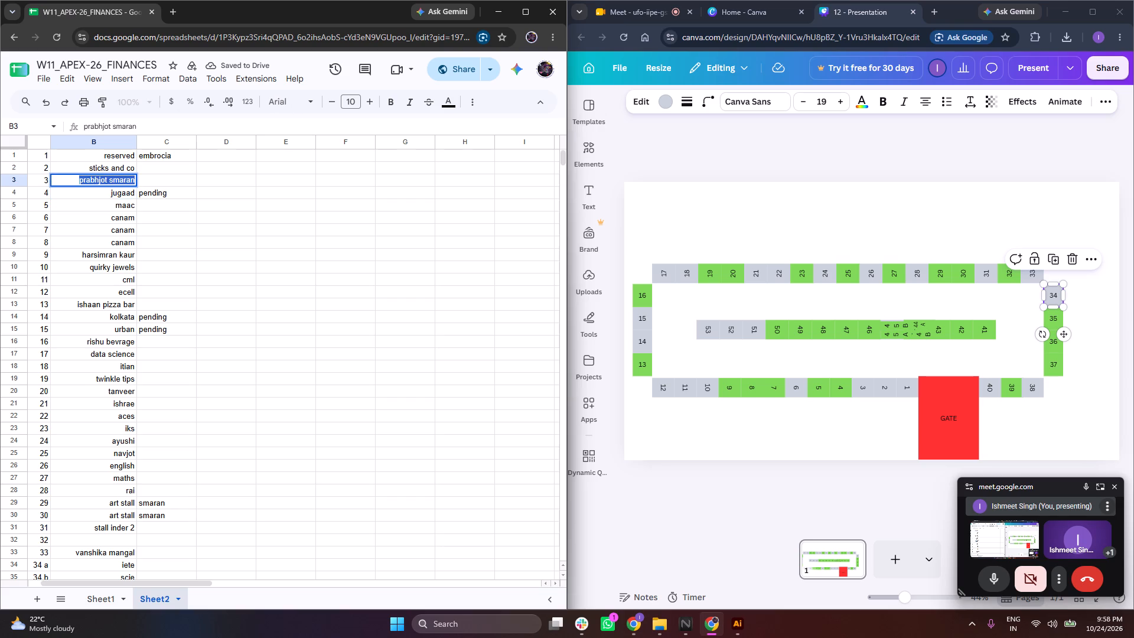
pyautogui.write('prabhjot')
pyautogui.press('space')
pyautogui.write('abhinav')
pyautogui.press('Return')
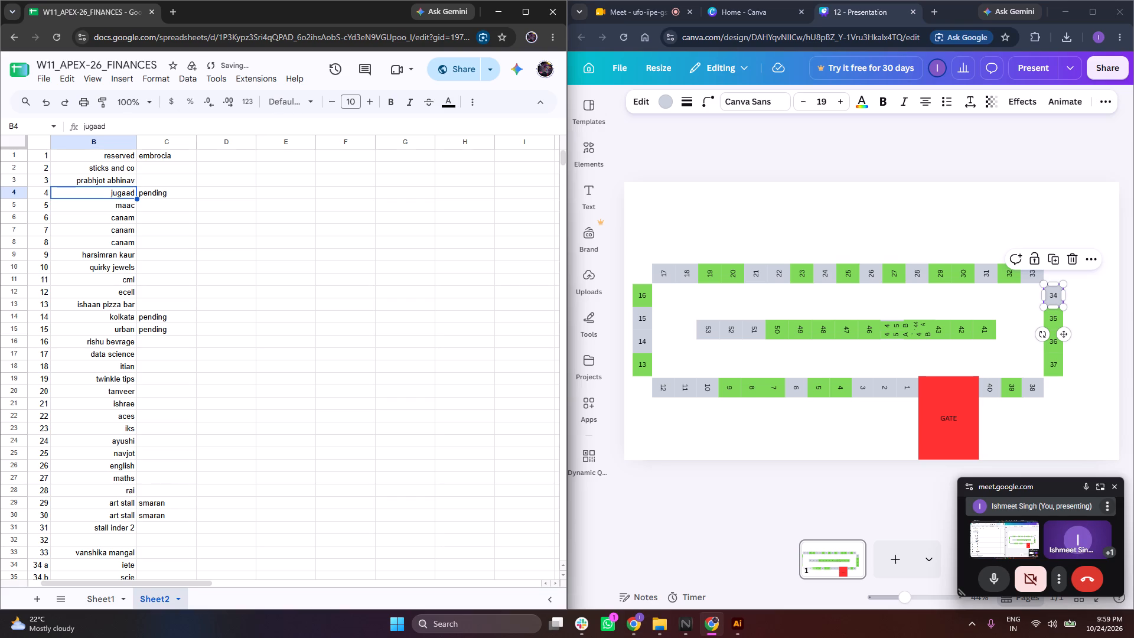
# Go through the Sheet1 entries from Tanveer down to the Lakshay student stall to find a stallholder for the empty stall 32.
pyautogui.click(125, 535)
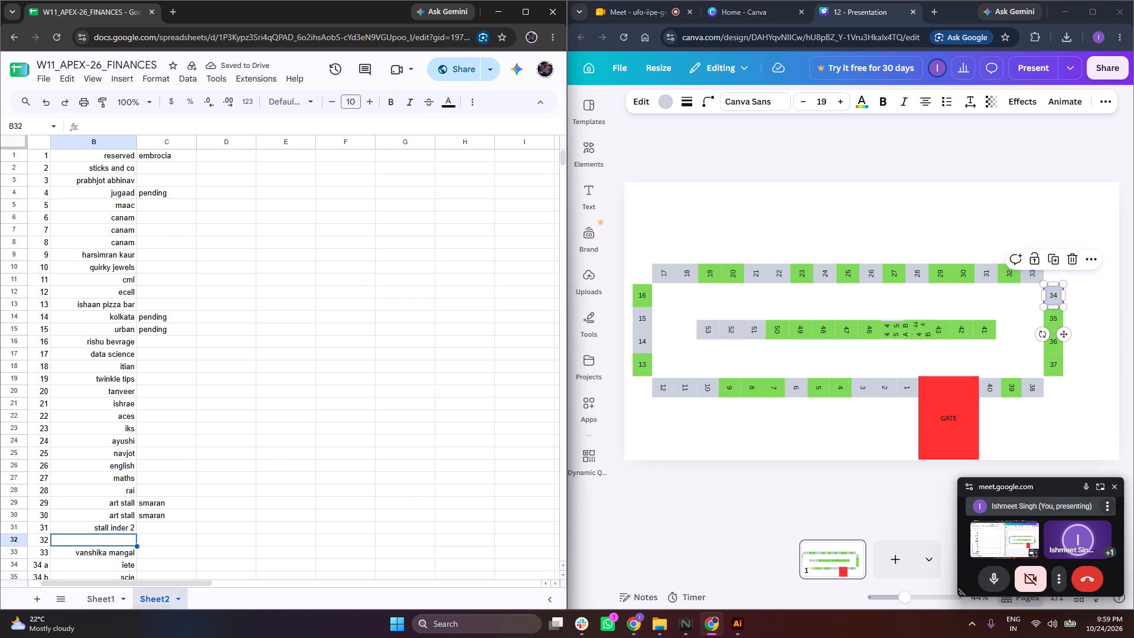
pyautogui.click(103, 595)
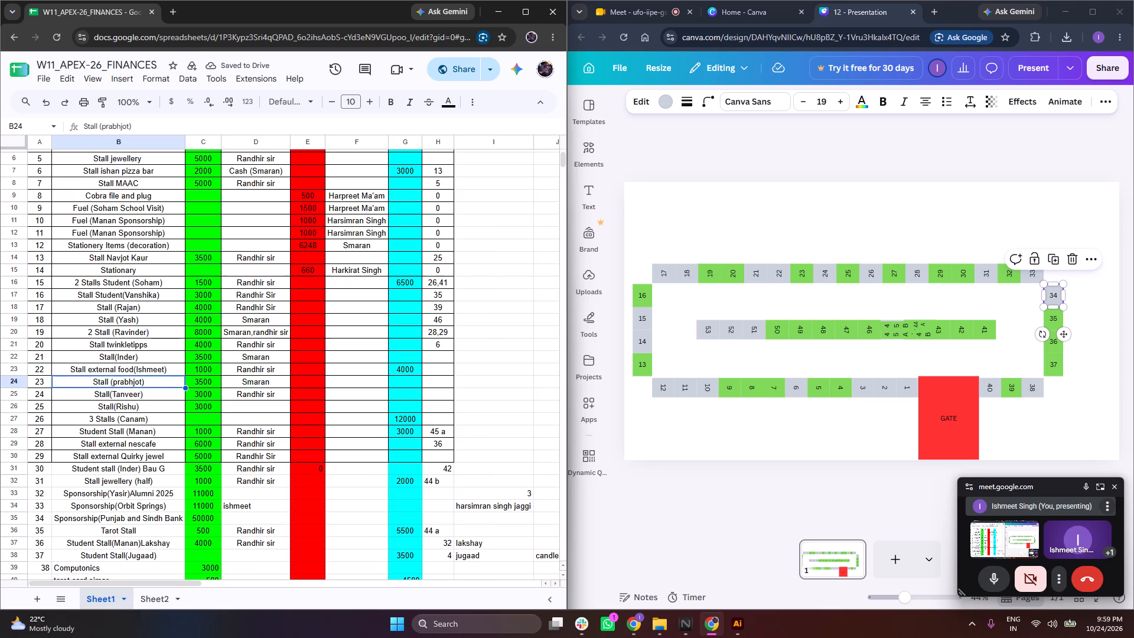
pyautogui.click(154, 397)
pyautogui.click(152, 406)
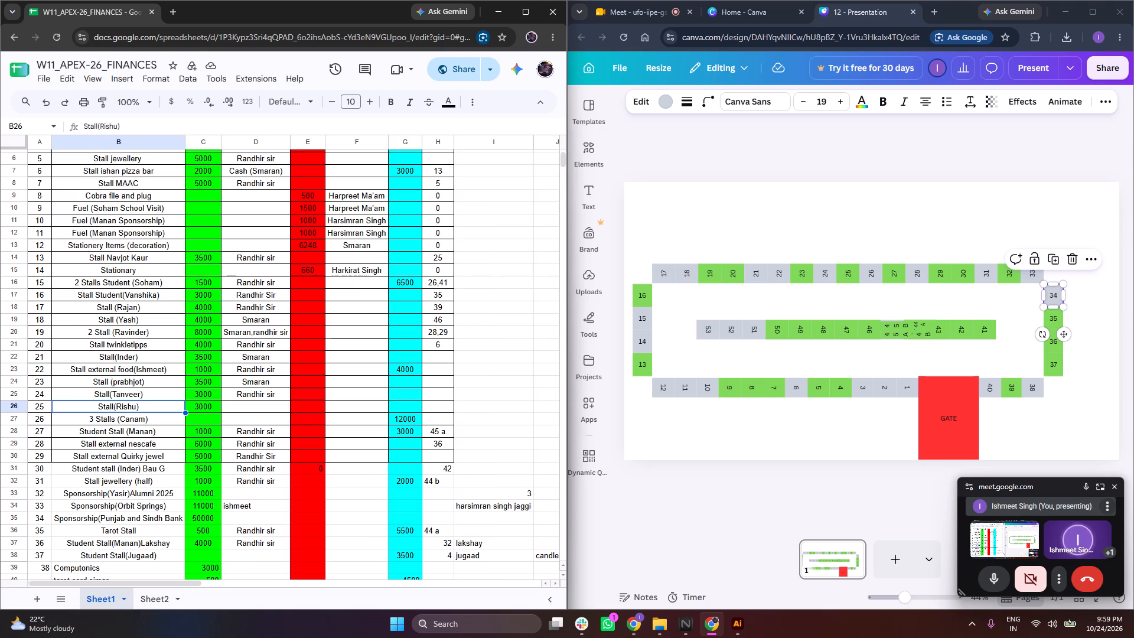
pyautogui.click(155, 416)
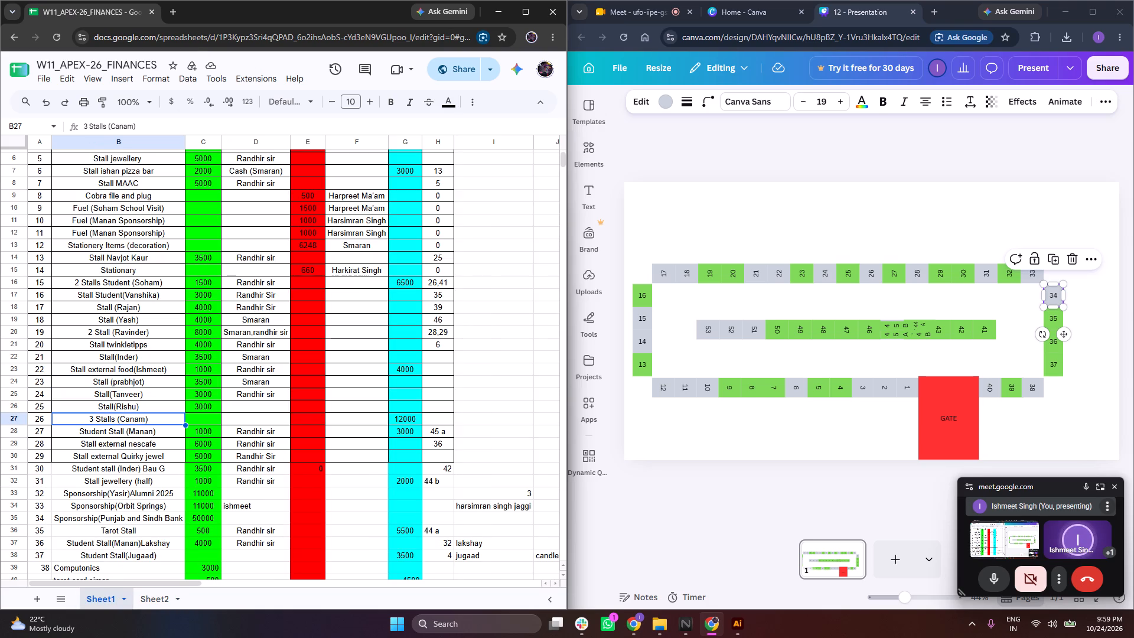
pyautogui.click(151, 431)
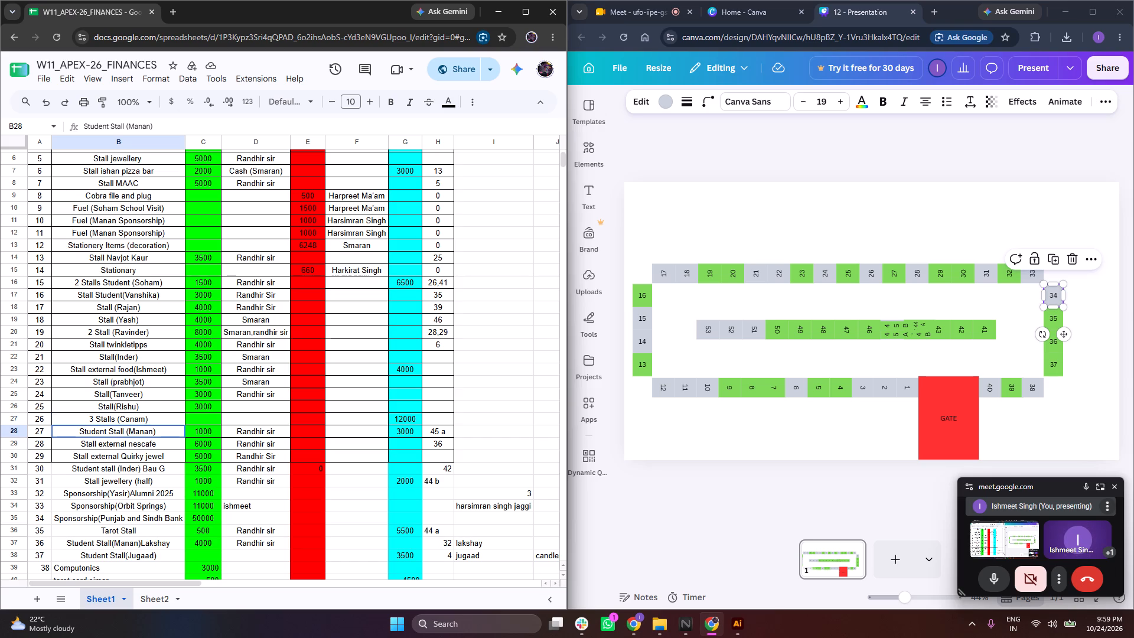
pyautogui.click(154, 446)
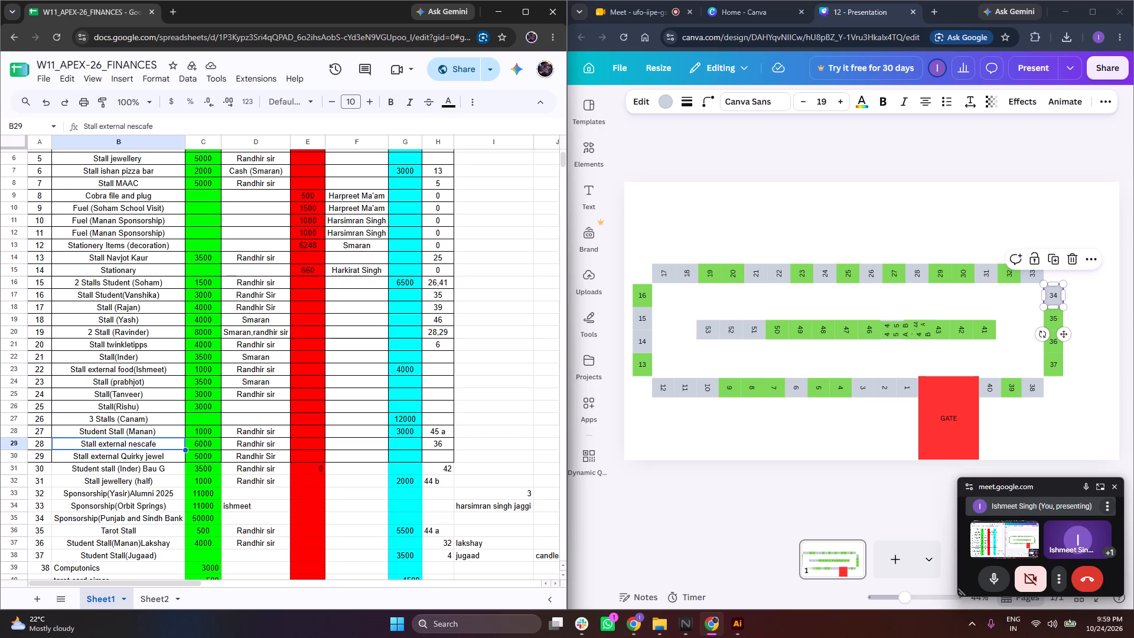
pyautogui.click(413, 420)
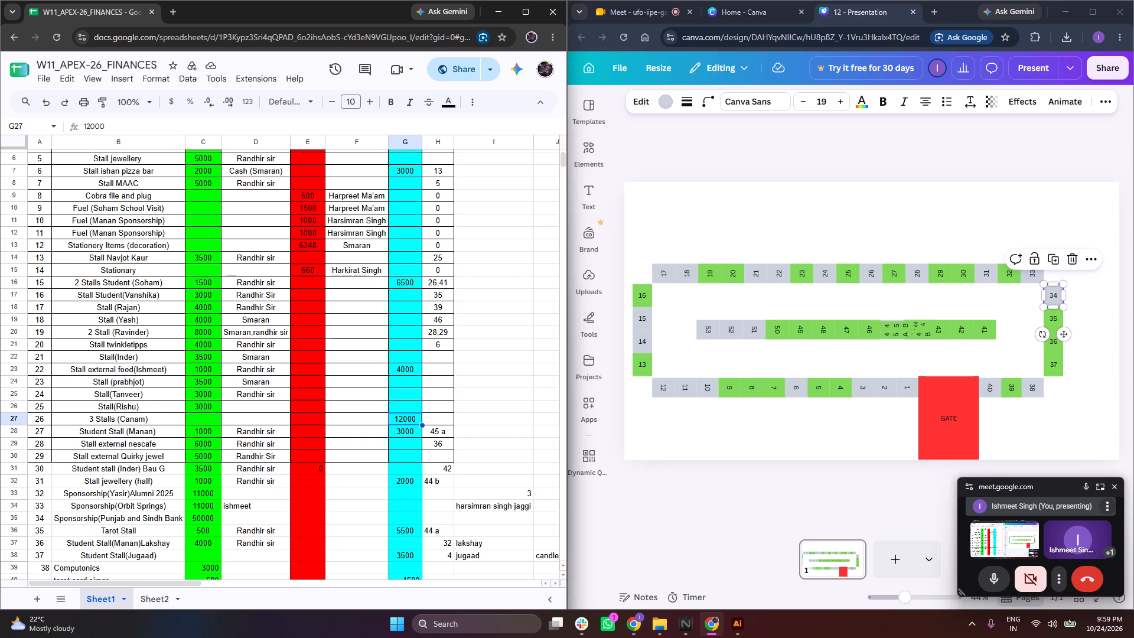
pyautogui.click(162, 432)
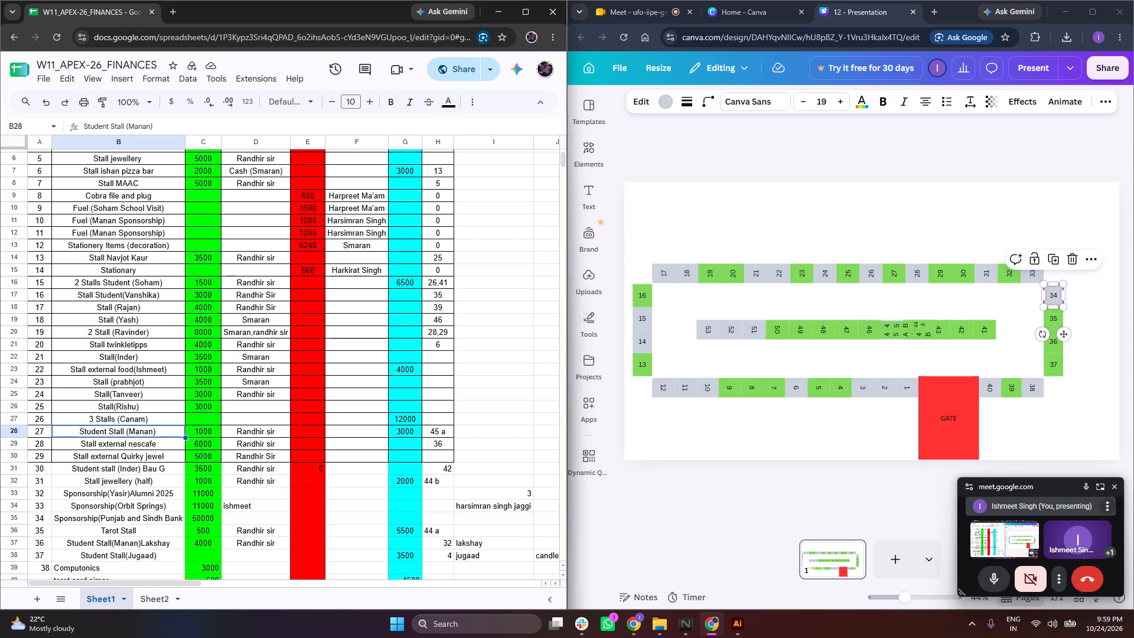
pyautogui.click(167, 442)
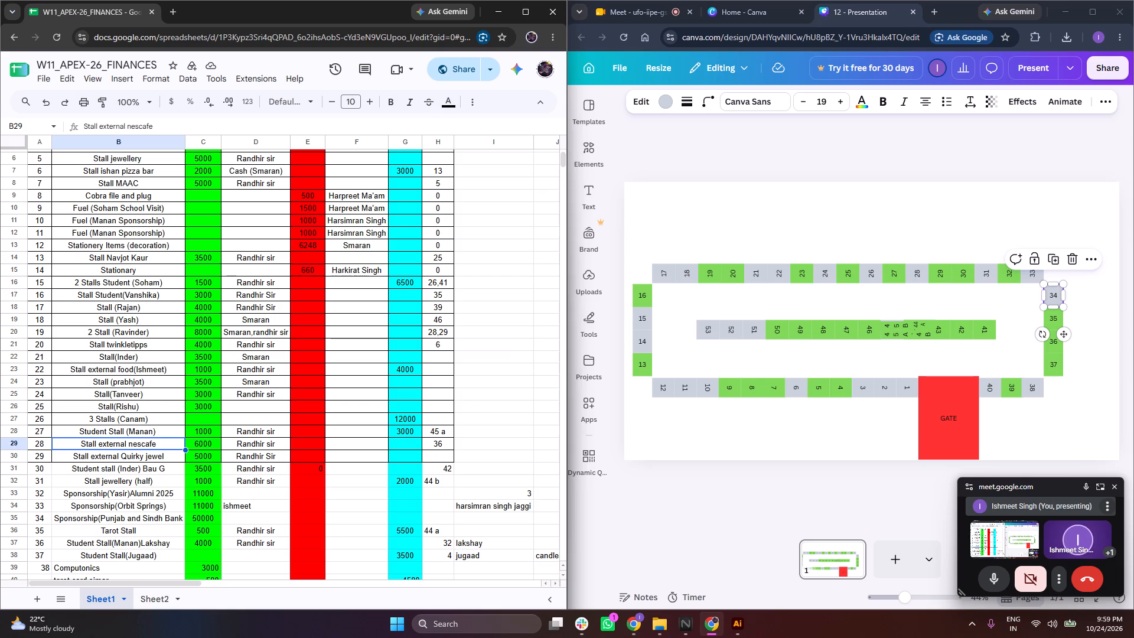
pyautogui.click(162, 457)
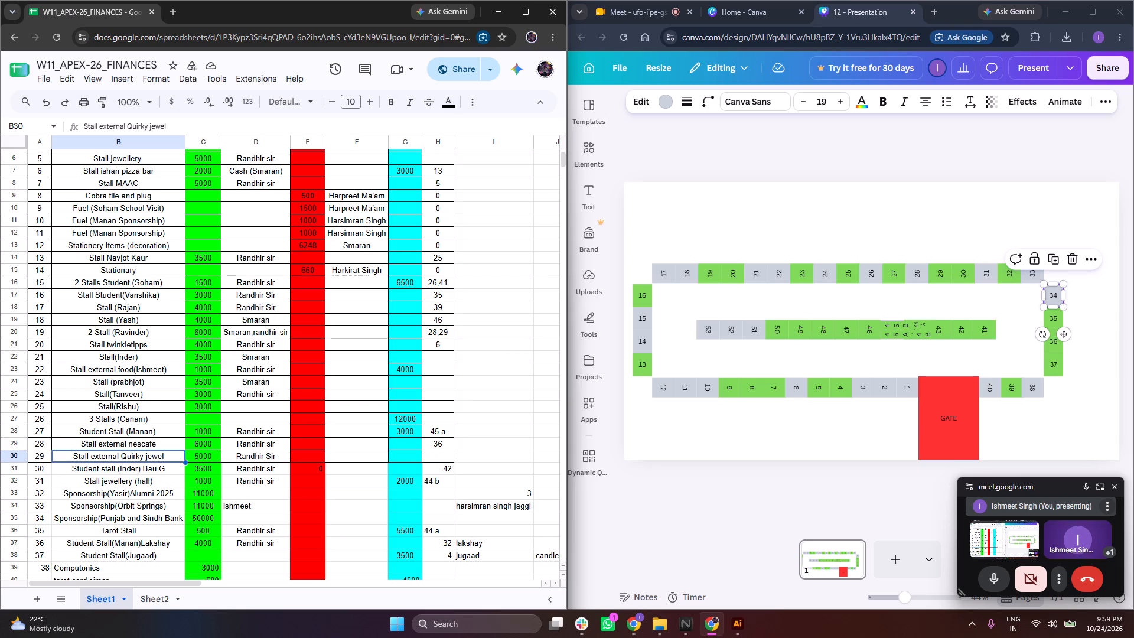
pyautogui.click(162, 466)
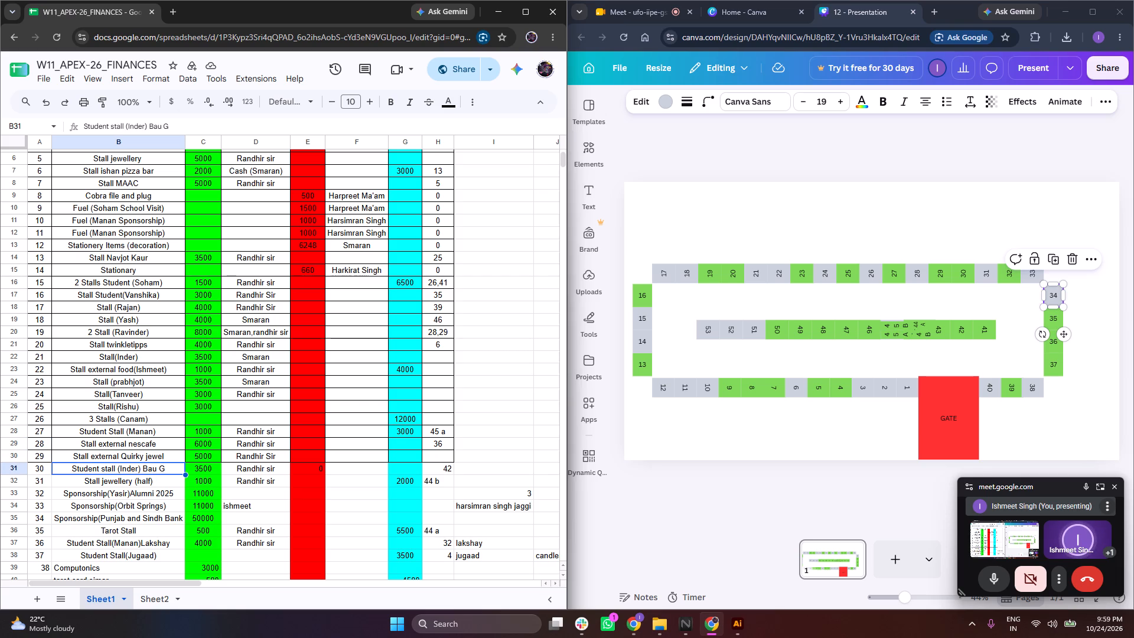
pyautogui.click(162, 481)
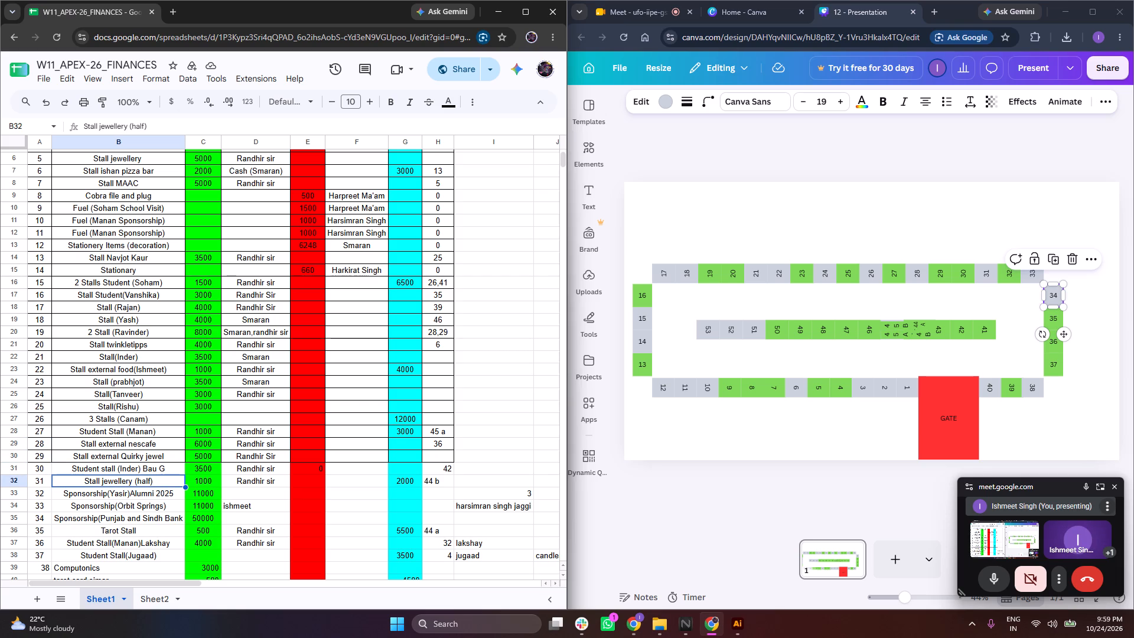
pyautogui.click(156, 494)
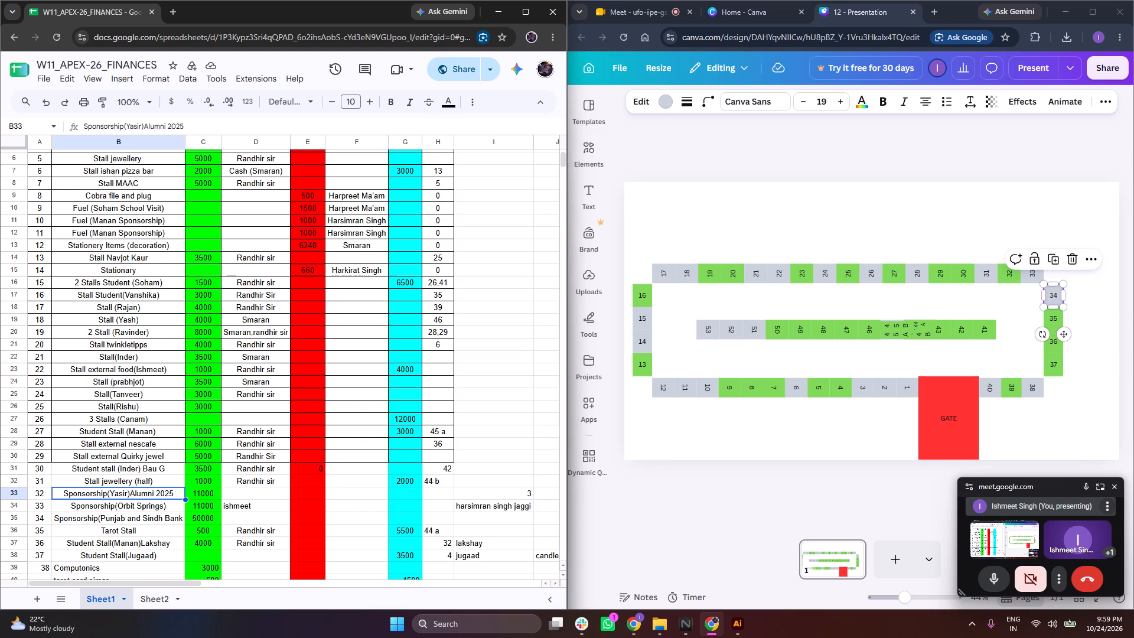
pyautogui.click(156, 505)
pyautogui.click(159, 522)
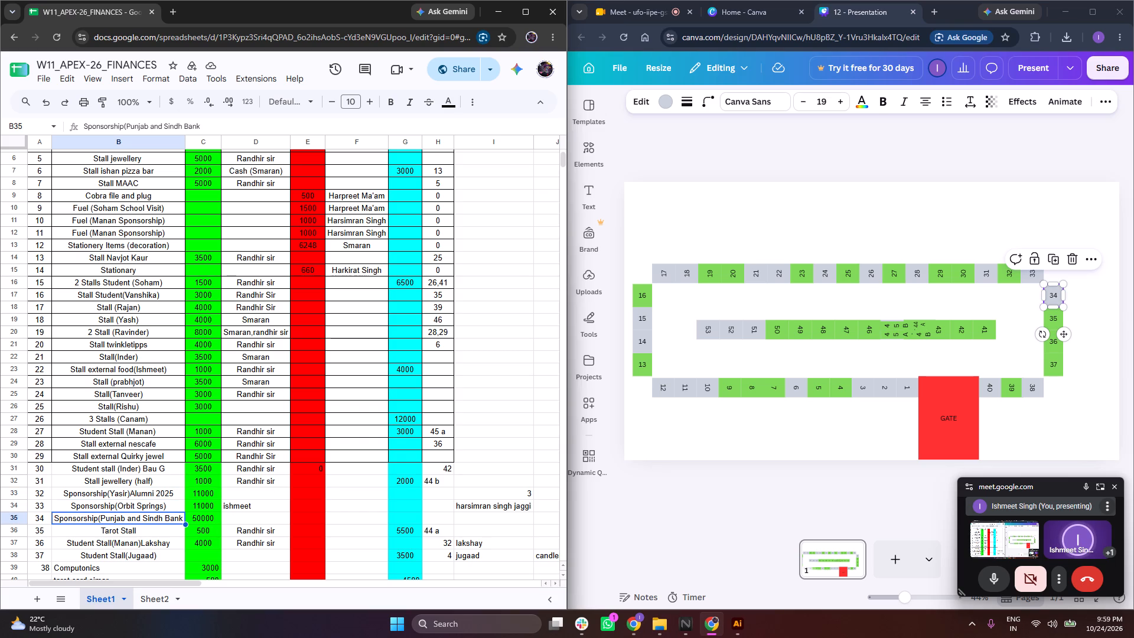
pyautogui.click(155, 535)
pyautogui.scroll(-3, 169, 520)
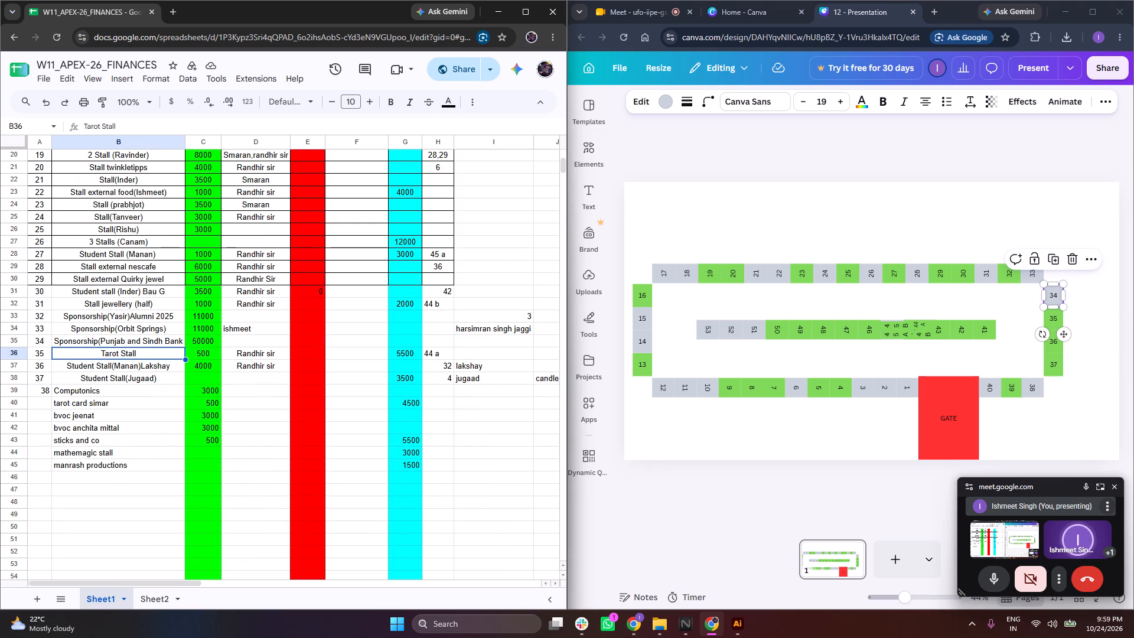
pyautogui.click(164, 355)
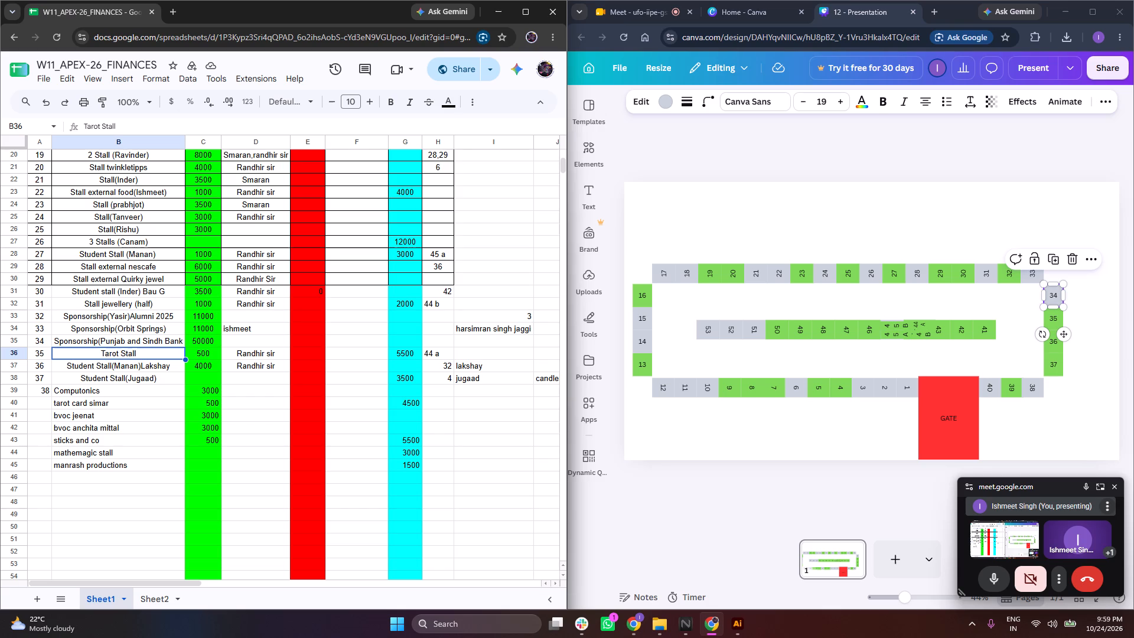
pyautogui.click(167, 366)
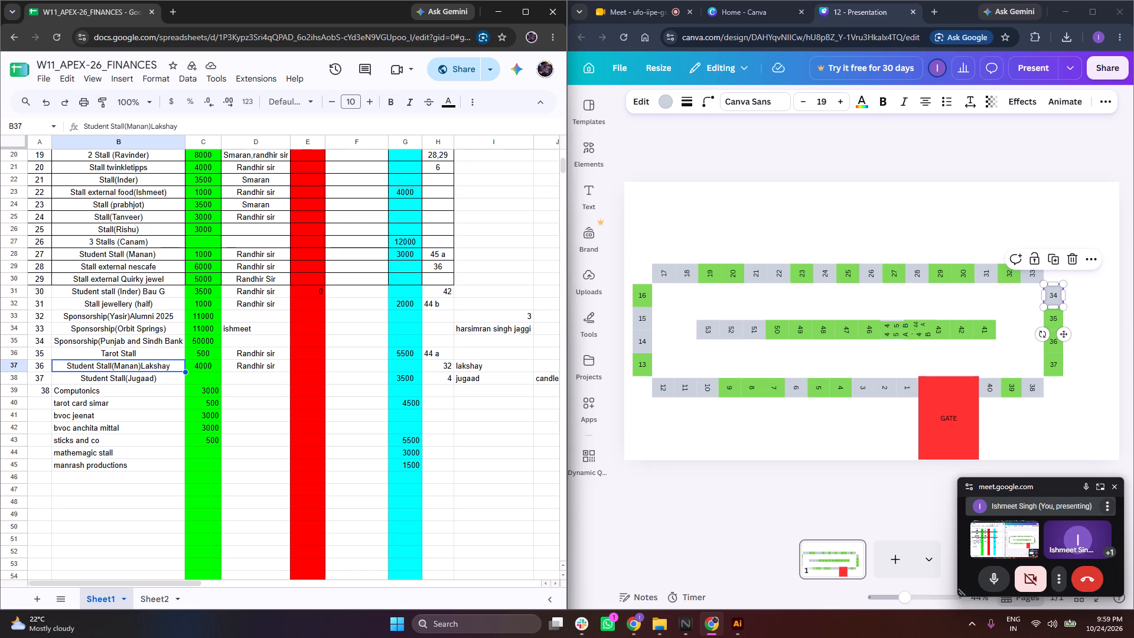
pyautogui.click(168, 598)
pyautogui.scroll(-4, 139, 436)
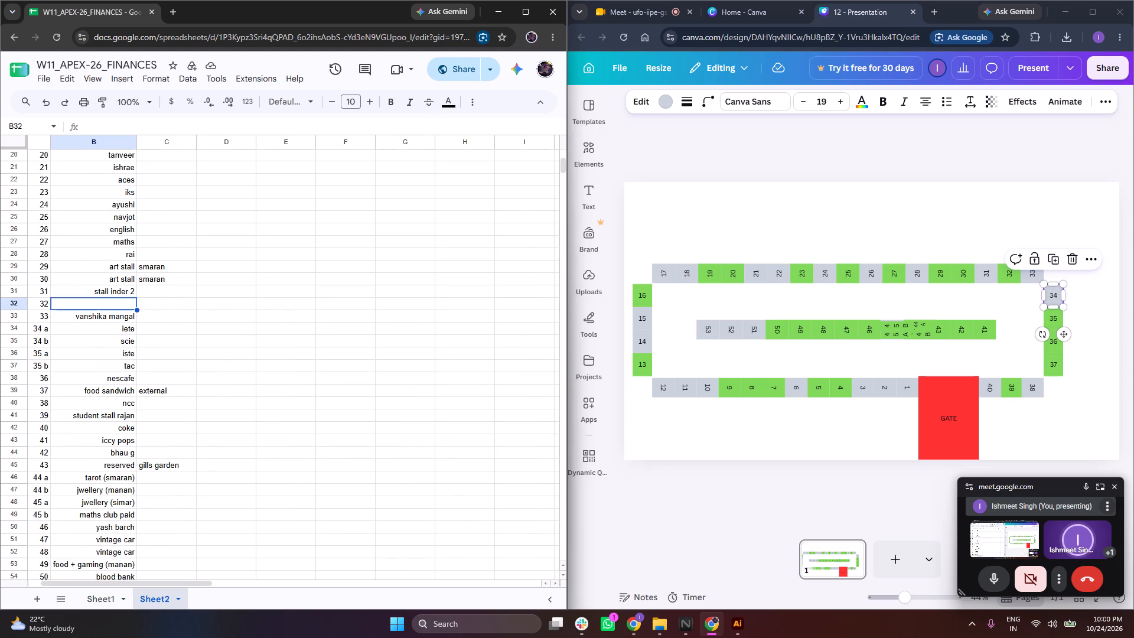
pyautogui.scroll(-1, 145, 458)
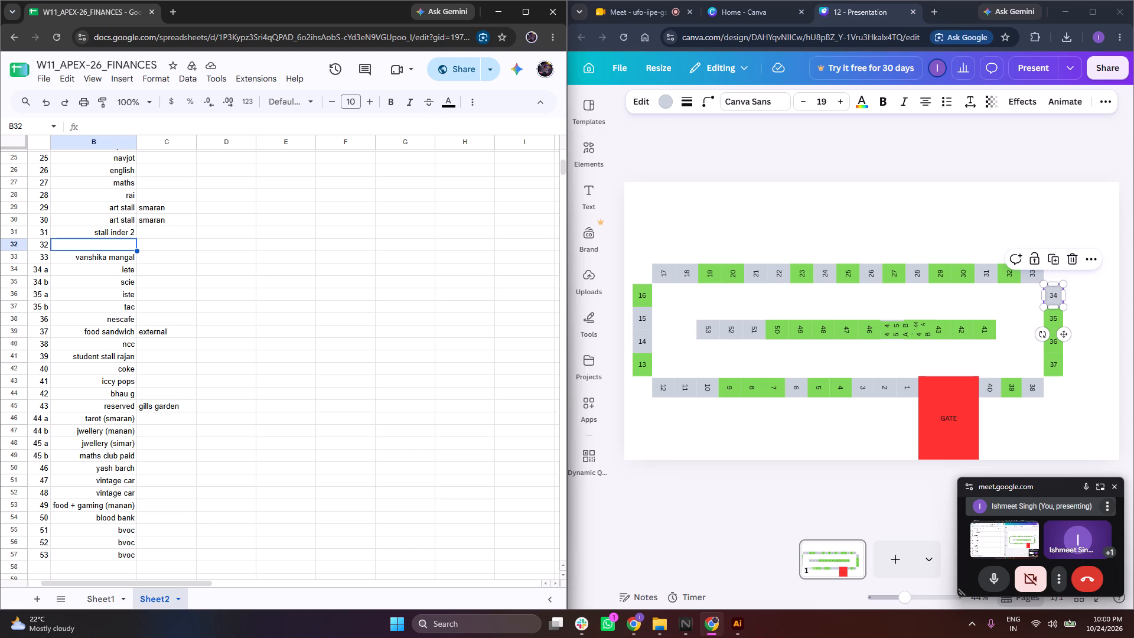
pyautogui.click(107, 245)
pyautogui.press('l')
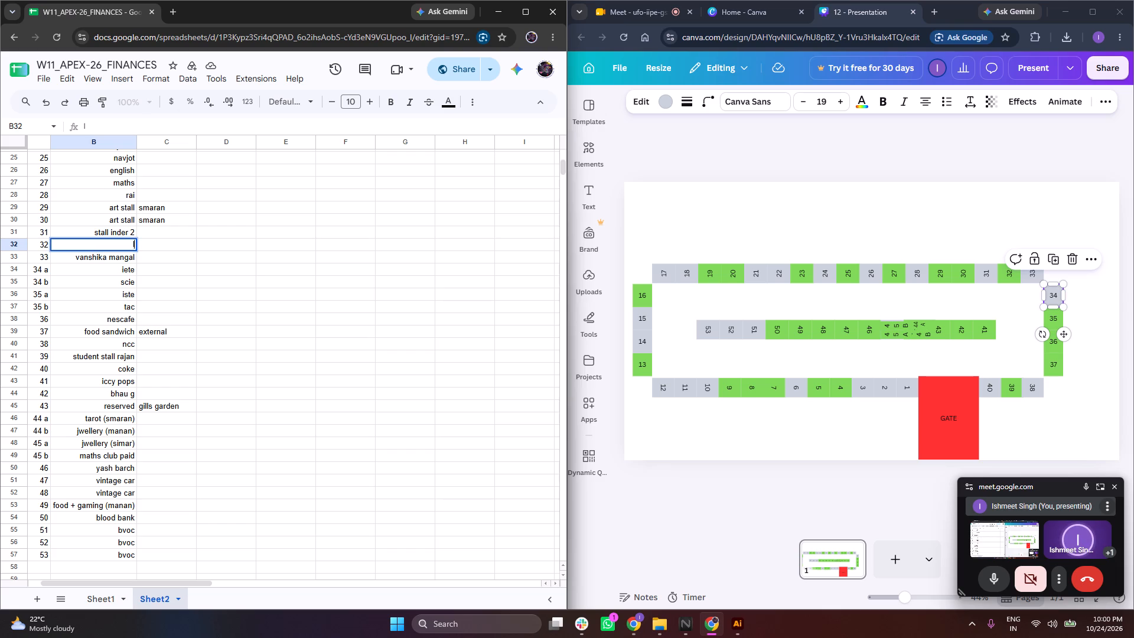
pyautogui.press('BackSpace')
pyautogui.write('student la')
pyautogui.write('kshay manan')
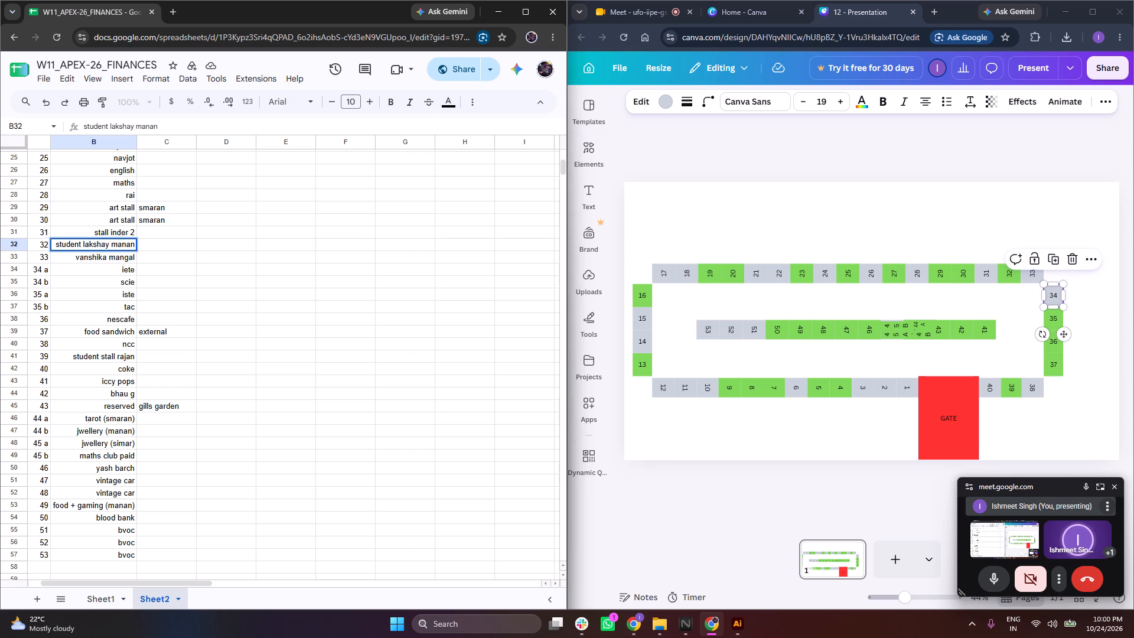
pyautogui.click(212, 190)
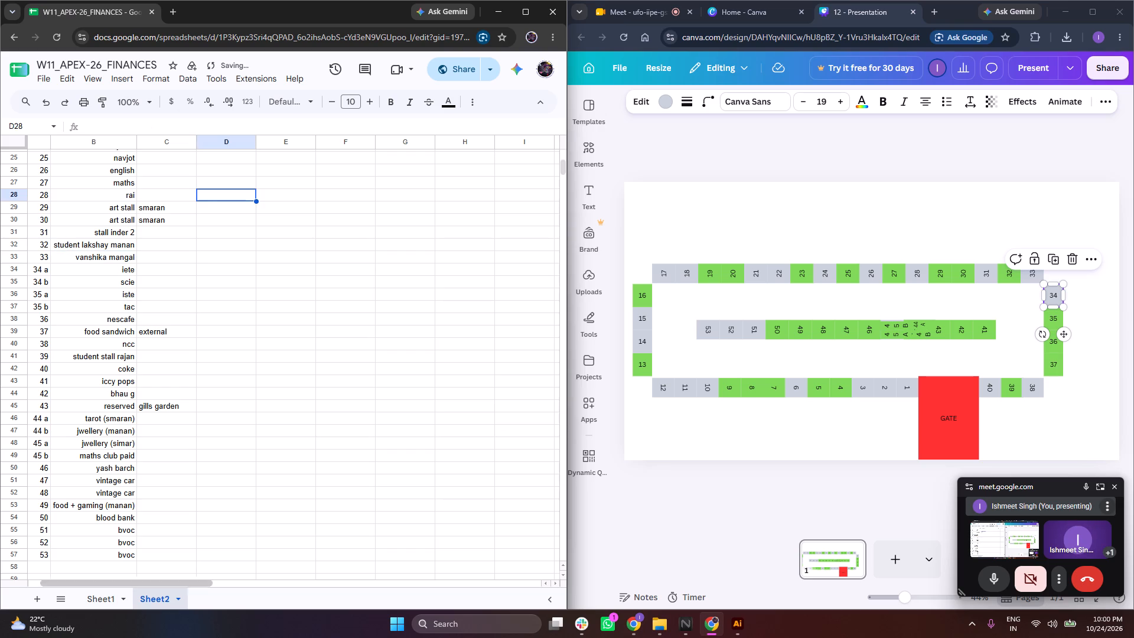
# Check the remaining Sheet1 entries from Jugaad to the end of the list for stallholders still without a stall.
pyautogui.click(96, 600)
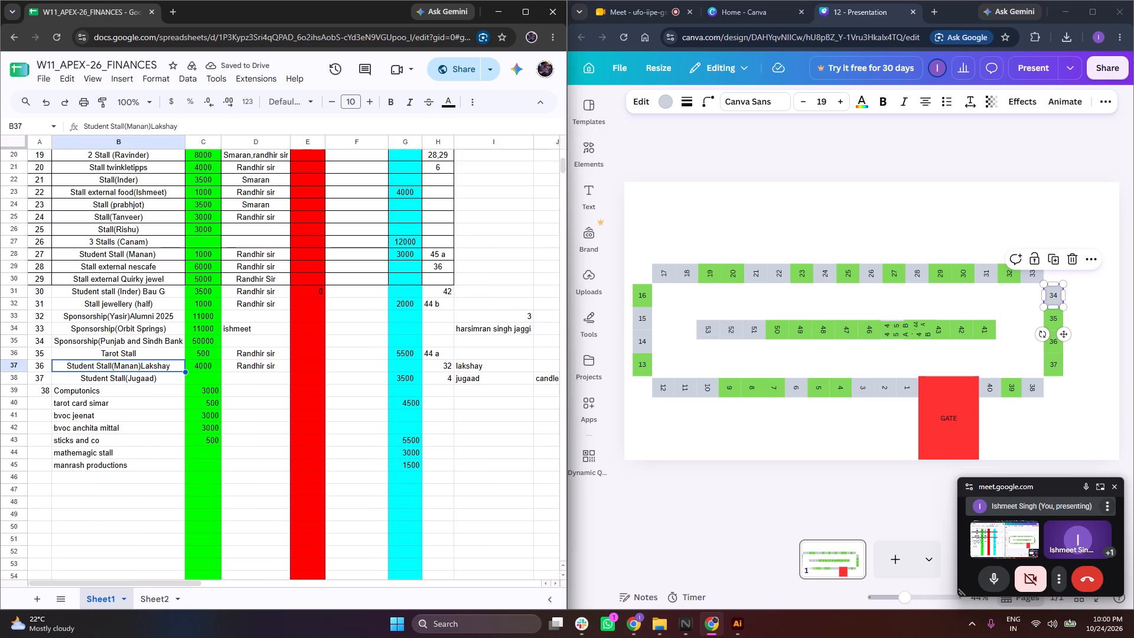
pyautogui.click(164, 383)
pyautogui.click(164, 390)
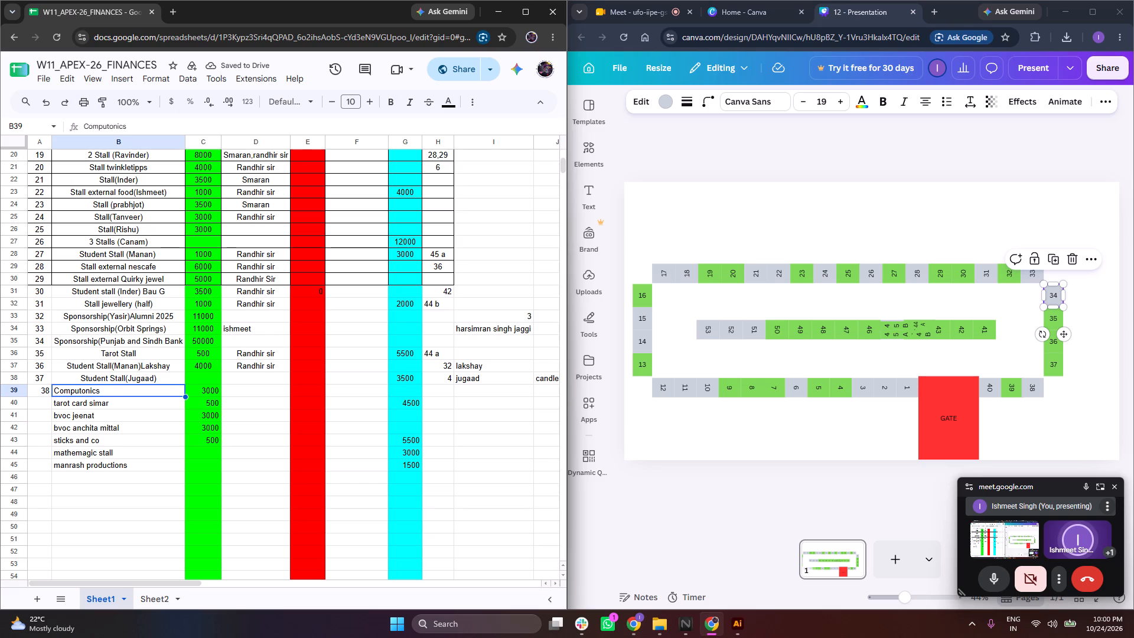
pyautogui.click(163, 402)
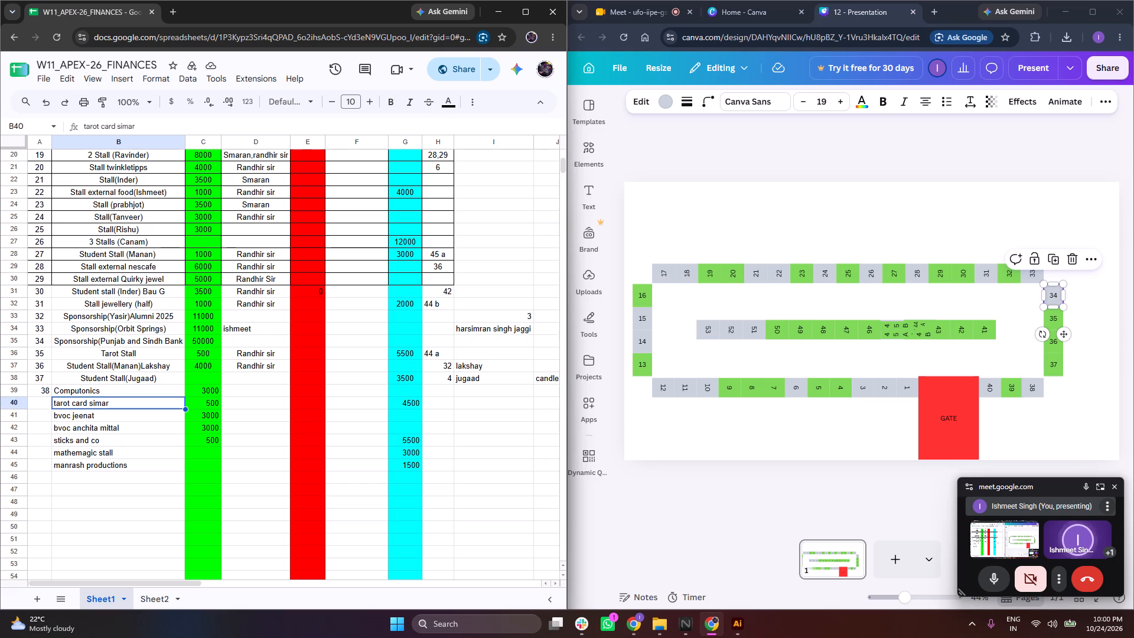
pyautogui.click(174, 416)
pyautogui.click(173, 429)
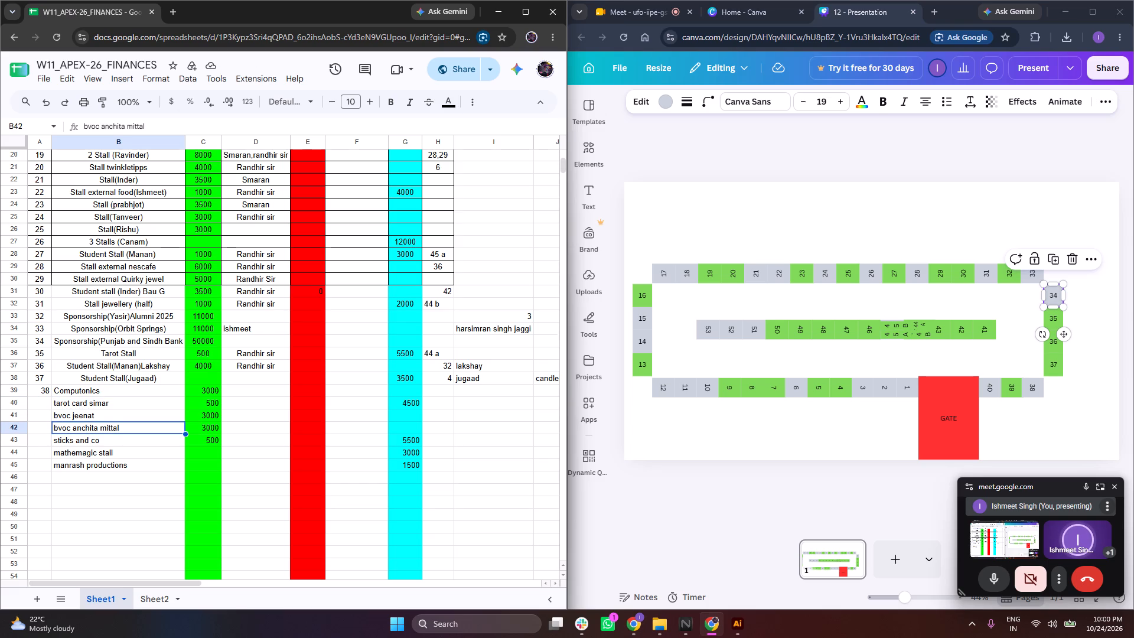
pyautogui.click(168, 442)
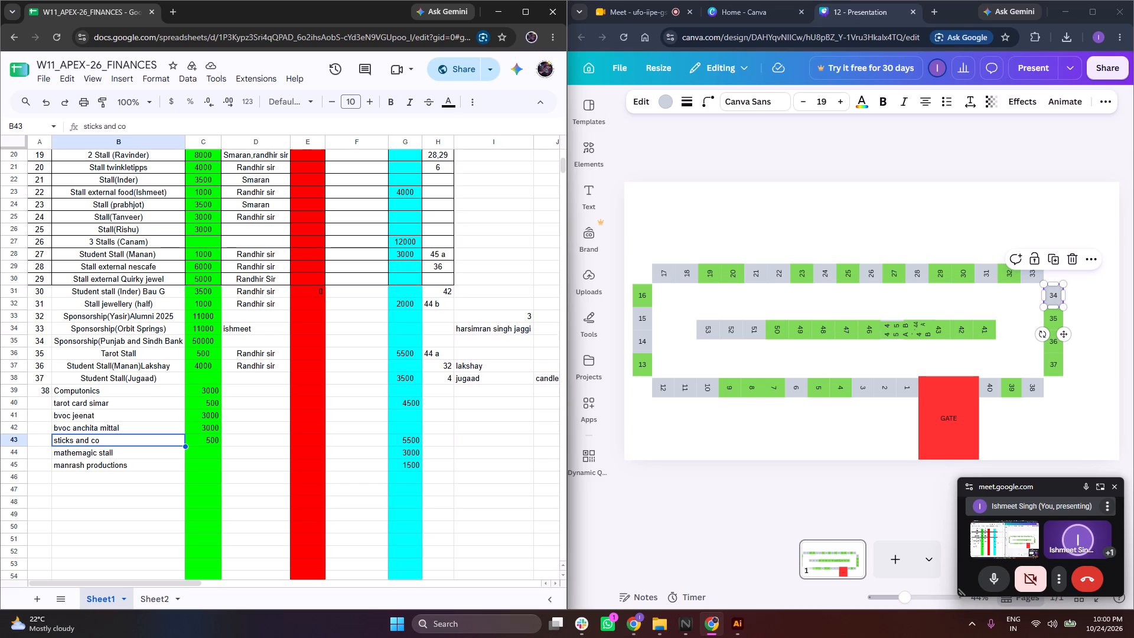
pyautogui.click(165, 455)
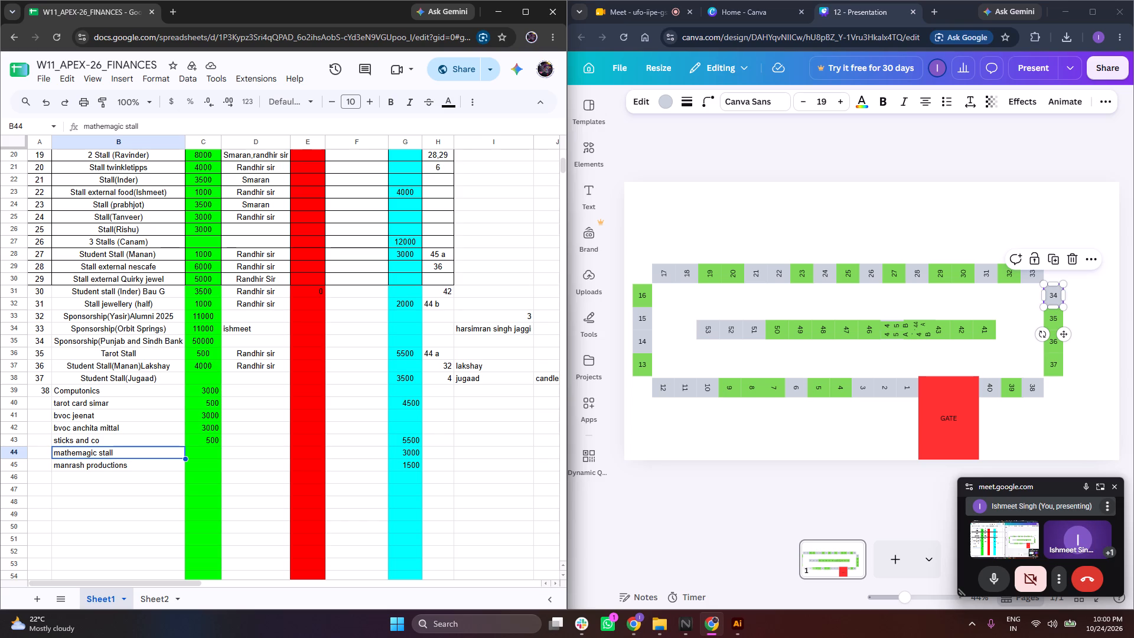
pyautogui.click(151, 477)
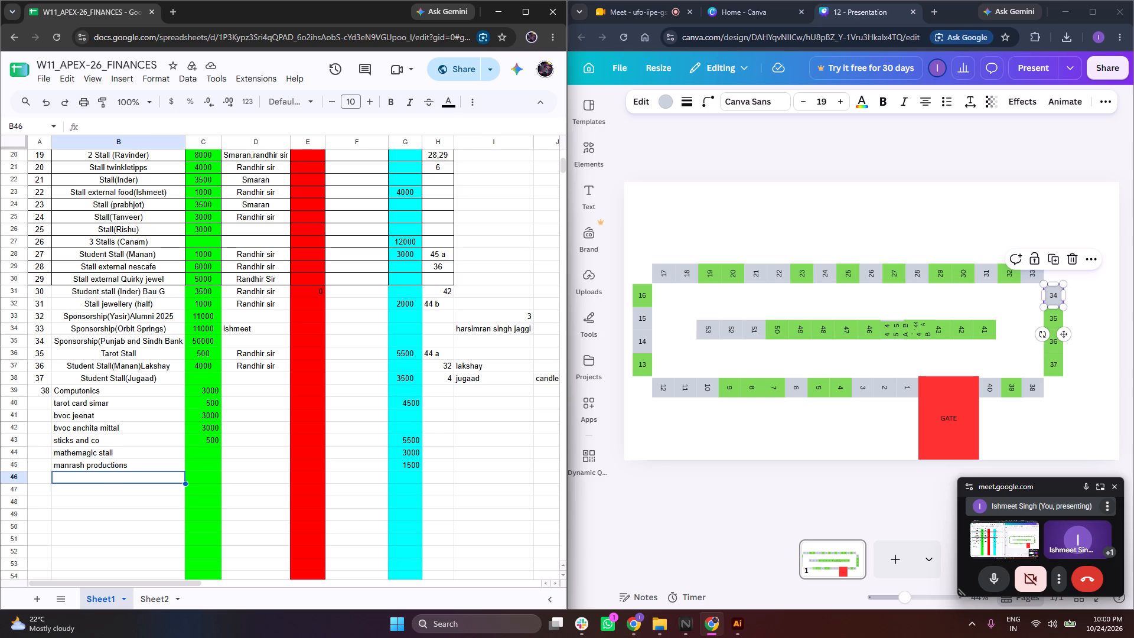
# Insert one empty row below stall 51 and one below stall 52 in Sheet2.
pyautogui.click(158, 598)
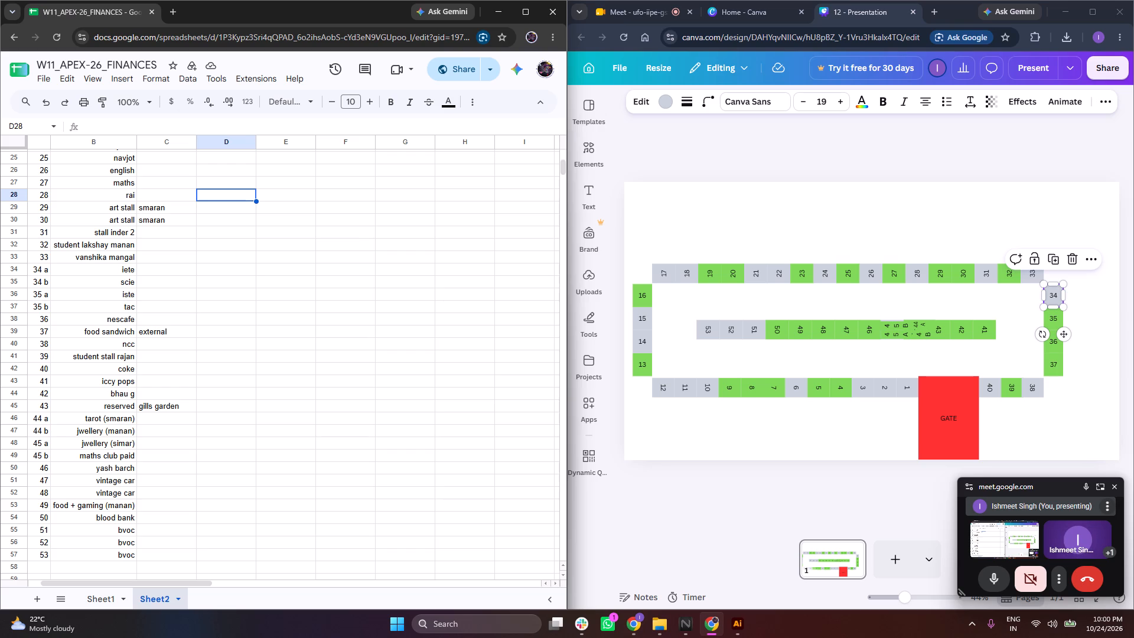
pyautogui.click(12, 528)
pyautogui.rightClick(11, 529)
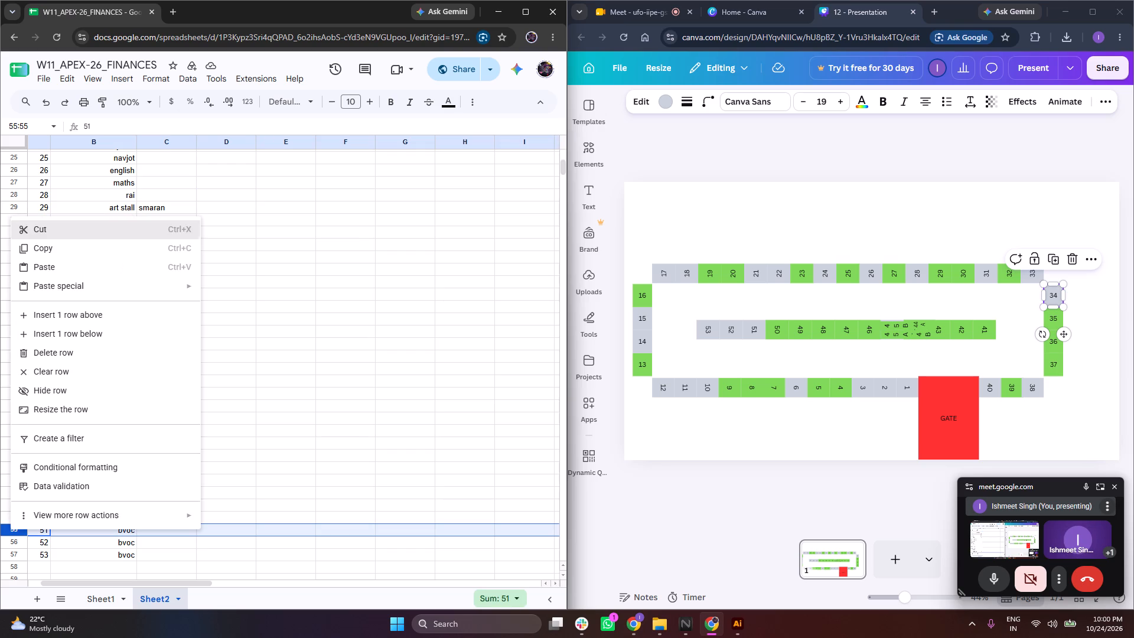
pyautogui.click(92, 338)
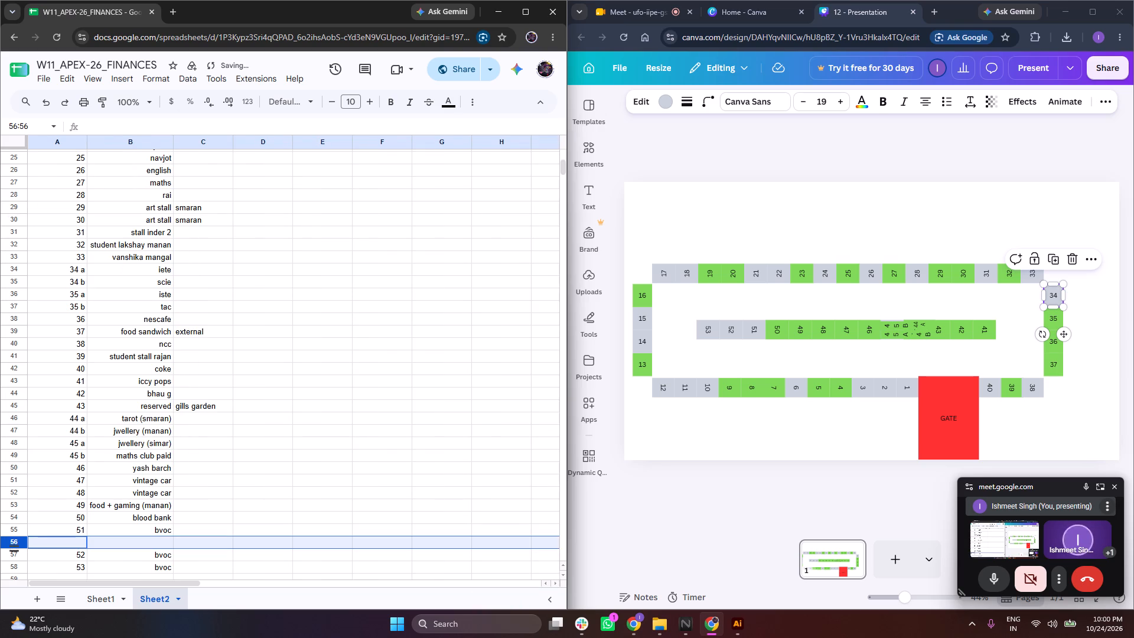
pyautogui.click(8, 554)
pyautogui.rightClick(10, 562)
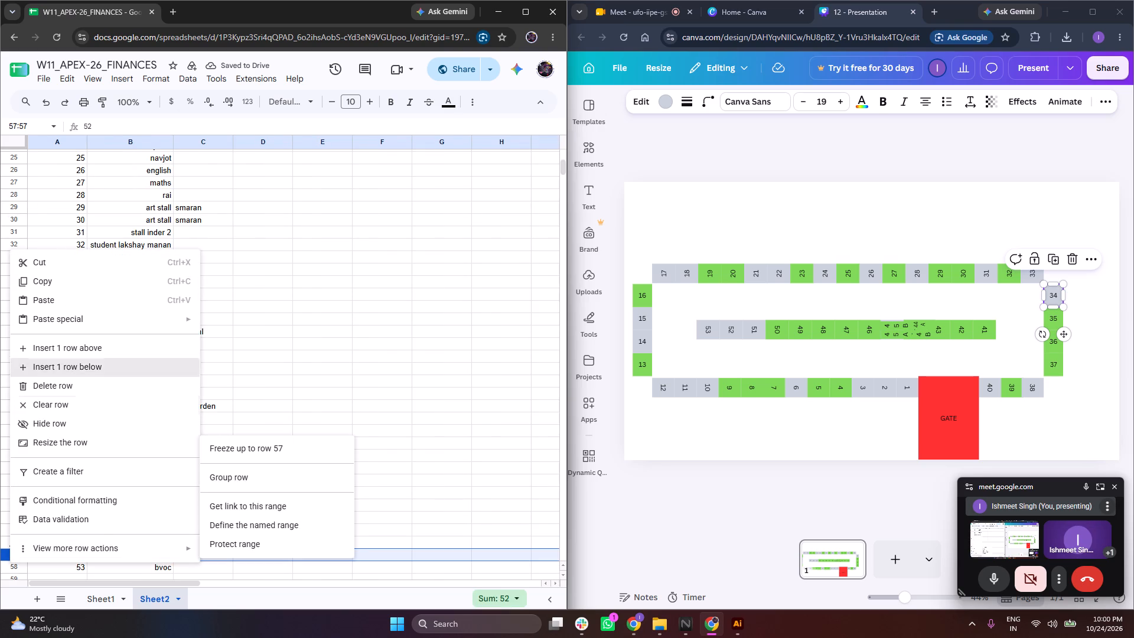
pyautogui.click(53, 363)
pyautogui.scroll(-5, 250, 405)
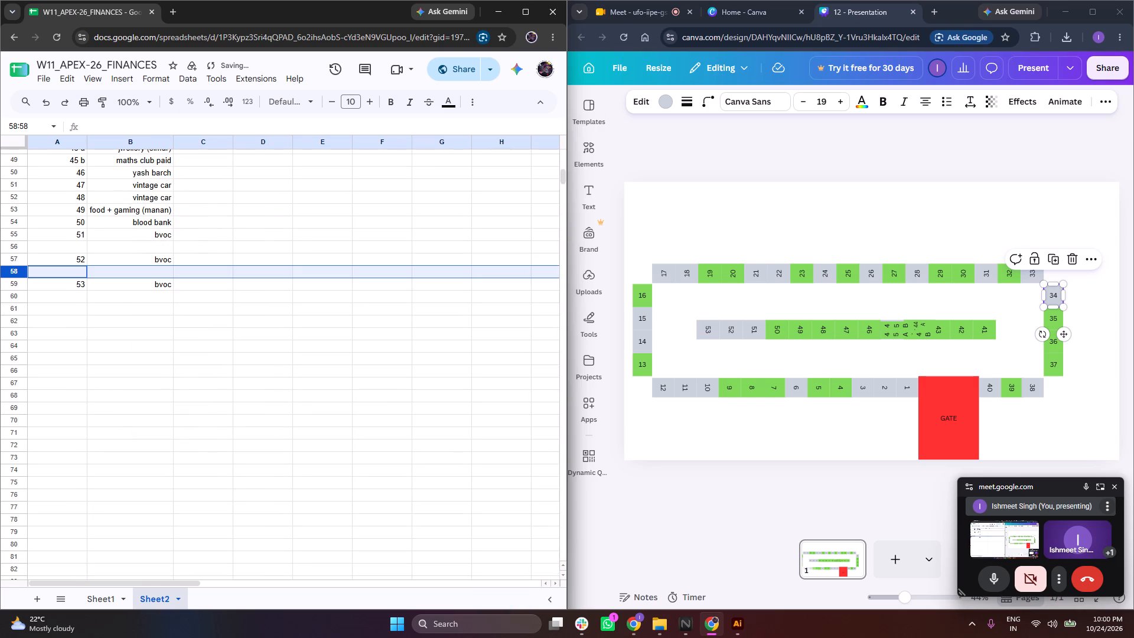
# Relabel the stall 51 and 52 rows in column A of Sheet2 as 51 a, 51 b, 52 a and 52 b.
pyautogui.click(73, 240)
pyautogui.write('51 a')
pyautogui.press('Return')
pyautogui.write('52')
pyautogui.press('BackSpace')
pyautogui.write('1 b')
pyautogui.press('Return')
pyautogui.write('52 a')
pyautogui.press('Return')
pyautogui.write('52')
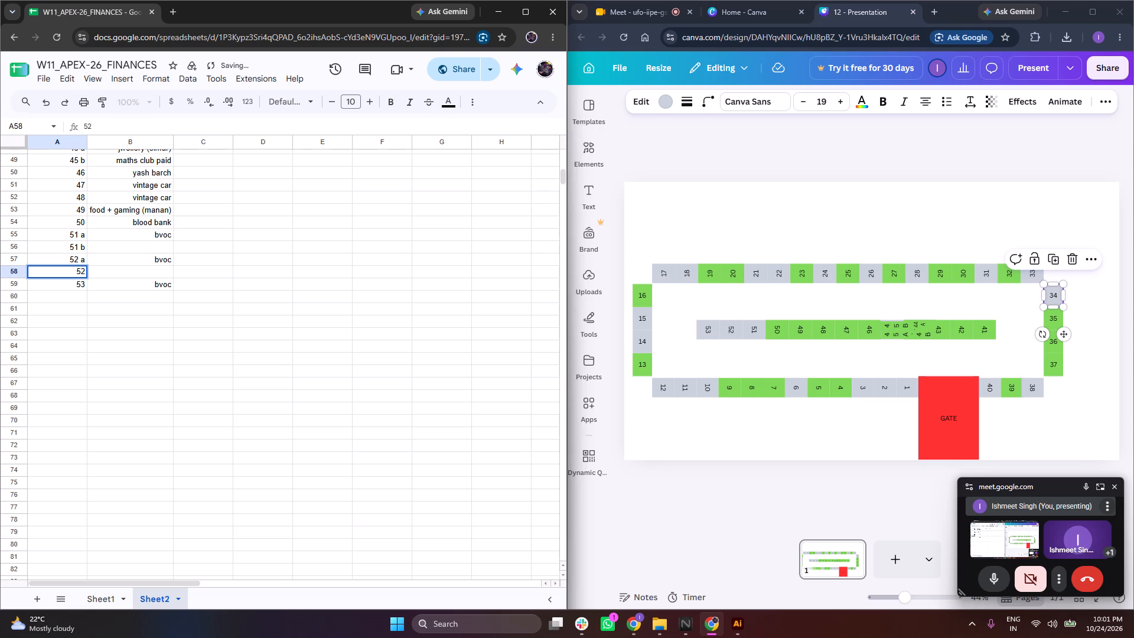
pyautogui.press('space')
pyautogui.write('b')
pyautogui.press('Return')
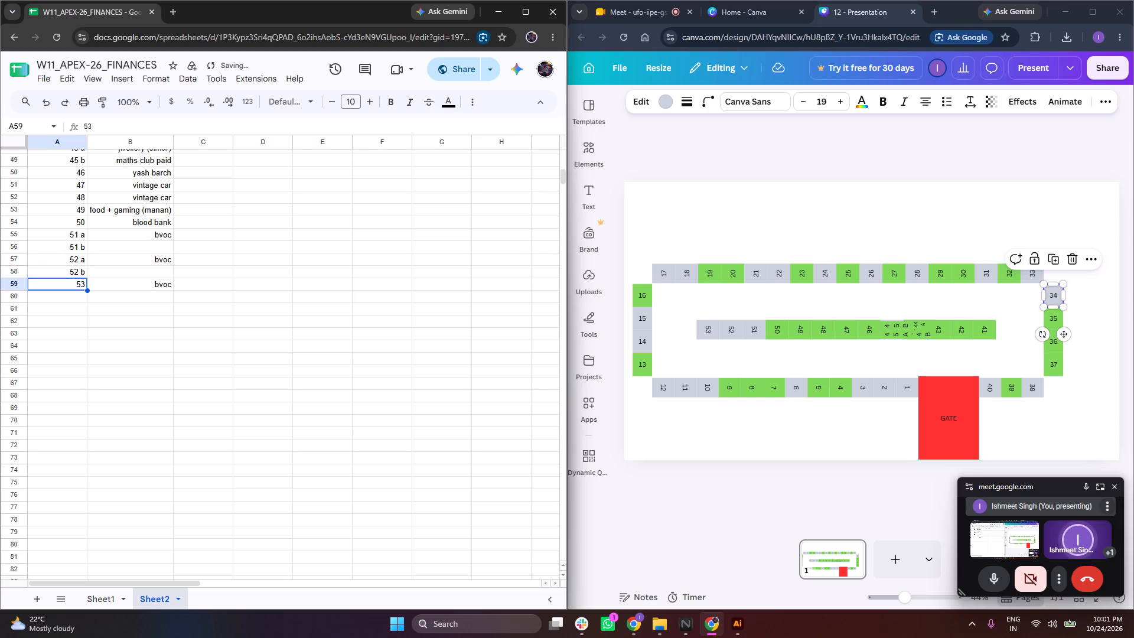
# Relabel stall 53 in column A as 53 a and add 53 b in the row below it.
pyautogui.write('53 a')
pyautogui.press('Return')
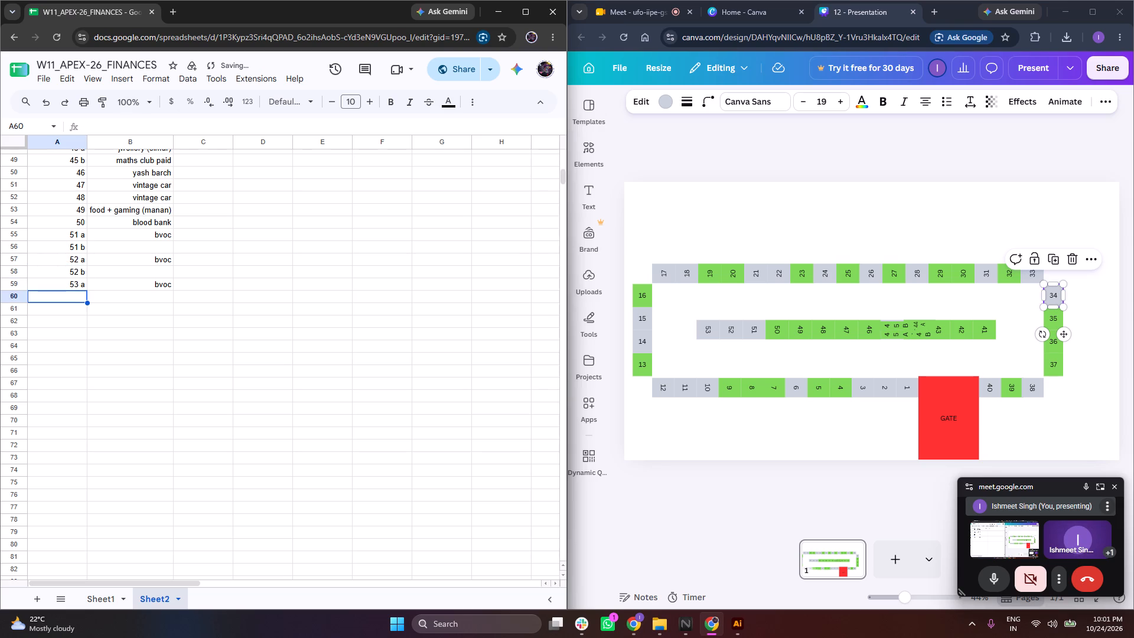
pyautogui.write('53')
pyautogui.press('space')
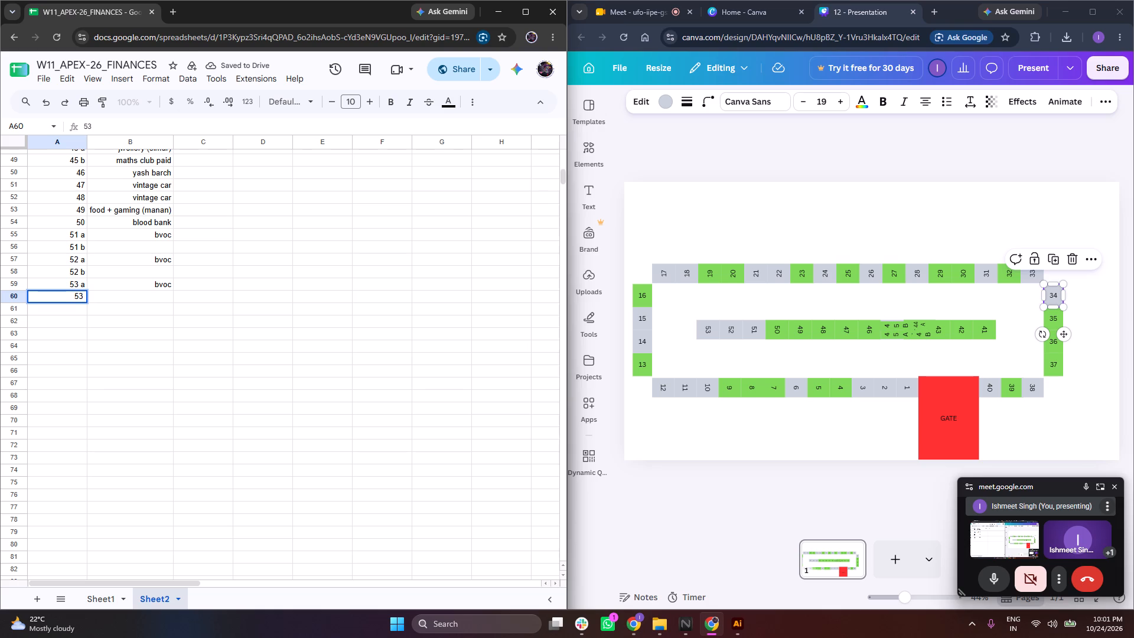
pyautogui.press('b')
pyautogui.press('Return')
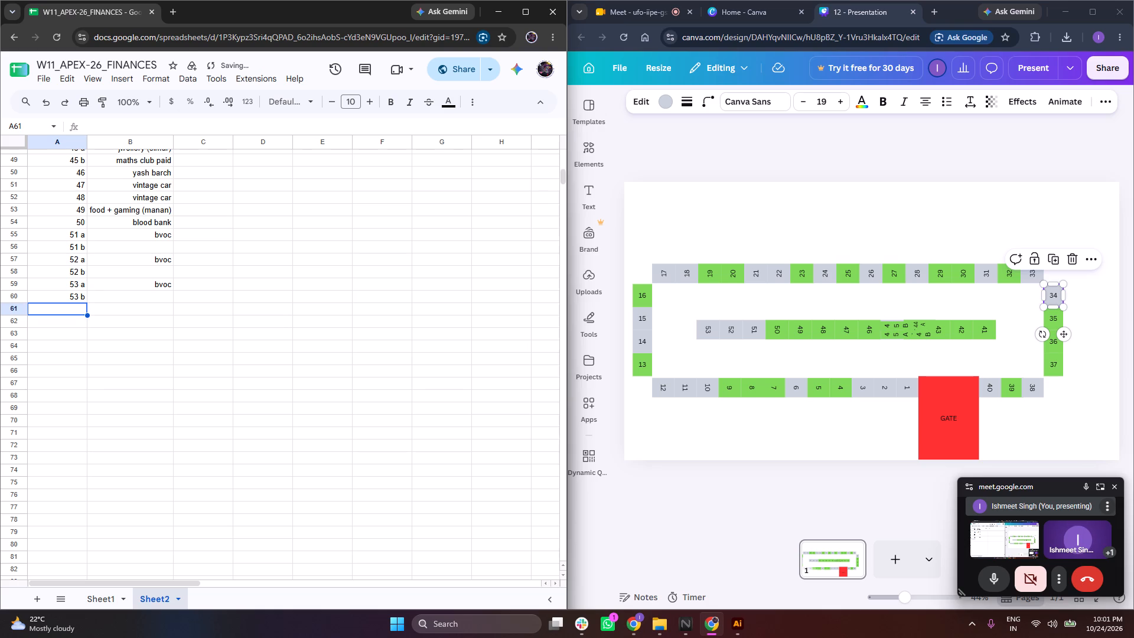
# Assign stalls 51 b, 52 b and 53 b in column B of Sheet2 to bvoc.
pyautogui.click(148, 249)
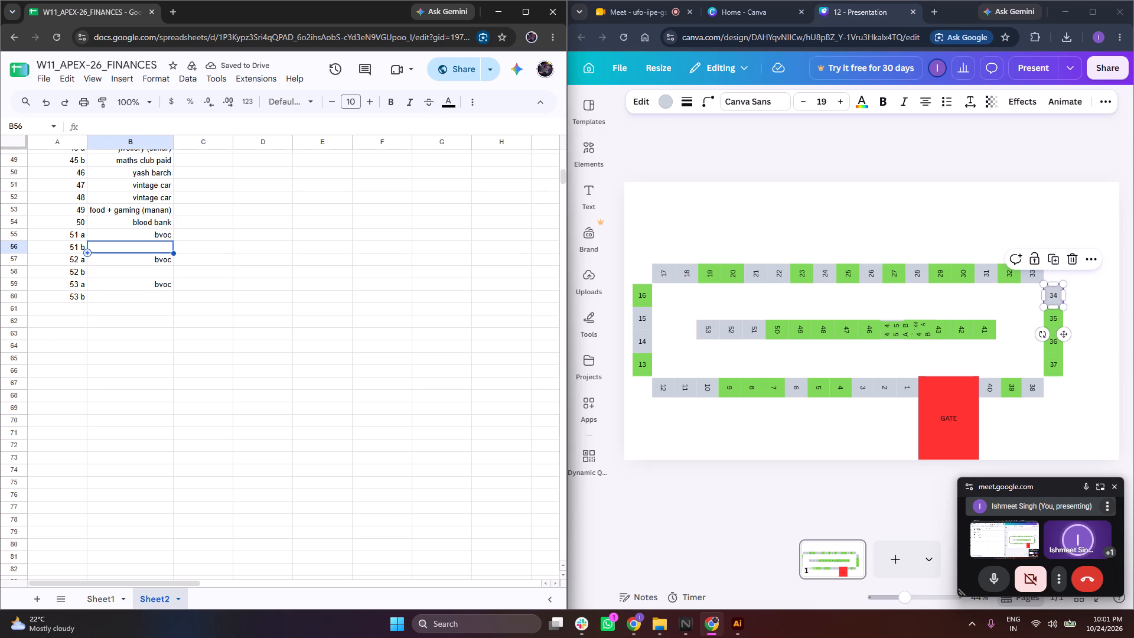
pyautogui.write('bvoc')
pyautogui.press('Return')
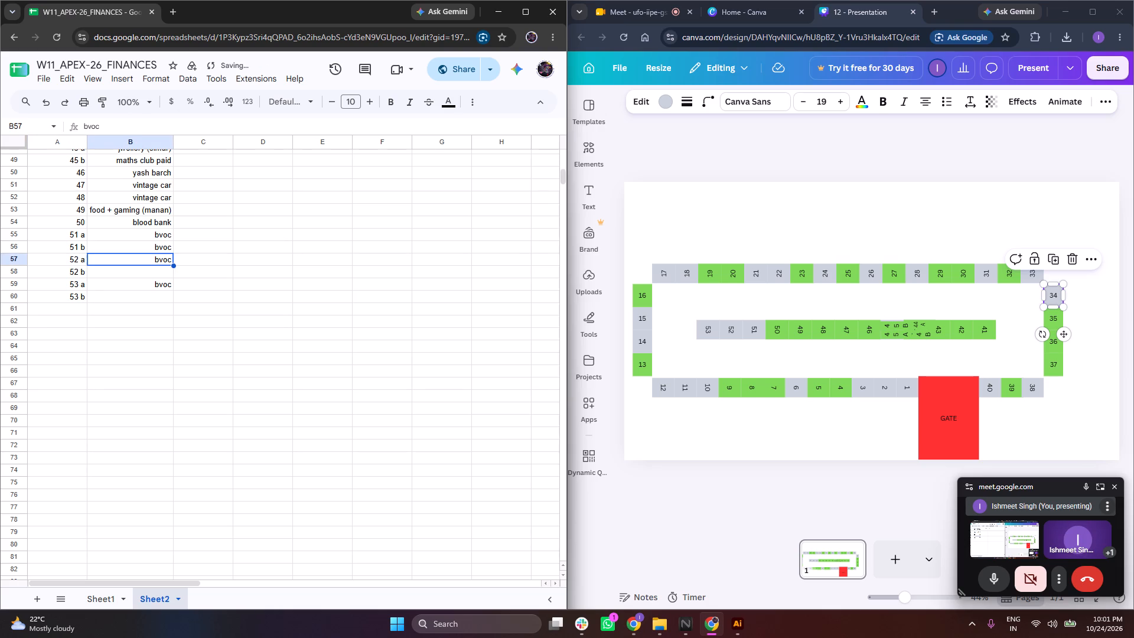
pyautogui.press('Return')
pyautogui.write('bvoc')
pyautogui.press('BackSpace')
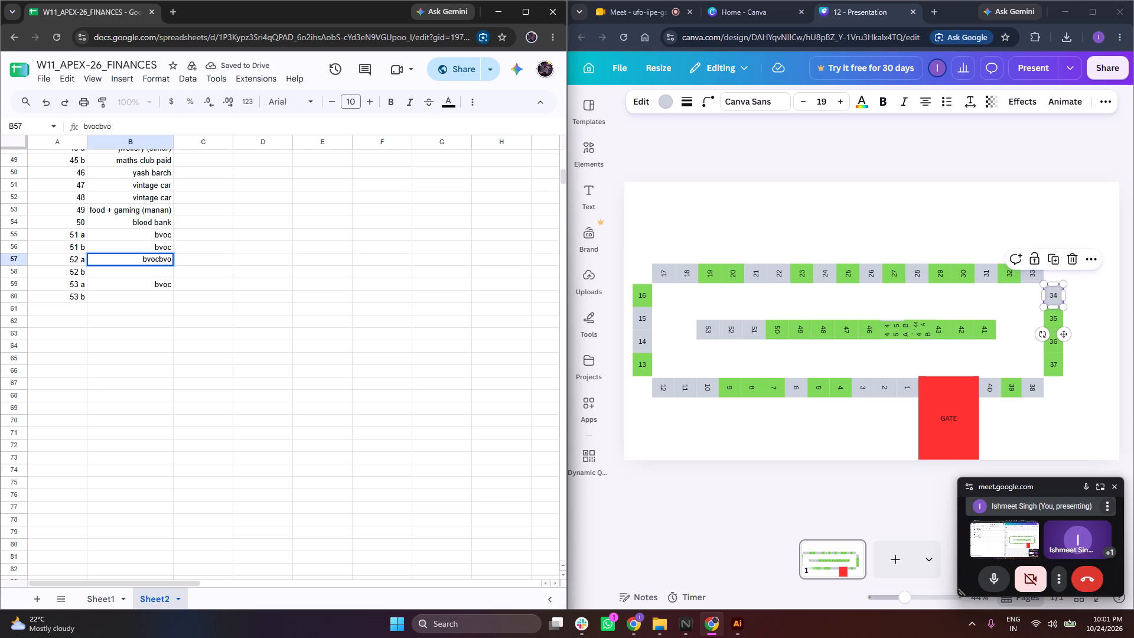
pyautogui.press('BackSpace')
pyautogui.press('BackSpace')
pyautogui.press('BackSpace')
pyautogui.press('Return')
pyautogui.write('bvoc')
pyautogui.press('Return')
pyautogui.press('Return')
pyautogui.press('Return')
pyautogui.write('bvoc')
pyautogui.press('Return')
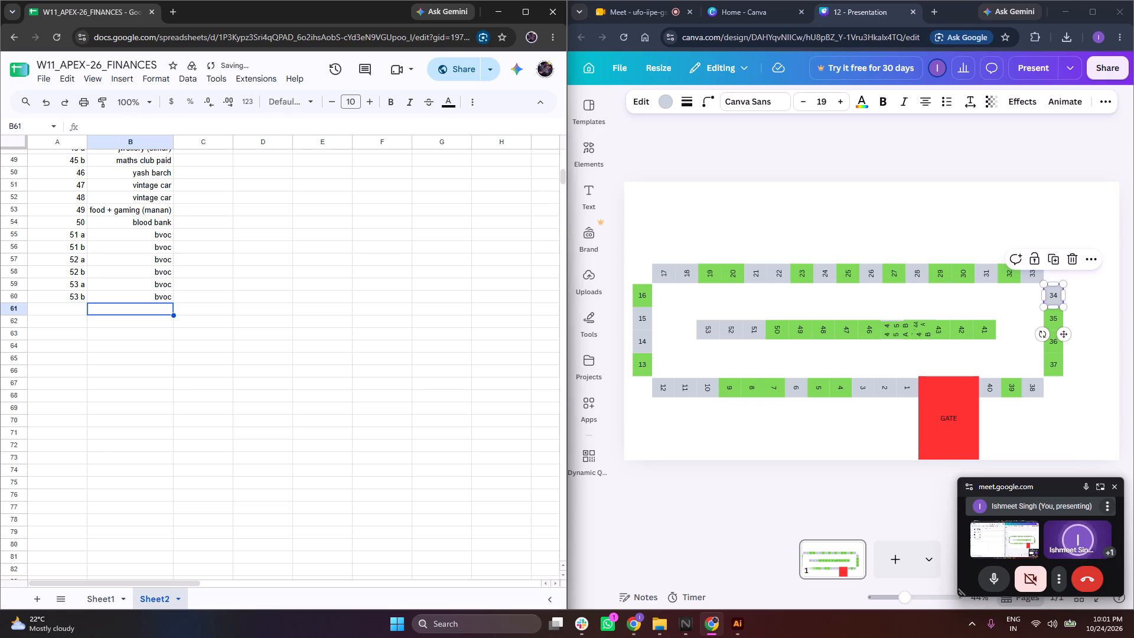
# Review the whole Sheet2 stall list for missing or unassigned stalls.
pyautogui.scroll(-1, 148, 249)
pyautogui.scroll(9, 159, 243)
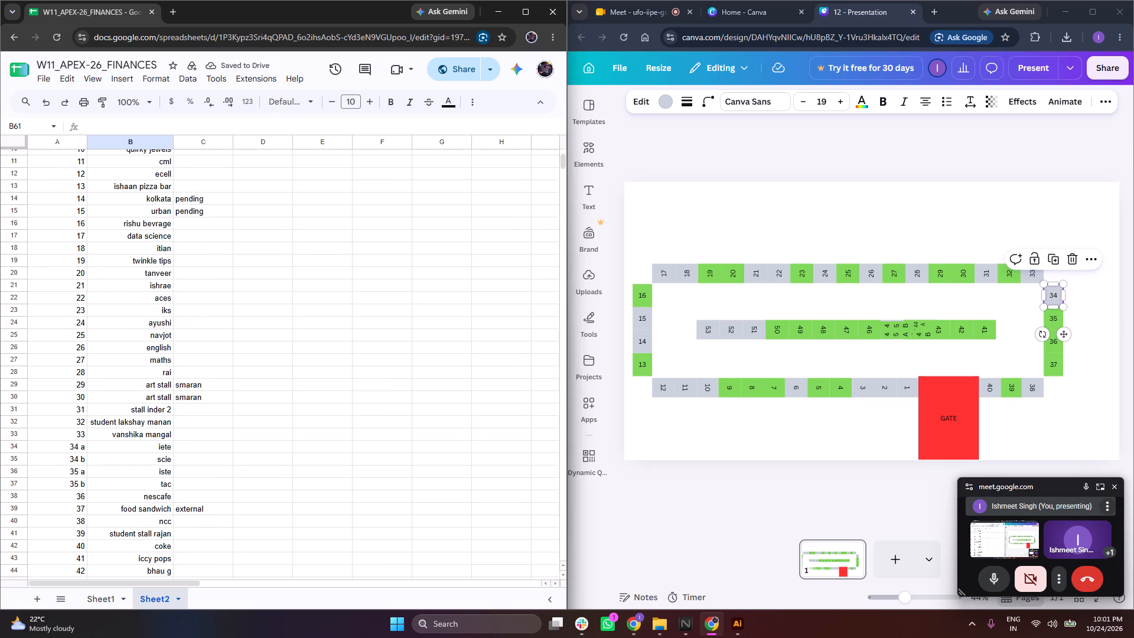
pyautogui.scroll(9, 190, 271)
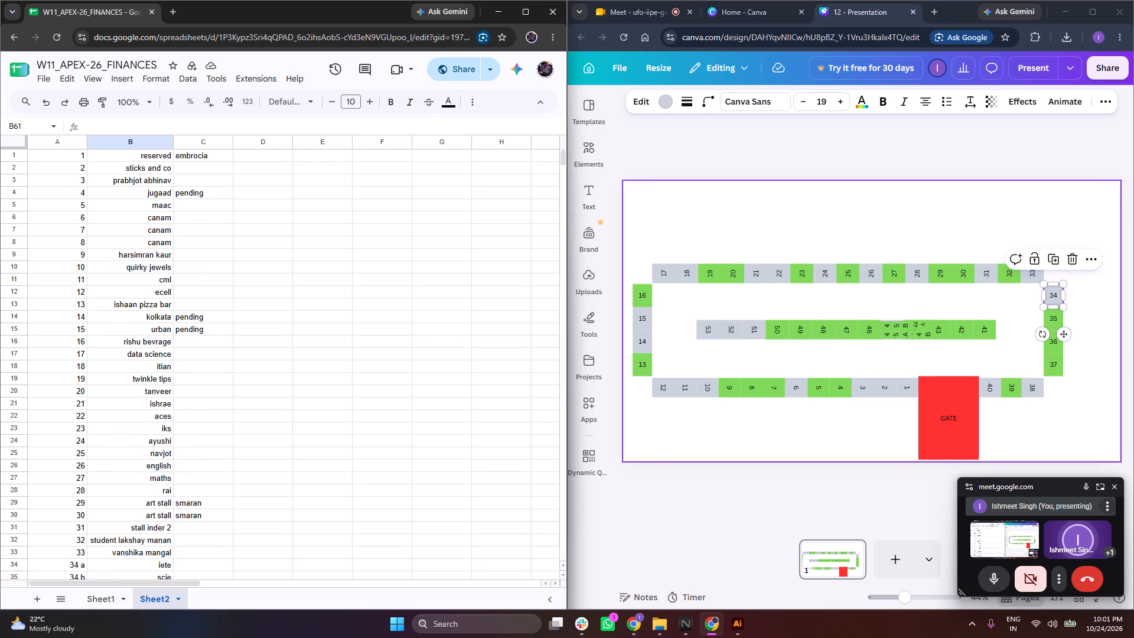
pyautogui.scroll(-2, 331, 402)
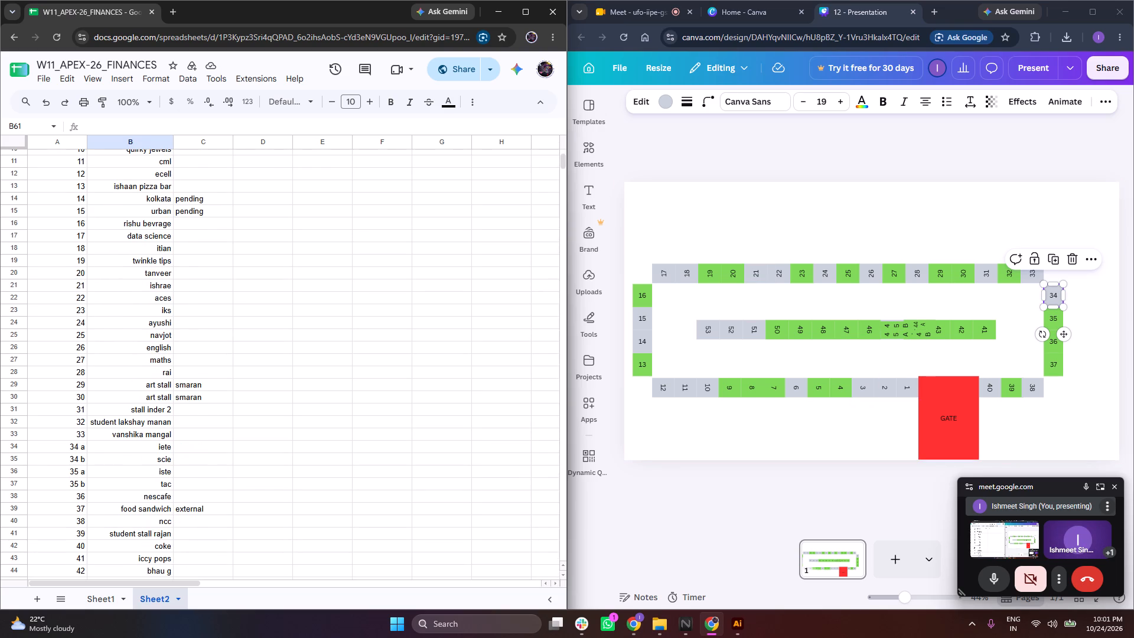
pyautogui.scroll(-3, 331, 402)
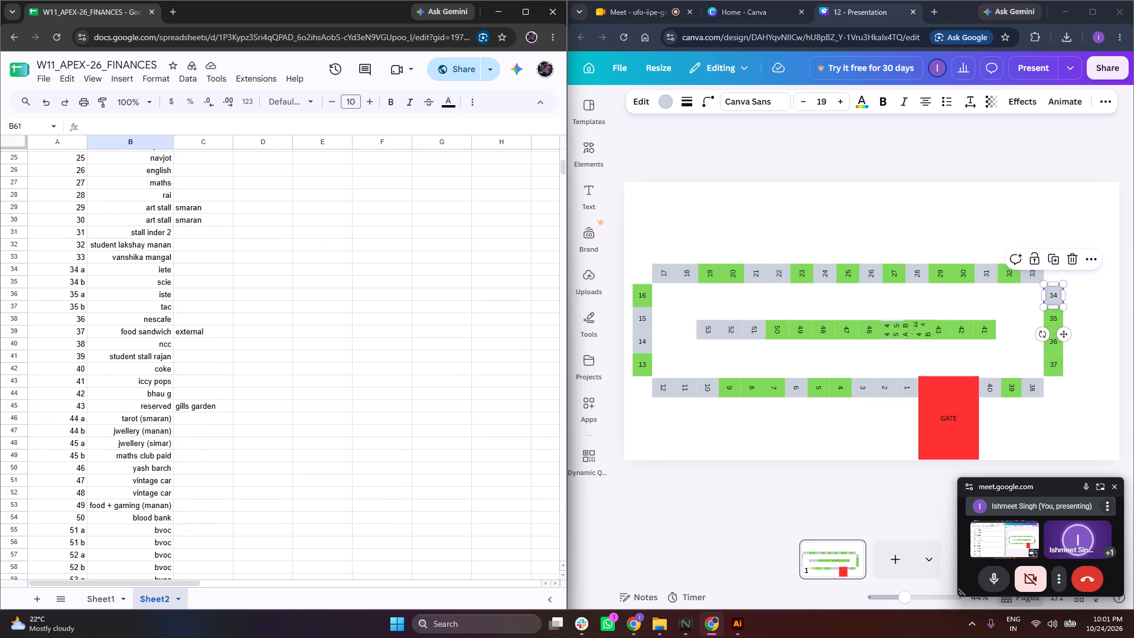
# Check the Sheet1 finance entries against the stall assignments listed in Sheet2.
pyautogui.click(102, 595)
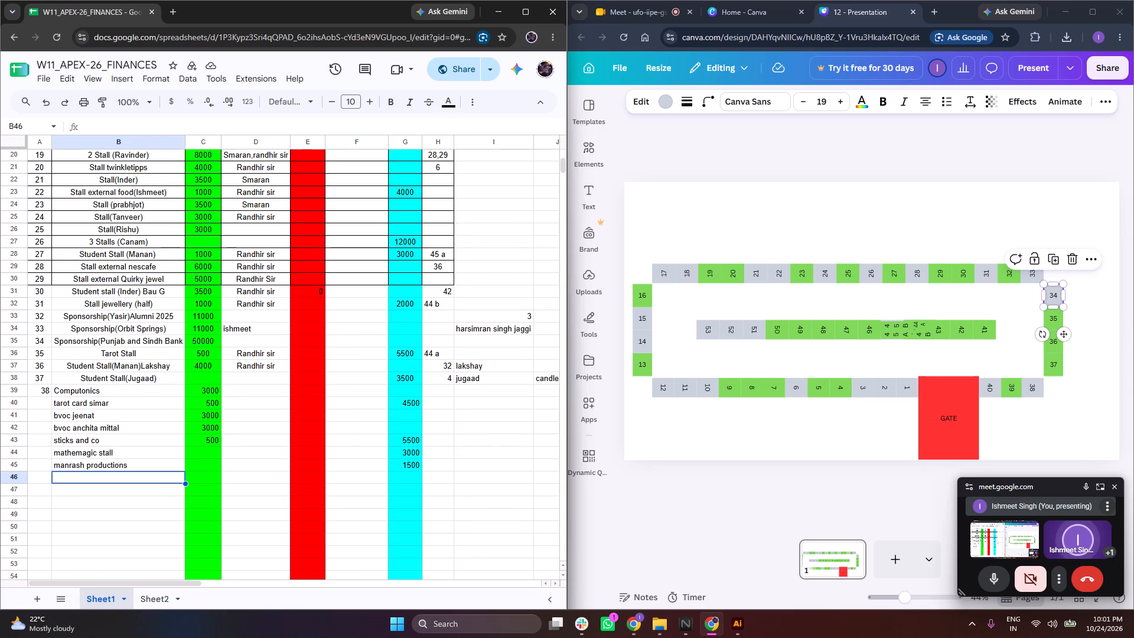
pyautogui.scroll(20, 238, 479)
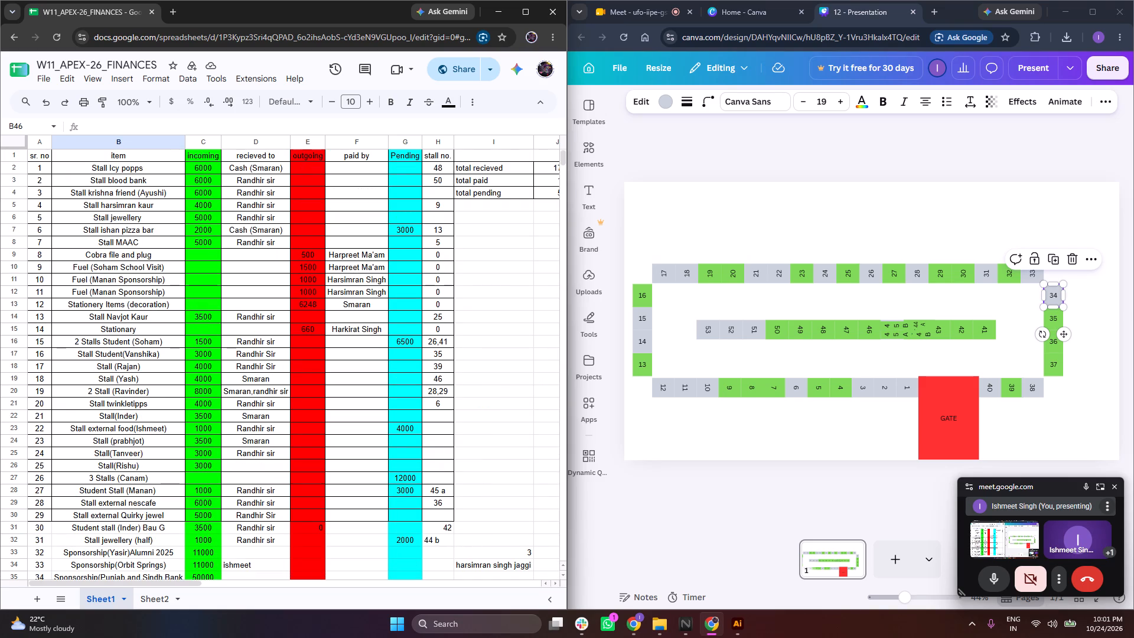
pyautogui.scroll(1, 238, 479)
pyautogui.click(161, 601)
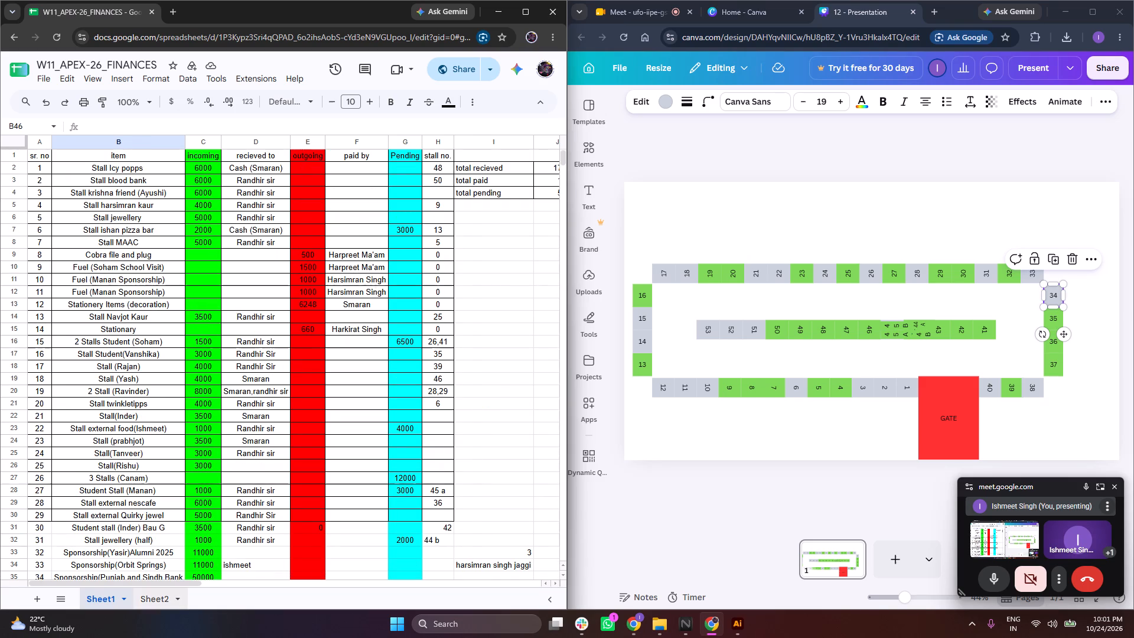
pyautogui.scroll(5, 195, 484)
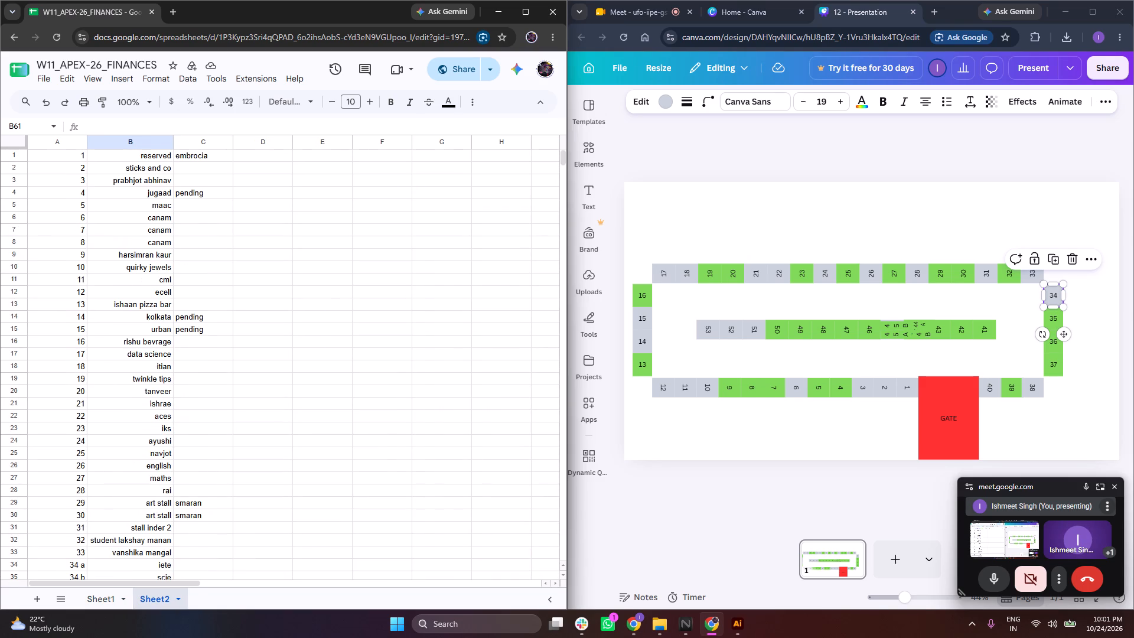
pyautogui.scroll(6, 195, 484)
pyautogui.scroll(-5, 195, 484)
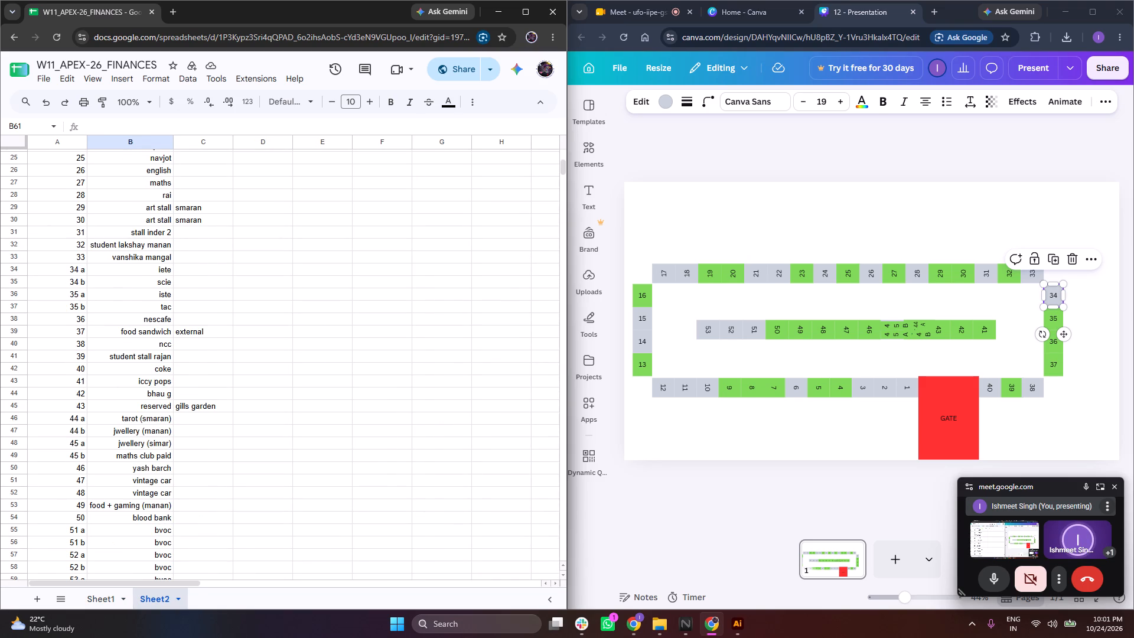
pyautogui.scroll(10, 195, 484)
pyautogui.scroll(-3, 196, 484)
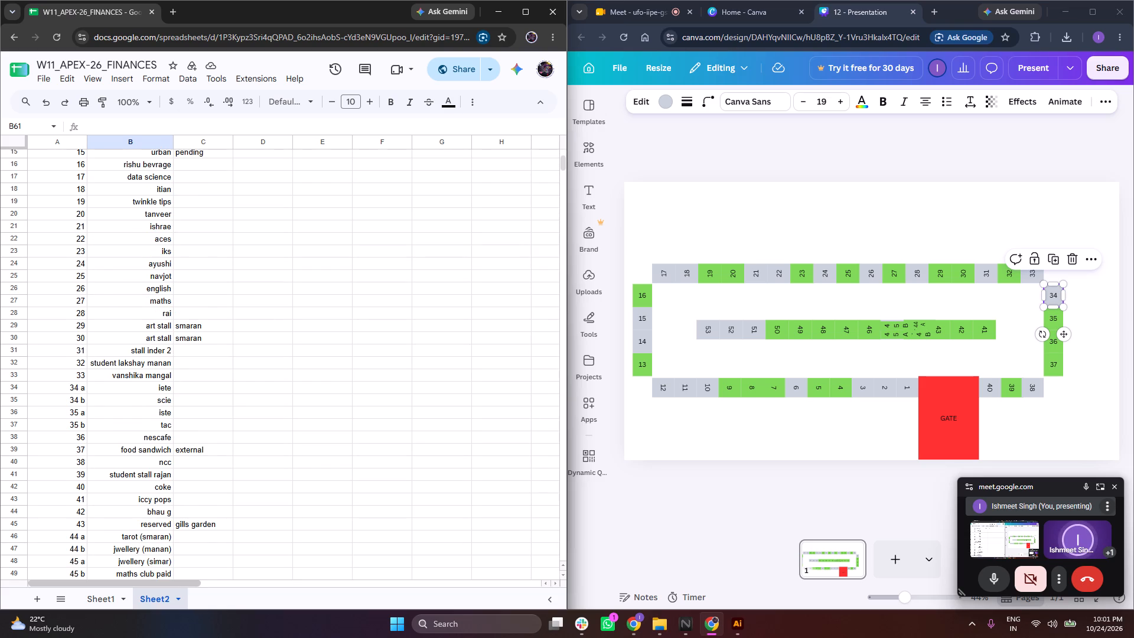
pyautogui.scroll(3, 148, 575)
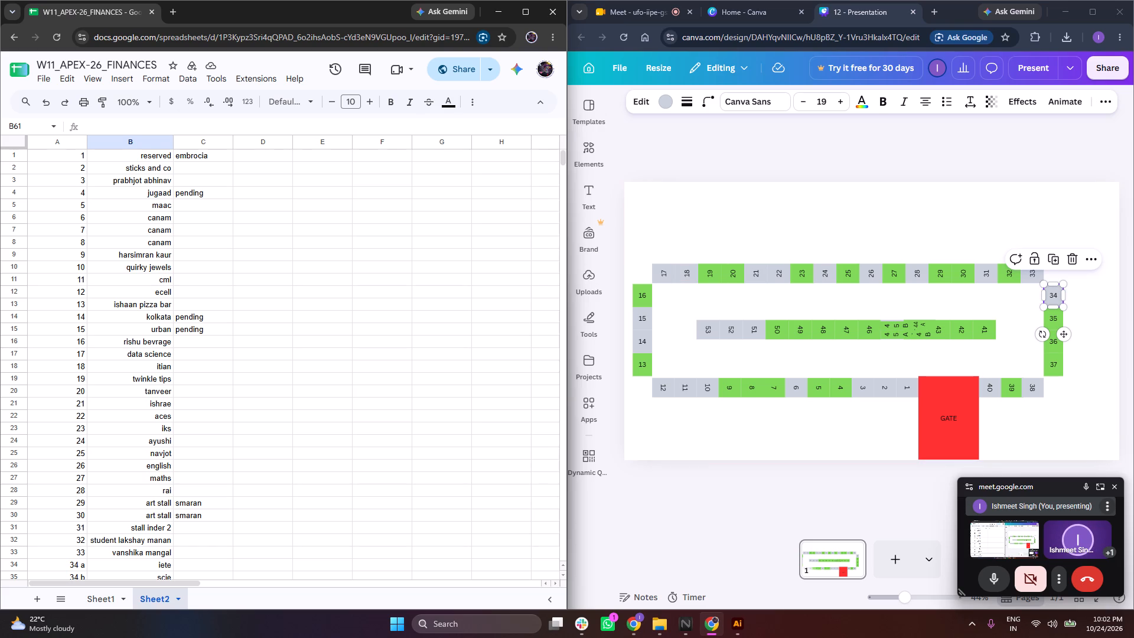
pyautogui.scroll(-5, 382, 424)
# Save the W11_APEX-26_FINANCES spreadsheet.
pyautogui.hotkey('ctrl', 's')
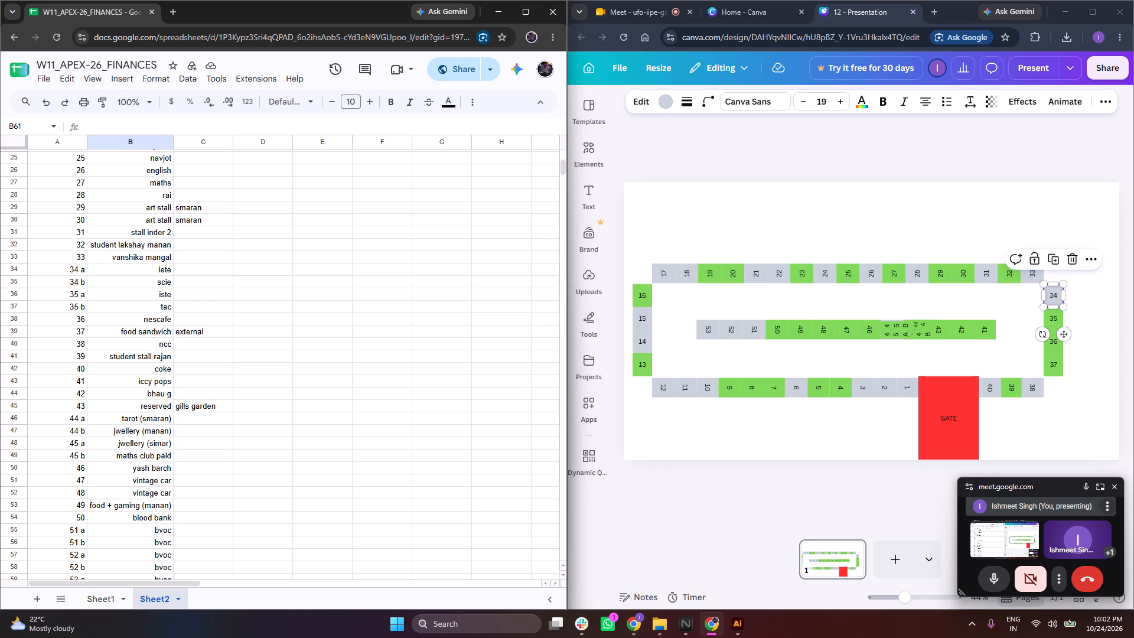
# Read through the Sheet2 stall list from stall 1 to stall 53 b once more.
pyautogui.scroll(-3, 316, 444)
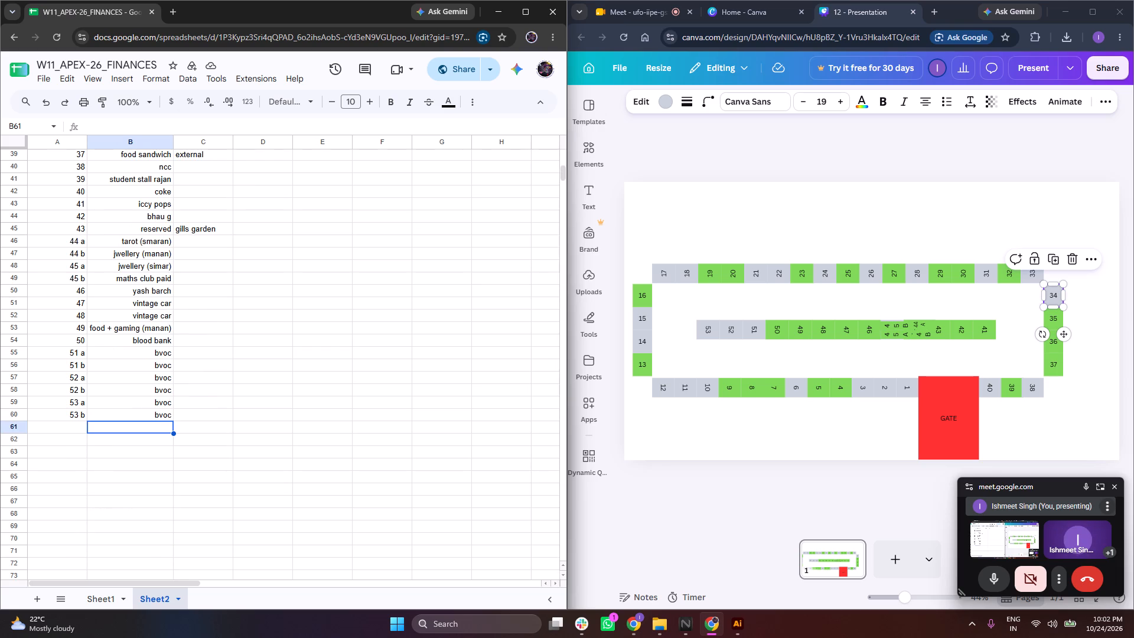
pyautogui.scroll(14, 286, 457)
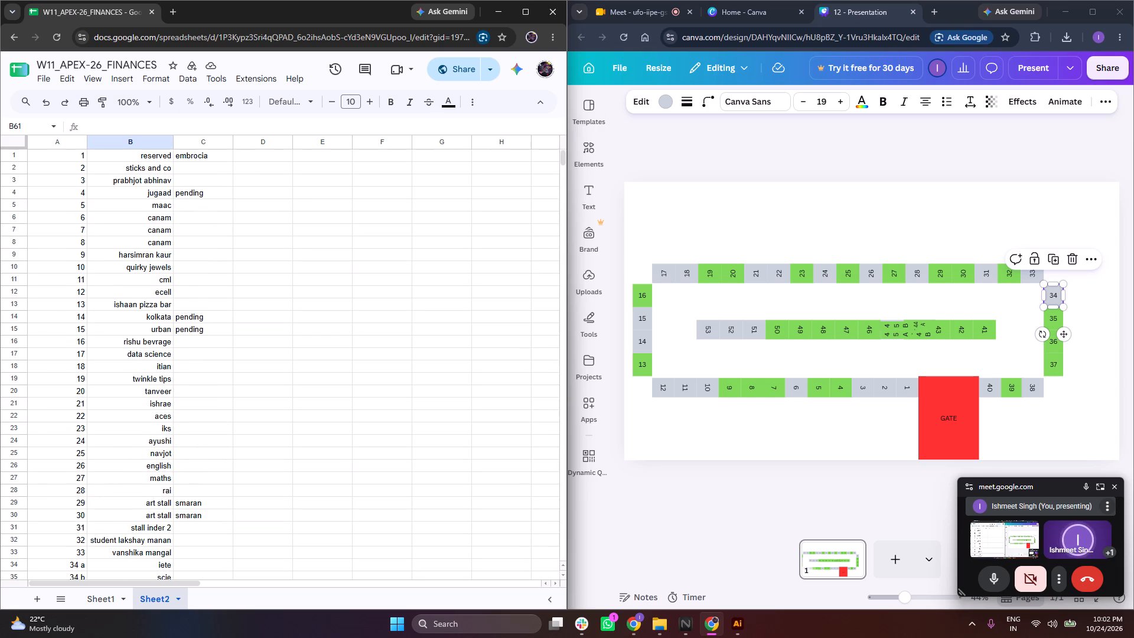
pyautogui.scroll(6, 286, 457)
pyautogui.scroll(-10, 286, 457)
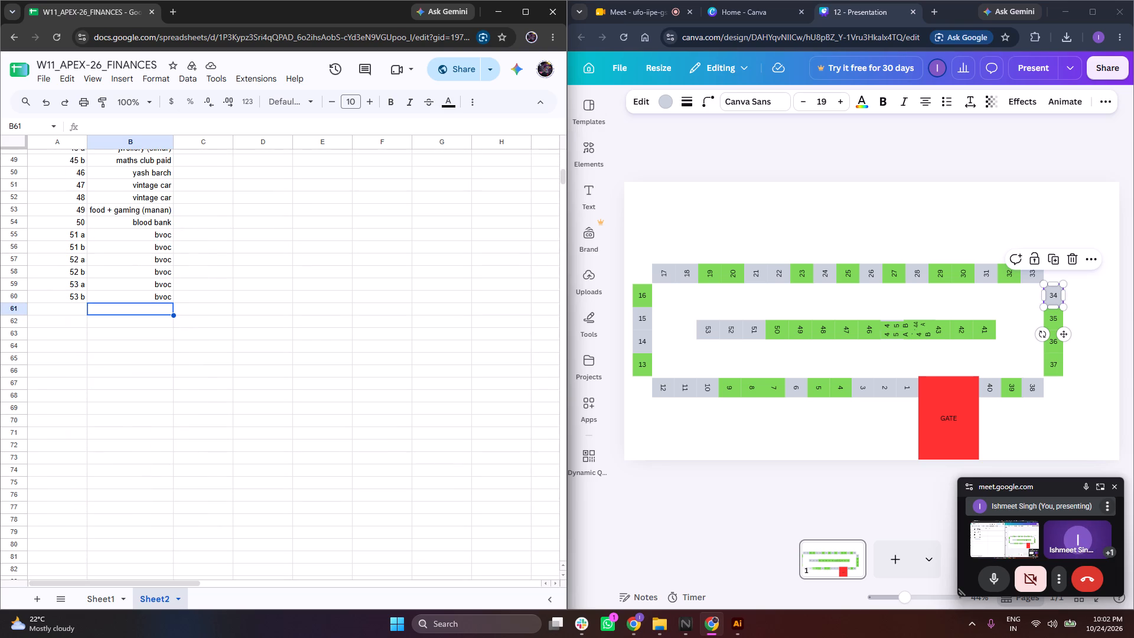
pyautogui.scroll(10, 384, 379)
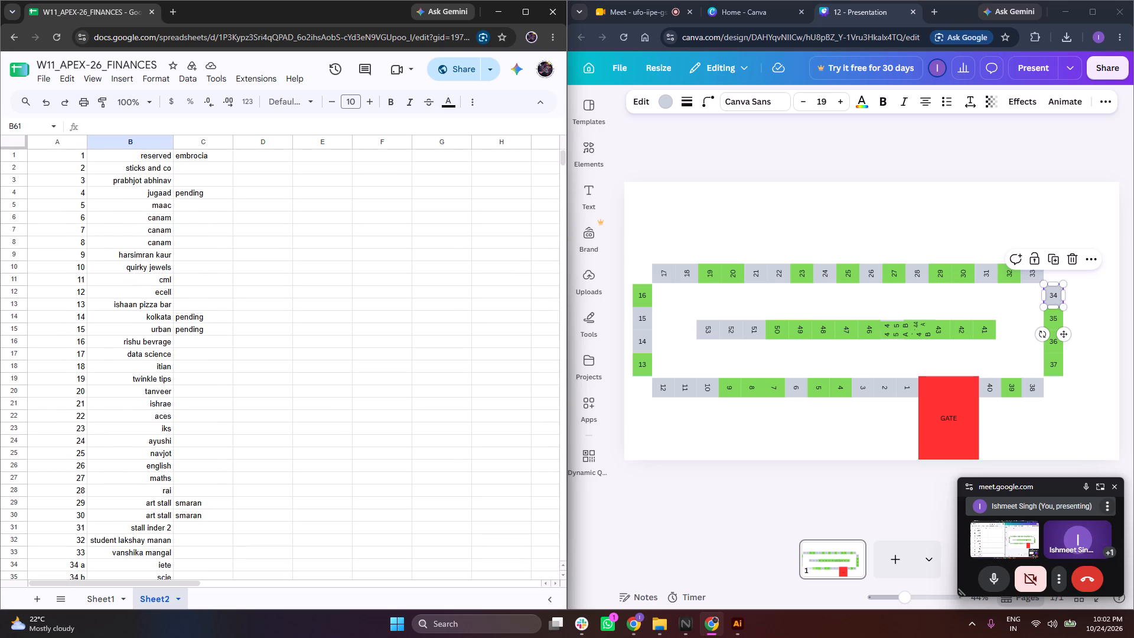
# Open an online calculator in a new browser tab beside the stall list.
pyautogui.click(937, 12)
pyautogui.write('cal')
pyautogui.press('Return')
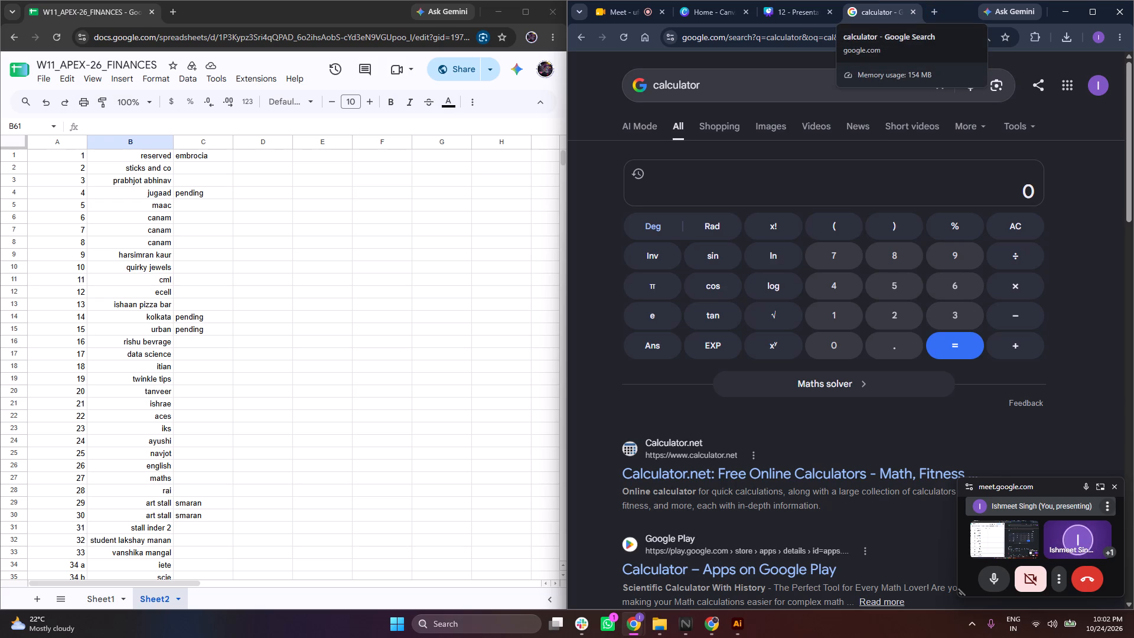
pyautogui.click(956, 194)
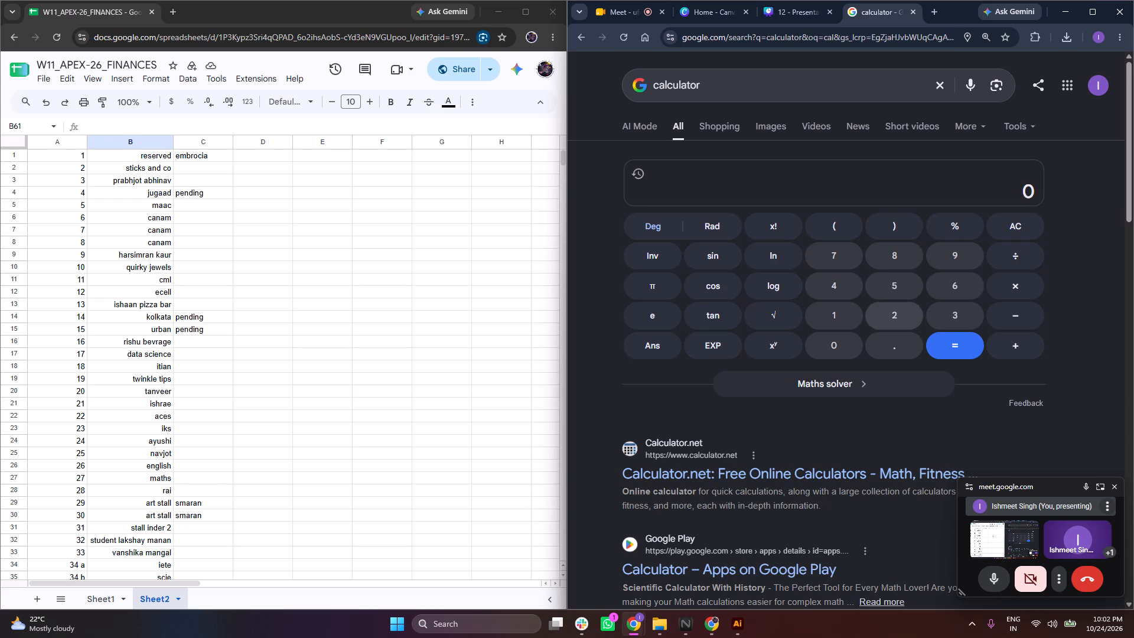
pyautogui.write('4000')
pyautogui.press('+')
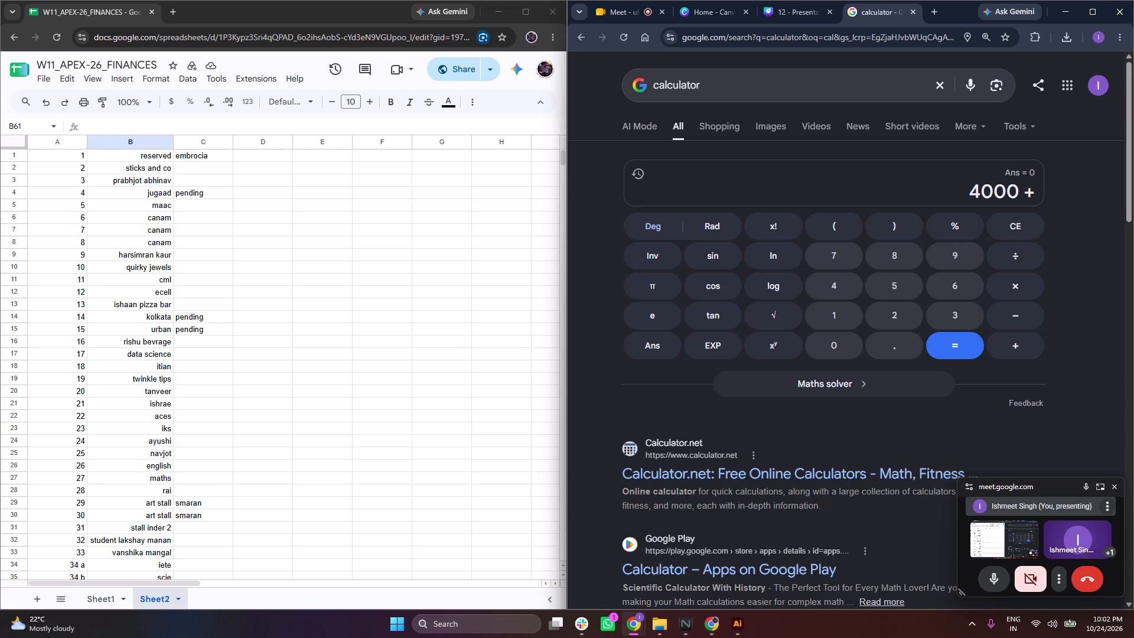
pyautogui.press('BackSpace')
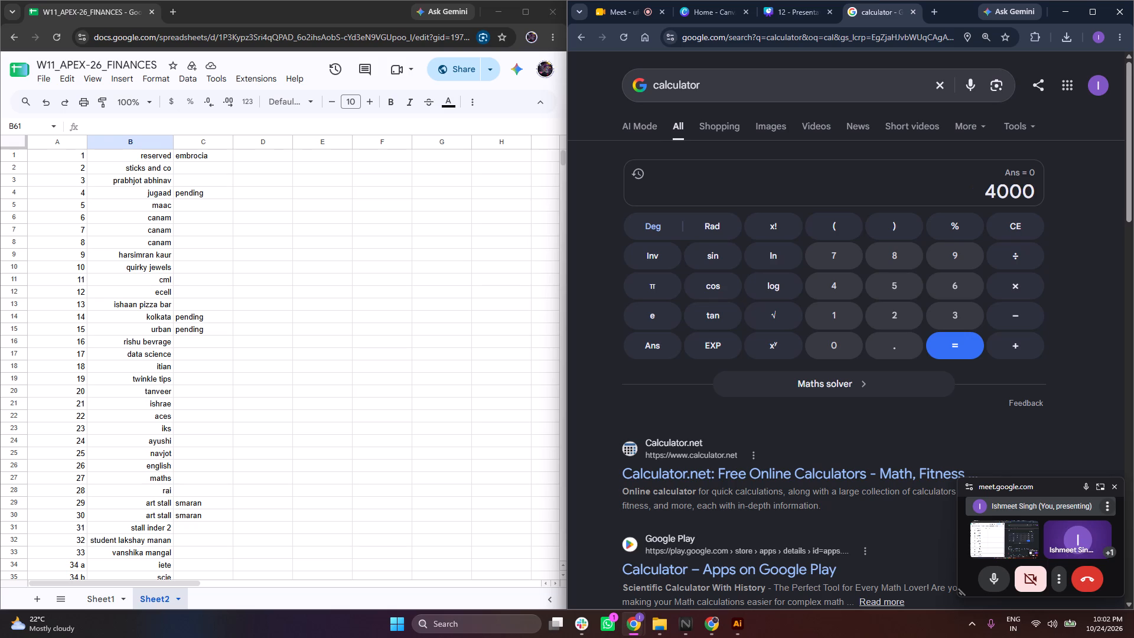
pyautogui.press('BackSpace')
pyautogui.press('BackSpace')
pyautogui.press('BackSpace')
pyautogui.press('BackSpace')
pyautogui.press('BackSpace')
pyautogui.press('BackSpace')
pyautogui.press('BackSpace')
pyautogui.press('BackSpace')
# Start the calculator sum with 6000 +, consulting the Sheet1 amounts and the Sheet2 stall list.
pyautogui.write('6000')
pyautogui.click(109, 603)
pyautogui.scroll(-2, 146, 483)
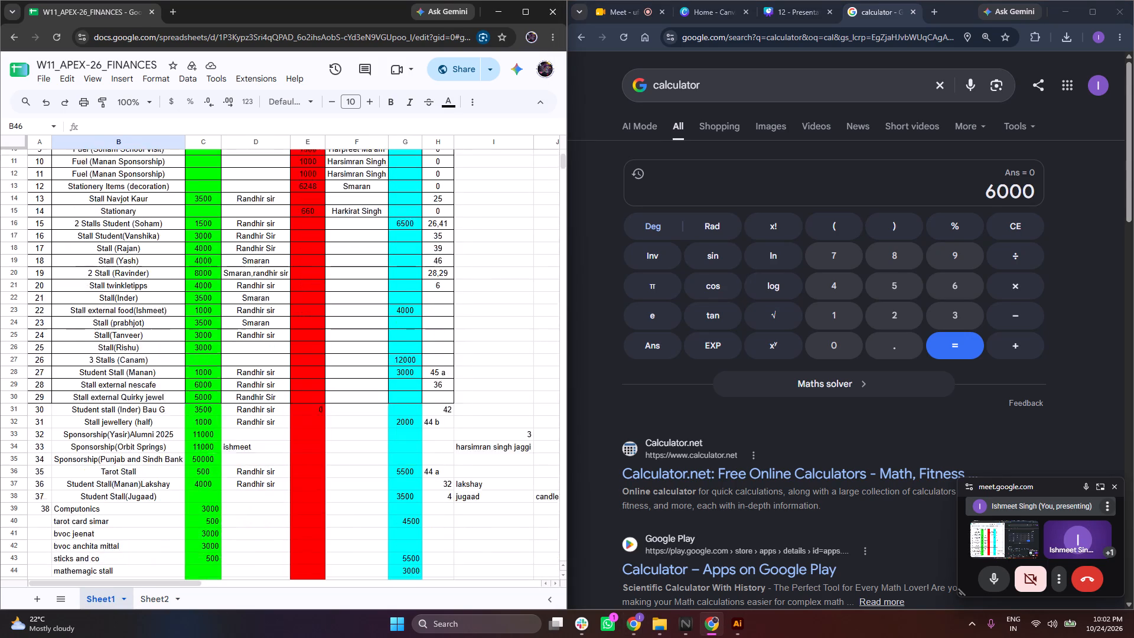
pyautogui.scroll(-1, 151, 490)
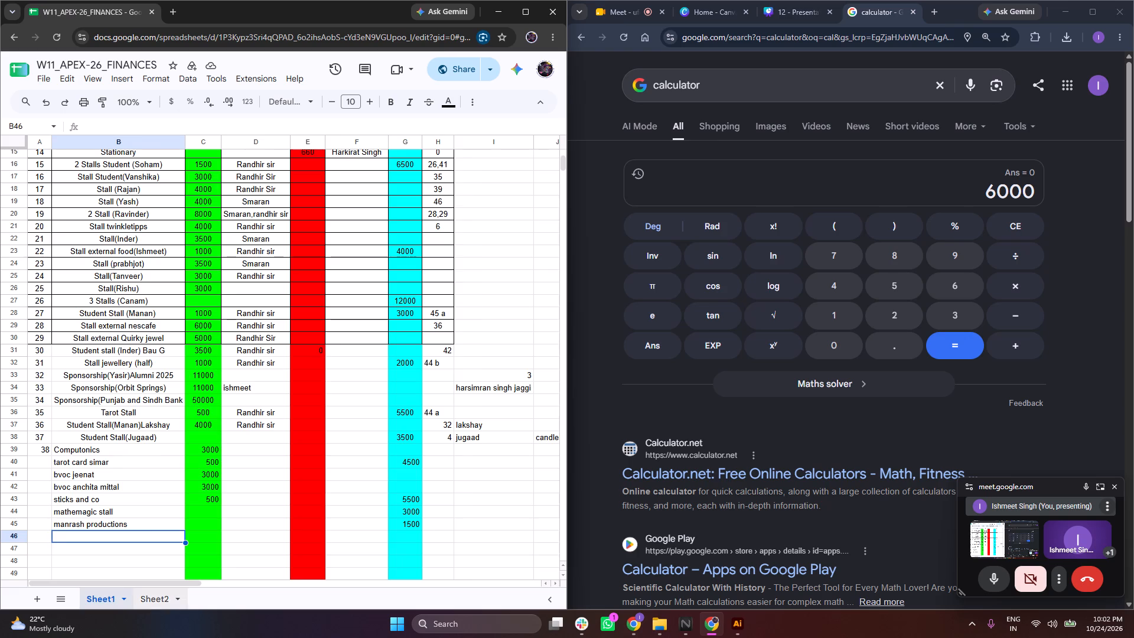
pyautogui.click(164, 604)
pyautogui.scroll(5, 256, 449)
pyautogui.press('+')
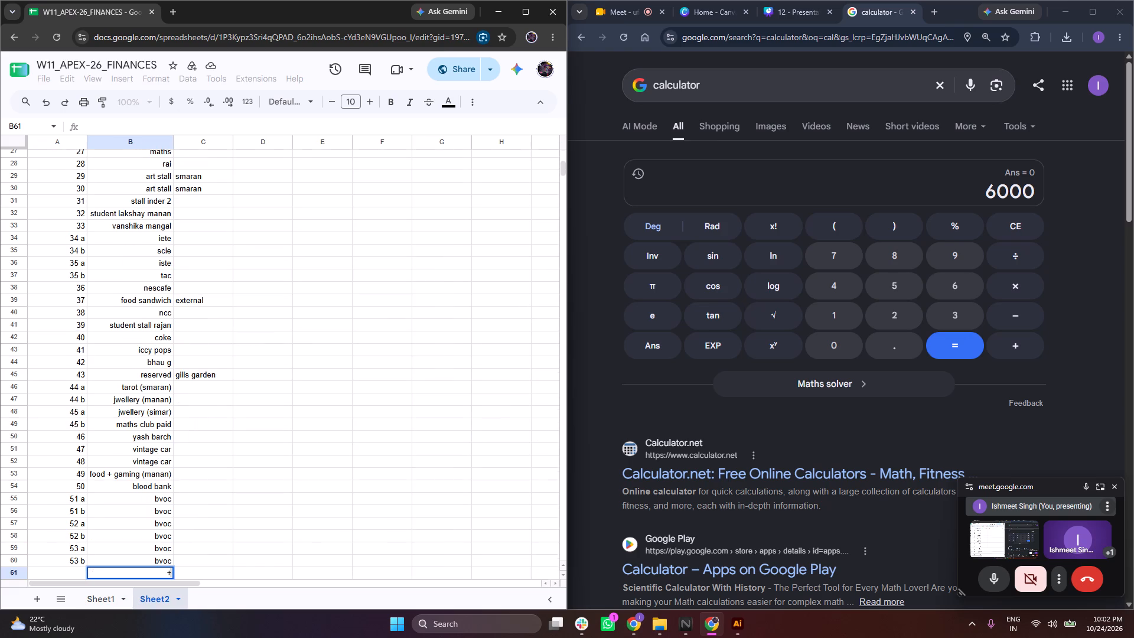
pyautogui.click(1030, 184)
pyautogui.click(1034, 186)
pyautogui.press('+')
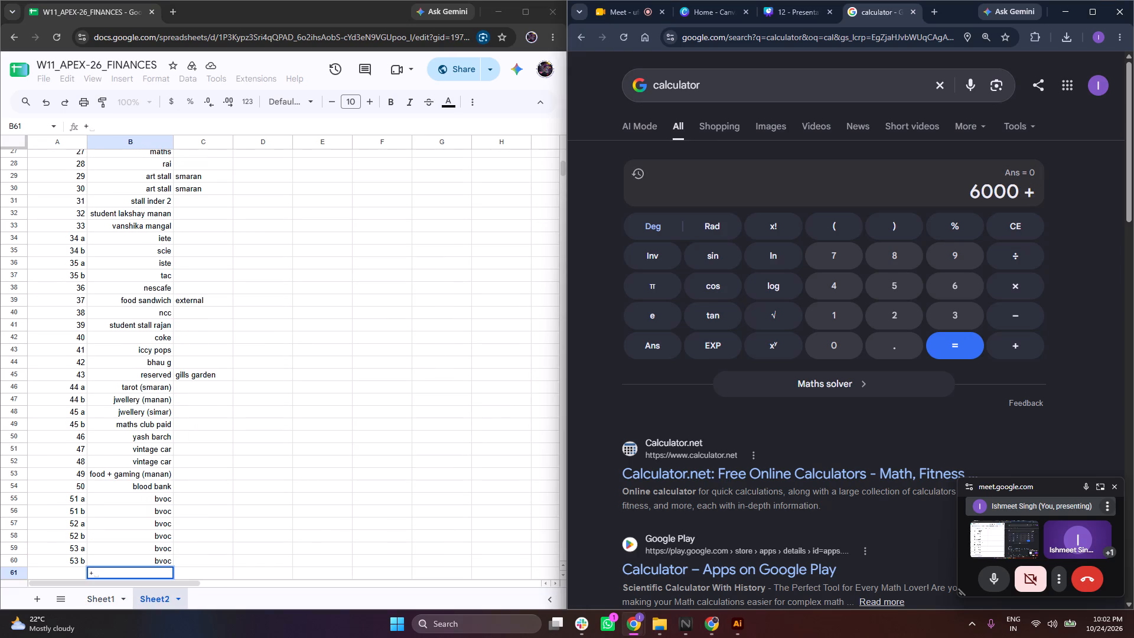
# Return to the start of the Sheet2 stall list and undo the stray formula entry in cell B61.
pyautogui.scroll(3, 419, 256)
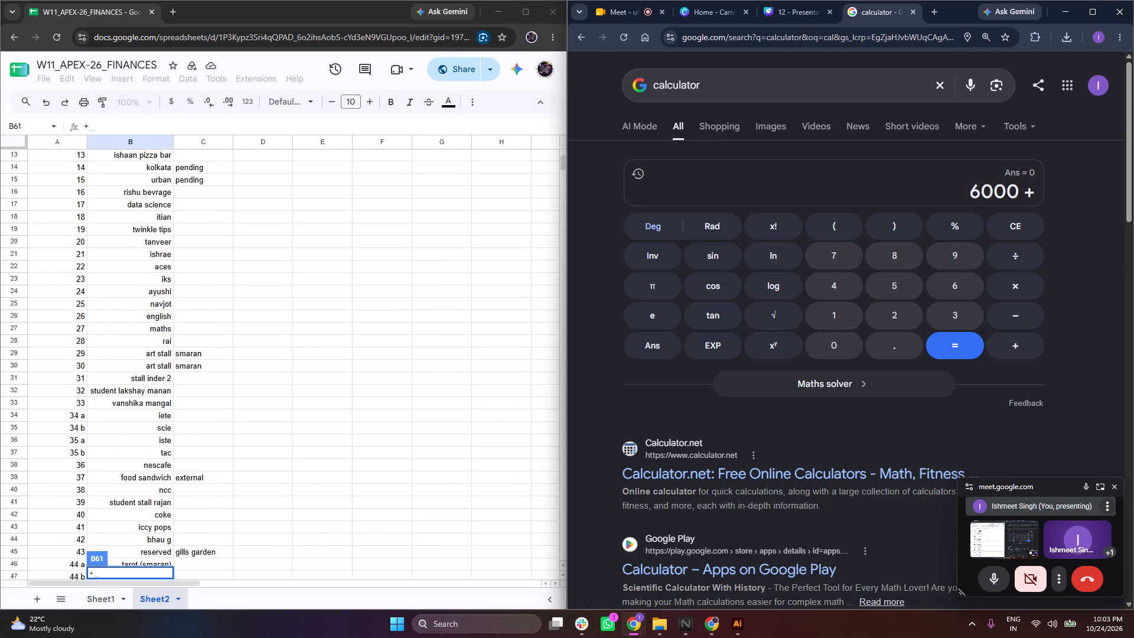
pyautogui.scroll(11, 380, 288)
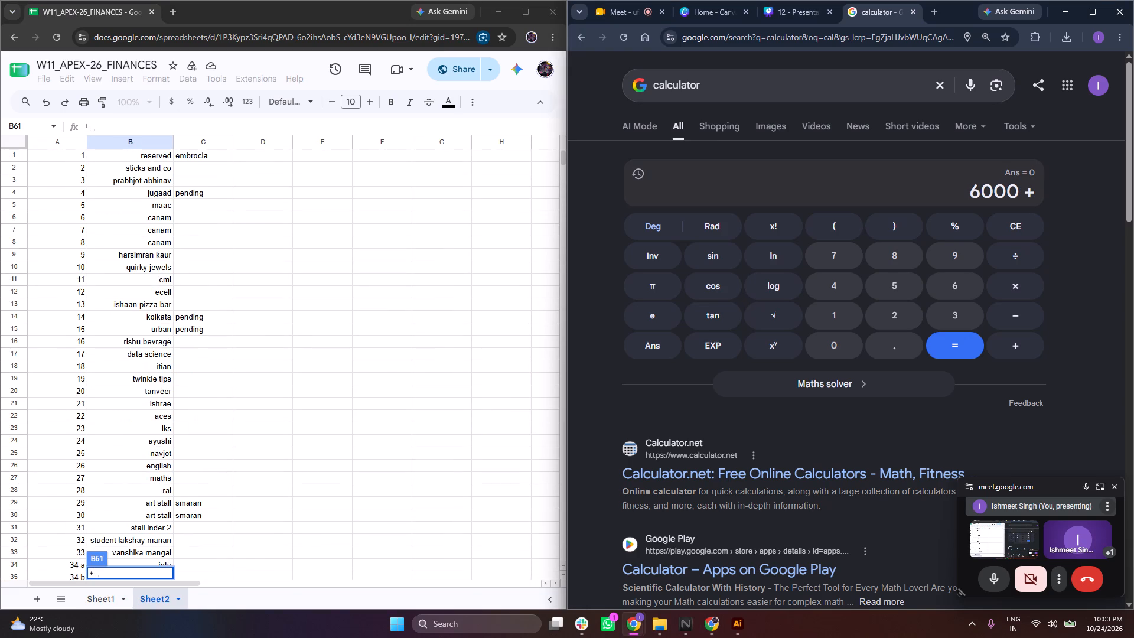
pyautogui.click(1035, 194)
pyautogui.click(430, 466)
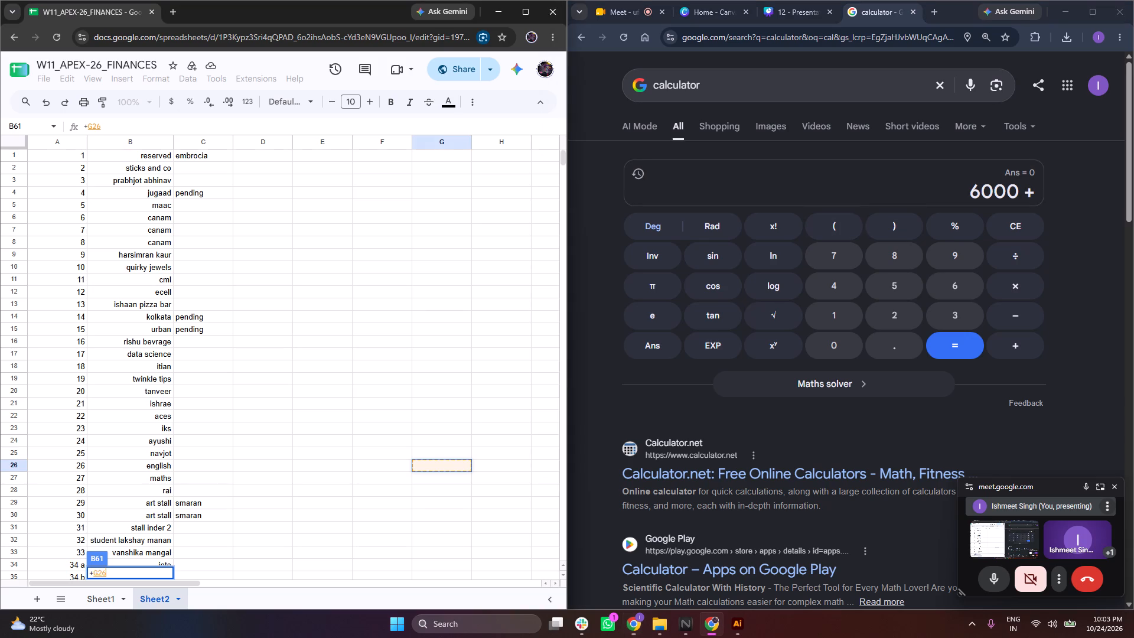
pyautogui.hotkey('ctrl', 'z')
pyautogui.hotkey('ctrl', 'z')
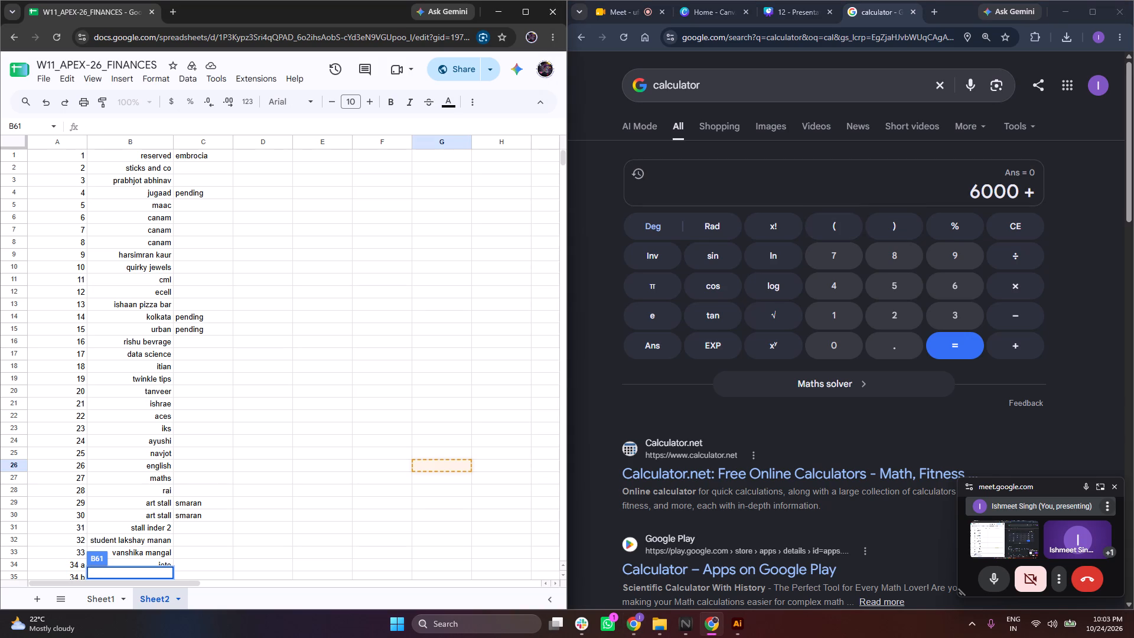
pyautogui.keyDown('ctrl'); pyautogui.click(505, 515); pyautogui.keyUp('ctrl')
# Return to the first Sheet1 finance entries and open the Google Sheets home page in a separate window.
pyautogui.click(97, 597)
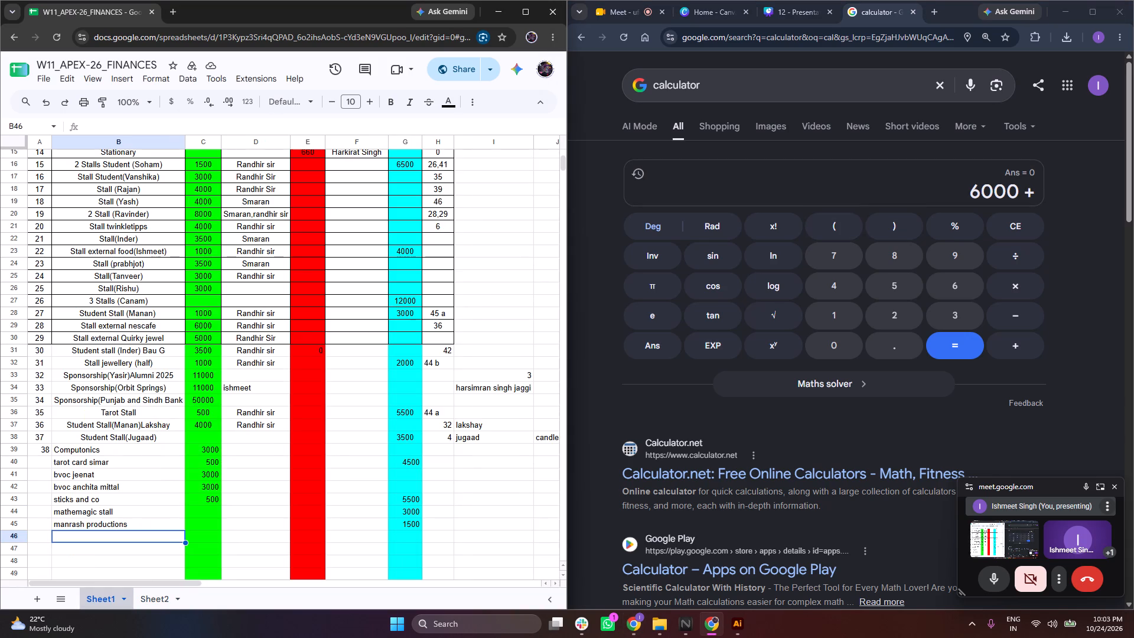
pyautogui.scroll(11, 211, 435)
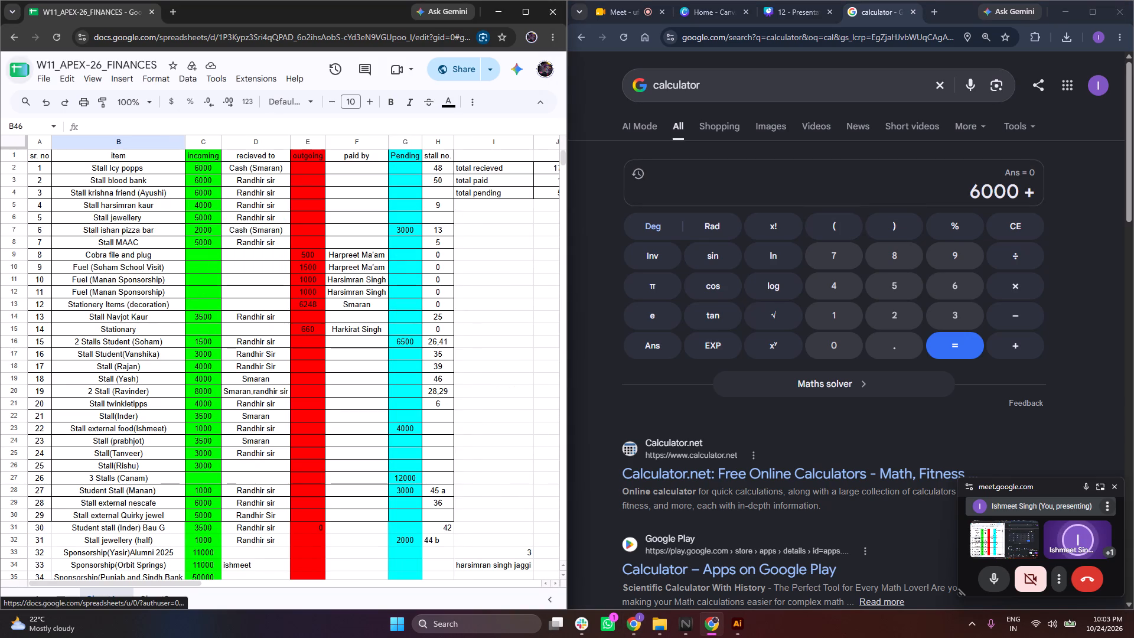
pyautogui.keyDown('ctrl'); pyautogui.click(24, 70); pyautogui.keyUp('ctrl')
pyautogui.moveTo(234, 16); pyautogui.dragTo(781, 92)
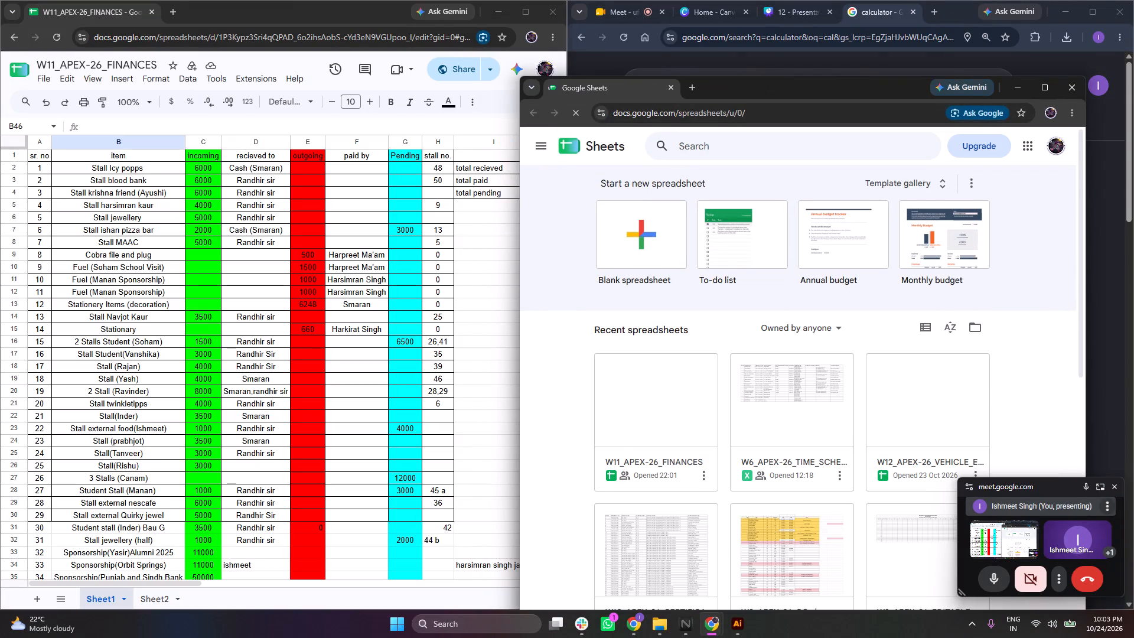
# Close the browser window that holds the calculator, Meet and Canva tabs.
pyautogui.click(1116, 15)
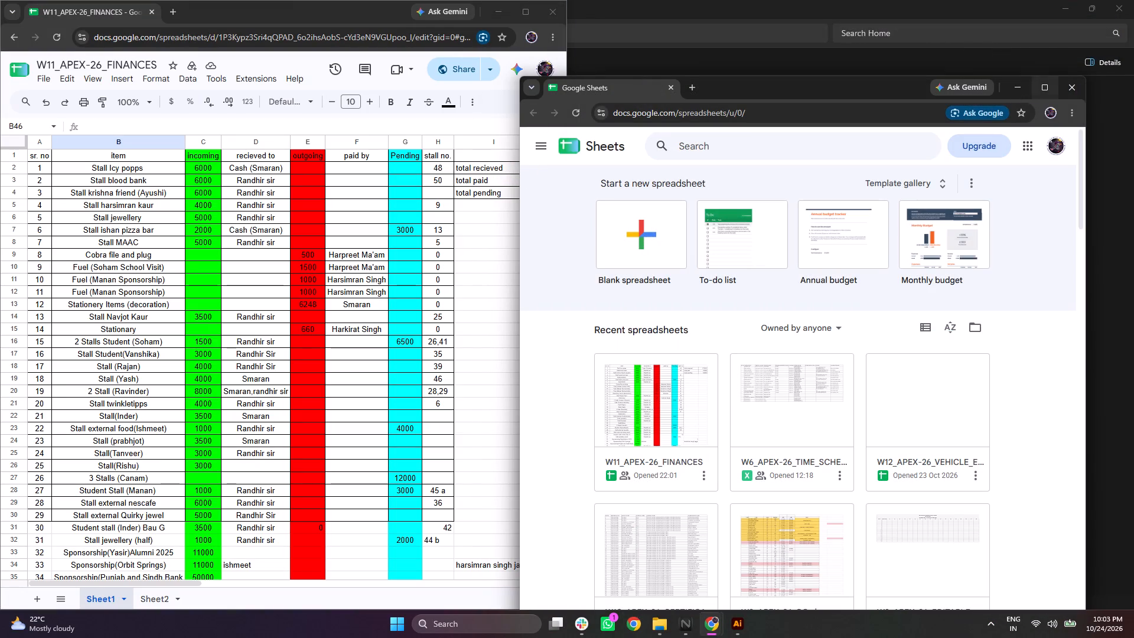
# Open a new Chrome window under one of the other saved browser profiles.
pyautogui.click(633, 627)
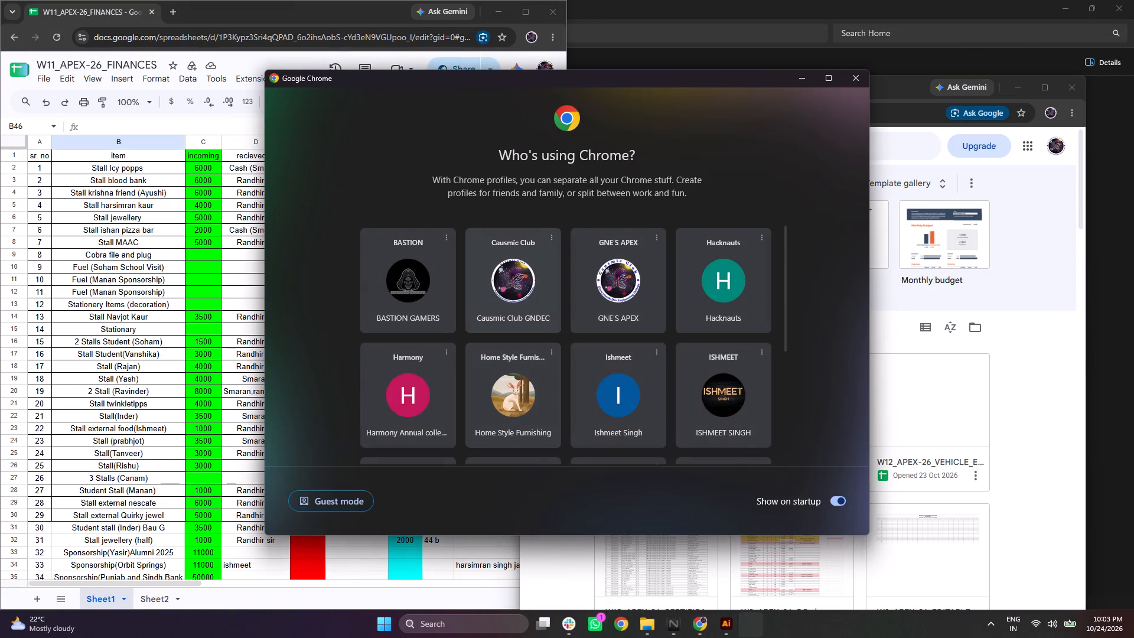
pyautogui.scroll(-2, 623, 419)
pyautogui.click(407, 387)
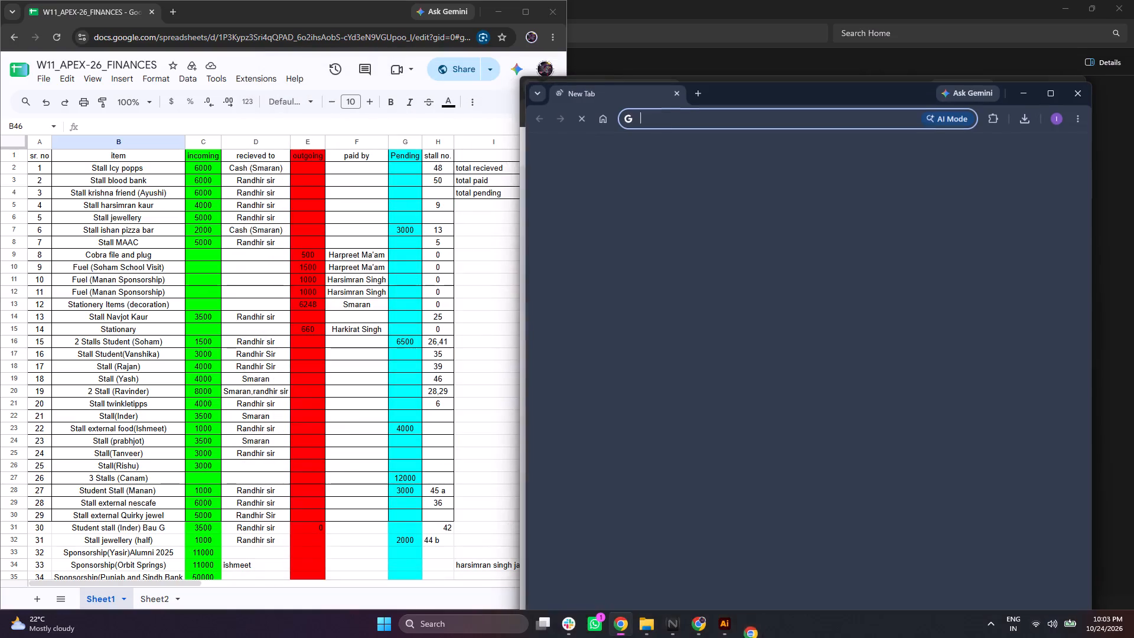
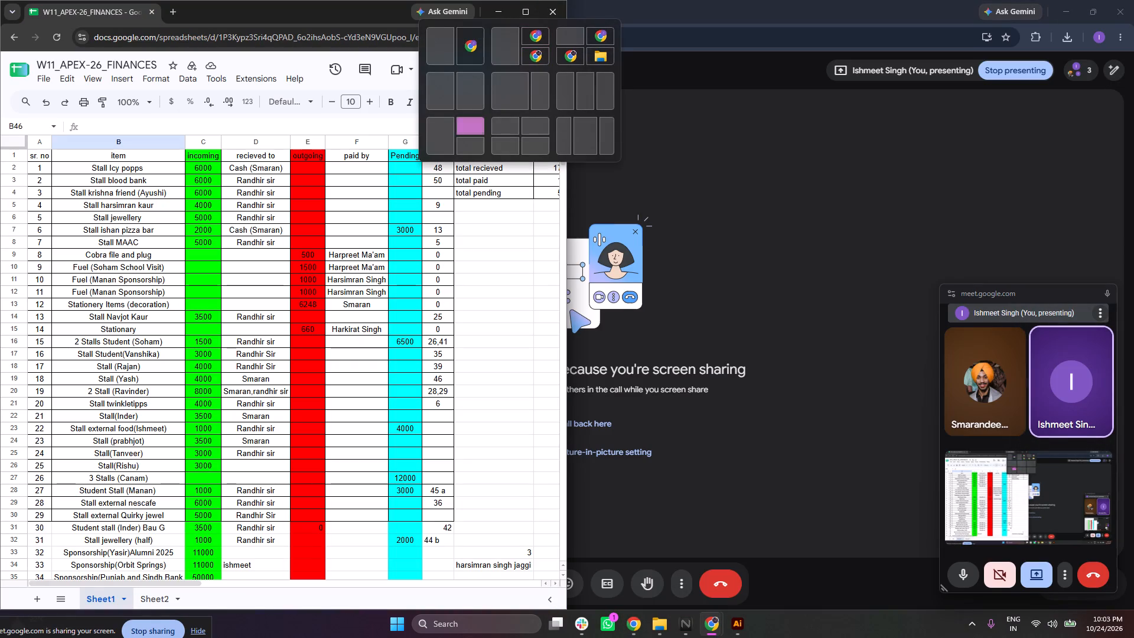
# Tile the W11_APEX-26_FINANCES window side by side with the Google Sheets home window.
pyautogui.click(445, 92)
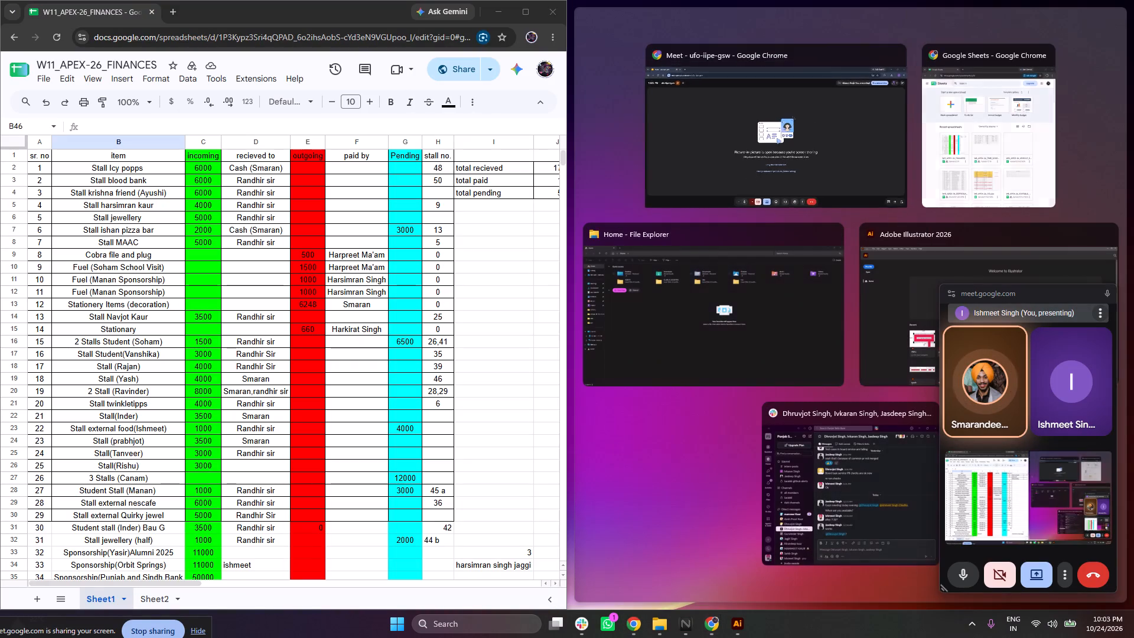
pyautogui.click(986, 159)
# Open W11_APEX-26_FINANCES from the recent spreadsheets in the second window and show its Sheet2 stall list.
pyautogui.doubleClick(683, 366)
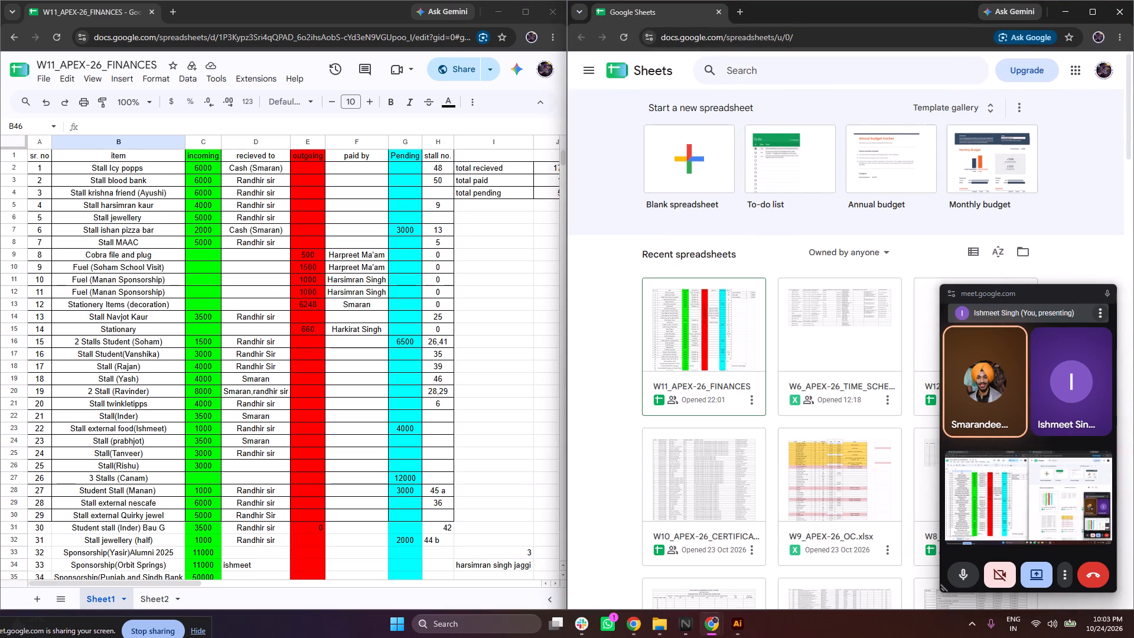
pyautogui.scroll(-1, 715, 535)
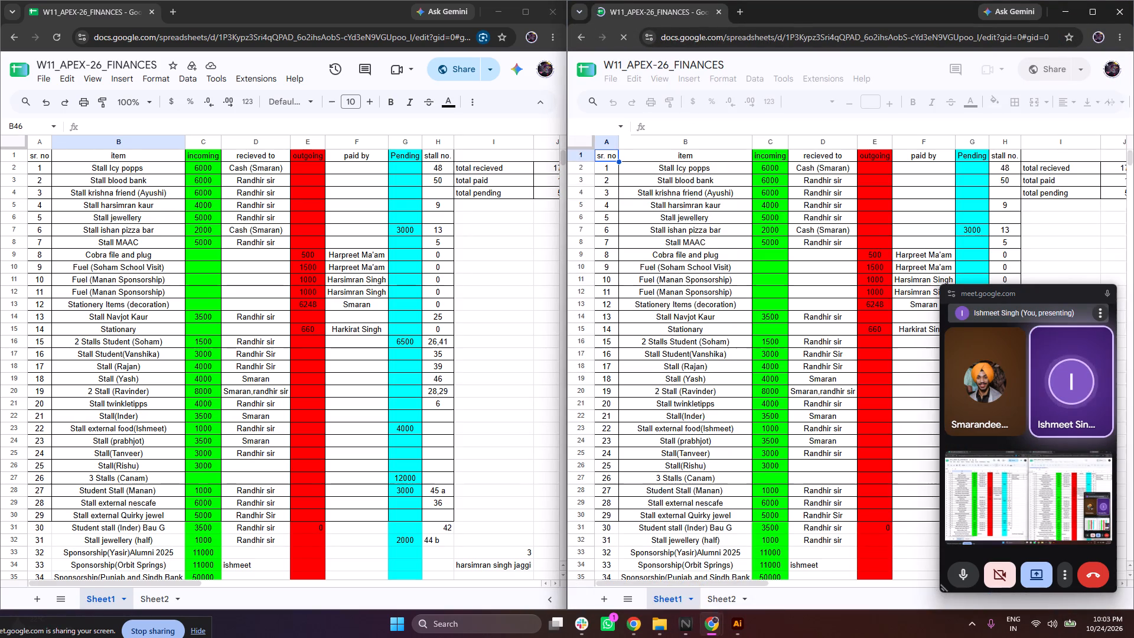
pyautogui.scroll(-1, 715, 535)
pyautogui.click(714, 596)
pyautogui.scroll(5, 719, 196)
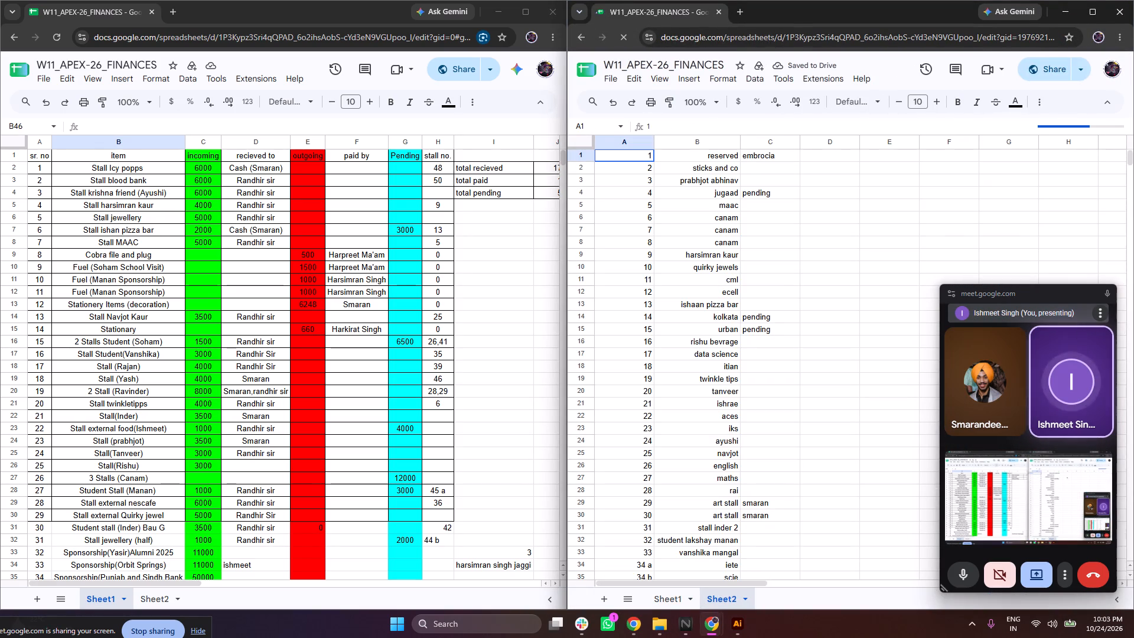
pyautogui.click(864, 178)
# Compare the Sheet1 finance entries with the first stalls in the Sheet2 list, checking the incoming amount for Stall (prabhjot).
pyautogui.scroll(-2, 272, 379)
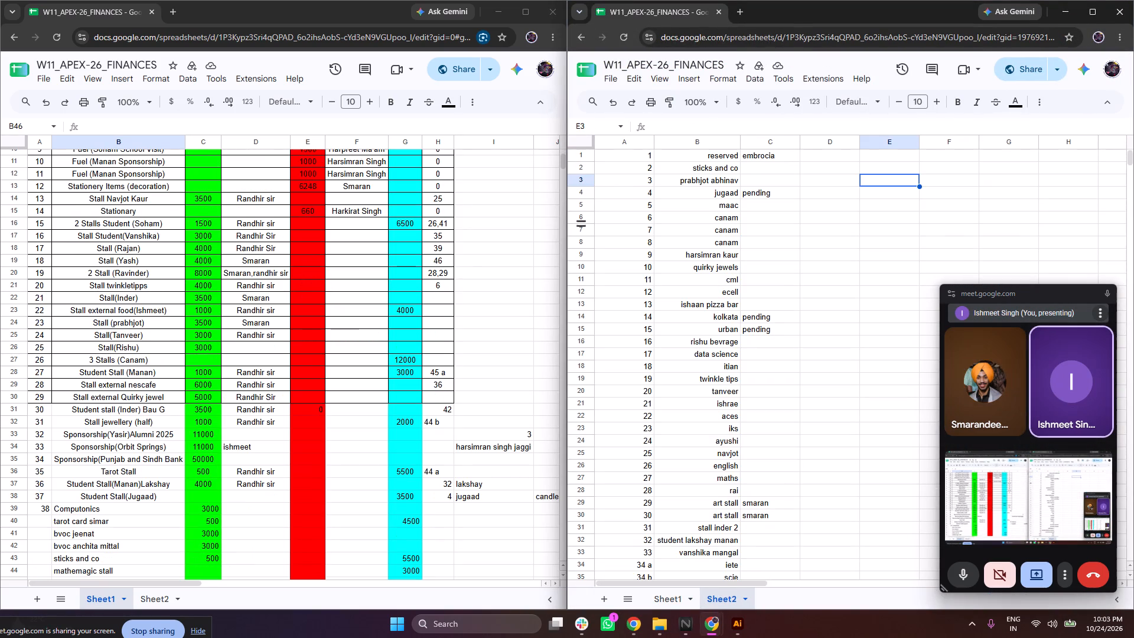
pyautogui.scroll(-1, 283, 406)
pyautogui.scroll(2, 388, 403)
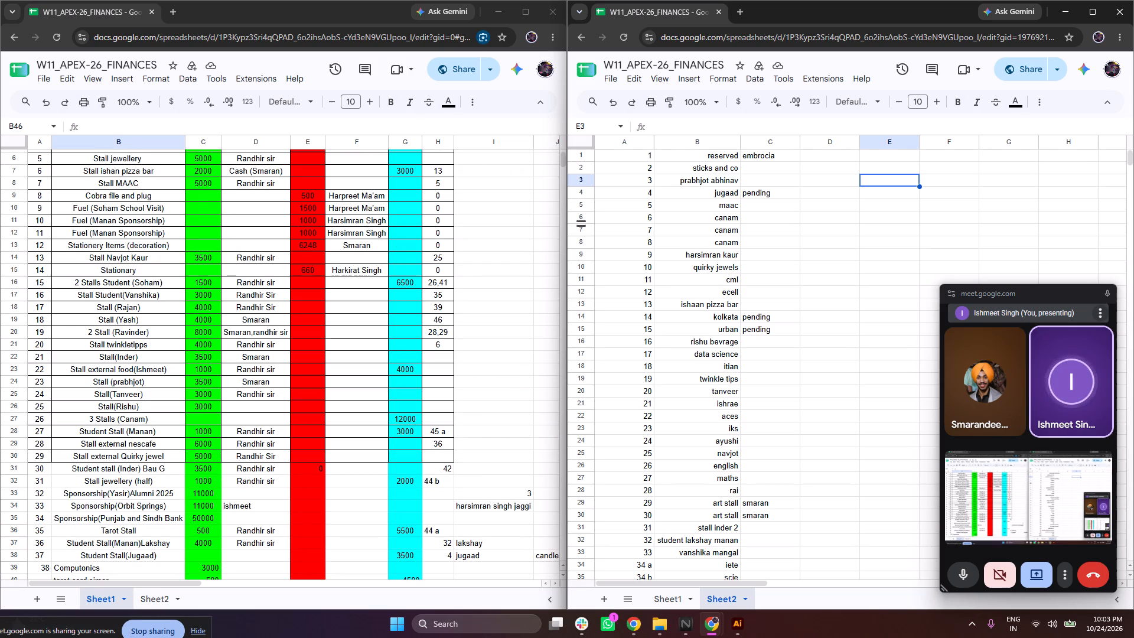
pyautogui.click(212, 379)
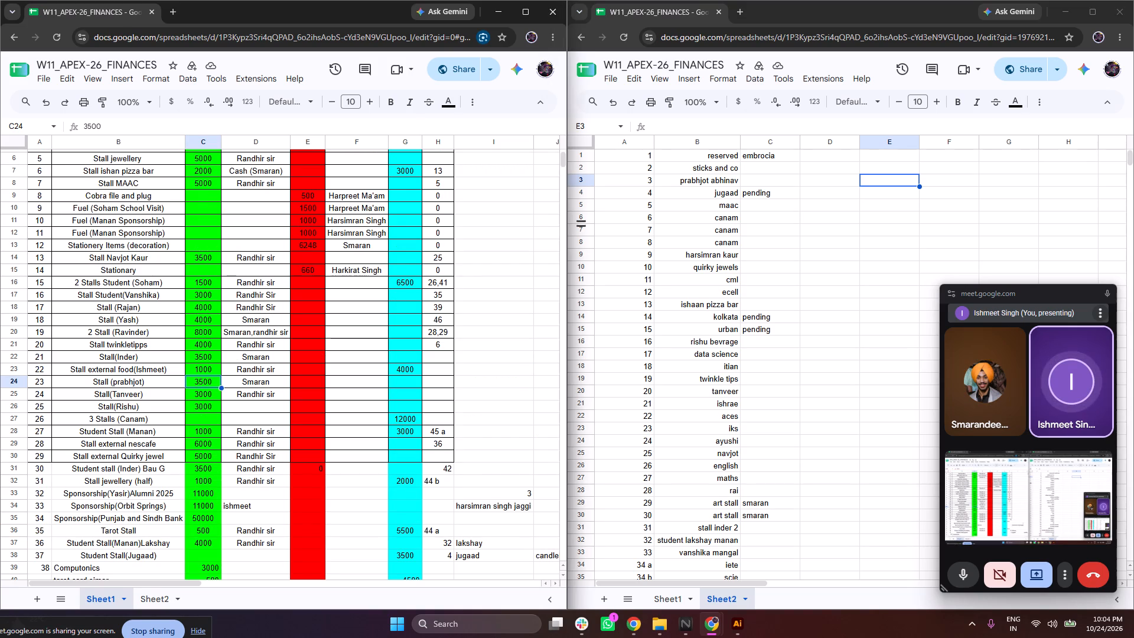
pyautogui.scroll(-2, 210, 396)
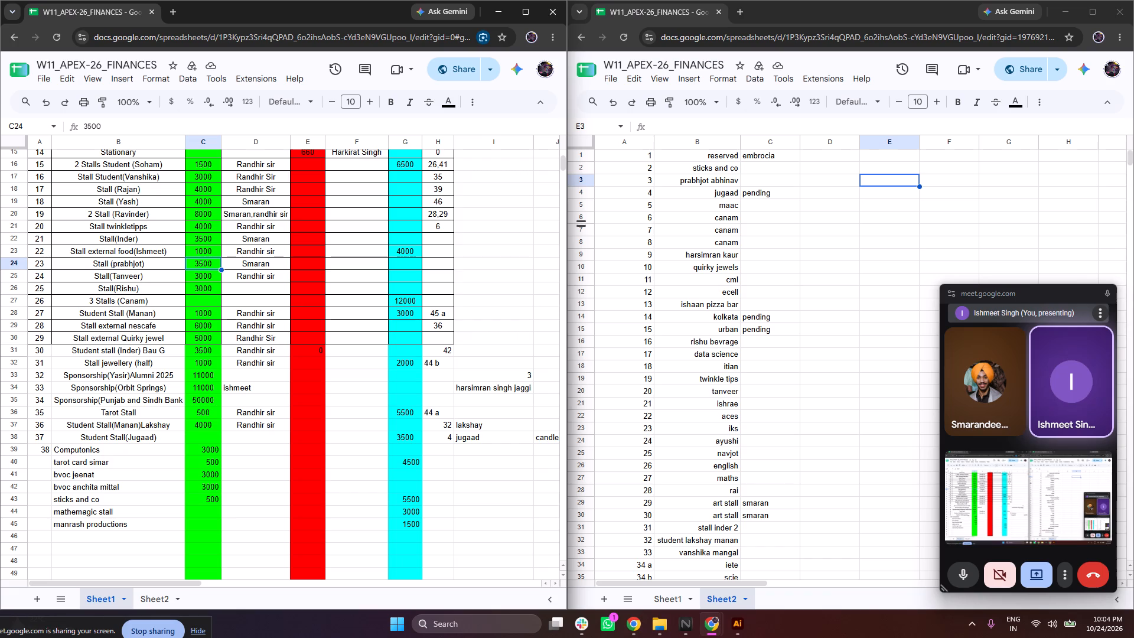
pyautogui.scroll(3, 183, 384)
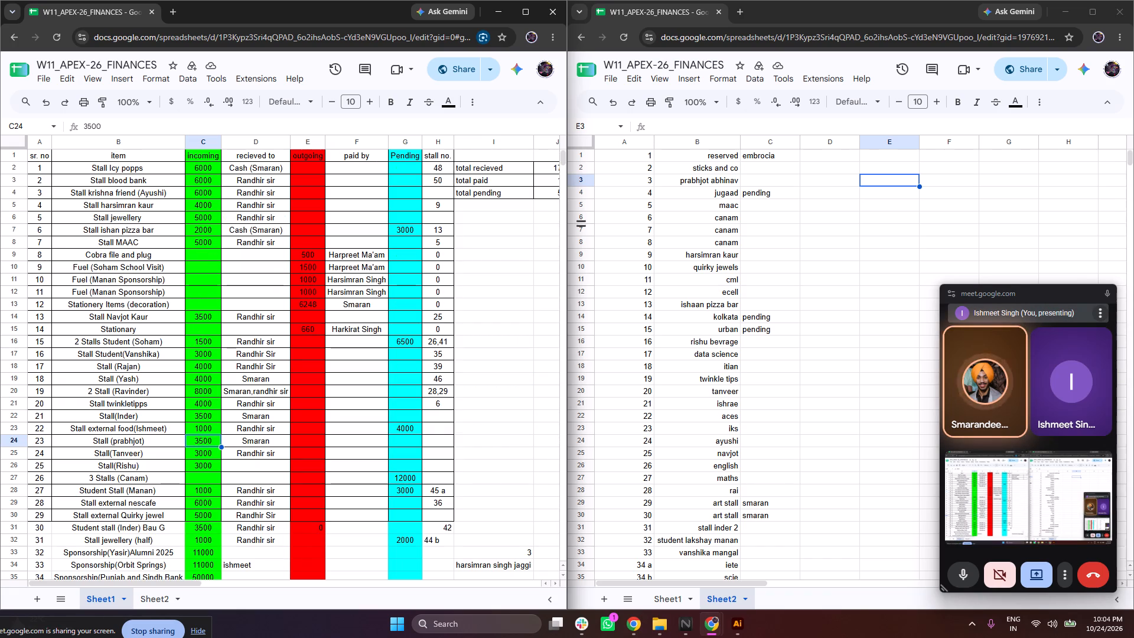
pyautogui.scroll(-3, 327, 325)
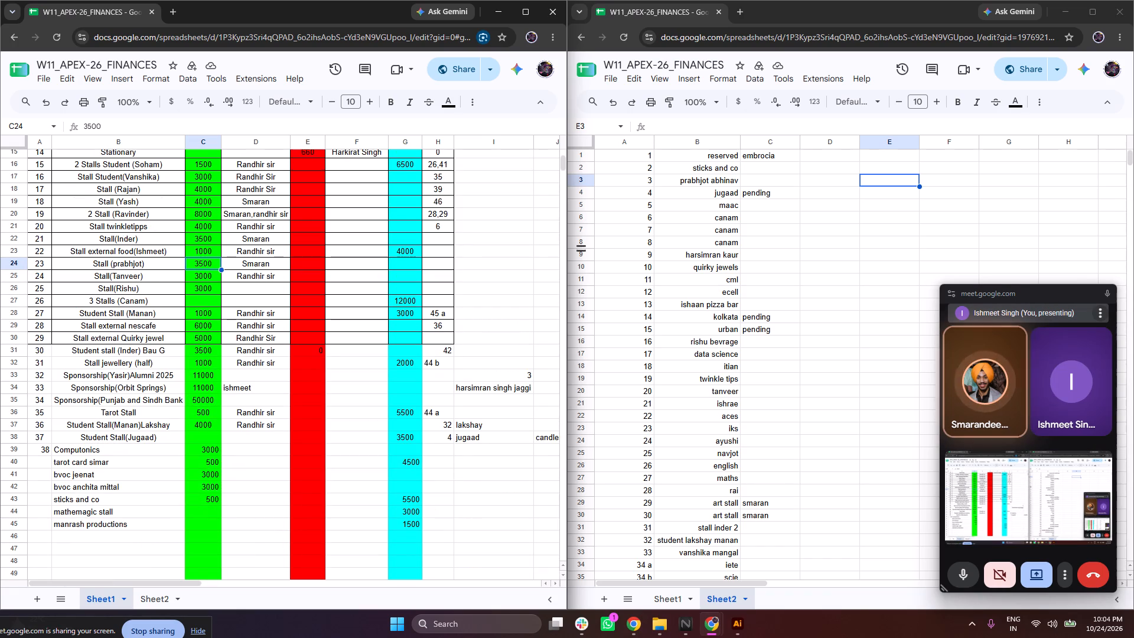
pyautogui.scroll(3, 320, 302)
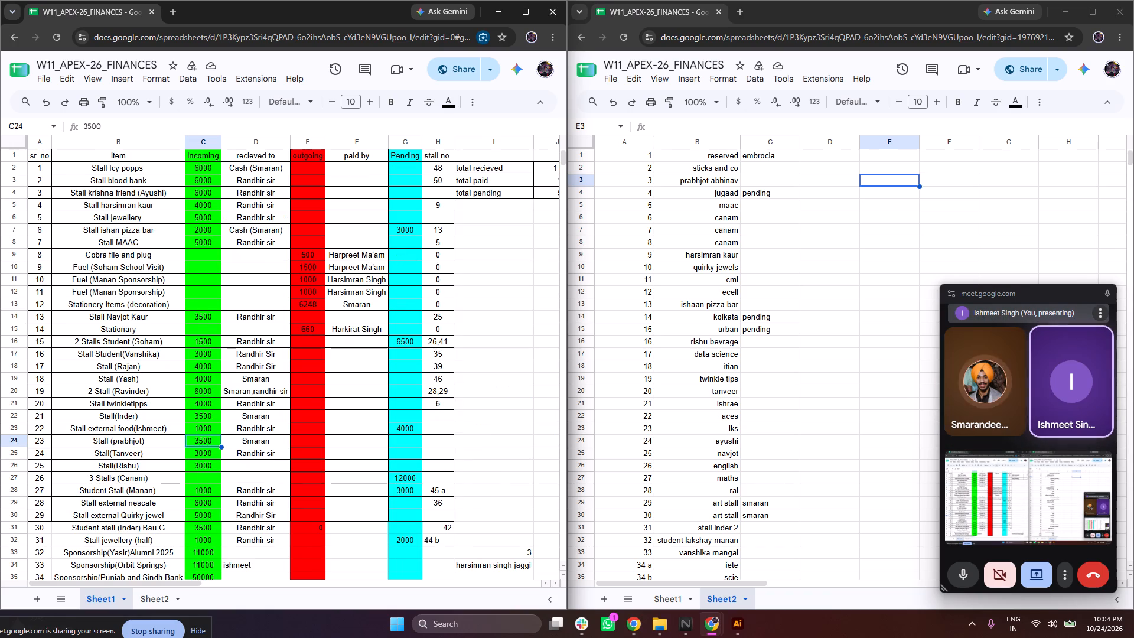
pyautogui.scroll(-3, 298, 317)
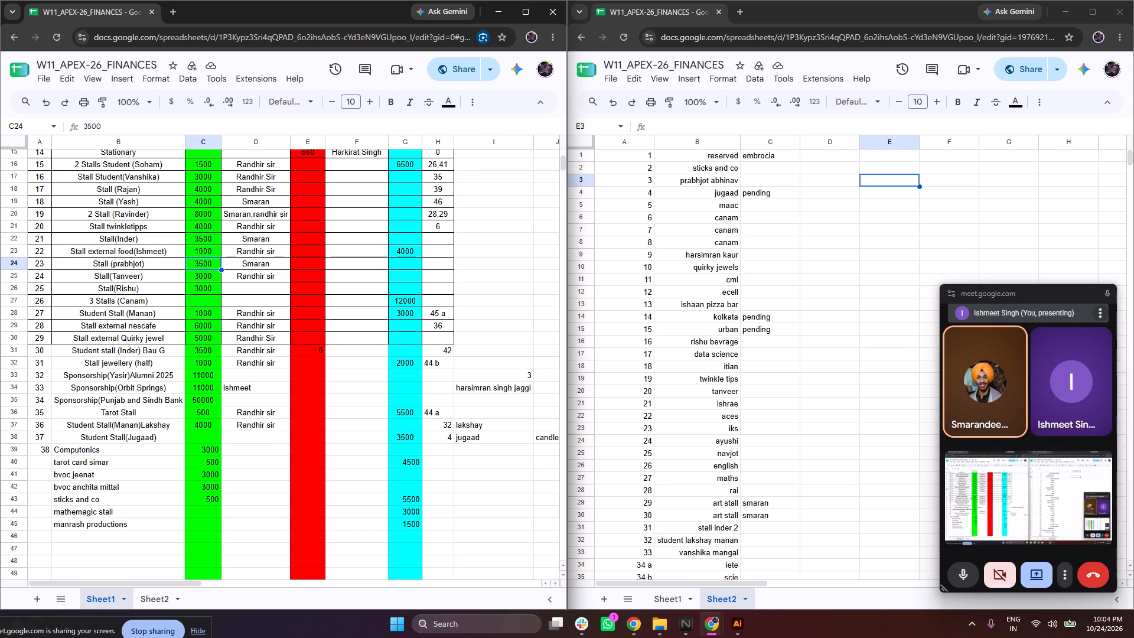
pyautogui.scroll(3, 181, 312)
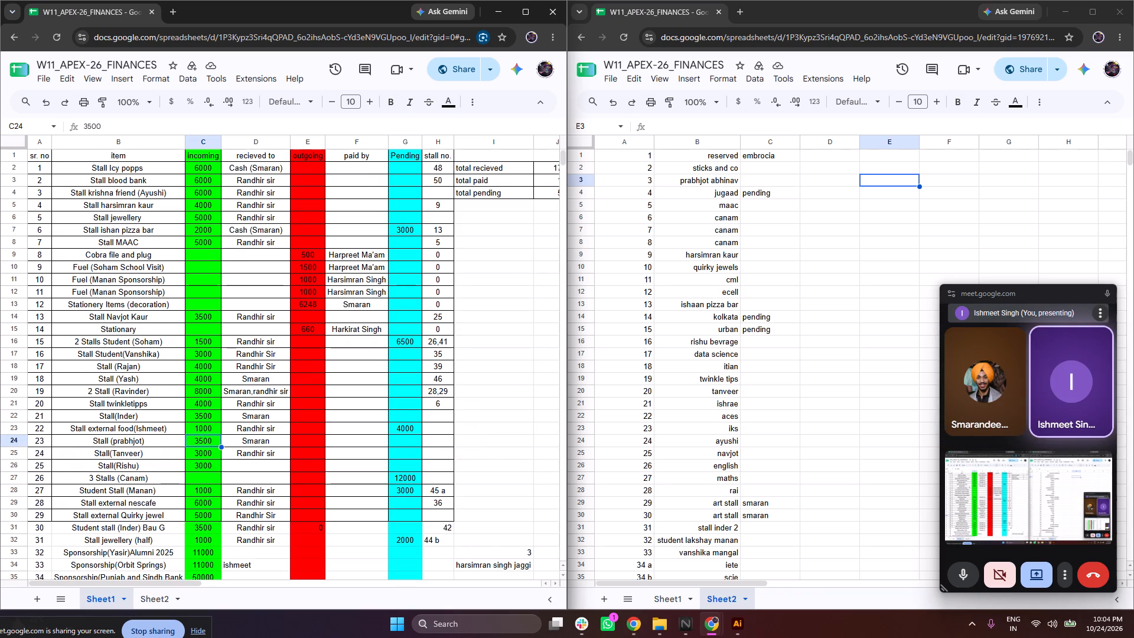
# Check the Sheet1 incoming amounts for the ishan pizza bar, twinkletipps and Inder stalls against the Sheet2 stall list.
pyautogui.click(211, 228)
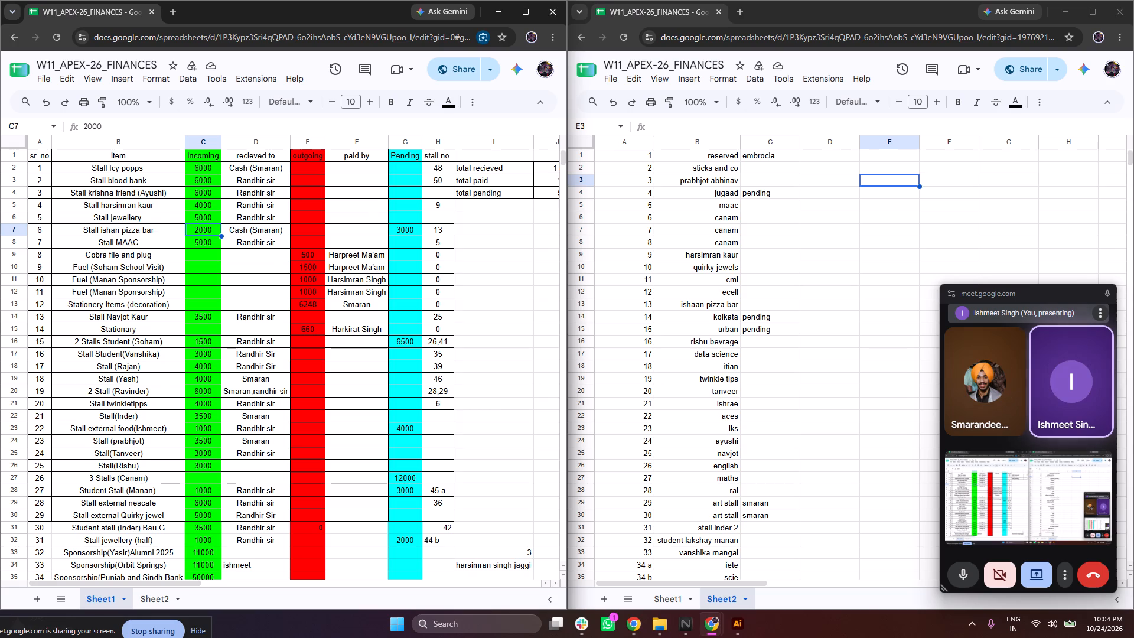
pyautogui.scroll(-1, 211, 229)
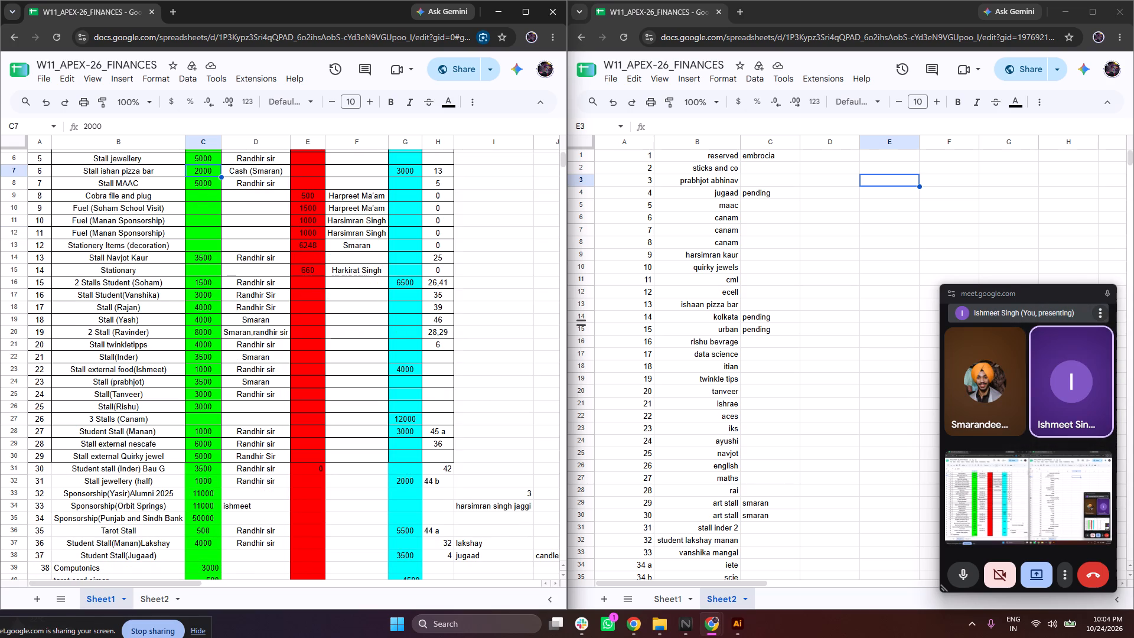
pyautogui.scroll(1, 246, 249)
pyautogui.scroll(-1, 246, 249)
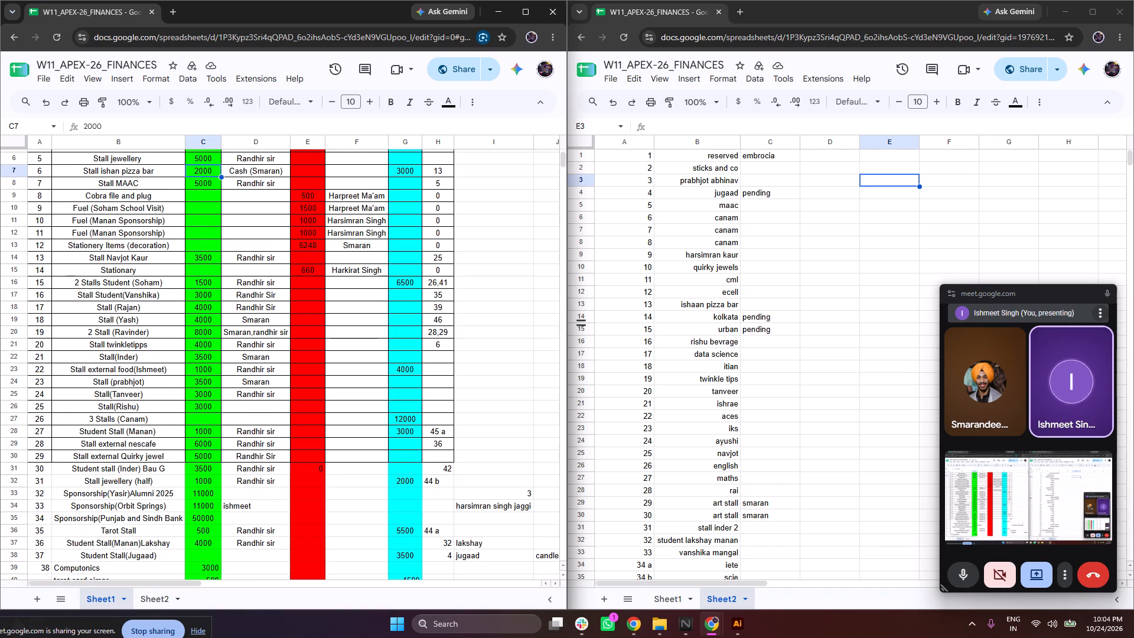
pyautogui.scroll(-1, 246, 249)
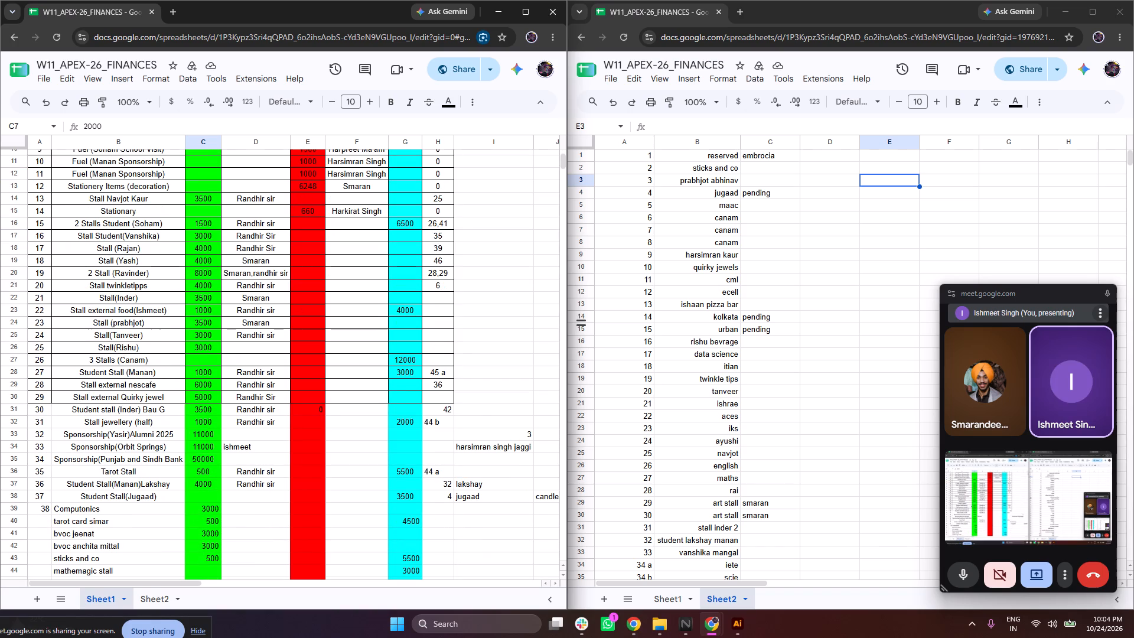
pyautogui.scroll(-1, 180, 376)
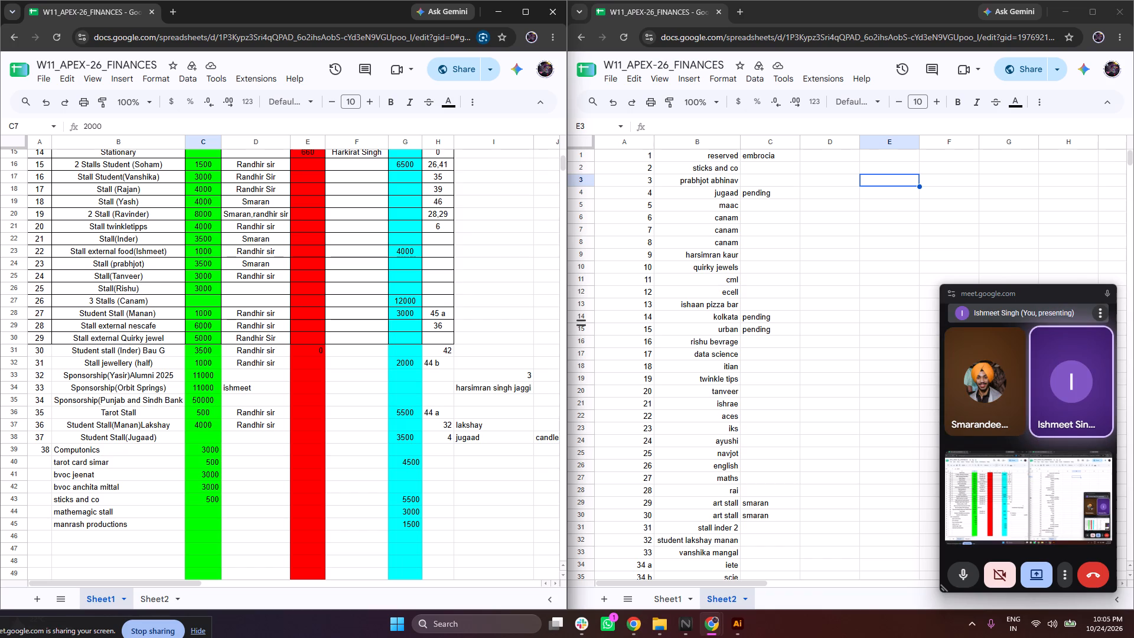
pyautogui.click(201, 224)
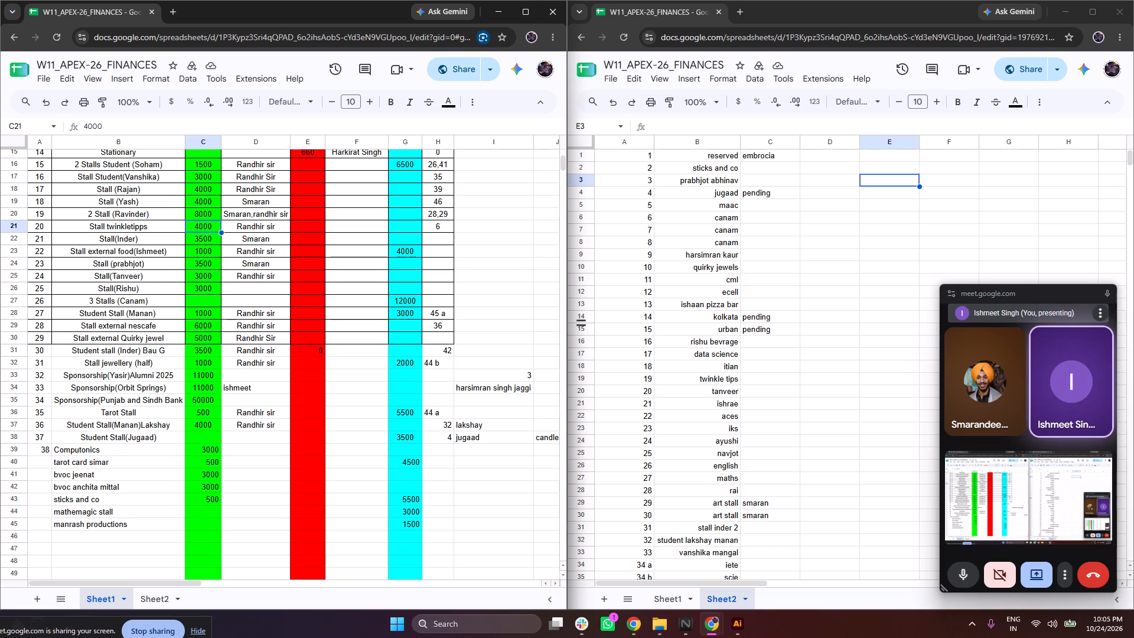
pyautogui.scroll(5, 213, 279)
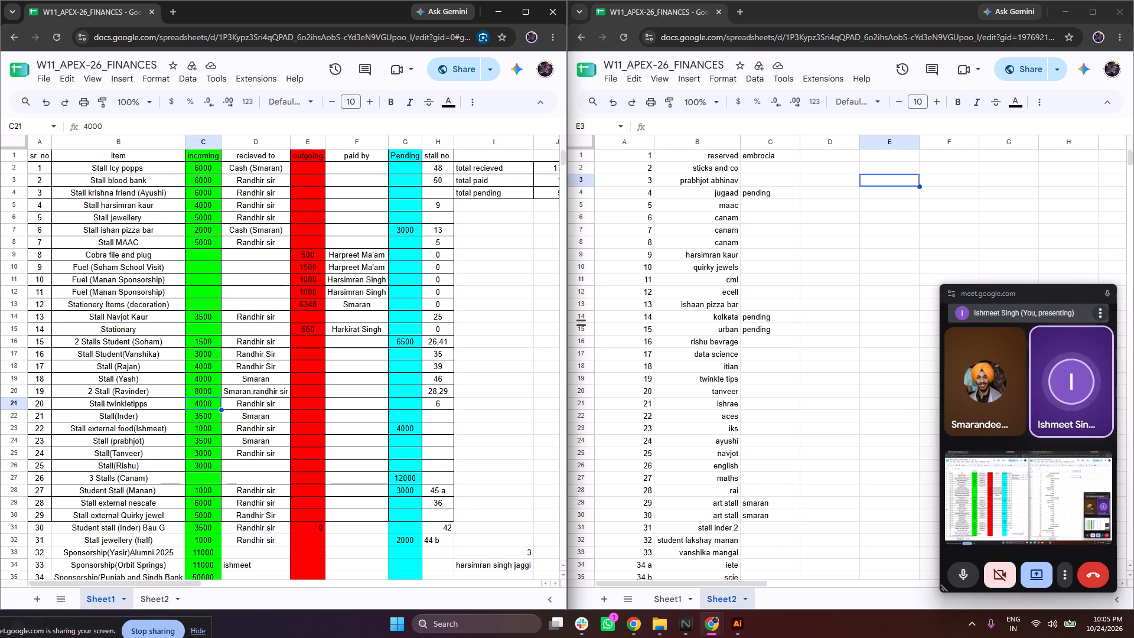
pyautogui.scroll(-2, 213, 376)
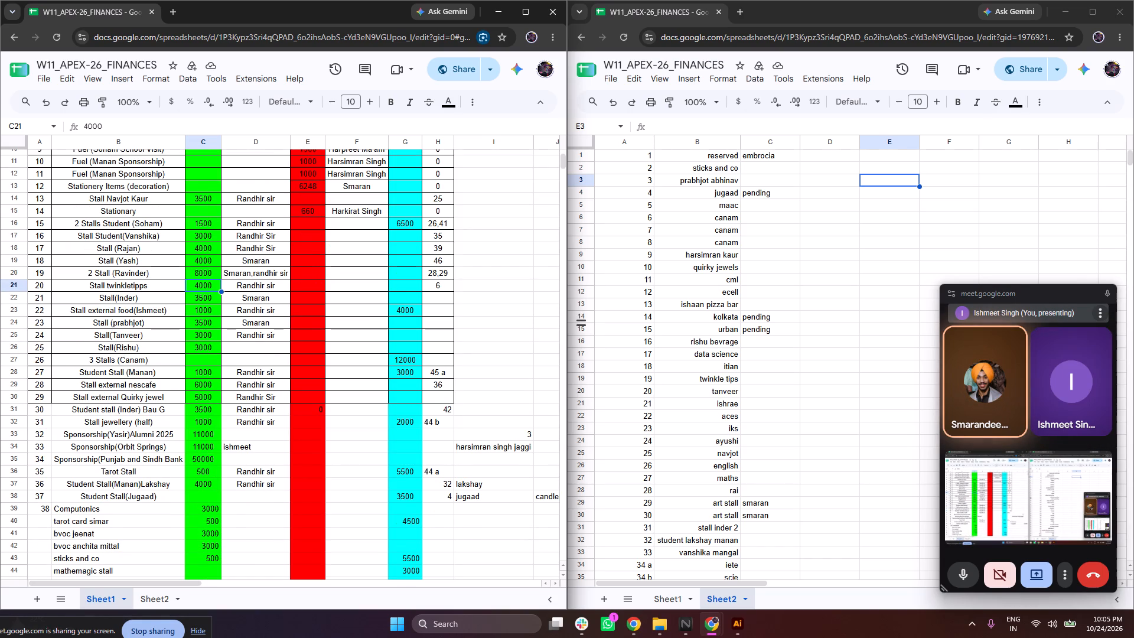
pyautogui.click(207, 300)
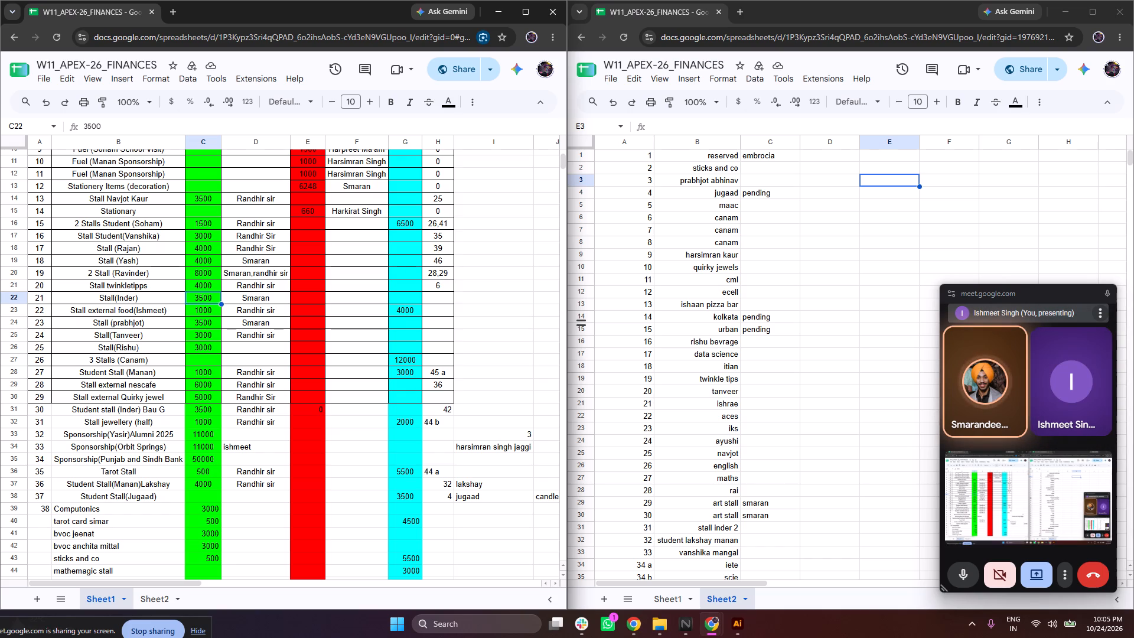
# Compare the Sheet2 stalls down to blood bank with the Sheet1 entries, checking the incoming amount for Student Stall(Manan)Lakshay.
pyautogui.scroll(-1, 673, 464)
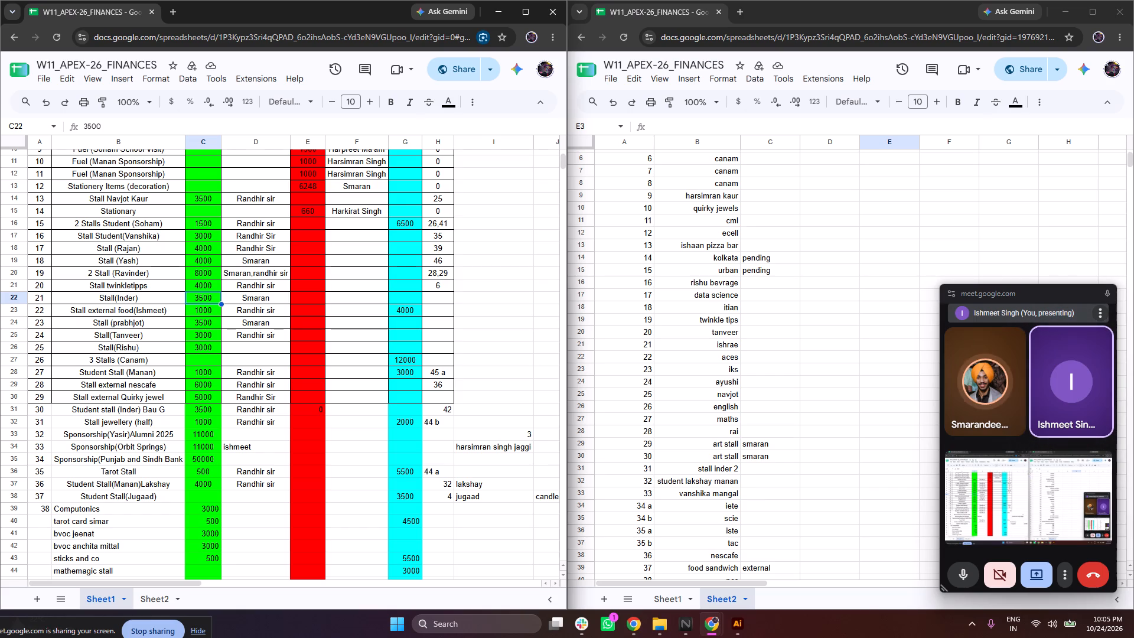
pyautogui.scroll(-1, 731, 497)
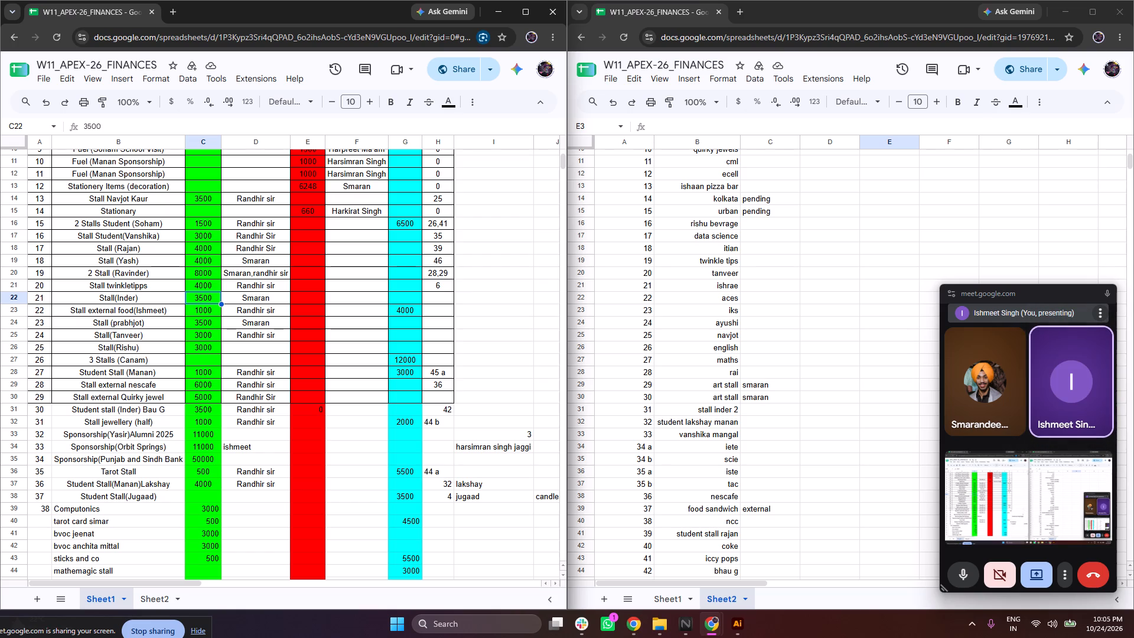
pyautogui.scroll(-2, 703, 455)
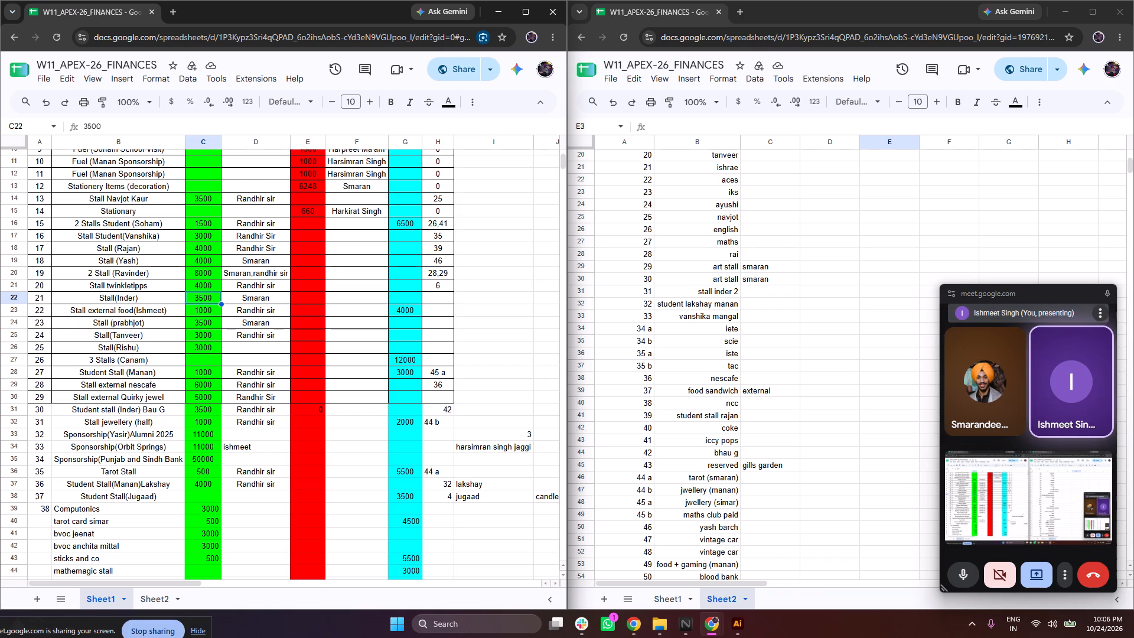
pyautogui.scroll(-1, 206, 470)
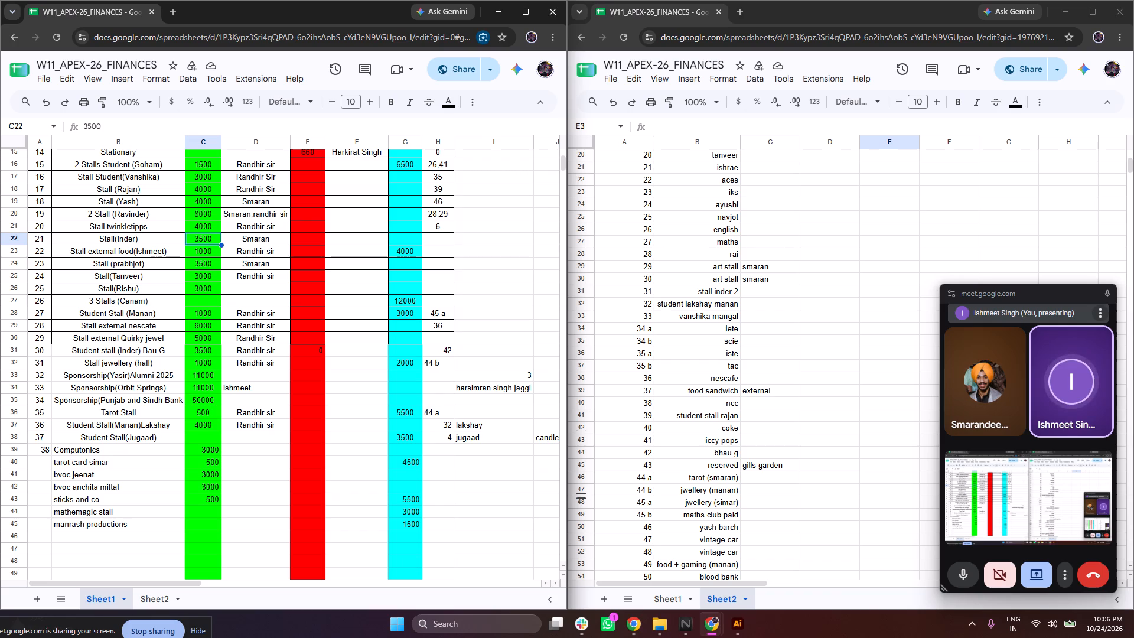
pyautogui.scroll(1, 195, 314)
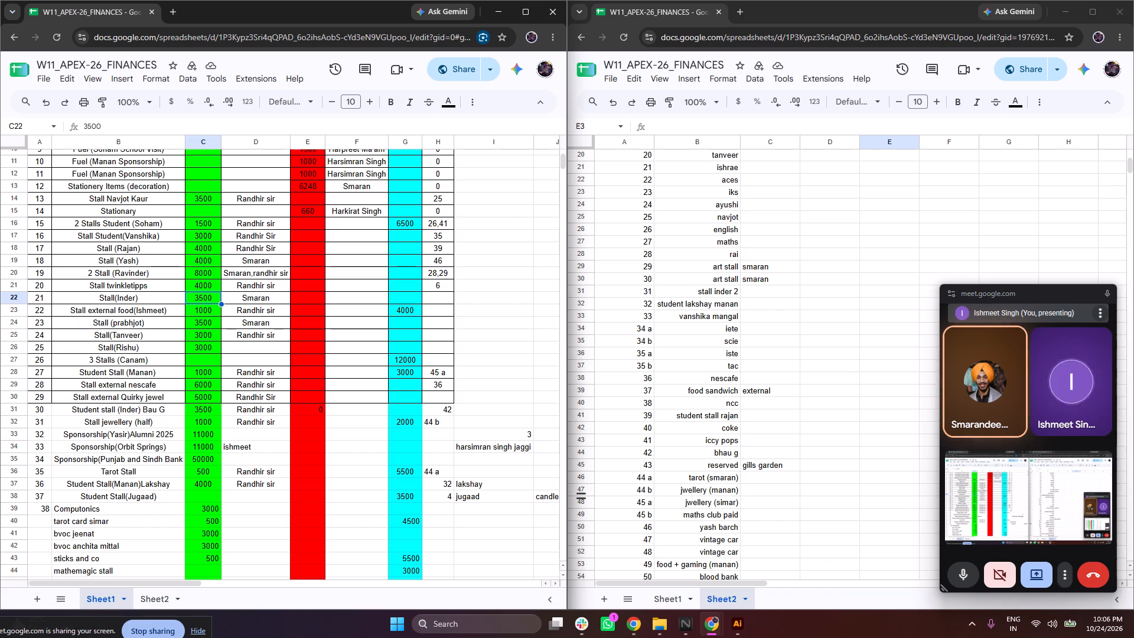
pyautogui.scroll(-1, 194, 372)
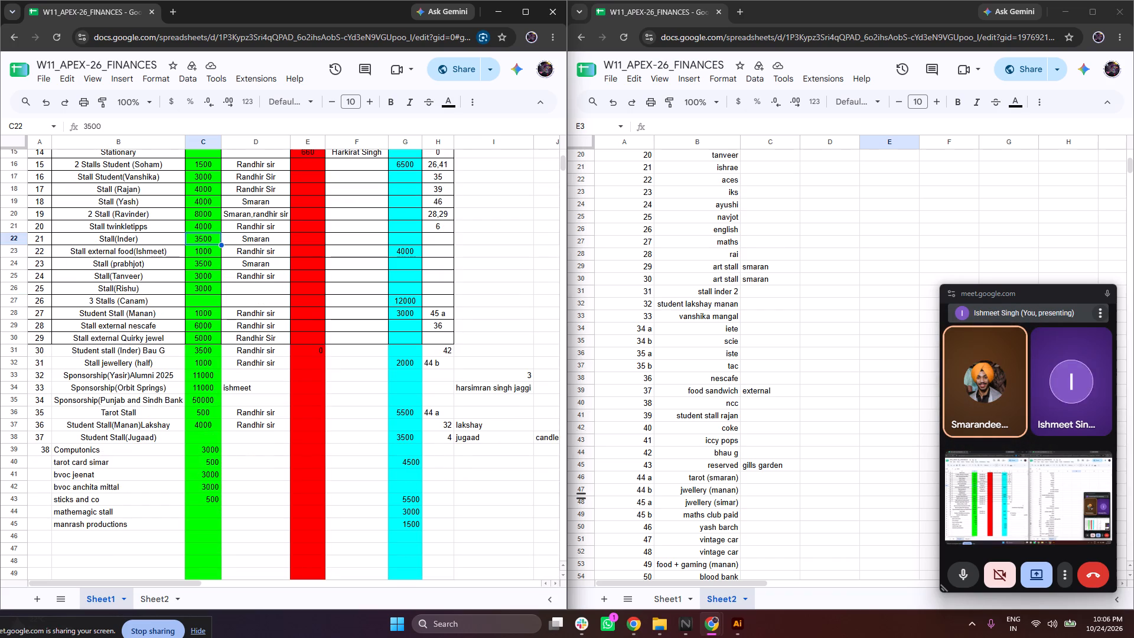
pyautogui.click(195, 428)
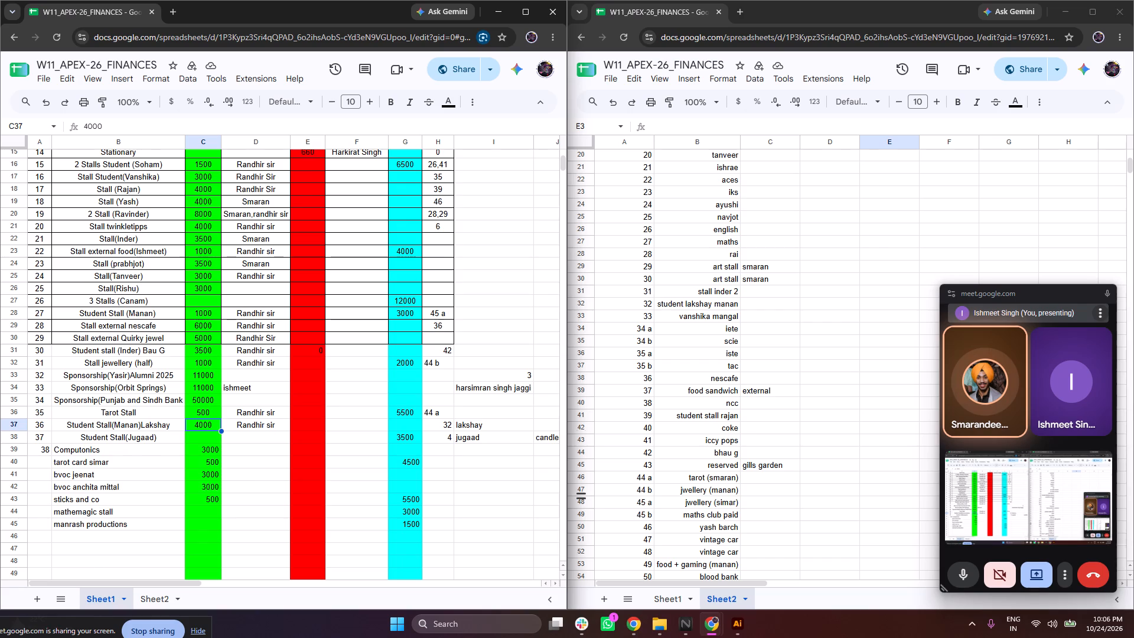
# Check the Sheet1 incoming amount for Student Stall (Manan) against the Sheet2 stall list.
pyautogui.scroll(1, 216, 402)
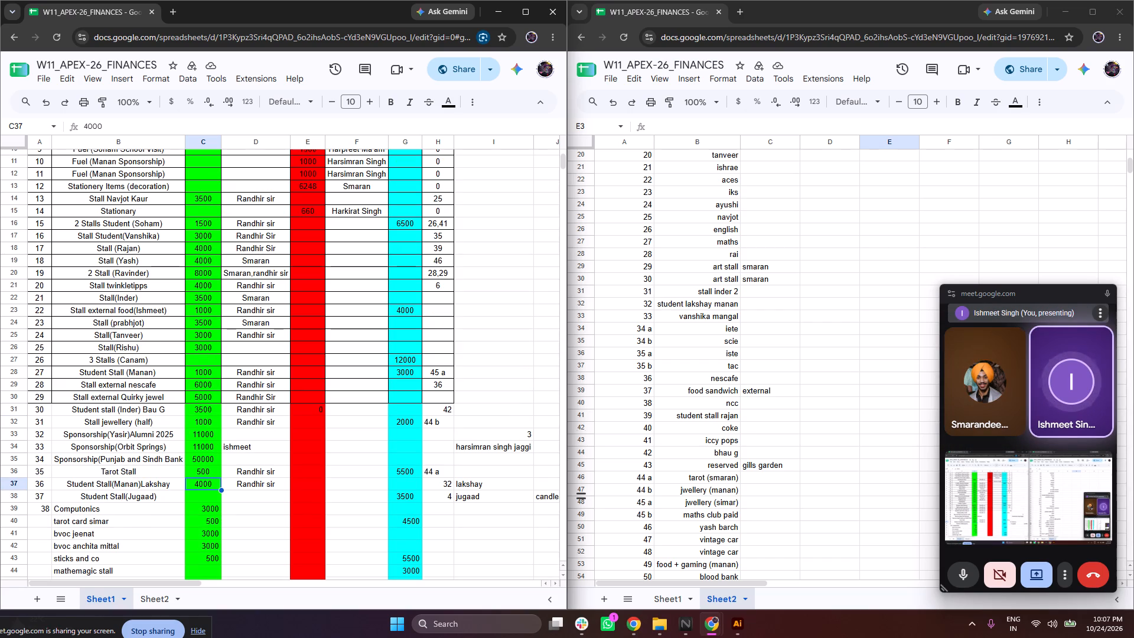
pyautogui.scroll(2, 204, 379)
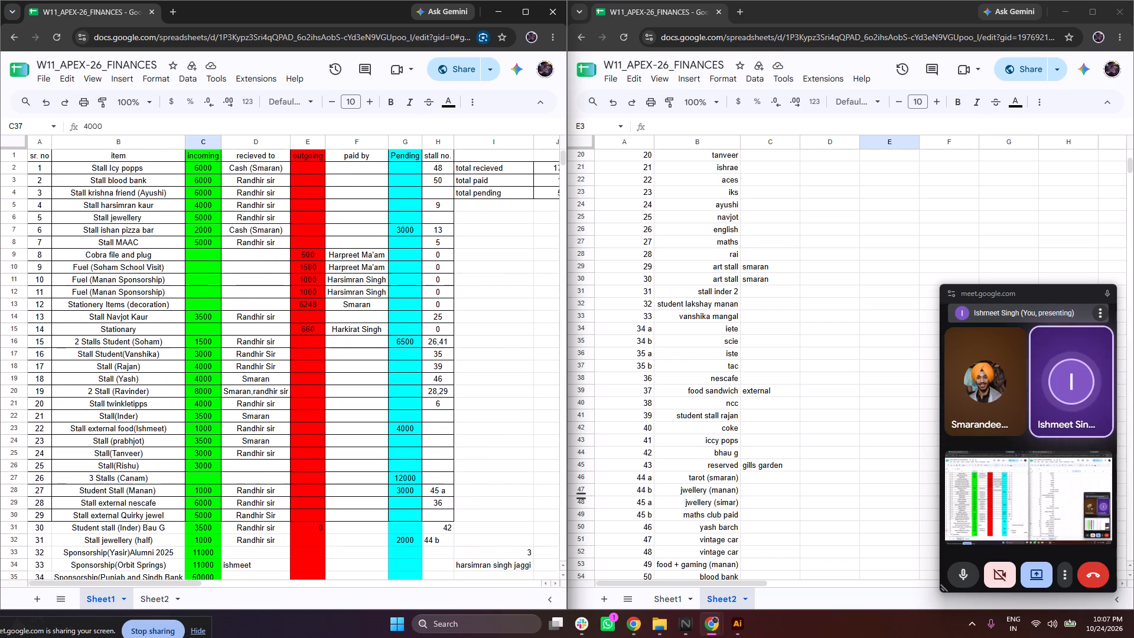
pyautogui.scroll(-1, 204, 379)
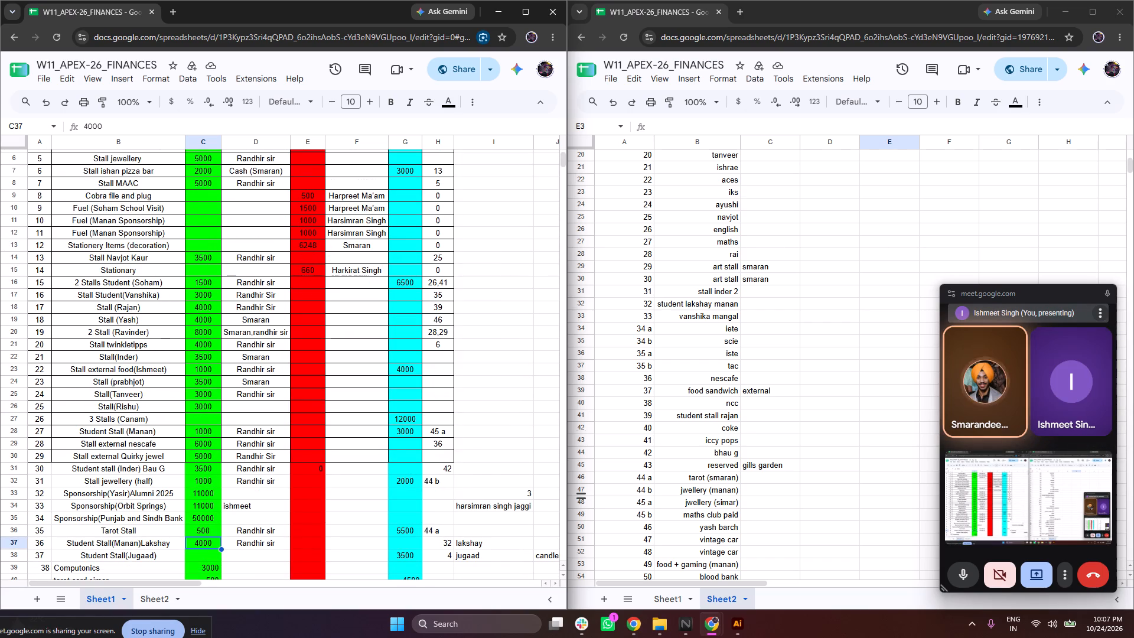
pyautogui.click(192, 431)
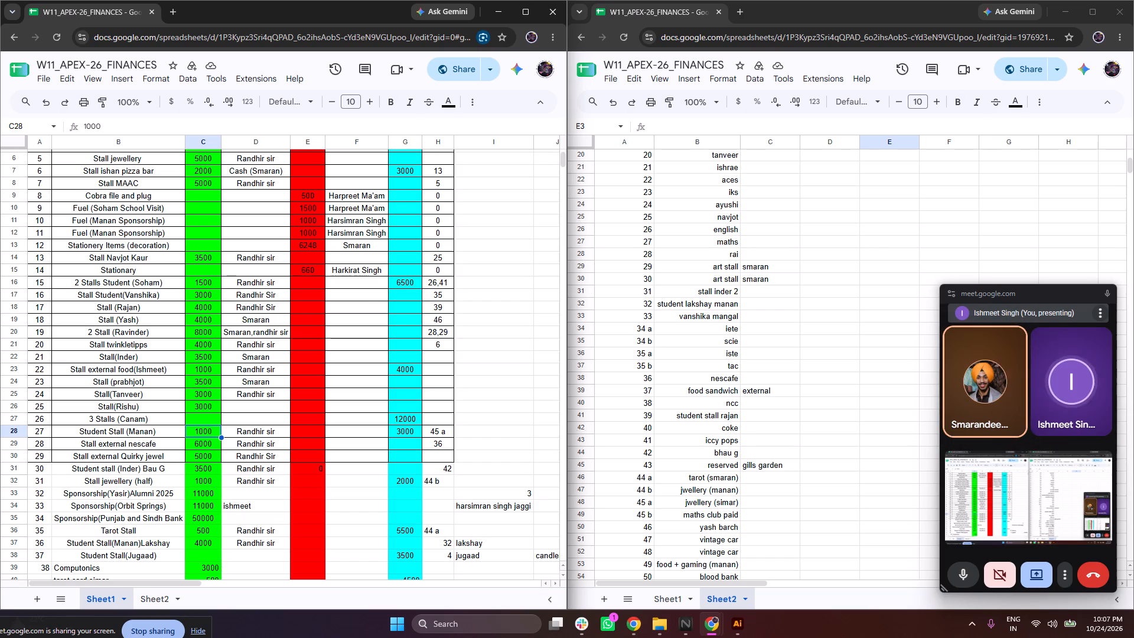
# Review all Sheet1 finance entries against the rest of the Sheet2 stall list, down to the final bvoc stalls.
pyautogui.scroll(1, 291, 409)
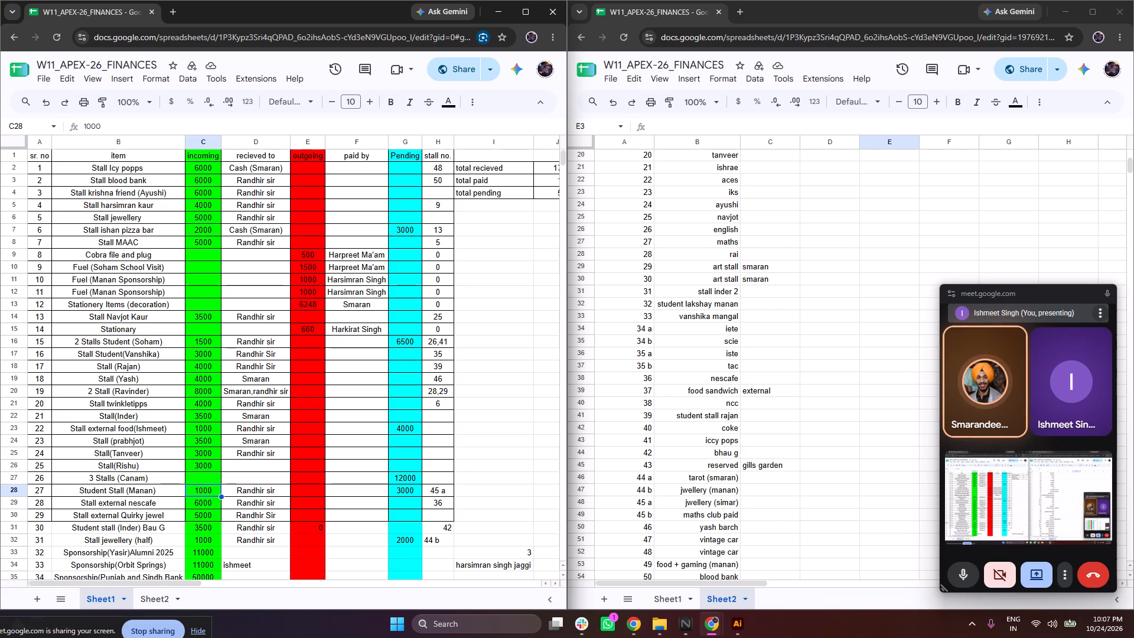
pyautogui.scroll(-2, 196, 478)
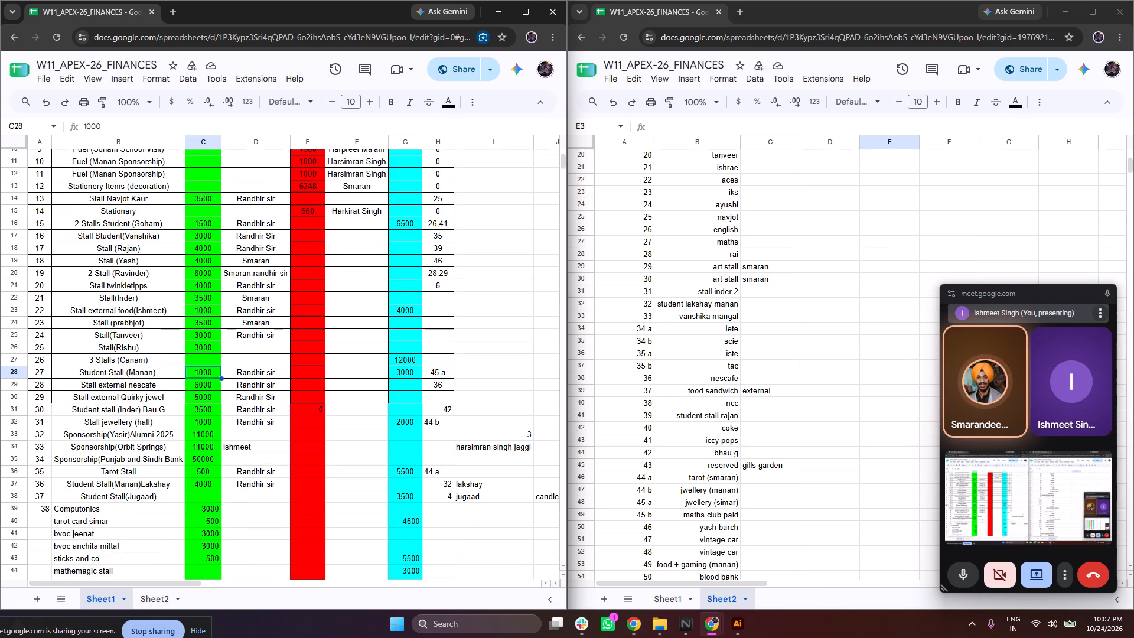
pyautogui.scroll(-1, 190, 504)
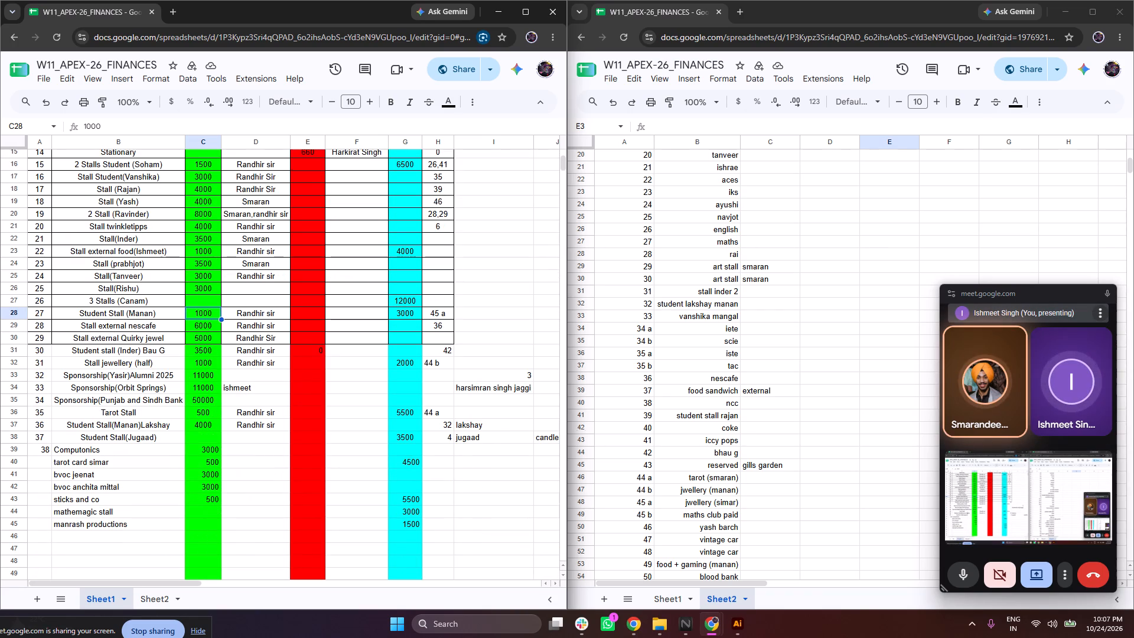
pyautogui.scroll(5, 157, 366)
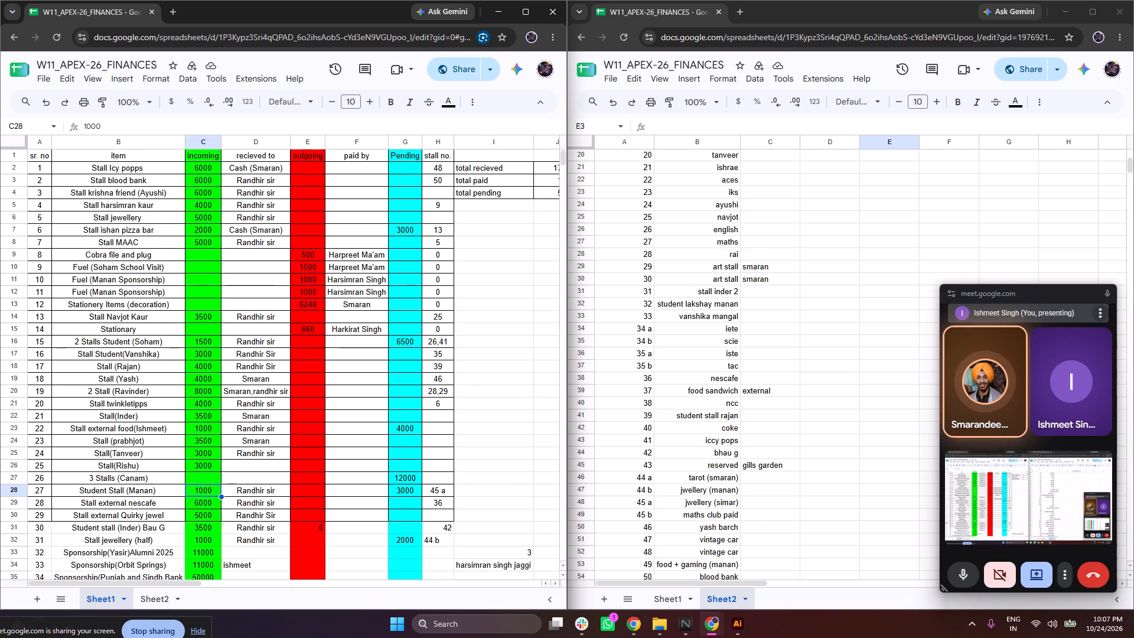
pyautogui.scroll(5, 157, 366)
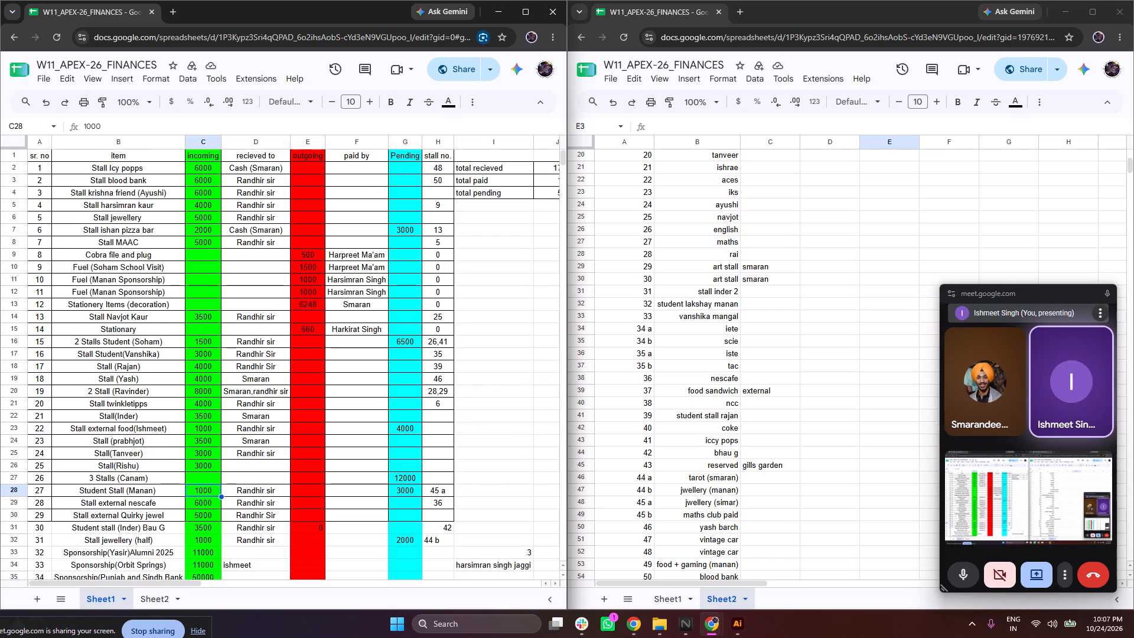
pyautogui.scroll(-3, 280, 451)
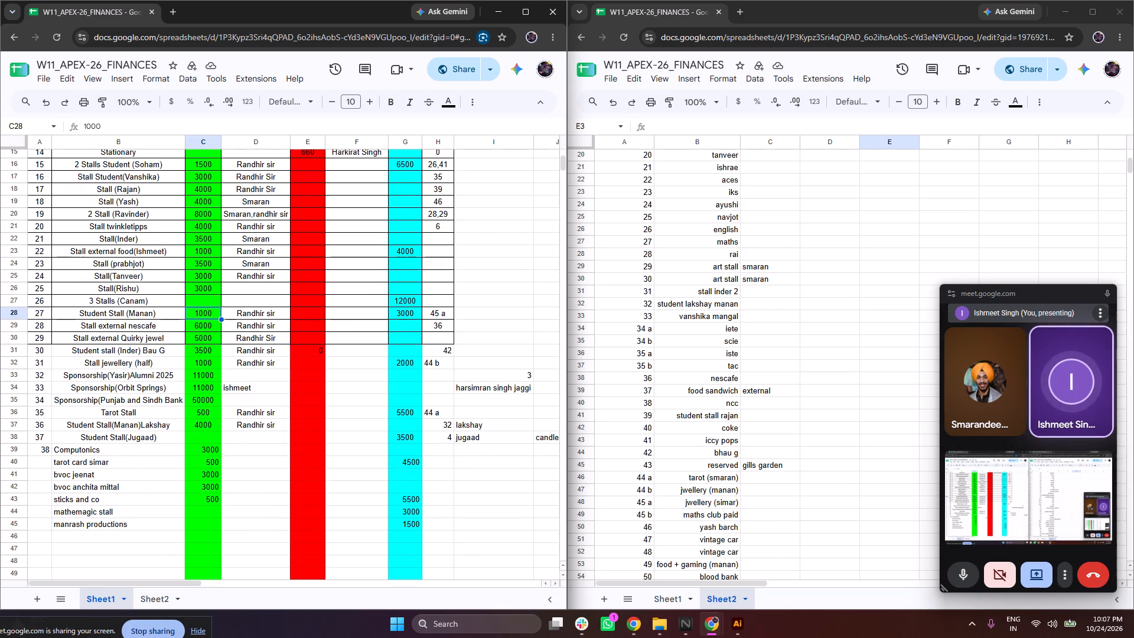
pyautogui.scroll(-1, 280, 452)
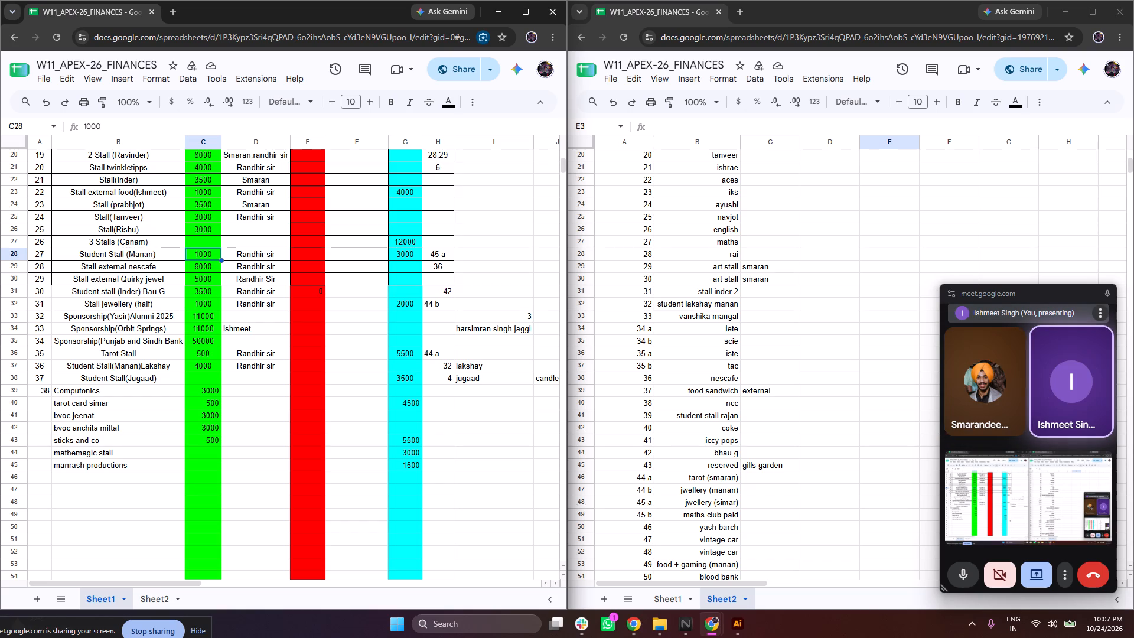
pyautogui.scroll(-2, 731, 554)
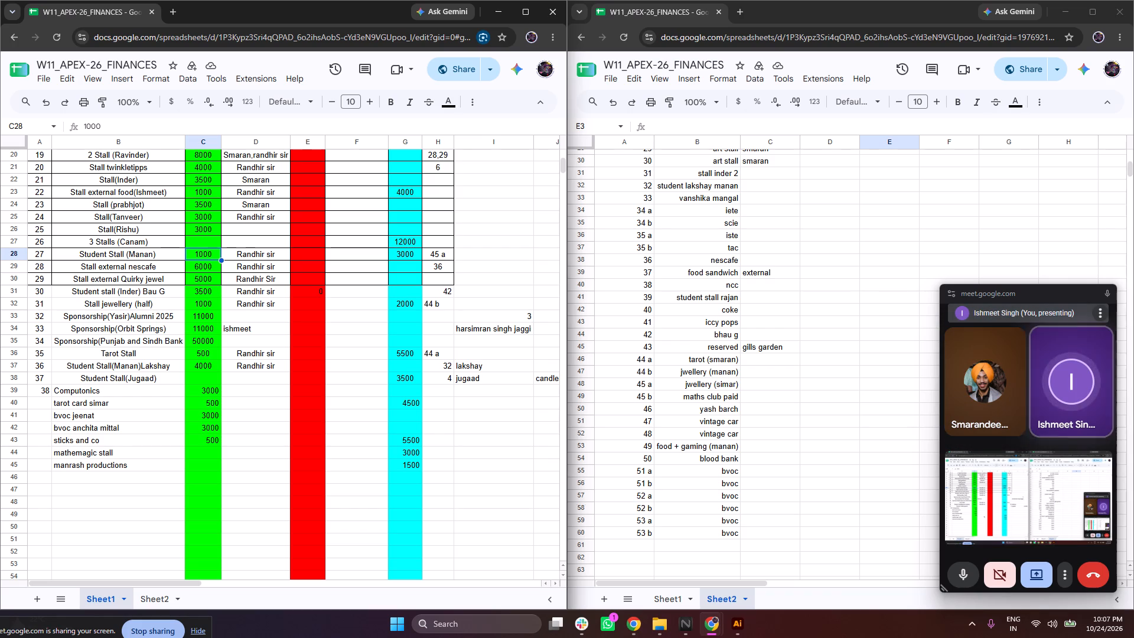
pyautogui.scroll(1, 266, 445)
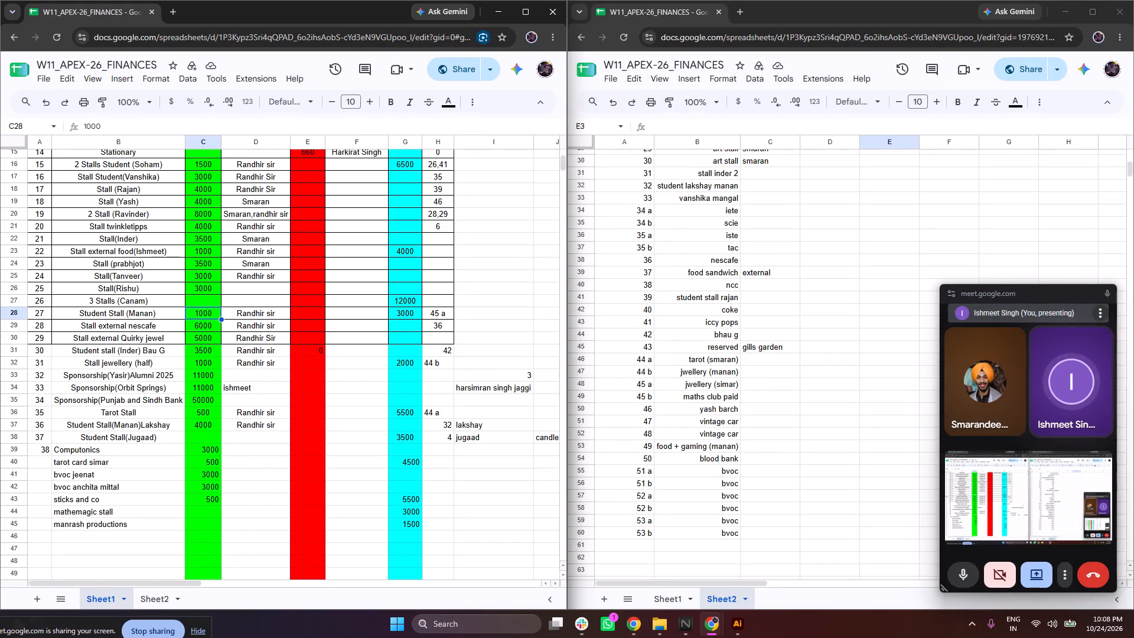
pyautogui.scroll(2, 481, 437)
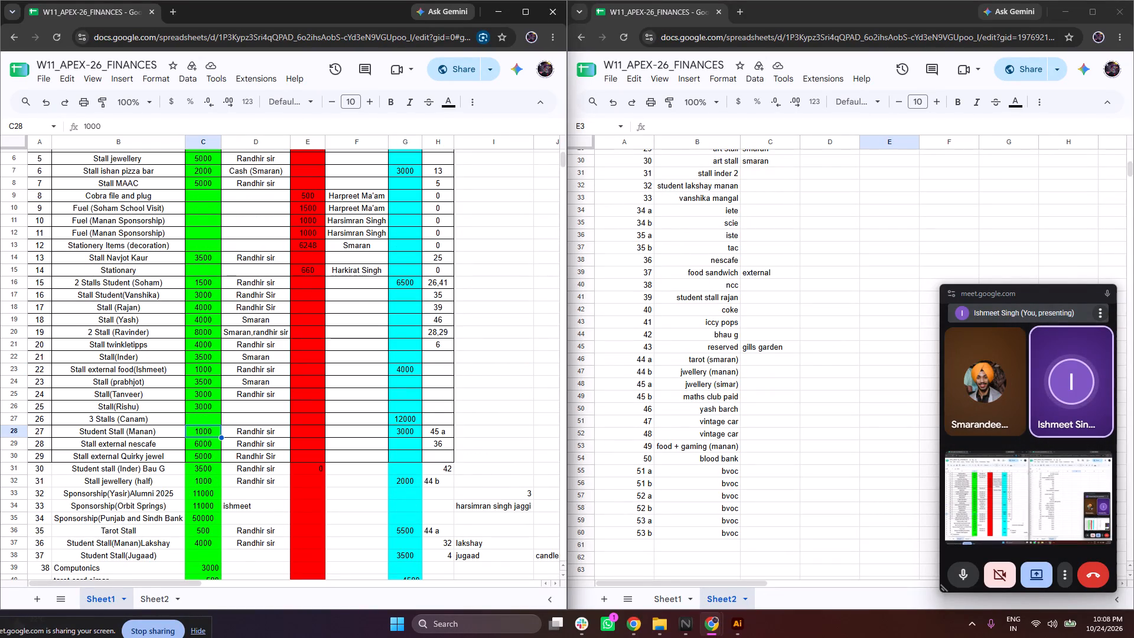
pyautogui.scroll(1, 138, 289)
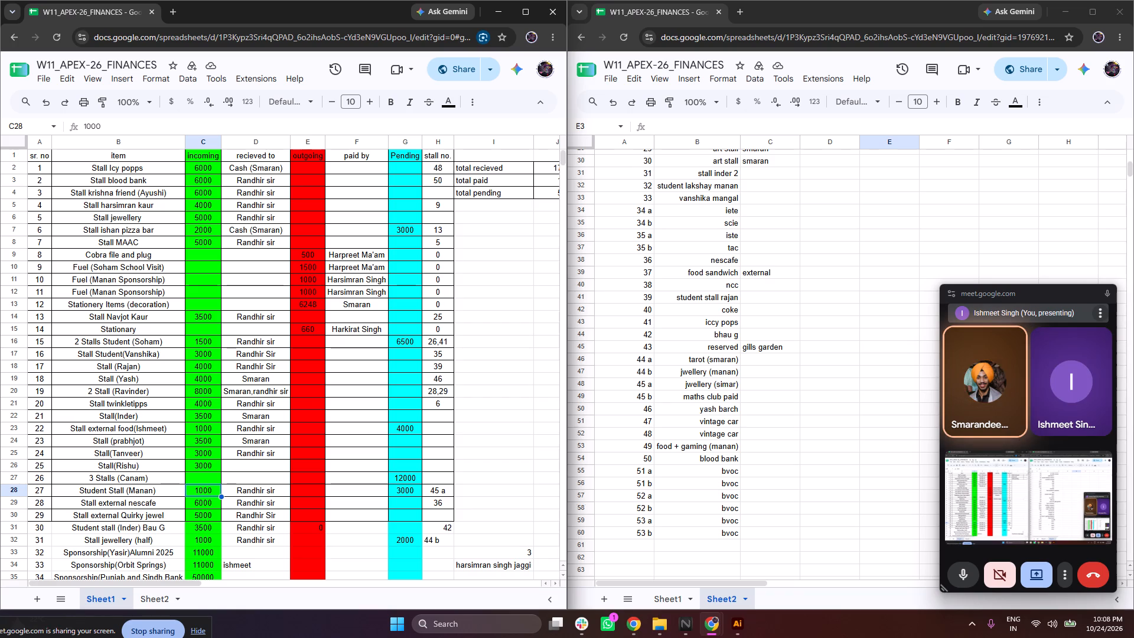
pyautogui.scroll(-4, 147, 401)
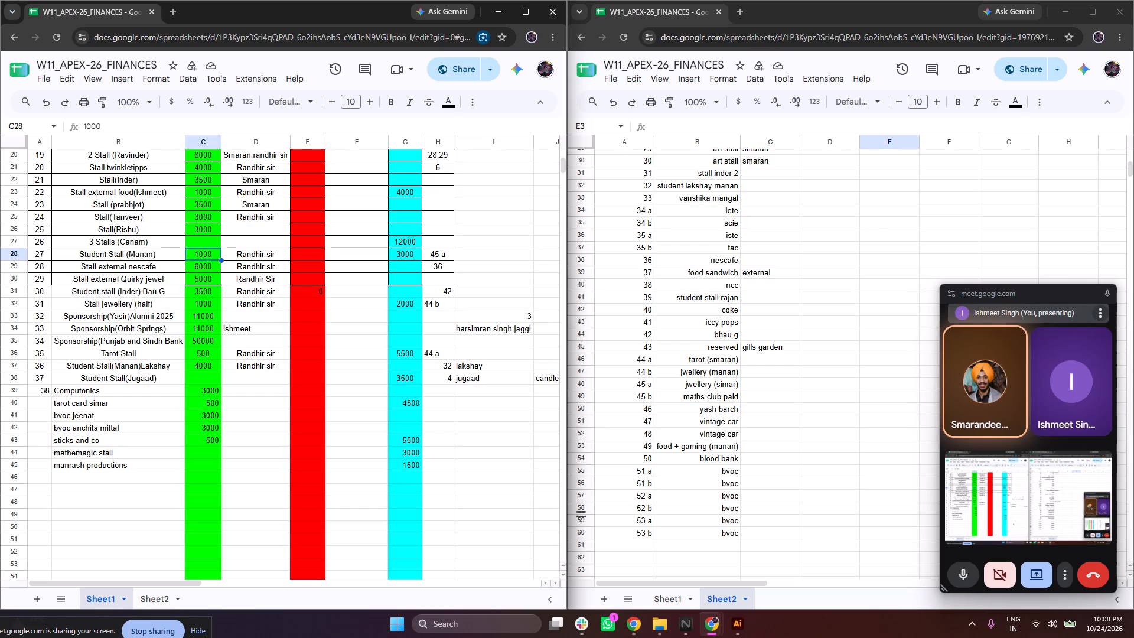
# Select the total recieved and total pending amounts together in Sheet1 to read their combined sum.
pyautogui.moveTo(197, 582); pyautogui.dragTo(252, 562)
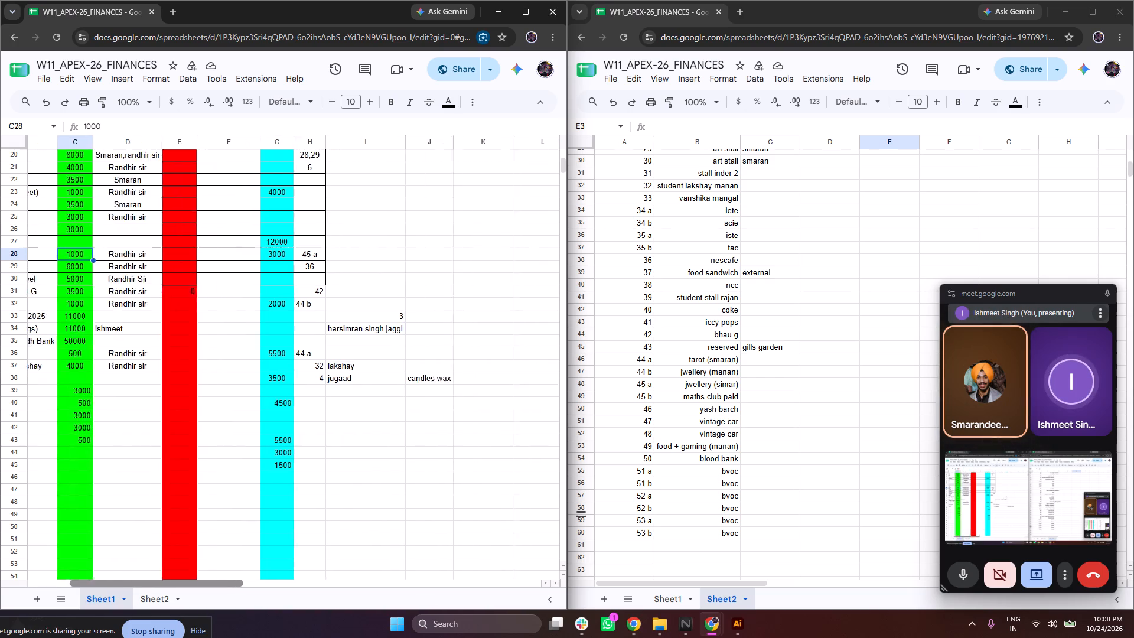
pyautogui.moveTo(252, 562); pyautogui.dragTo(184, 516)
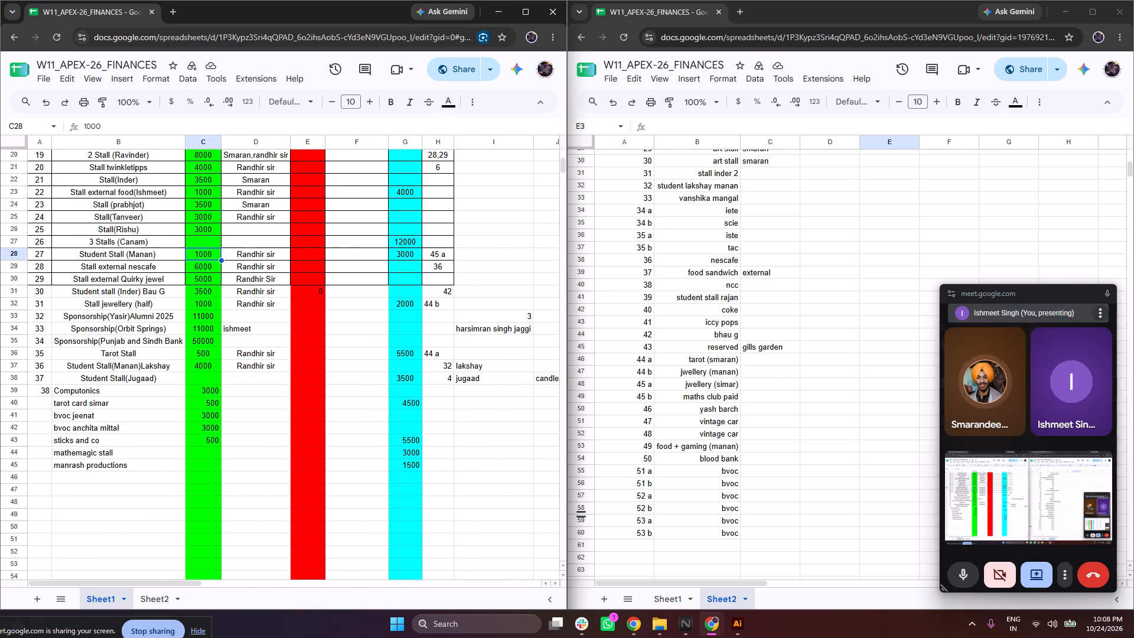
pyautogui.scroll(5, 381, 268)
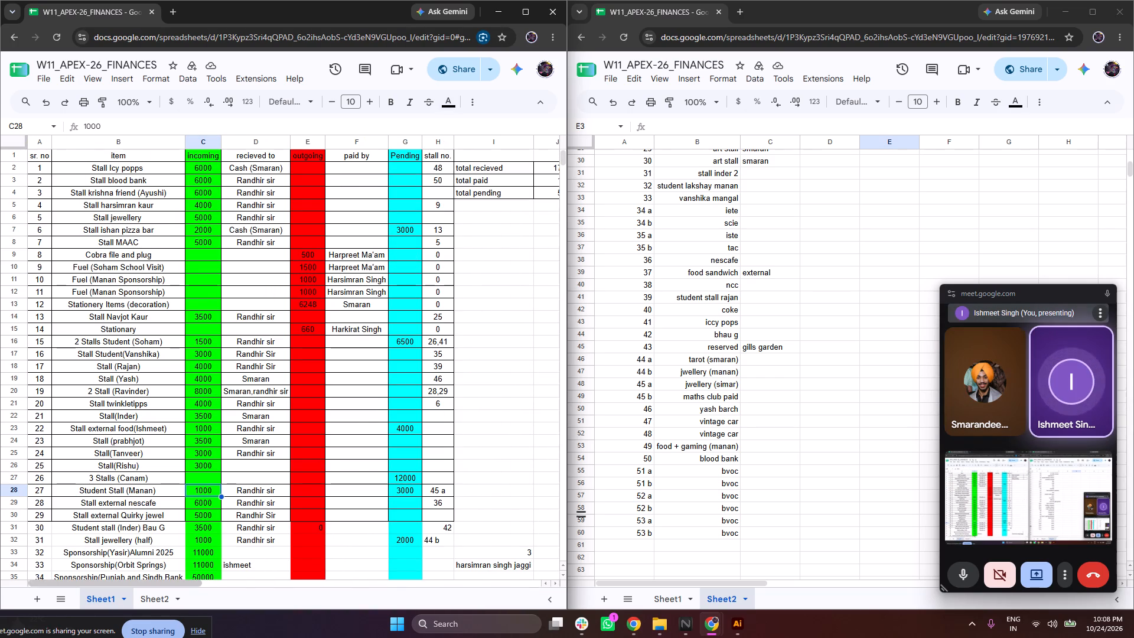
pyautogui.moveTo(191, 583); pyautogui.dragTo(255, 565)
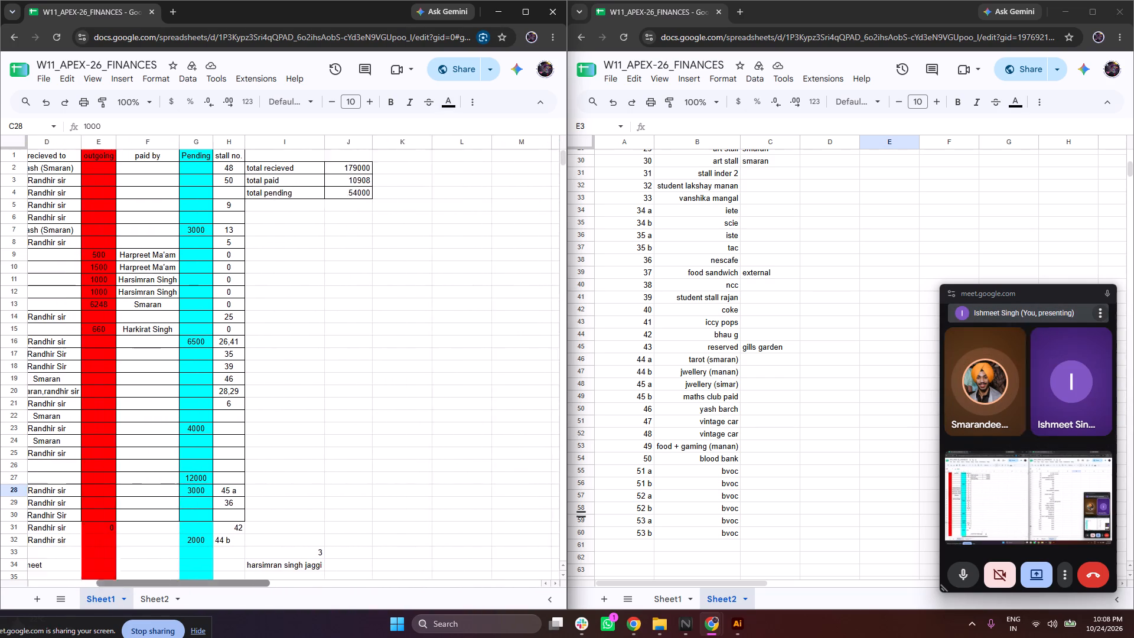
pyautogui.moveTo(255, 565); pyautogui.dragTo(268, 611)
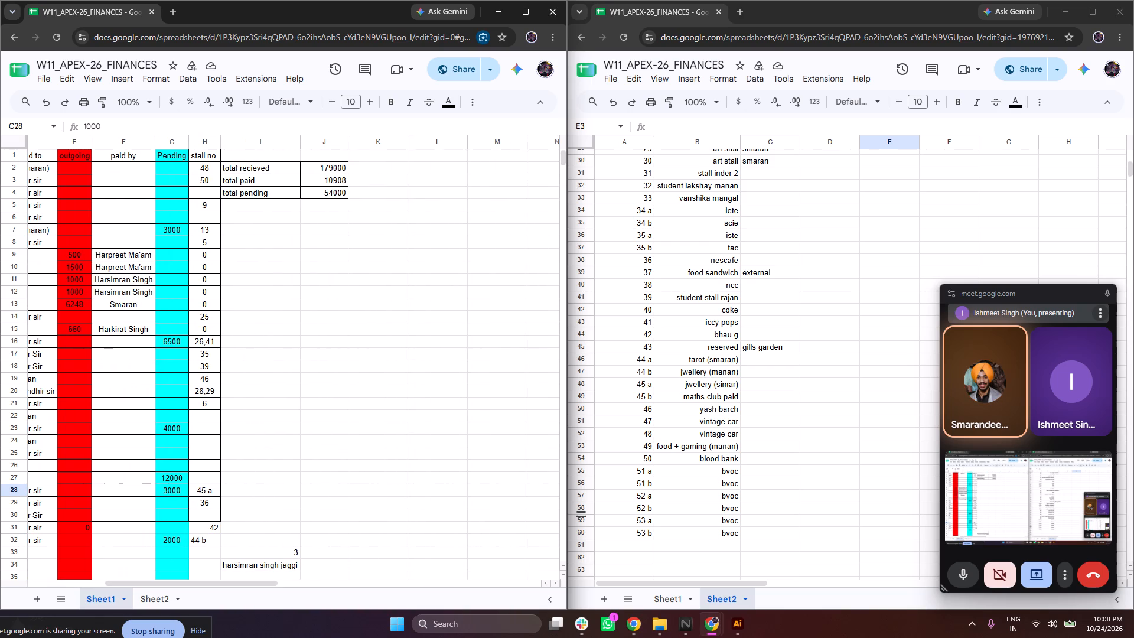
pyautogui.scroll(4, 384, 457)
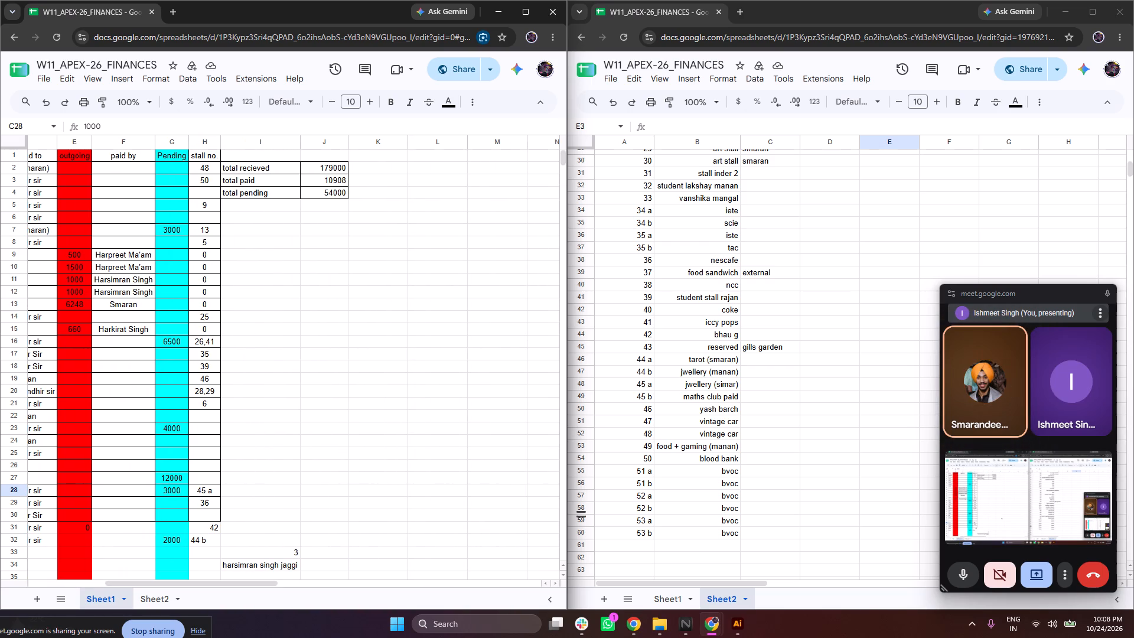
pyautogui.click(337, 165)
pyautogui.keyDown('ctrl'); pyautogui.click(337, 195); pyautogui.keyUp('ctrl')
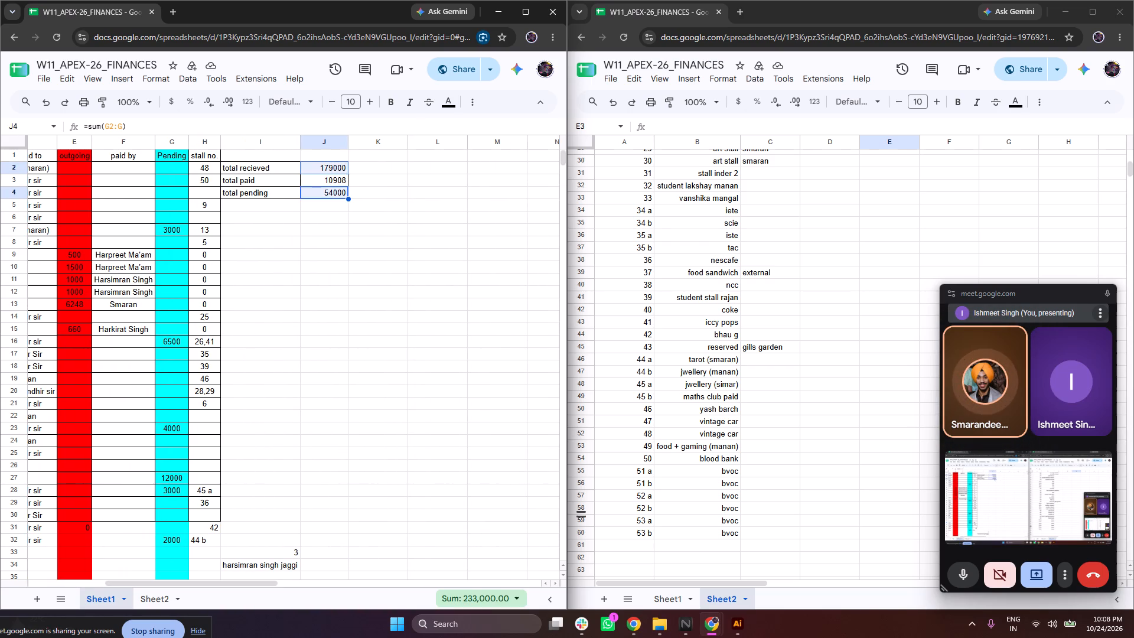
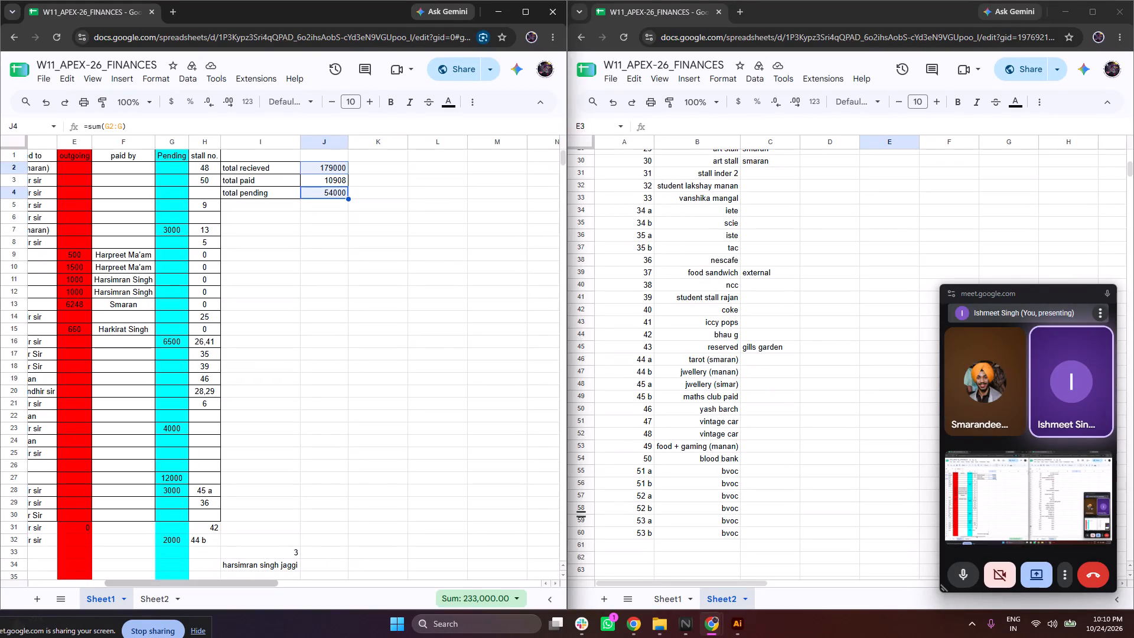
# Enter 6000 in Sheet2 column D for sticks and co, checking its incoming and pending amounts in Sheet1.
pyautogui.moveTo(218, 582); pyautogui.dragTo(102, 568)
pyautogui.scroll(9, 869, 197)
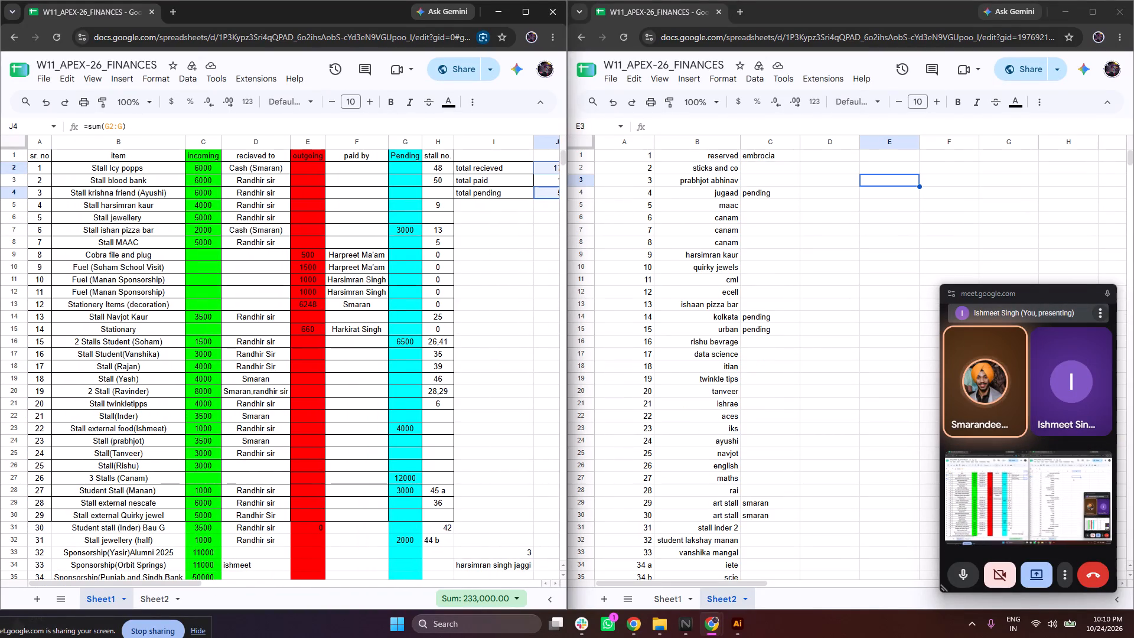
pyautogui.scroll(2, 869, 197)
pyautogui.click(827, 167)
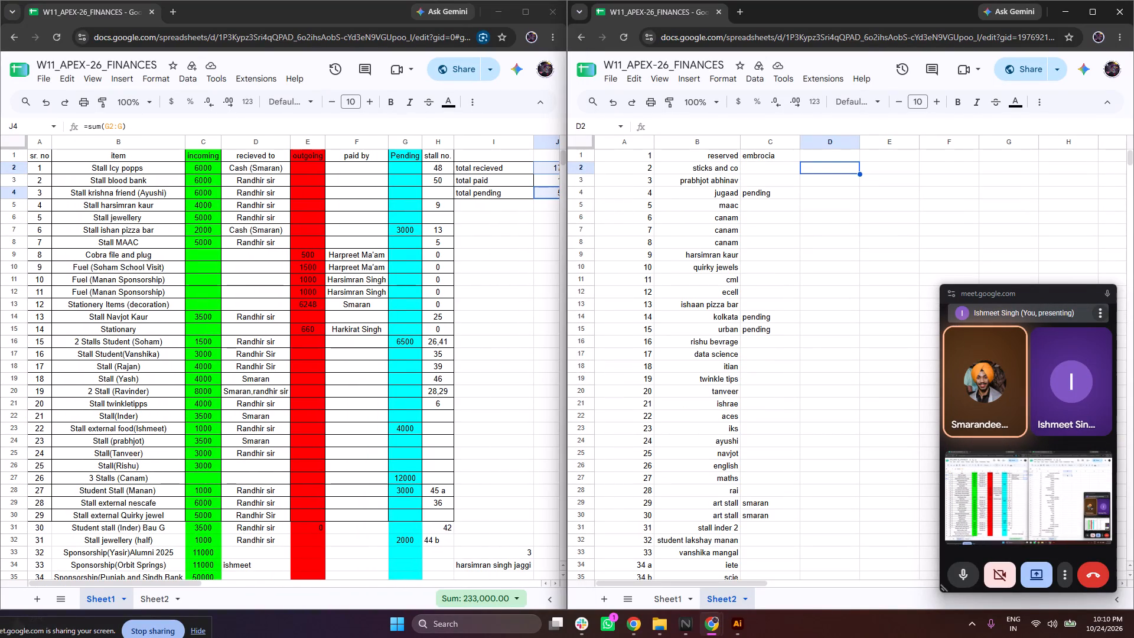
pyautogui.scroll(1, 436, 397)
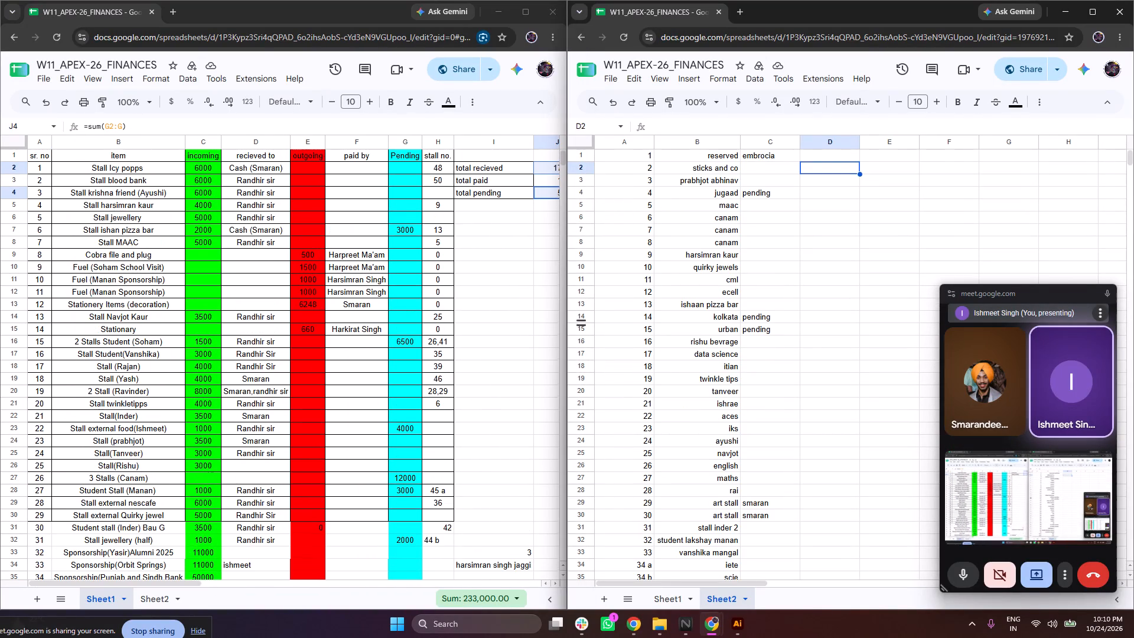
pyautogui.scroll(1, 436, 397)
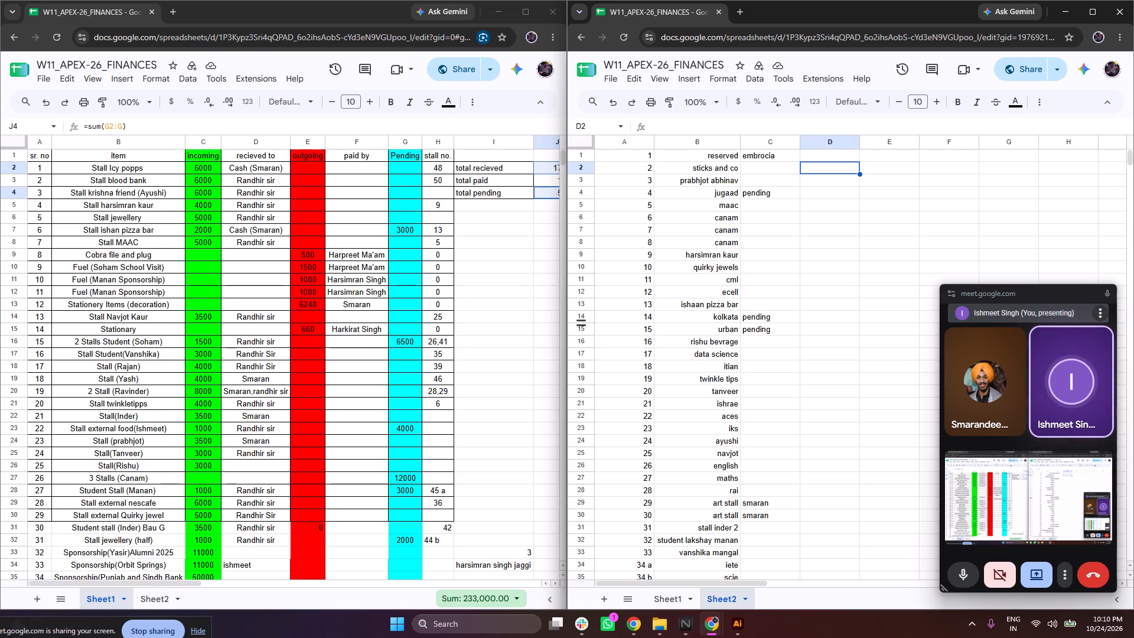
pyautogui.scroll(-4, 436, 397)
pyautogui.scroll(1, 436, 397)
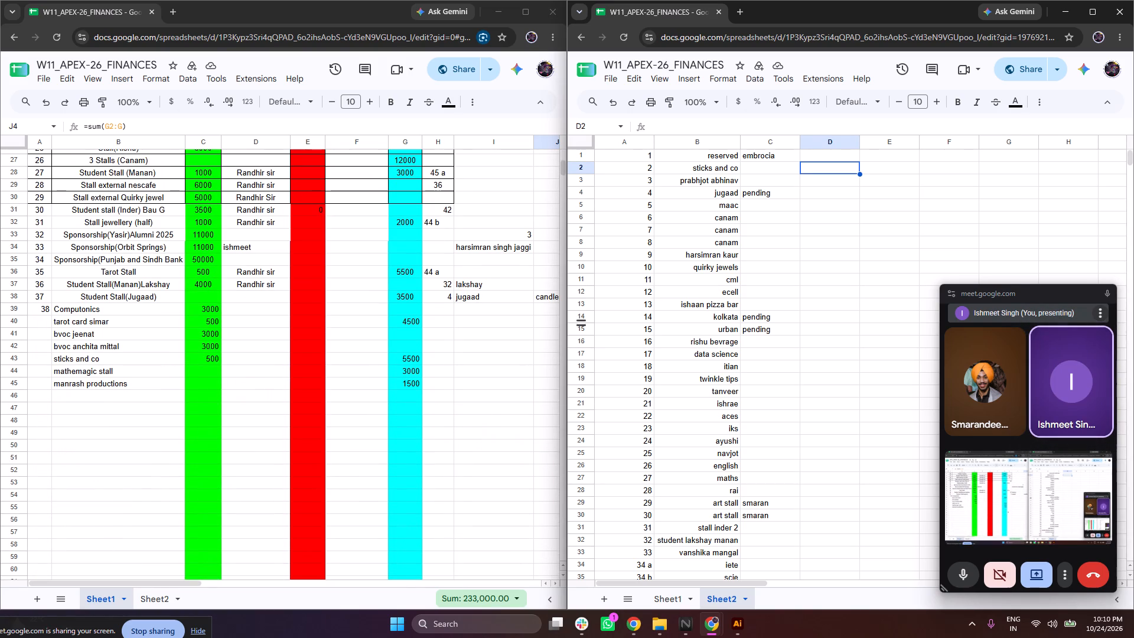
pyautogui.scroll(9, 427, 415)
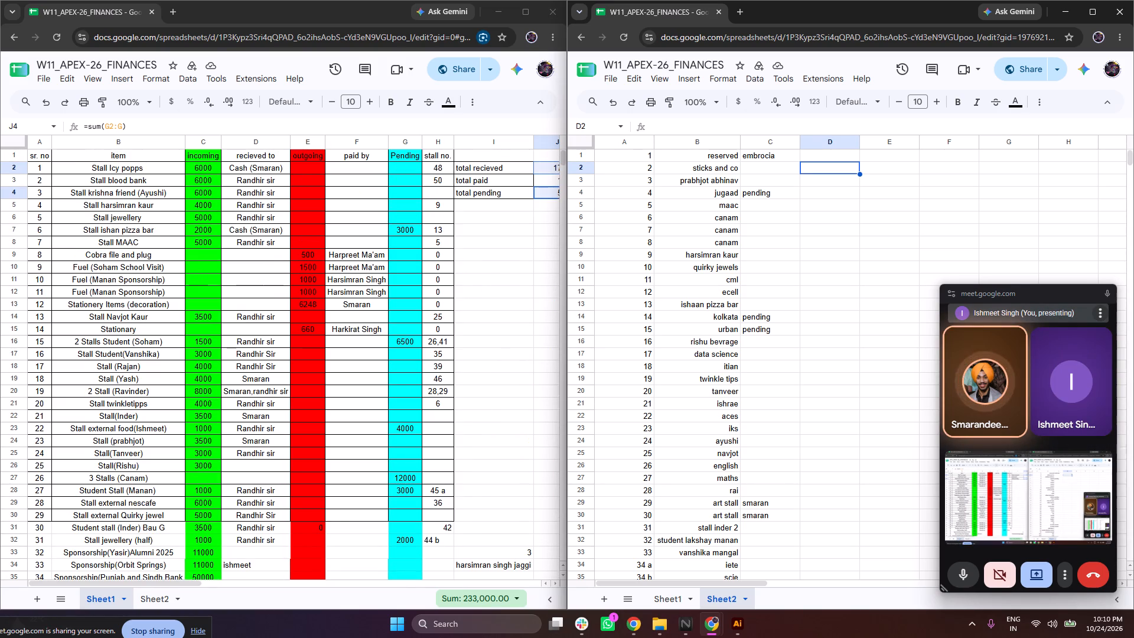
pyautogui.click(837, 167)
pyautogui.write('6000')
pyautogui.press('Return')
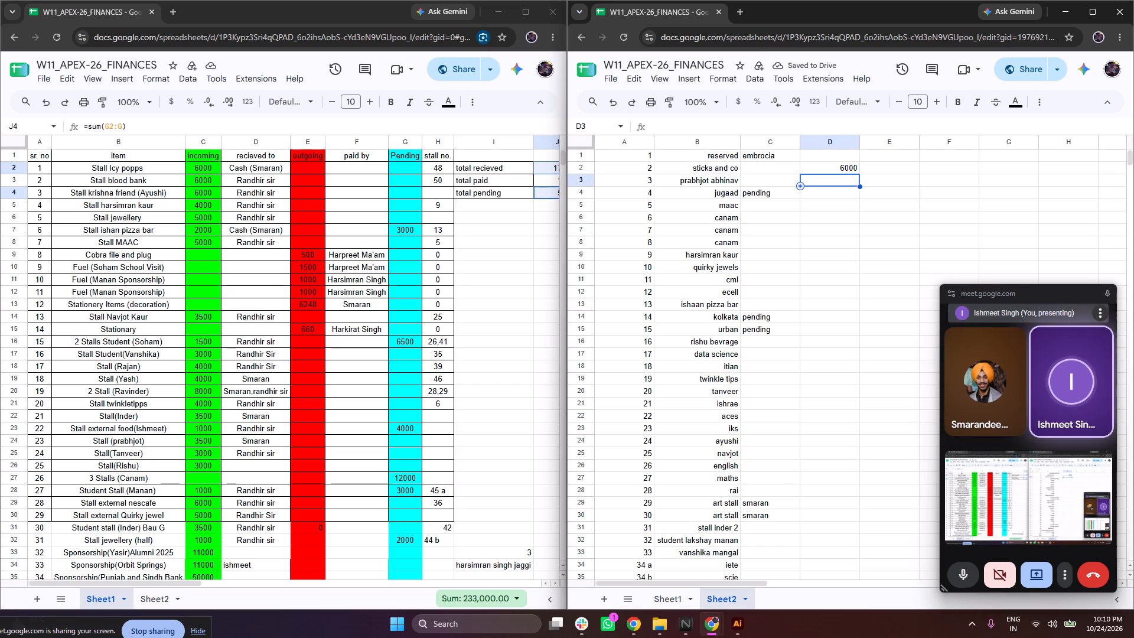
# Enter 3500 in Sheet2 column D for stall 3 and 3500 for stall 4, jugaad.
pyautogui.scroll(1, 592, 334)
pyautogui.scroll(-1, 466, 386)
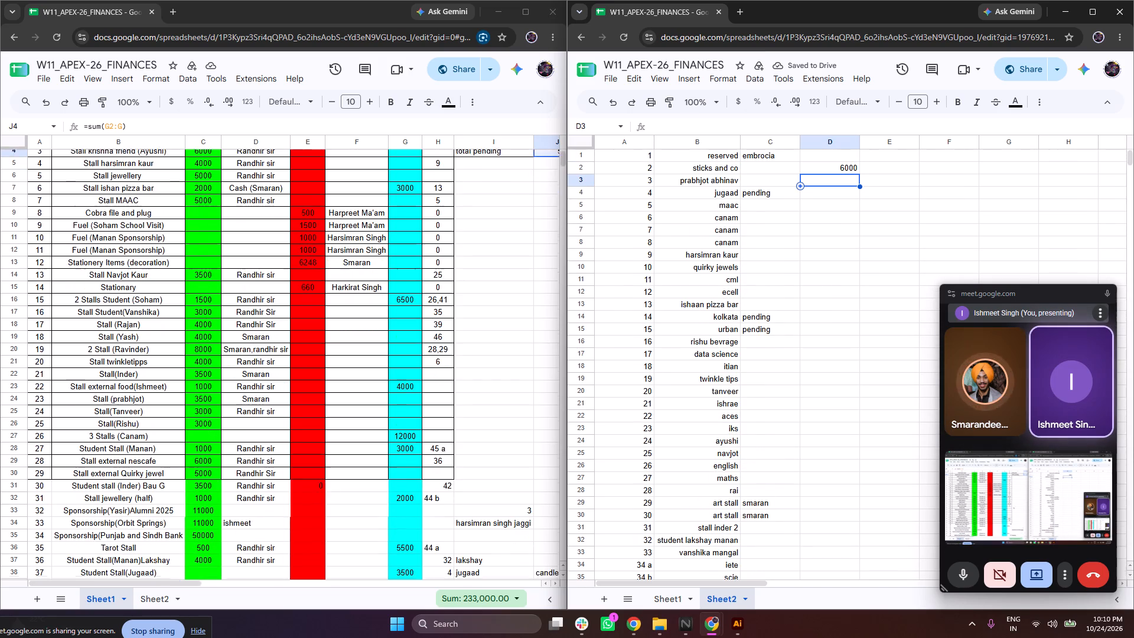
pyautogui.scroll(-3, 466, 386)
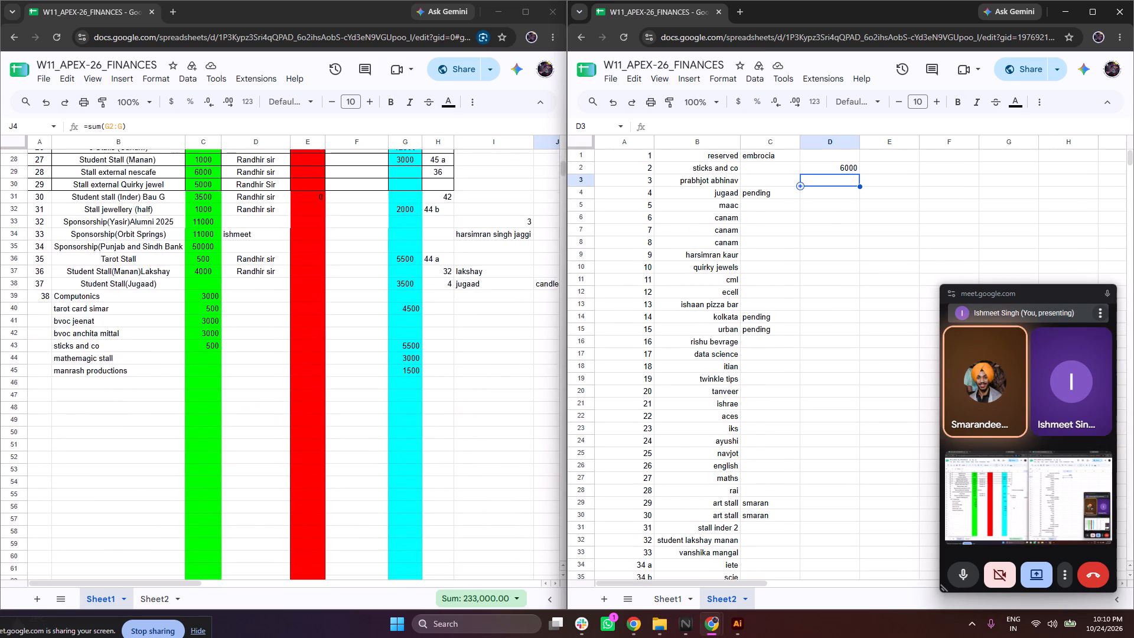
pyautogui.scroll(16, 466, 386)
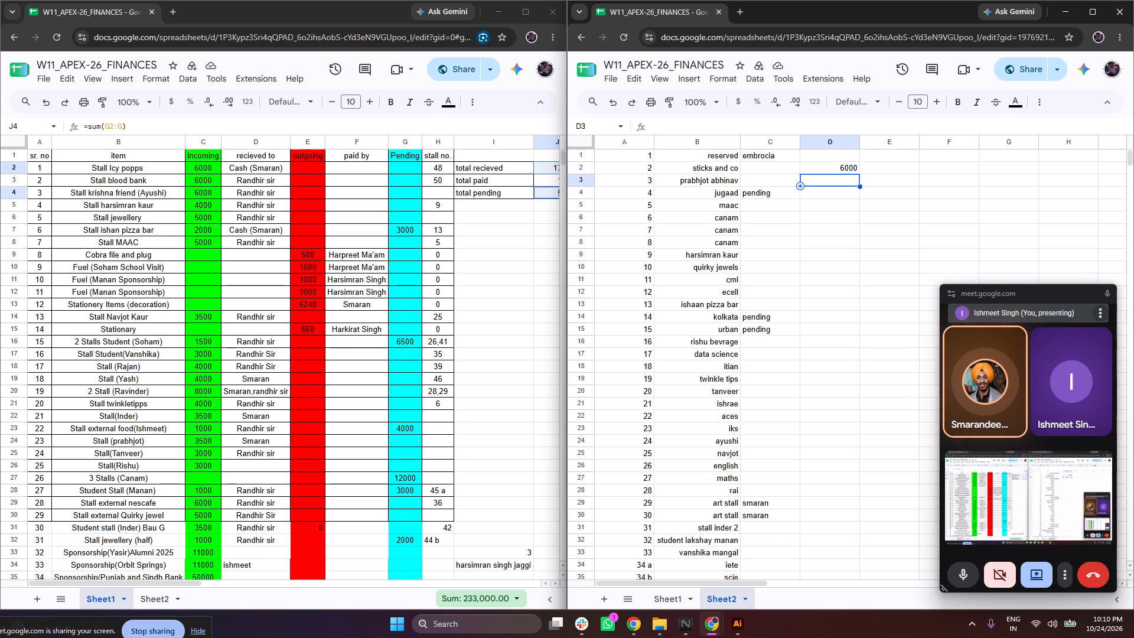
pyautogui.click(824, 177)
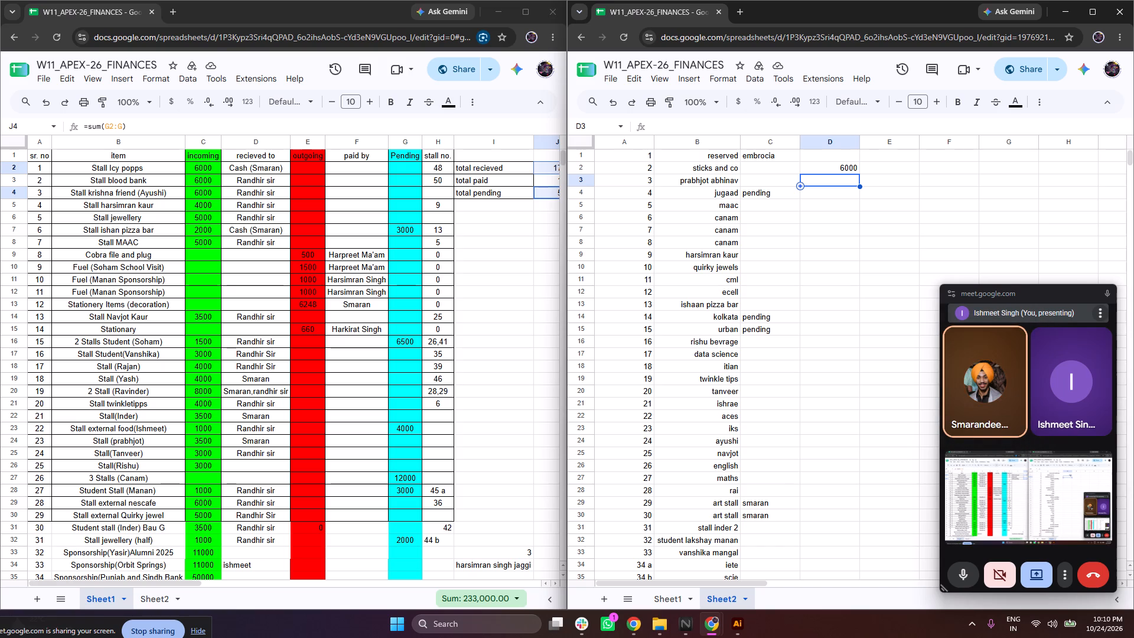
pyautogui.click(847, 168)
pyautogui.click(867, 167)
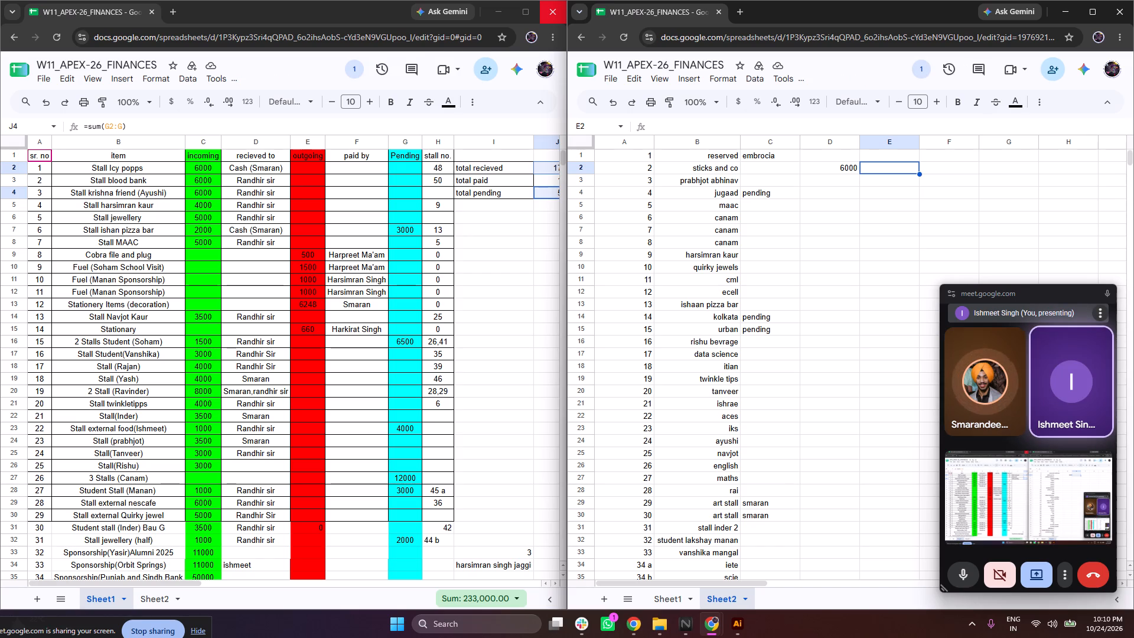
pyautogui.press('Down')
pyautogui.press('Left')
pyautogui.press('Up')
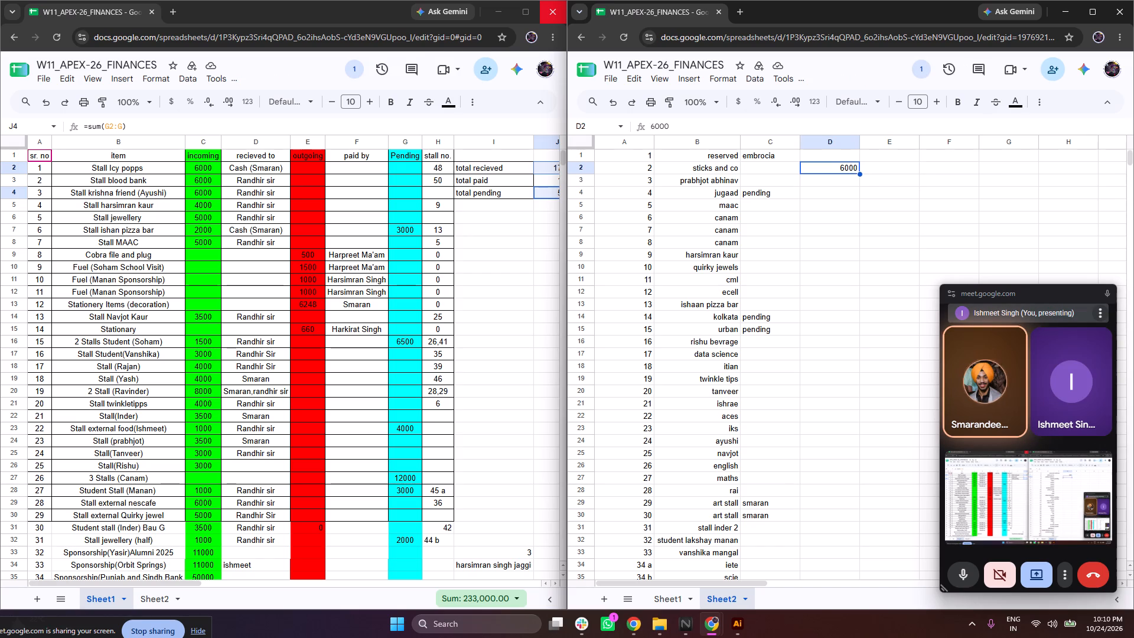
pyautogui.press('Down')
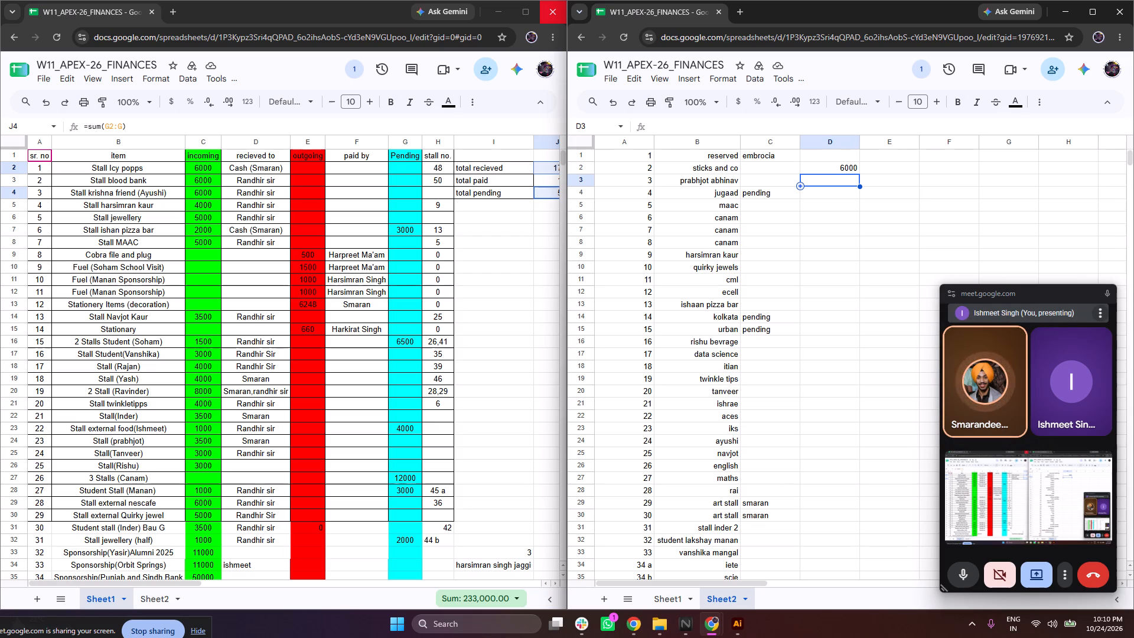
pyautogui.write('3500')
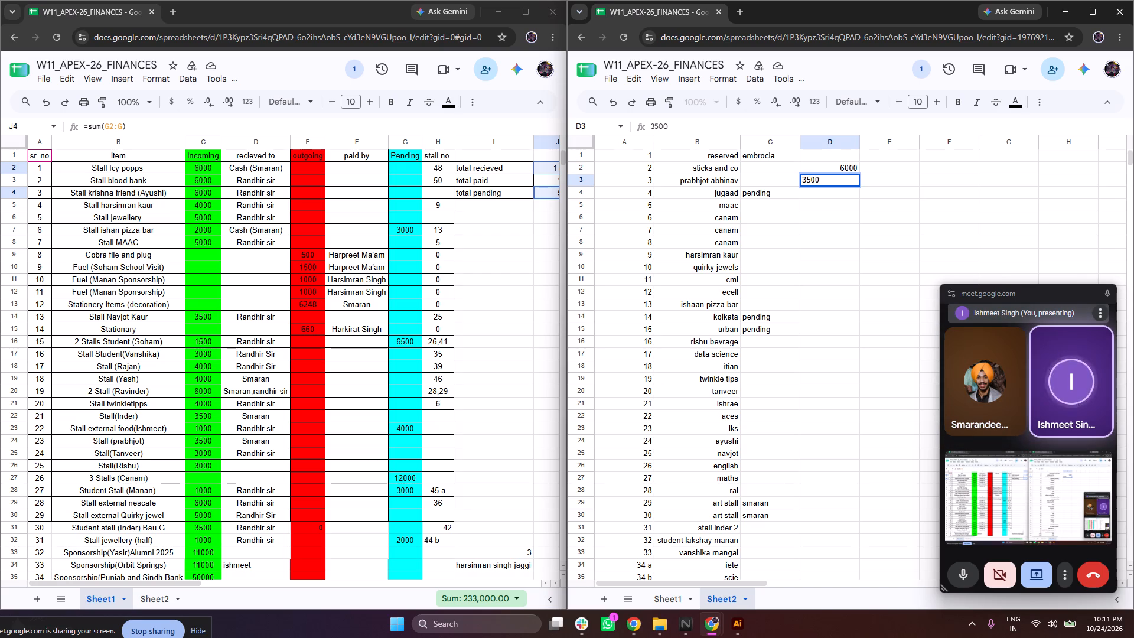
pyautogui.press('Return')
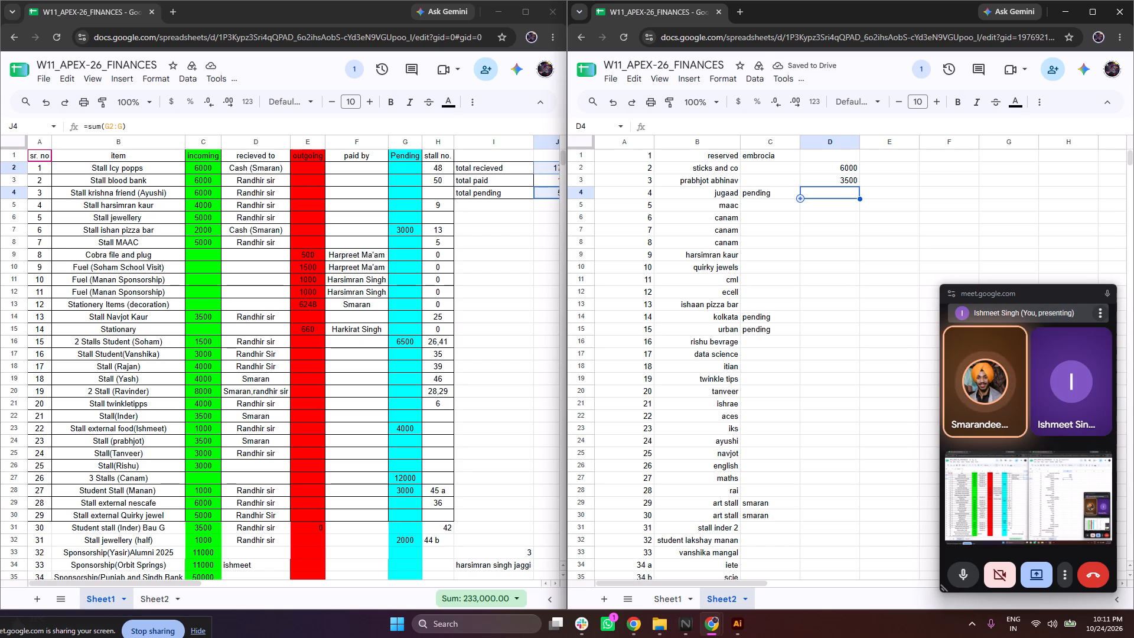
pyautogui.write('3500')
pyautogui.press('Return')
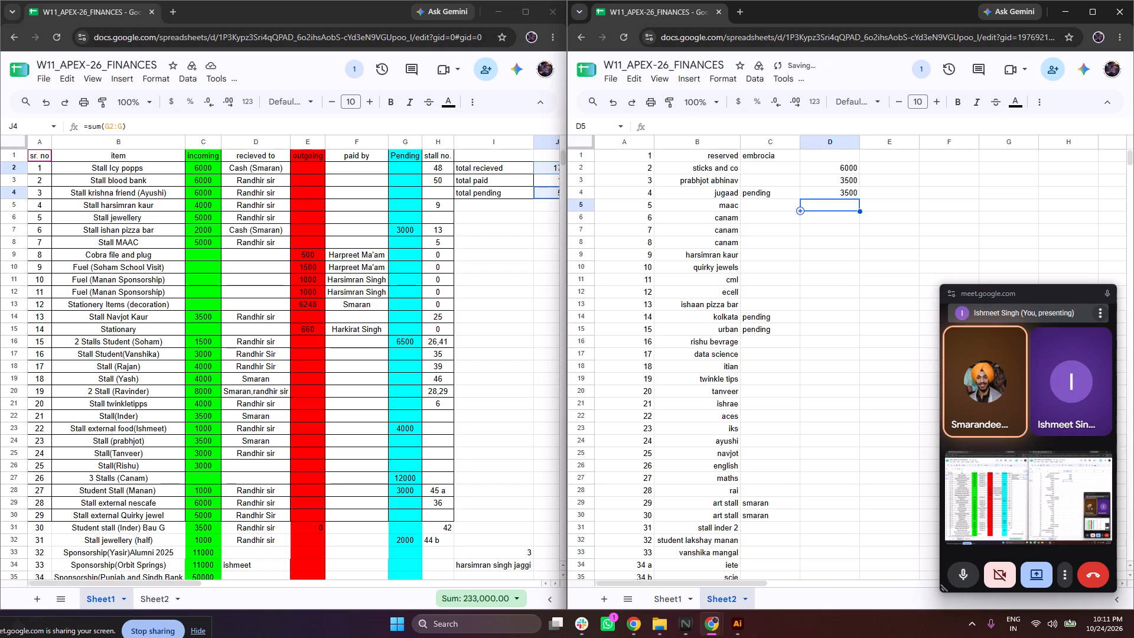
# Enter 5000 in Sheet2 column D for maac and 4000 for each of the three canam stalls.
pyautogui.write('5000')
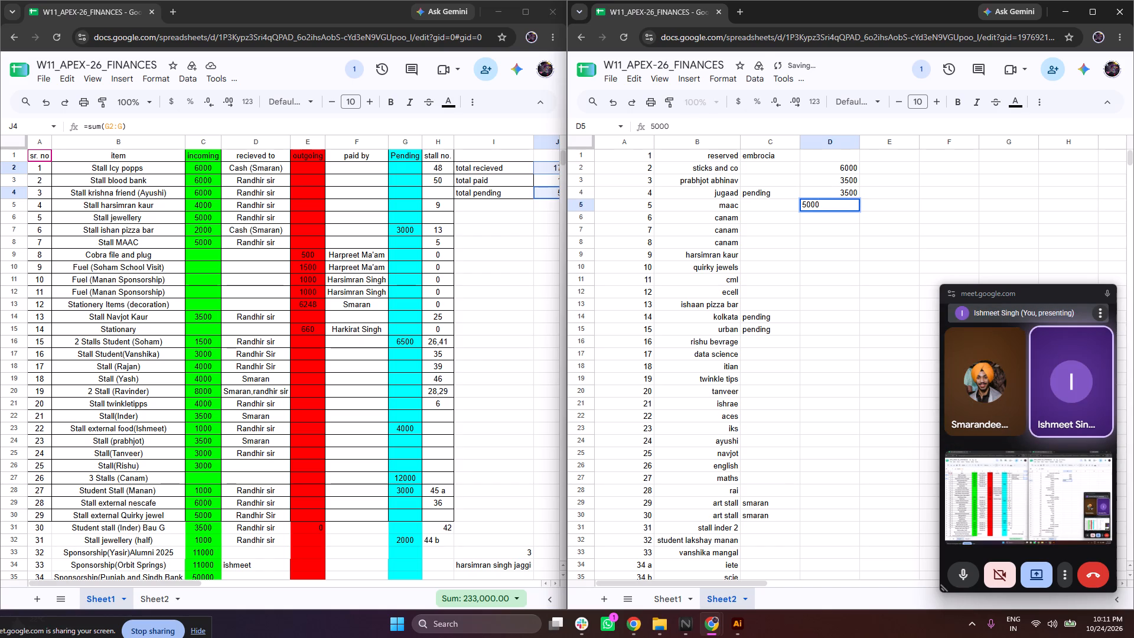
pyautogui.press('Return')
pyautogui.write('4000')
pyautogui.press('Return')
pyautogui.write('4000')
pyautogui.press('Return')
pyautogui.write('4000')
pyautogui.press('Return')
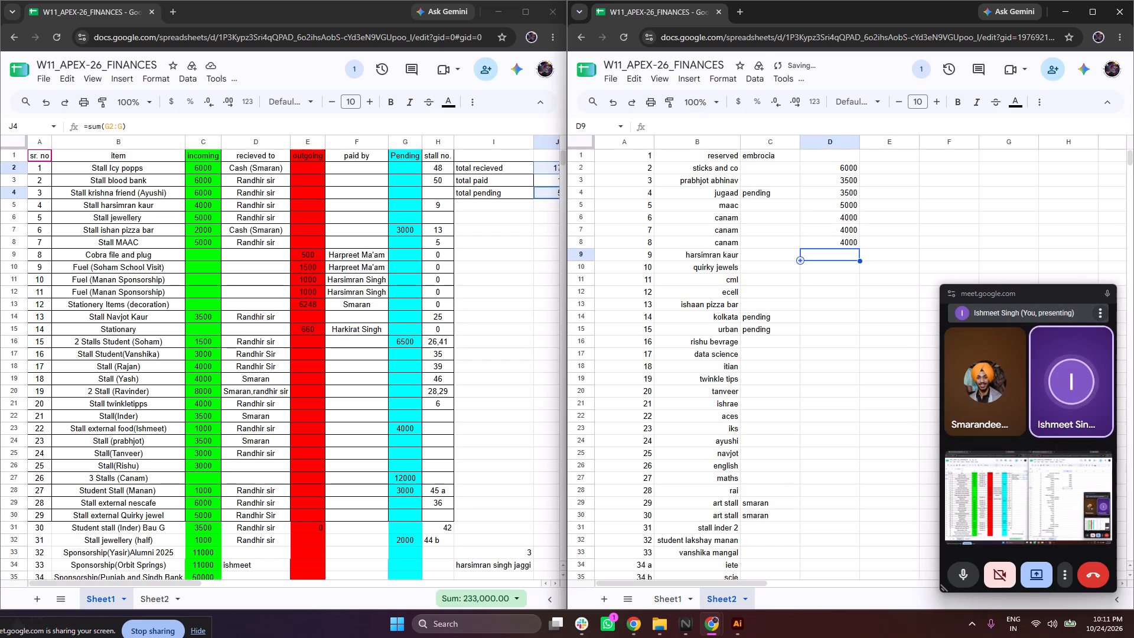
# Fill in the Sheet2 column D amounts of 4000 for stall 9, 5000 for quirky jewels and 5000 for ishaan pizza bar.
pyautogui.write('4000')
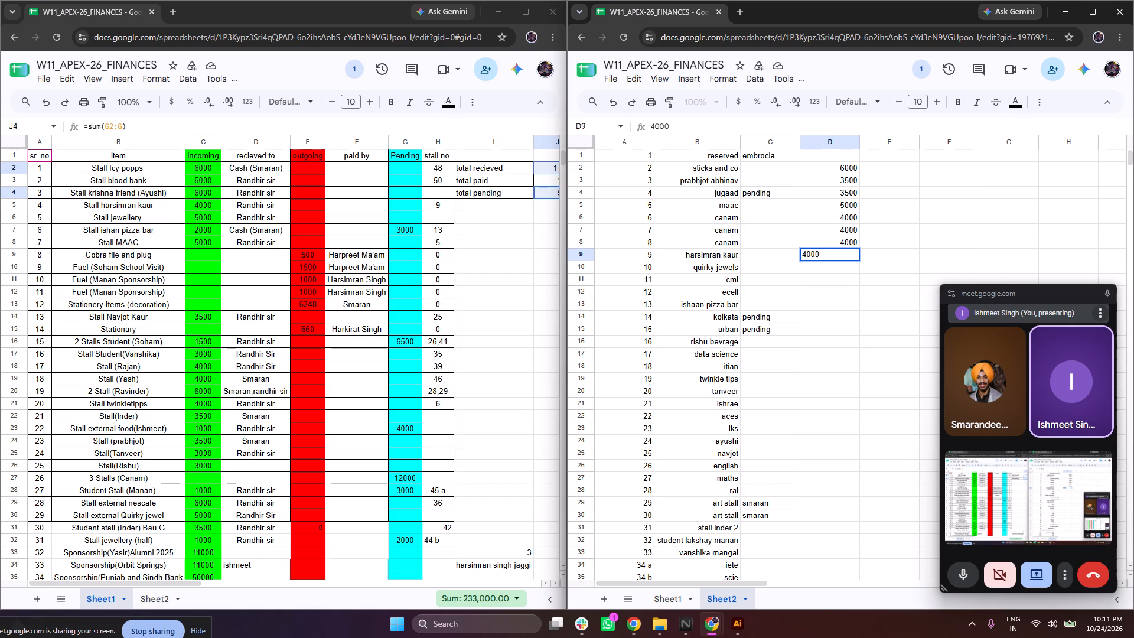
pyautogui.press('Return')
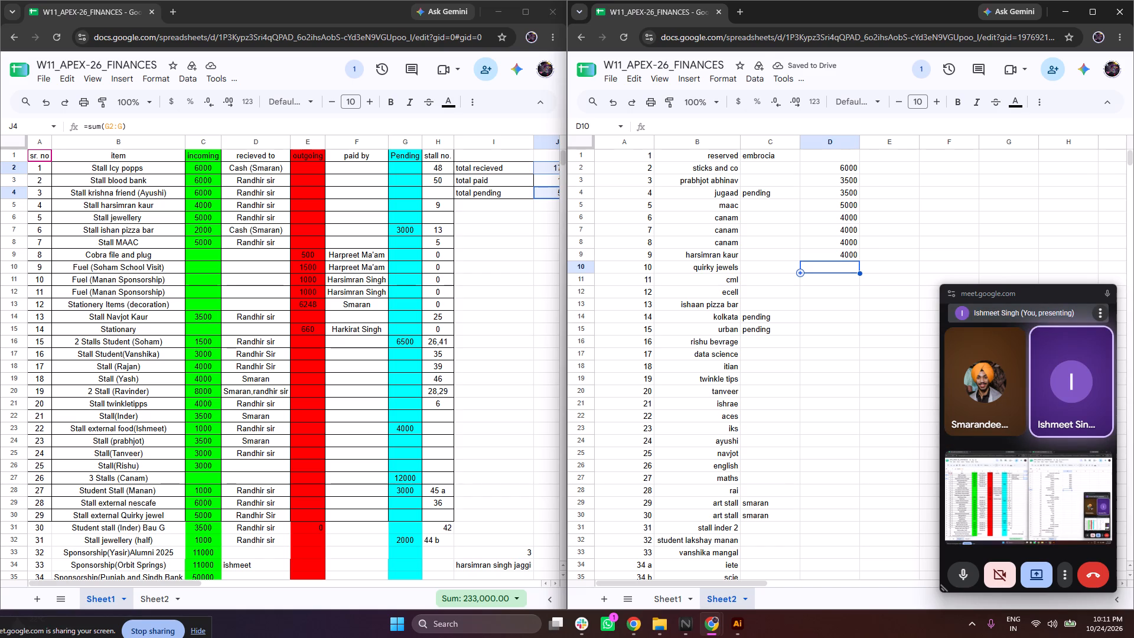
pyautogui.write('5000')
pyautogui.press('Return')
pyautogui.press('Return')
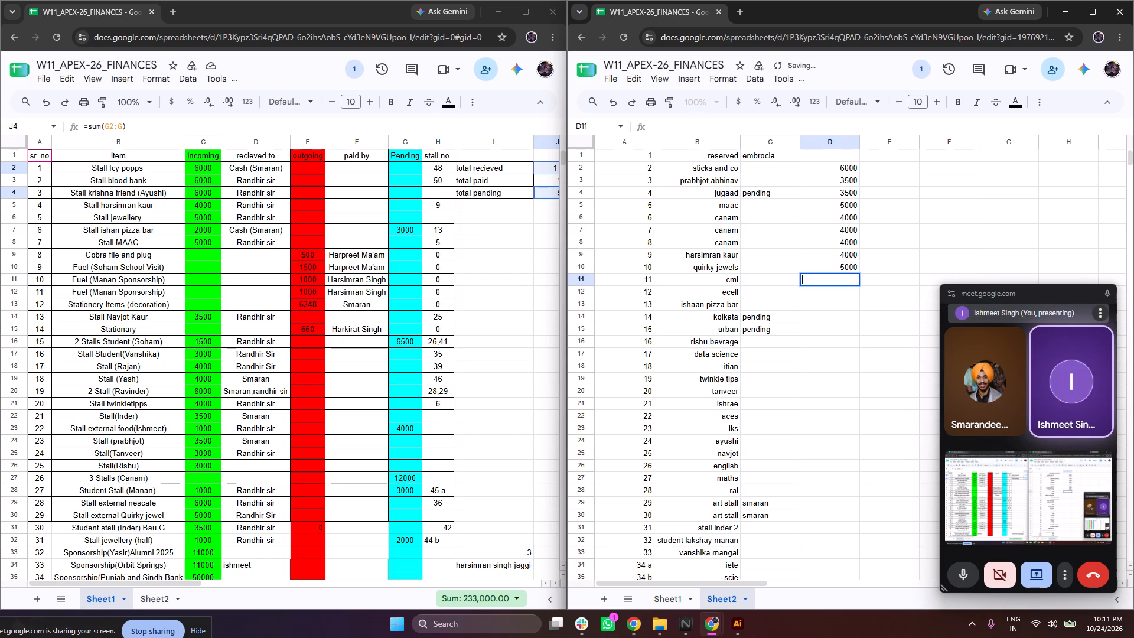
pyautogui.press('Return')
pyautogui.press('Return')
pyautogui.press('Return')
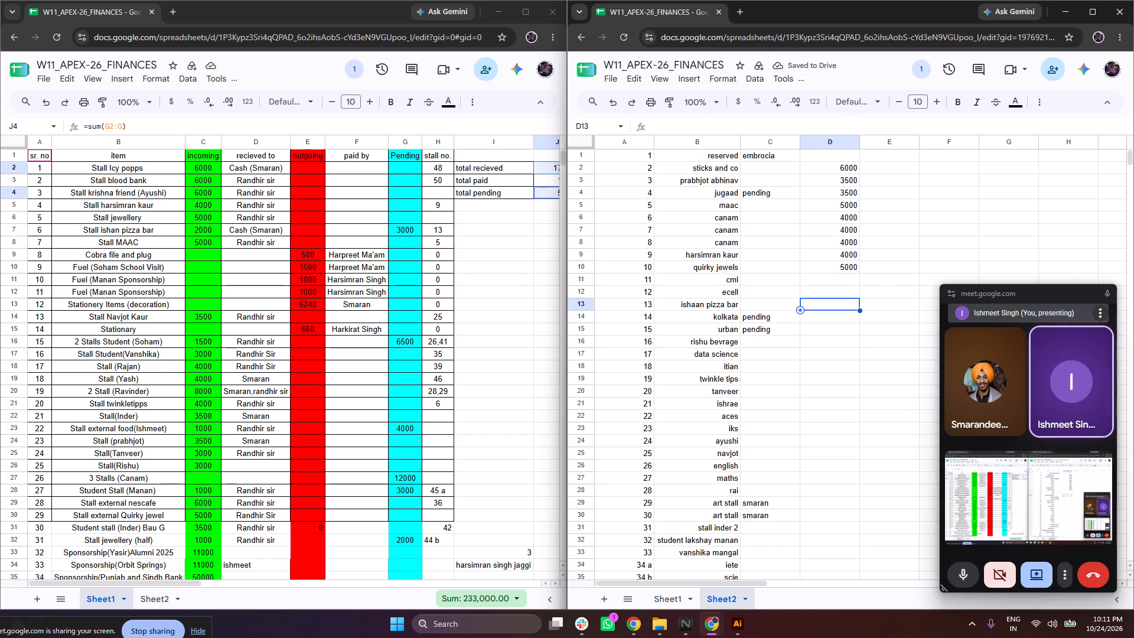
pyautogui.write('5000')
pyautogui.press('Return')
# Fill in the Sheet2 column D amounts of 3000 for rishu bevrage, 4000 for twinkle tips and 3000 for tanveer.
pyautogui.press('Return')
pyautogui.press('Return')
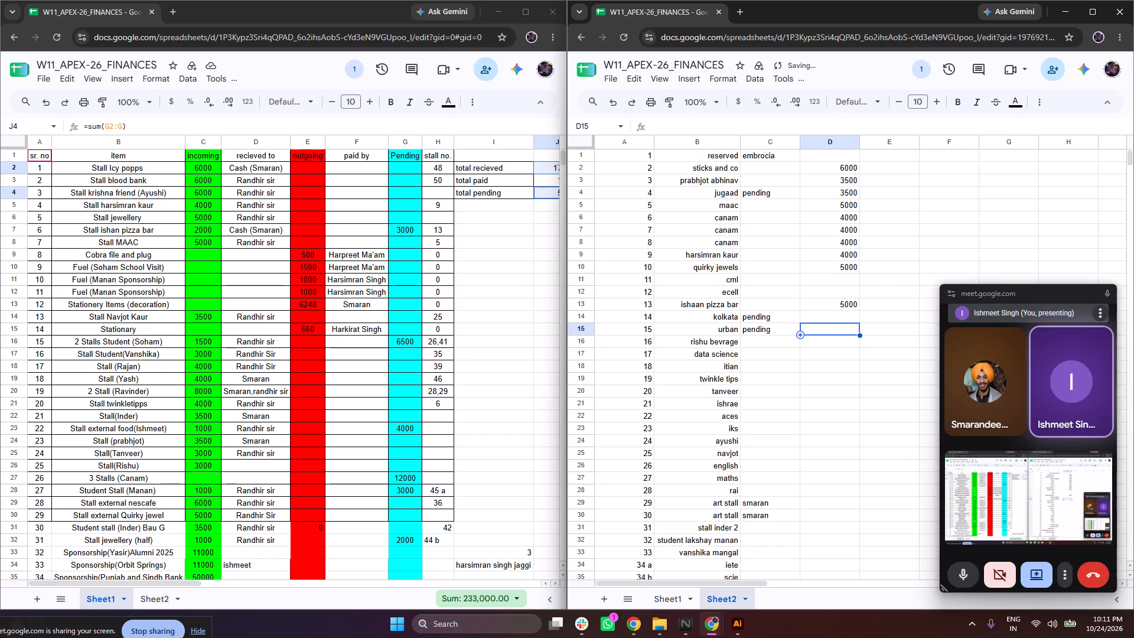
pyautogui.press('Return')
pyautogui.press('Return')
pyautogui.write('3000')
pyautogui.press('Return')
pyautogui.press('Return')
pyautogui.press('Return')
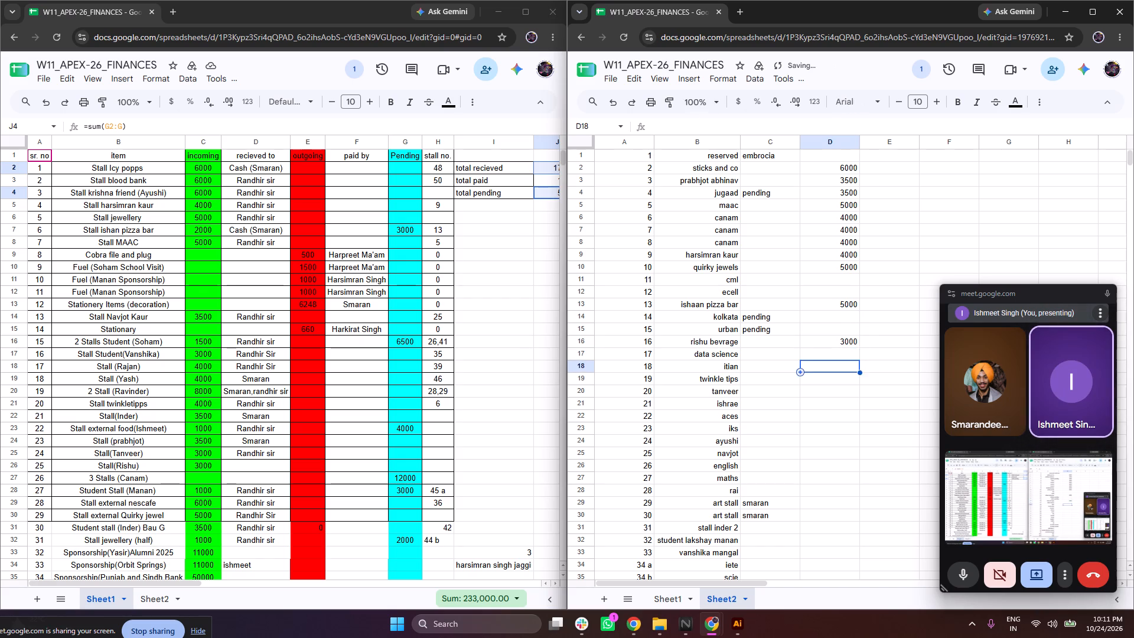
pyautogui.press('Return')
pyautogui.press('Return')
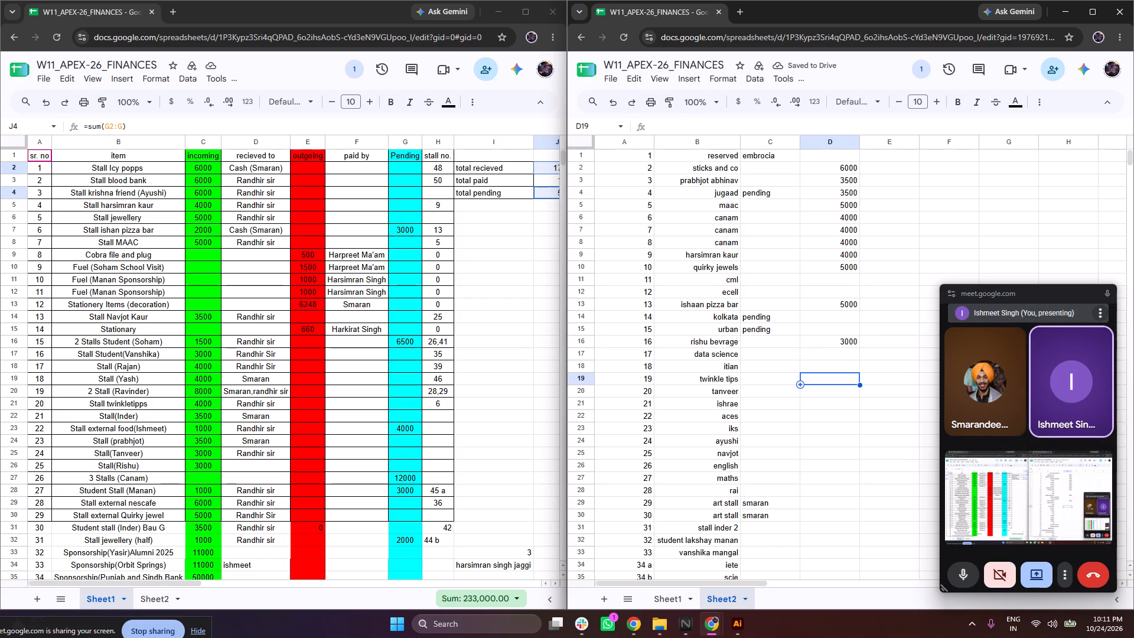
pyautogui.write('4000')
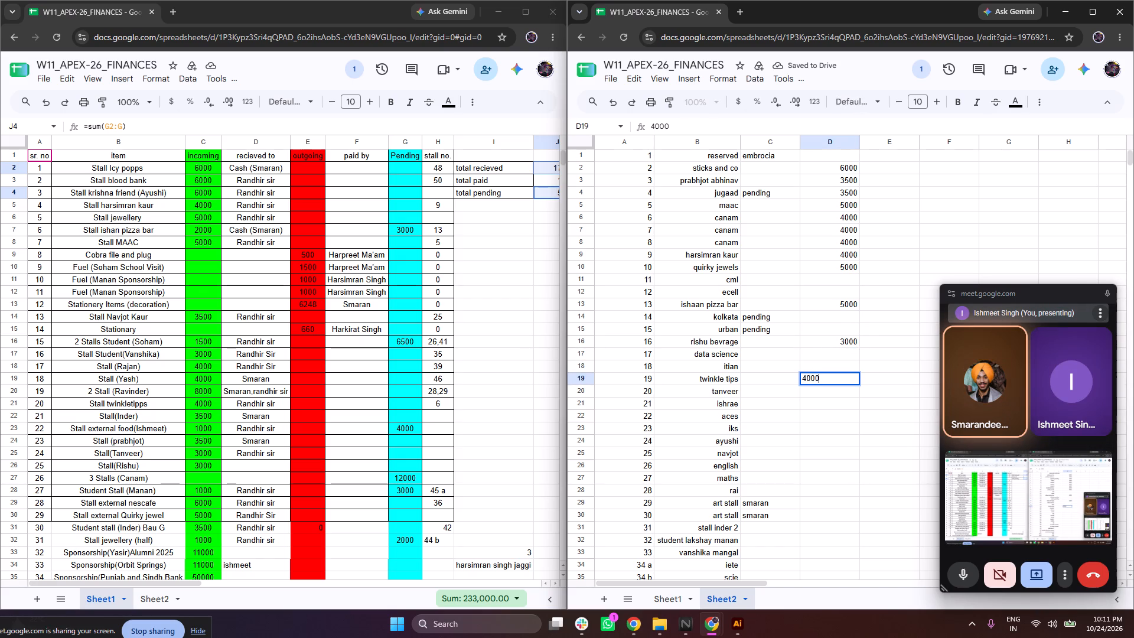
pyautogui.press('Return')
pyautogui.write('3000')
pyautogui.press('Return')
# Enter 6000 in Sheet2 column D for stall 24, ayushi, and 3500 for stall 25, navjot.
pyautogui.press('Return')
pyautogui.press('Return')
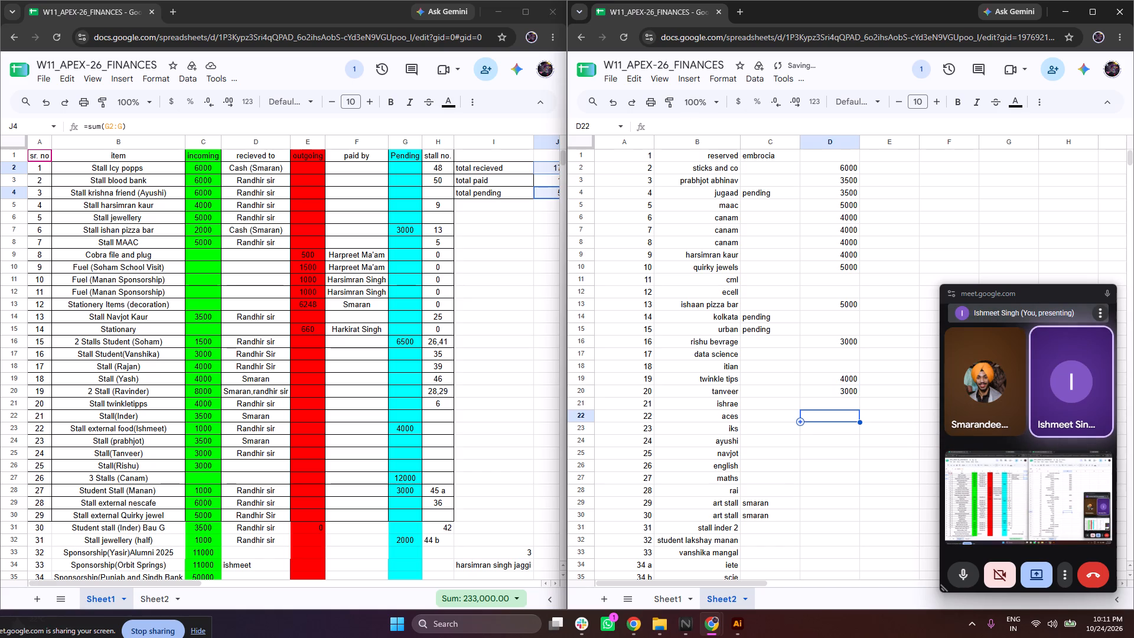
pyautogui.press('Return')
pyautogui.press('Return')
pyautogui.press('Return')
pyautogui.press('Return')
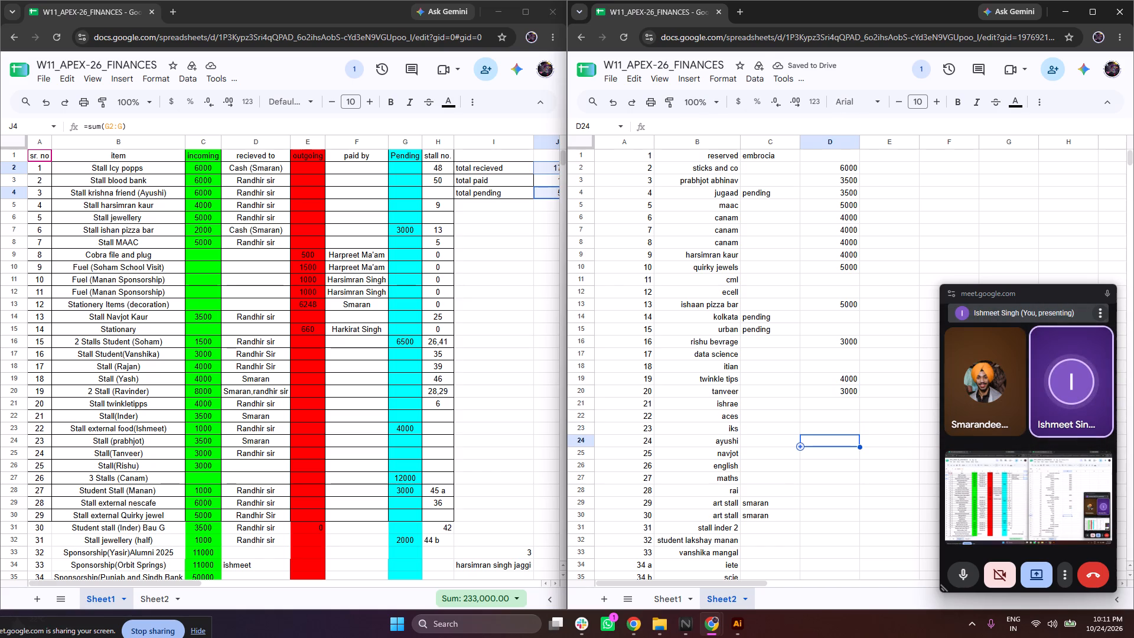
pyautogui.write('6000')
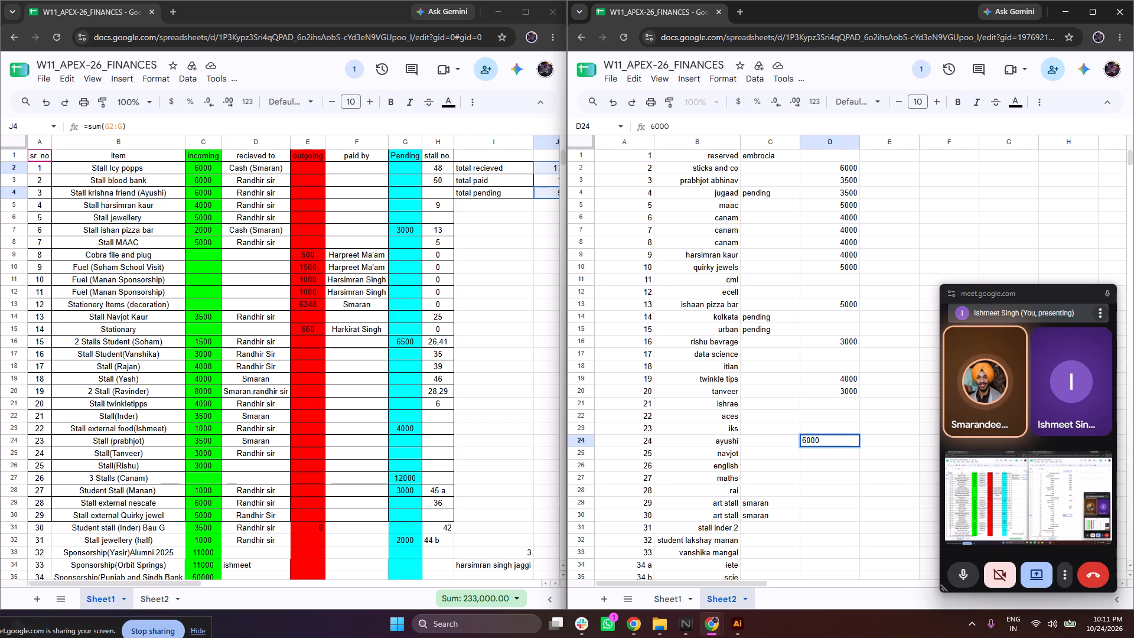
pyautogui.press('Return')
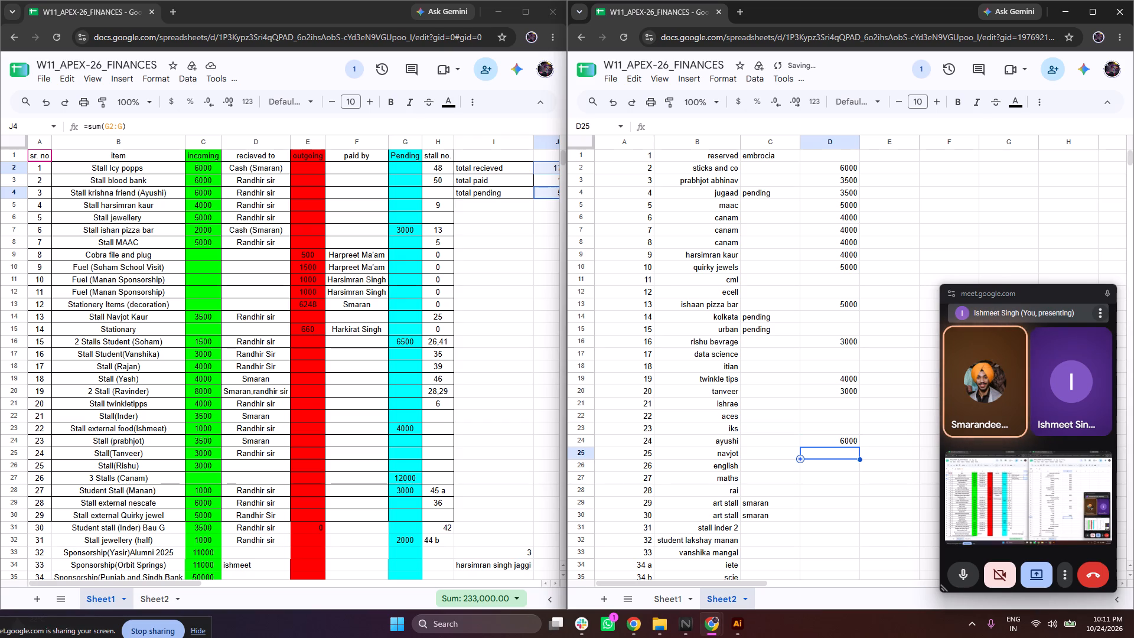
pyautogui.write('3500')
pyautogui.press('Return')
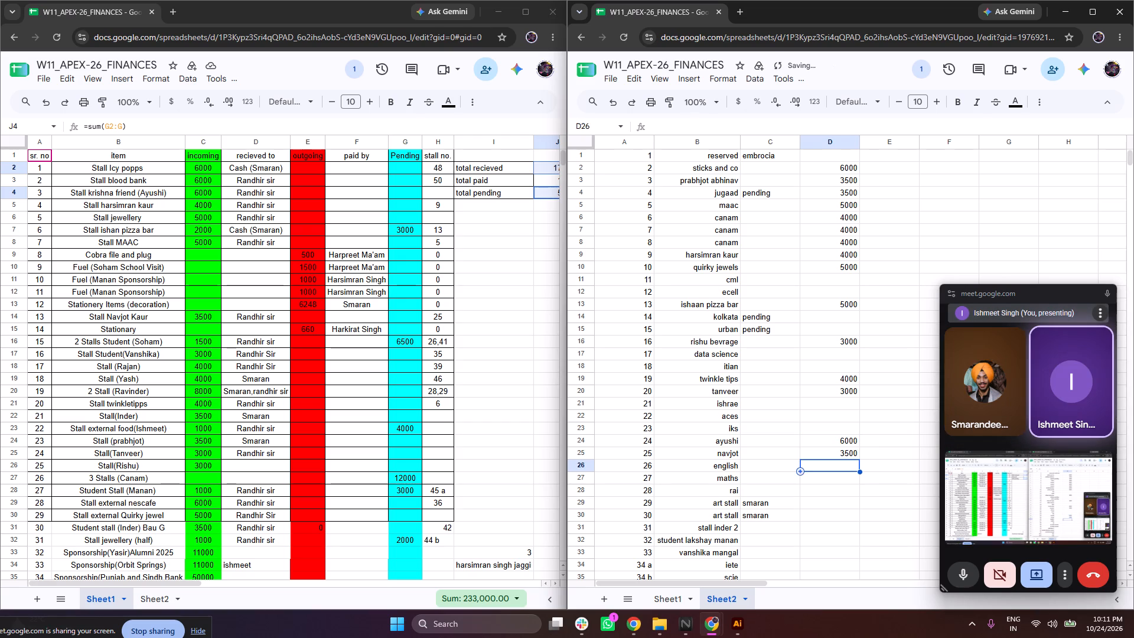
# Enter 4000 in Sheet2 column D for each of the two art stalls, 29 and 30.
pyautogui.press('Return')
pyautogui.press('Return')
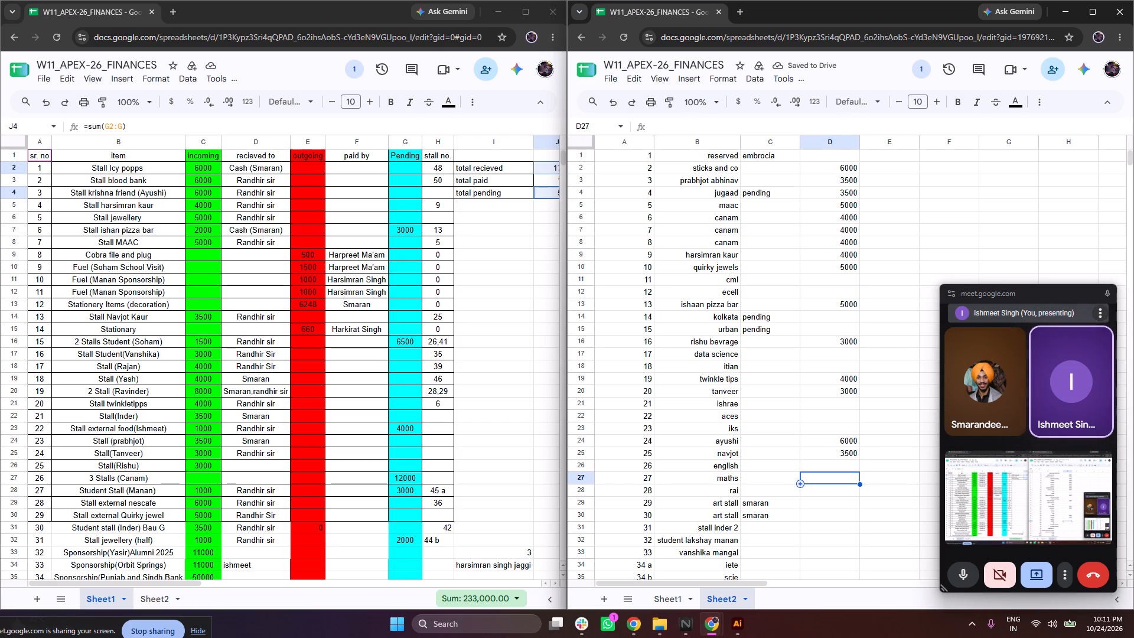
pyautogui.press('Return')
pyautogui.press('Return')
pyautogui.press('Return')
pyautogui.press('Return')
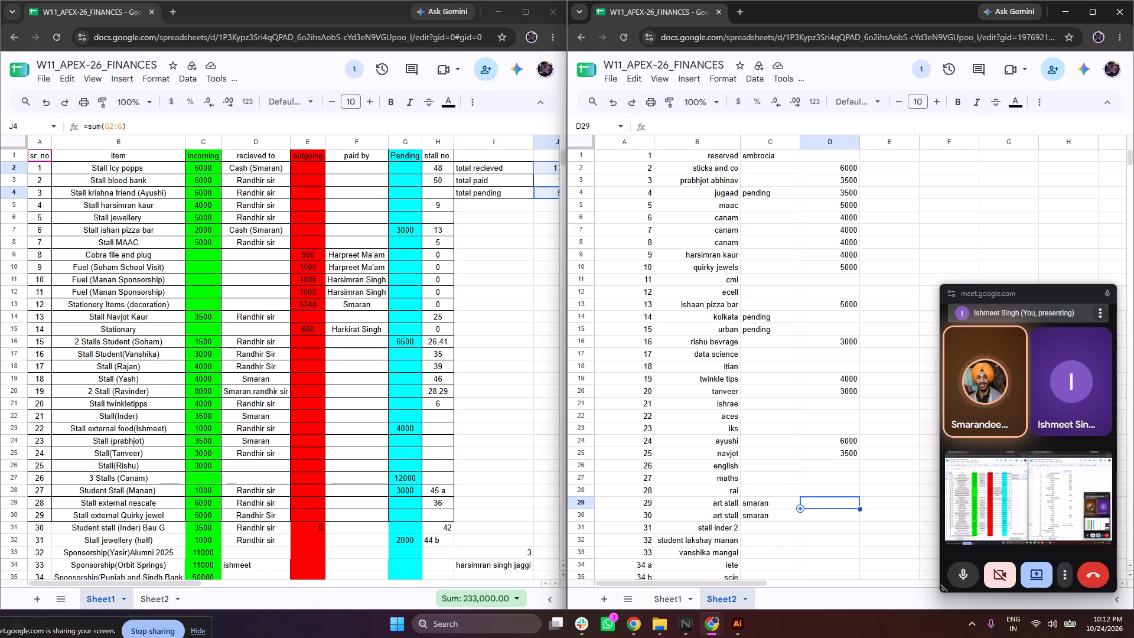
pyautogui.press('0')
pyautogui.press('BackSpace')
pyautogui.write('4000')
pyautogui.press('Return')
pyautogui.write('4000')
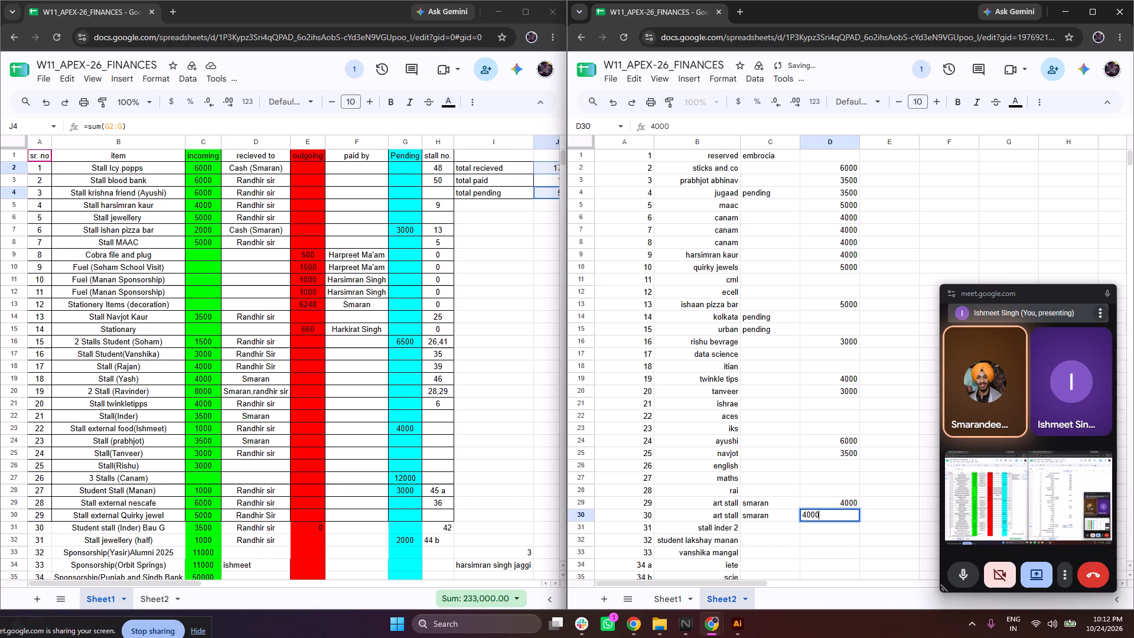
pyautogui.press('Return')
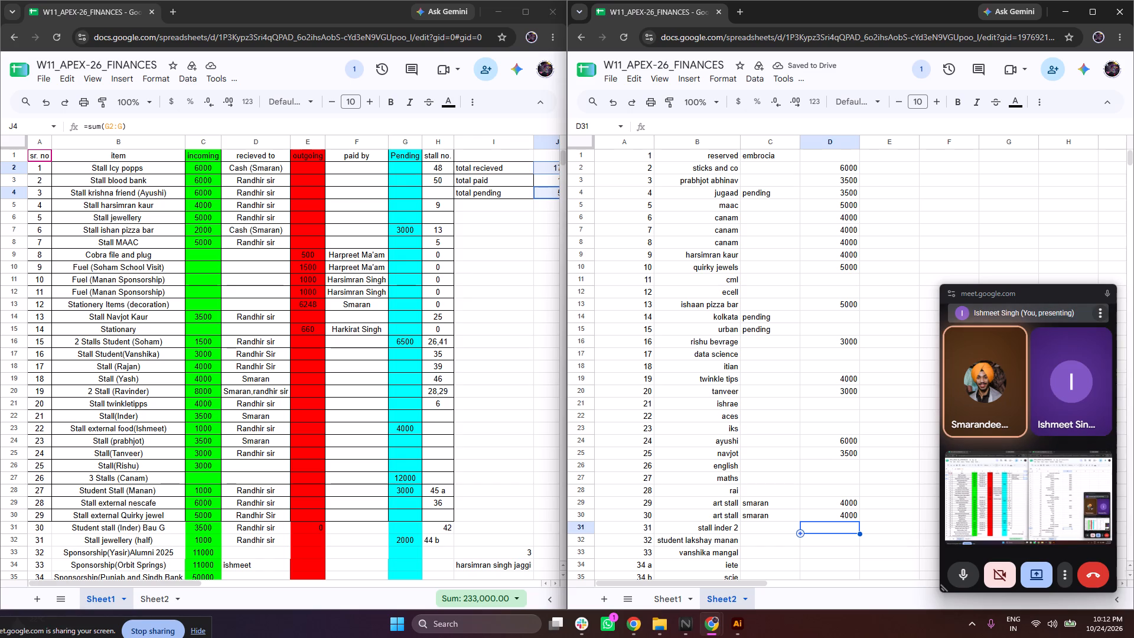
# Fill in the Sheet2 column D amounts of 3500 for stall 31, 4000 for stall 32 and 3000 for stall 33.
pyautogui.write('3500')
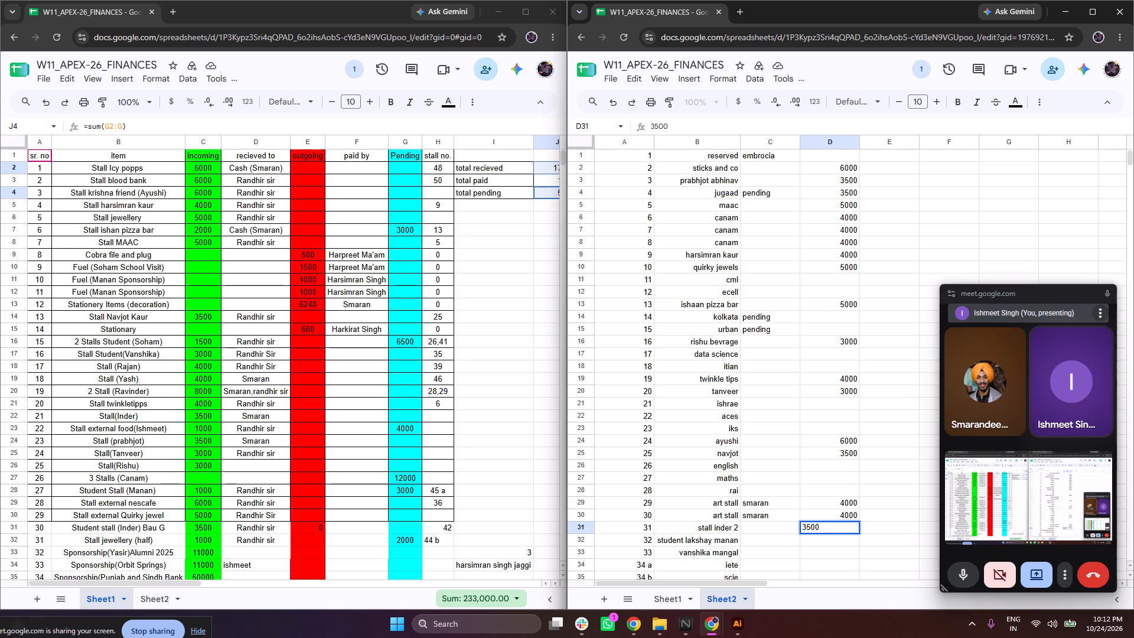
pyautogui.click(137, 421)
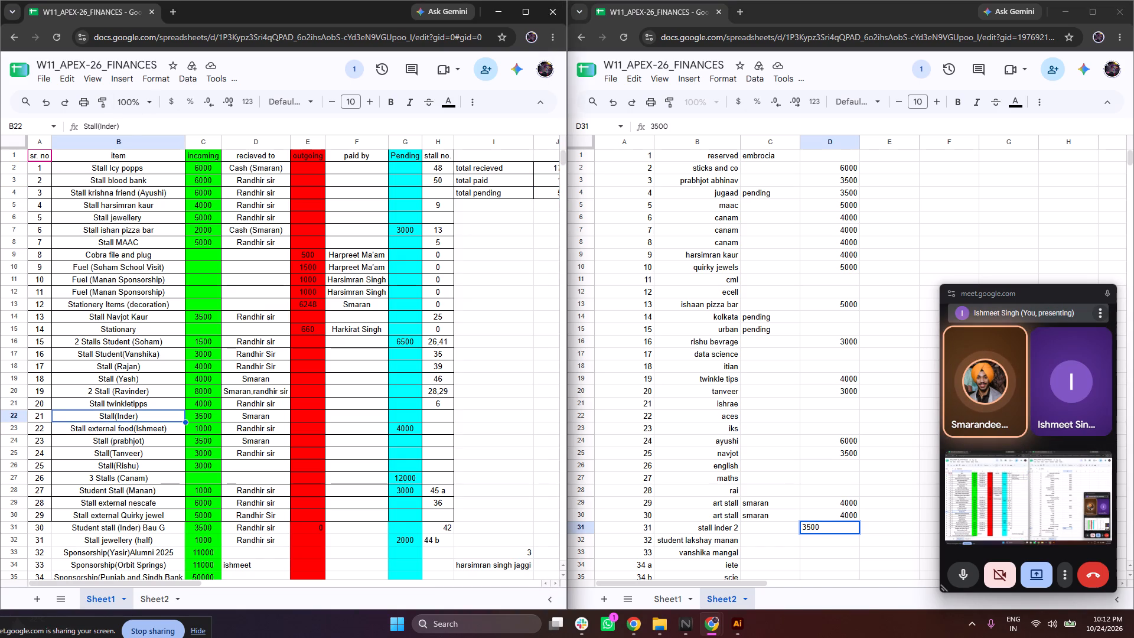
pyautogui.click(830, 539)
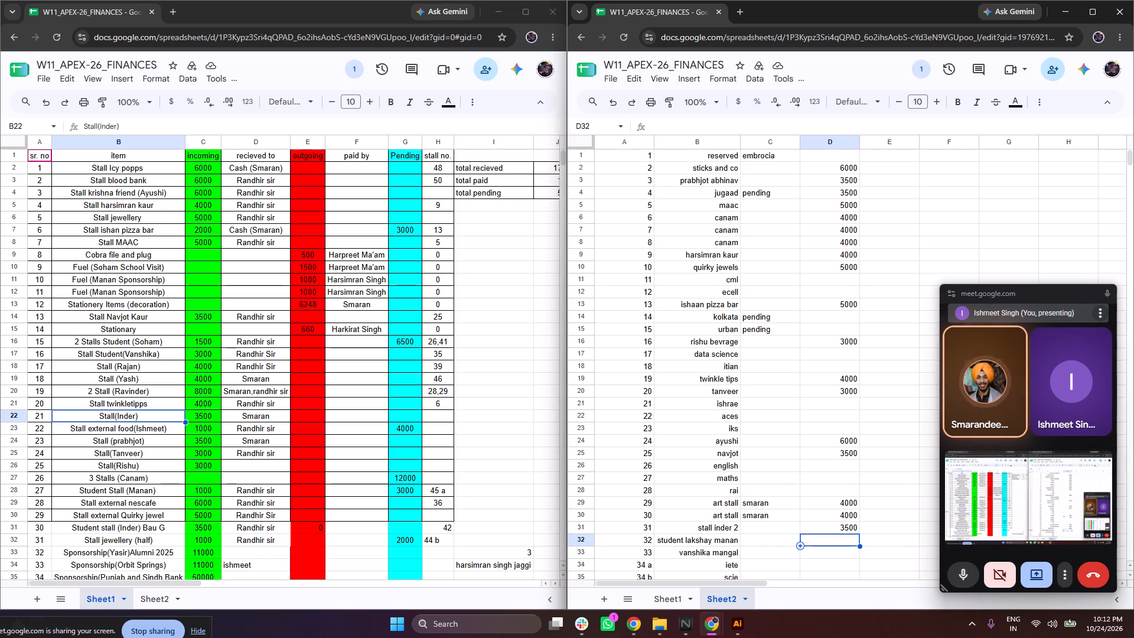
pyautogui.write('4000')
pyautogui.press('Return')
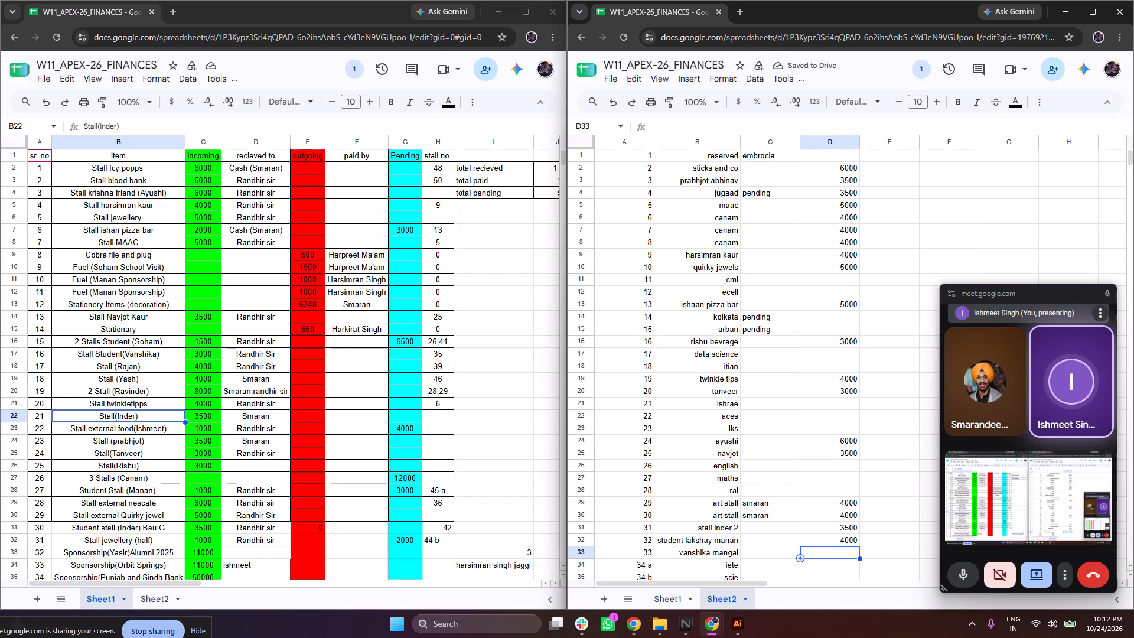
pyautogui.write('300')
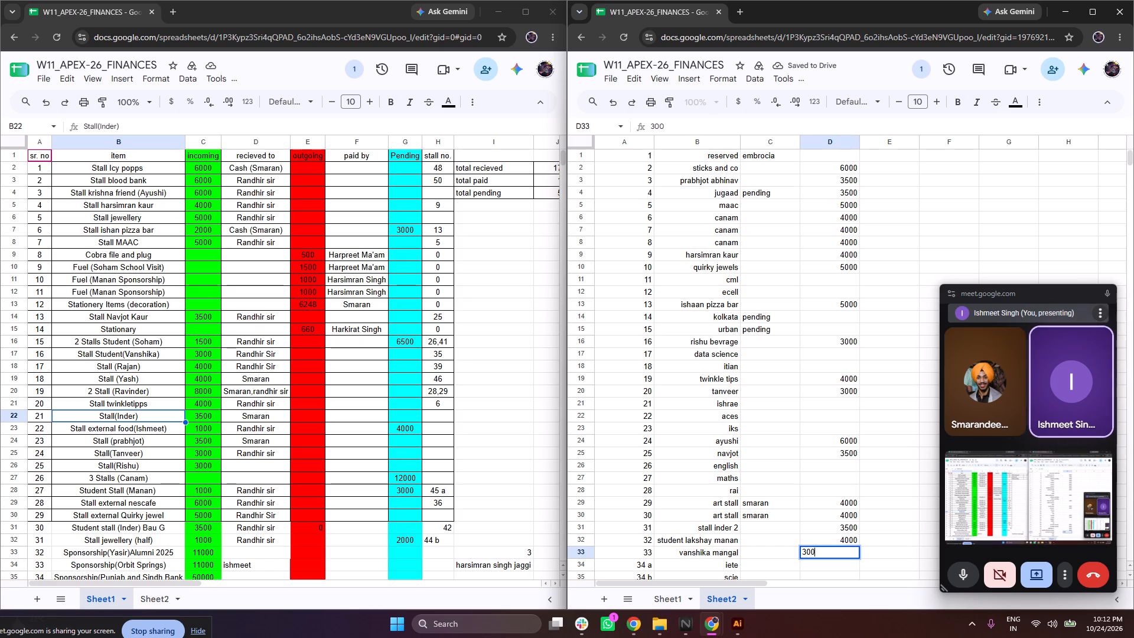
pyautogui.press('0')
pyautogui.press('Return')
# Enter 6000 in Sheet2 column D for nescafe, stall 36, and 5000 for the external food sandwich stall 37.
pyautogui.press('Return')
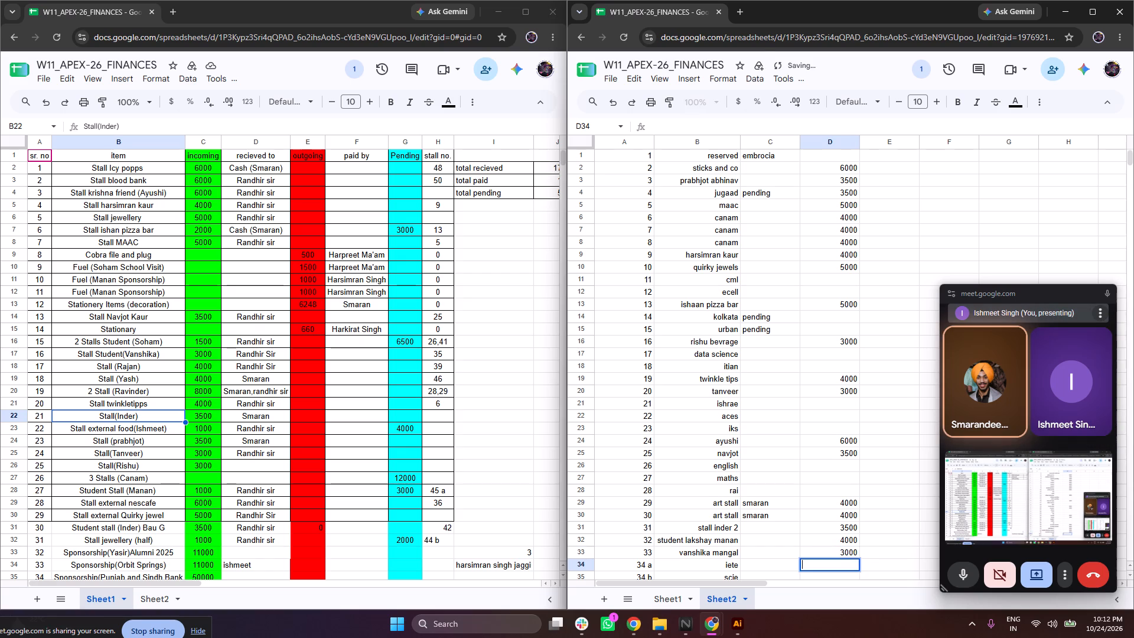
pyautogui.press('Return')
pyautogui.press('Return')
pyautogui.press('Return')
pyautogui.press('Return')
pyautogui.press('Return')
pyautogui.press('Return')
pyautogui.press('Return')
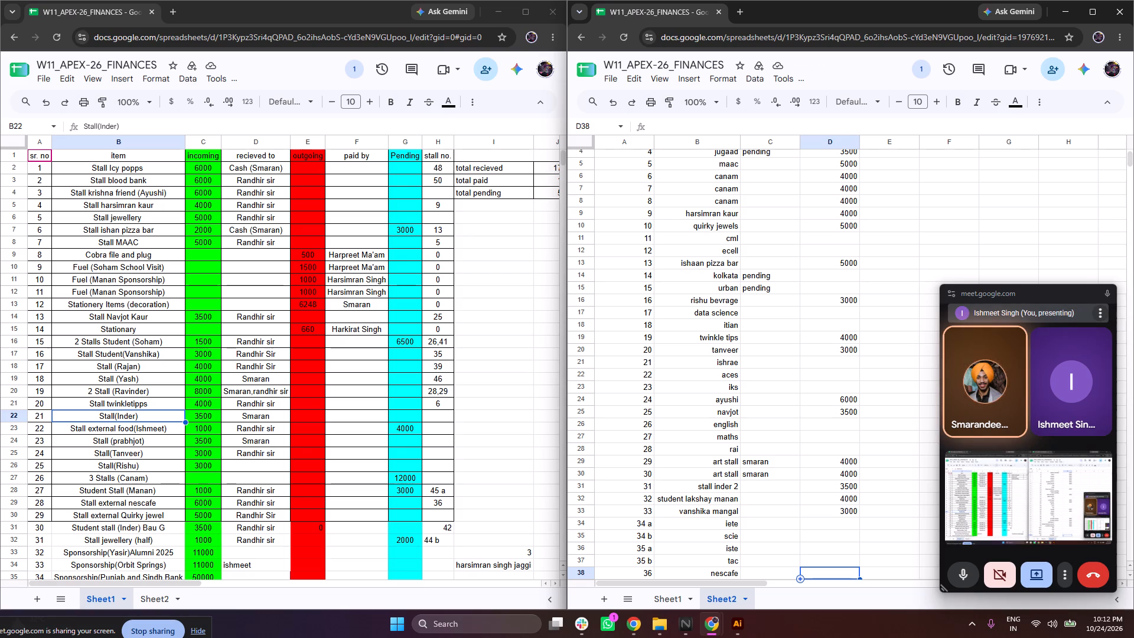
pyautogui.write('6000')
pyautogui.press('Return')
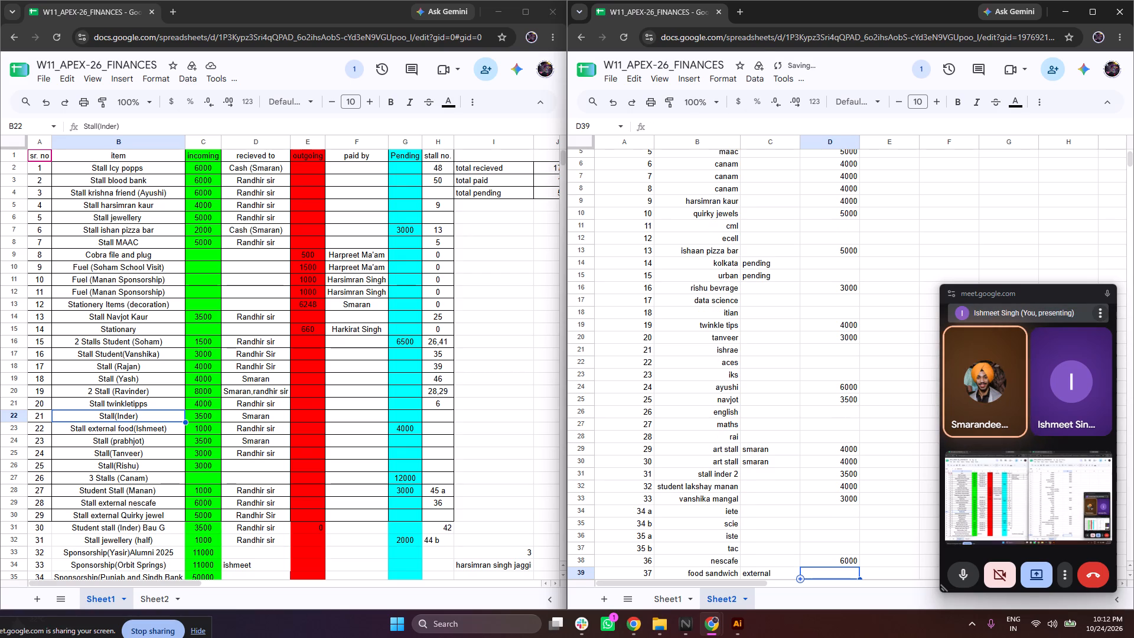
pyautogui.write('5000')
pyautogui.press('Return')
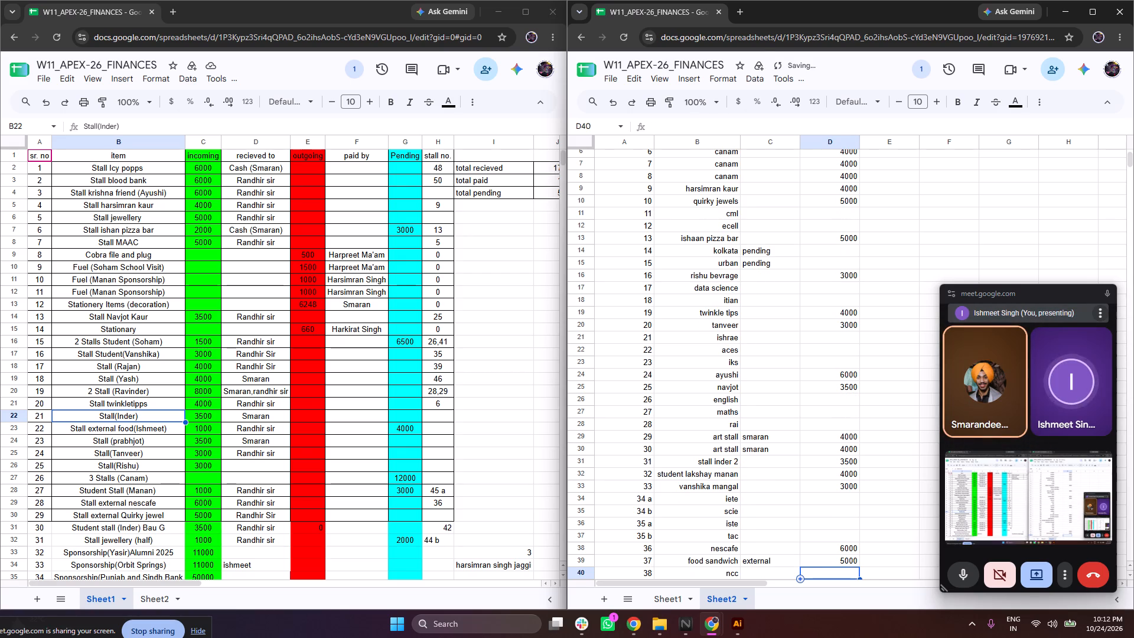
# Fill in the Sheet2 column D amounts of 4000 for stall 39, 6000 for iccy pops and 3500 for bhau g.
pyautogui.press('Return')
pyautogui.press('Return')
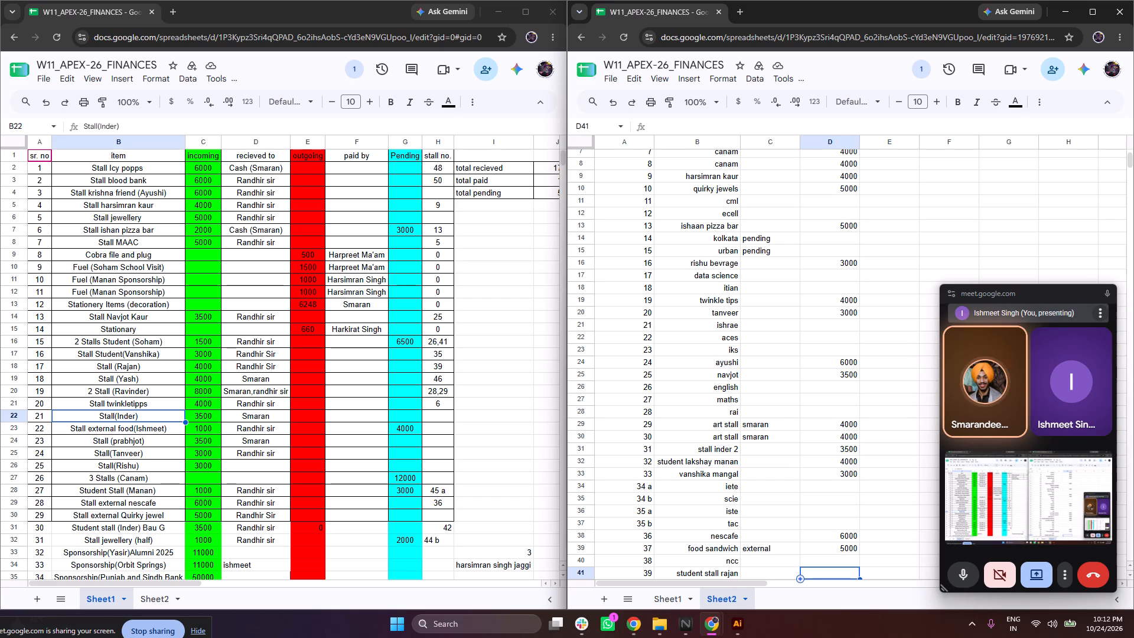
pyautogui.write('4000')
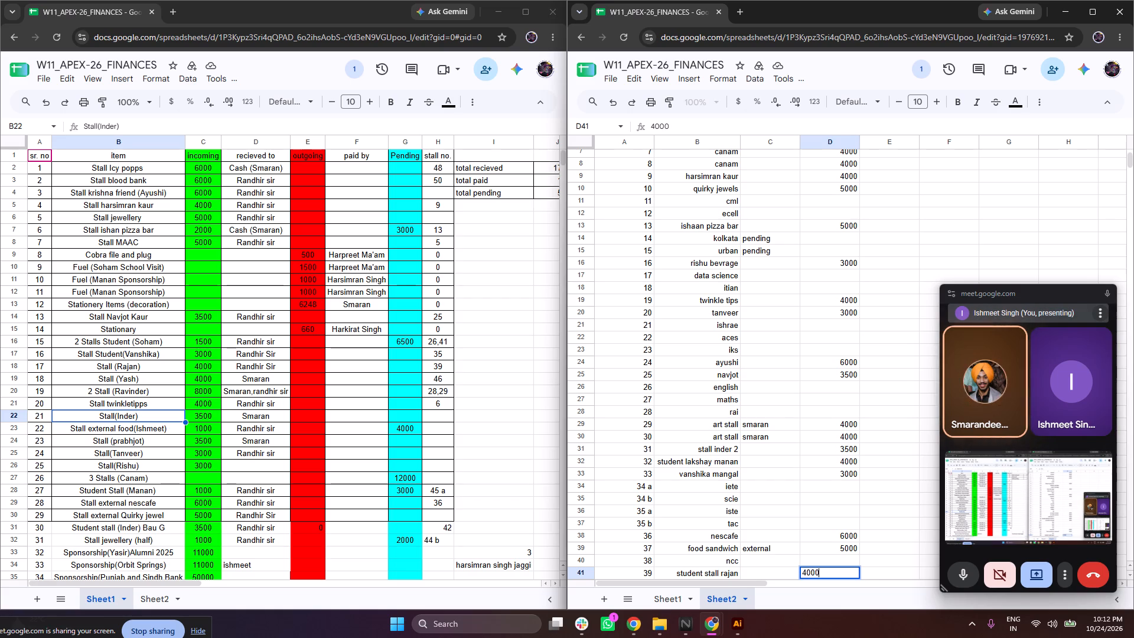
pyautogui.press('Return')
pyautogui.press('Return')
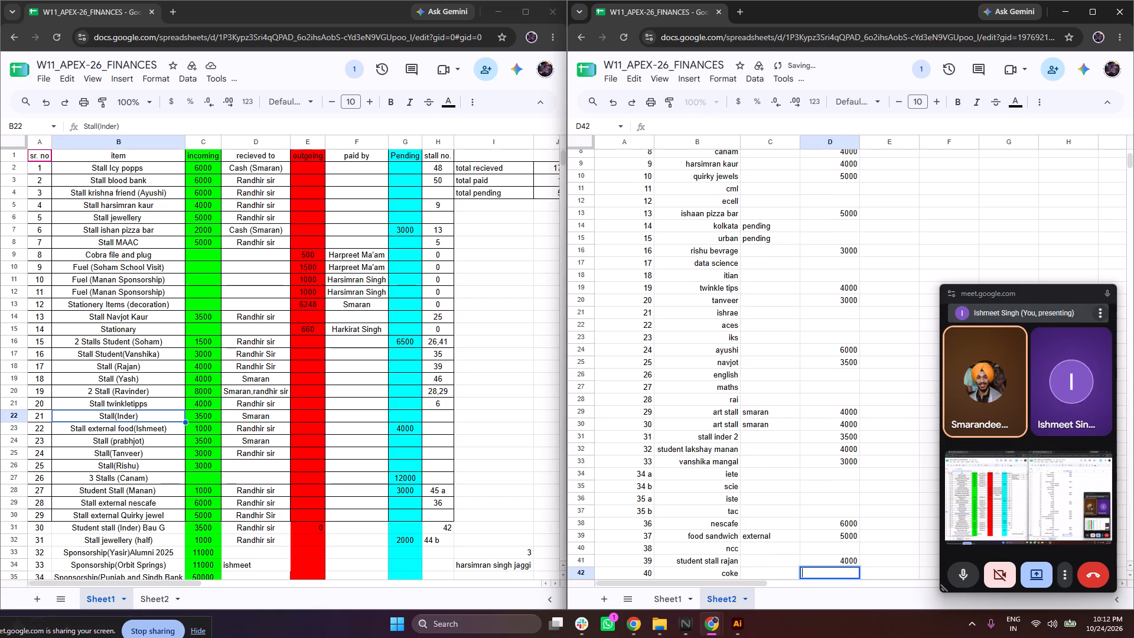
pyautogui.press('Return')
pyautogui.write('6000')
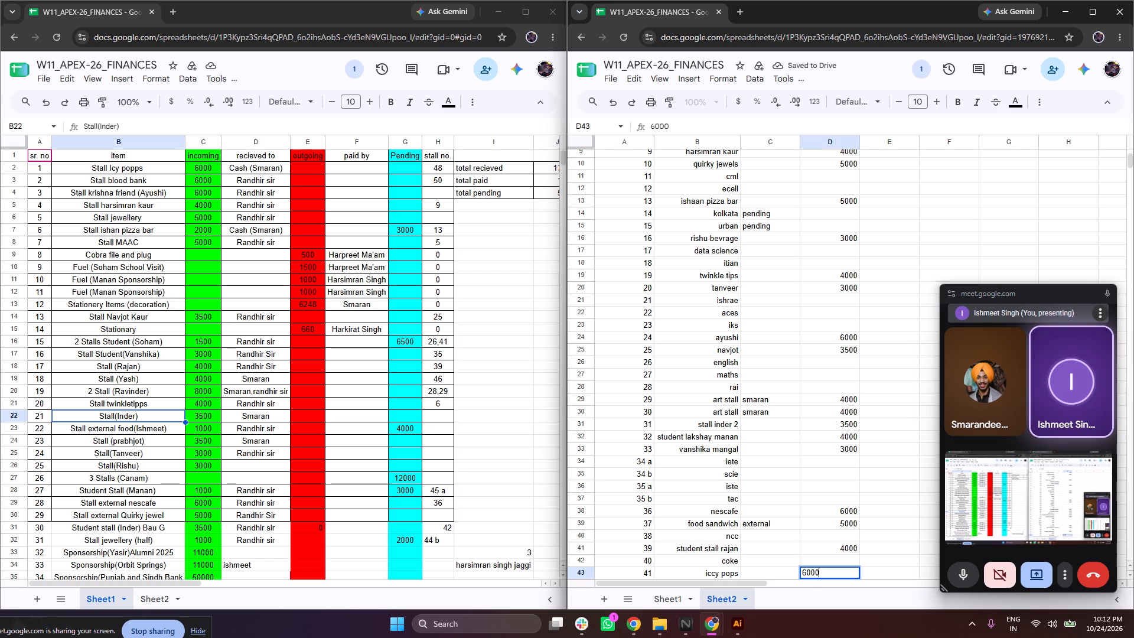
pyautogui.press('Return')
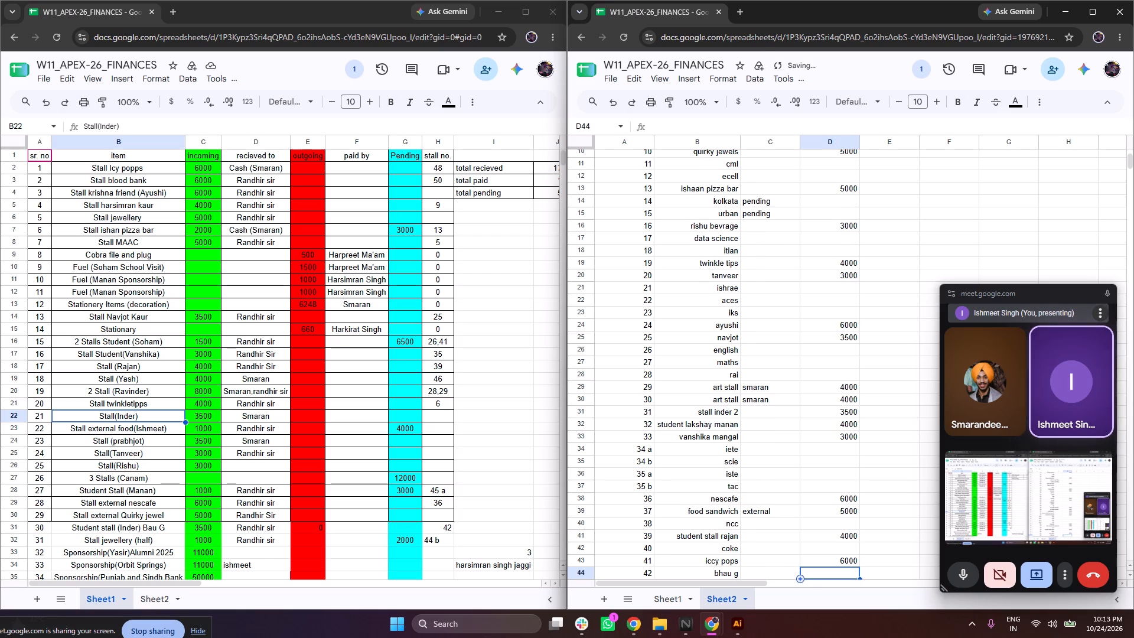
pyautogui.write('3500')
pyautogui.press('Return')
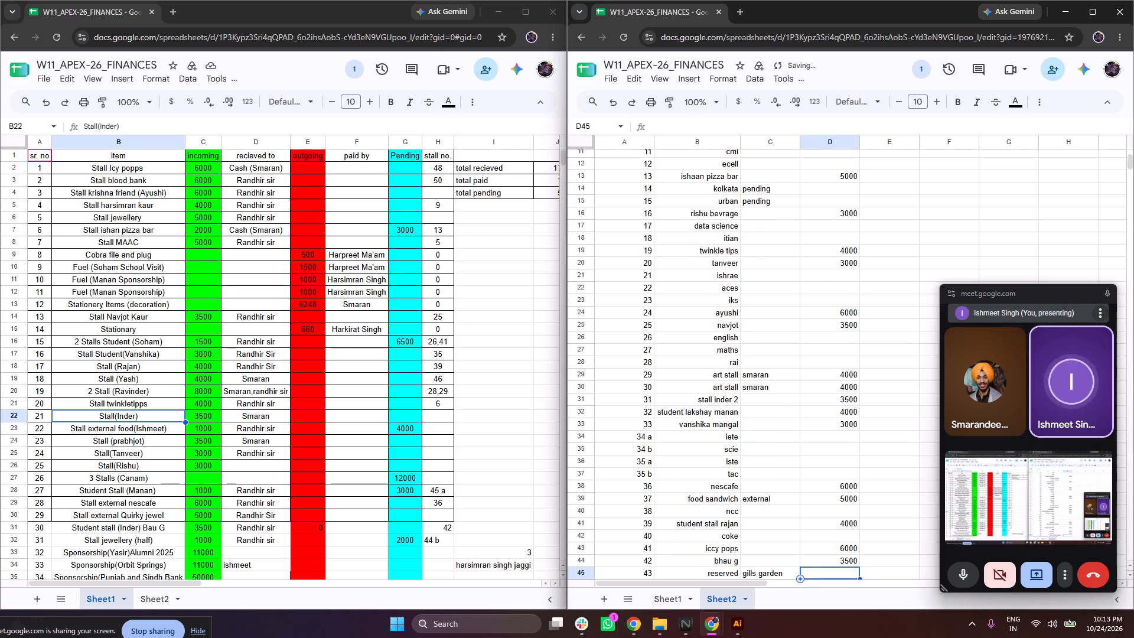
# Enter the Sheet2 column D amounts of 6000 for stall 44 a, 3000 for 44 b, 5000 for 45 a and 3000 for 45 b.
pyautogui.press('Return')
pyautogui.press('Return')
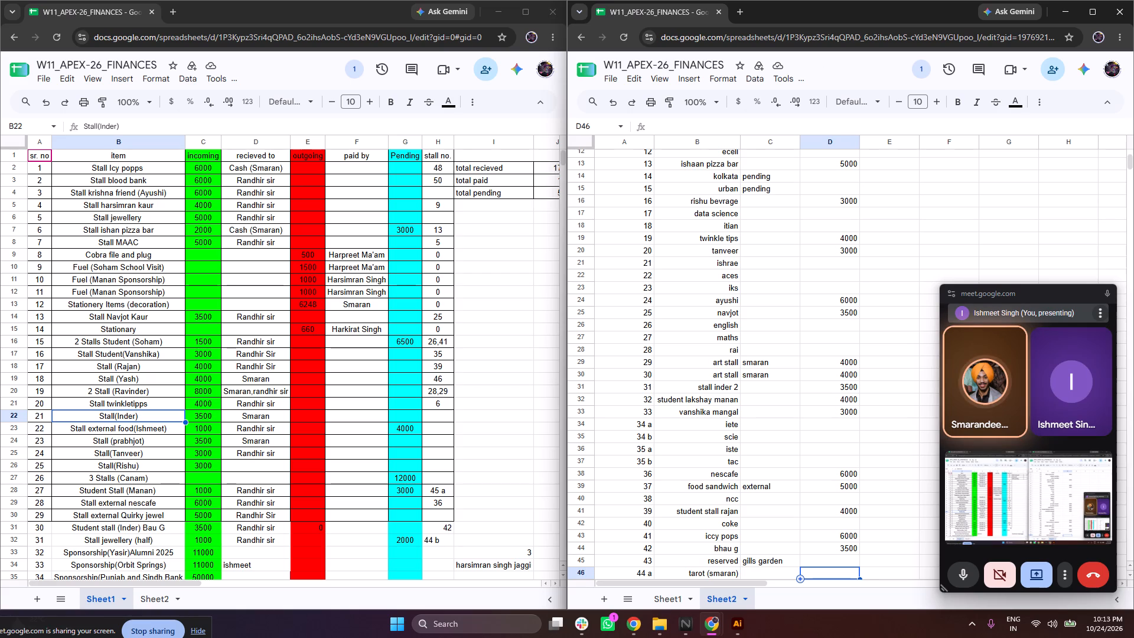
pyautogui.write('6000')
pyautogui.press('Return')
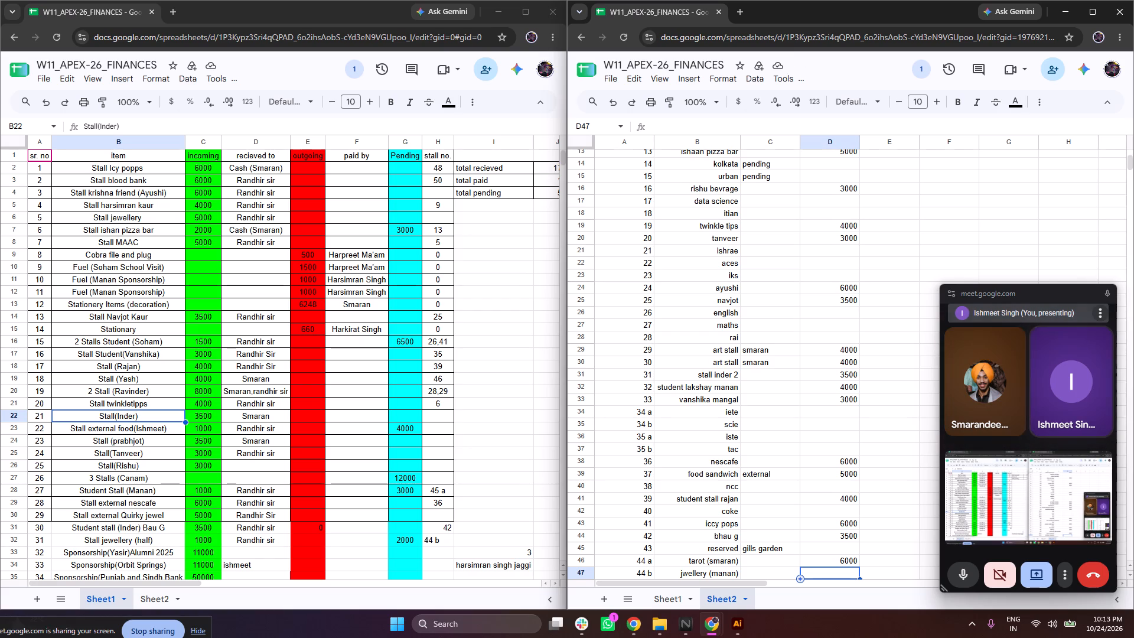
pyautogui.write('3000')
pyautogui.press('Return')
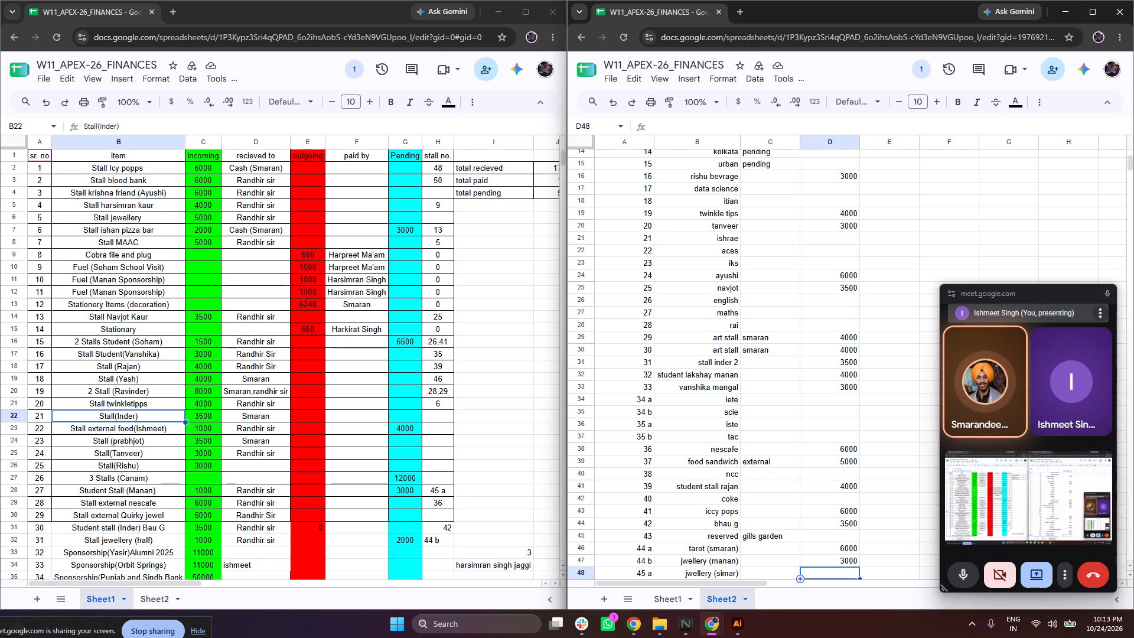
pyautogui.write('5000')
pyautogui.press('Return')
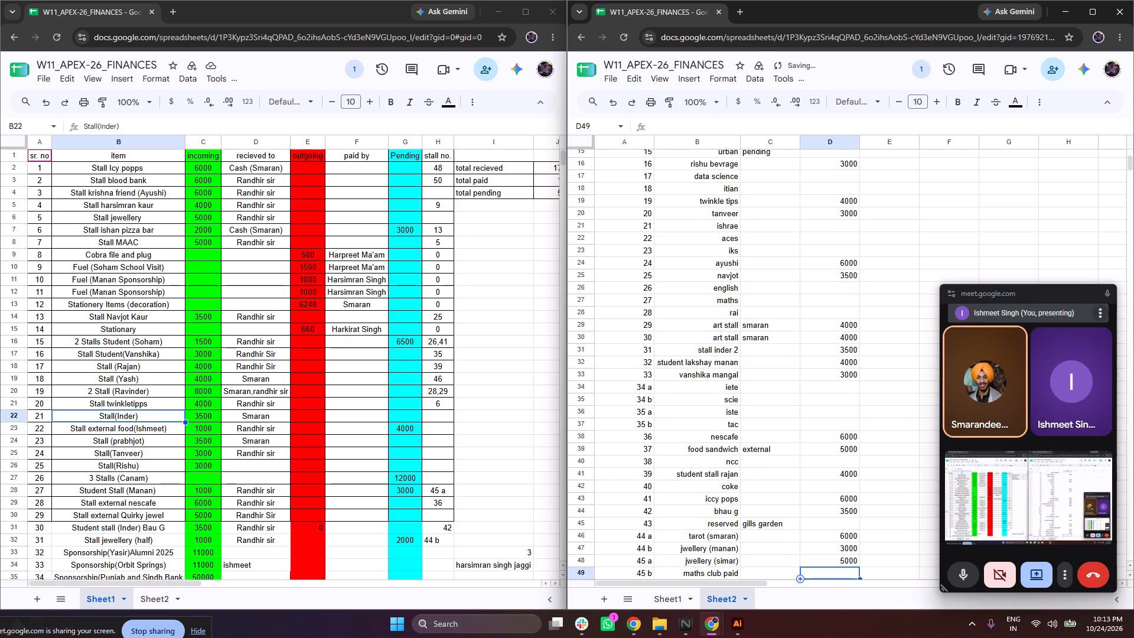
pyautogui.write('3000')
pyautogui.press('Return')
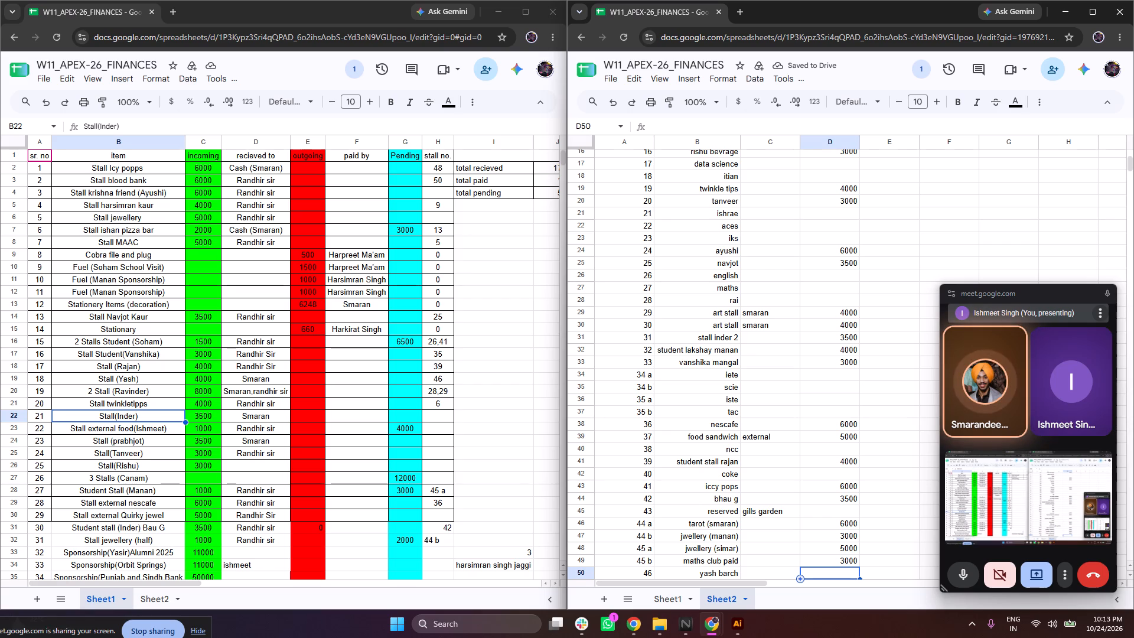
# Enter 4000 in Sheet2 column D for each of stalls 46, 47, 48 and 49.
pyautogui.write('4000')
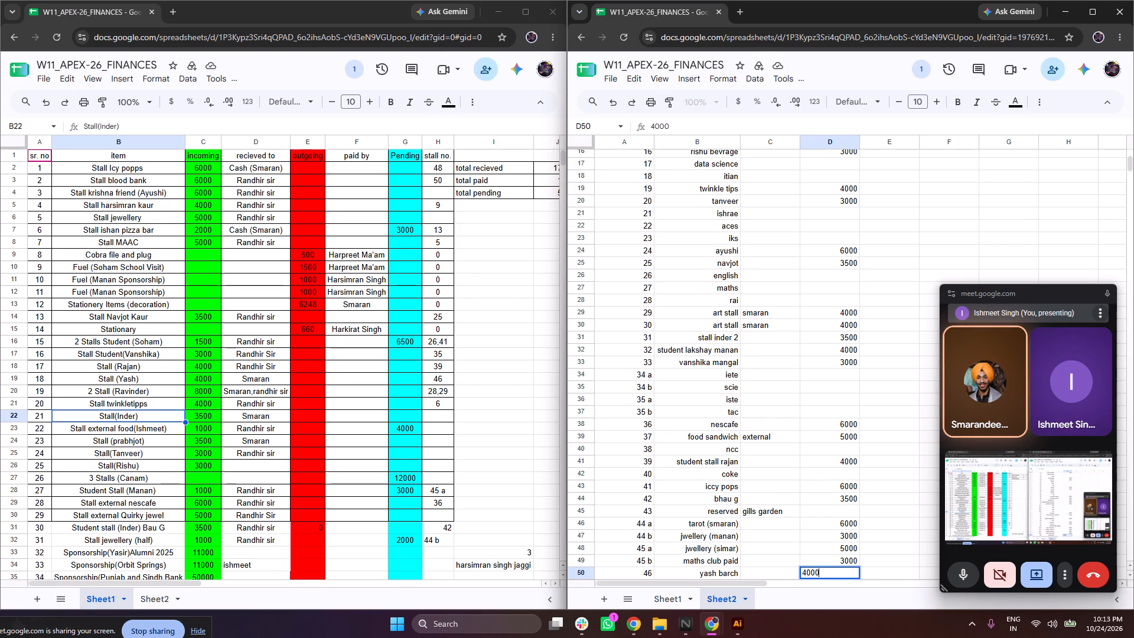
pyautogui.press('Return')
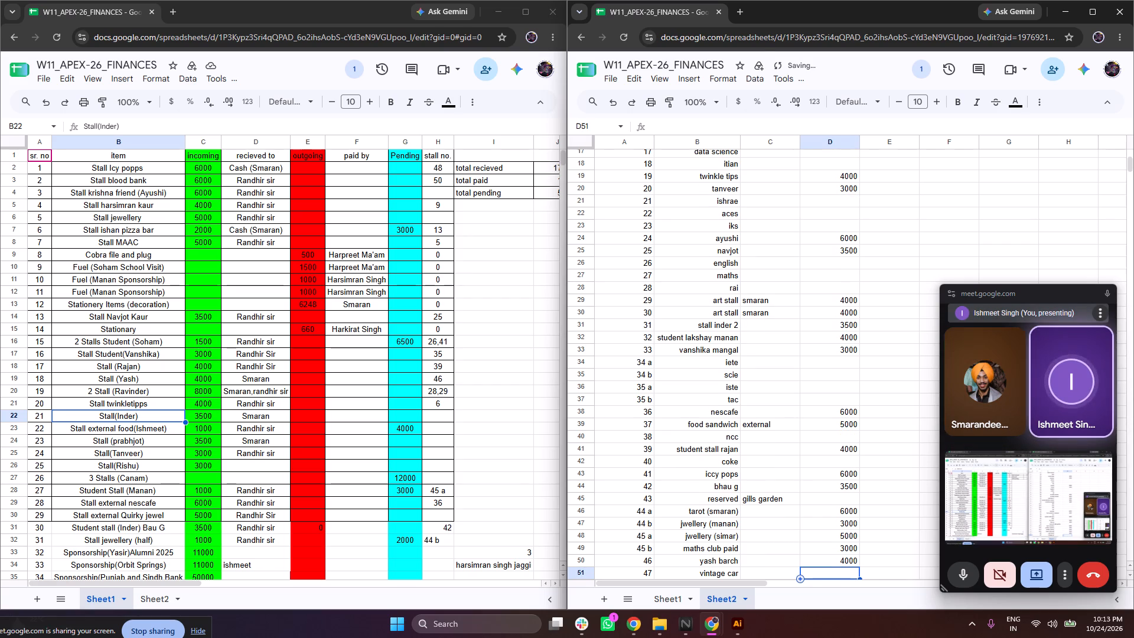
pyautogui.write('4000')
pyautogui.press('Return')
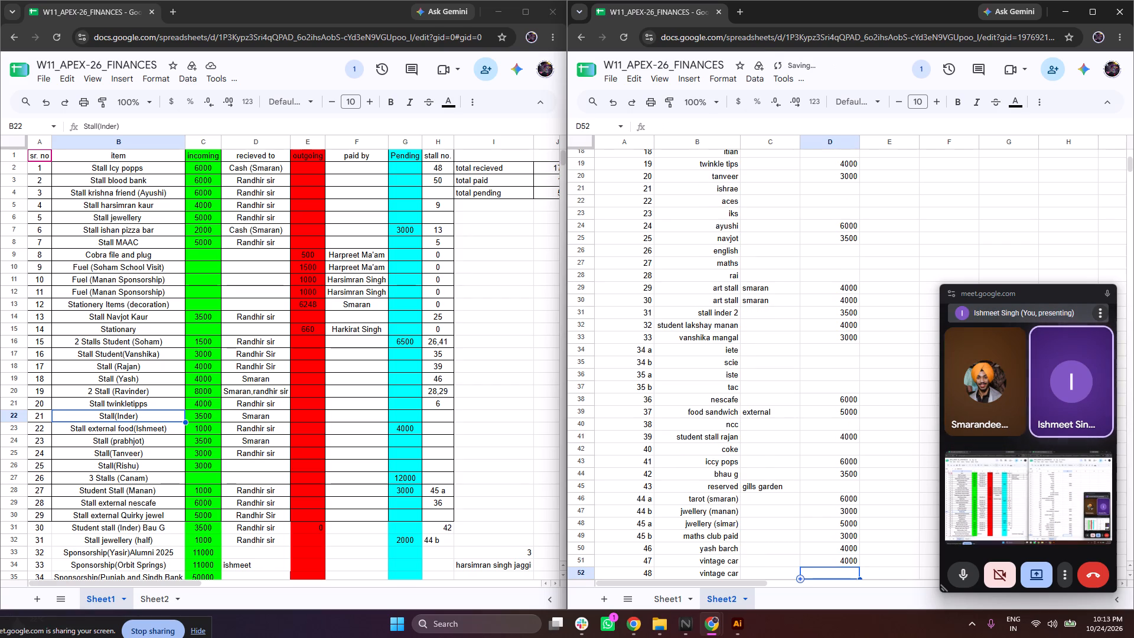
pyautogui.write('4000')
pyautogui.press('Return')
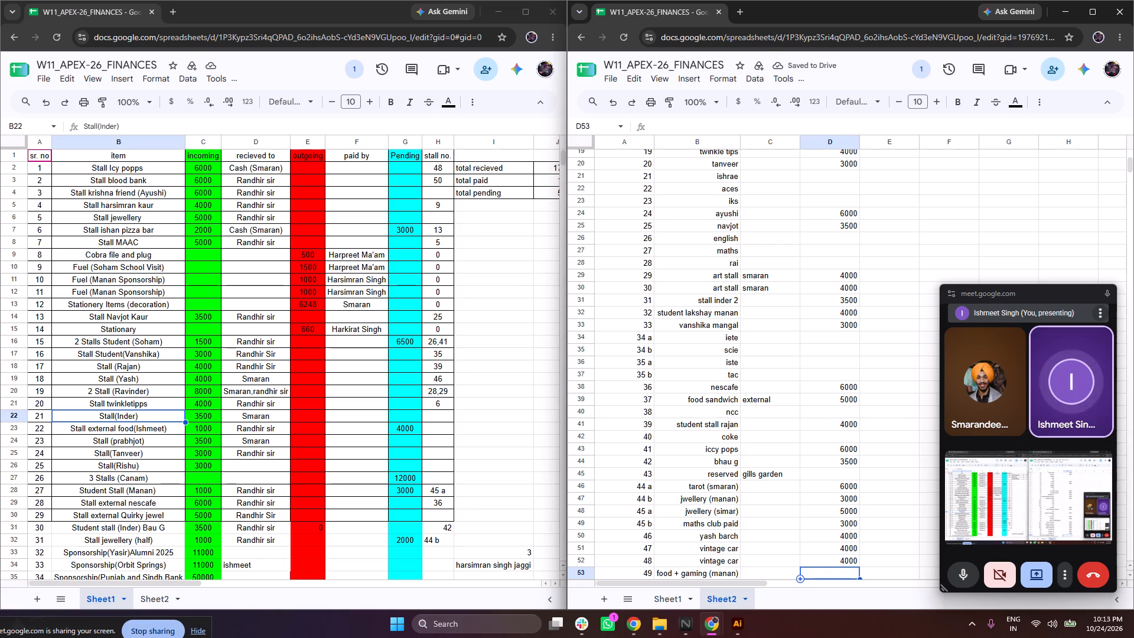
pyautogui.scroll(-6, 400, 448)
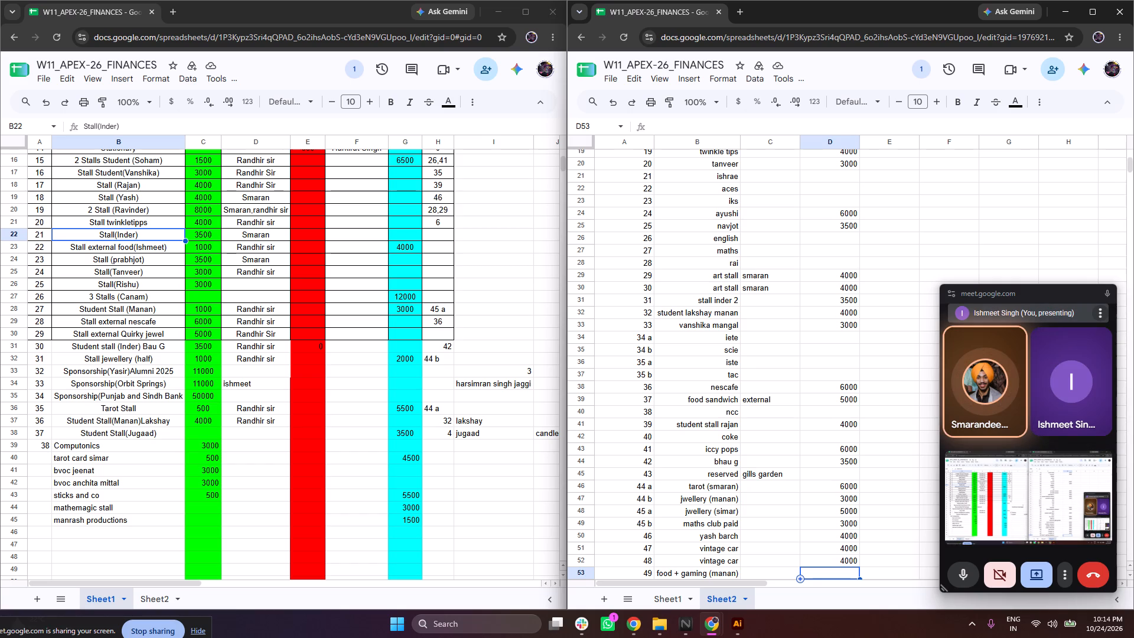
pyautogui.write('4000')
pyautogui.press('Return')
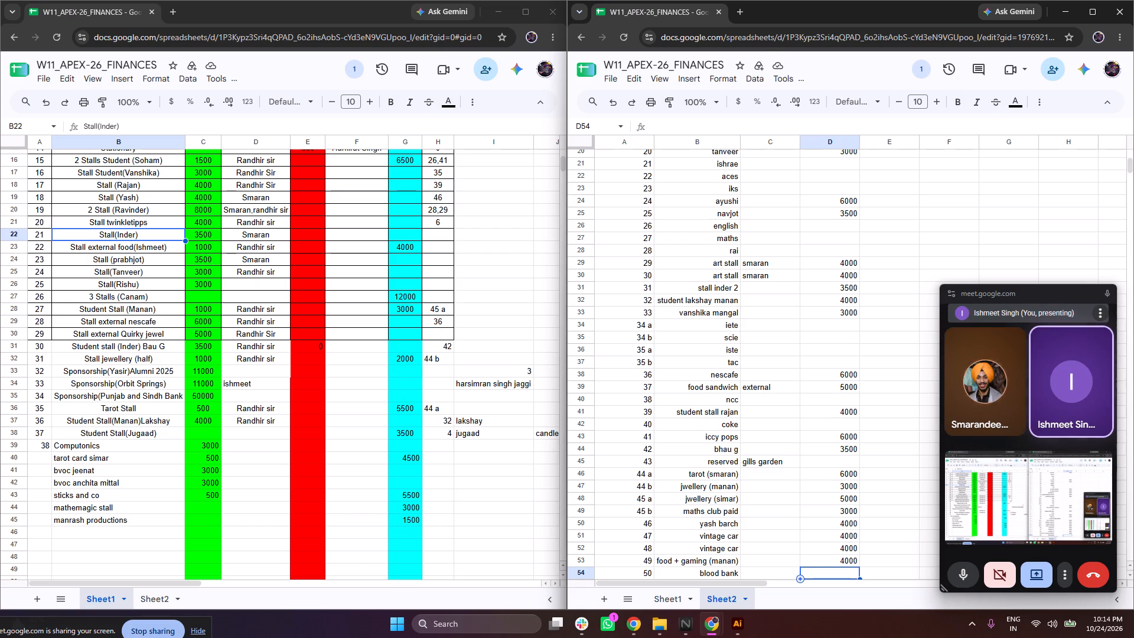
# Enter 6000 in Sheet2 column D for blood bank and 3000 for each of the bvoc stalls 51 a and 51 b.
pyautogui.write('6000')
pyautogui.press('Return')
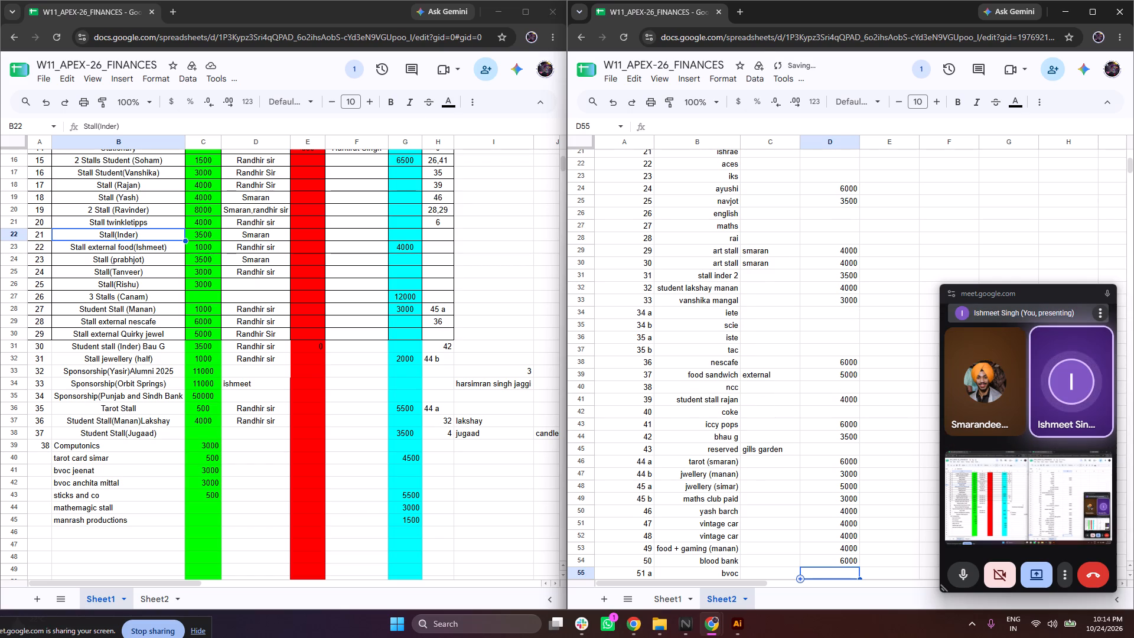
pyautogui.write('3000')
pyautogui.press('Return')
pyautogui.write('3000')
pyautogui.press('Return')
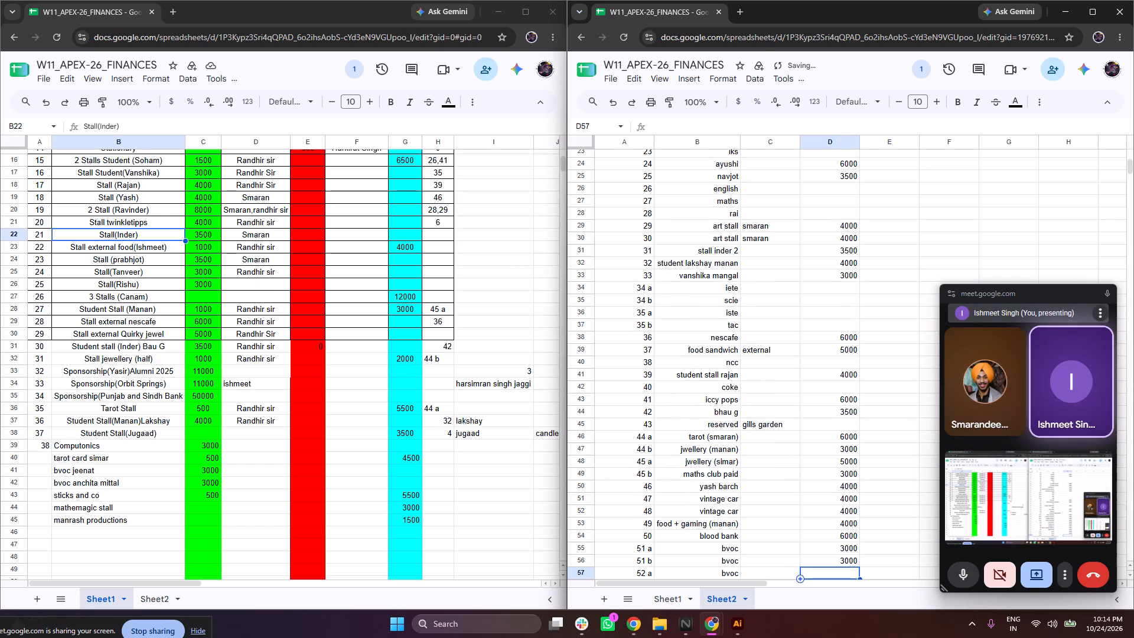
# Select cell D61 in Sheet2, directly below the last bvoc stall row.
pyautogui.scroll(-2, 400, 448)
pyautogui.scroll(-1, 695, 399)
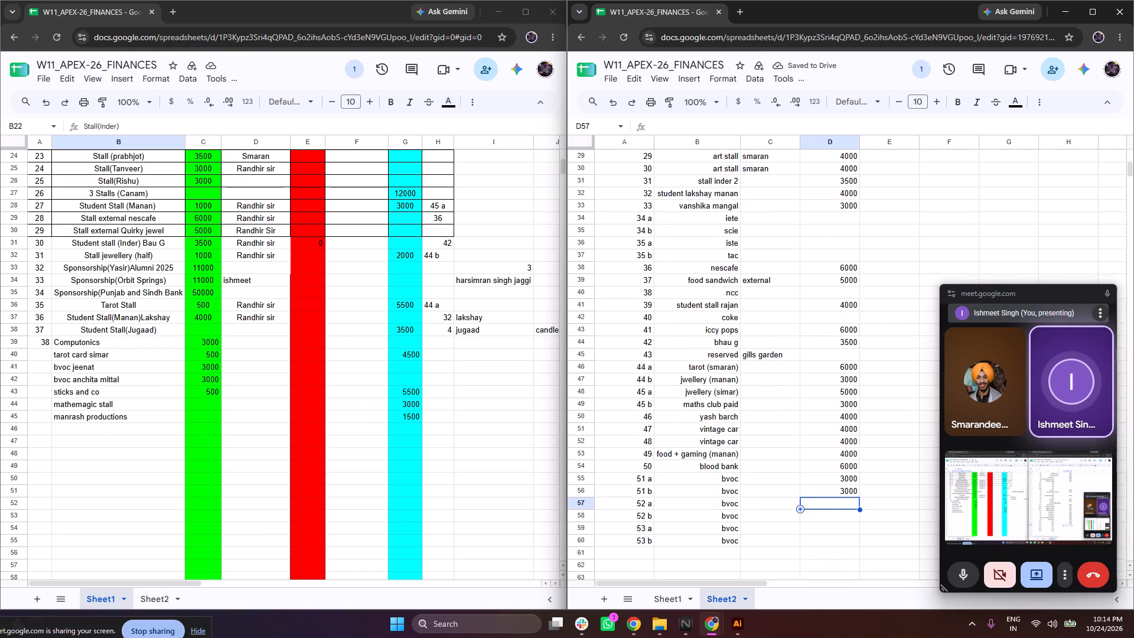
pyautogui.scroll(-2, 695, 399)
pyautogui.click(821, 511)
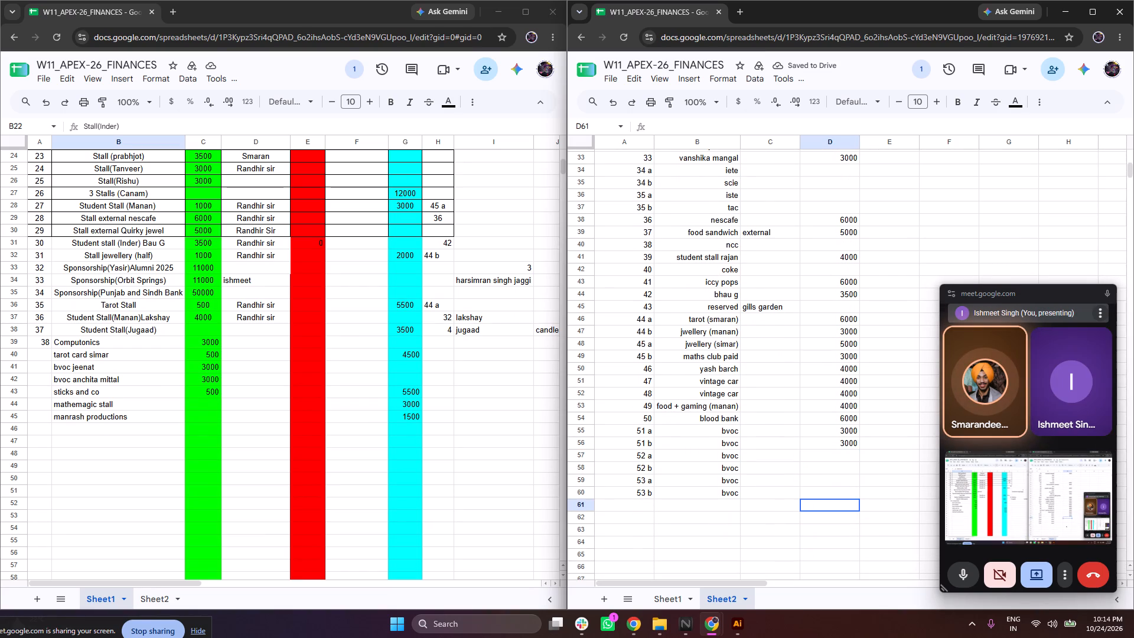
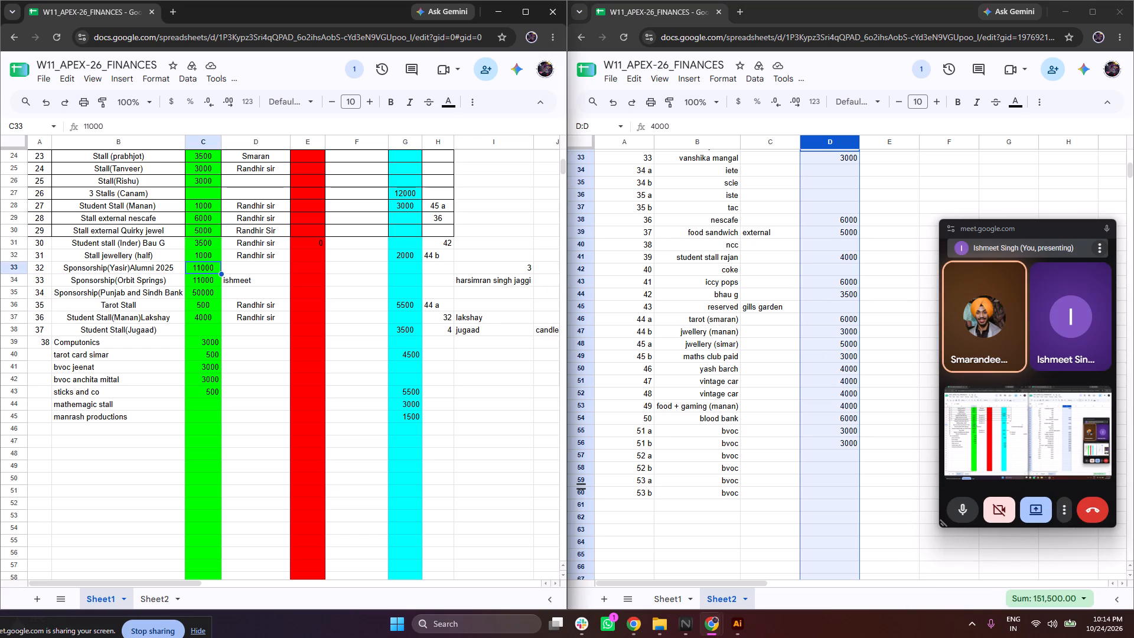
# Clear the Sheet1 incoming amounts of the Alumni 2025, Orbit Springs and Punjab and Sindh Bank sponsorships.
pyautogui.press('BackSpace')
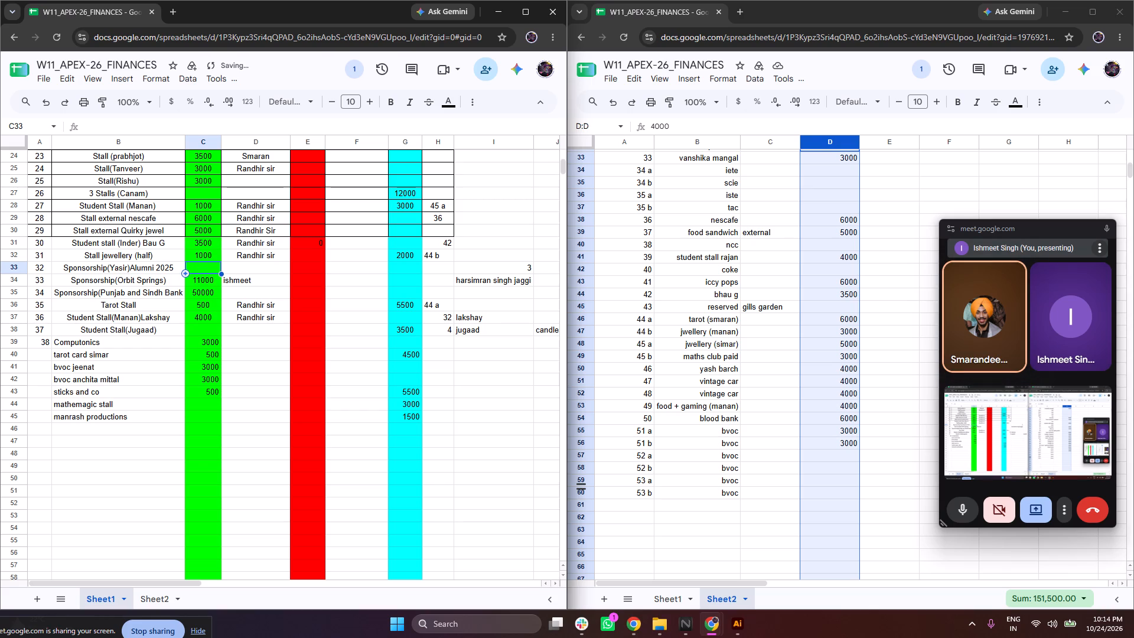
pyautogui.click(197, 282)
pyautogui.press('BackSpace')
pyautogui.click(193, 292)
pyautogui.press('BackSpace')
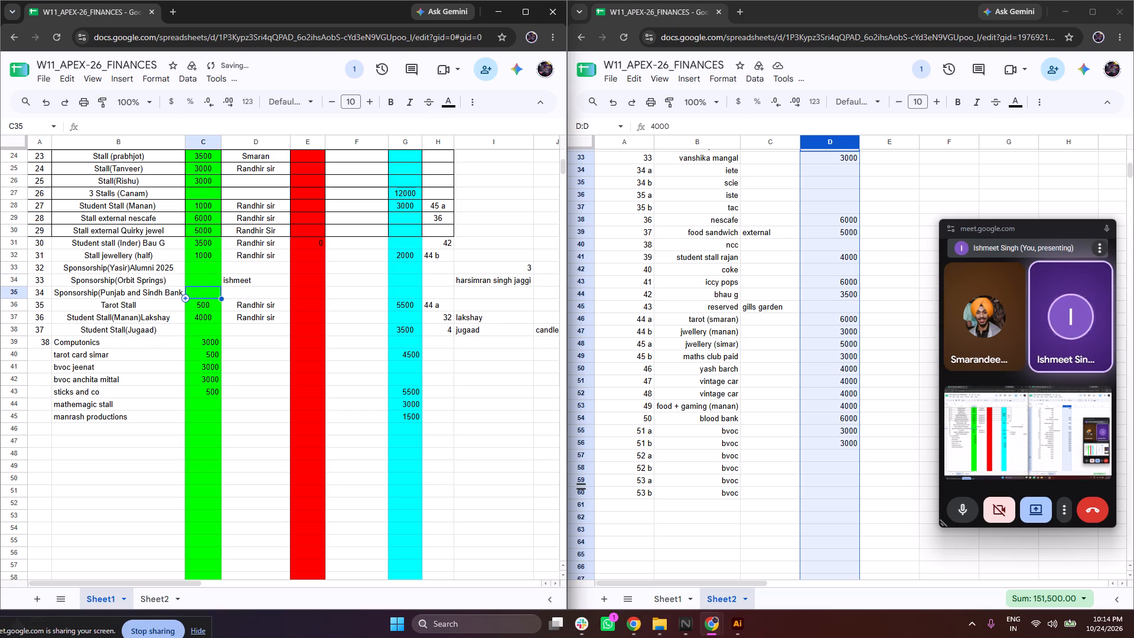
# Clear the pending amount of manrash productions in Sheet1.
pyautogui.click(416, 418)
pyautogui.press('BackSpace')
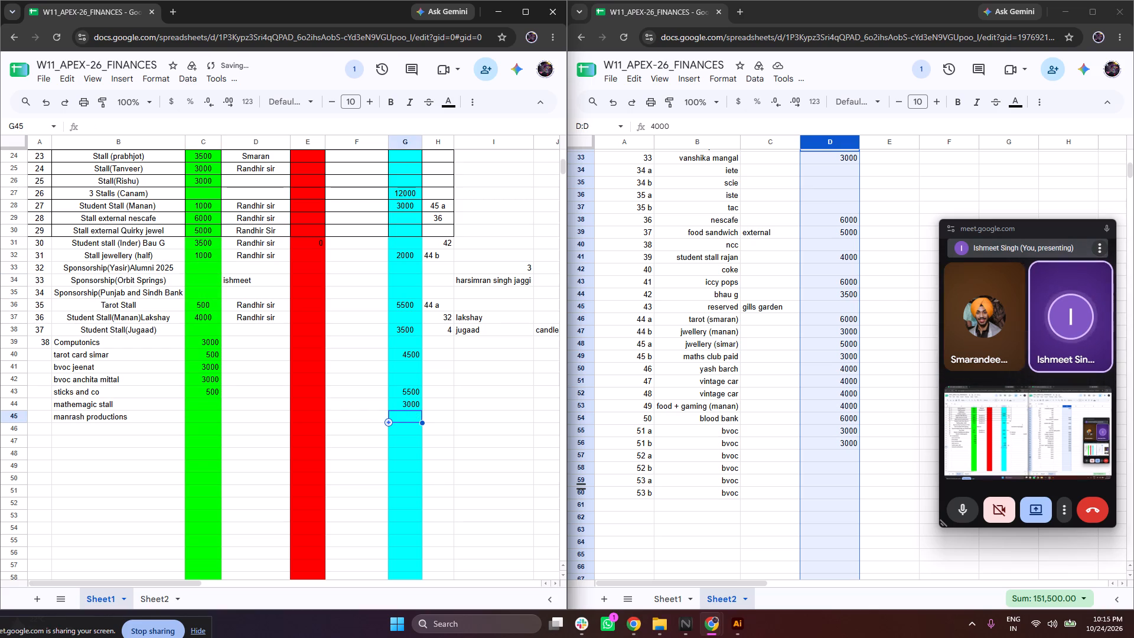
# Select the total recieved and total pending amounts together in Sheet1 to get their combined sum.
pyautogui.scroll(4, 448, 393)
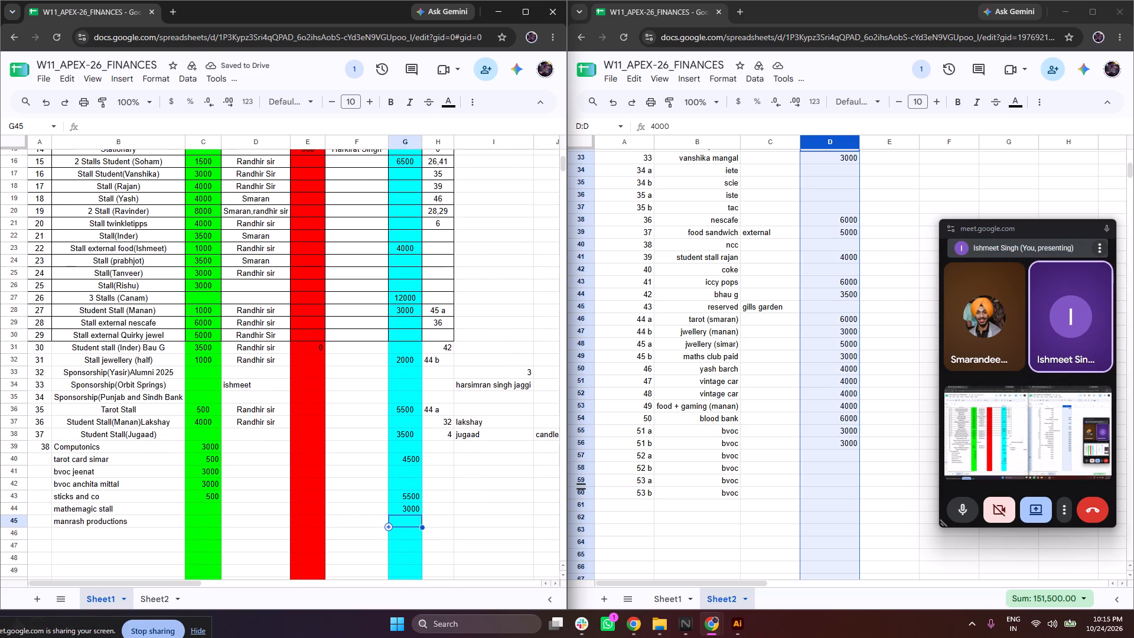
pyautogui.scroll(9, 448, 393)
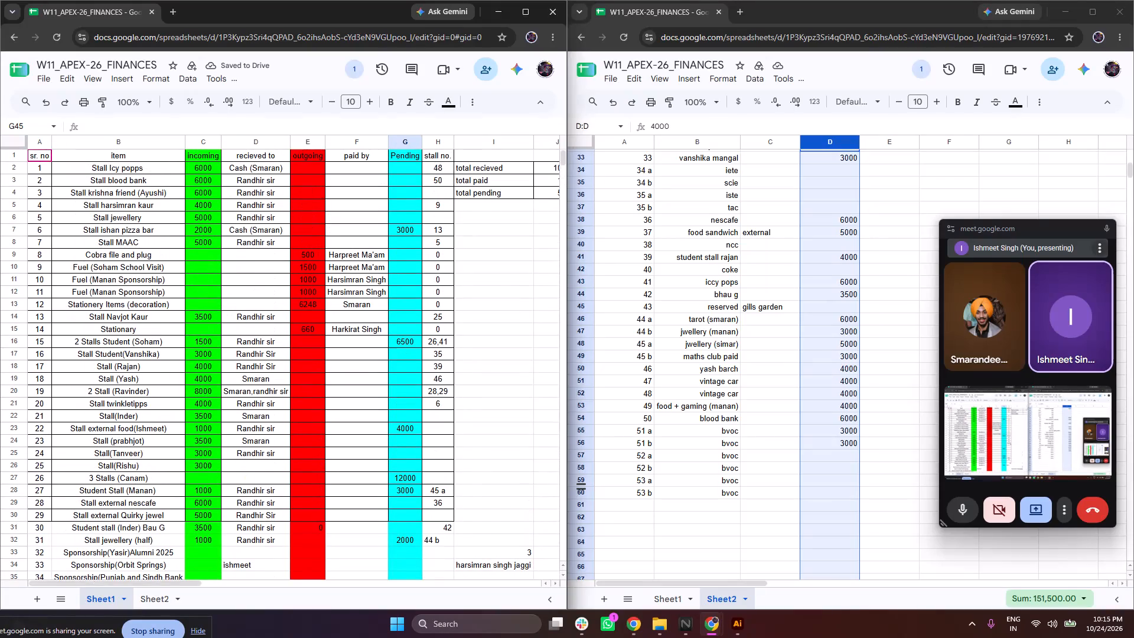
pyautogui.hscroll(-5, 448, 393)
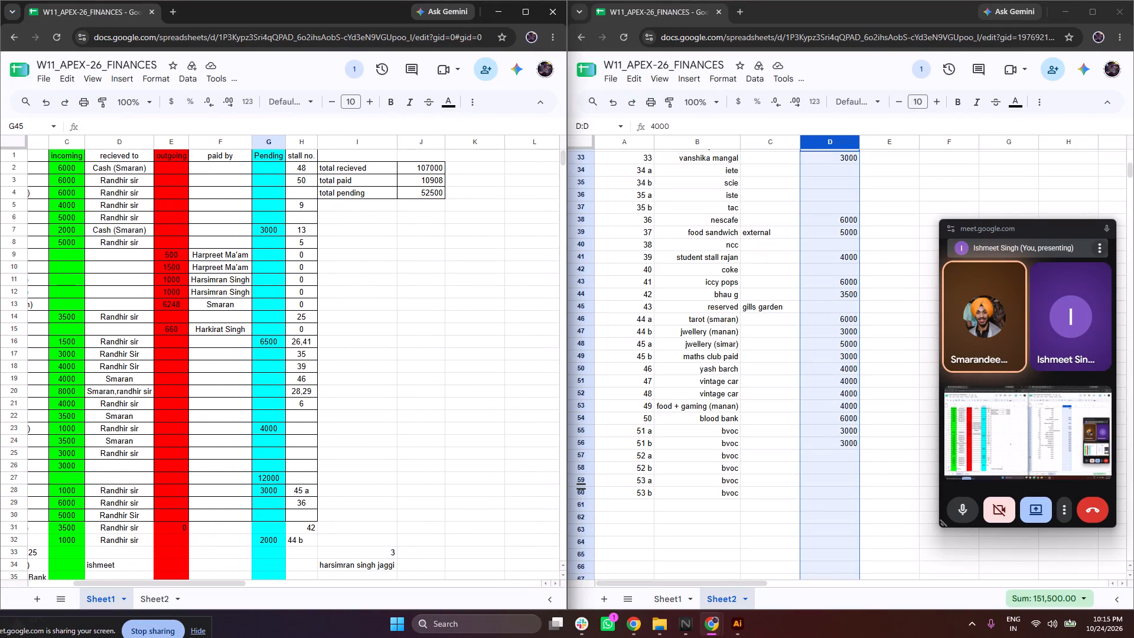
pyautogui.click(437, 166)
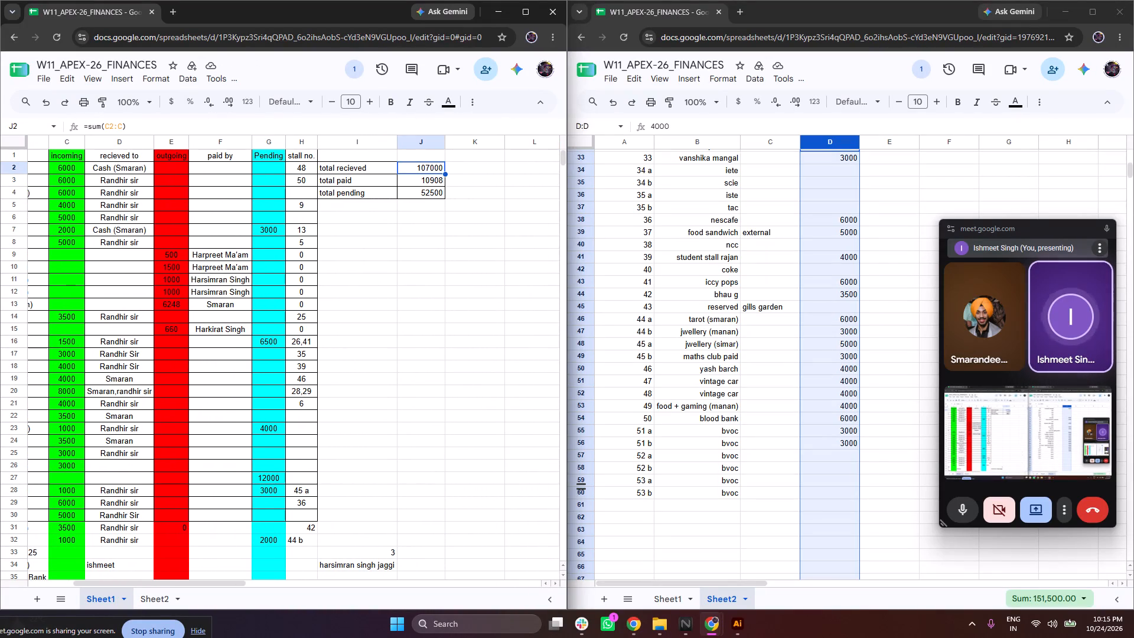
pyautogui.keyDown('ctrl'); pyautogui.click(428, 190); pyautogui.keyUp('ctrl')
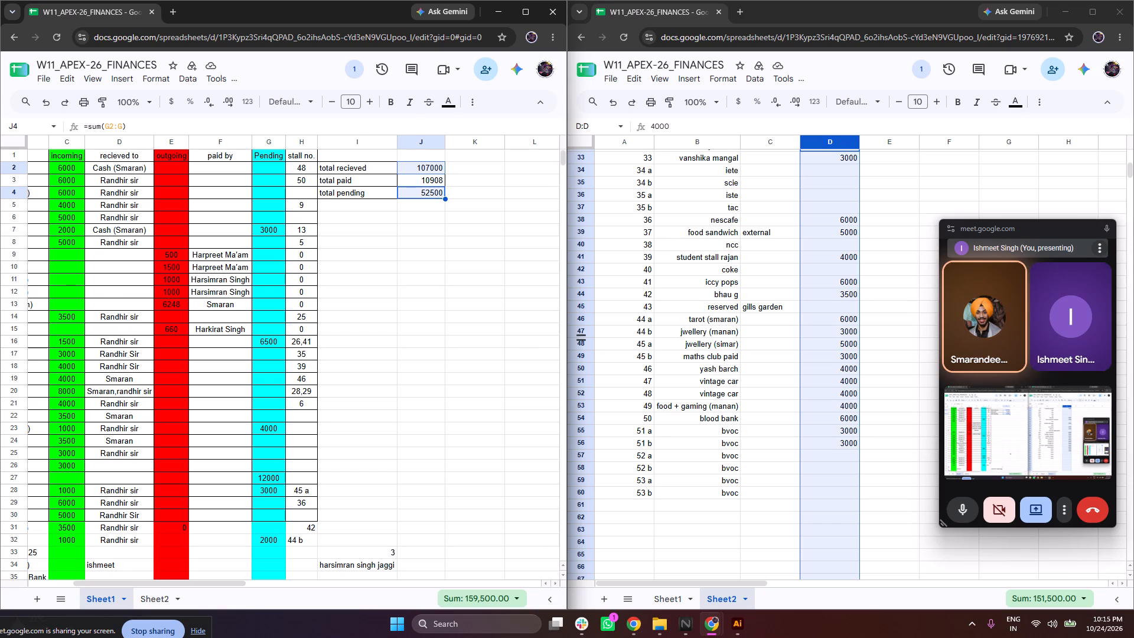
# Select the whole of column D in Sheet2 to sum the stall fees for comparison with the Sheet1 totals.
pyautogui.hscroll(6, 447, 459)
pyautogui.scroll(-2, 447, 459)
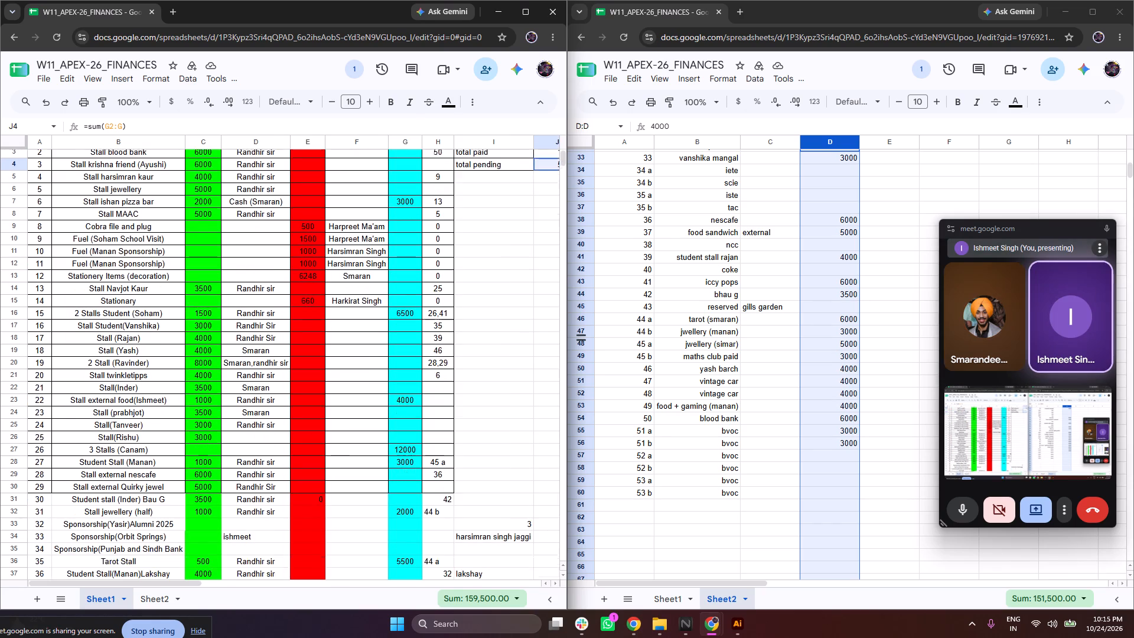
pyautogui.scroll(-3, 447, 459)
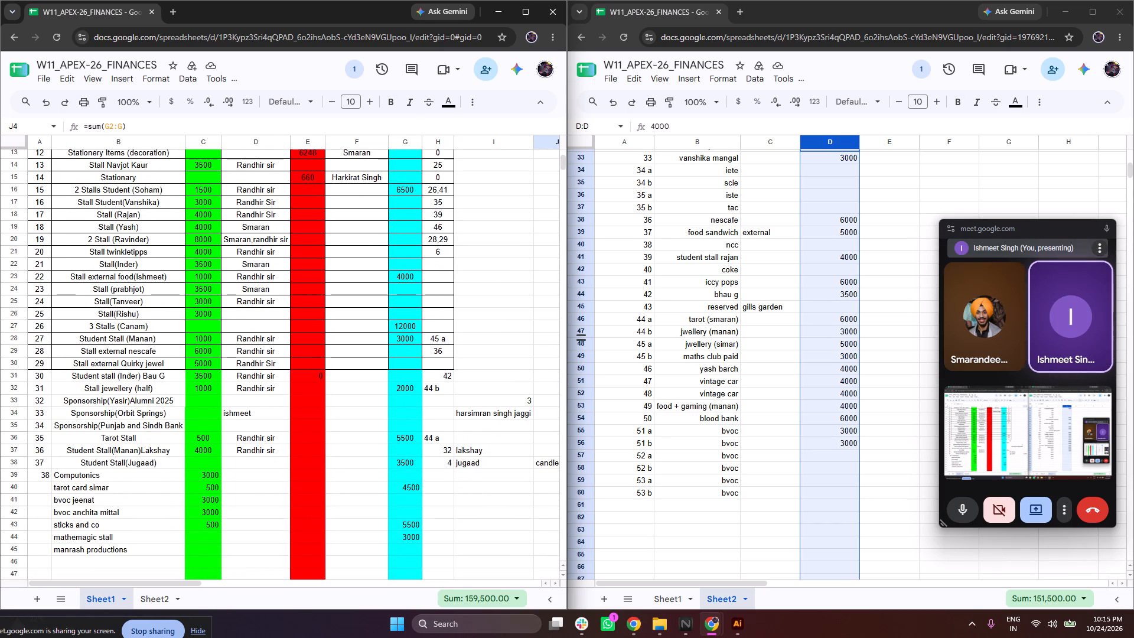
pyautogui.scroll(6, 447, 459)
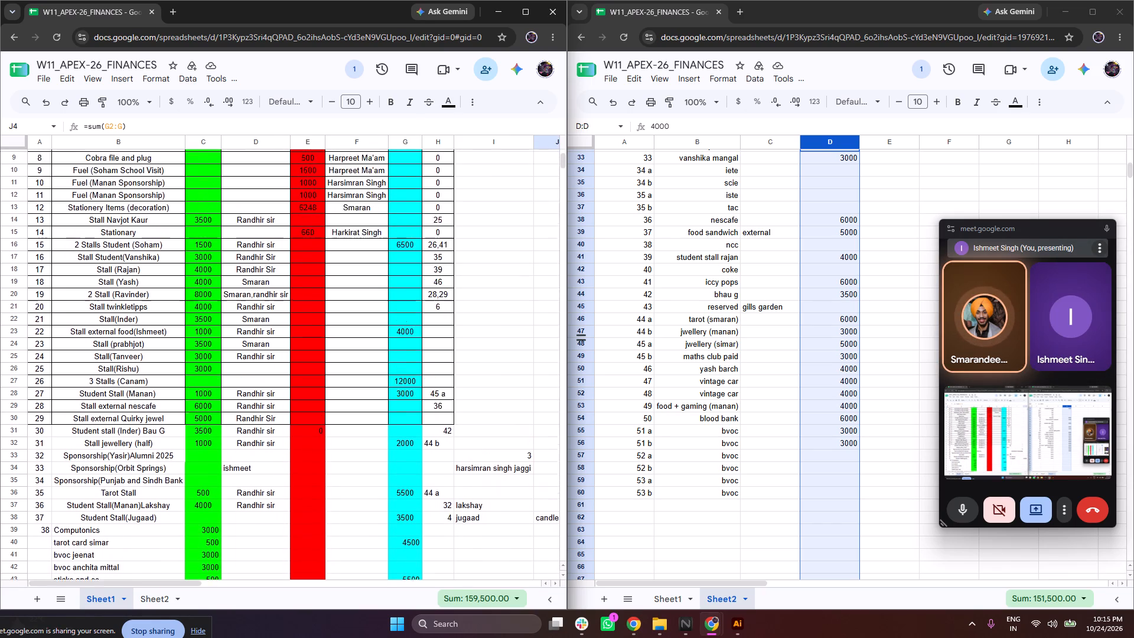
pyautogui.scroll(1, 447, 459)
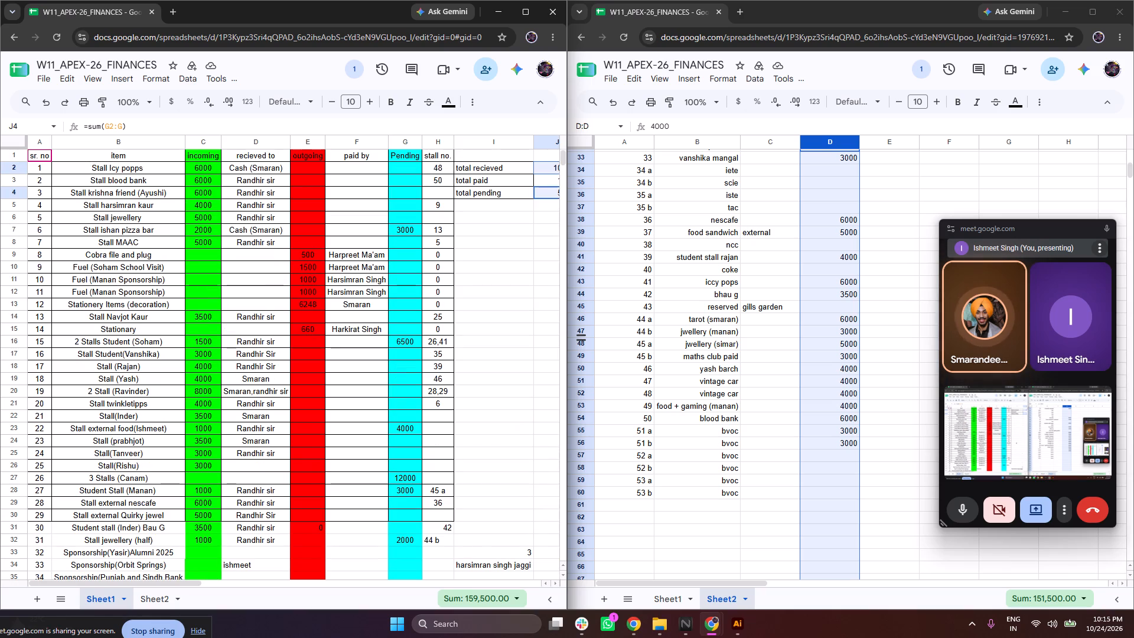
pyautogui.hscroll(-1, 472, 303)
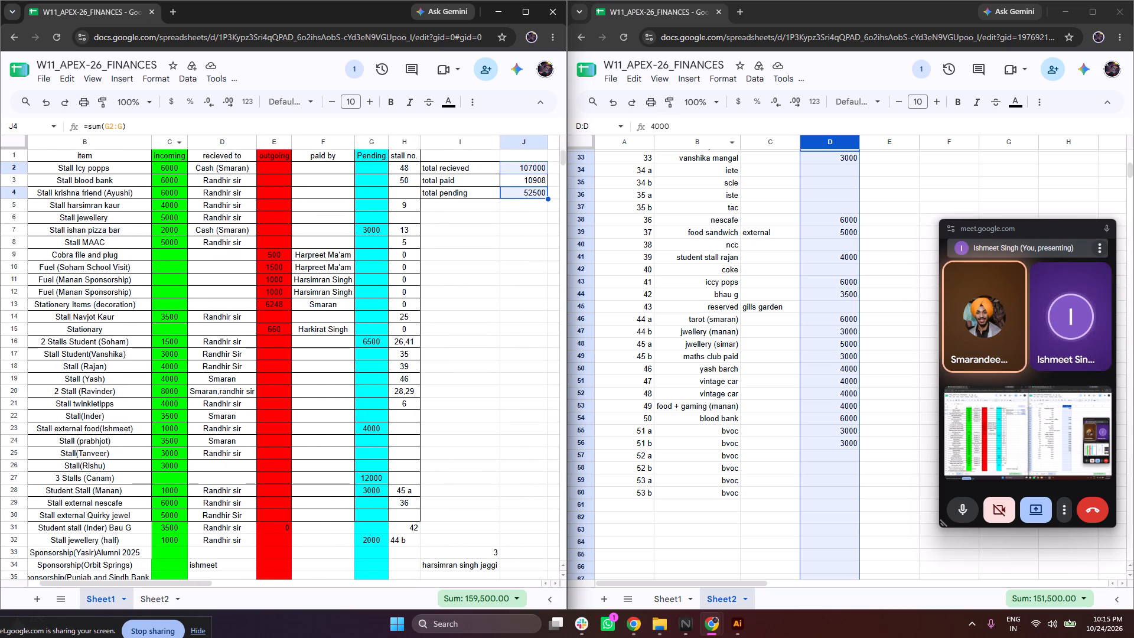
pyautogui.click(827, 185)
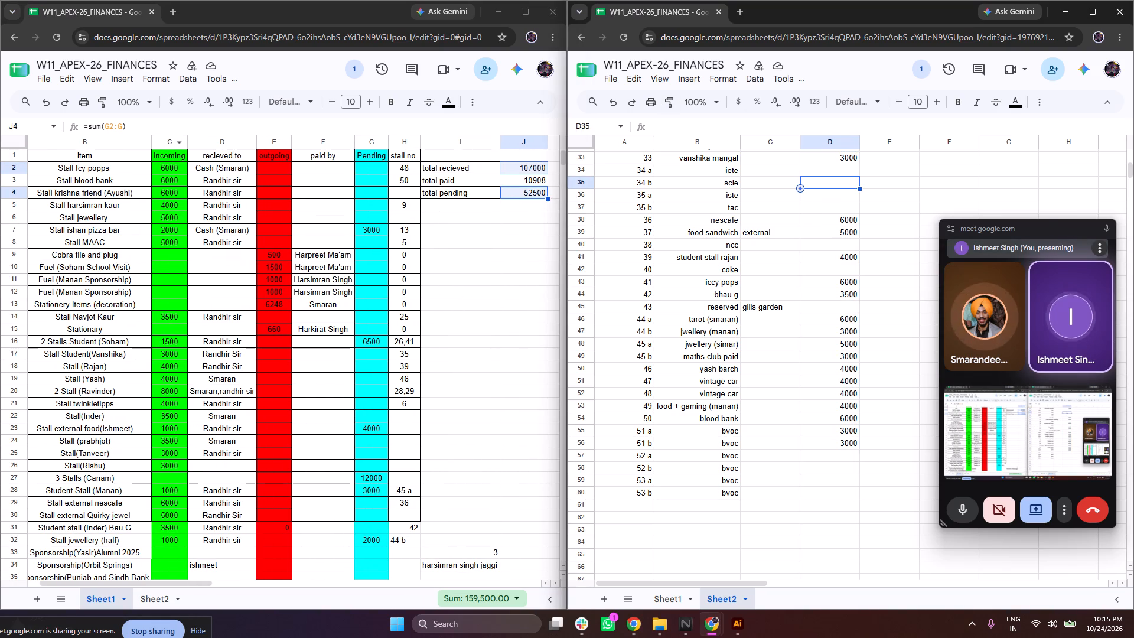
pyautogui.click(835, 141)
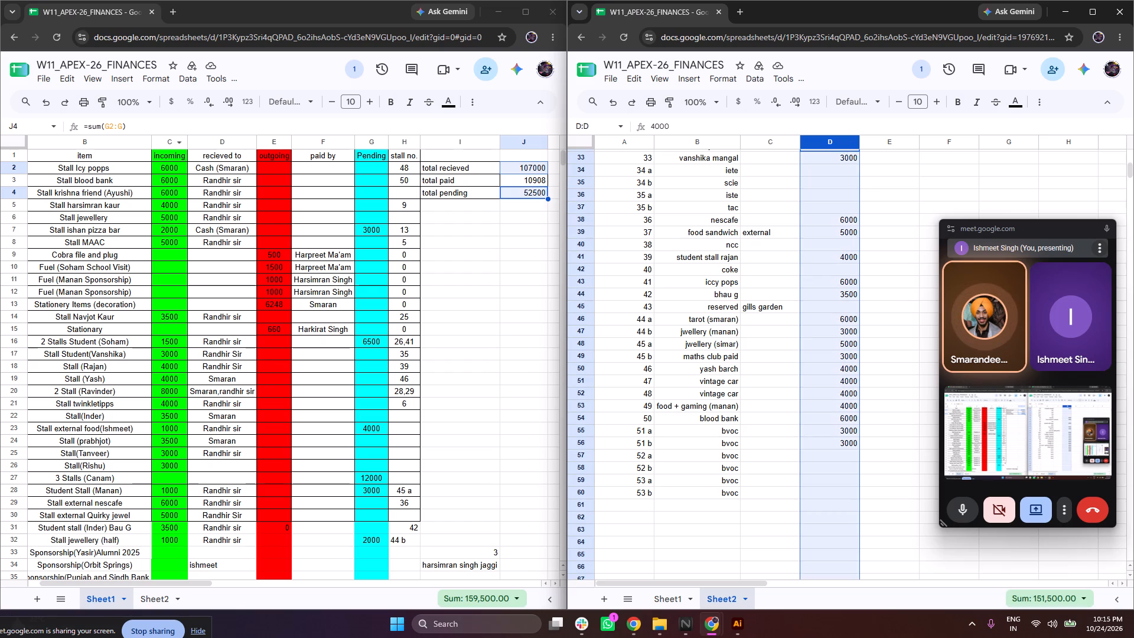
# Compare the Sheet2 stall fees with the incoming and pending entries in Sheet1 to find the source of the difference.
pyautogui.scroll(7, 770, 192)
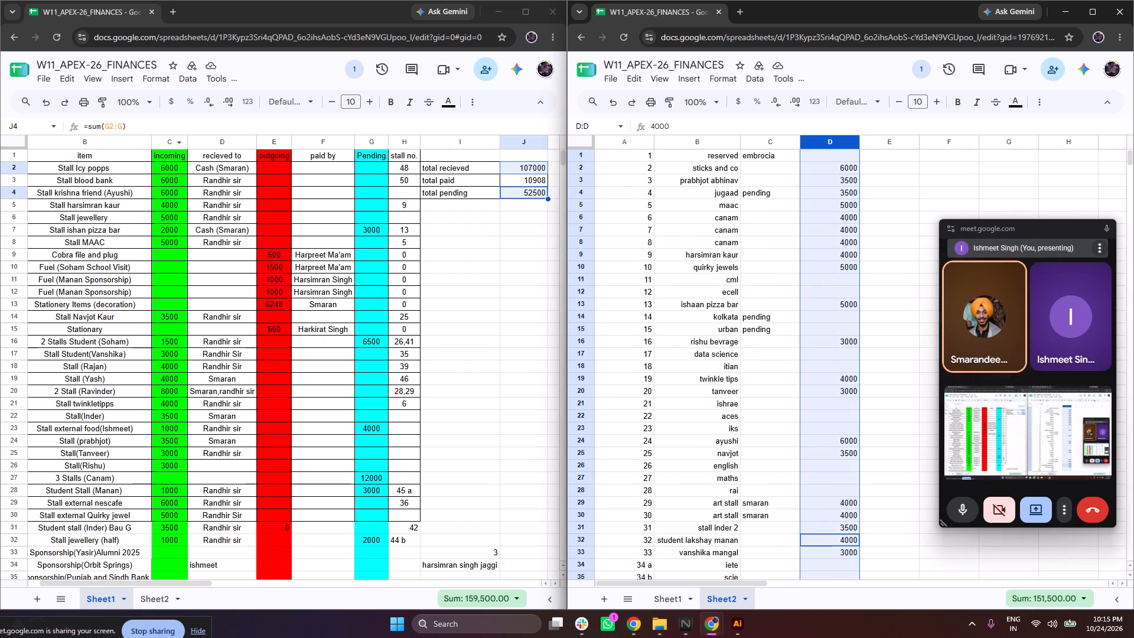
pyautogui.scroll(-5, 784, 440)
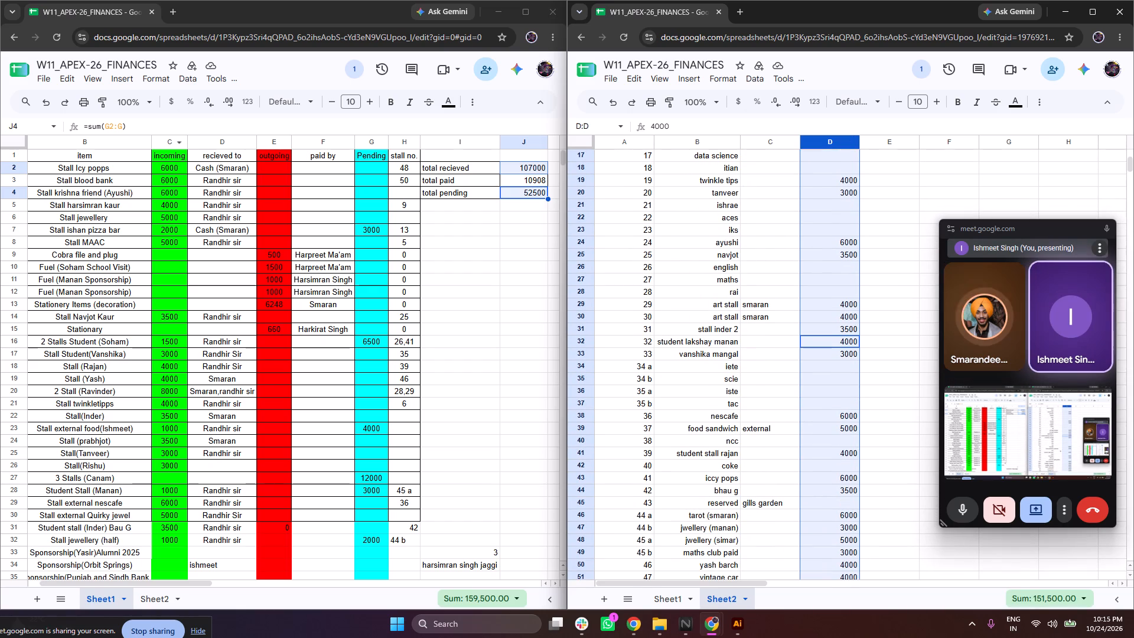
pyautogui.scroll(-1, 784, 440)
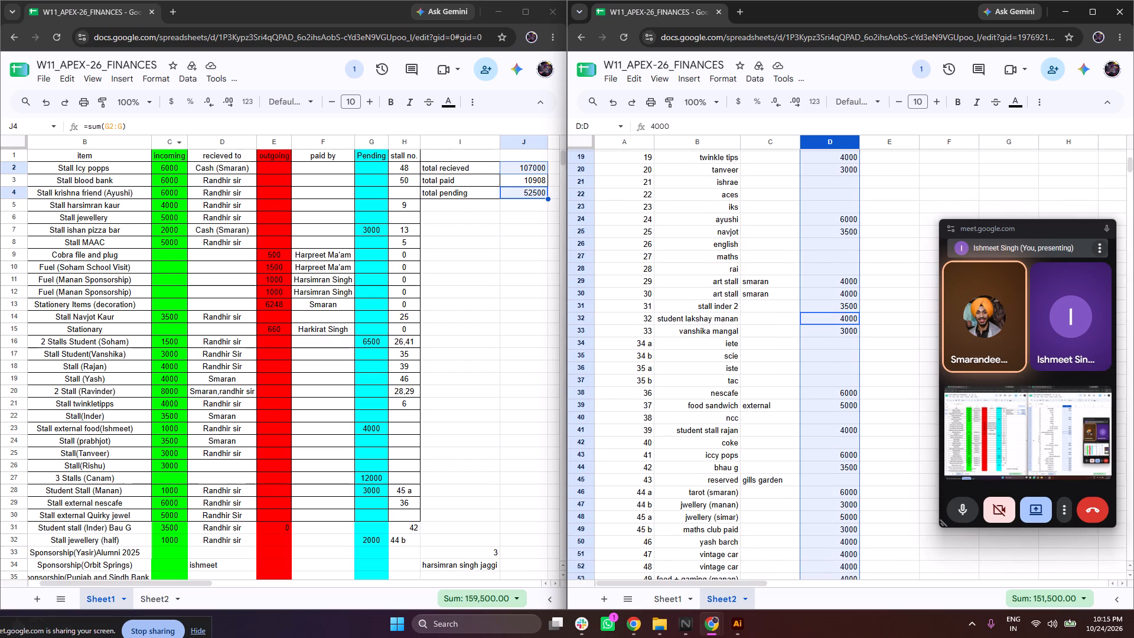
pyautogui.scroll(-5, 417, 483)
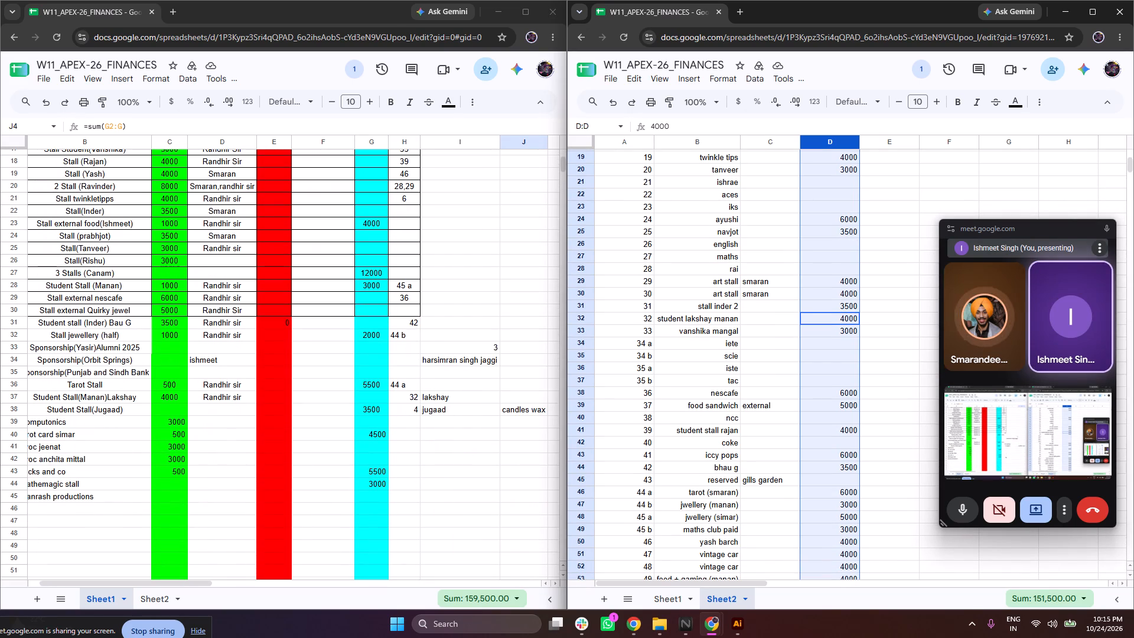
pyautogui.hscroll(1, 417, 483)
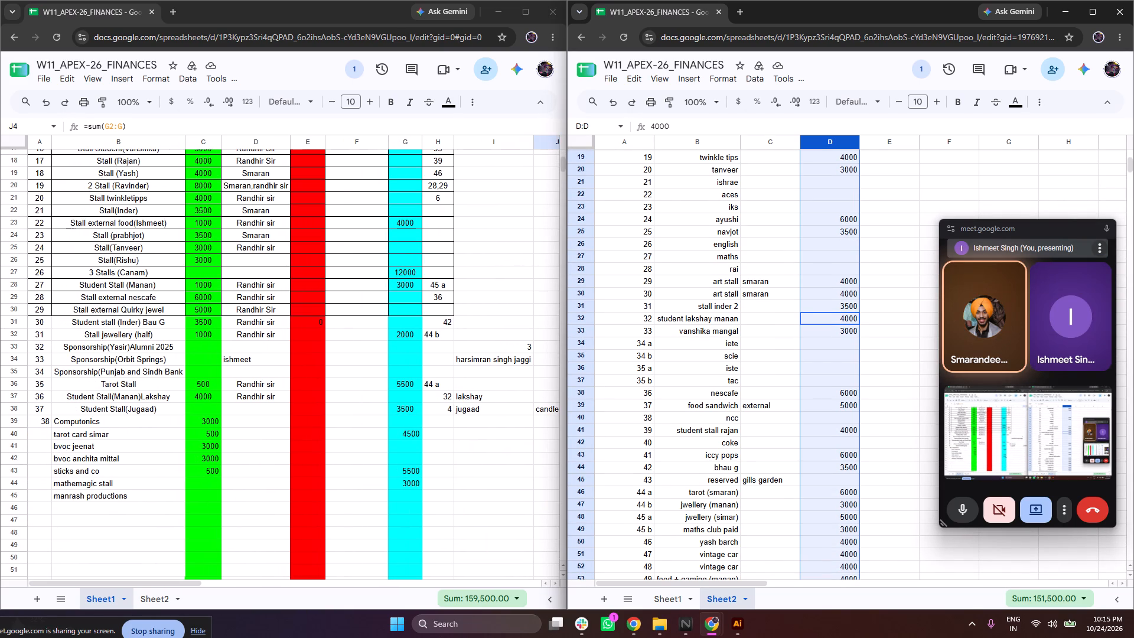
pyautogui.scroll(-1, 773, 371)
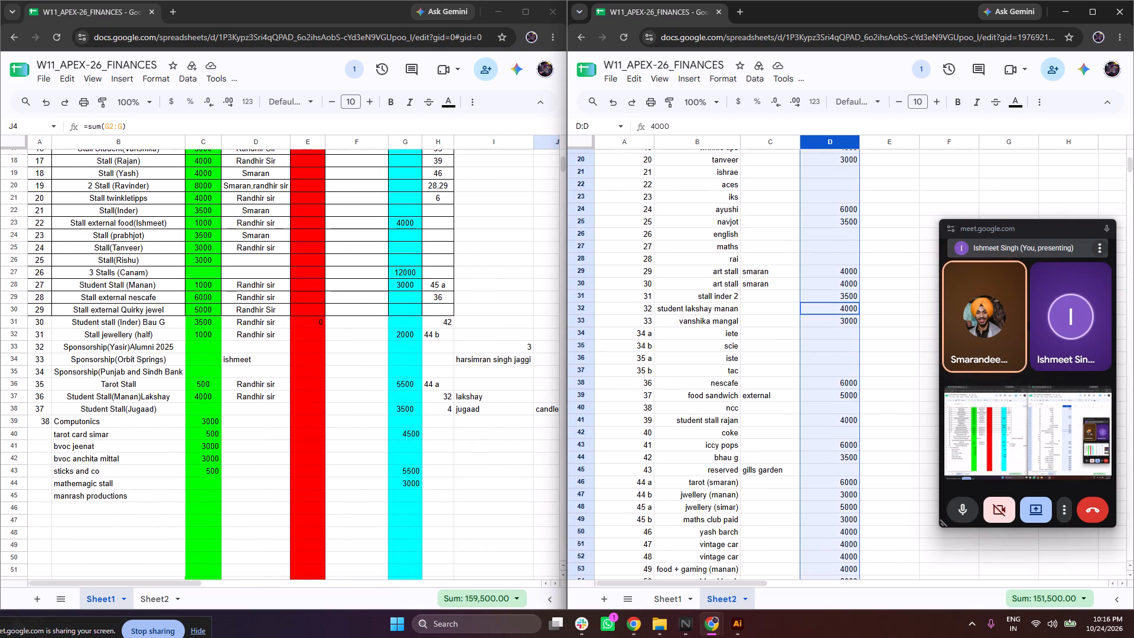
pyautogui.scroll(-1, 773, 371)
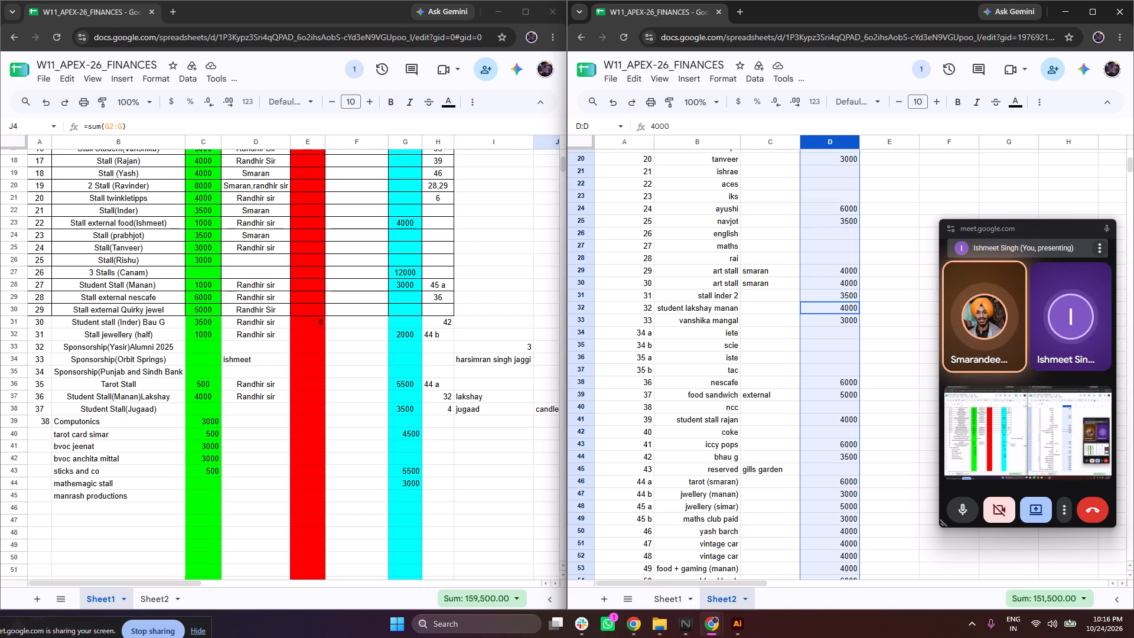
pyautogui.scroll(2, 758, 439)
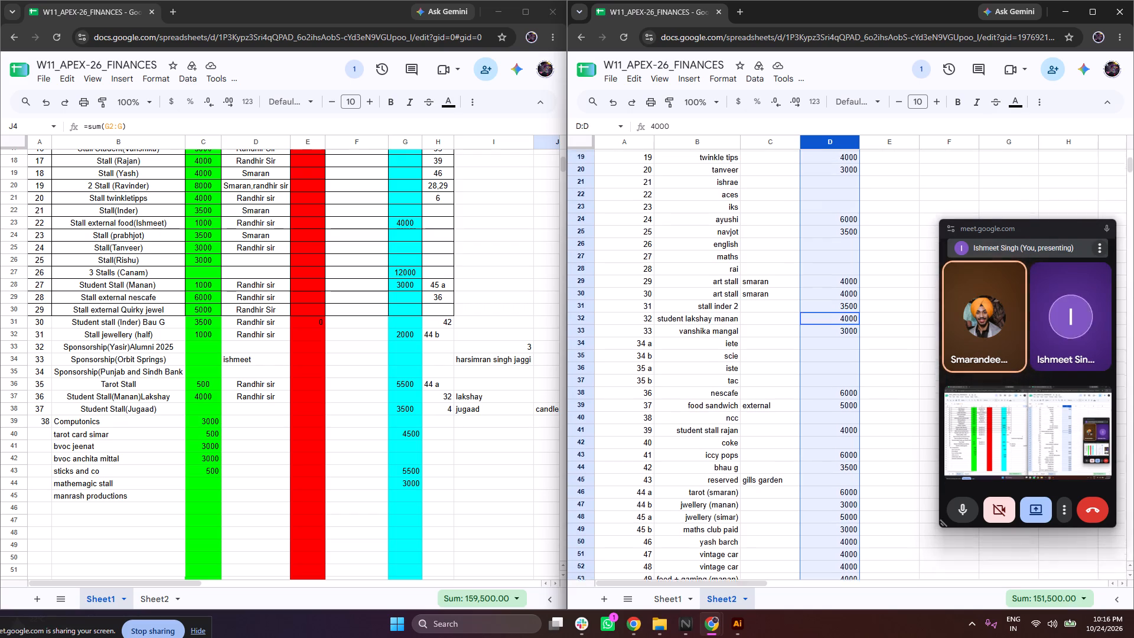
pyautogui.scroll(4, 758, 439)
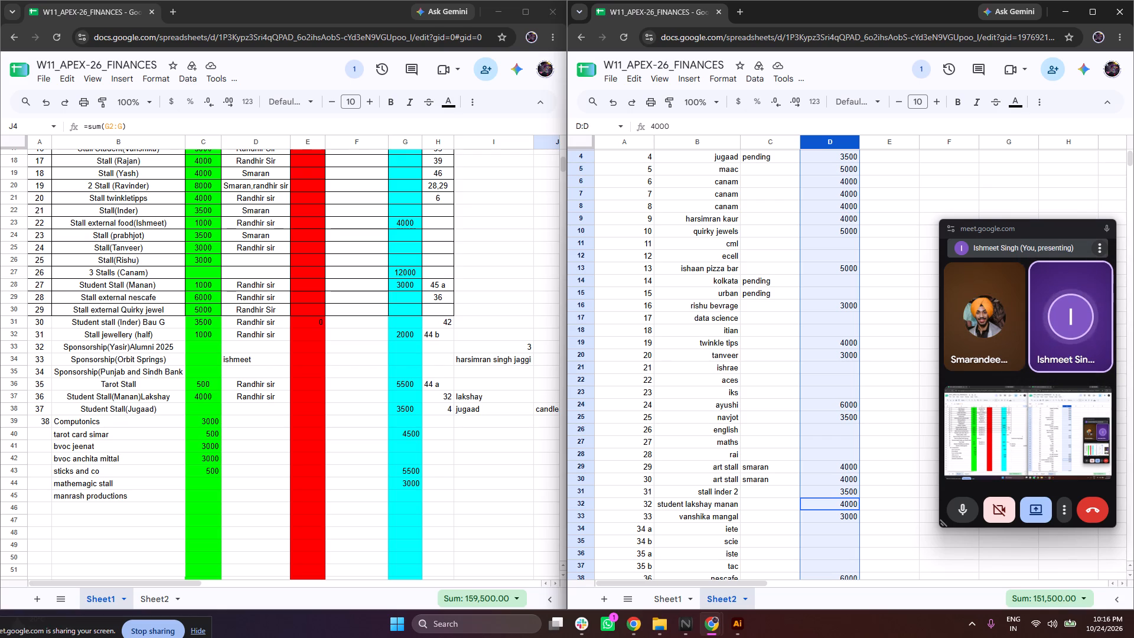
pyautogui.scroll(3, 422, 394)
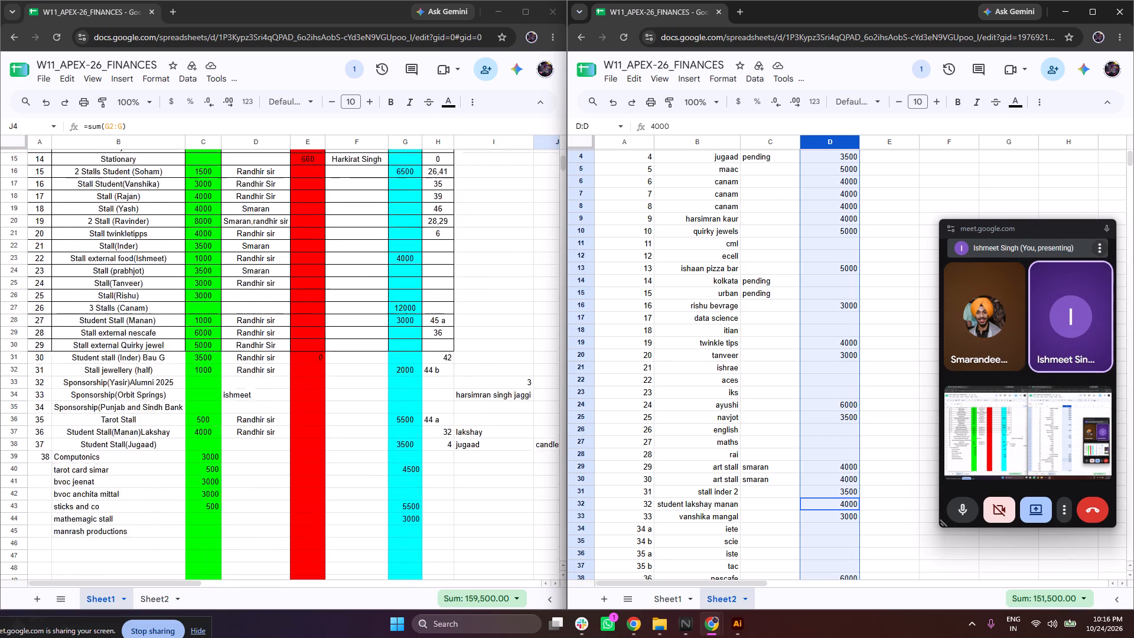
pyautogui.scroll(3, 422, 394)
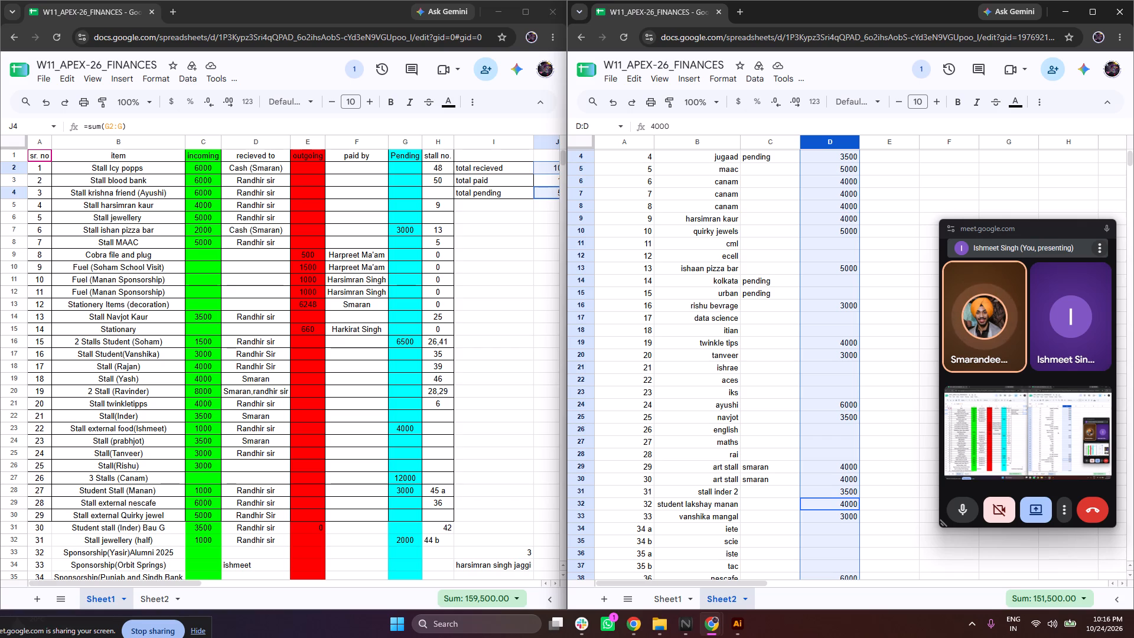
pyautogui.scroll(-2, 580, 337)
pyautogui.scroll(-4, 403, 370)
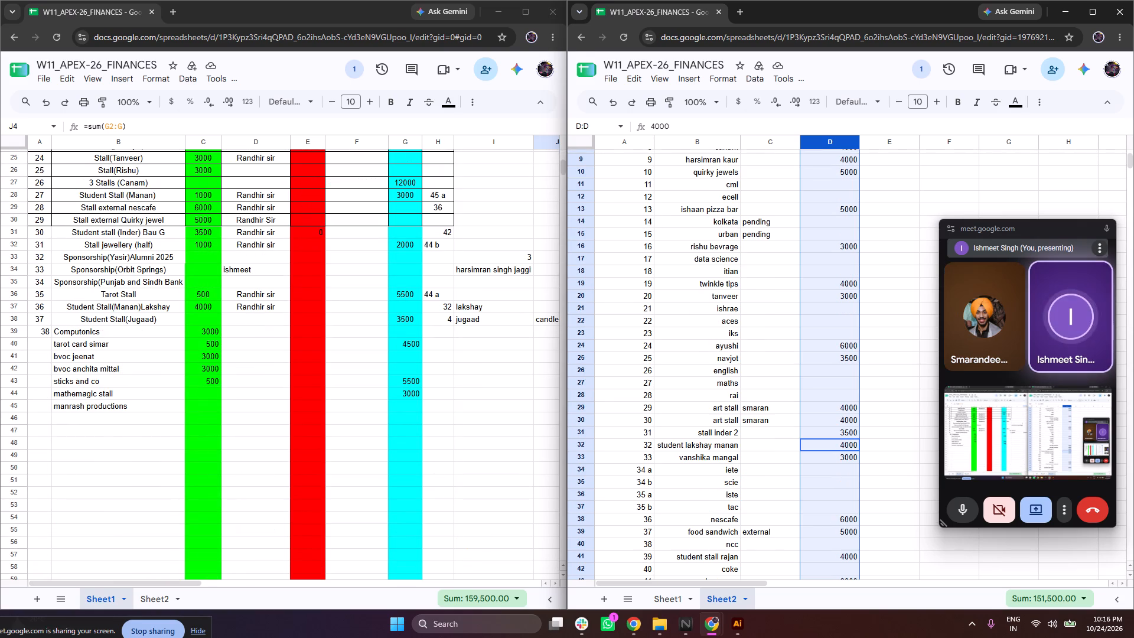
# Check the Sheet1 pending amounts of mathemagic stall and sticks and co against the stall list in Sheet2.
pyautogui.click(412, 391)
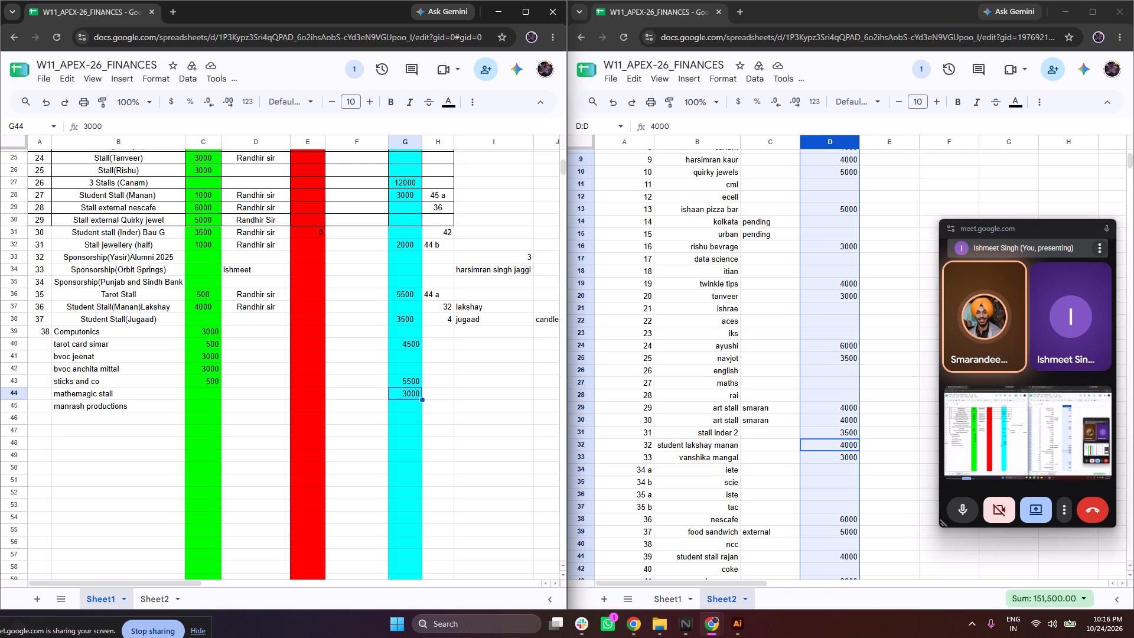
pyautogui.click(406, 382)
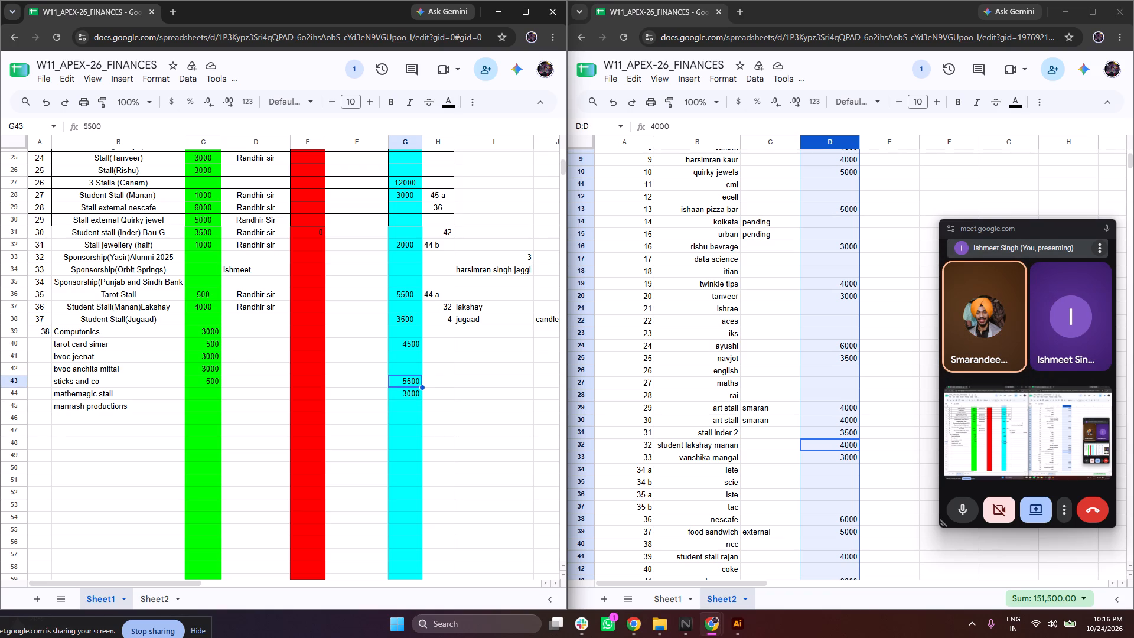
pyautogui.scroll(-2, 761, 362)
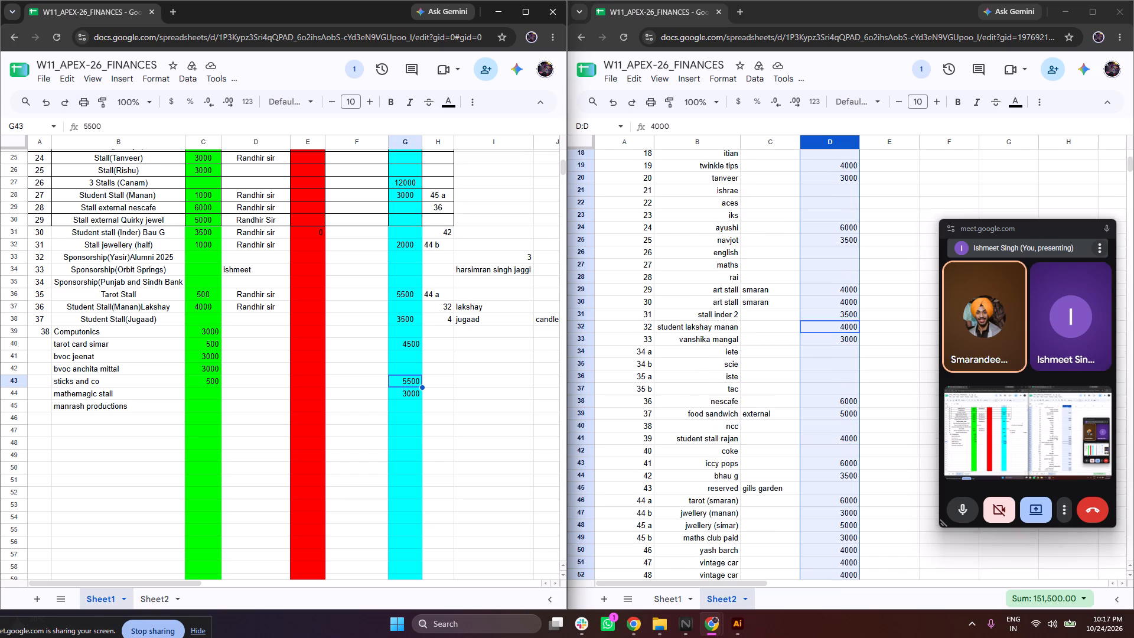
pyautogui.scroll(-3, 761, 362)
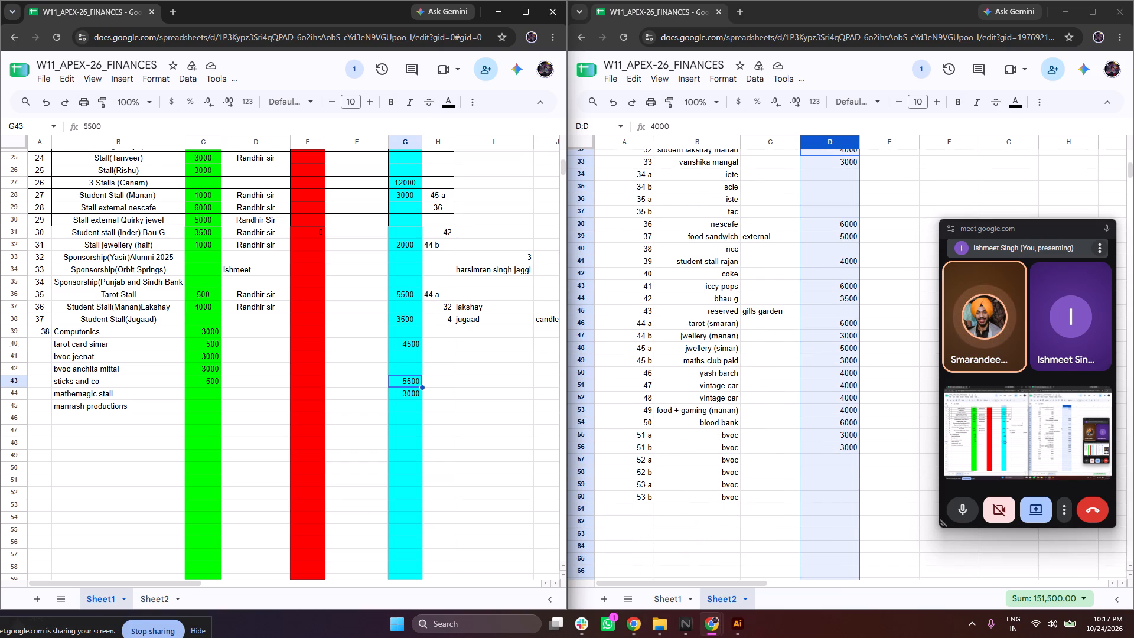
pyautogui.scroll(3, 791, 287)
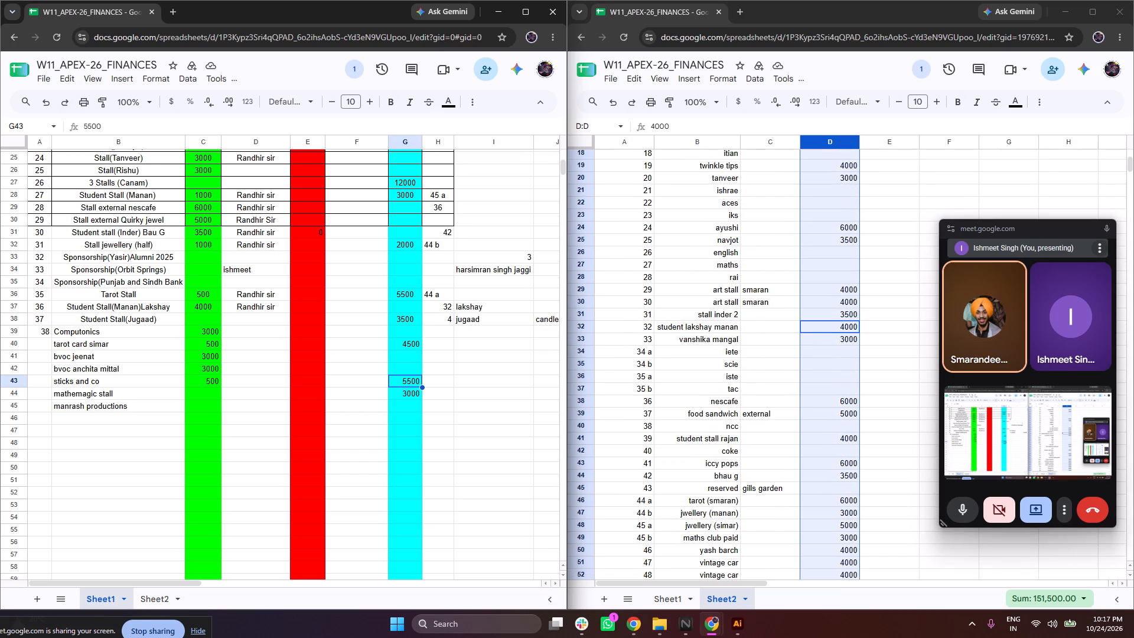
pyautogui.scroll(3, 797, 318)
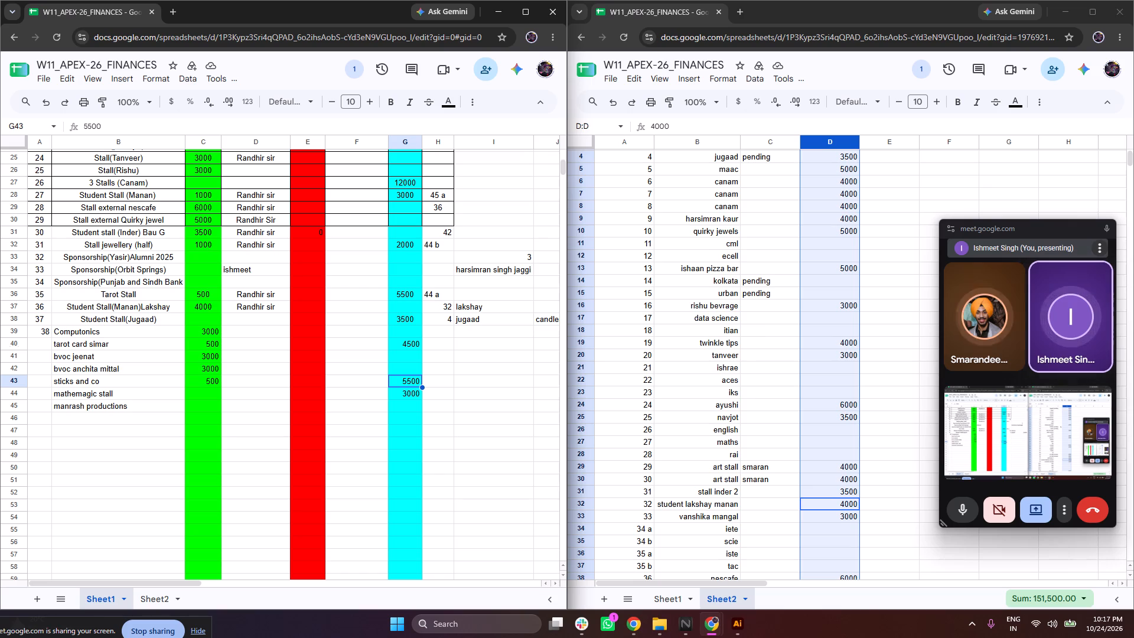
pyautogui.scroll(2, 786, 277)
pyautogui.scroll(-4, 786, 277)
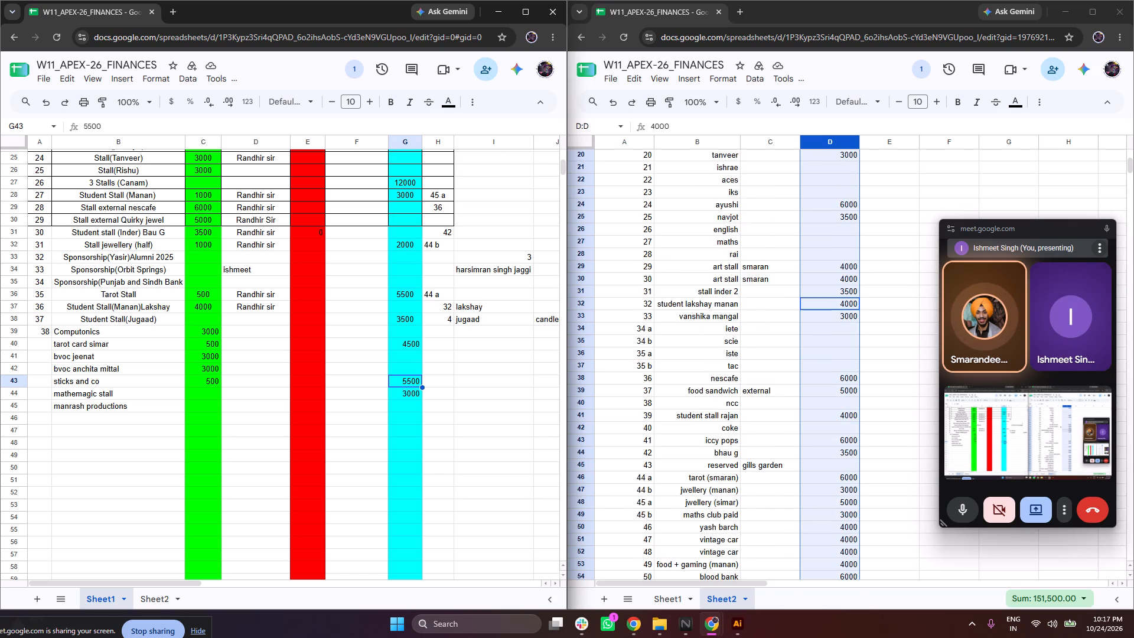
pyautogui.scroll(-2, 786, 277)
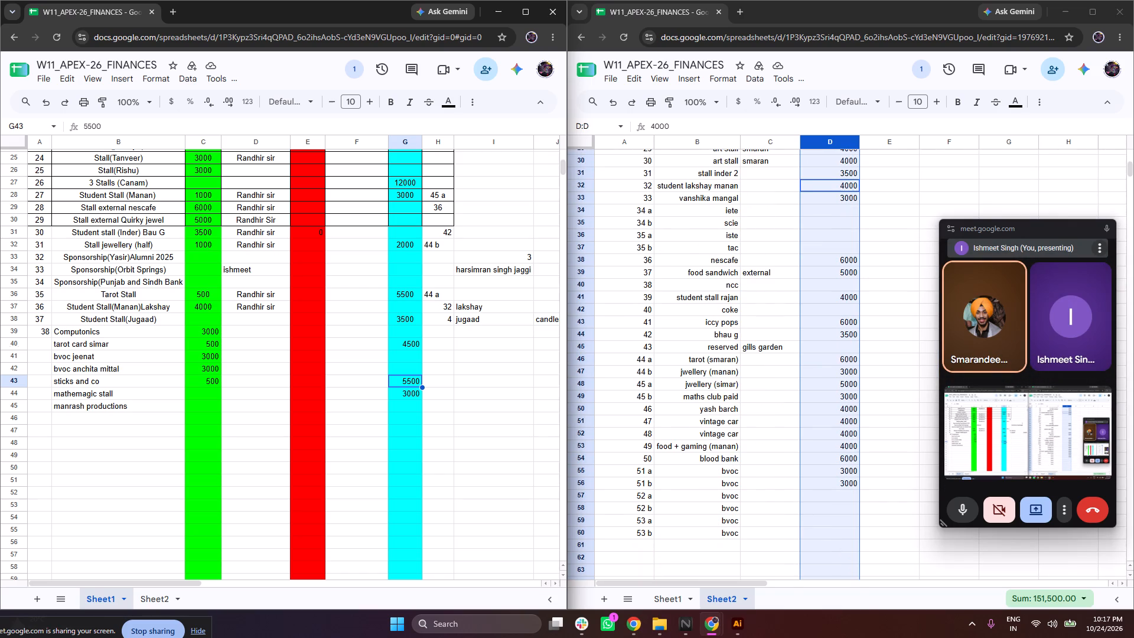
# Review the full Sheet2 stall list against Sheet1's entries to find stalls whose fees are missing.
pyautogui.scroll(1, 725, 424)
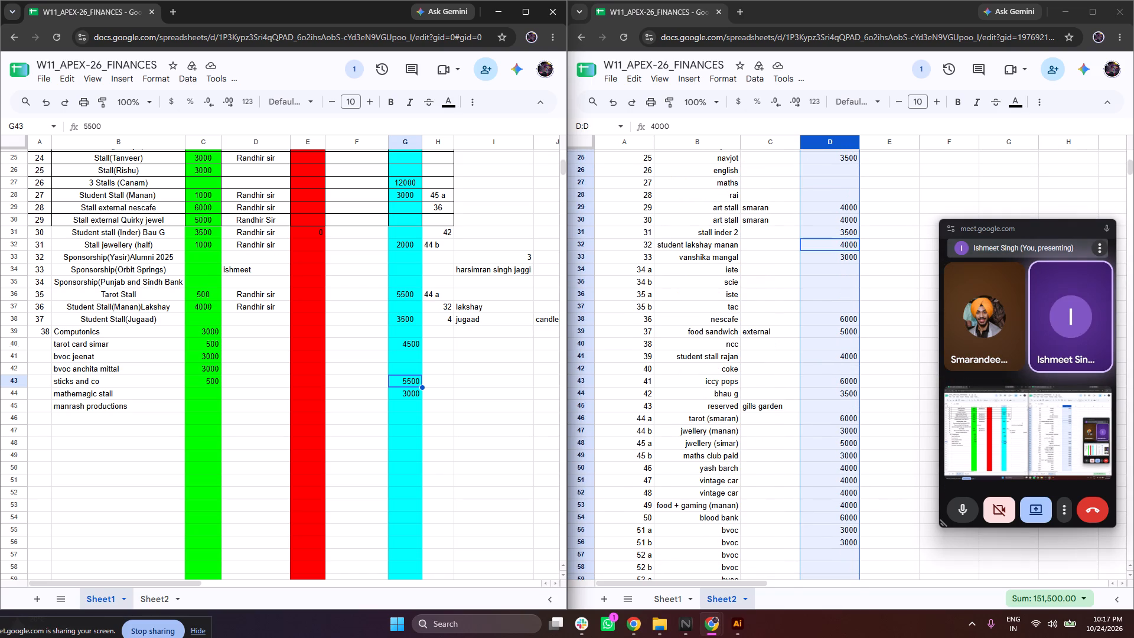
pyautogui.scroll(6, 724, 424)
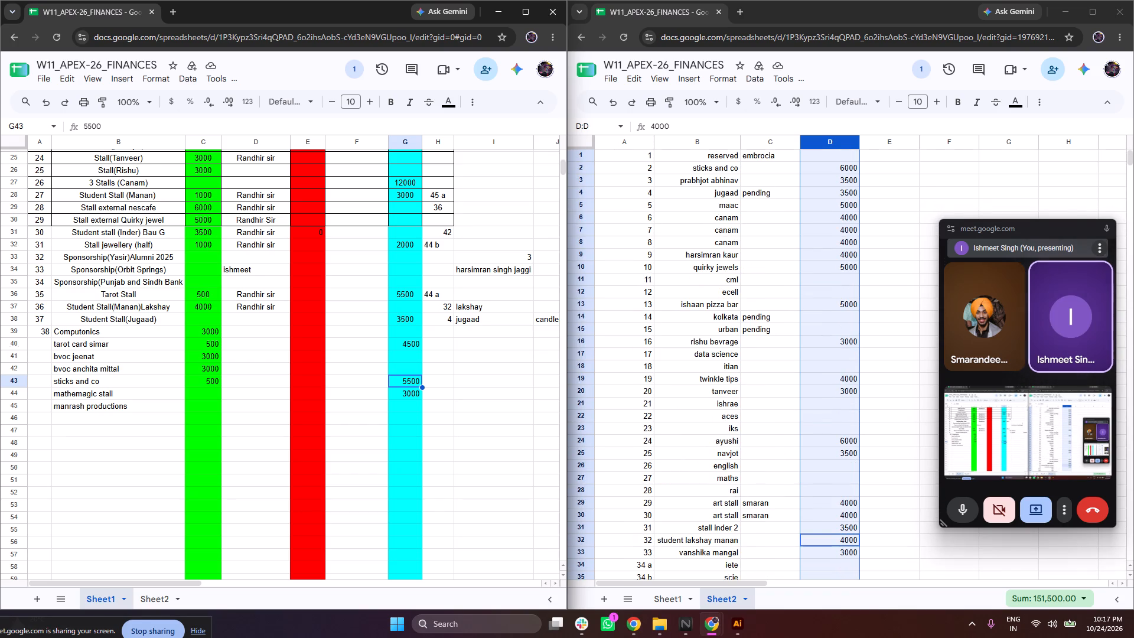
pyautogui.scroll(1, 724, 423)
pyautogui.scroll(-3, 726, 485)
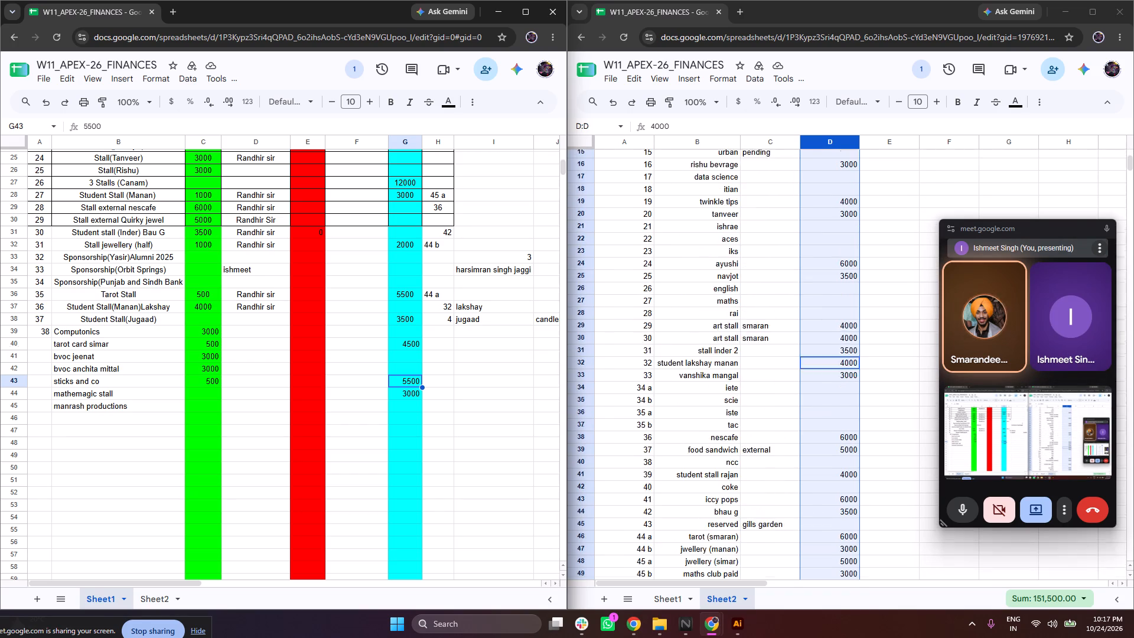
pyautogui.scroll(-3, 726, 483)
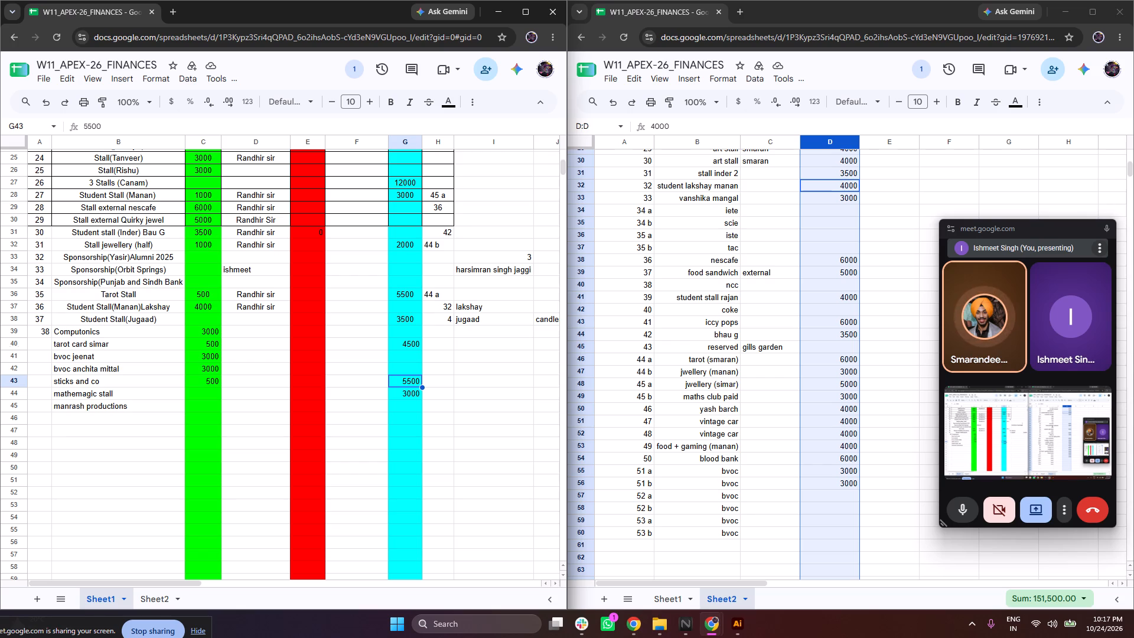
# Replace the pending urban entry at stall 15 in Sheet2 with computonic, clear its pending note, and enter a fee of 3000.
pyautogui.scroll(4, 729, 272)
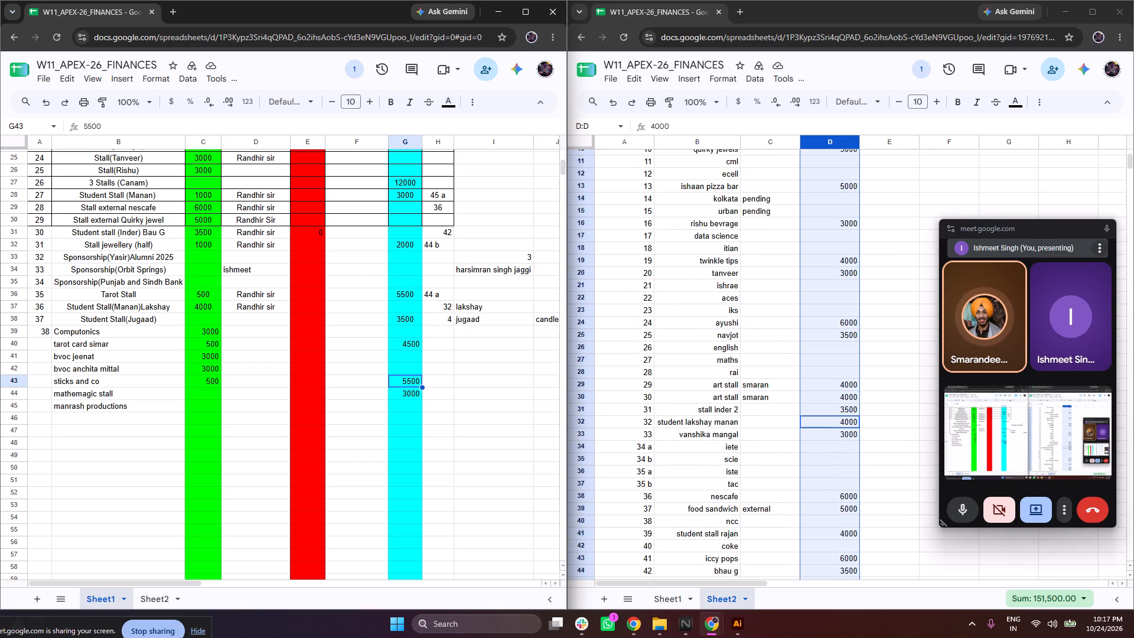
pyautogui.click(726, 212)
pyautogui.press('BackSpace')
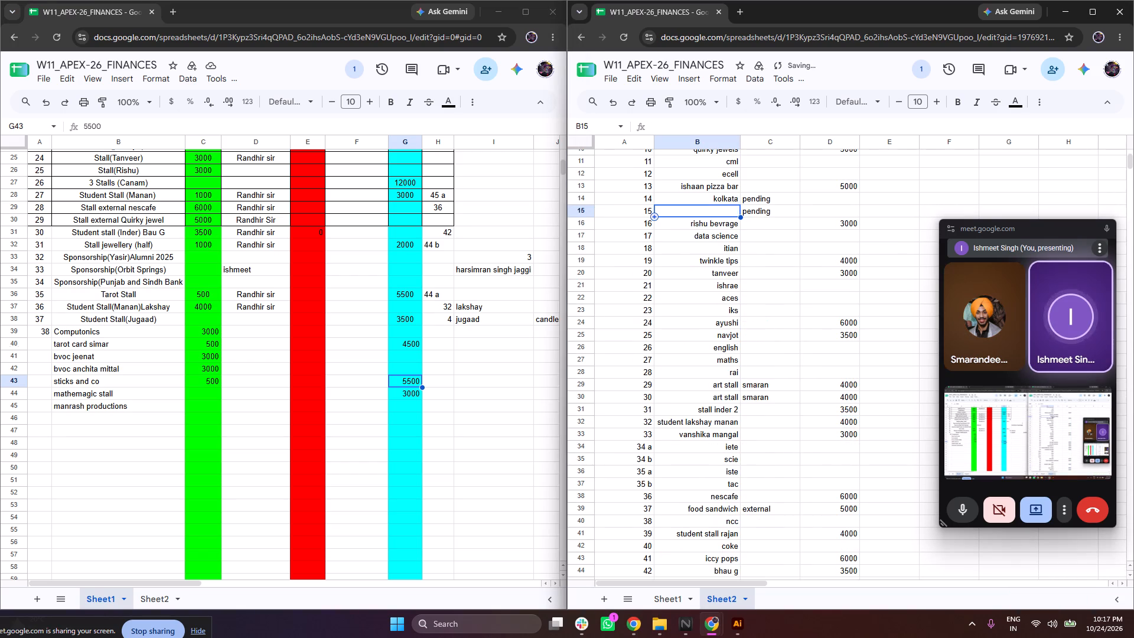
pyautogui.click(752, 213)
pyautogui.press('BackSpace')
pyautogui.click(720, 213)
pyautogui.write('computonic')
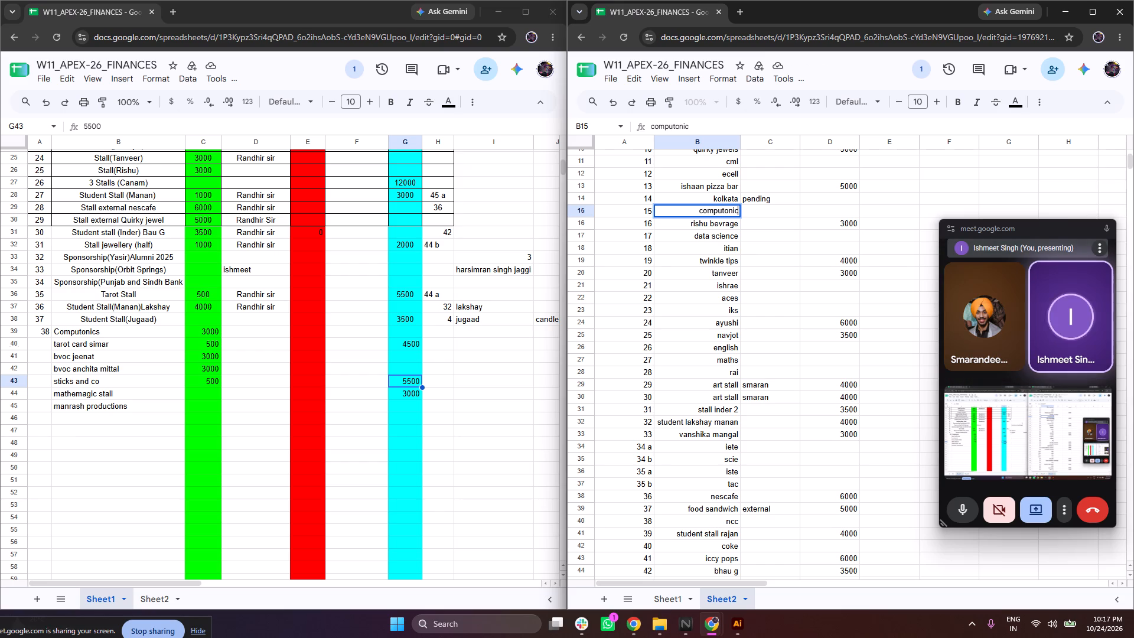
pyautogui.click(828, 210)
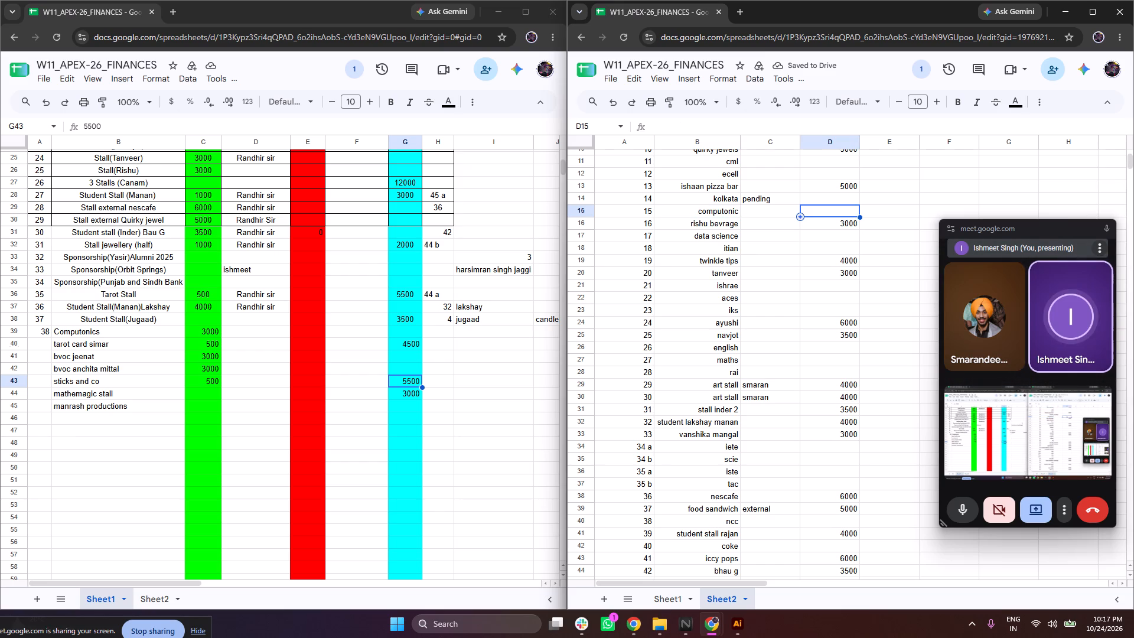
pyautogui.write('3000')
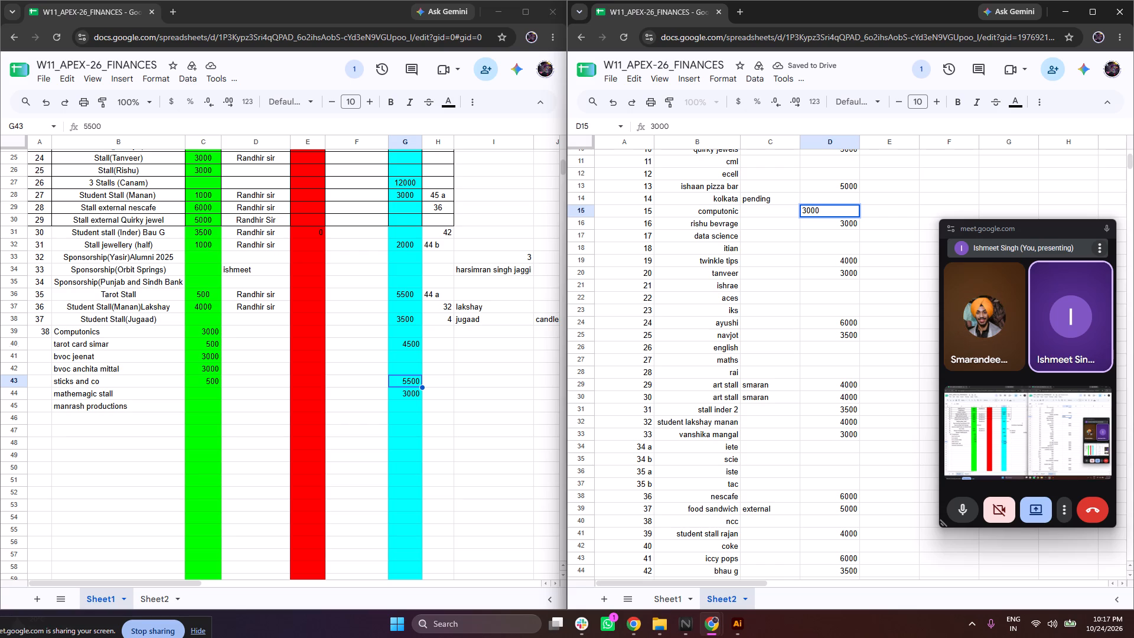
pyautogui.click(887, 207)
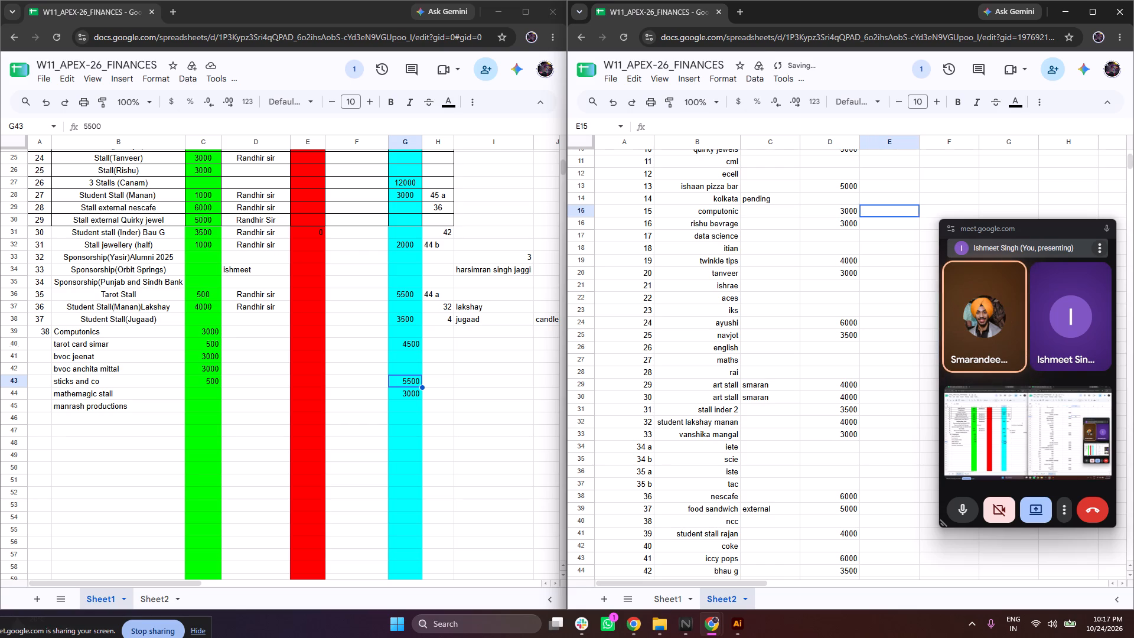
# Check the maths club fee at stall 45 b in Sheet2, and select all of column D to sum the stall fees again.
pyautogui.scroll(-2, 878, 220)
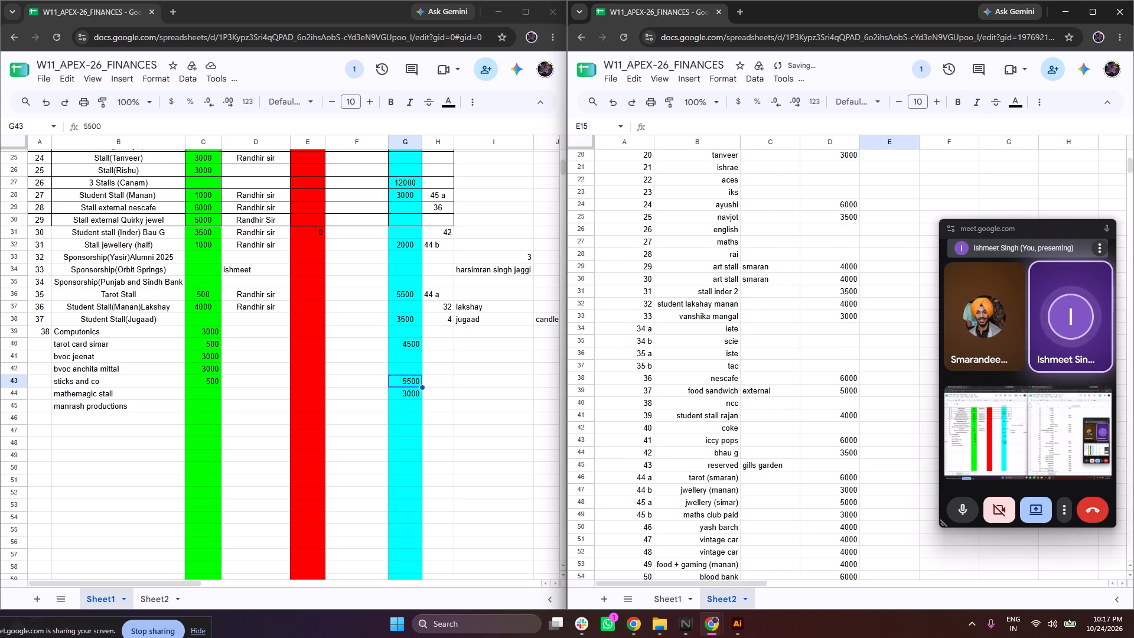
pyautogui.scroll(-1, 749, 277)
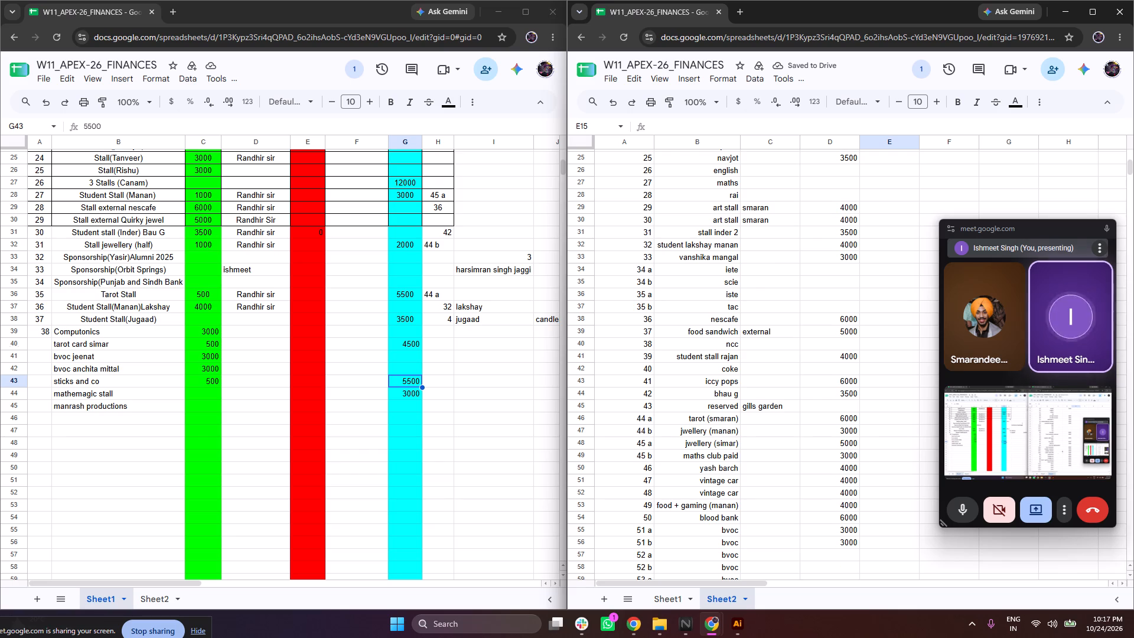
pyautogui.click(830, 460)
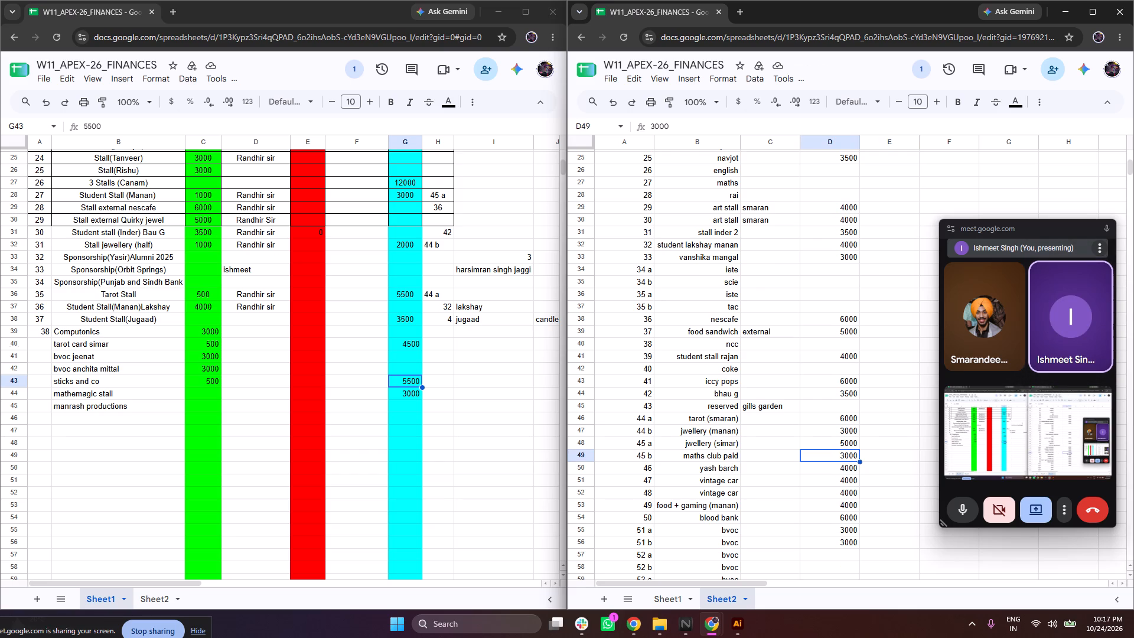
pyautogui.scroll(2, 901, 252)
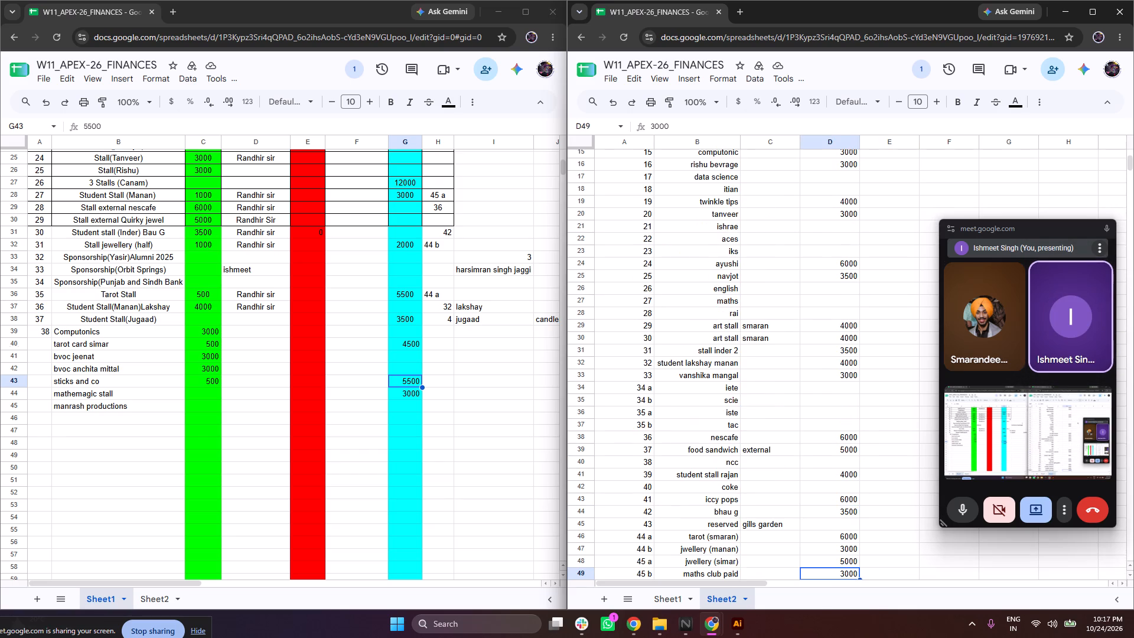
pyautogui.scroll(-1, 901, 252)
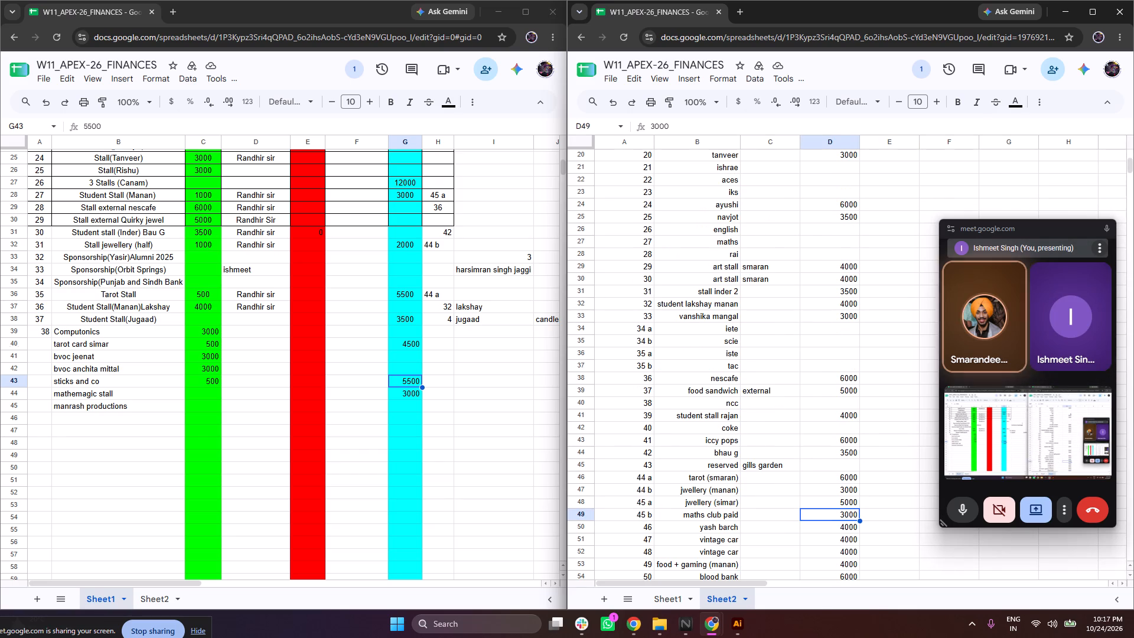
pyautogui.click(826, 144)
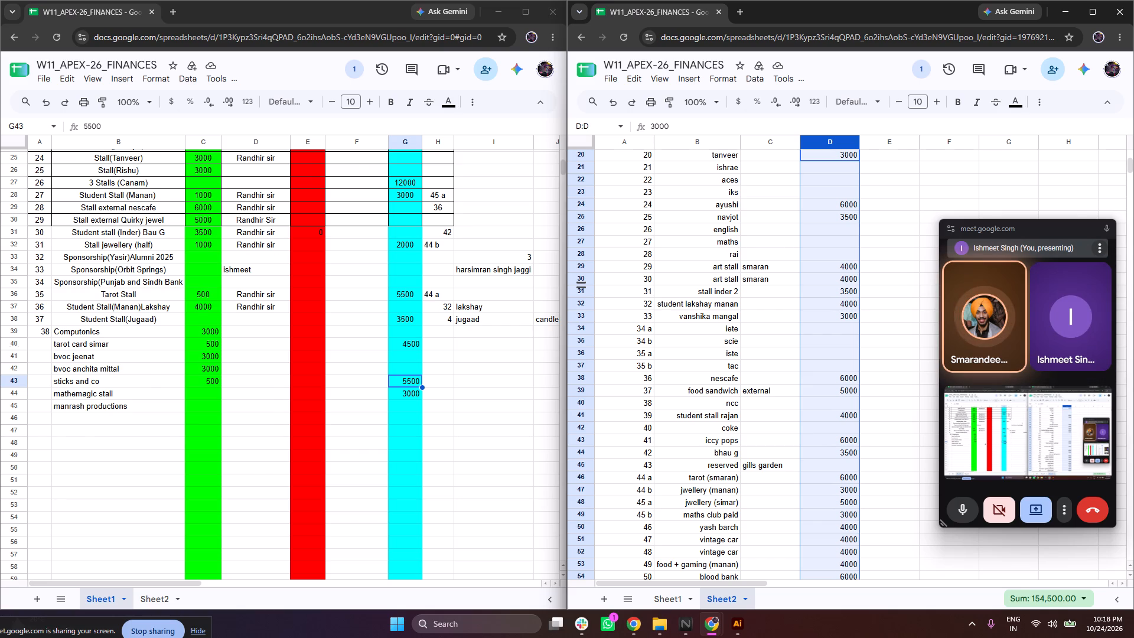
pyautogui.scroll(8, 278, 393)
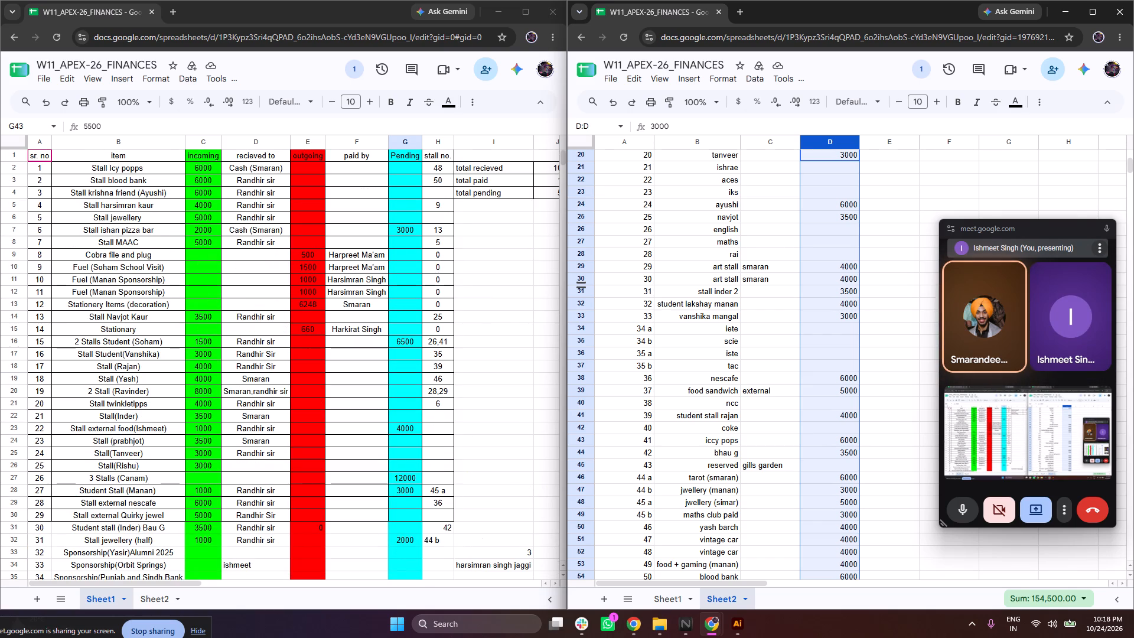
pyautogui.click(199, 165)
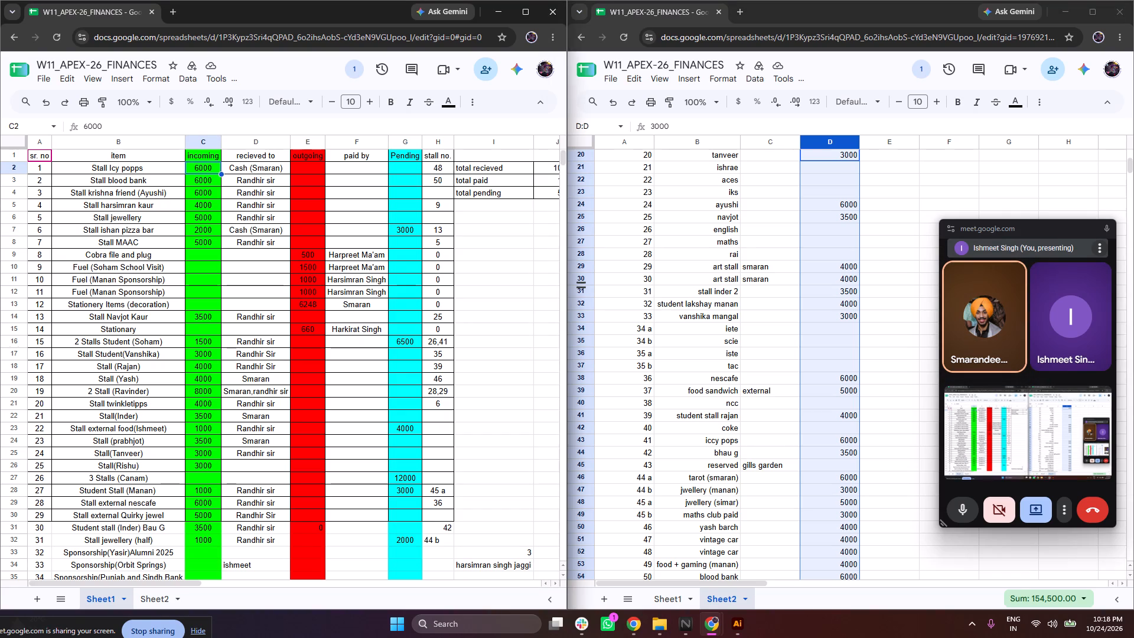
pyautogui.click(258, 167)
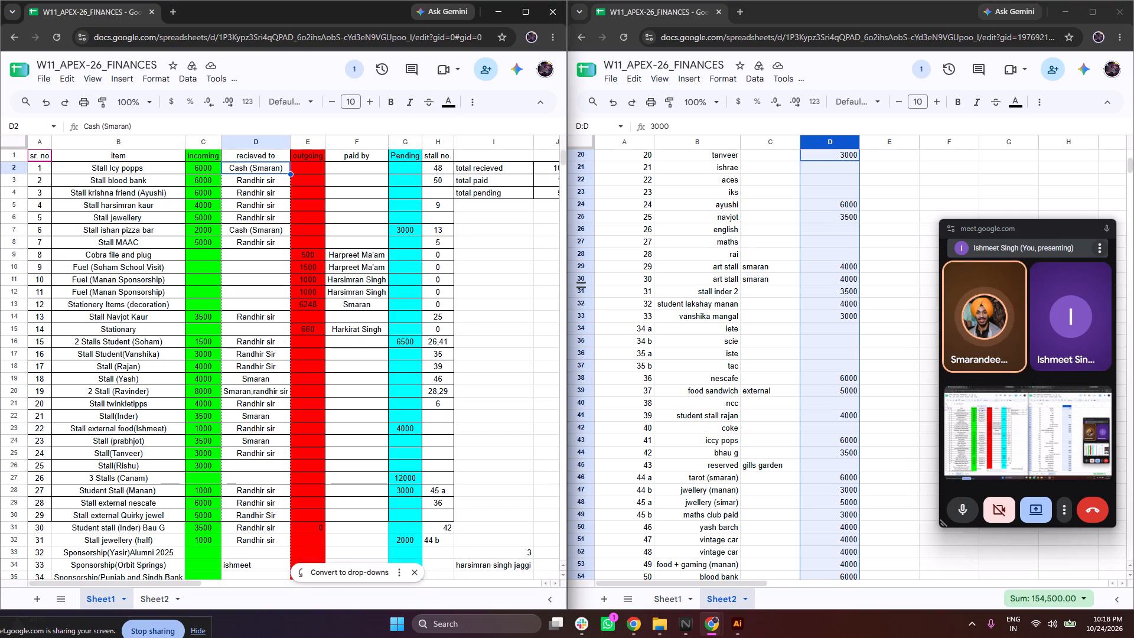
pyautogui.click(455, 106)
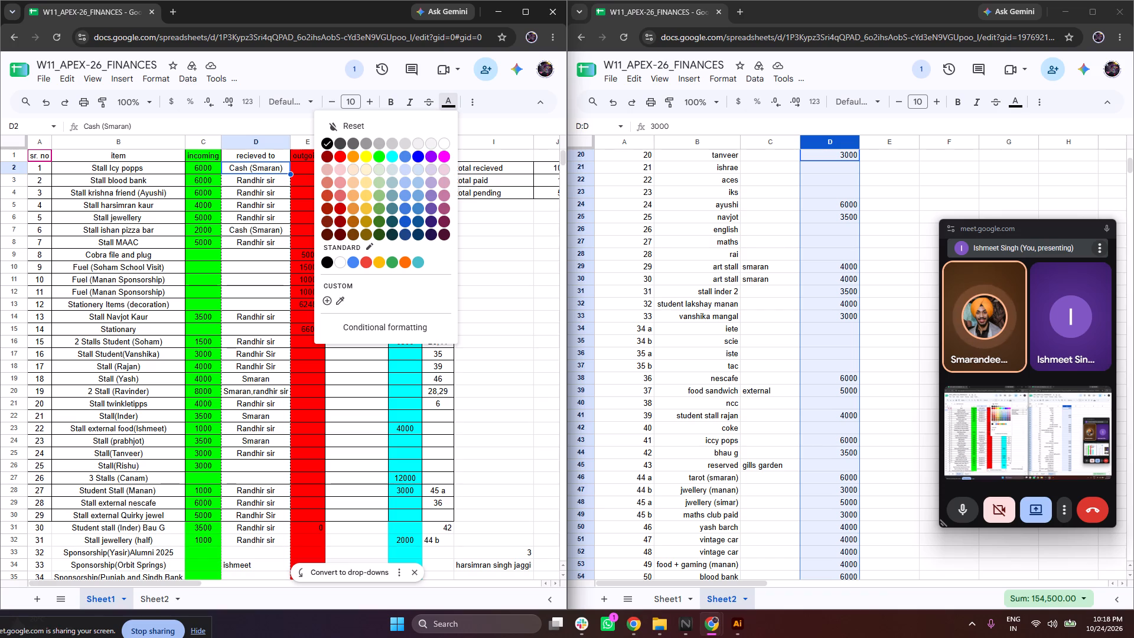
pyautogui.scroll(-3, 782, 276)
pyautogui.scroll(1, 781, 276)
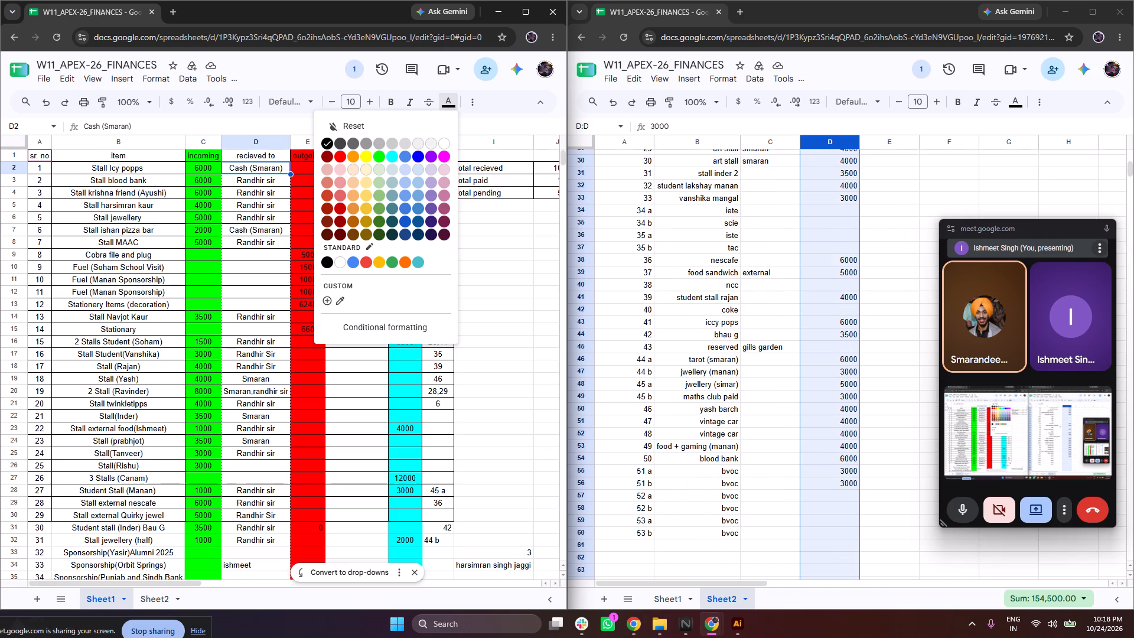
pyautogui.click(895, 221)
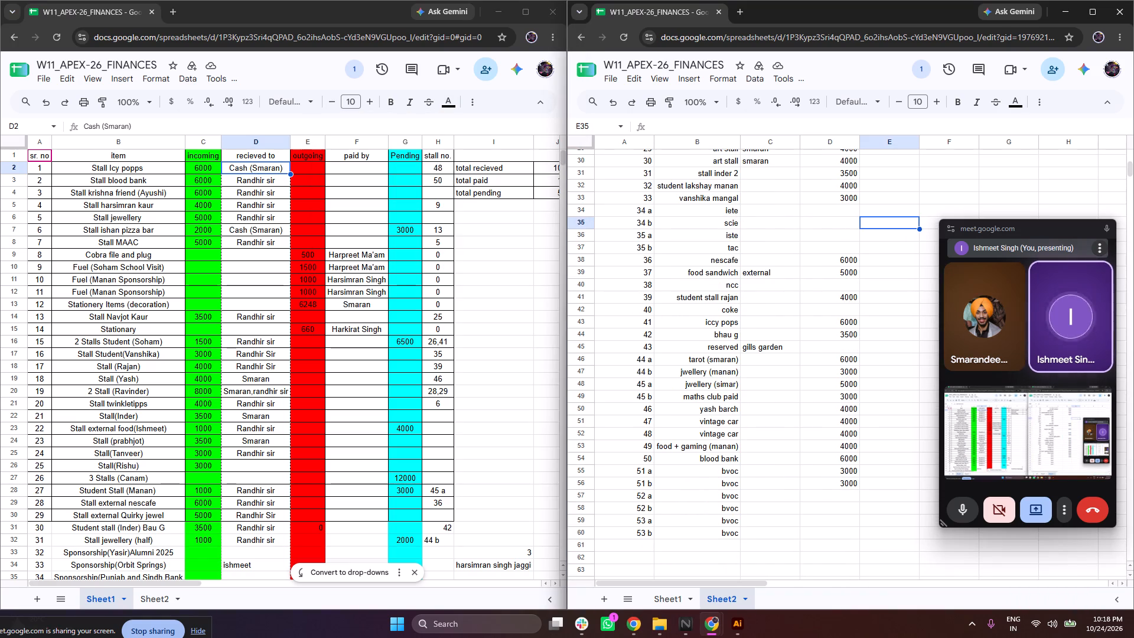
# Find the Sheet2 stall entry that matches Stall Icy popps from the first item row of Sheet1.
pyautogui.click(129, 170)
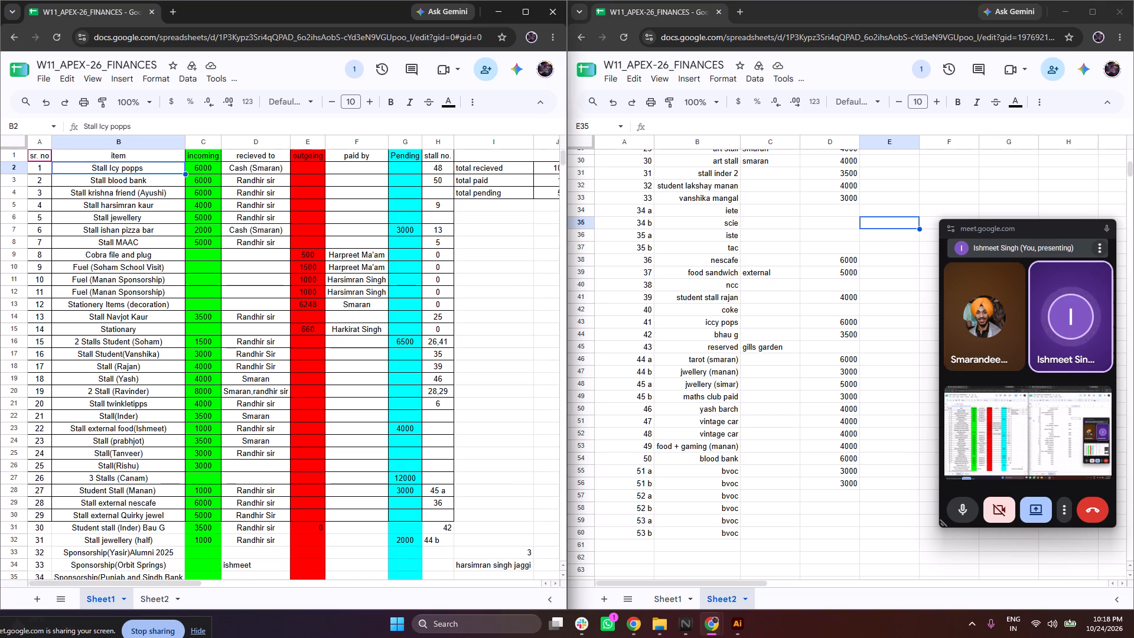
pyautogui.scroll(3, 872, 215)
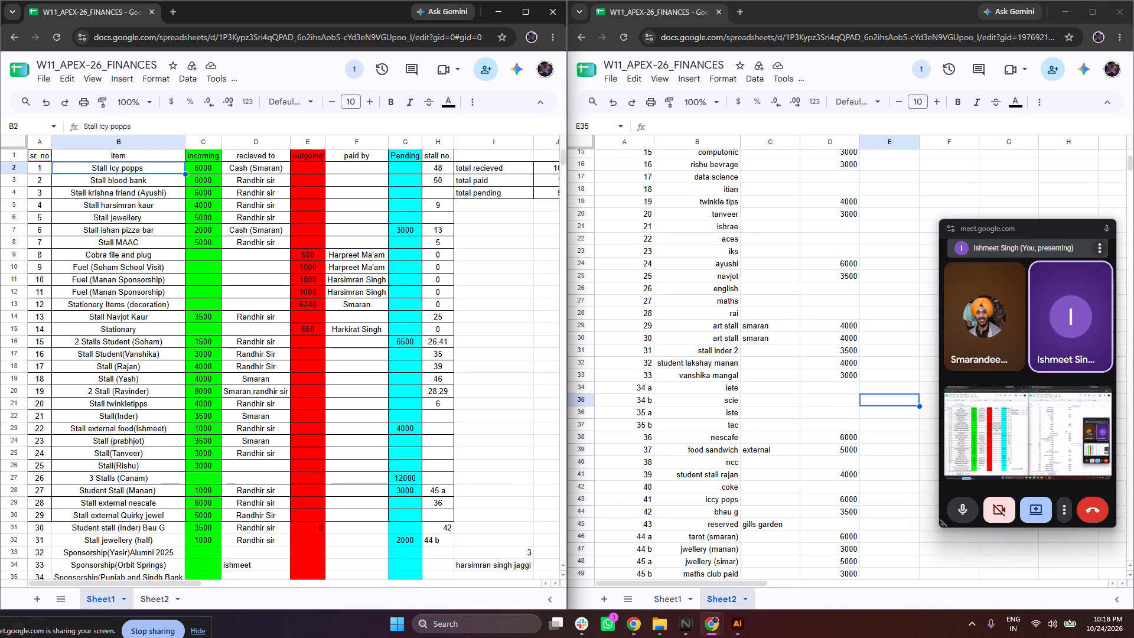
pyautogui.scroll(3, 769, 392)
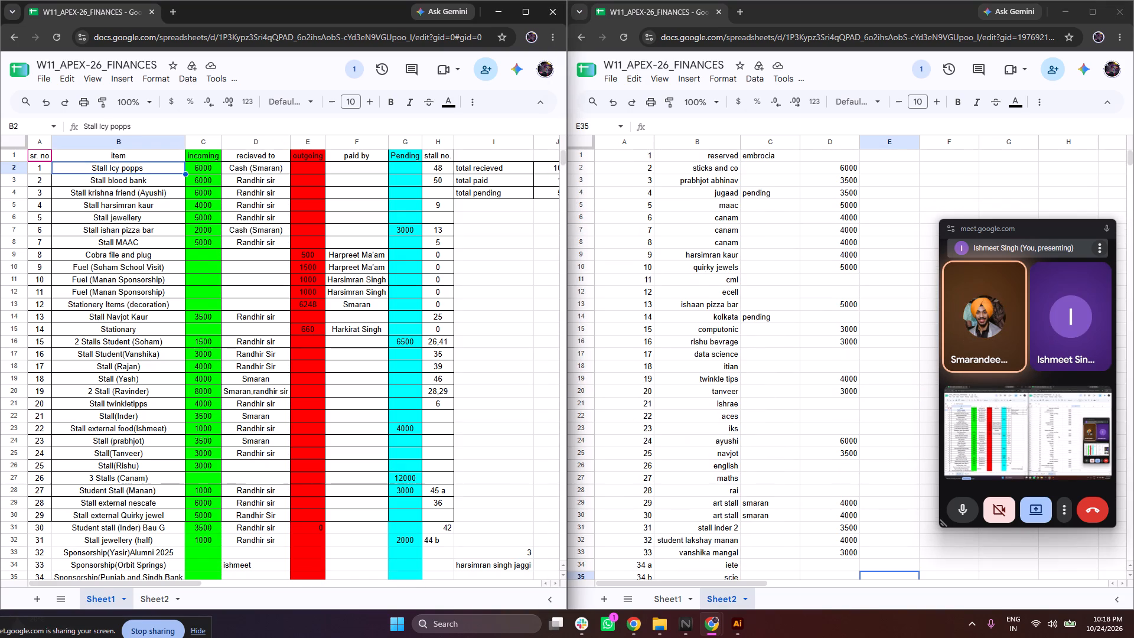
pyautogui.scroll(4, 774, 343)
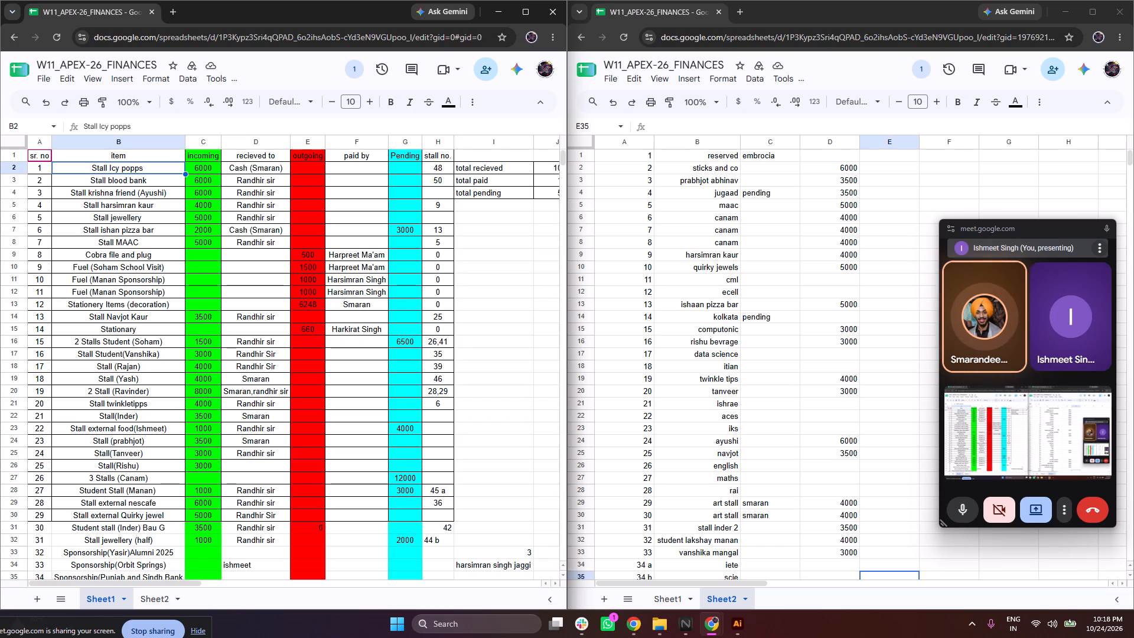
pyautogui.scroll(-2, 769, 296)
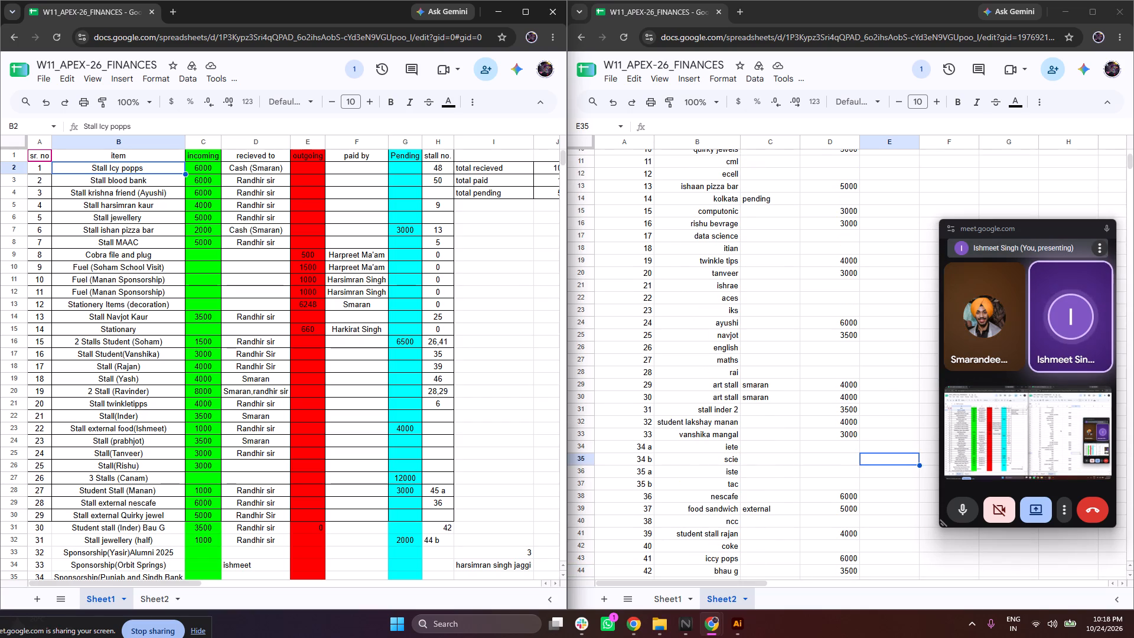
pyautogui.scroll(-3, 787, 305)
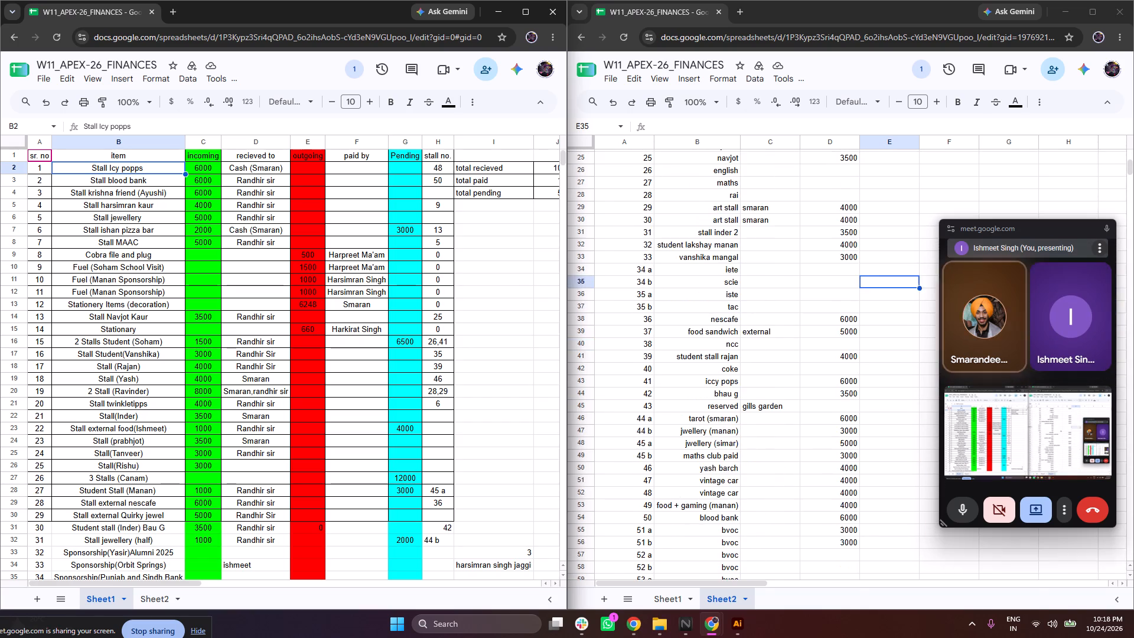
pyautogui.scroll(-1, 787, 305)
pyautogui.scroll(7, 787, 305)
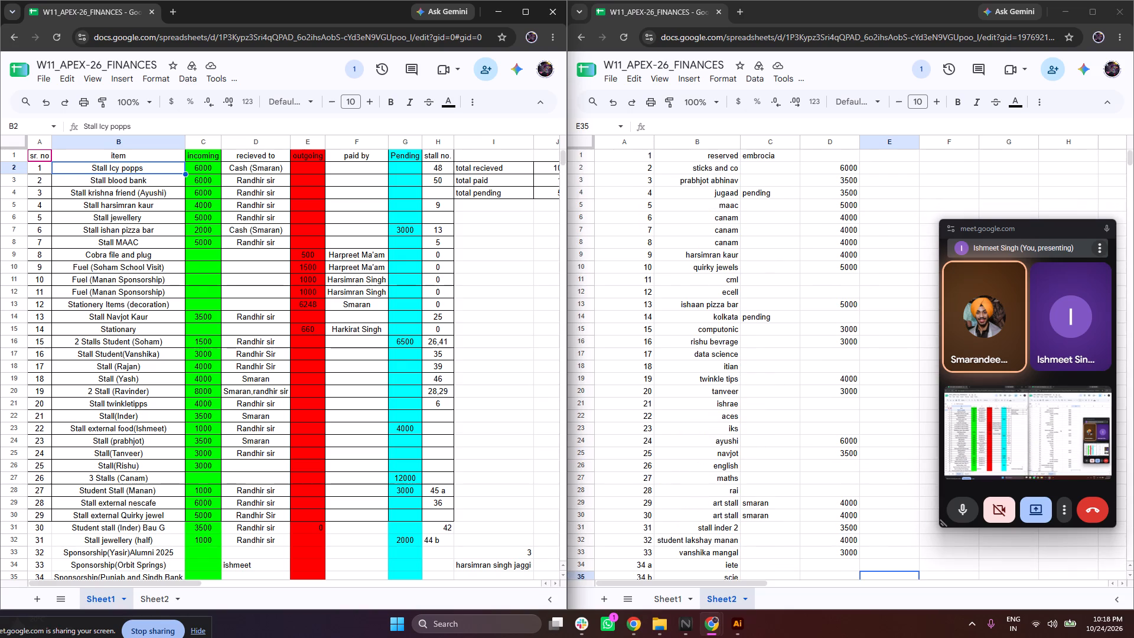
pyautogui.scroll(5, 793, 242)
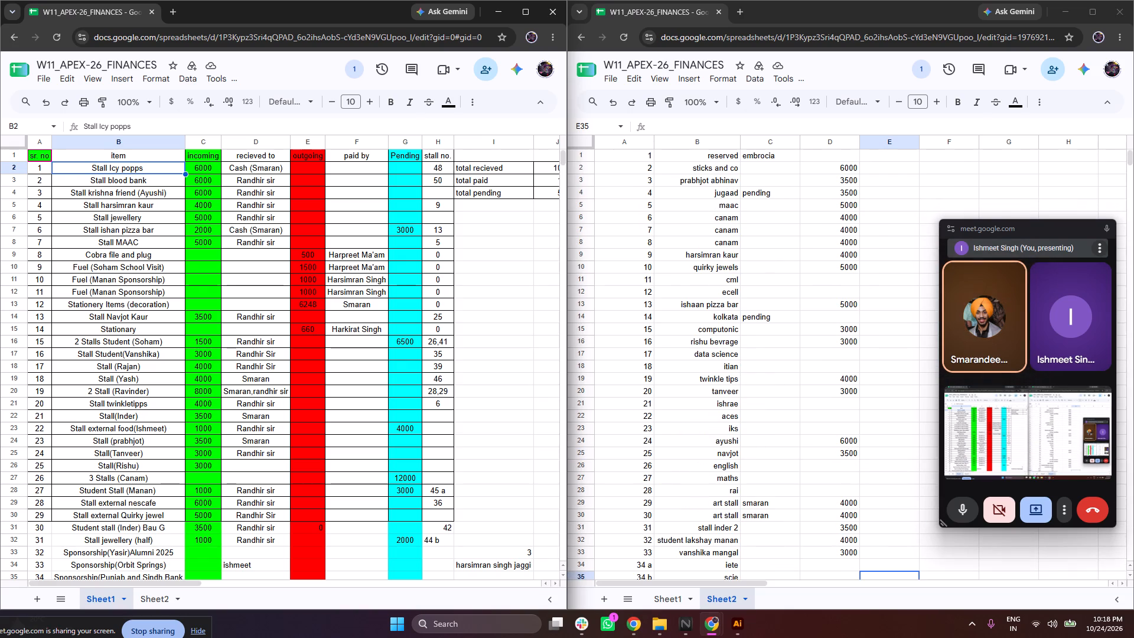
pyautogui.scroll(-2, 731, 439)
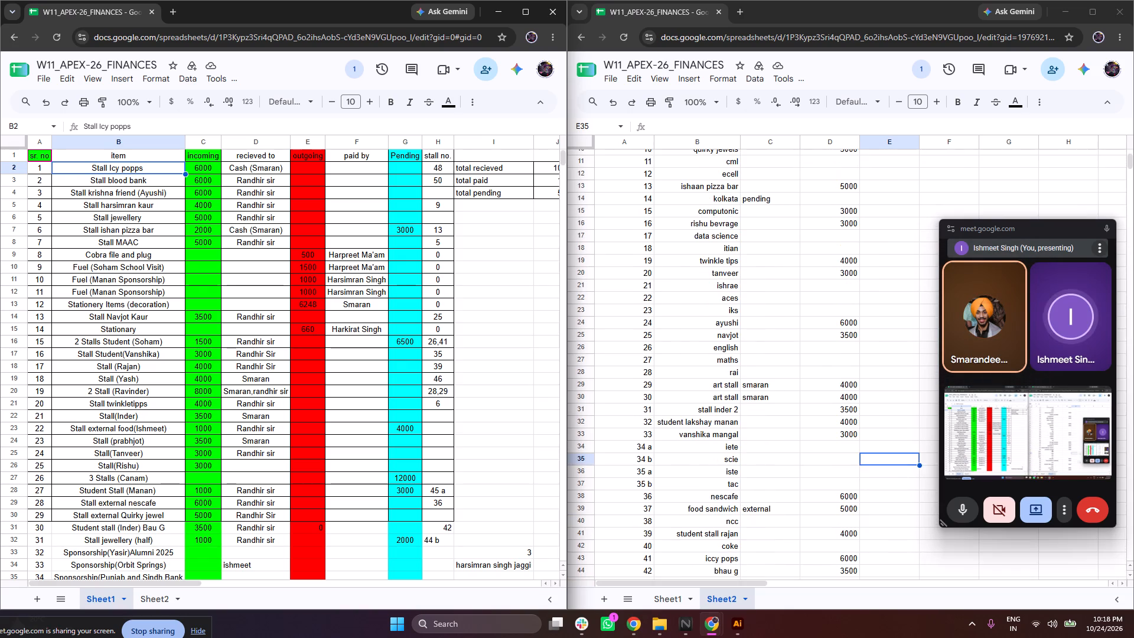
pyautogui.scroll(-1, 731, 440)
pyautogui.click(724, 497)
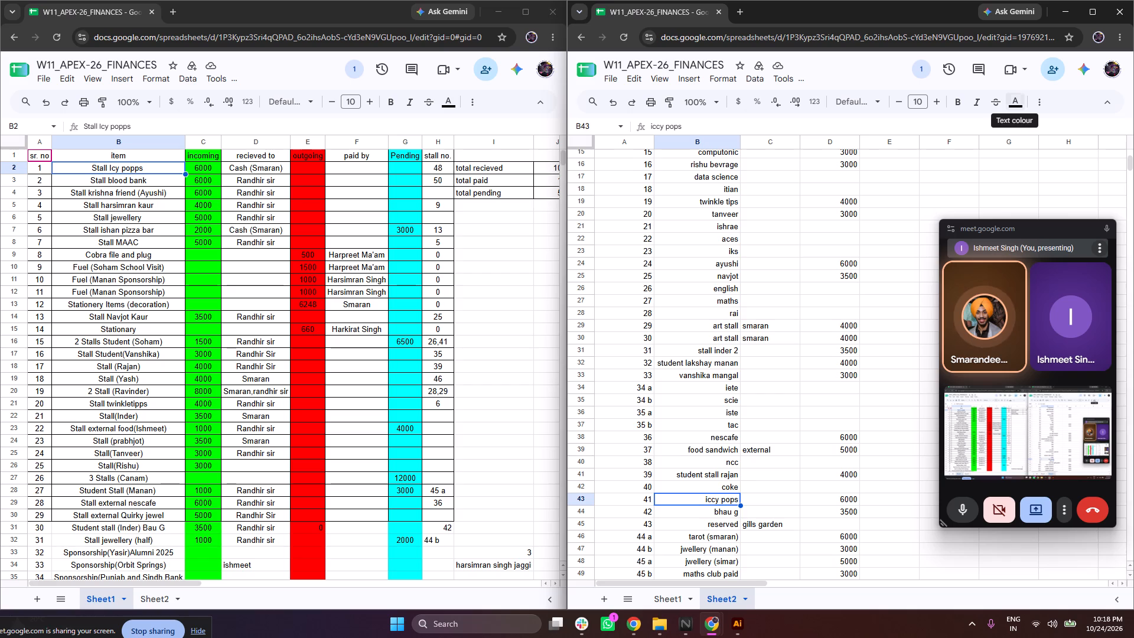
# Colour the Sheet2 names of stalls 2 (sticks and co), 3 and 4 (jugaad) with green text to mark them as matched.
pyautogui.scroll(4, 784, 281)
pyautogui.scroll(4, 762, 217)
pyautogui.click(721, 167)
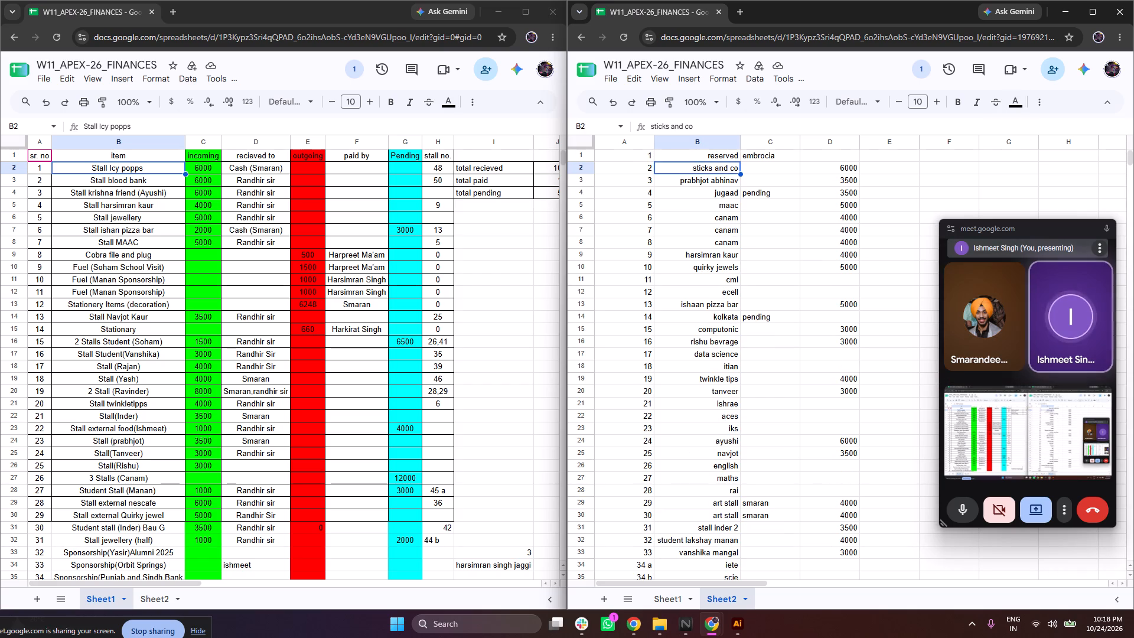
pyautogui.click(1015, 103)
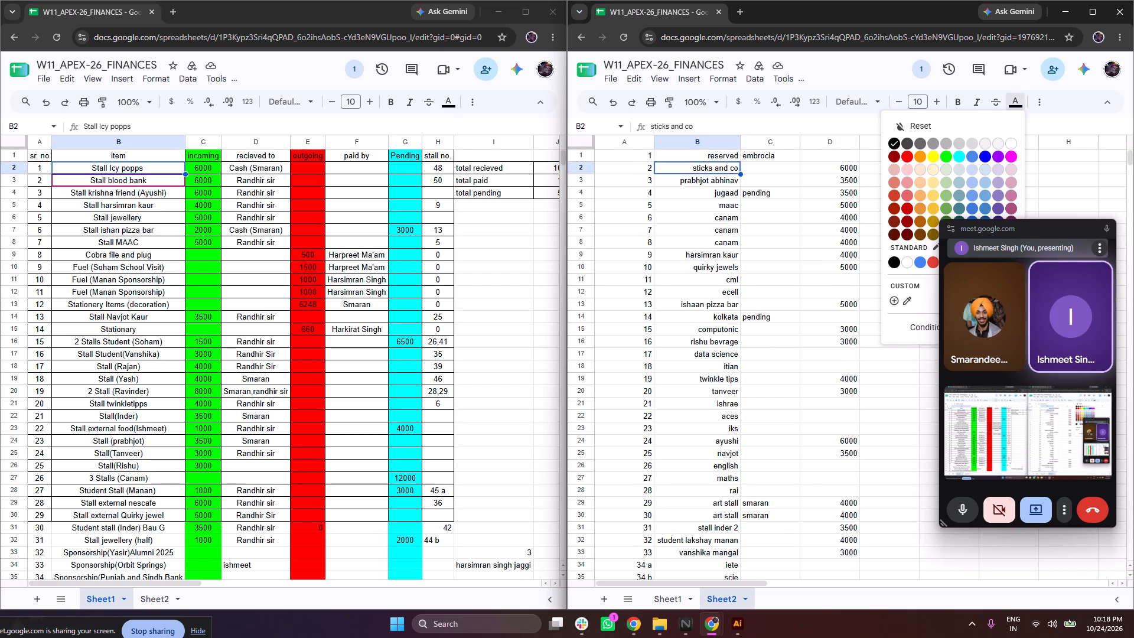
pyautogui.click(947, 156)
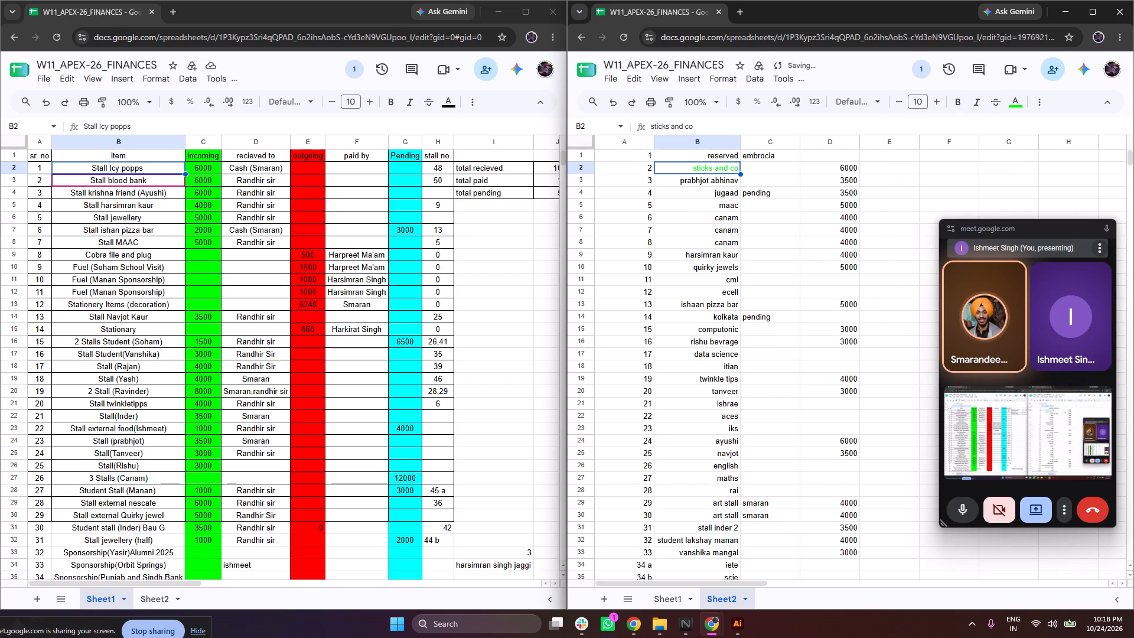
pyautogui.click(715, 178)
pyautogui.click(1023, 103)
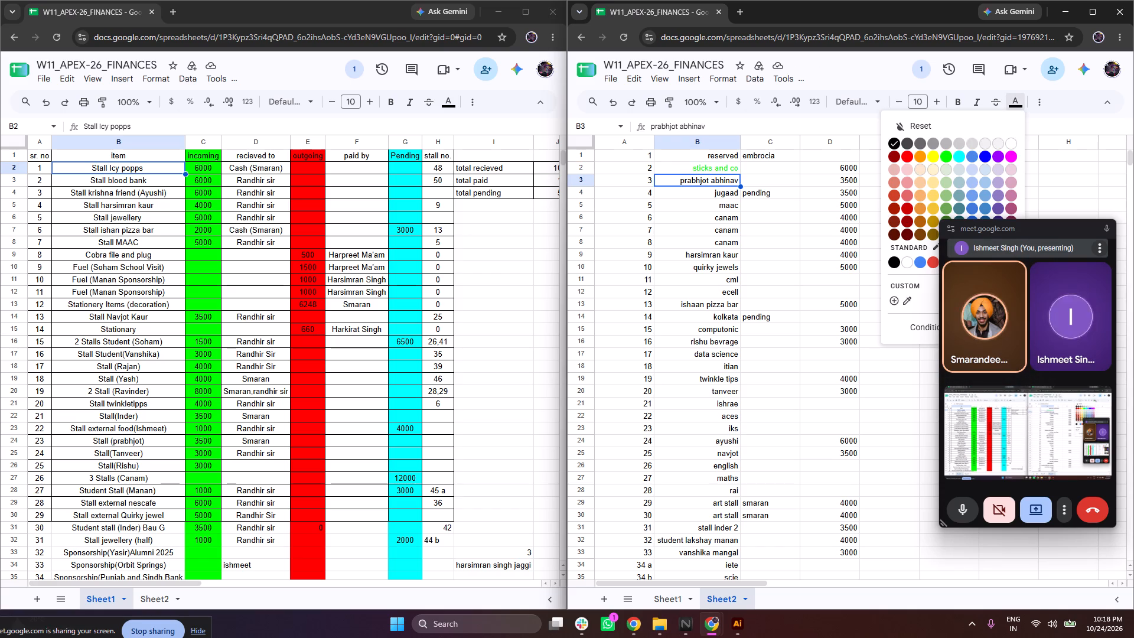
pyautogui.click(947, 152)
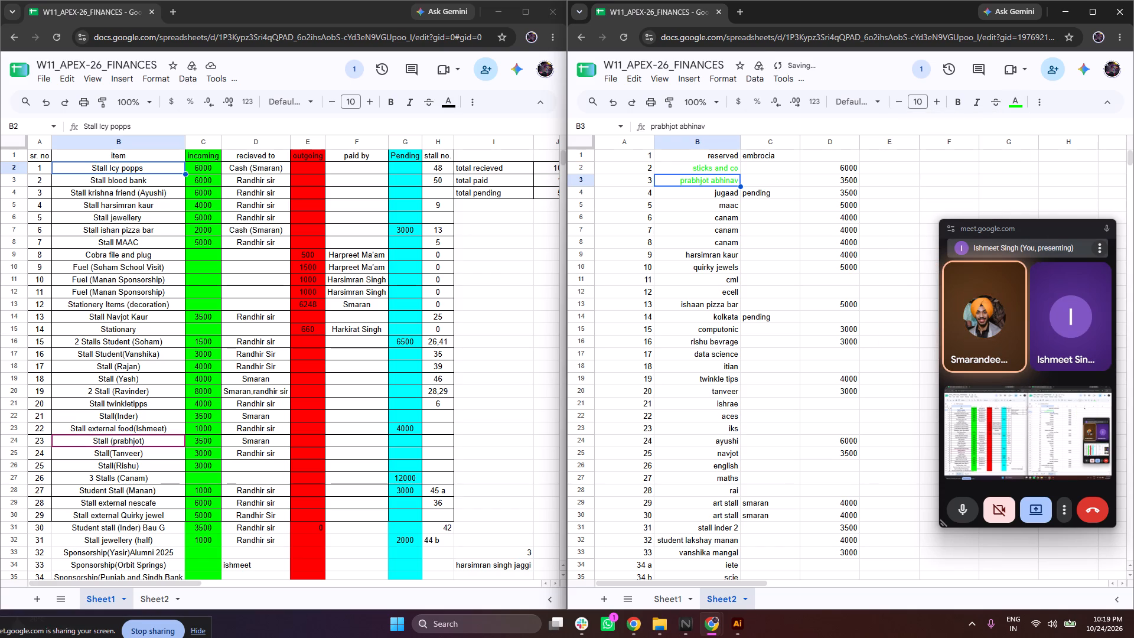
pyautogui.click(726, 193)
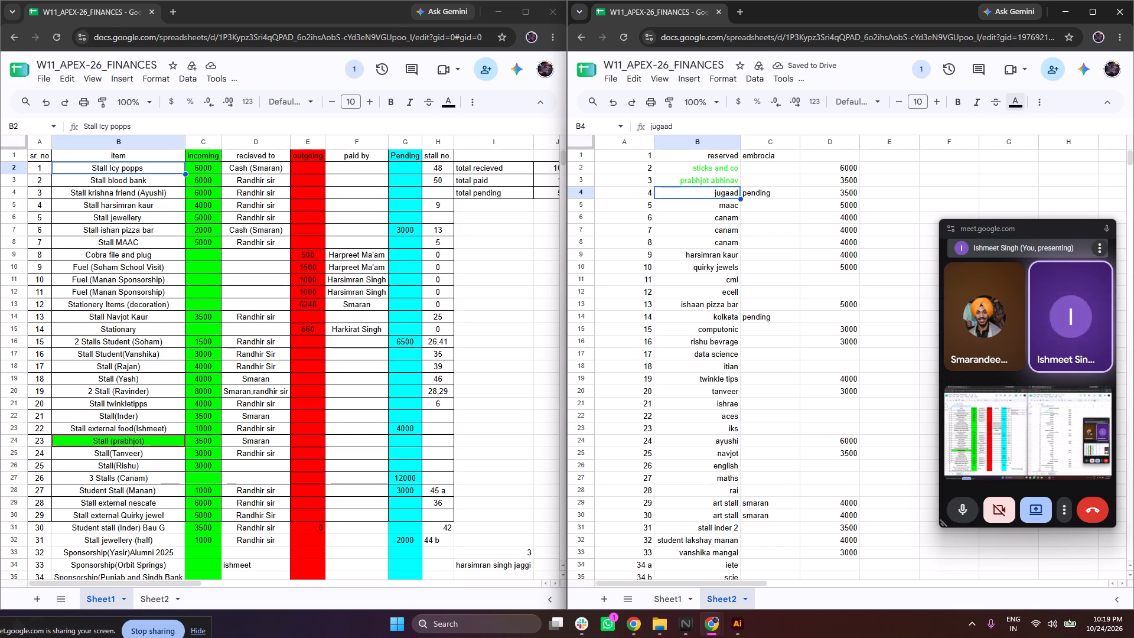
pyautogui.click(1016, 101)
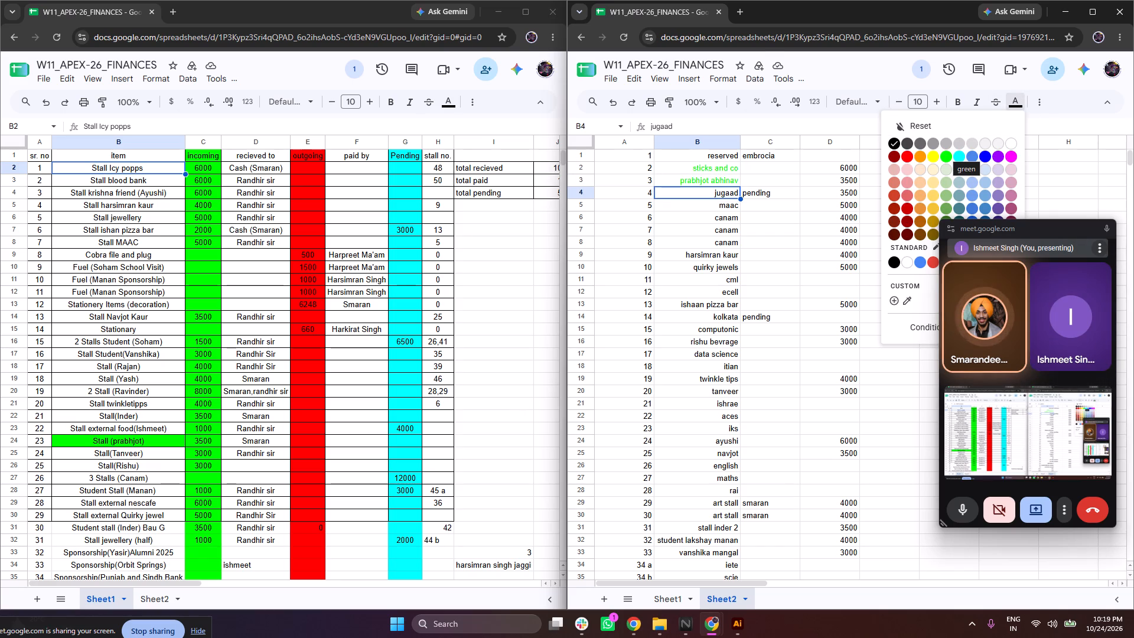
pyautogui.click(947, 152)
# Colour the Sheet2 names of stalls 5 to 10, from maac through the three canam stalls to quirky jewels, with green text.
pyautogui.click(731, 208)
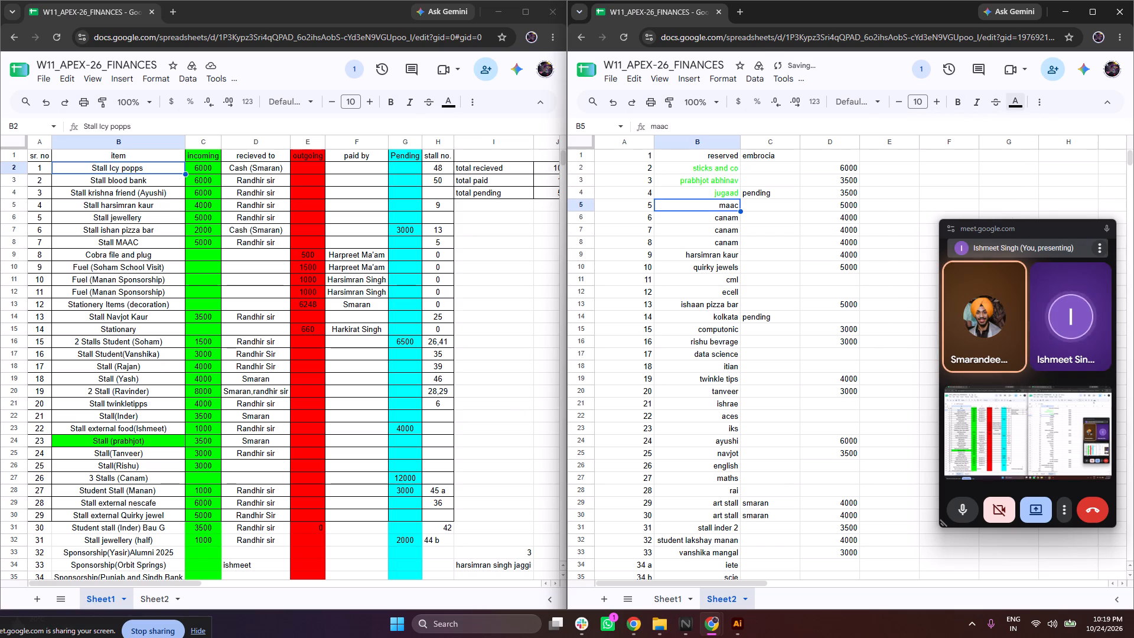
pyautogui.click(1016, 108)
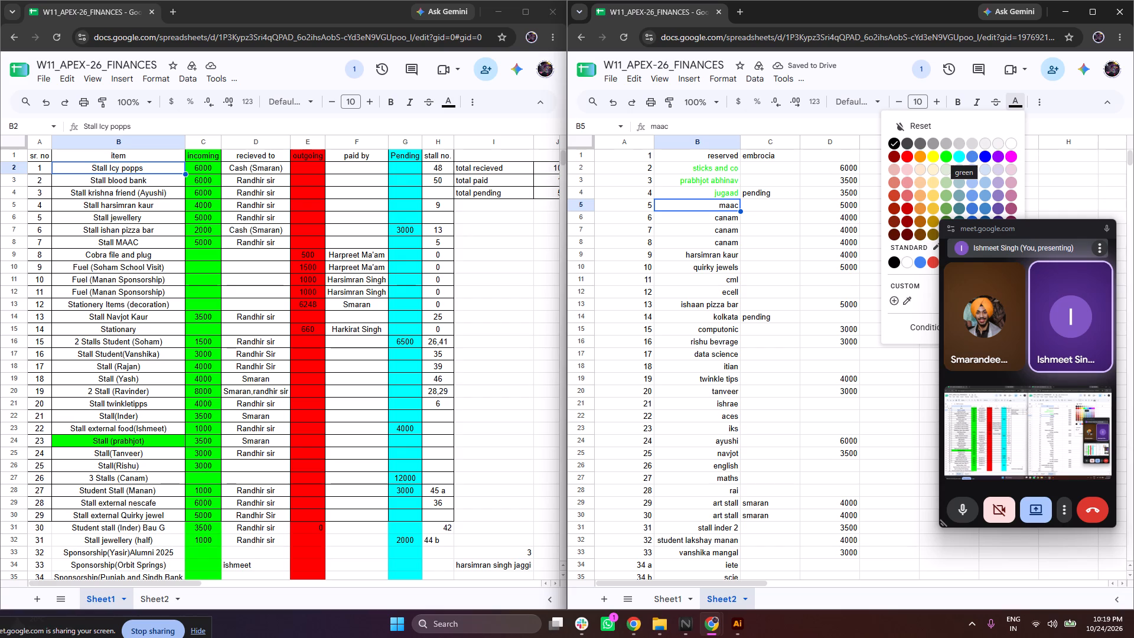
pyautogui.click(944, 156)
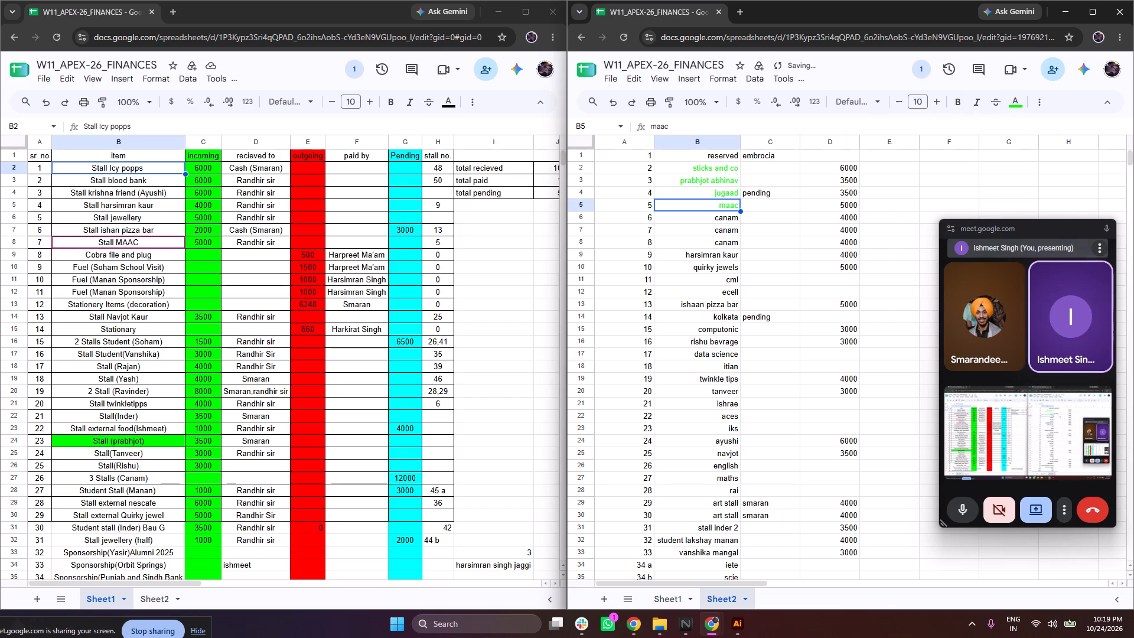
pyautogui.moveTo(724, 216); pyautogui.dragTo(724, 242)
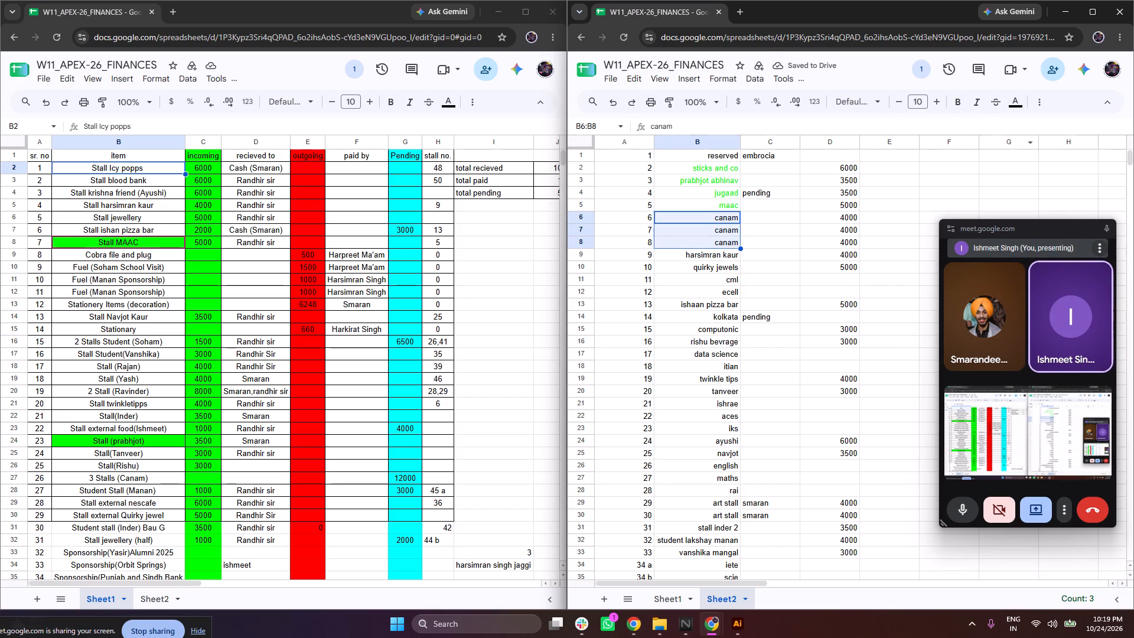
pyautogui.click(1012, 110)
pyautogui.click(947, 154)
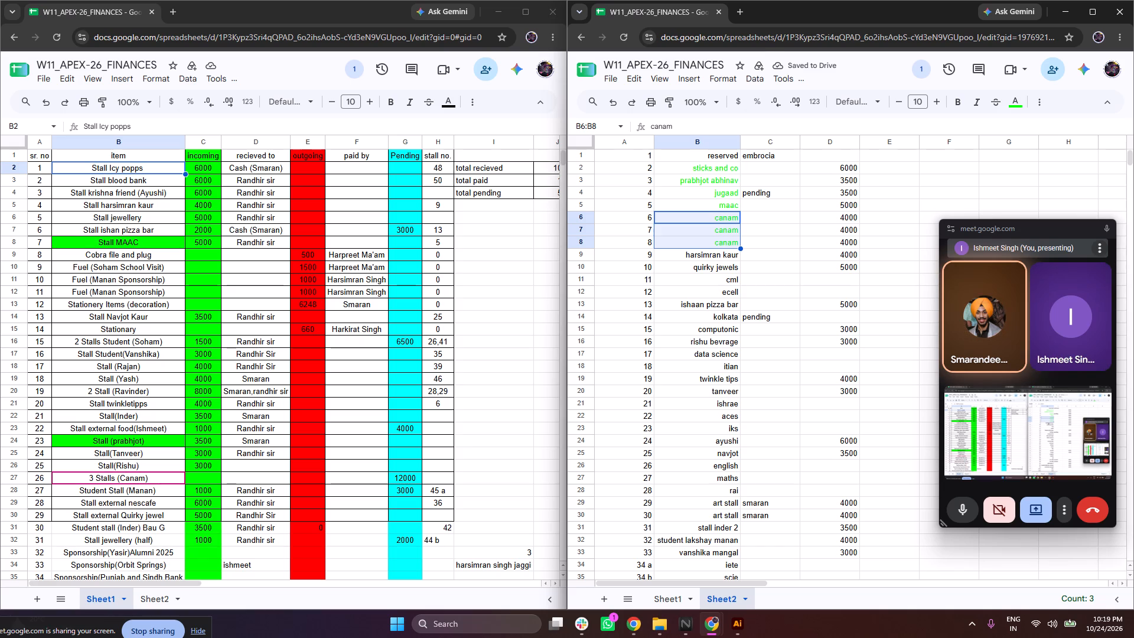
pyautogui.click(705, 256)
pyautogui.click(1012, 107)
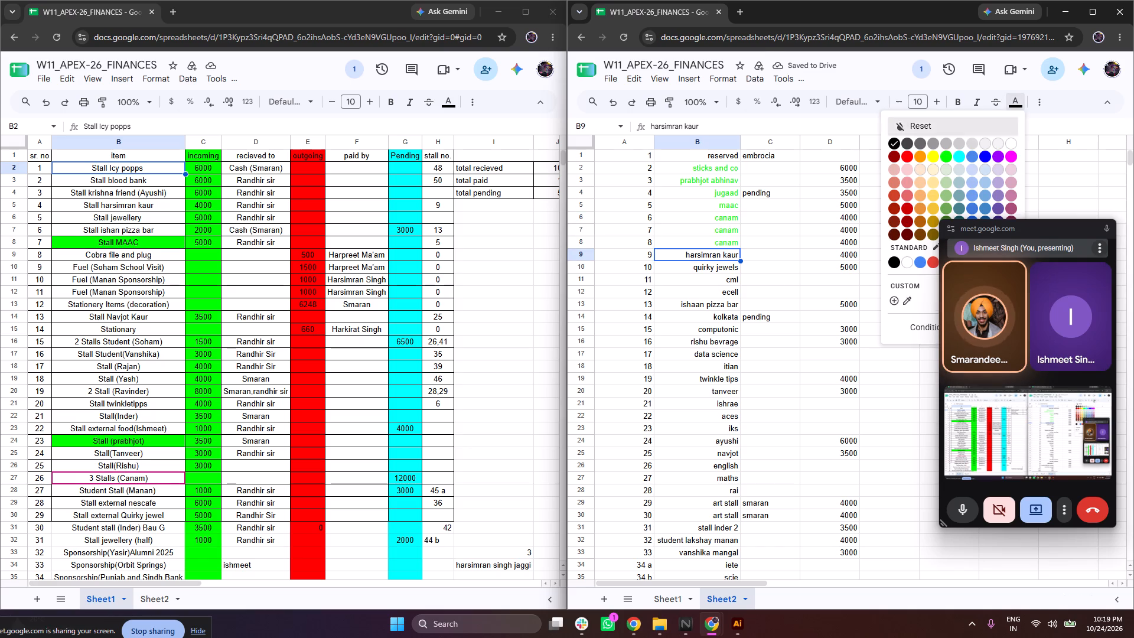
pyautogui.click(948, 155)
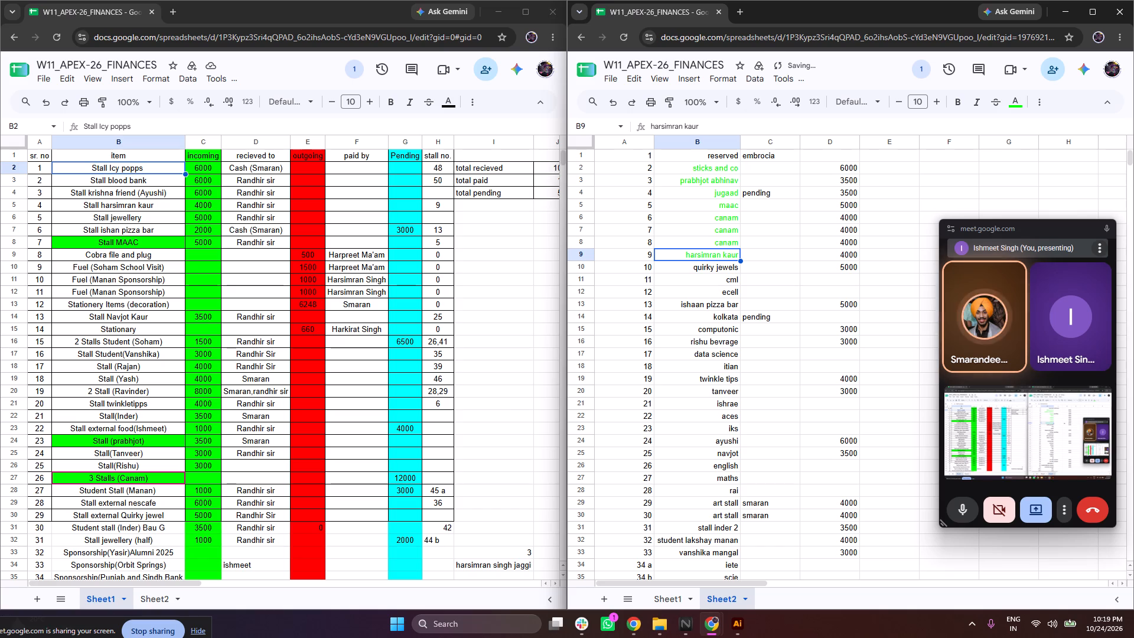
pyautogui.click(719, 268)
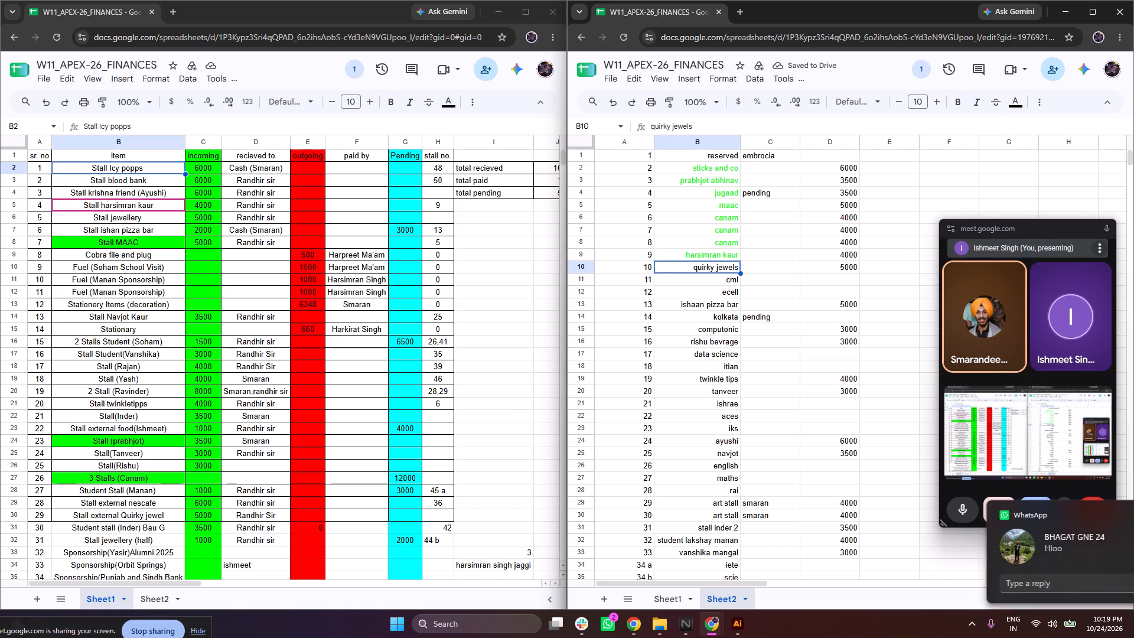
pyautogui.click(1012, 104)
pyautogui.click(949, 155)
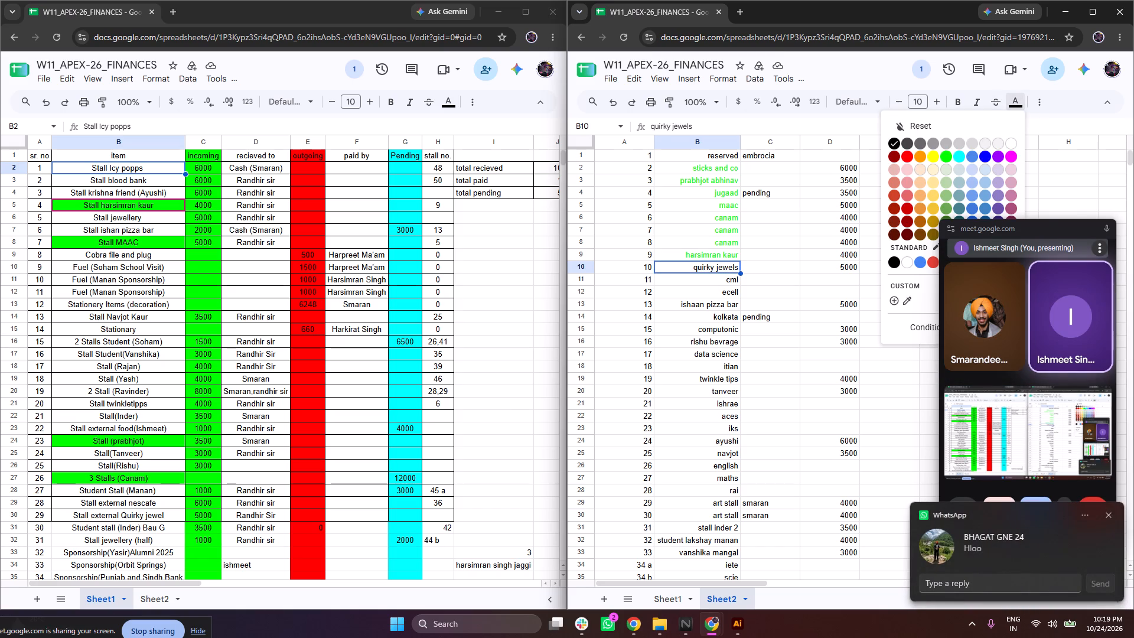
# Colour the Sheet2 names ishaan pizza bar, computonic and rishu bevrage at stalls 13, 15 and 16 with green text.
pyautogui.click(715, 305)
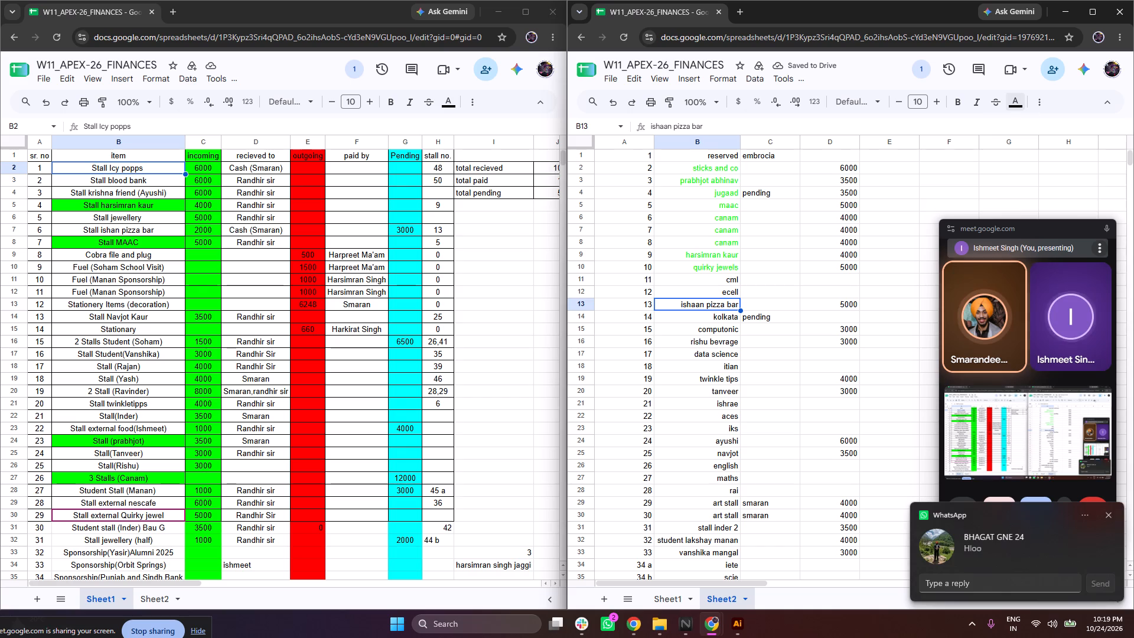
pyautogui.click(1019, 101)
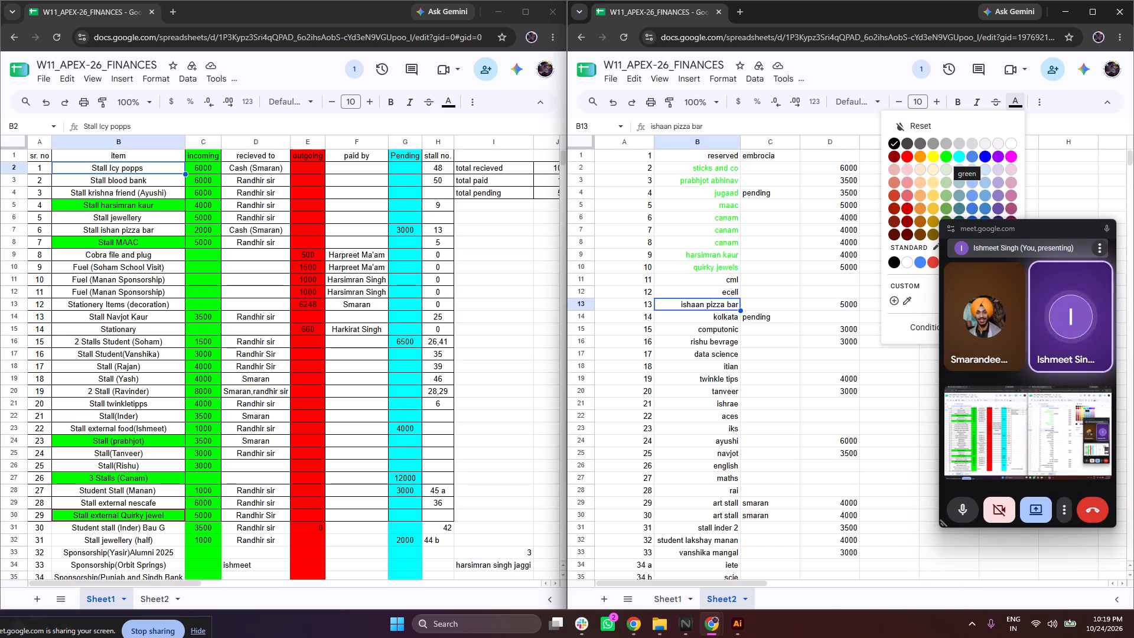
pyautogui.click(947, 157)
pyautogui.click(714, 330)
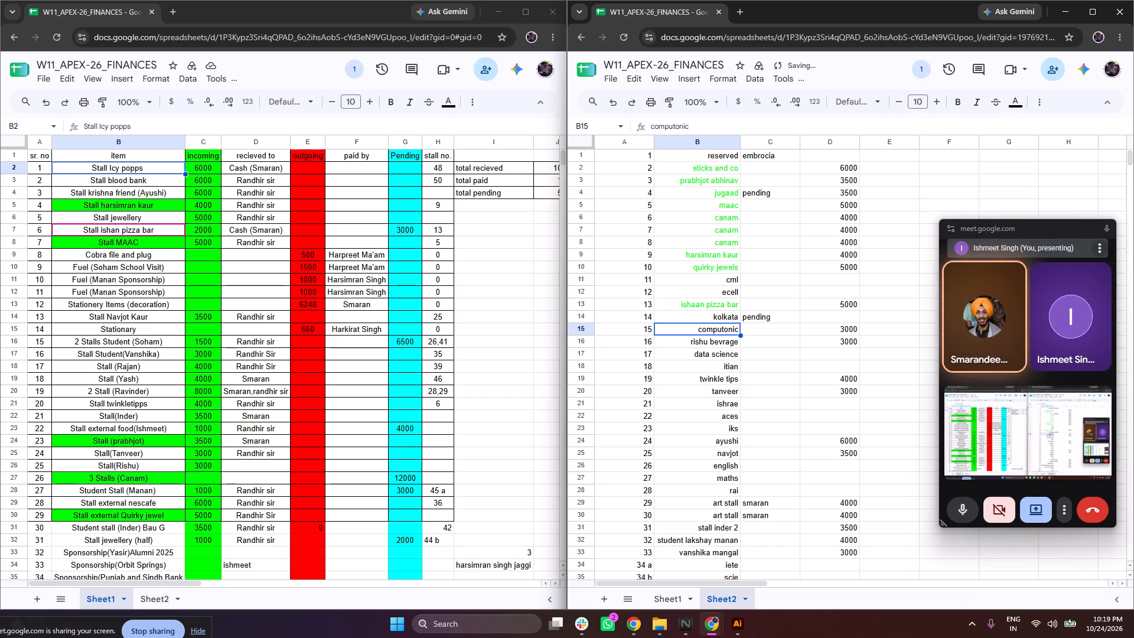
pyautogui.click(1019, 108)
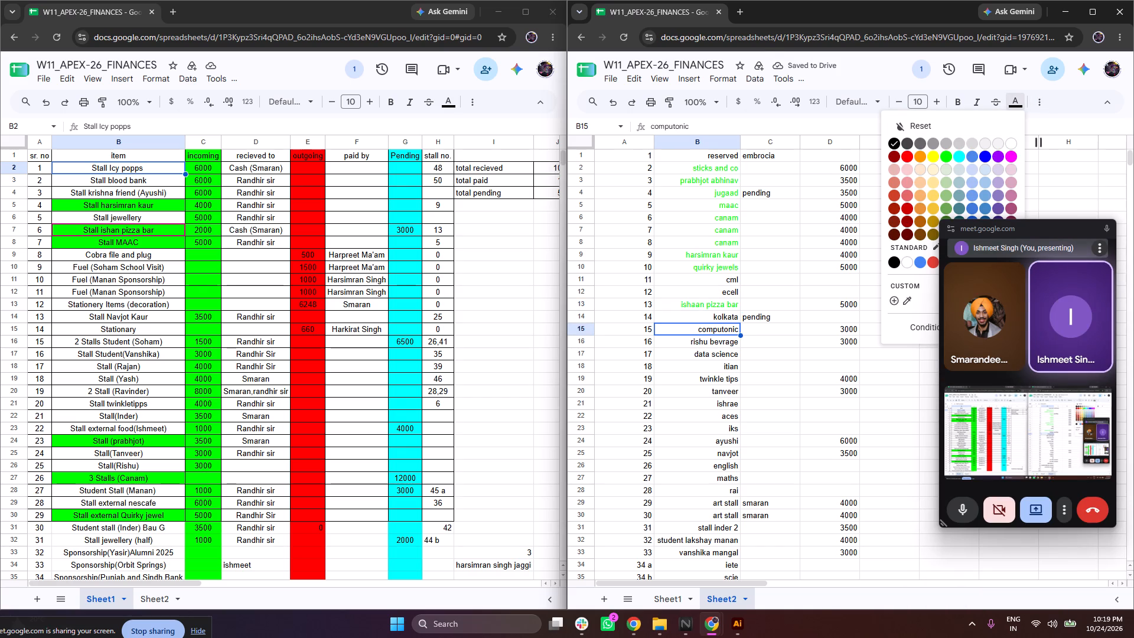
pyautogui.click(946, 159)
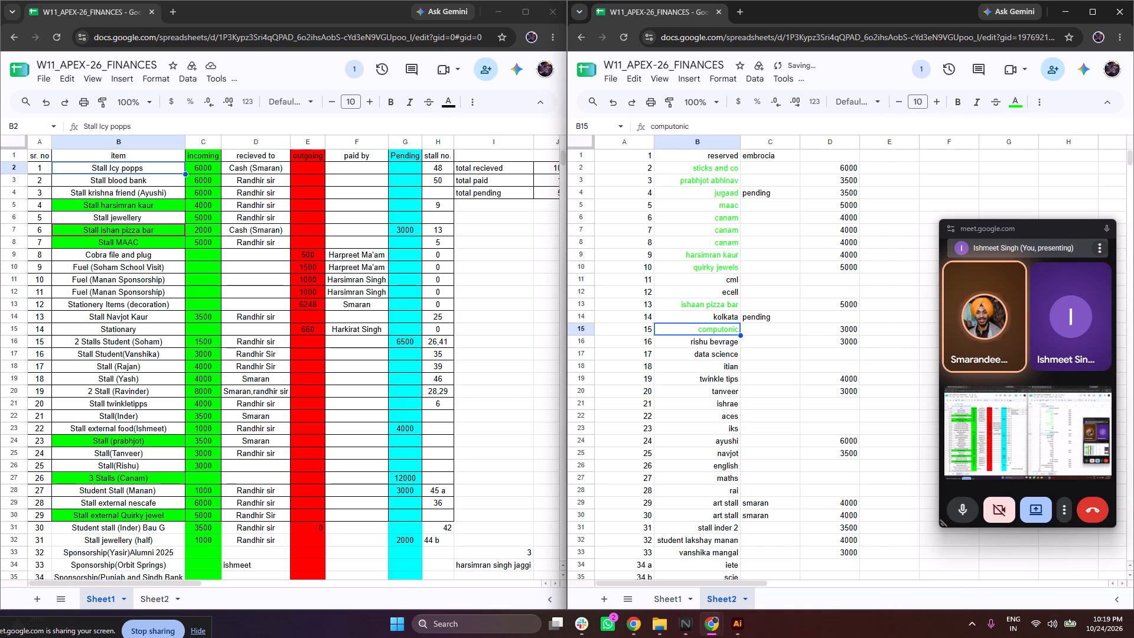
pyautogui.click(724, 342)
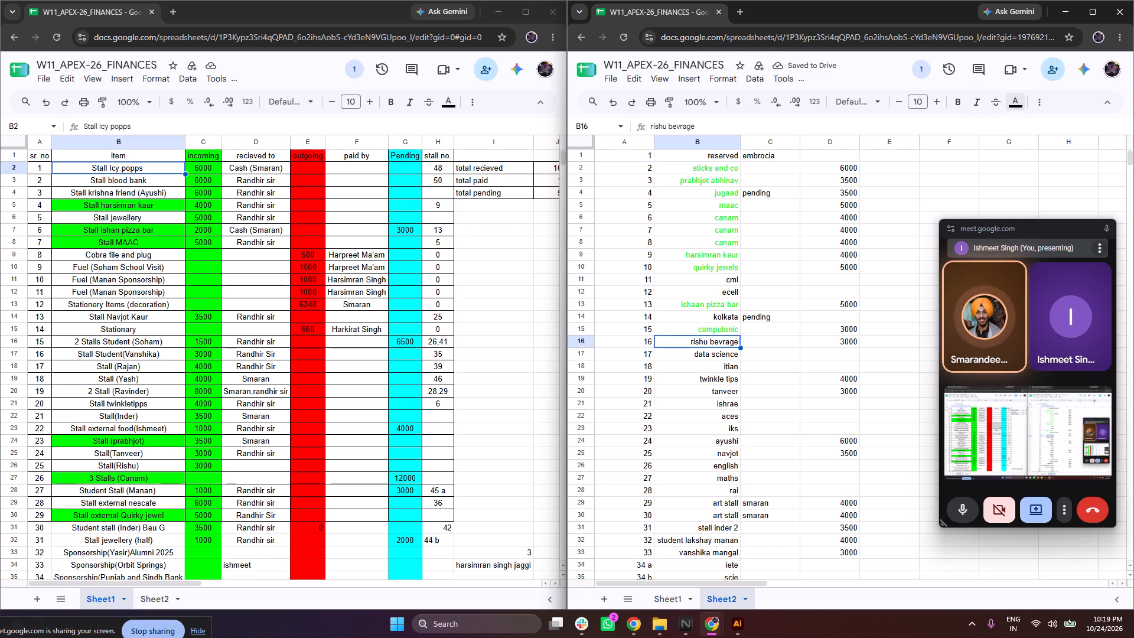
pyautogui.click(1014, 107)
pyautogui.click(941, 160)
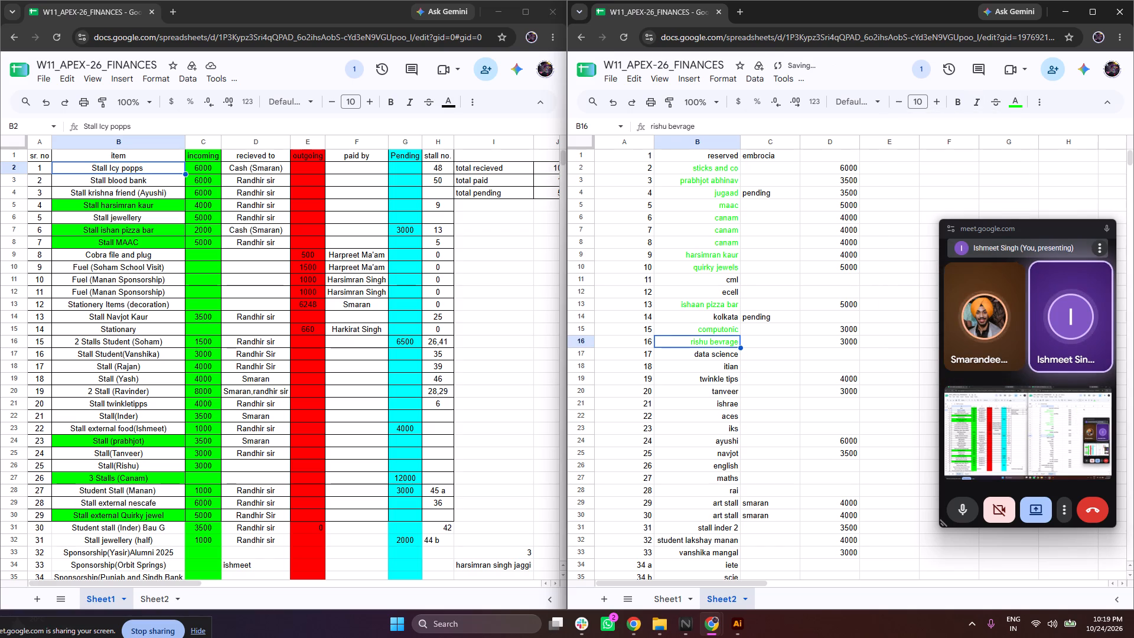
# Colour the Sheet2 names at stalls 19 (twinkle tips), 20, 24 and 25 with green text.
pyautogui.click(722, 377)
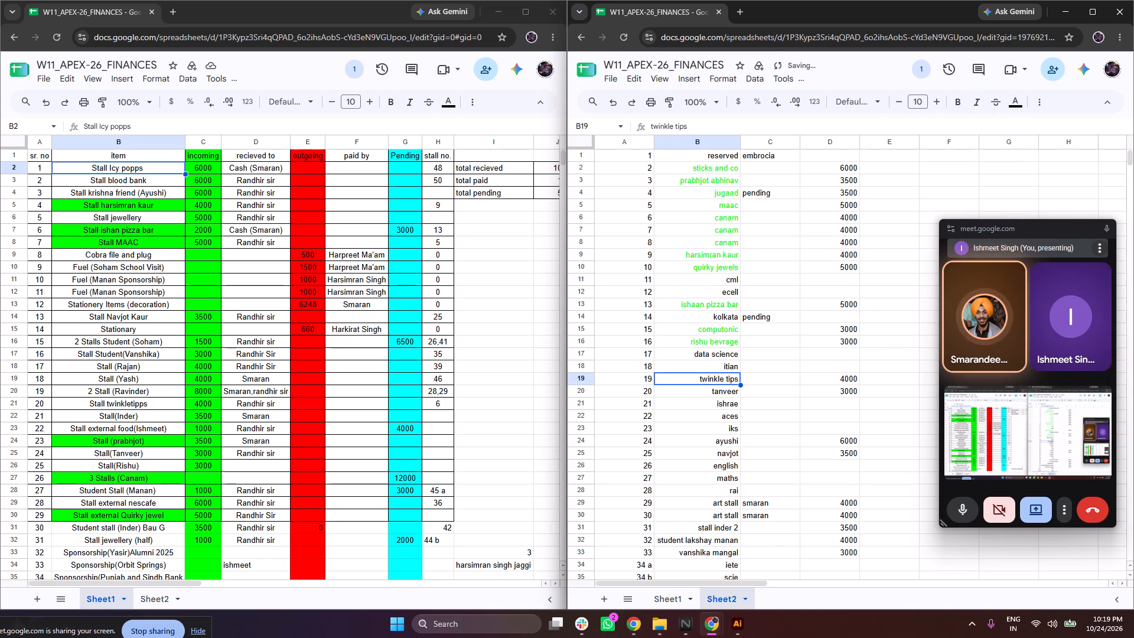
pyautogui.click(1019, 104)
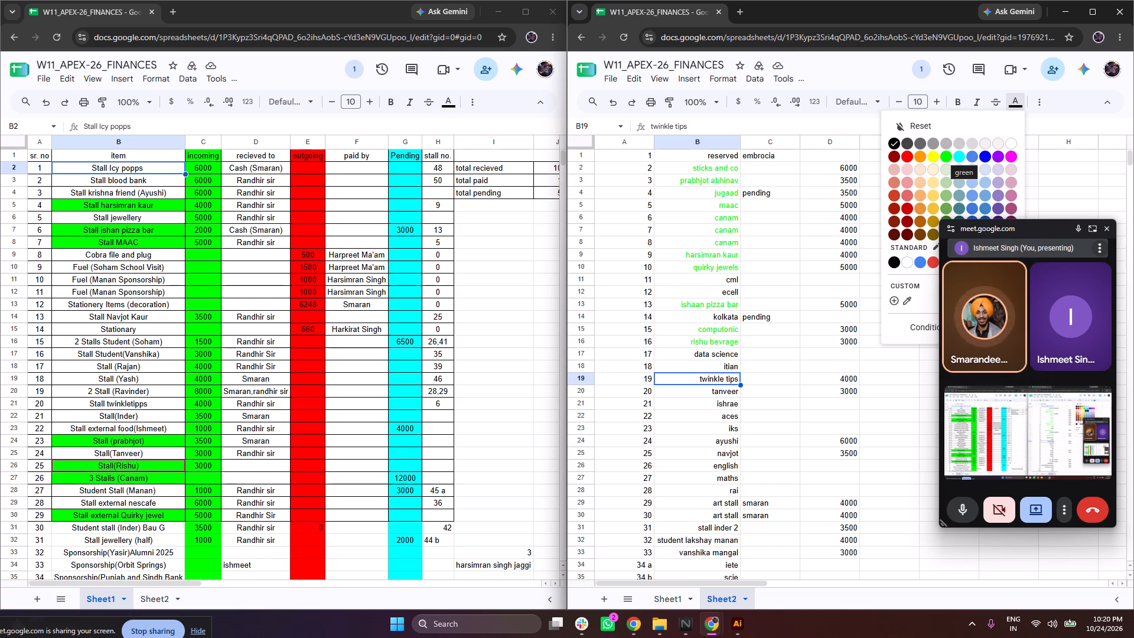
pyautogui.click(944, 156)
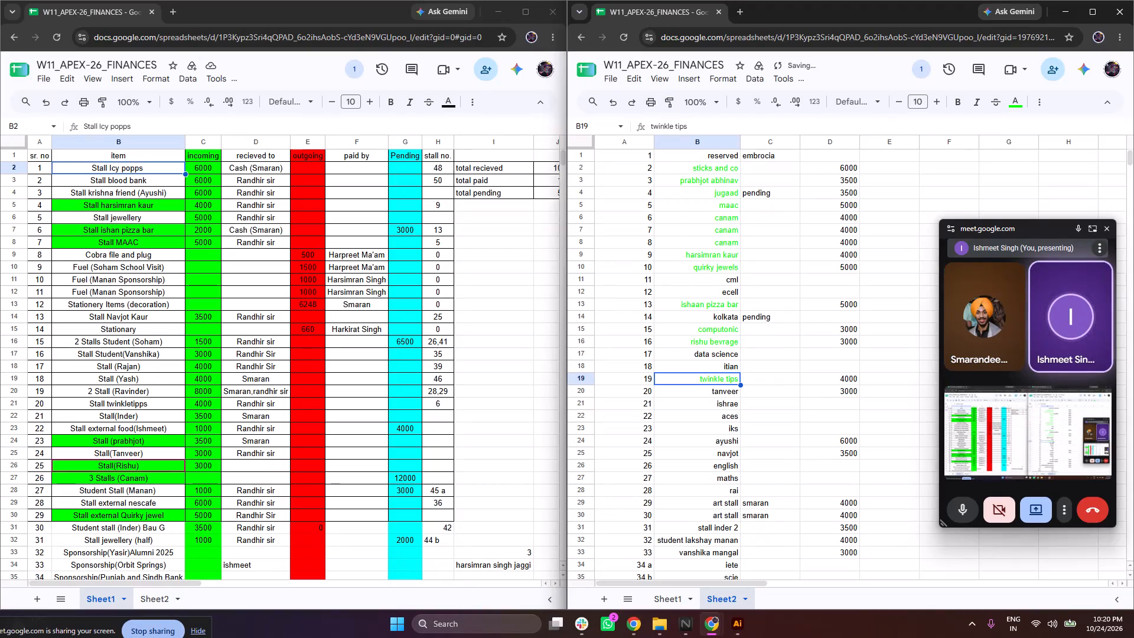
pyautogui.click(732, 388)
pyautogui.click(1011, 102)
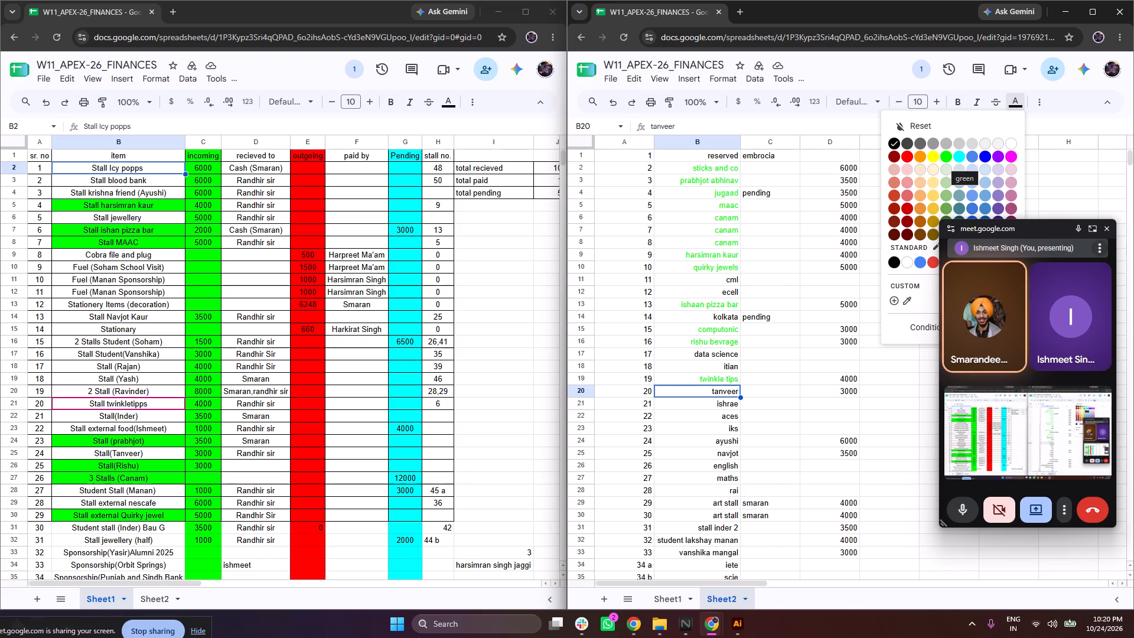
pyautogui.click(947, 158)
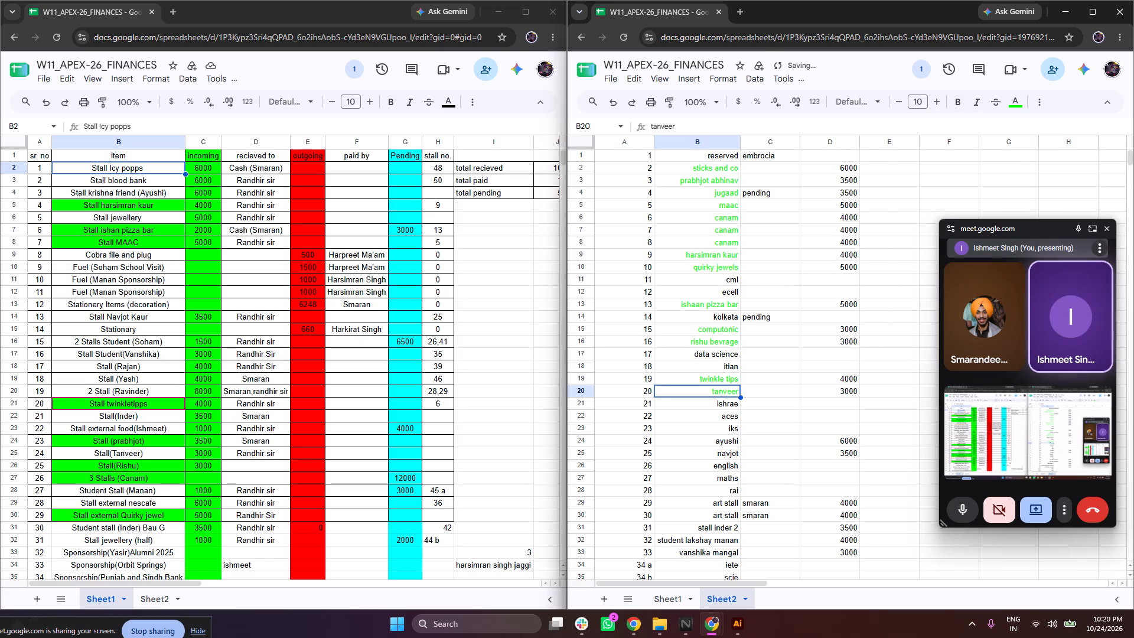
pyautogui.click(729, 441)
pyautogui.click(1015, 109)
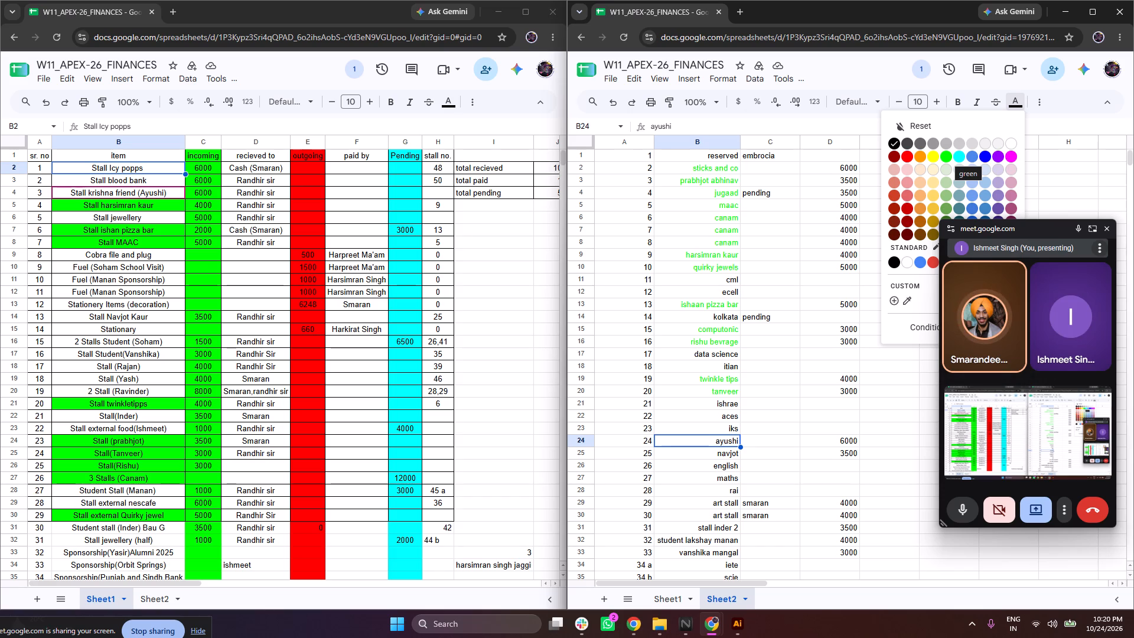
pyautogui.click(949, 157)
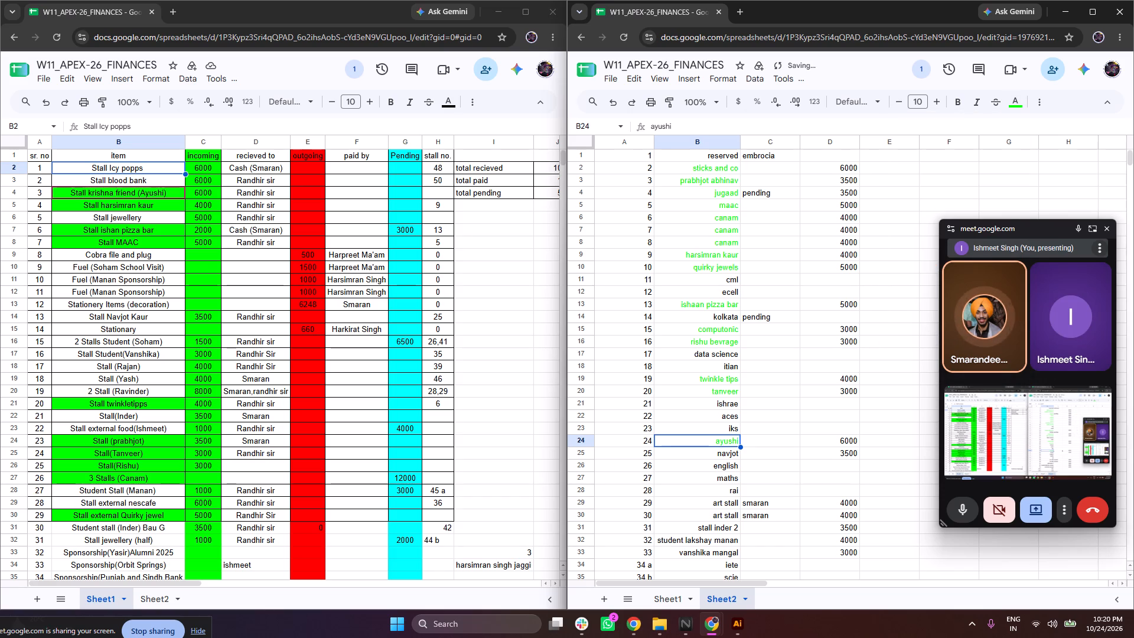
pyautogui.click(721, 458)
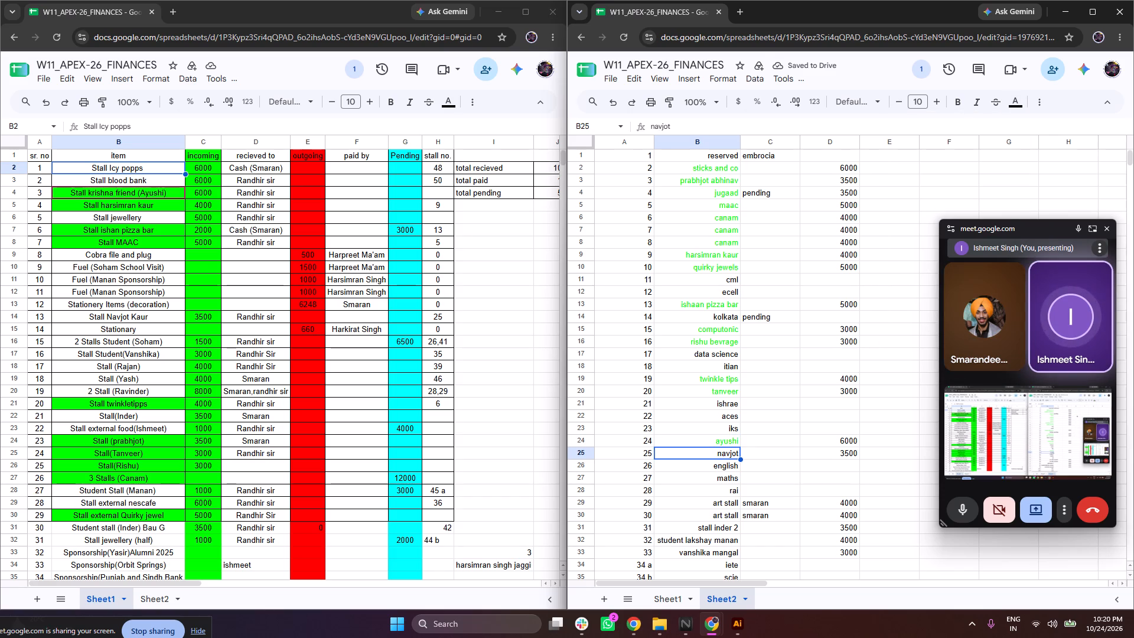
pyautogui.click(1012, 99)
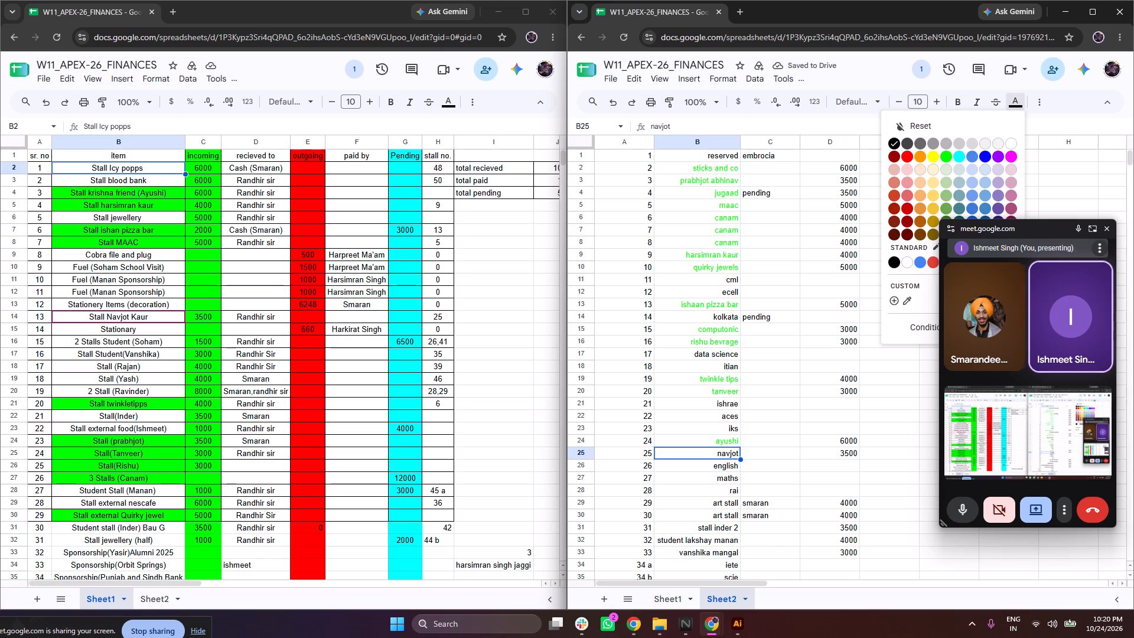
pyautogui.click(946, 159)
# Colour the Sheet2 names of stalls 29 to 33, from the two art stalls through stall inder 2 to stall 33, with green text.
pyautogui.scroll(-2, 823, 454)
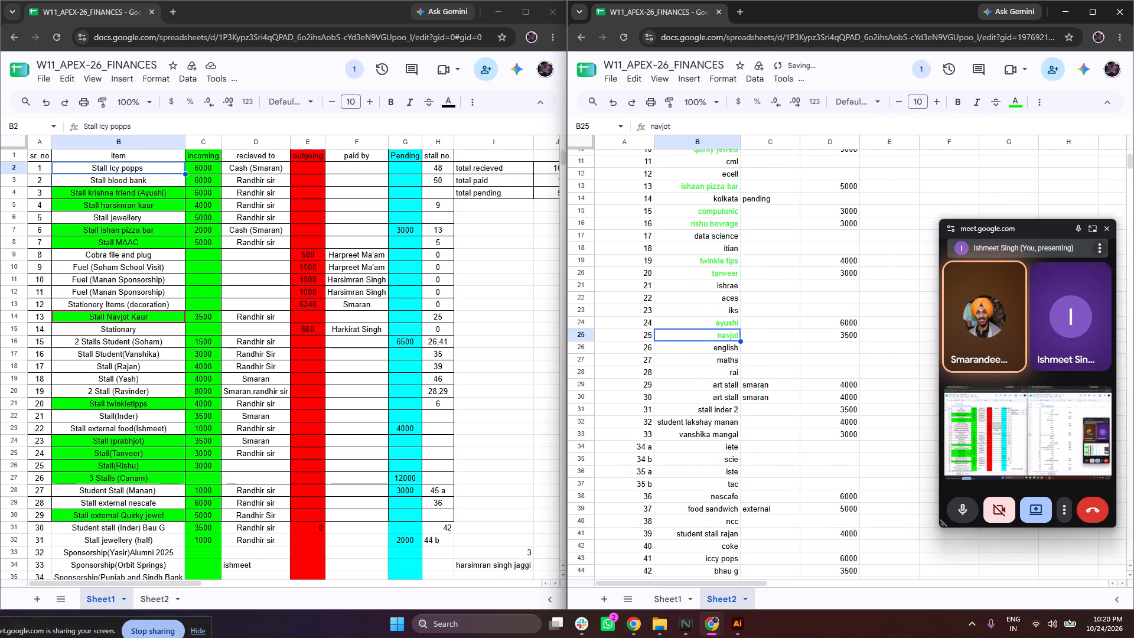
pyautogui.moveTo(722, 385); pyautogui.dragTo(722, 402)
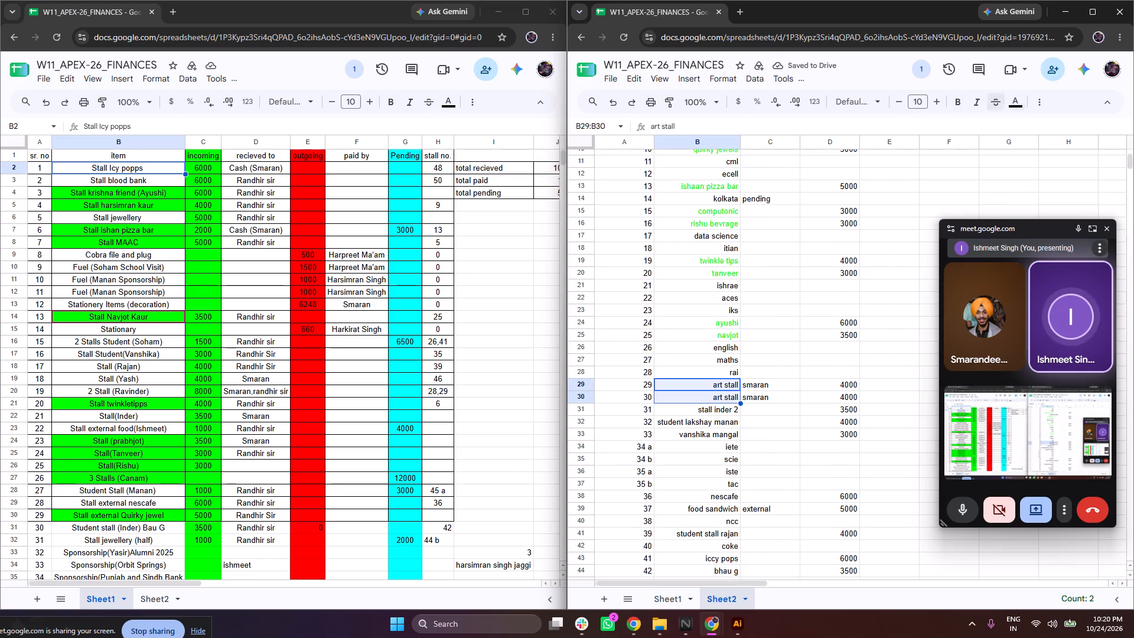
pyautogui.click(1018, 105)
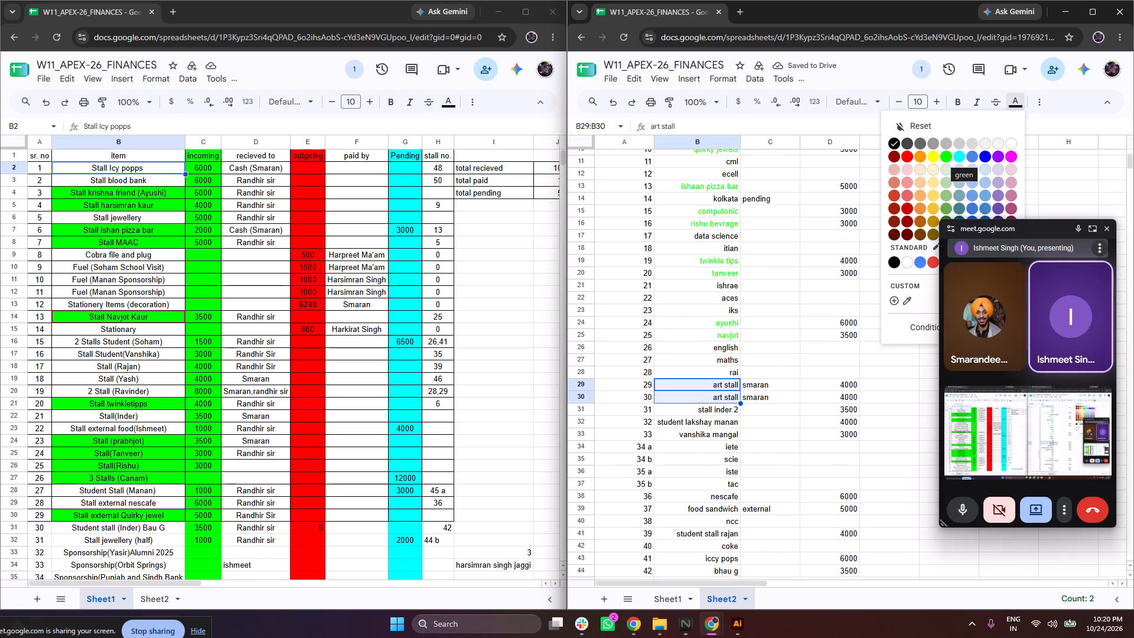
pyautogui.click(944, 158)
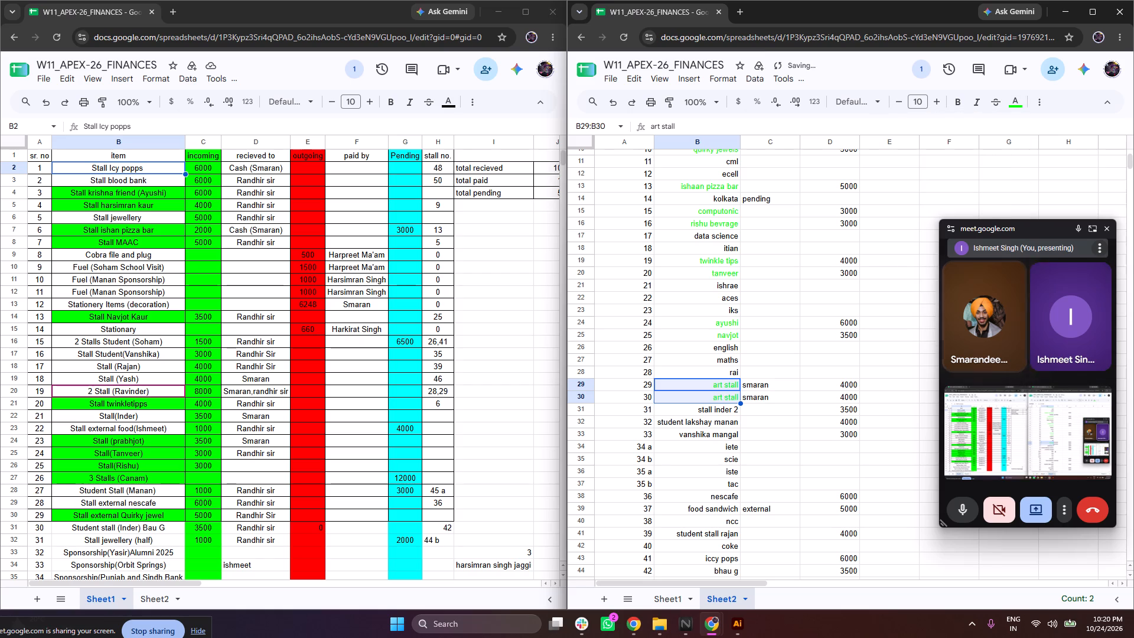
pyautogui.click(726, 414)
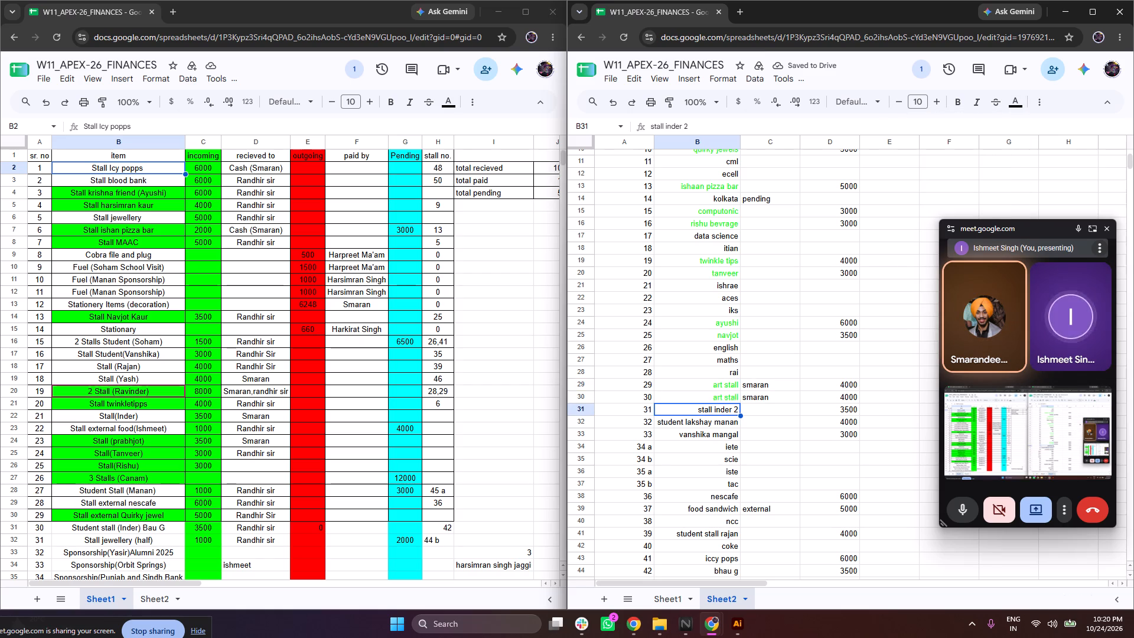
pyautogui.click(1010, 105)
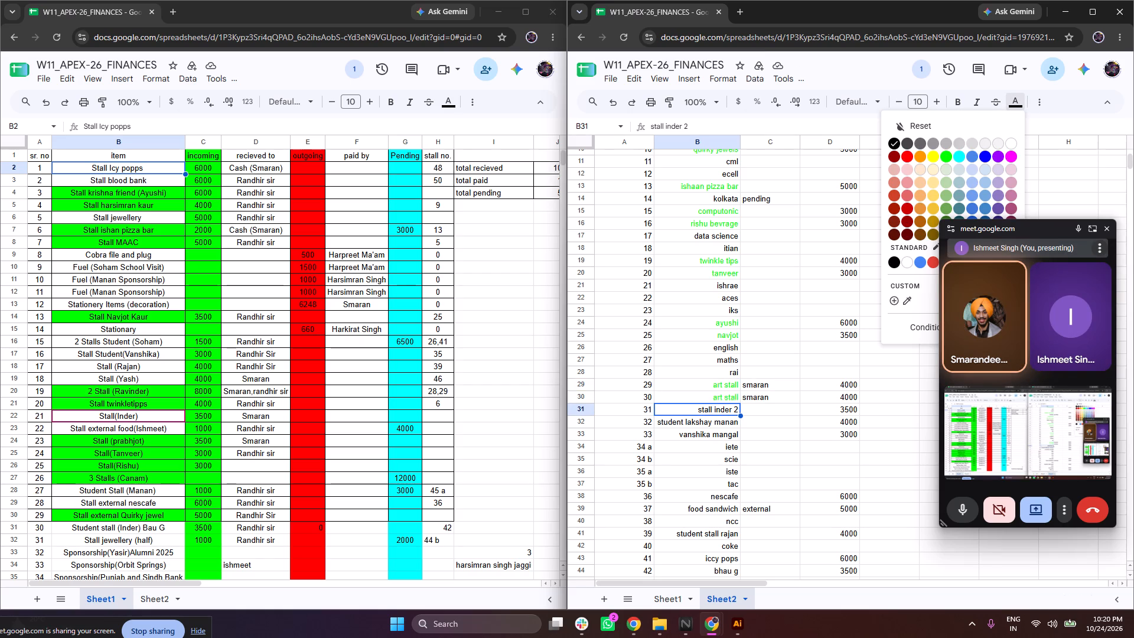
pyautogui.click(950, 155)
pyautogui.click(724, 420)
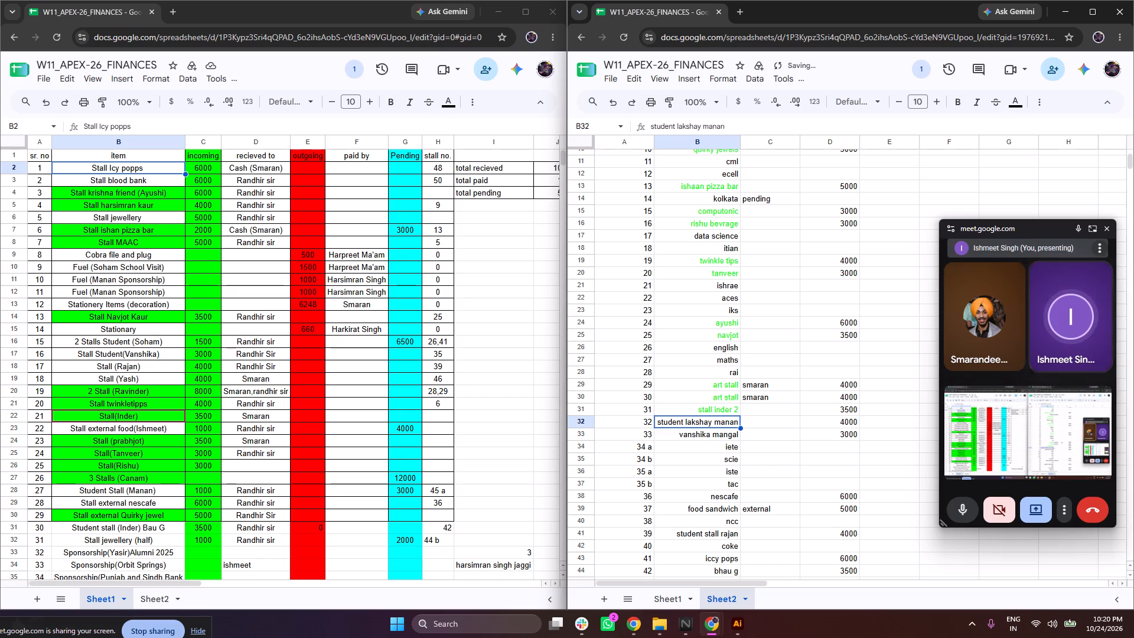
pyautogui.click(1021, 107)
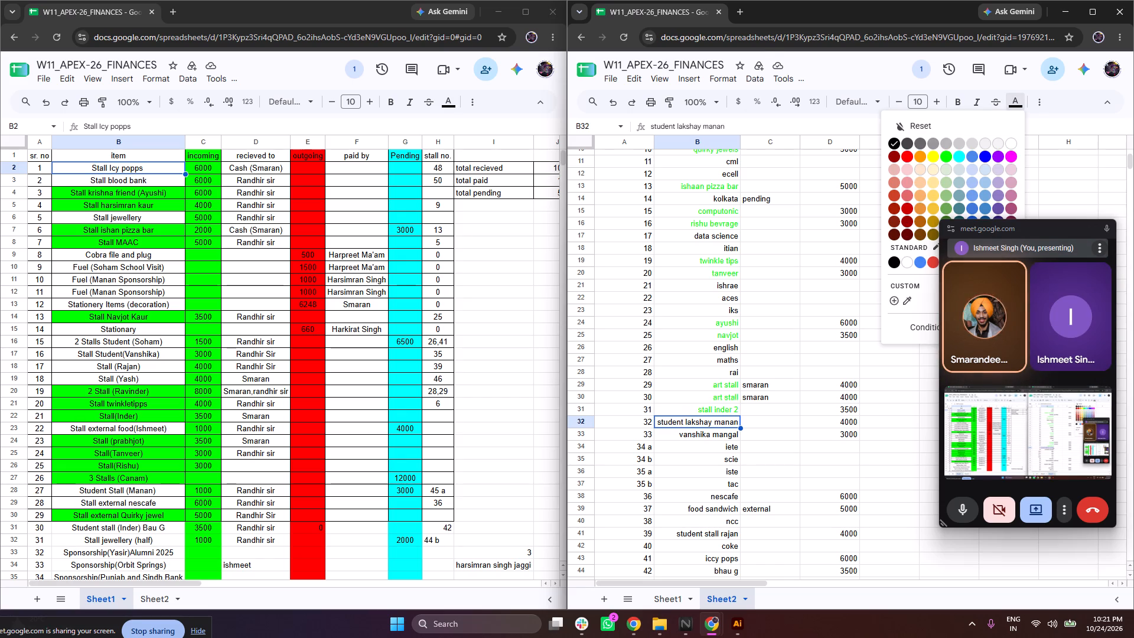
pyautogui.click(943, 158)
pyautogui.click(721, 438)
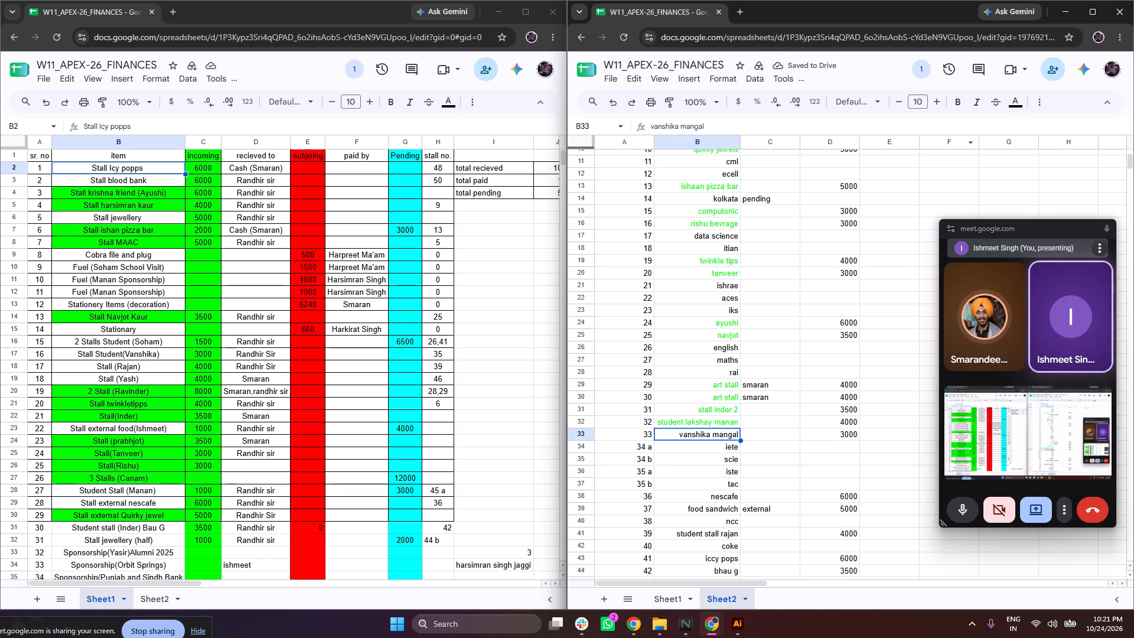
pyautogui.click(1015, 105)
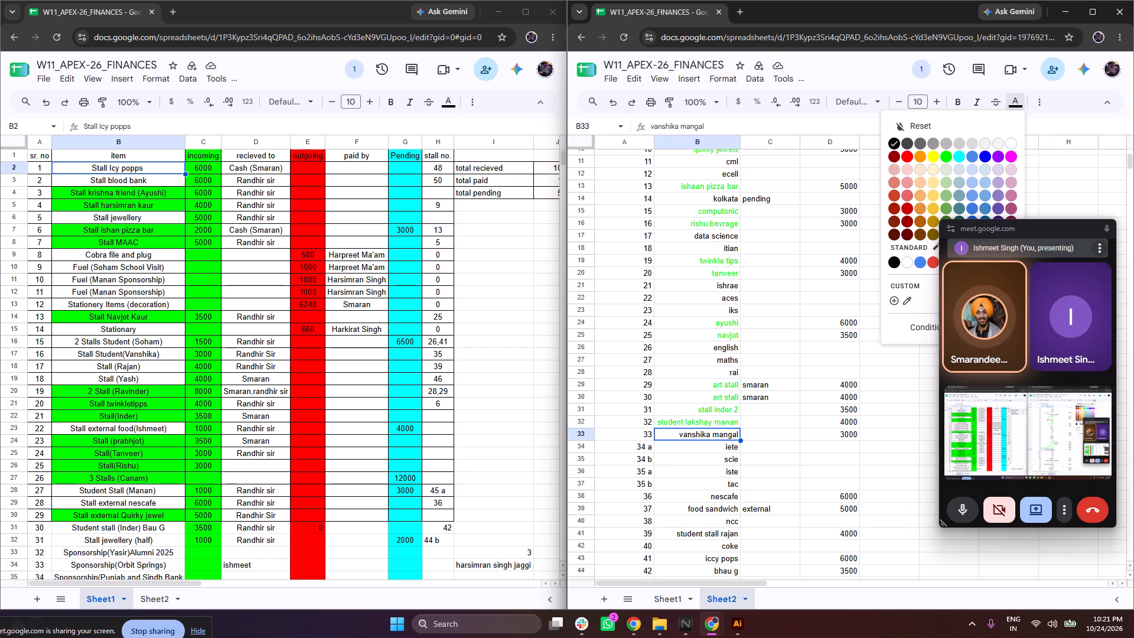
pyautogui.click(943, 158)
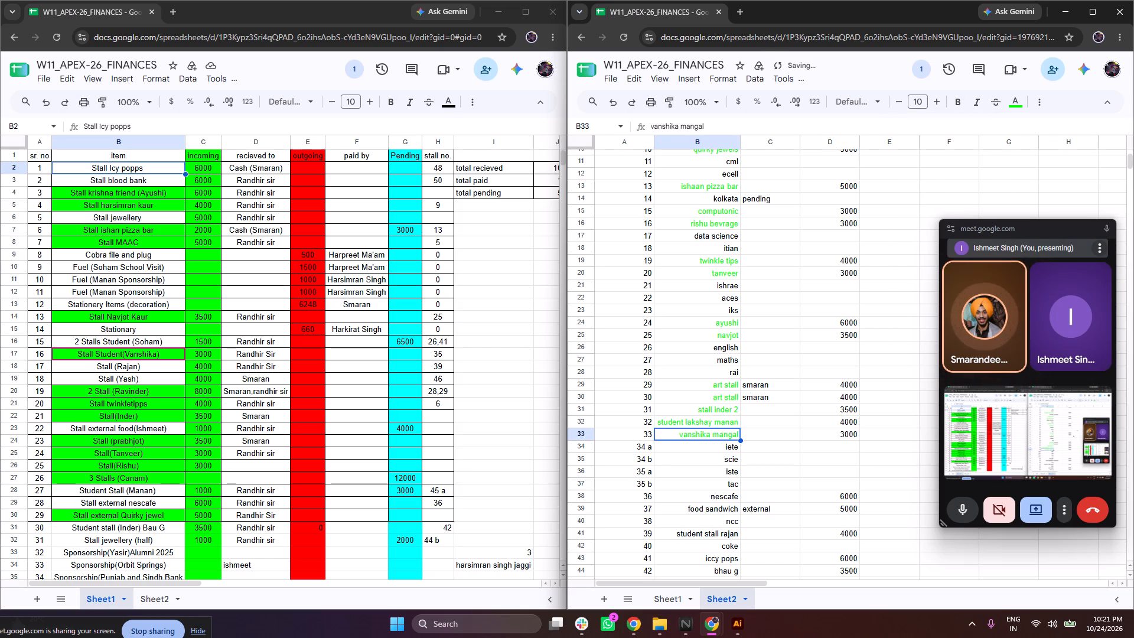
# Colour the Sheet2 name nescafe at stall 36 with green text.
pyautogui.click(711, 497)
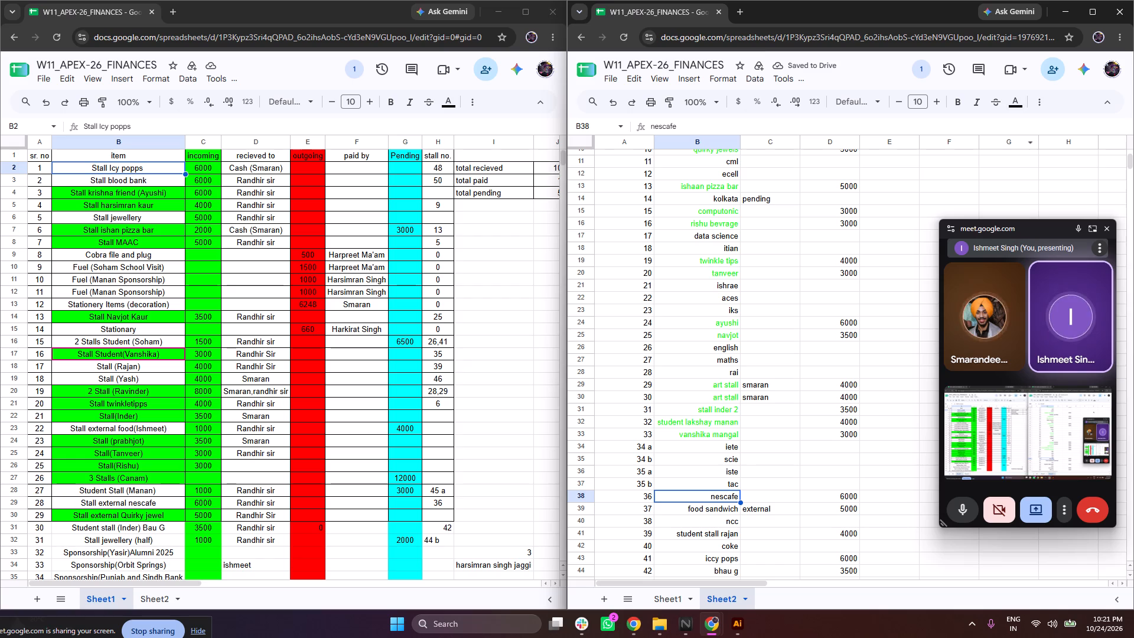
pyautogui.click(1021, 109)
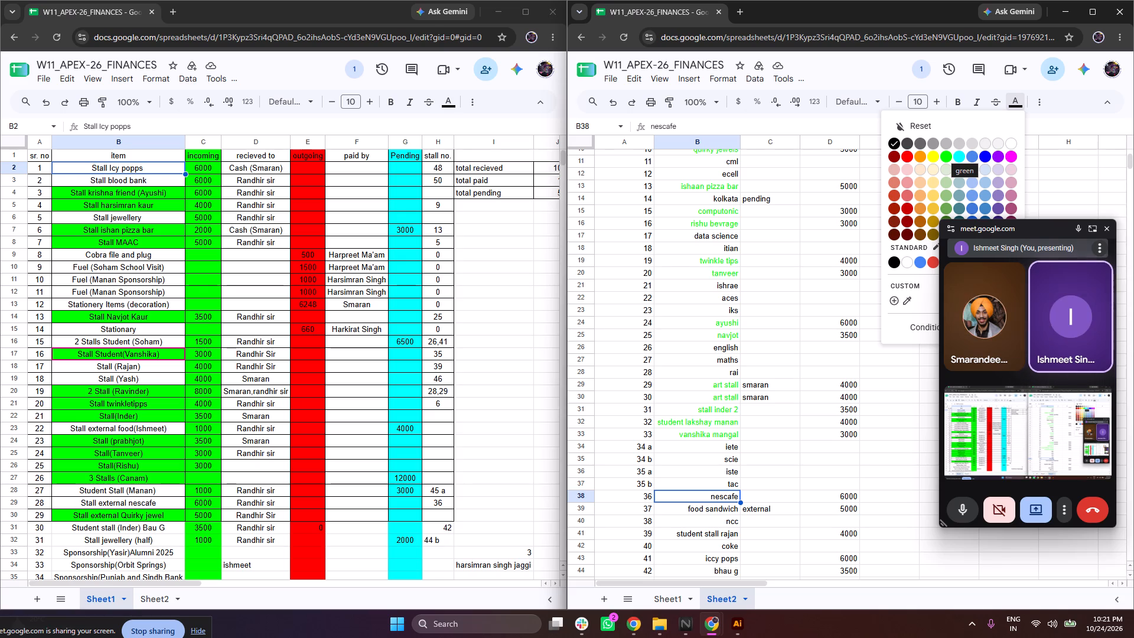
# Colour the Sheet2 names nescafe, food sandwich, student stall rajan and iccy pops at stalls 36, 37, 39 and 41 with green text.
pyautogui.click(945, 154)
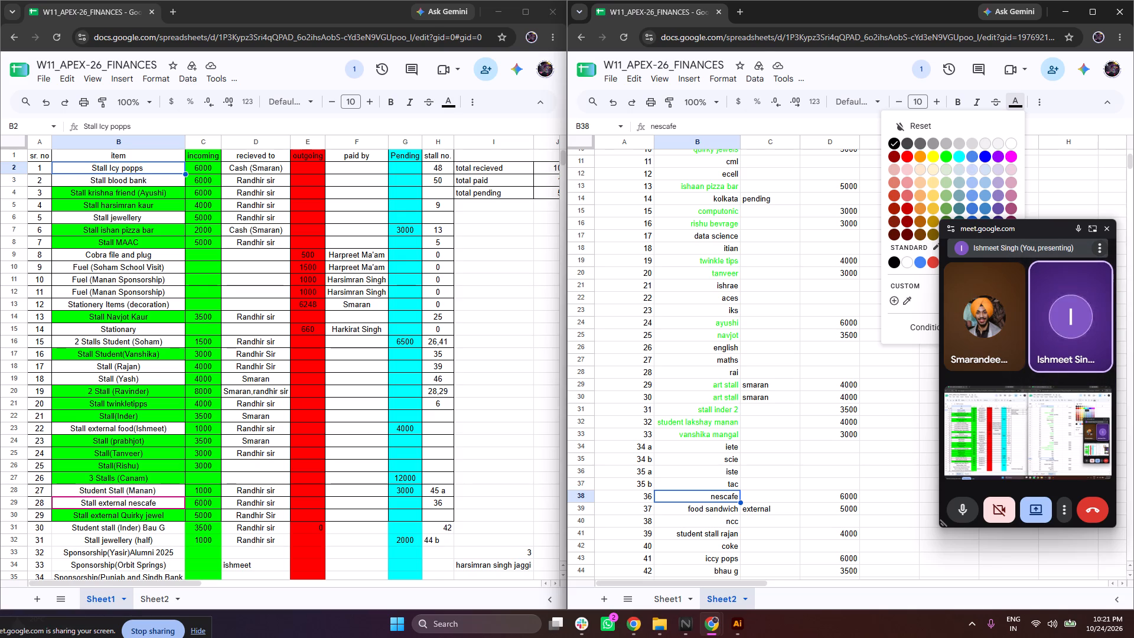
pyautogui.scroll(-3, 826, 302)
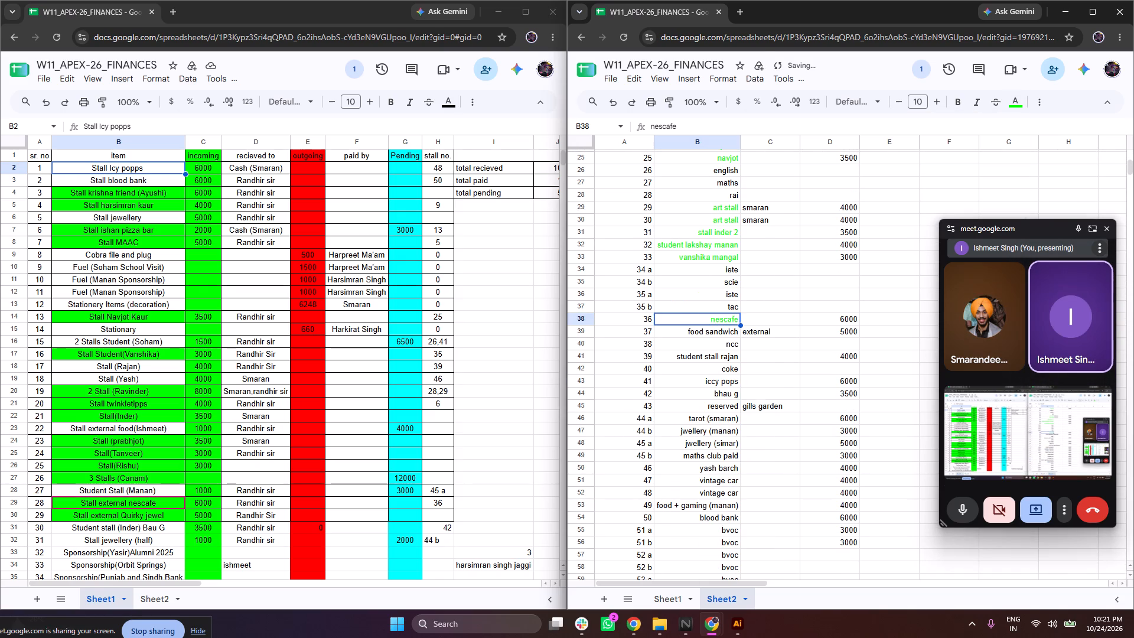
pyautogui.click(721, 335)
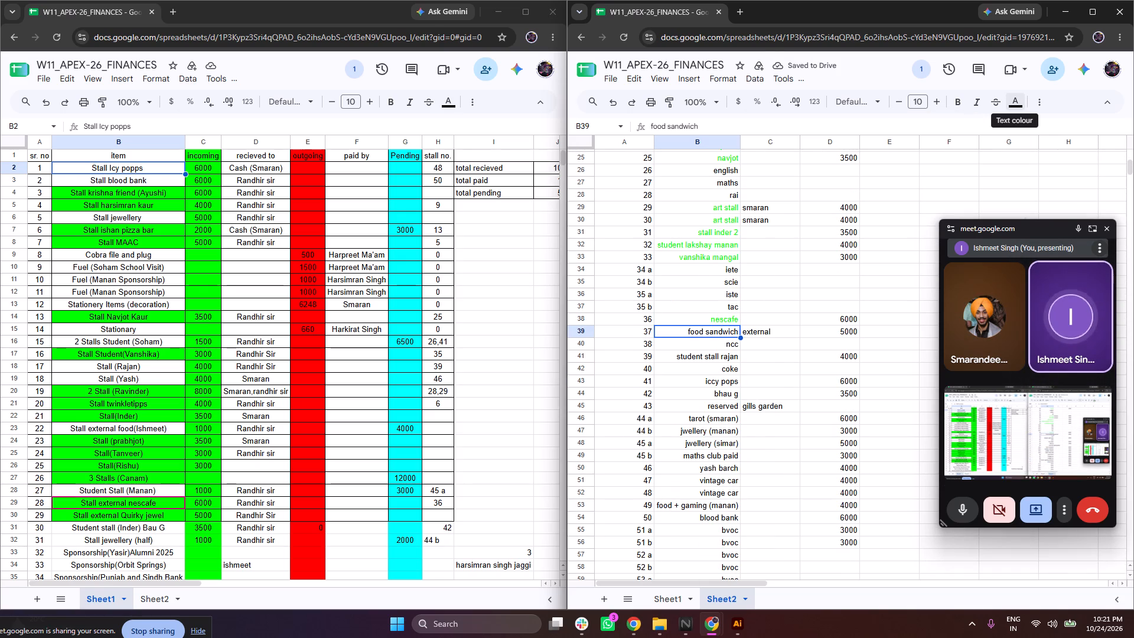
pyautogui.click(1012, 101)
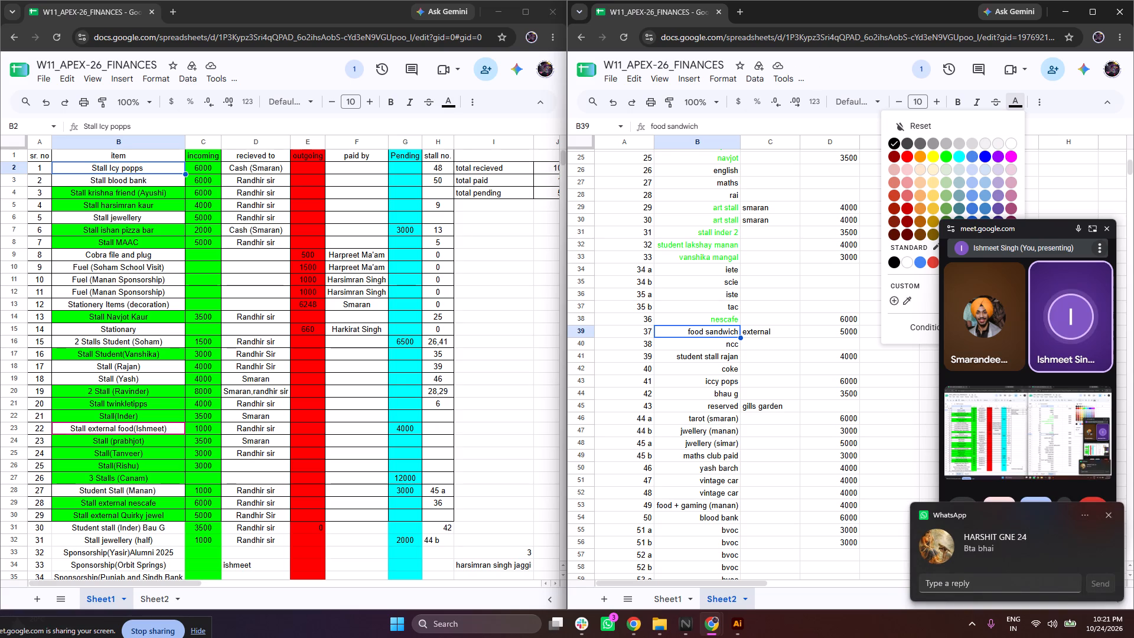
pyautogui.click(946, 157)
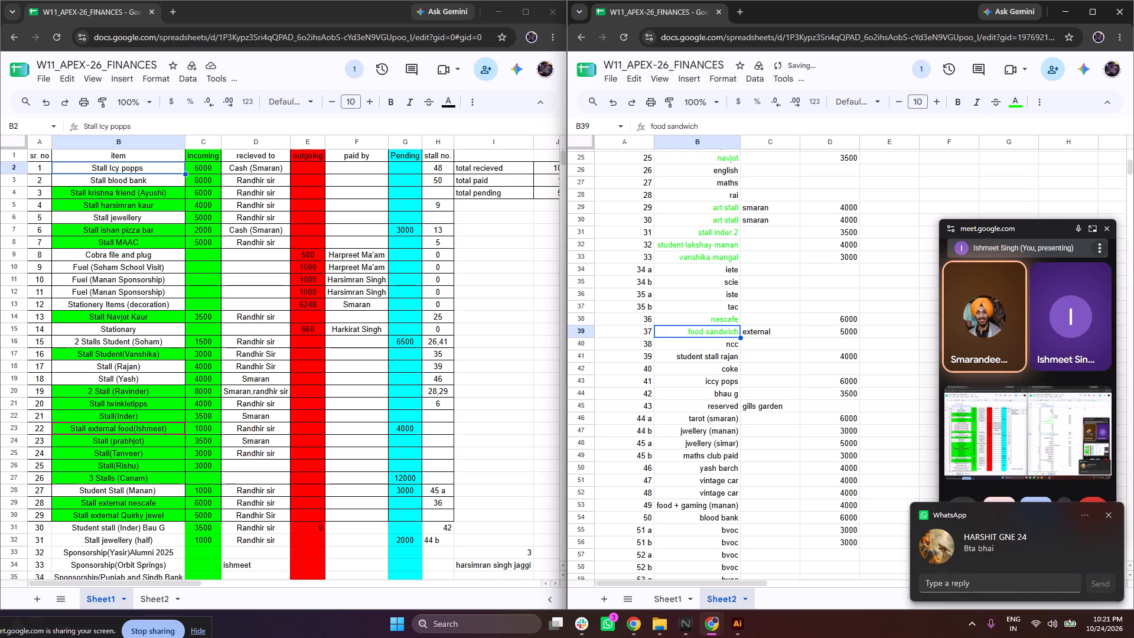
pyautogui.click(724, 354)
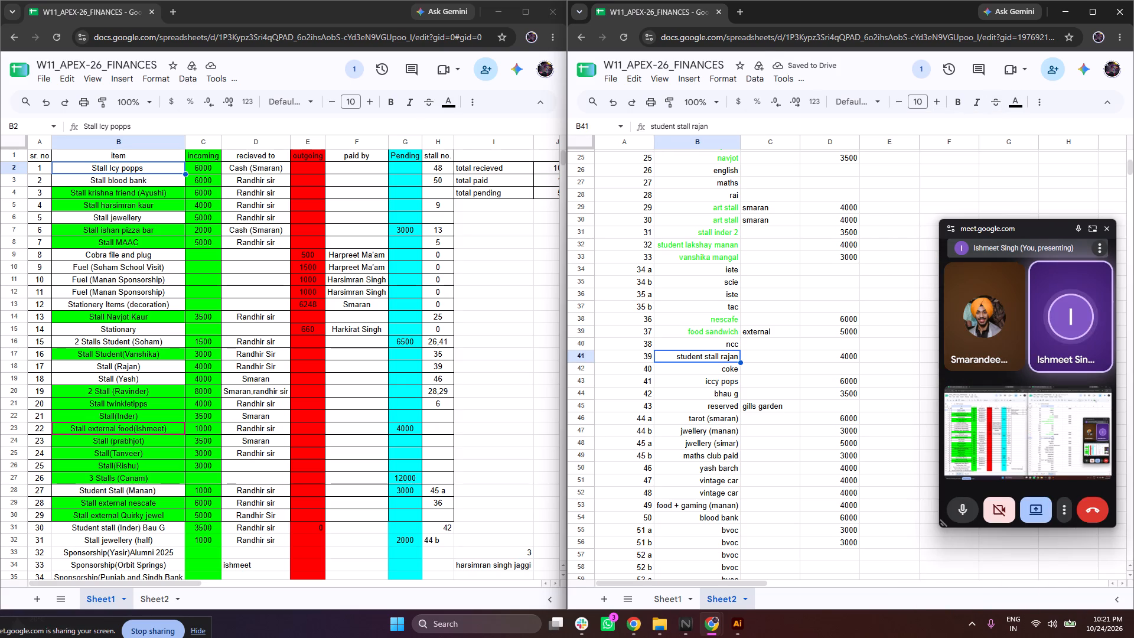
pyautogui.click(1019, 104)
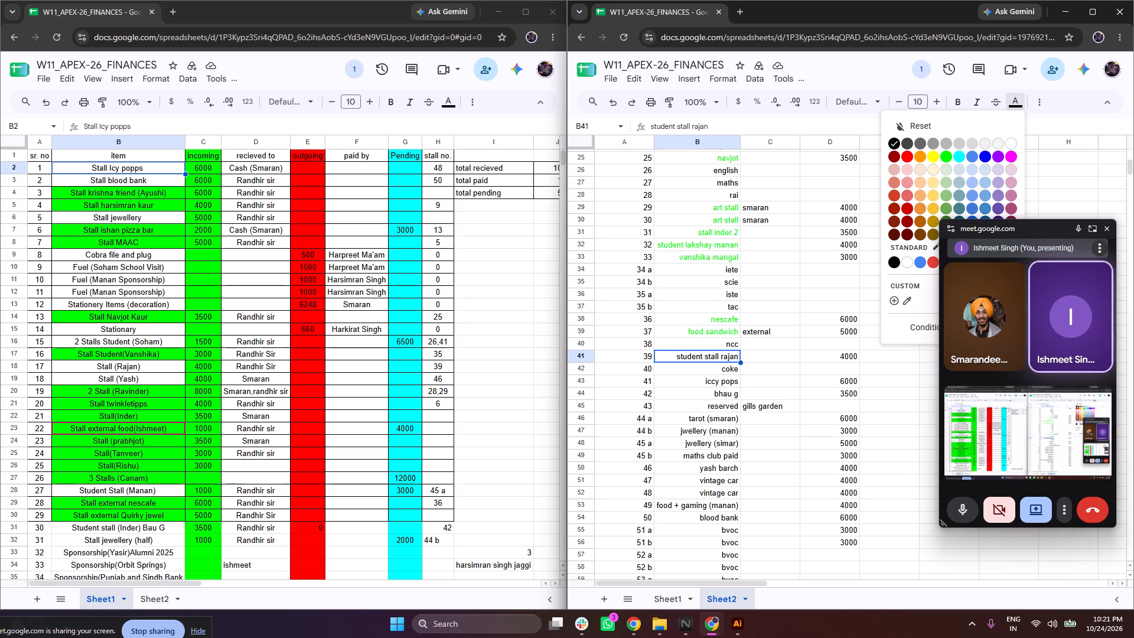
pyautogui.click(942, 155)
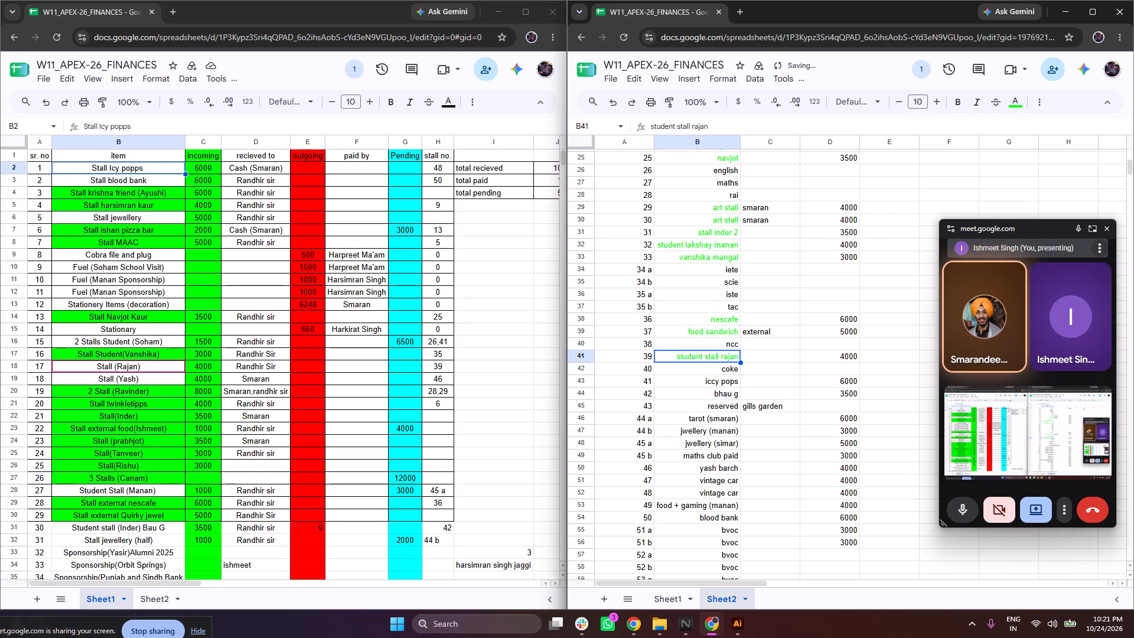
pyautogui.click(728, 382)
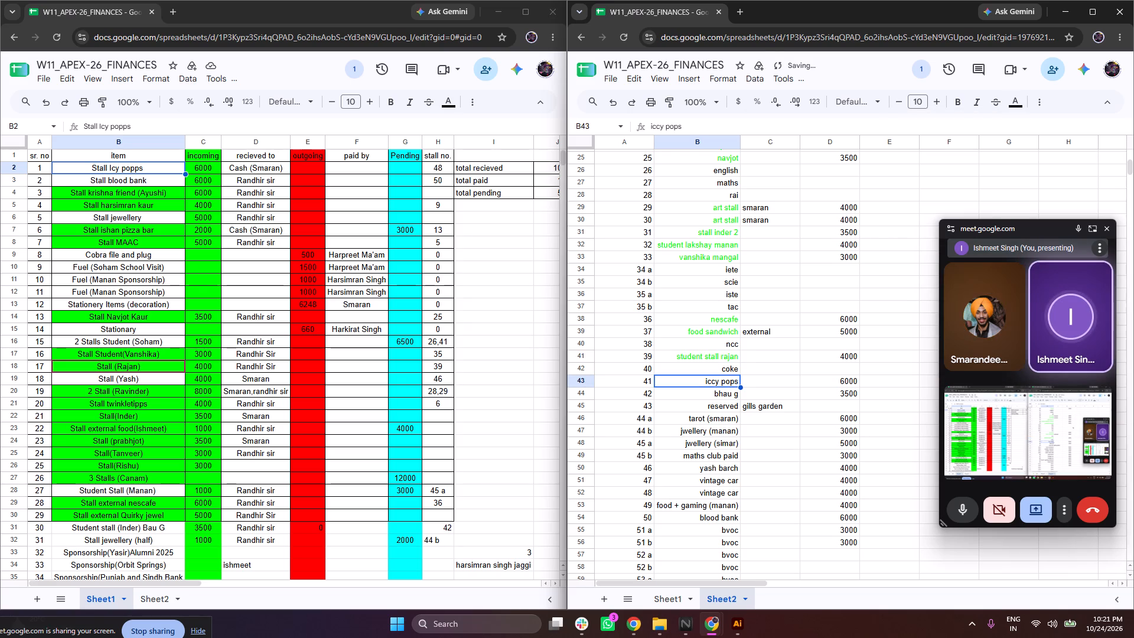
pyautogui.click(1020, 109)
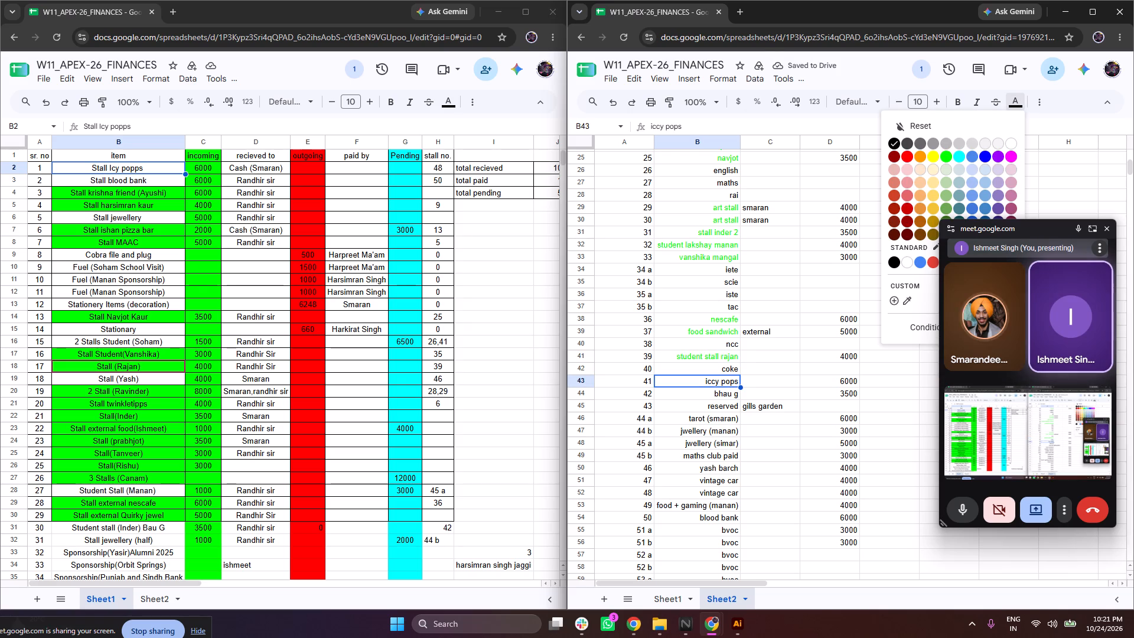
pyautogui.click(942, 155)
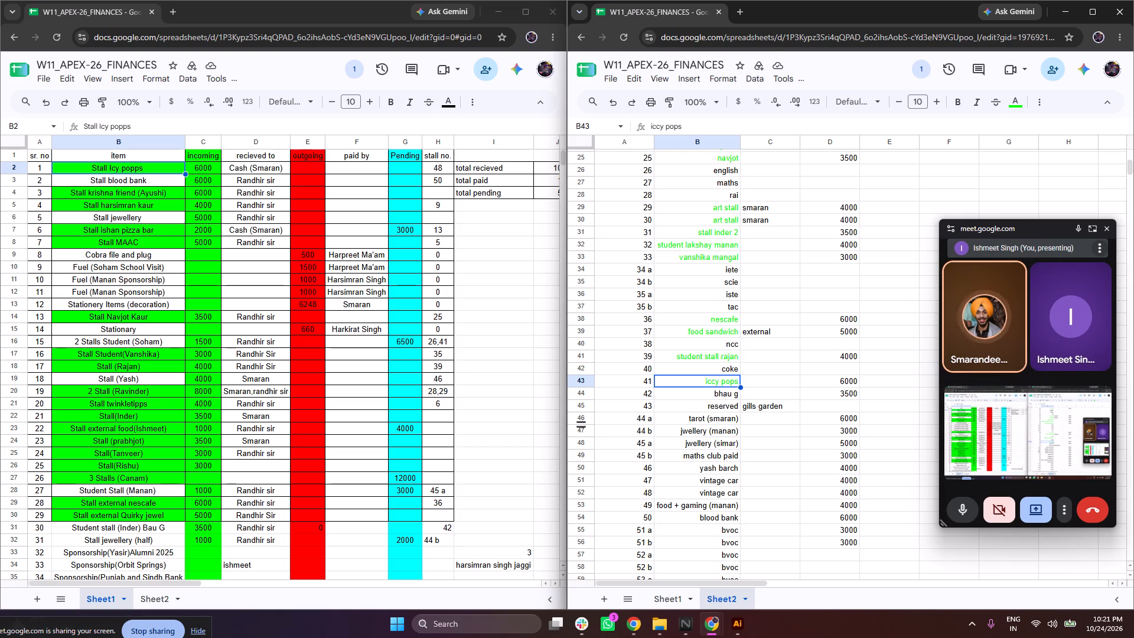
# Colour the Sheet2 names of stalls 42 (bhau g), 44 a (tarot), 44 b, 45 a and 45 b (maths club paid) with green text.
pyautogui.click(703, 398)
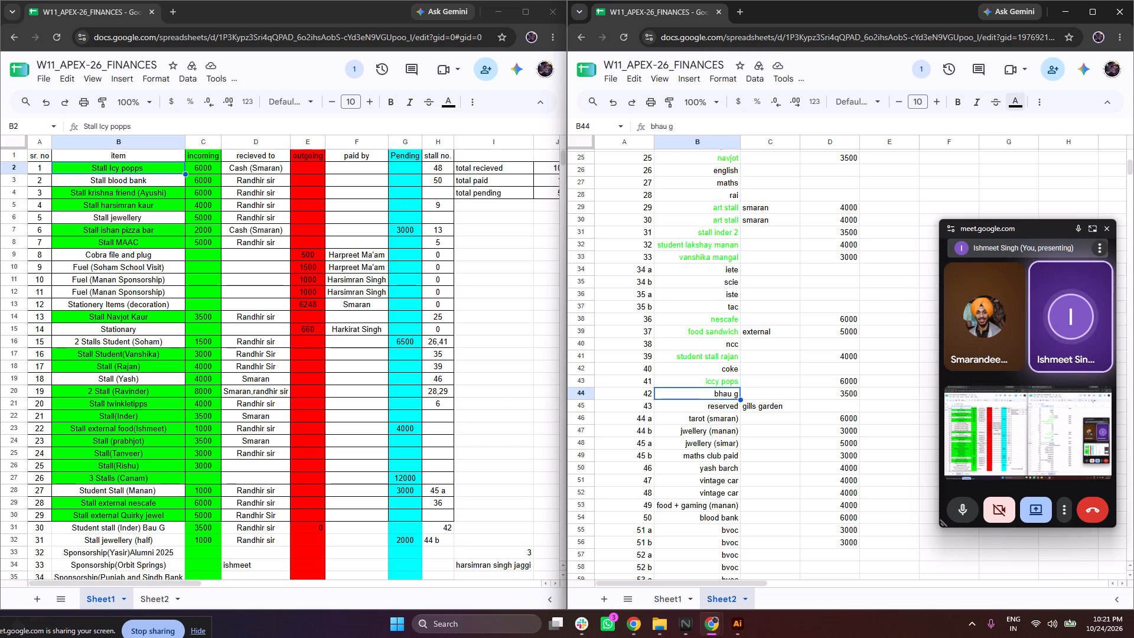
pyautogui.click(1009, 106)
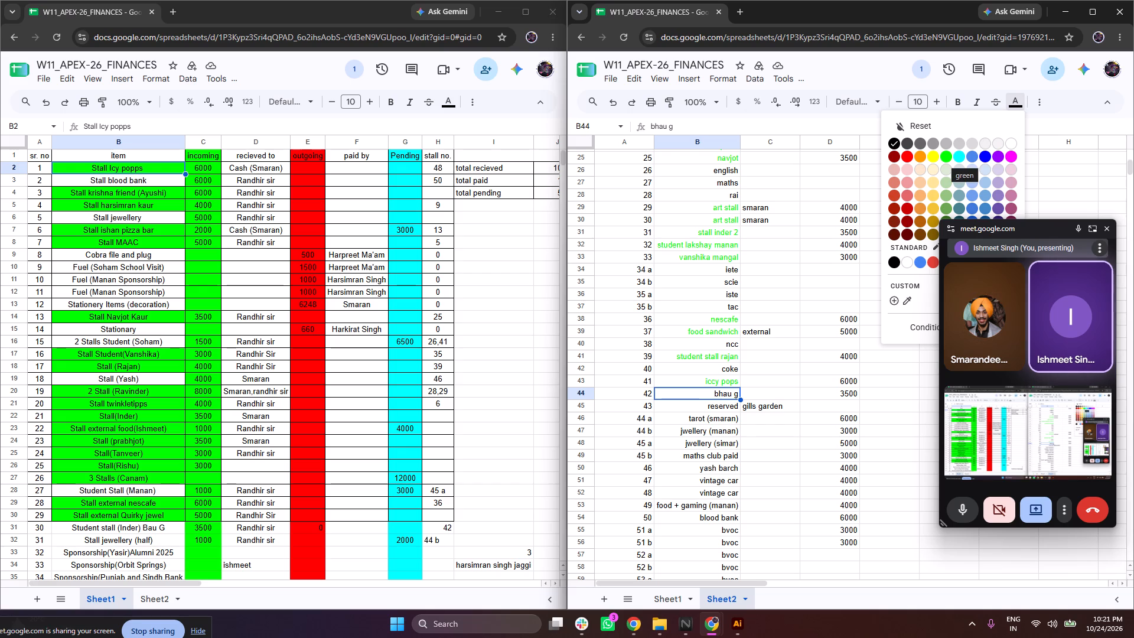
pyautogui.click(945, 159)
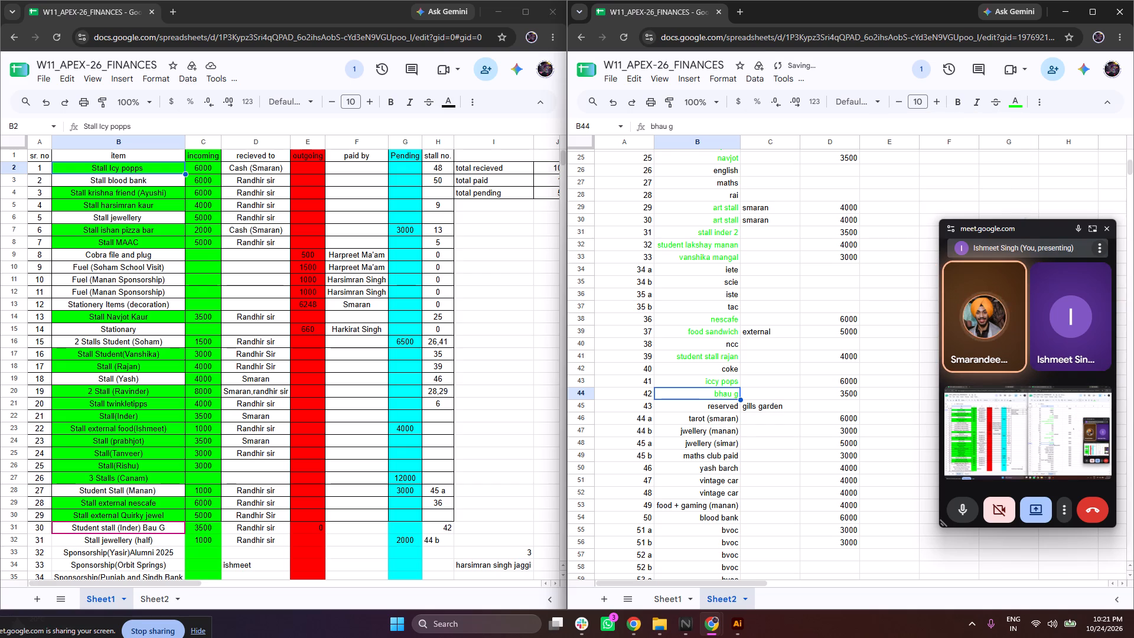
pyautogui.click(714, 421)
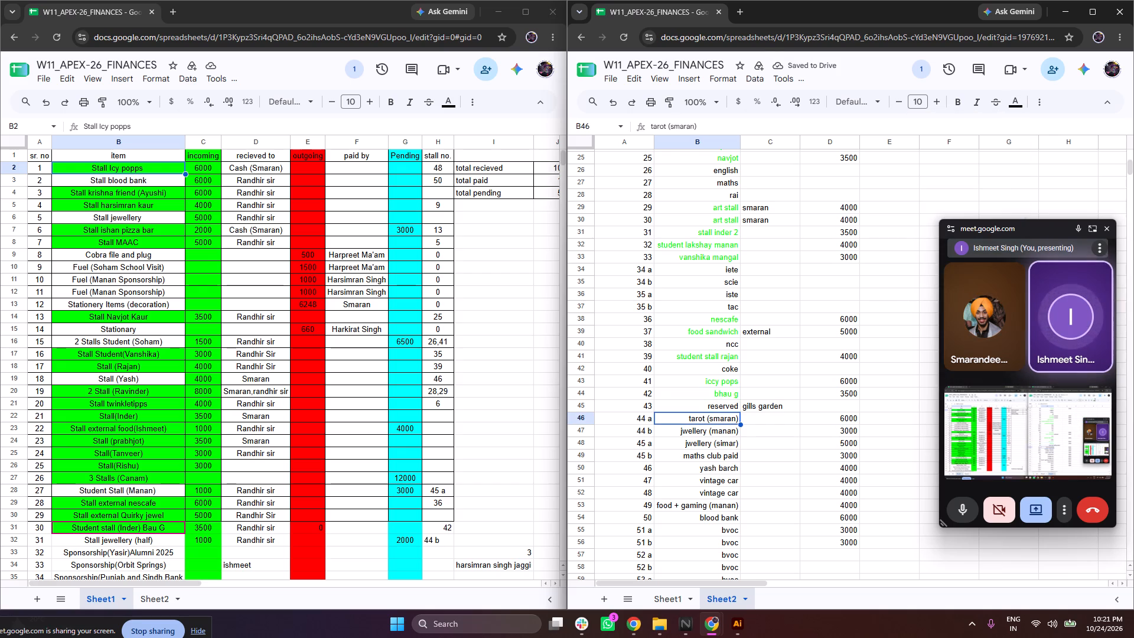
pyautogui.click(1014, 100)
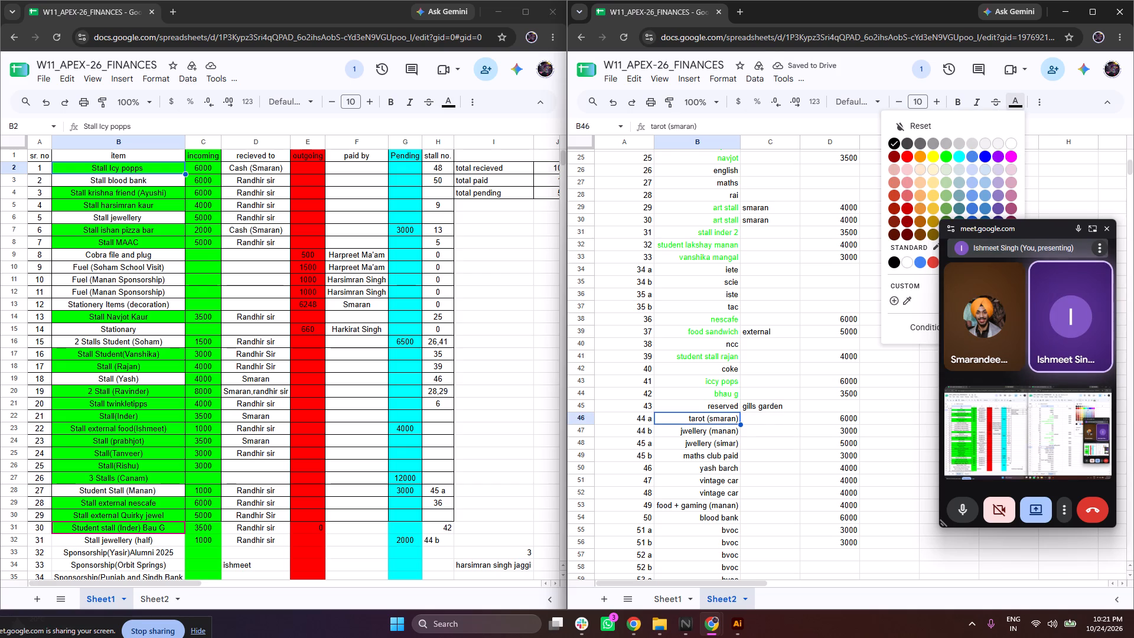
pyautogui.click(945, 155)
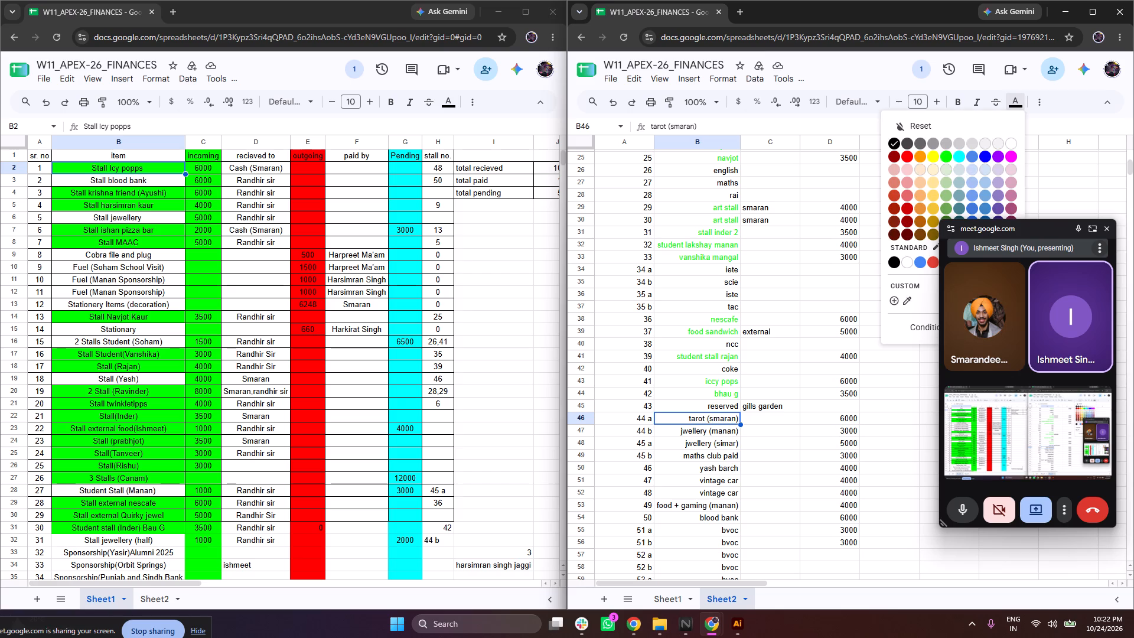
pyautogui.click(734, 427)
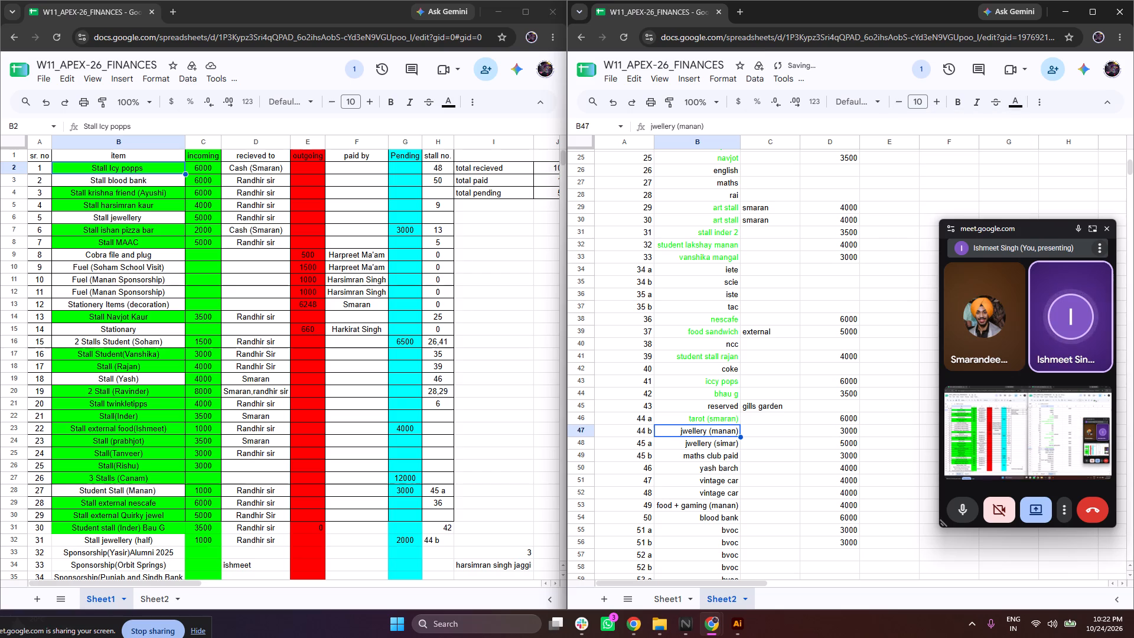
pyautogui.click(1018, 101)
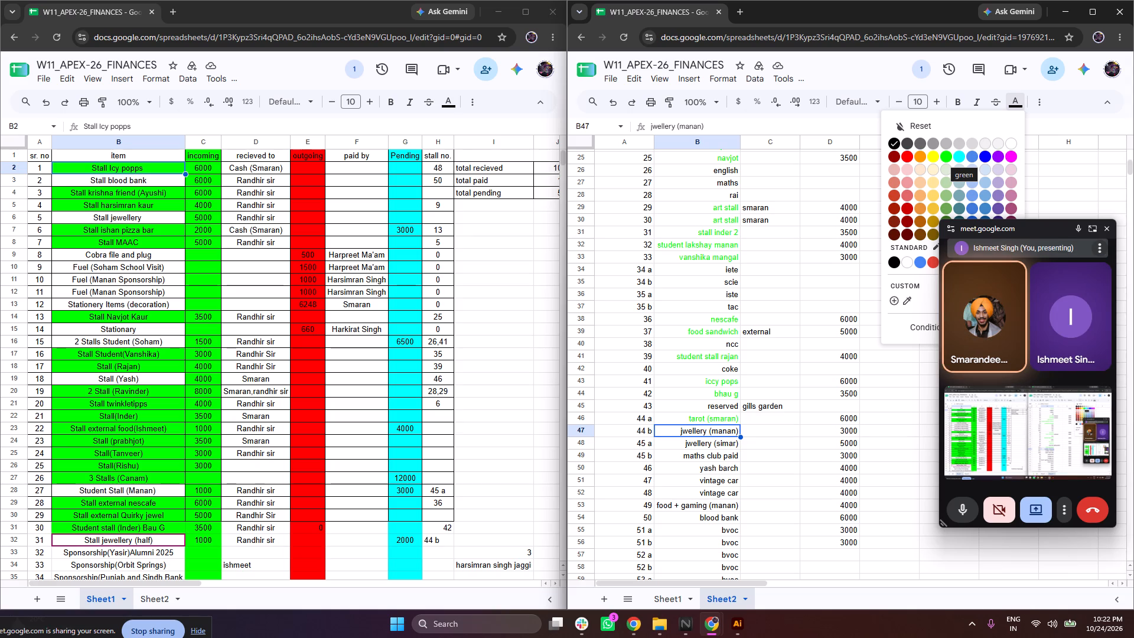
pyautogui.click(944, 158)
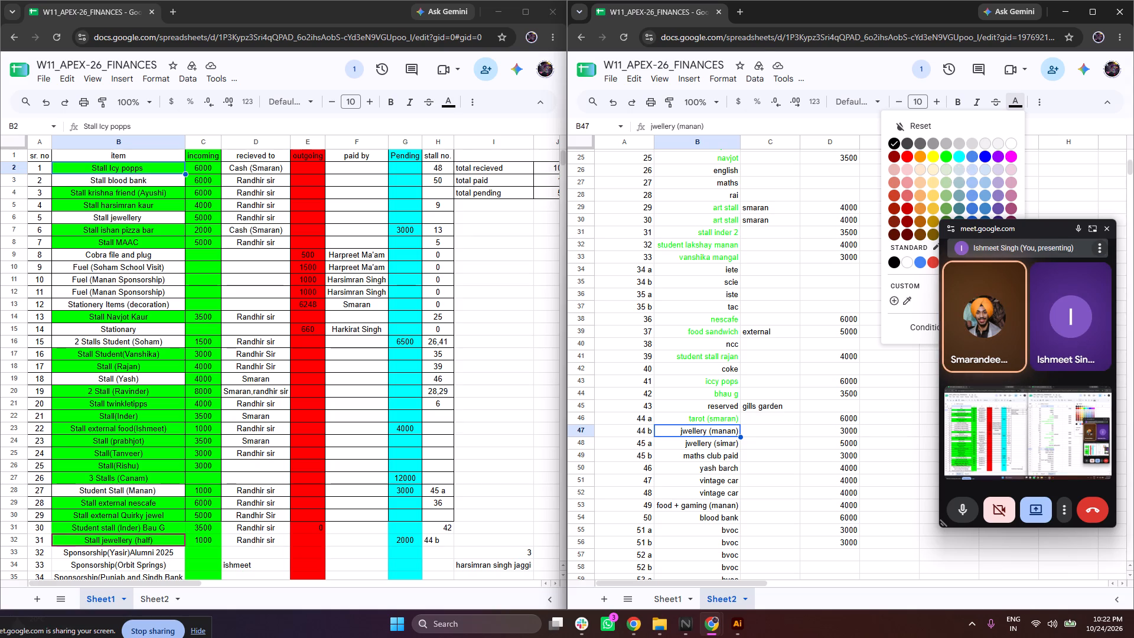
pyautogui.click(721, 445)
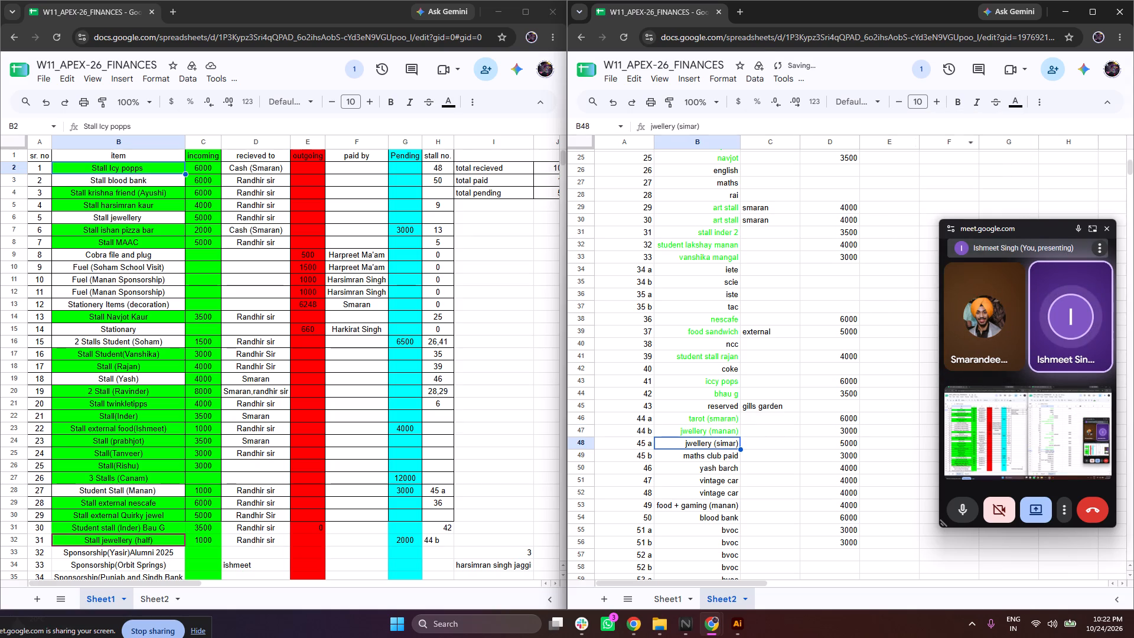
pyautogui.click(1013, 101)
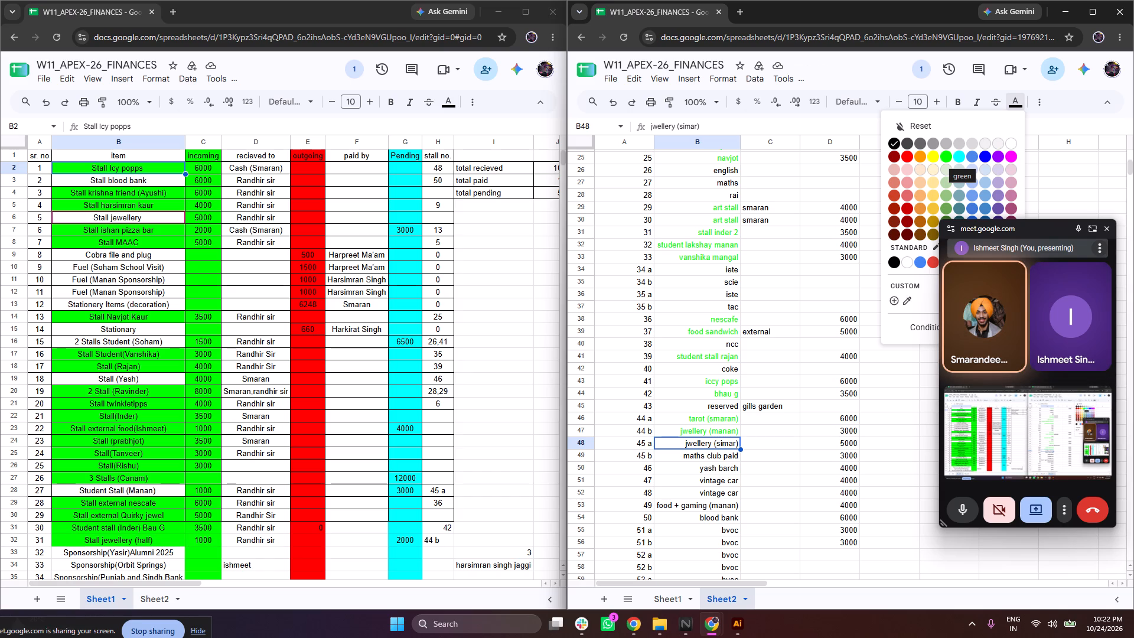
pyautogui.click(949, 157)
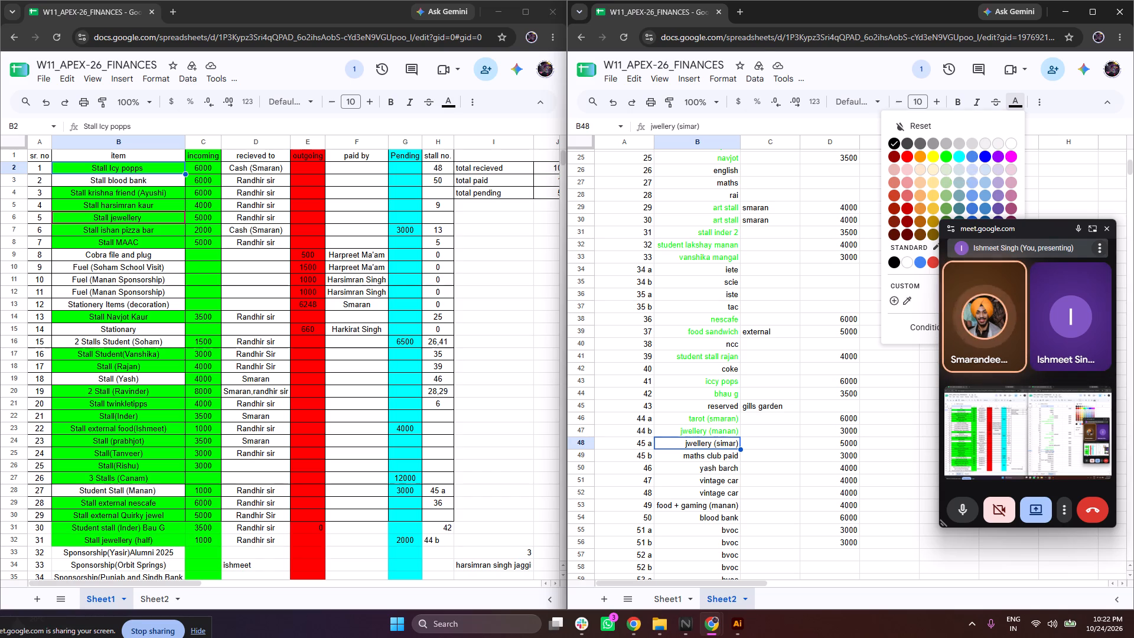
pyautogui.click(708, 451)
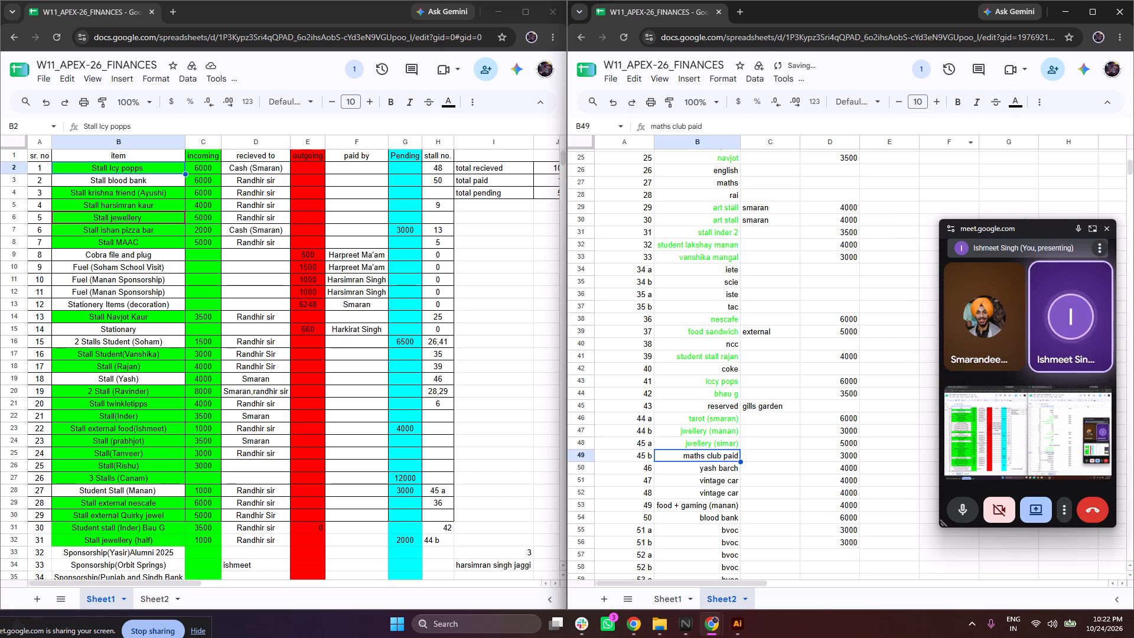
pyautogui.click(1013, 102)
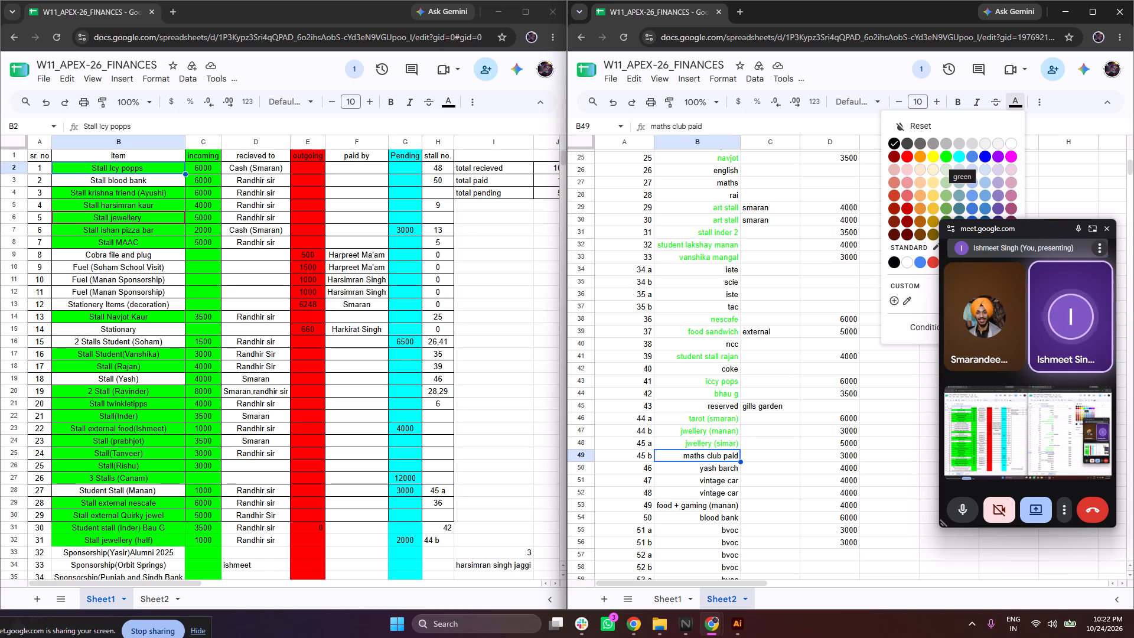
pyautogui.click(943, 160)
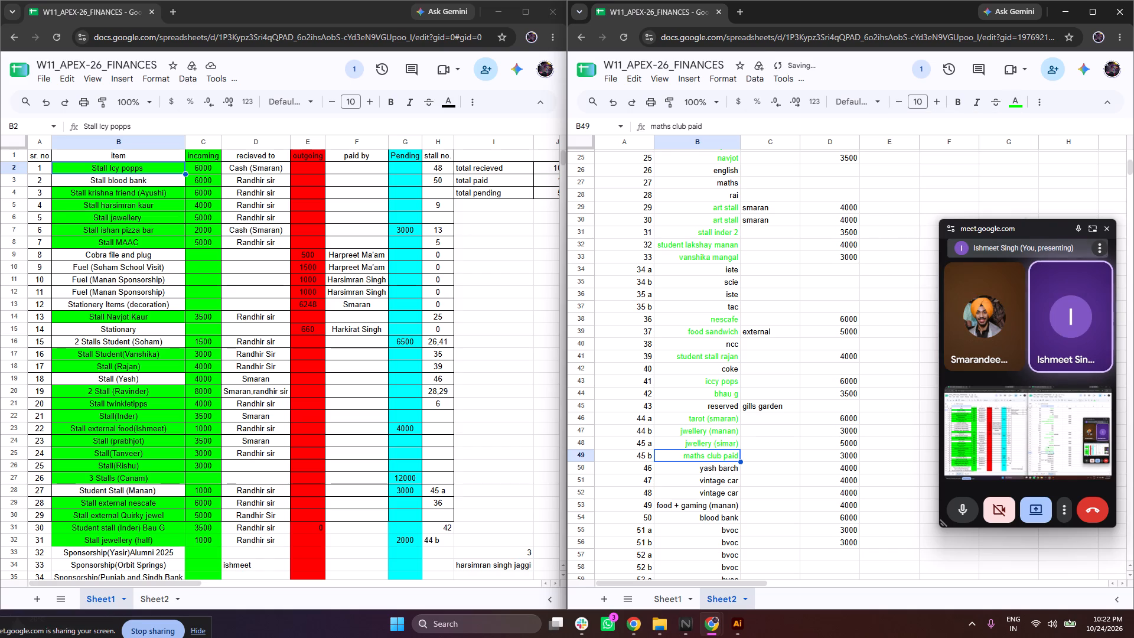
# Correct the spelling of "jwellery" to "jewellery" in the Sheet2 names of stalls 44 b and 45 a.
pyautogui.doubleClick(683, 431)
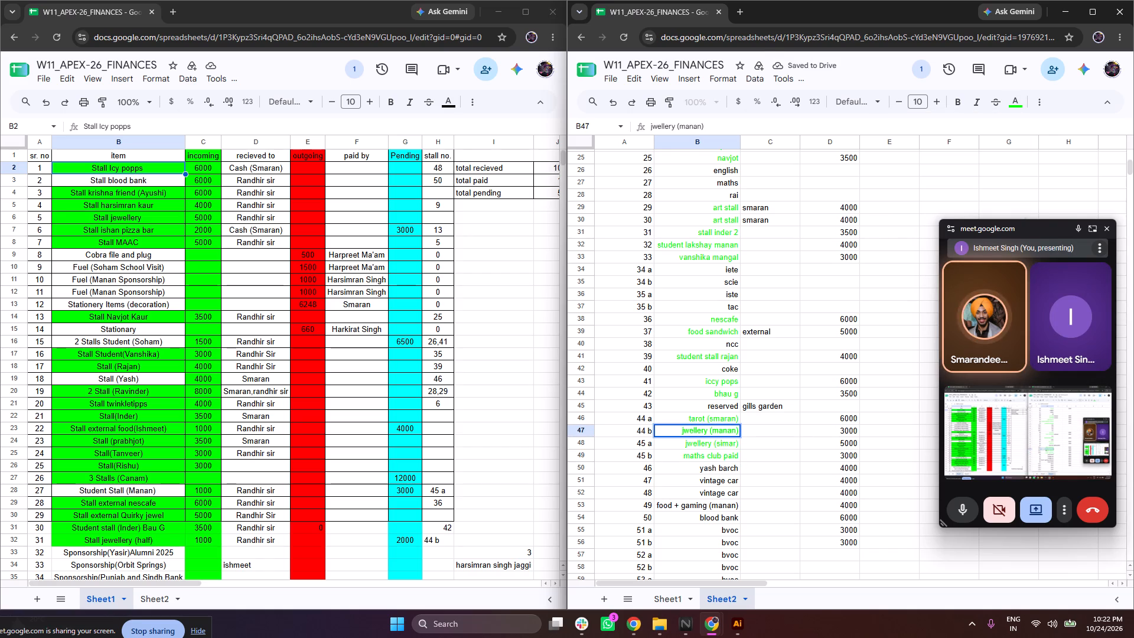
pyautogui.click(683, 431)
pyautogui.click(685, 429)
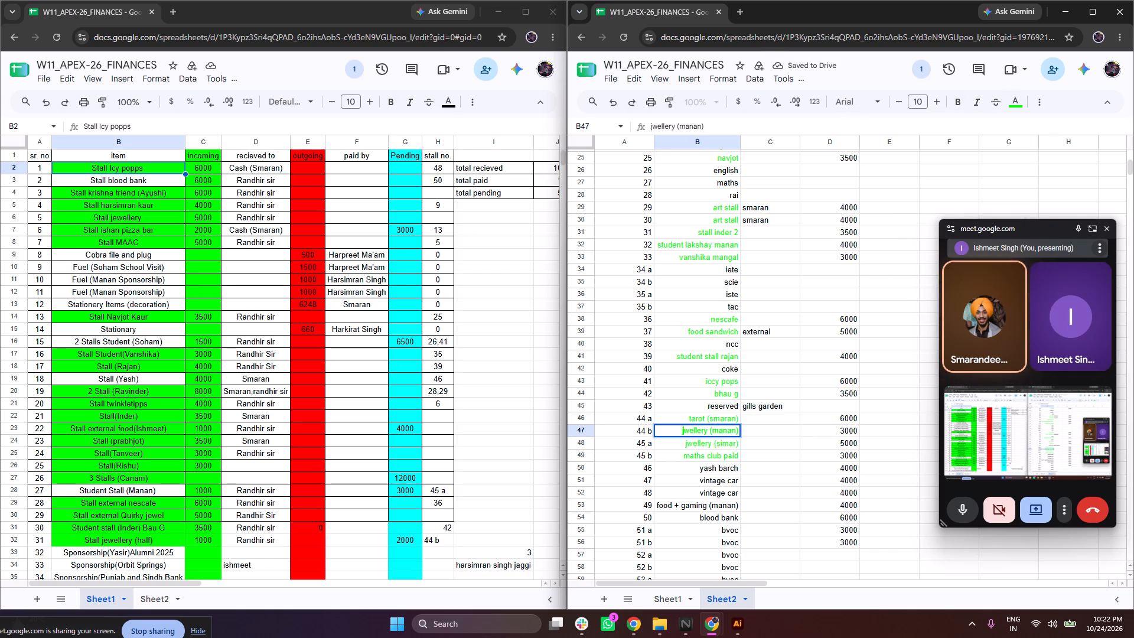
pyautogui.press('e')
pyautogui.doubleClick(688, 442)
pyautogui.click(688, 442)
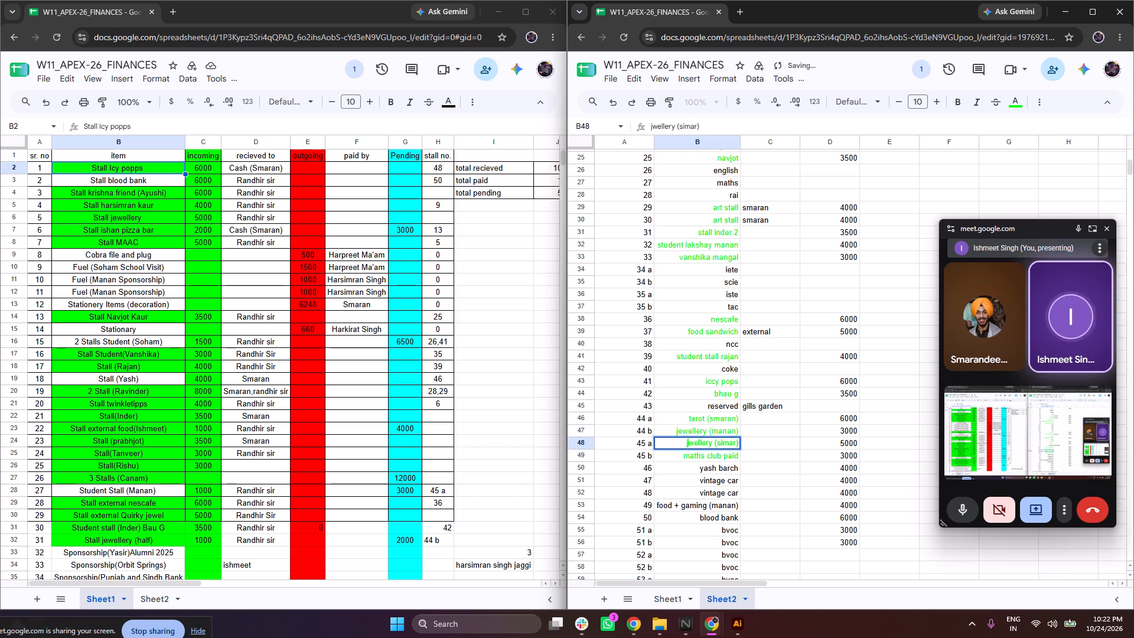
pyautogui.press('e')
# Colour the Sheet2 names of stall 46 and the two vintage car stalls, 47 and 48, with green text.
pyautogui.click(728, 469)
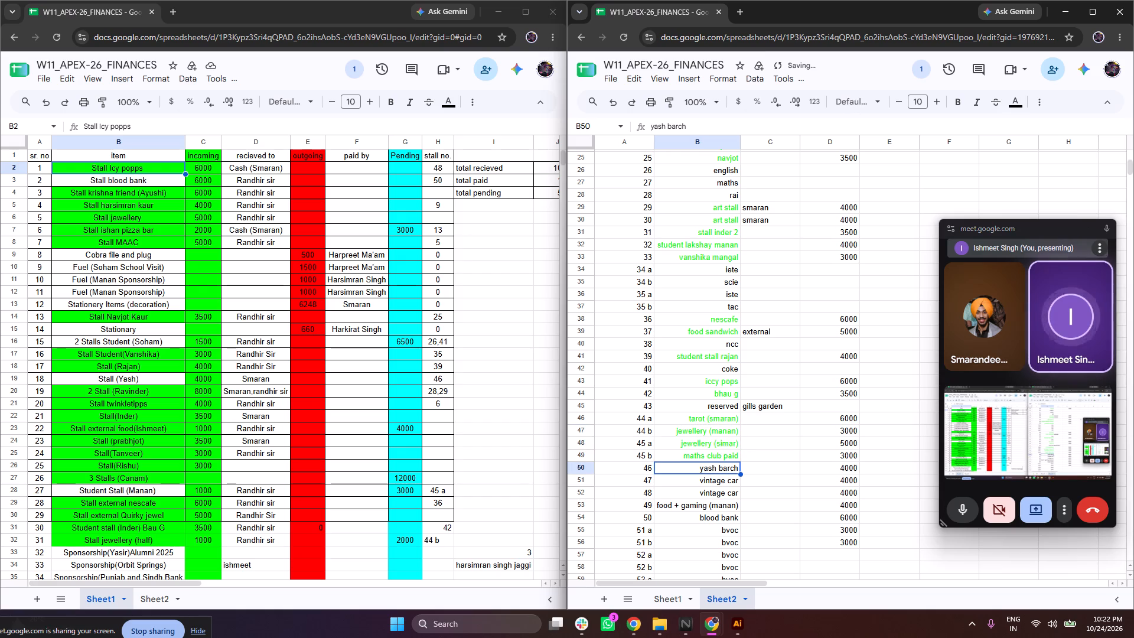
pyautogui.click(1018, 110)
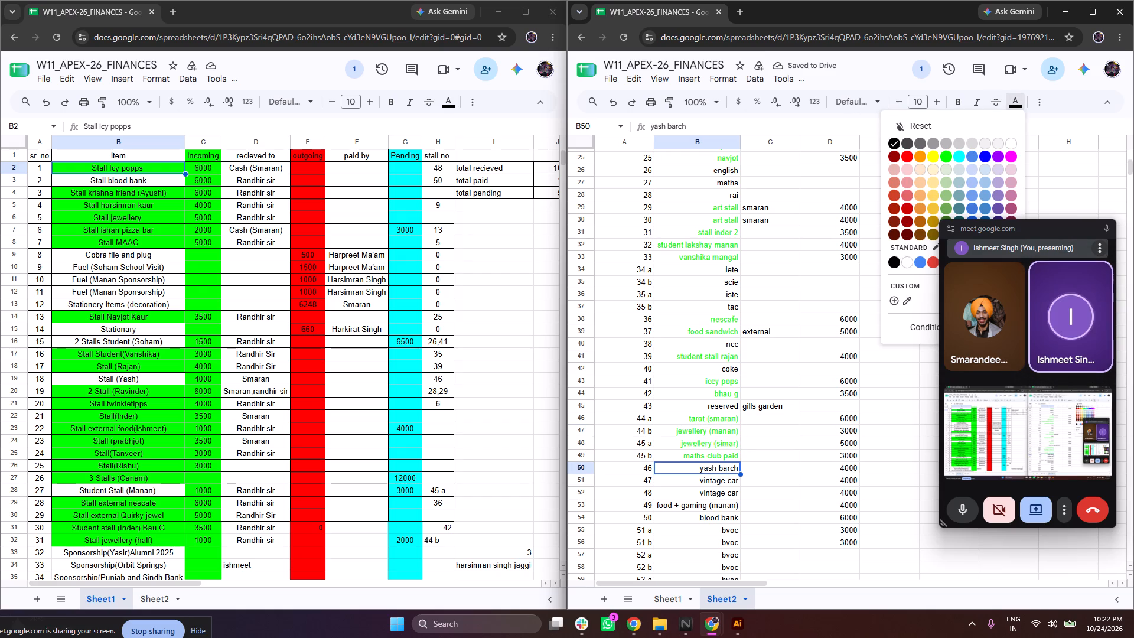
pyautogui.click(946, 157)
pyautogui.scroll(-4, 900, 187)
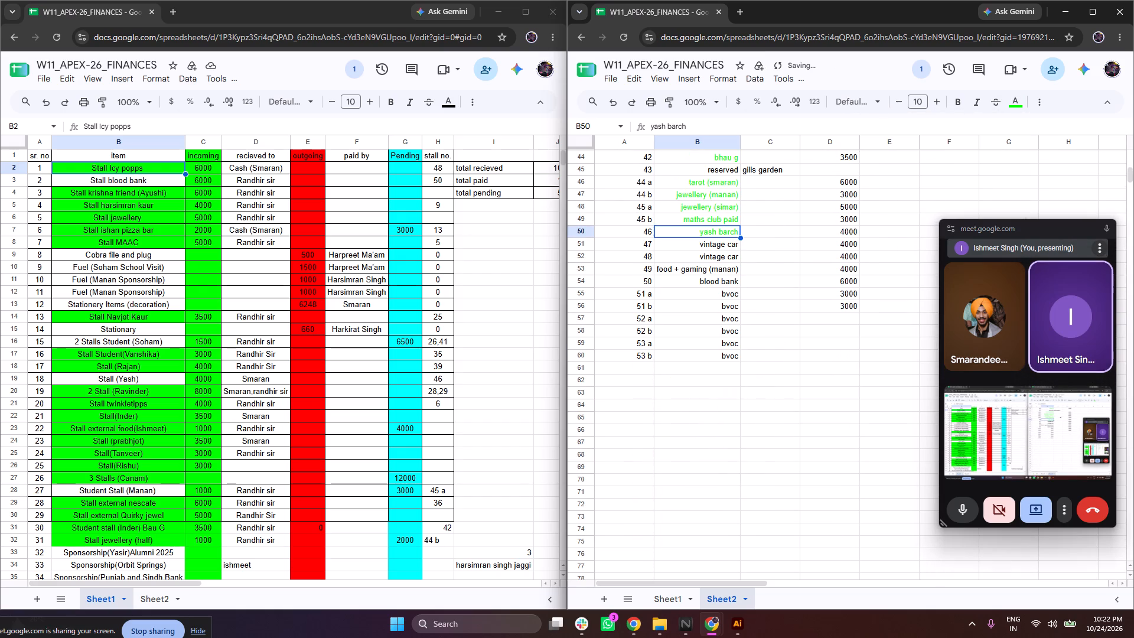
pyautogui.click(726, 246)
pyautogui.moveTo(726, 245); pyautogui.dragTo(728, 253)
pyautogui.click(1019, 105)
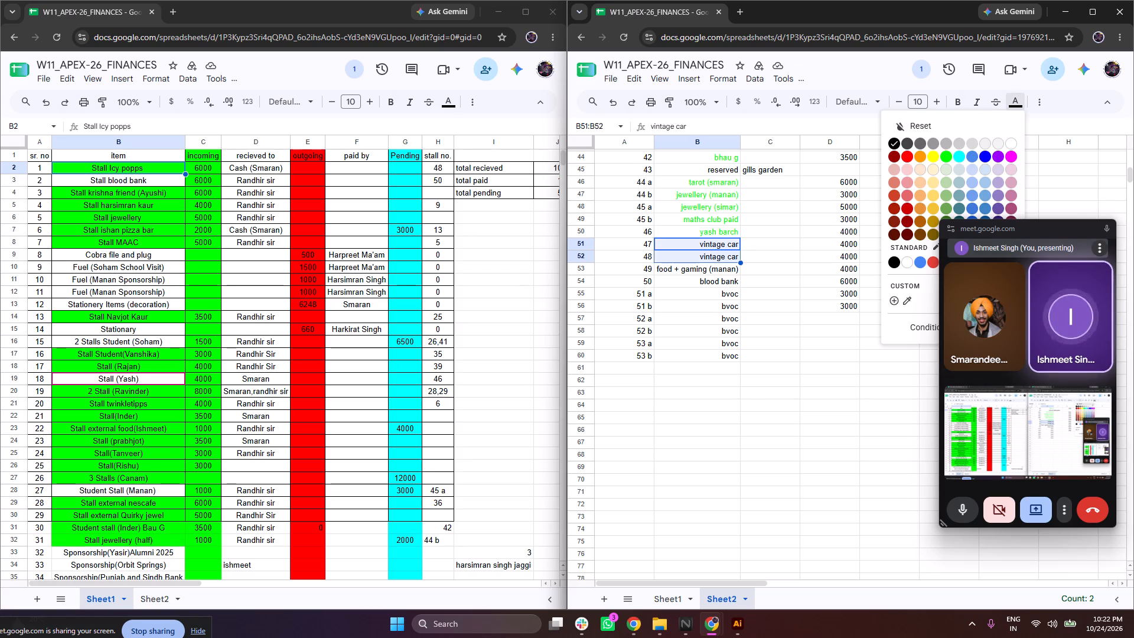
# Colour the Sheet2 names of stalls 47 and 48 (vintage car), 49 (food + gaming) and 50 (blood bank) with green text.
pyautogui.click(946, 155)
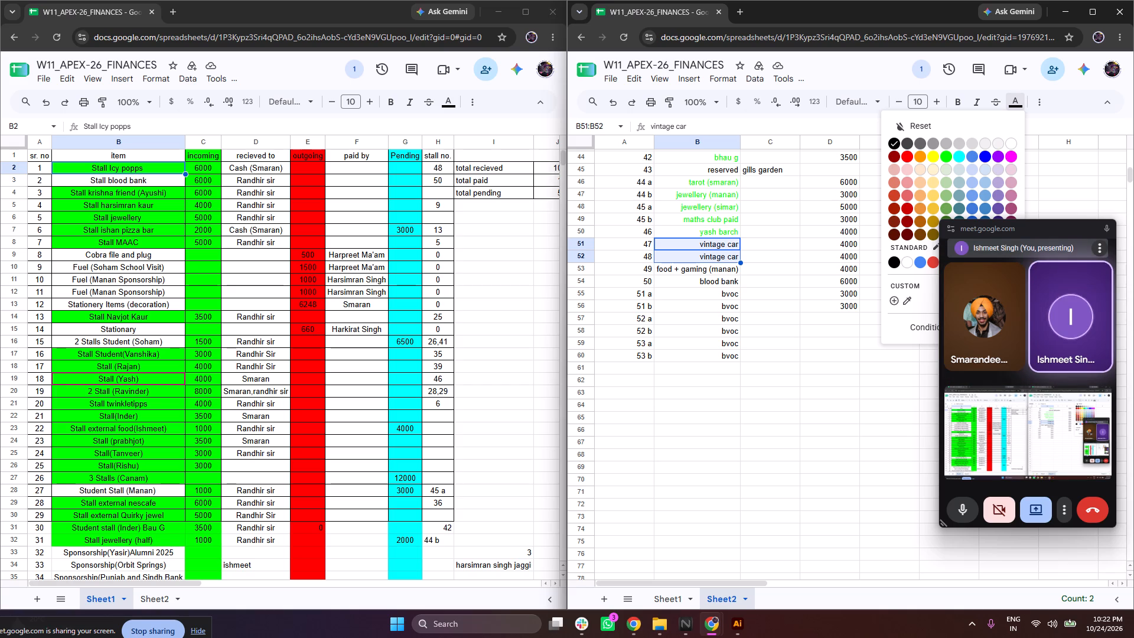
pyautogui.click(724, 272)
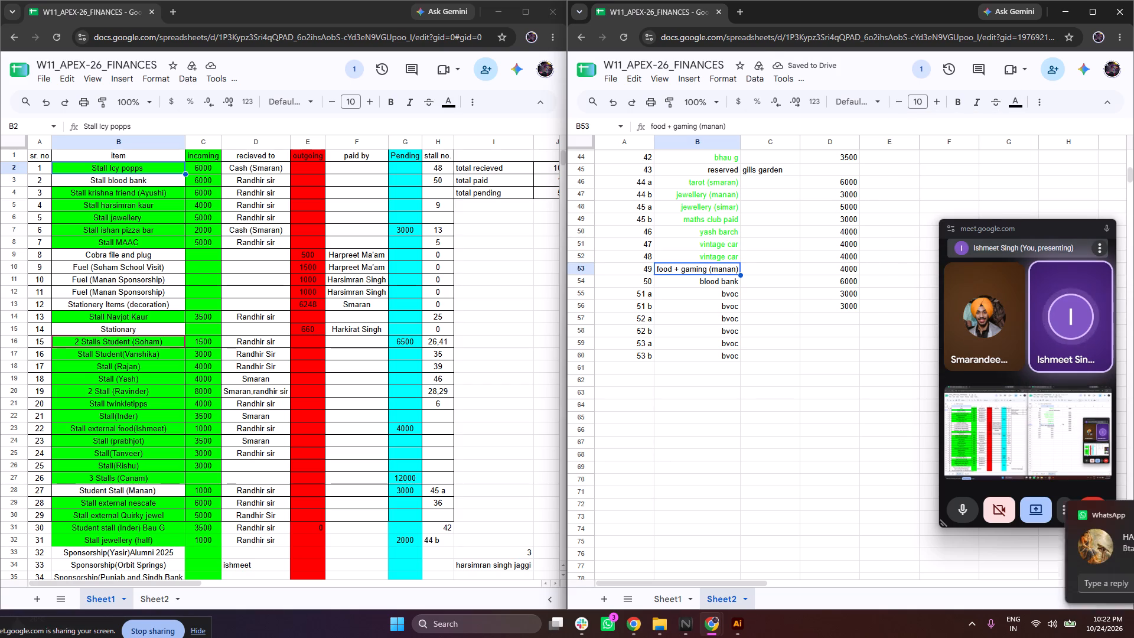
pyautogui.click(1019, 102)
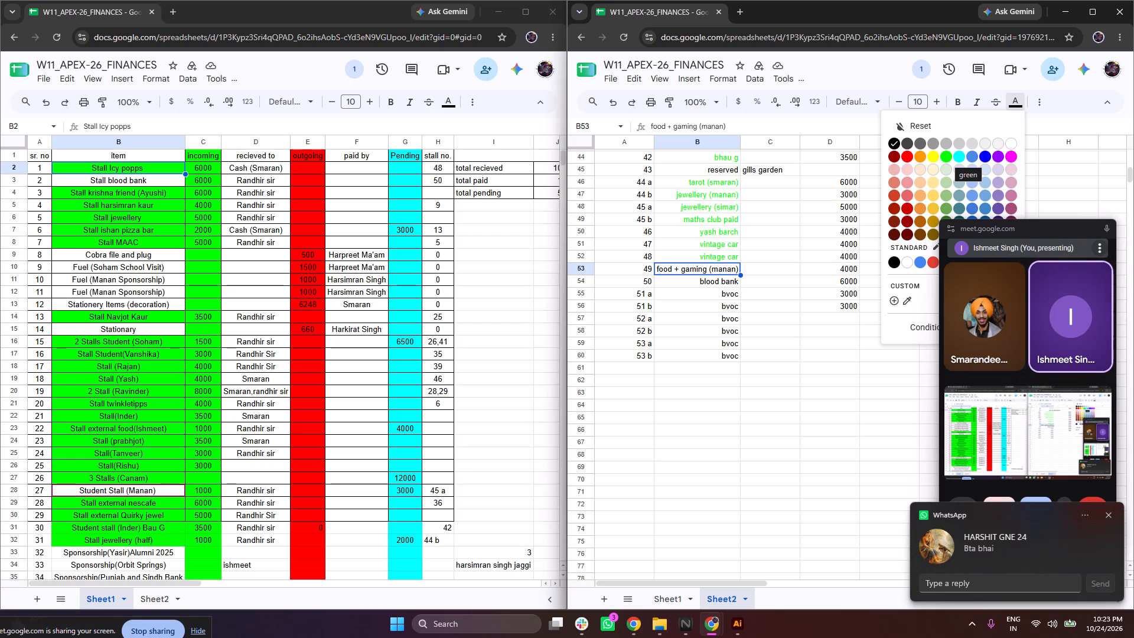
pyautogui.click(949, 158)
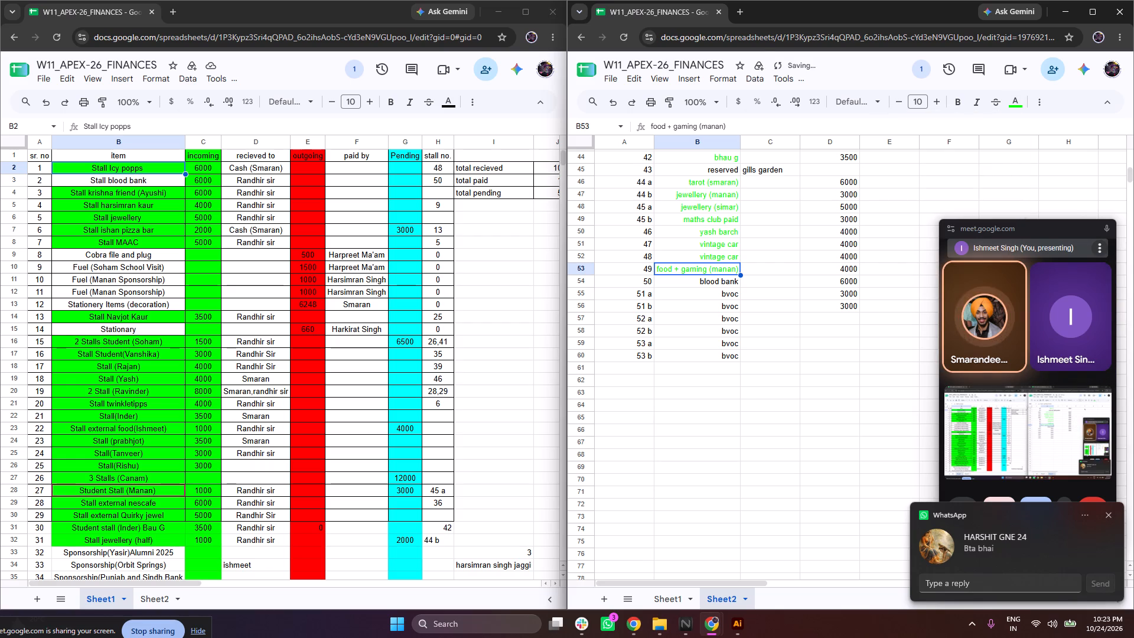
pyautogui.click(716, 285)
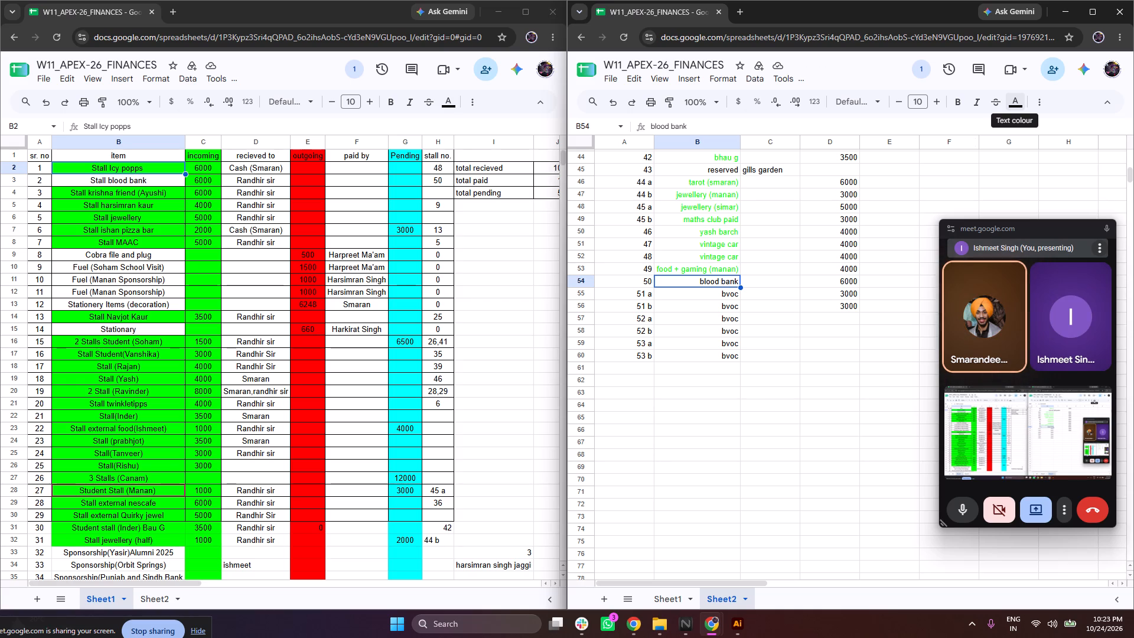
pyautogui.click(1013, 108)
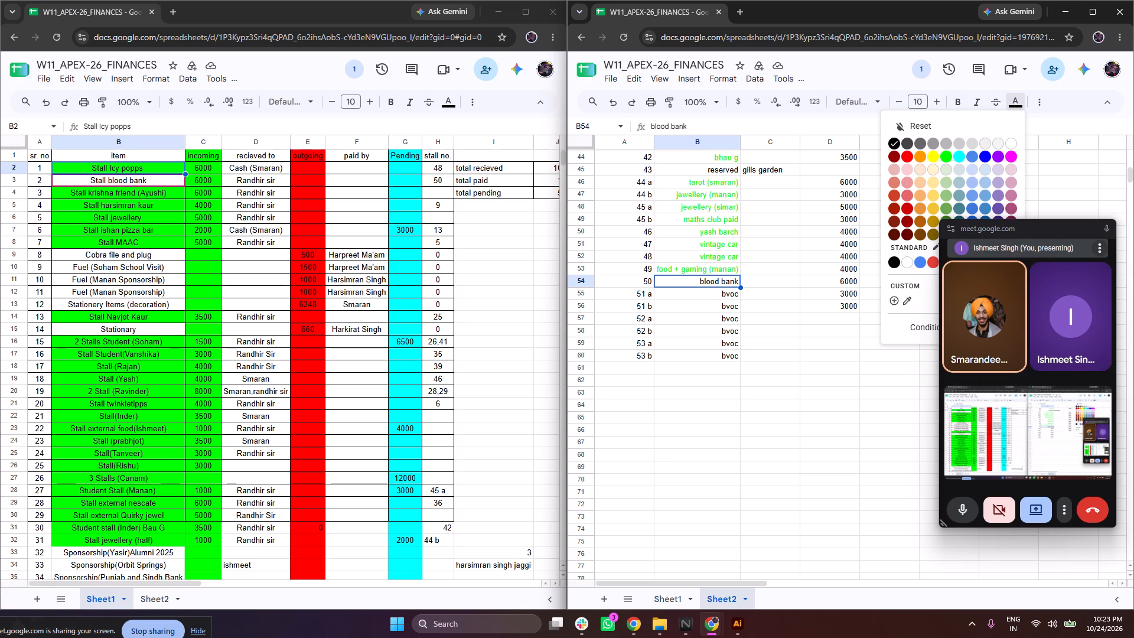
pyautogui.click(944, 156)
# Select the Sheet2 bvoc names of stalls 51 a and 51 b.
pyautogui.moveTo(719, 297); pyautogui.dragTo(723, 306)
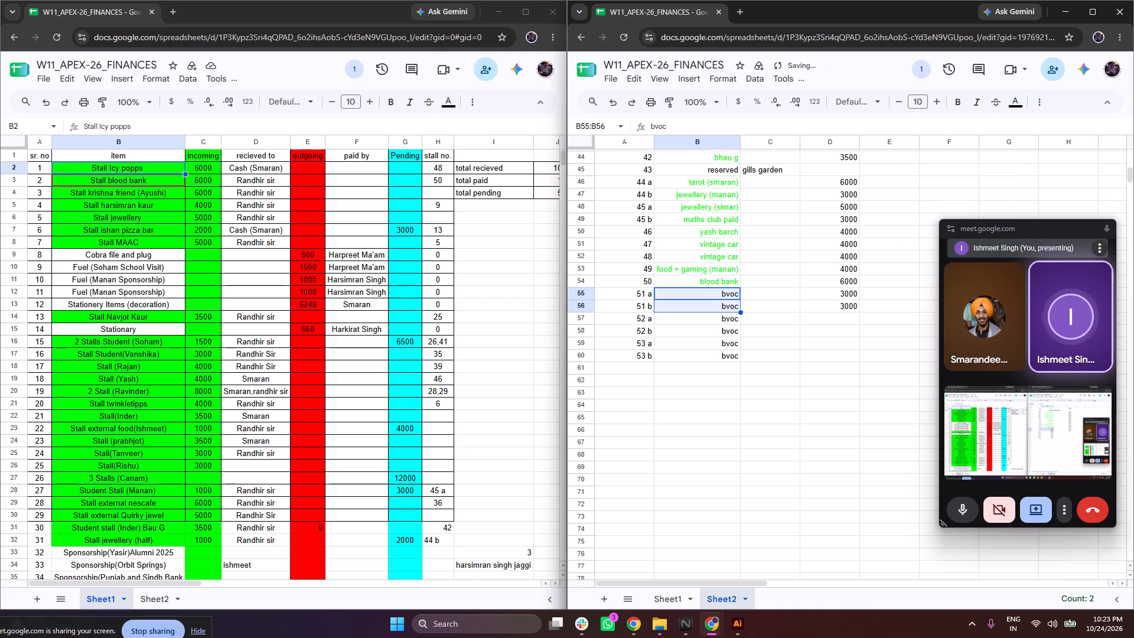
# Colour the two Sheet2 bvoc names at stalls 51 a and 51 b with green text.
pyautogui.click(1014, 107)
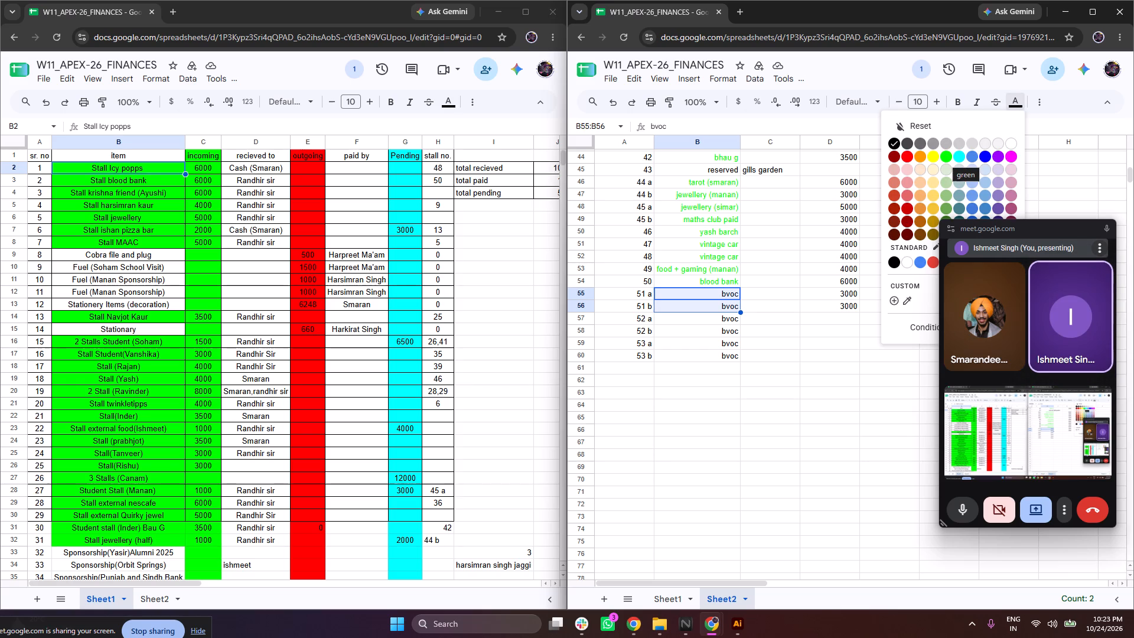
pyautogui.click(946, 158)
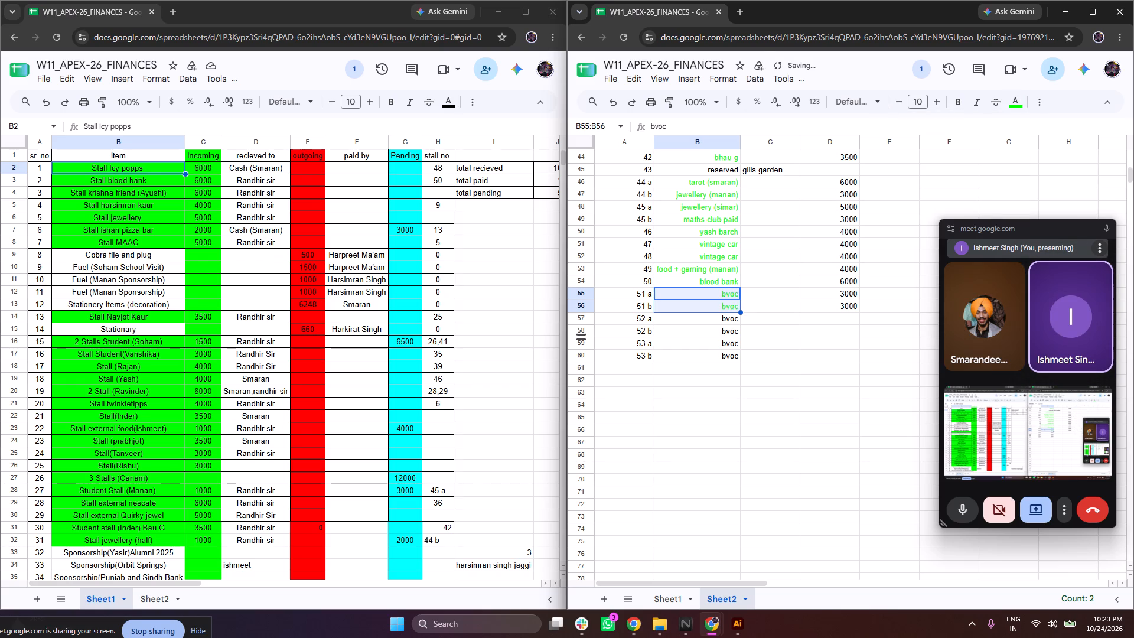
# Review the Sheet2 stall list against Sheet1's later entries, checking which stall names are marked green and which are still unmarked.
pyautogui.scroll(-5, 213, 418)
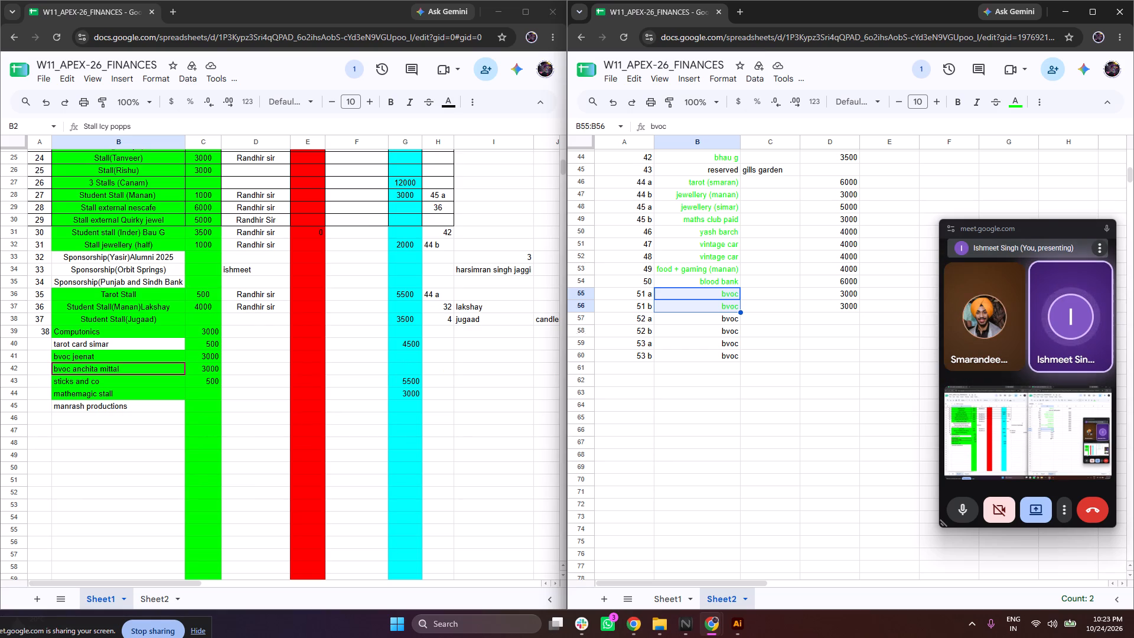
pyautogui.scroll(3, 780, 344)
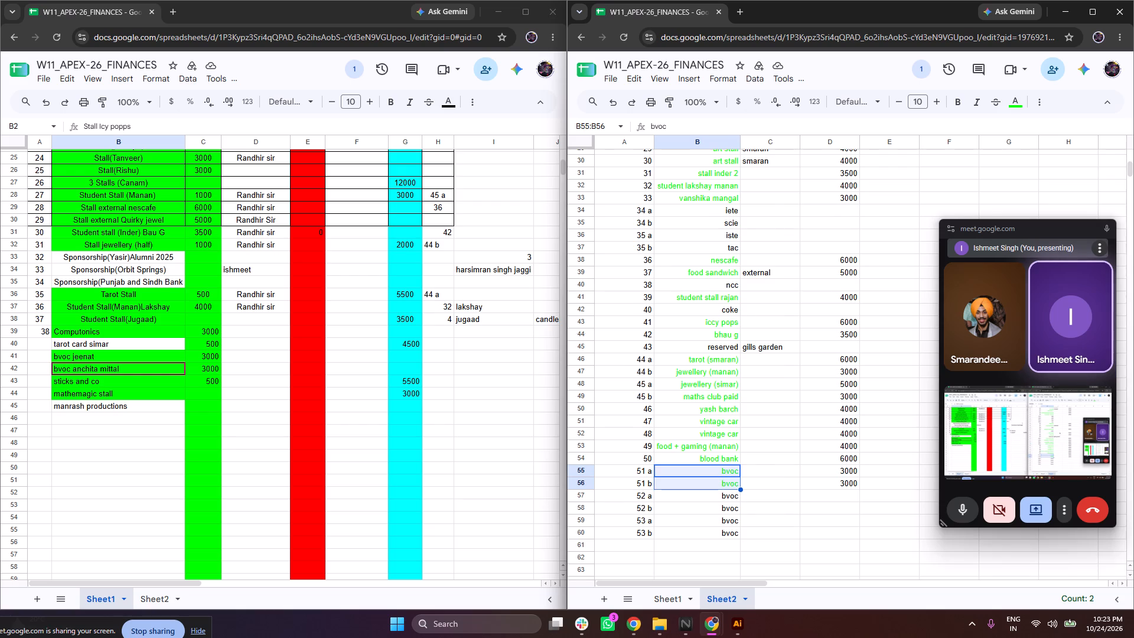
pyautogui.scroll(5, 780, 319)
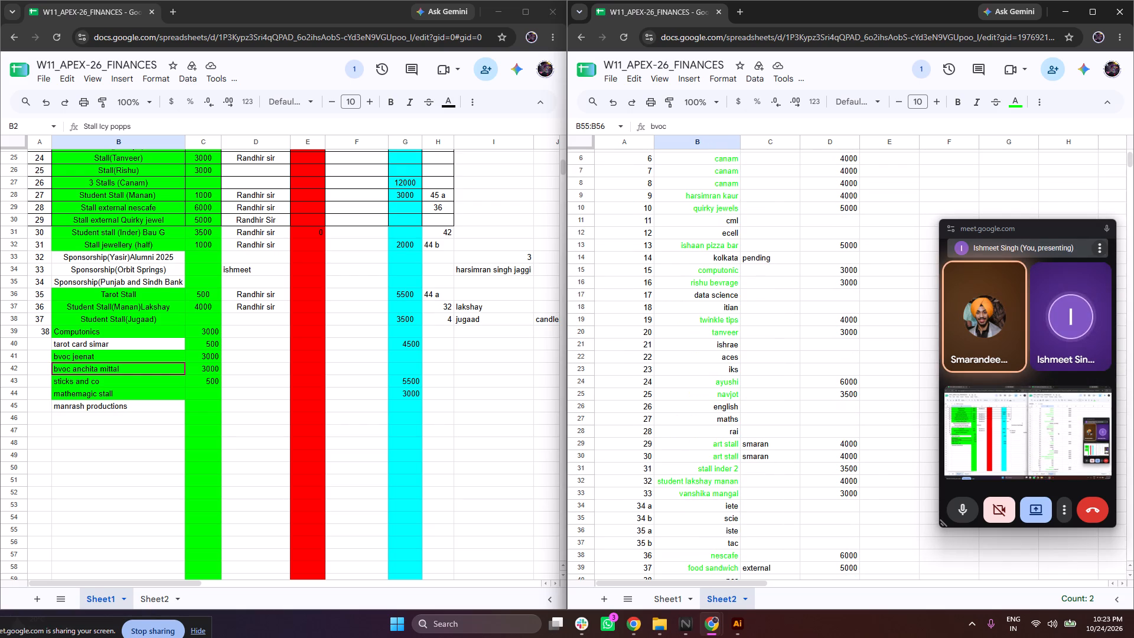
pyautogui.scroll(2, 758, 338)
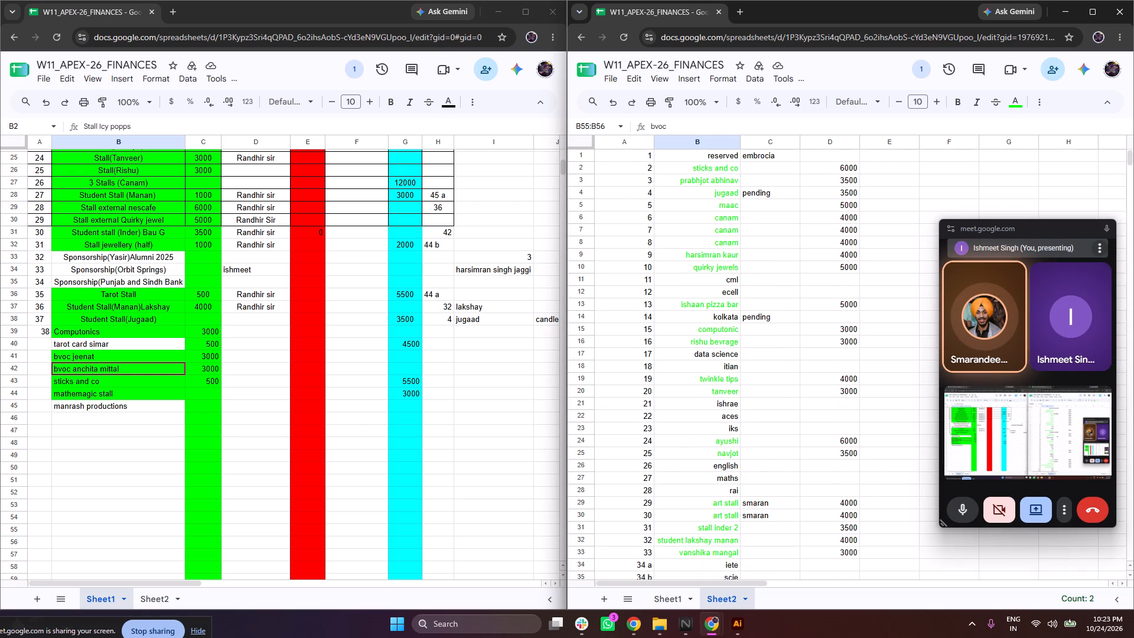
pyautogui.scroll(1, 763, 341)
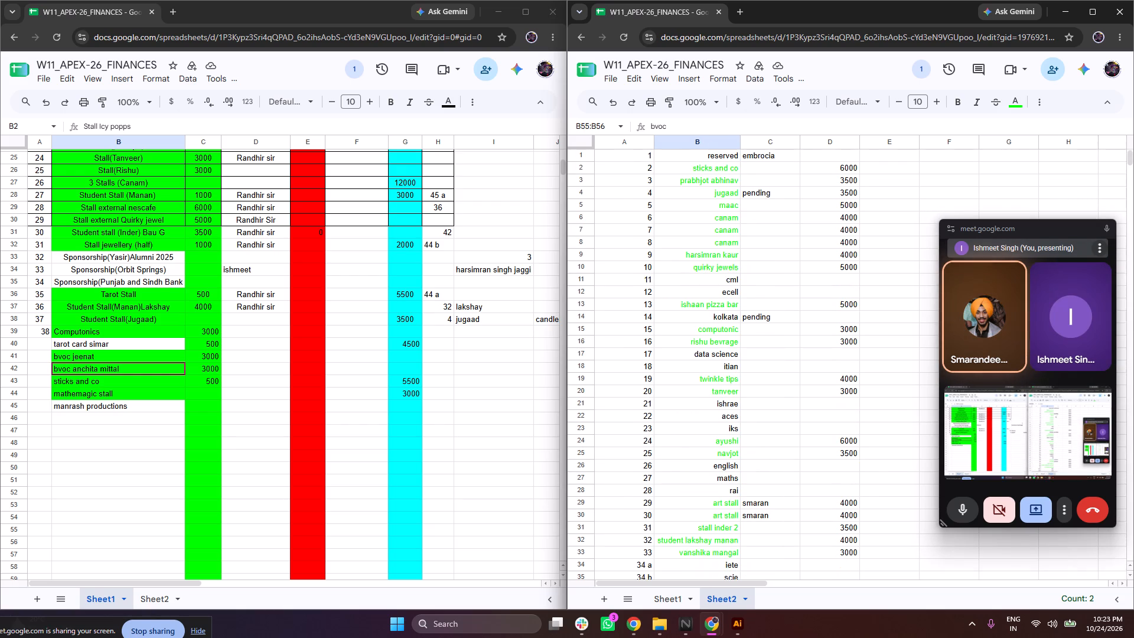
pyautogui.scroll(-2, 757, 209)
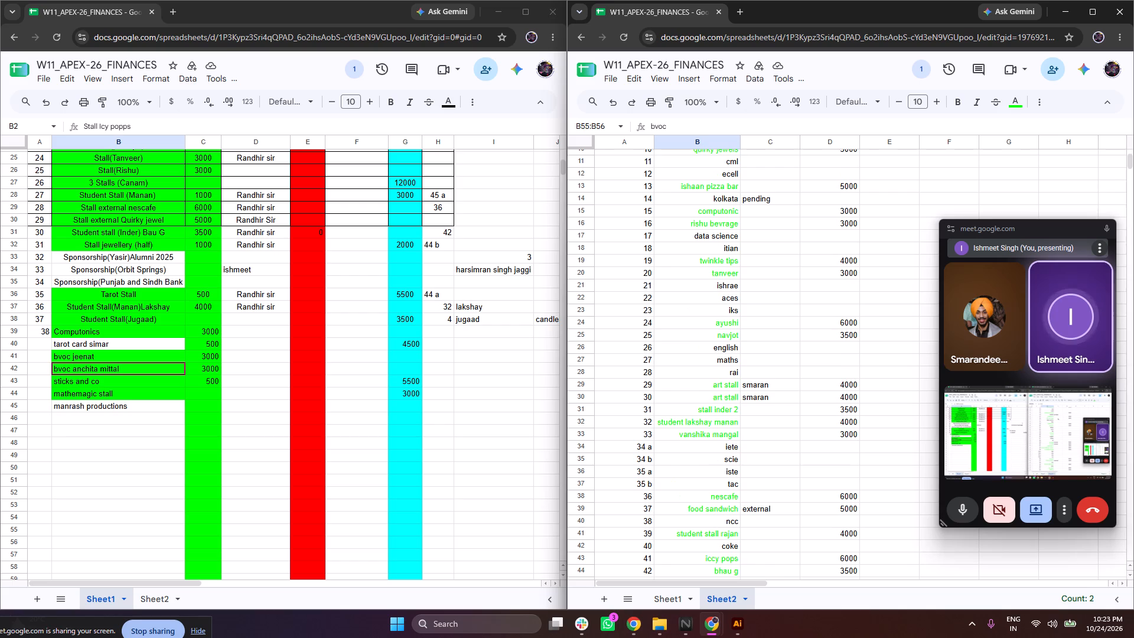
pyautogui.scroll(1, 781, 262)
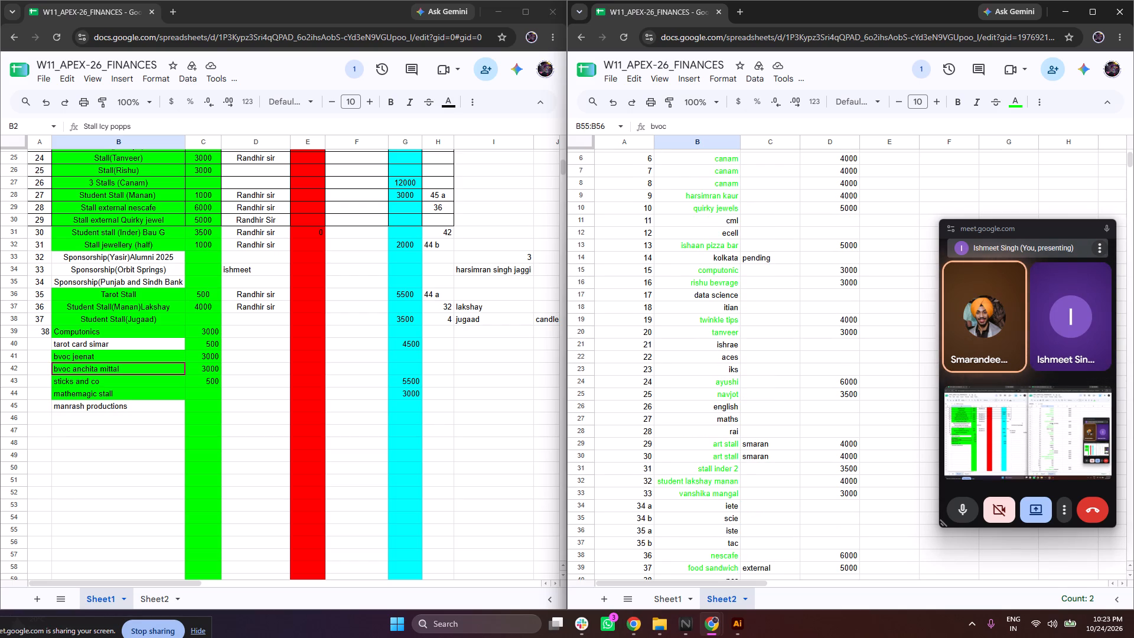
pyautogui.scroll(-2, 729, 256)
pyautogui.scroll(1, 729, 256)
pyautogui.scroll(-2, 732, 226)
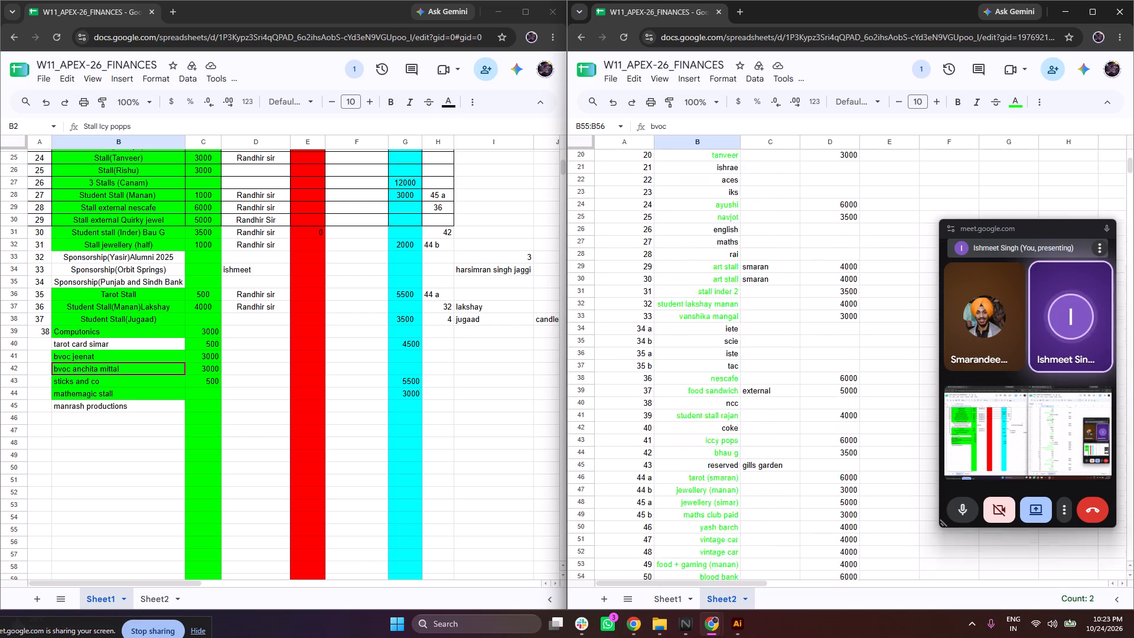
pyautogui.scroll(-2, 732, 227)
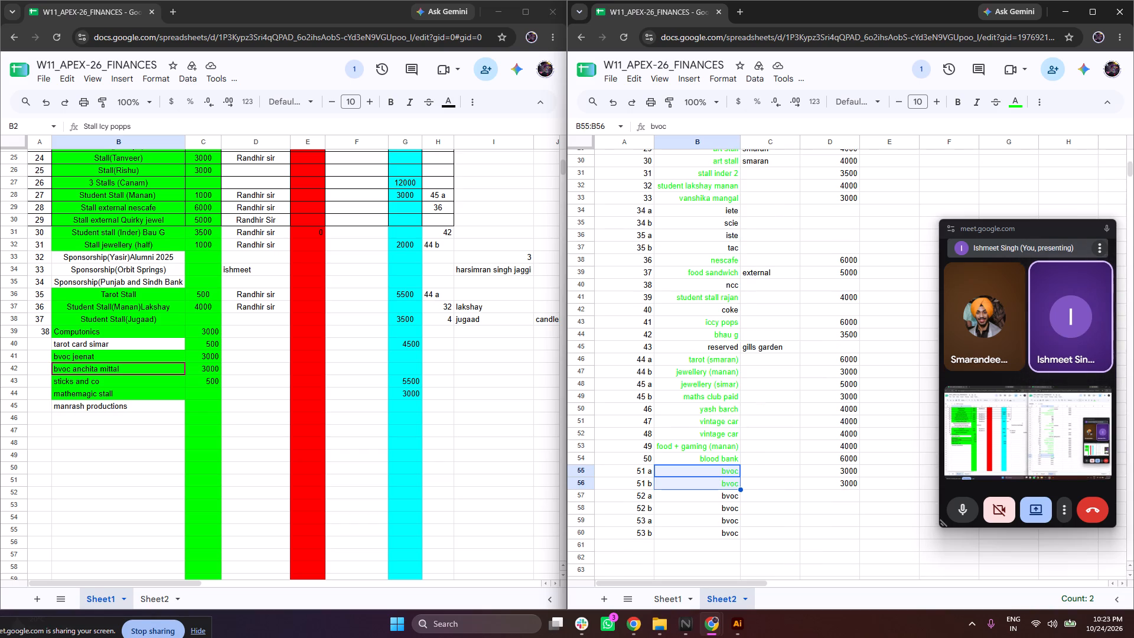
pyautogui.scroll(3, 732, 227)
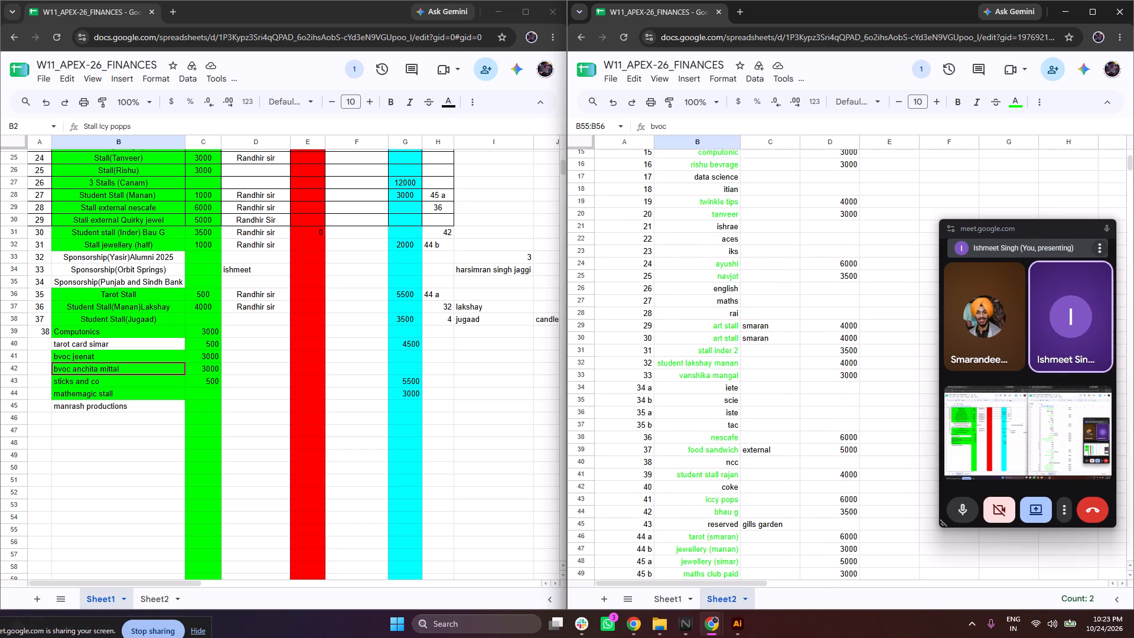
pyautogui.scroll(1, 726, 178)
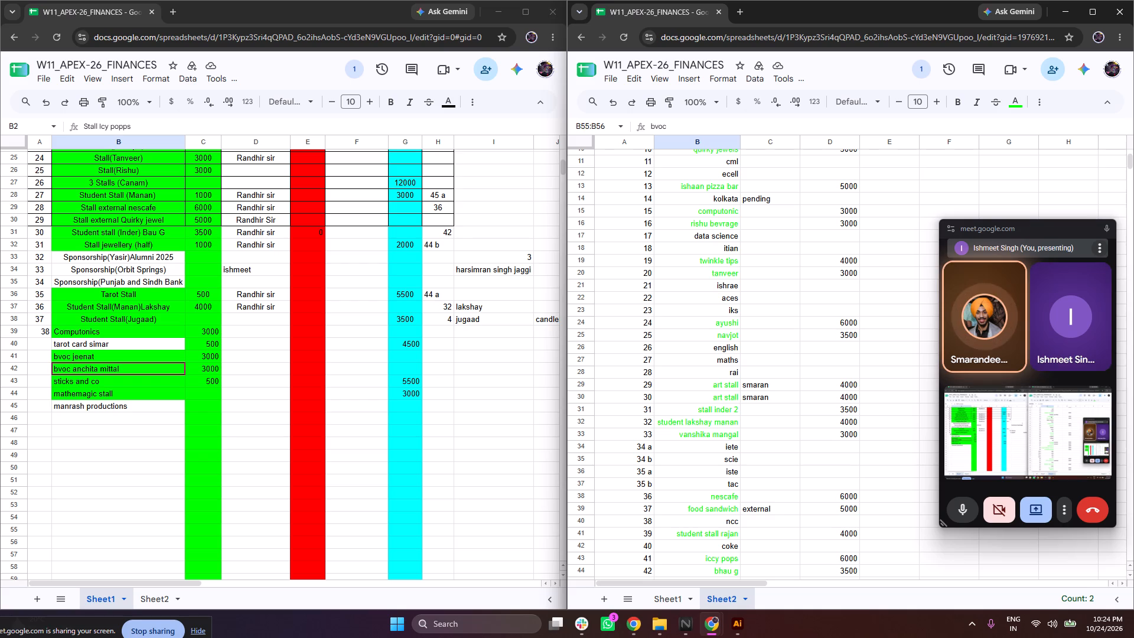
pyautogui.scroll(1, 724, 212)
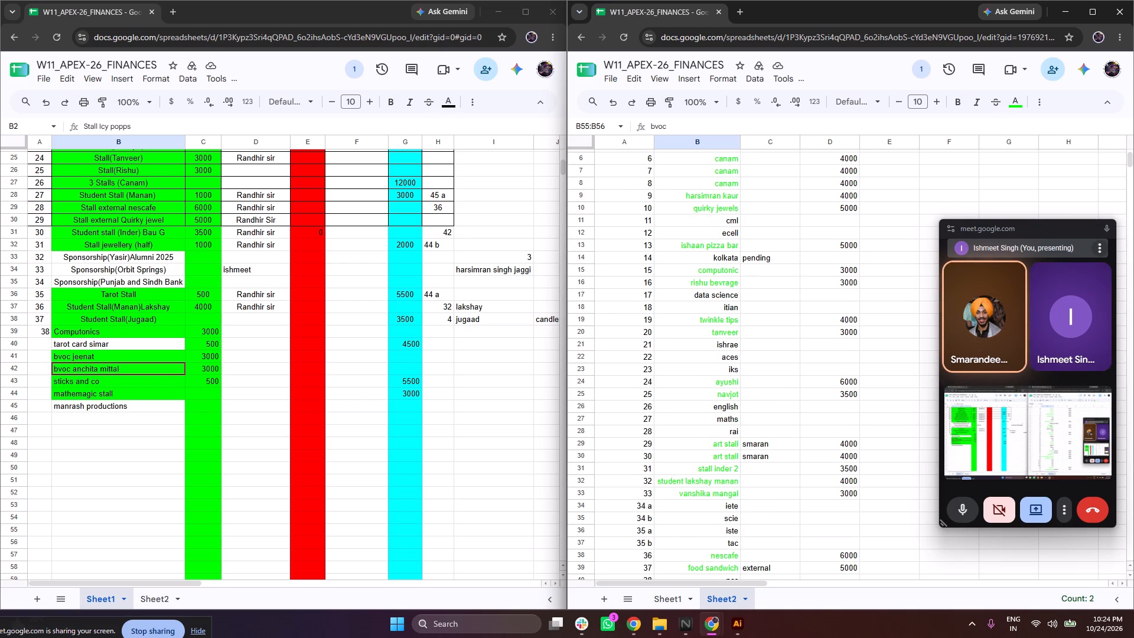
pyautogui.click(720, 271)
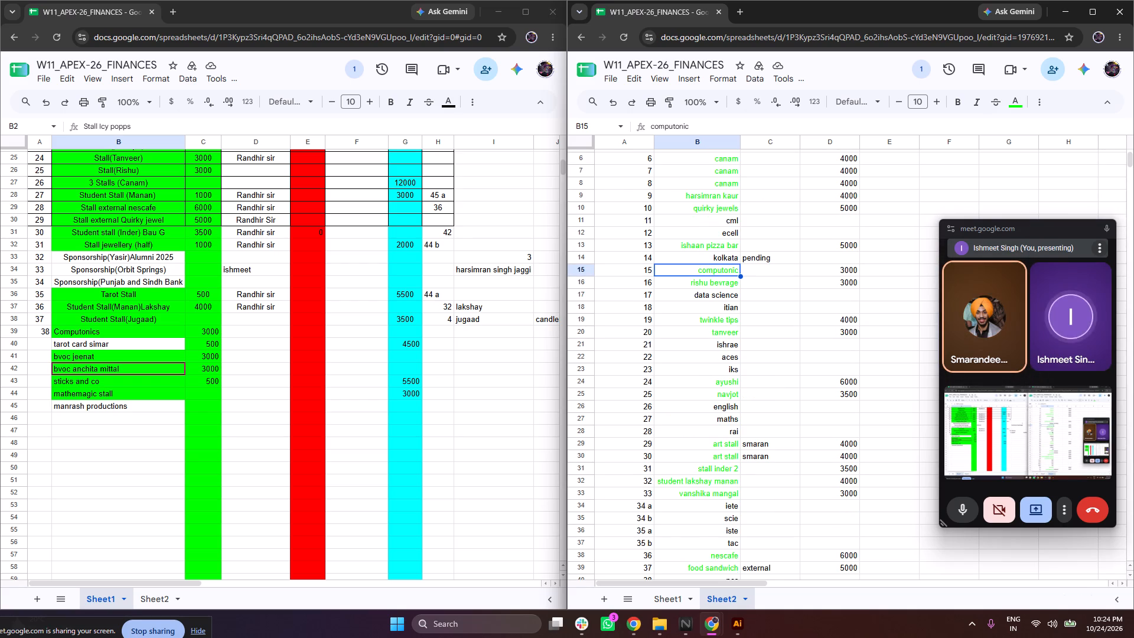
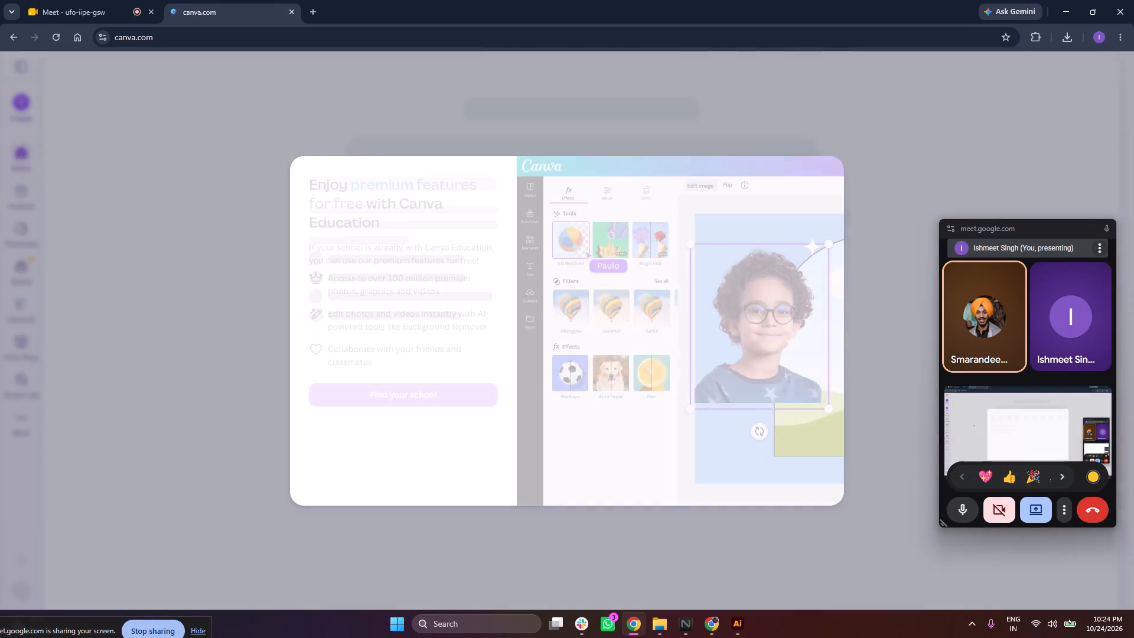
# Dismiss the Canva Education offer and open the first recent design under Continue designing.
pyautogui.click(859, 164)
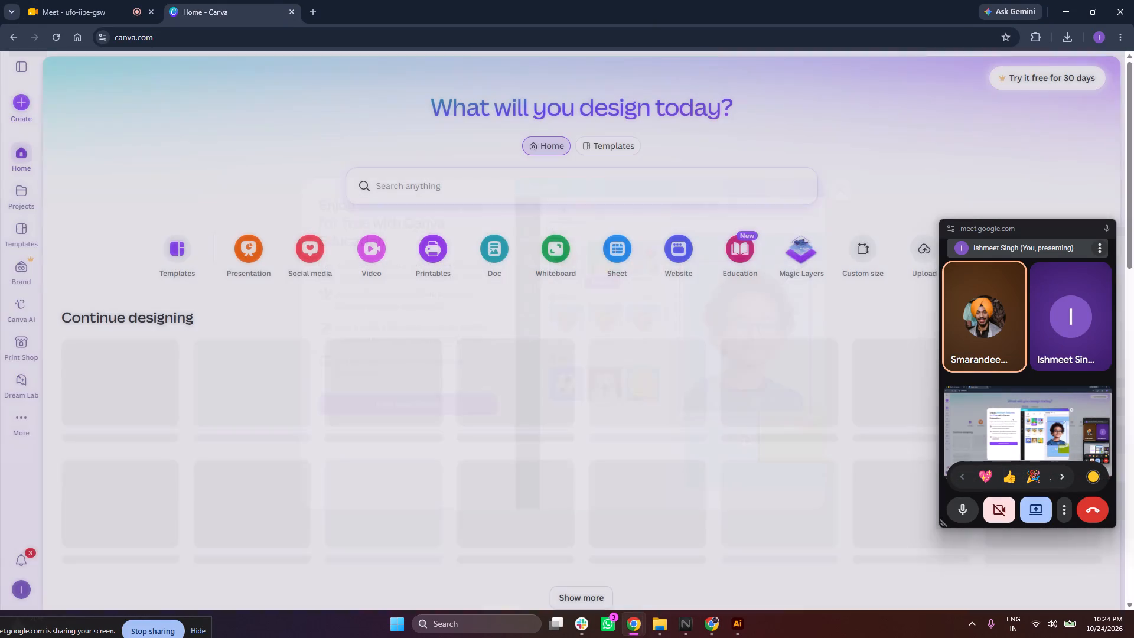
pyautogui.click(129, 396)
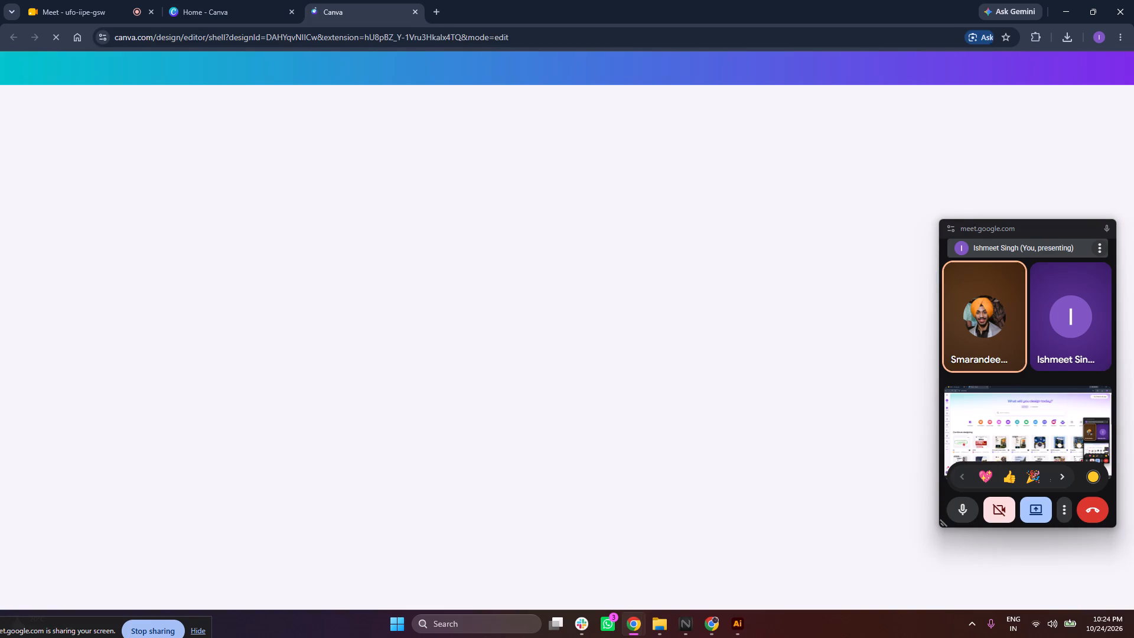
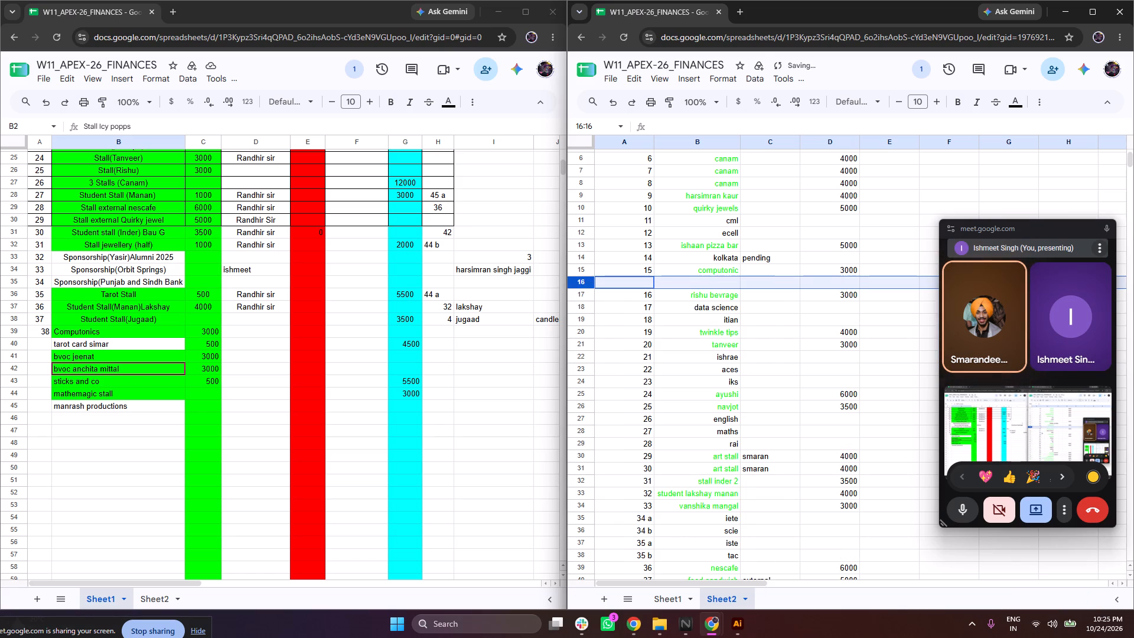
# Split stall 15 in Sheet2 into 15 a for ishrae and 15 b for iks, and clear the fee beside 15 a.
pyautogui.click(638, 274)
pyautogui.write('15 a')
pyautogui.press('Right')
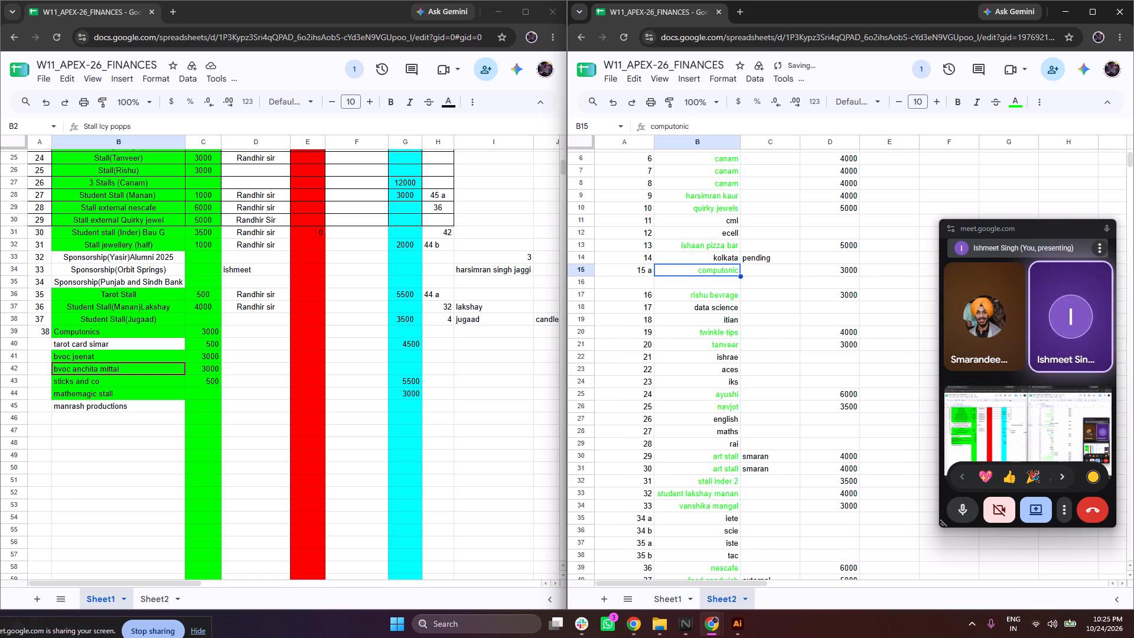
pyautogui.write('ishra')
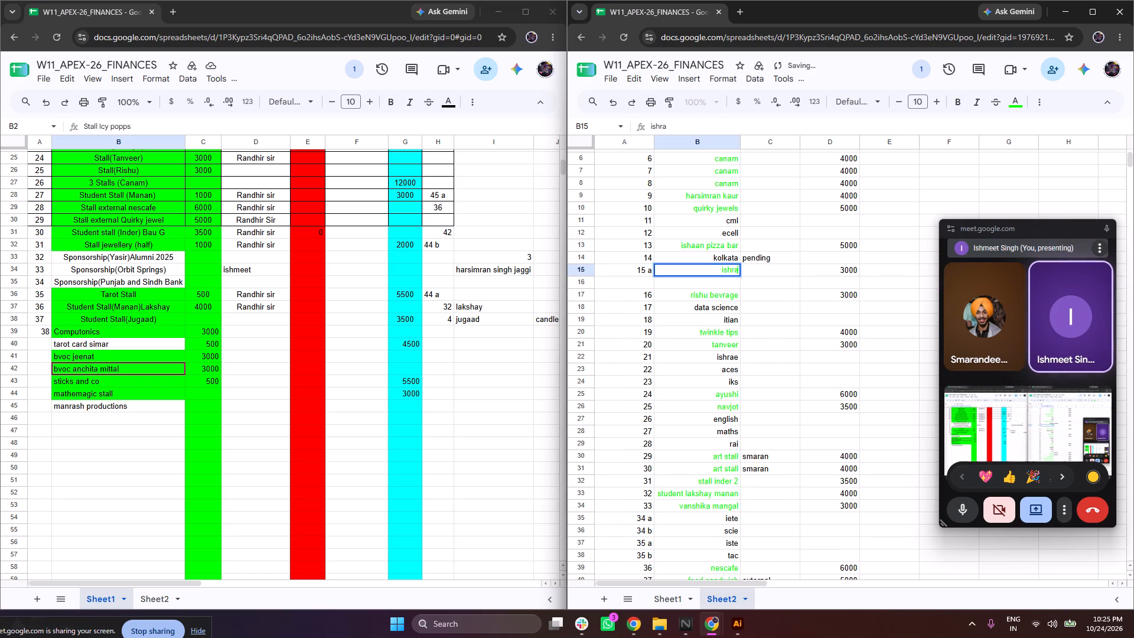
pyautogui.press('r')
pyautogui.press('BackSpace')
pyautogui.press('e')
pyautogui.press('Return')
pyautogui.write('iks')
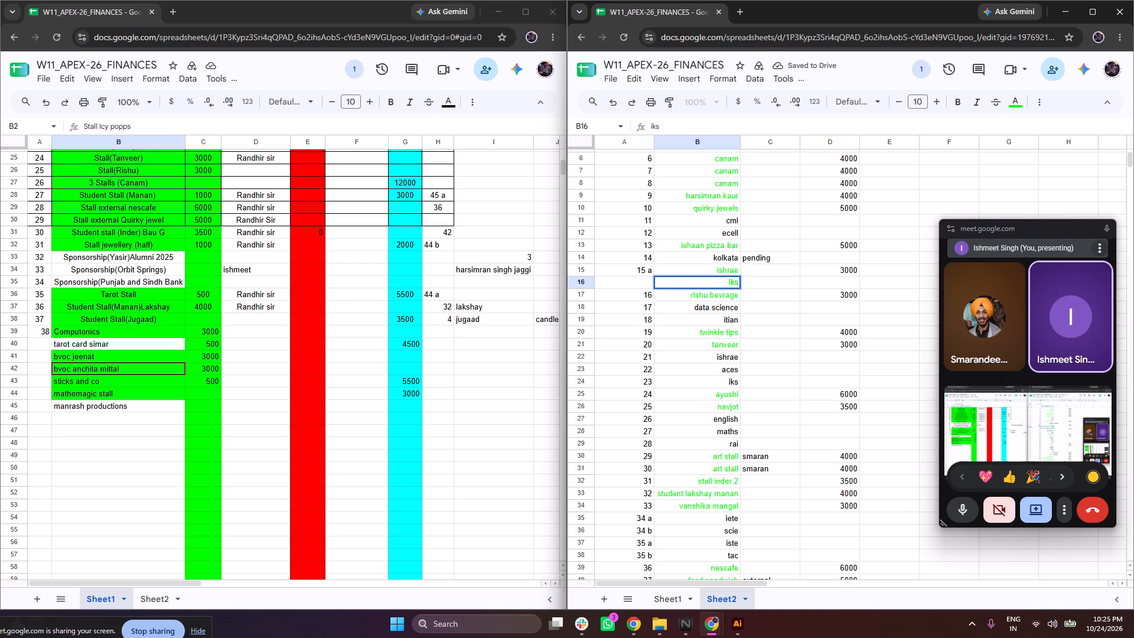
pyautogui.click(638, 279)
pyautogui.write('15 b')
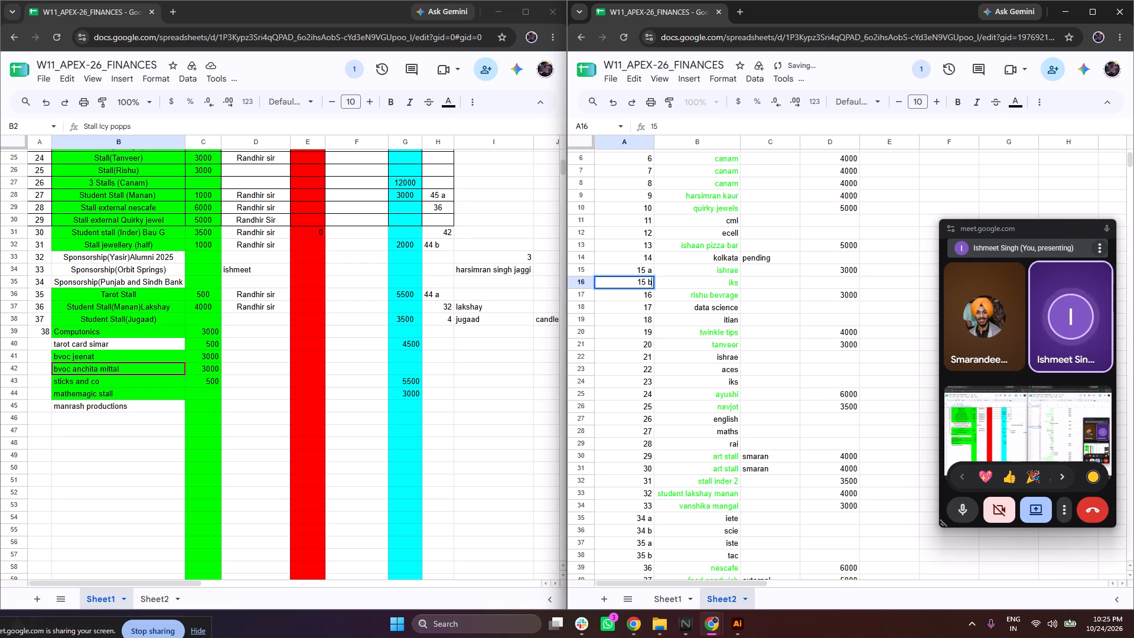
pyautogui.click(836, 265)
pyautogui.press('BackSpace')
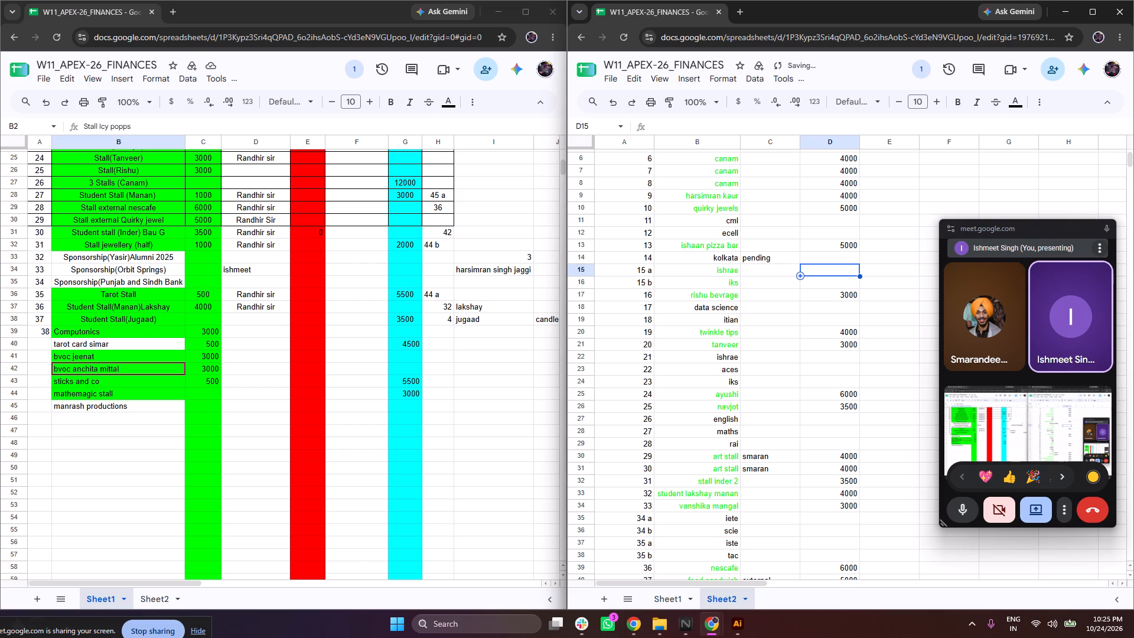
# Clear the names of stalls 22 and 23 in Sheet2 and rename stall 21 as aces.
pyautogui.click(731, 368)
pyautogui.press('BackSpace')
pyautogui.click(731, 377)
pyautogui.press('BackSpace')
pyautogui.click(730, 359)
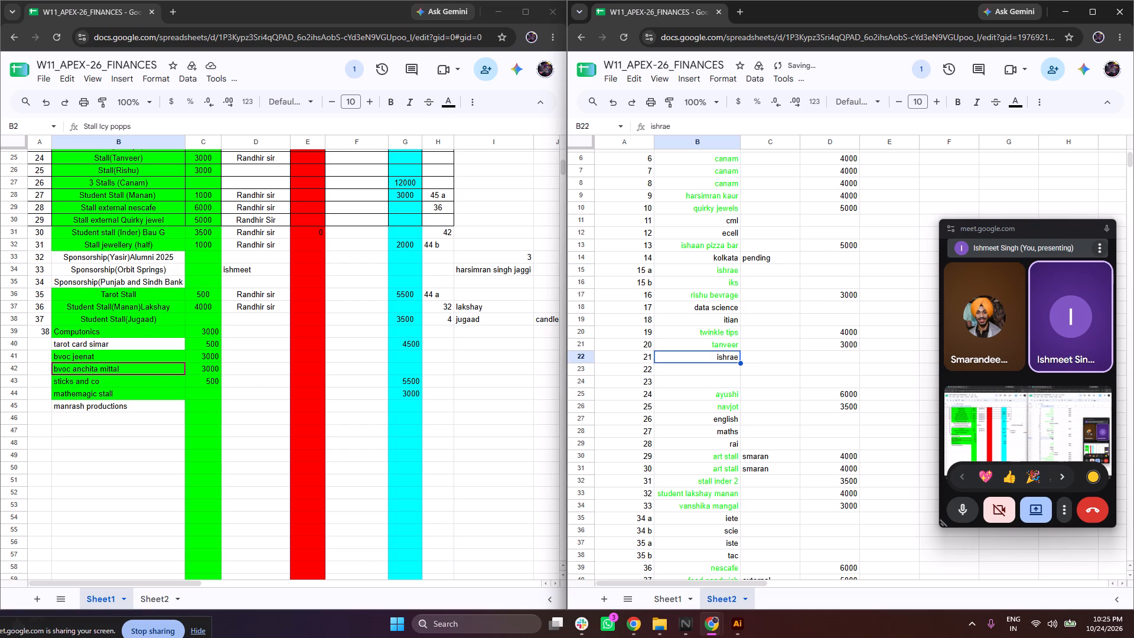
pyautogui.press('BackSpace')
pyautogui.click(729, 356)
pyautogui.write('aces')
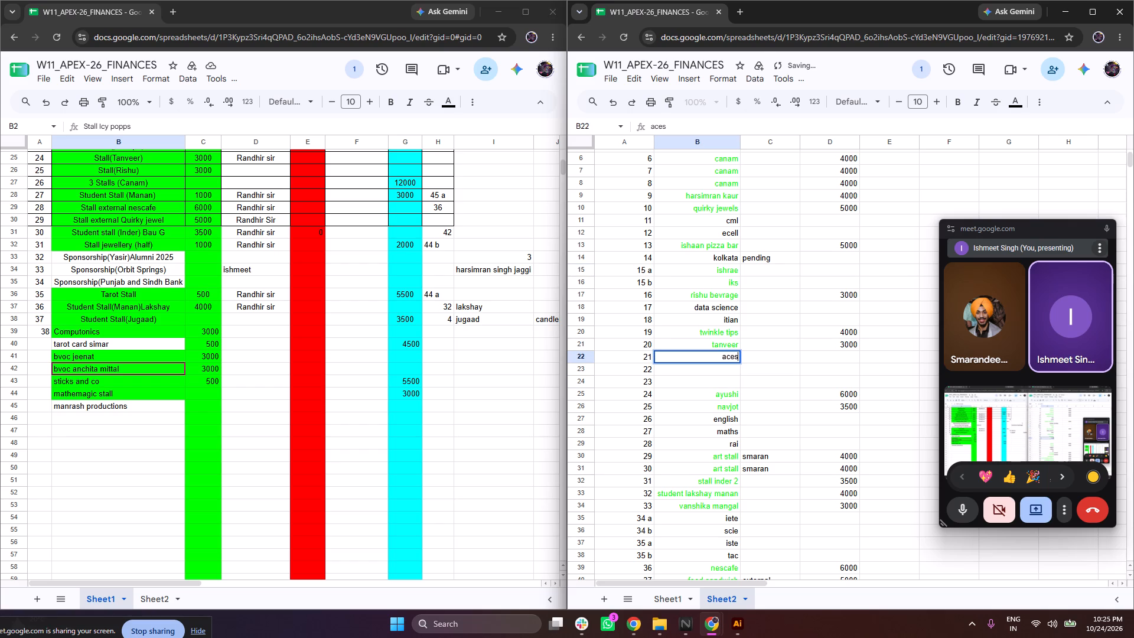
# Name stall 22 computonics and stall 23 tarot simar in Sheet2.
pyautogui.click(730, 369)
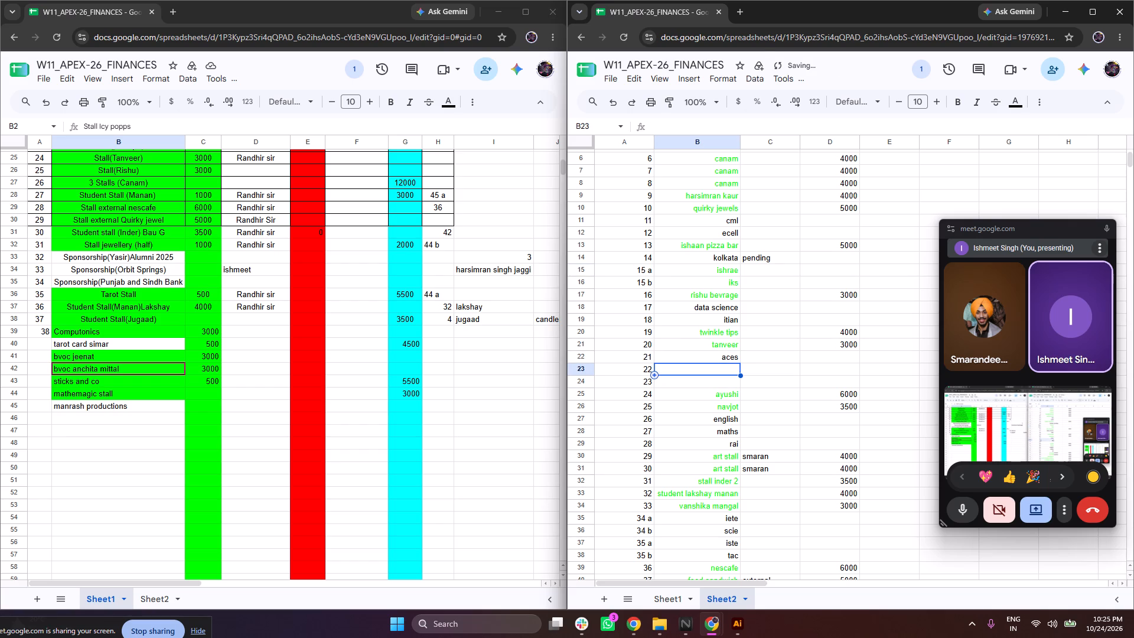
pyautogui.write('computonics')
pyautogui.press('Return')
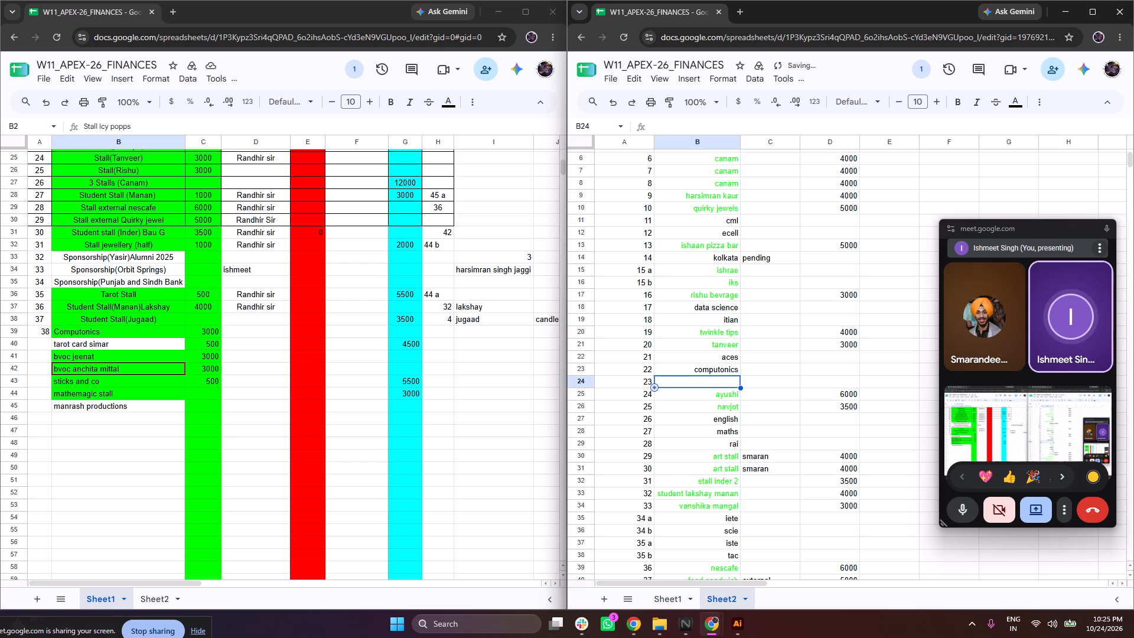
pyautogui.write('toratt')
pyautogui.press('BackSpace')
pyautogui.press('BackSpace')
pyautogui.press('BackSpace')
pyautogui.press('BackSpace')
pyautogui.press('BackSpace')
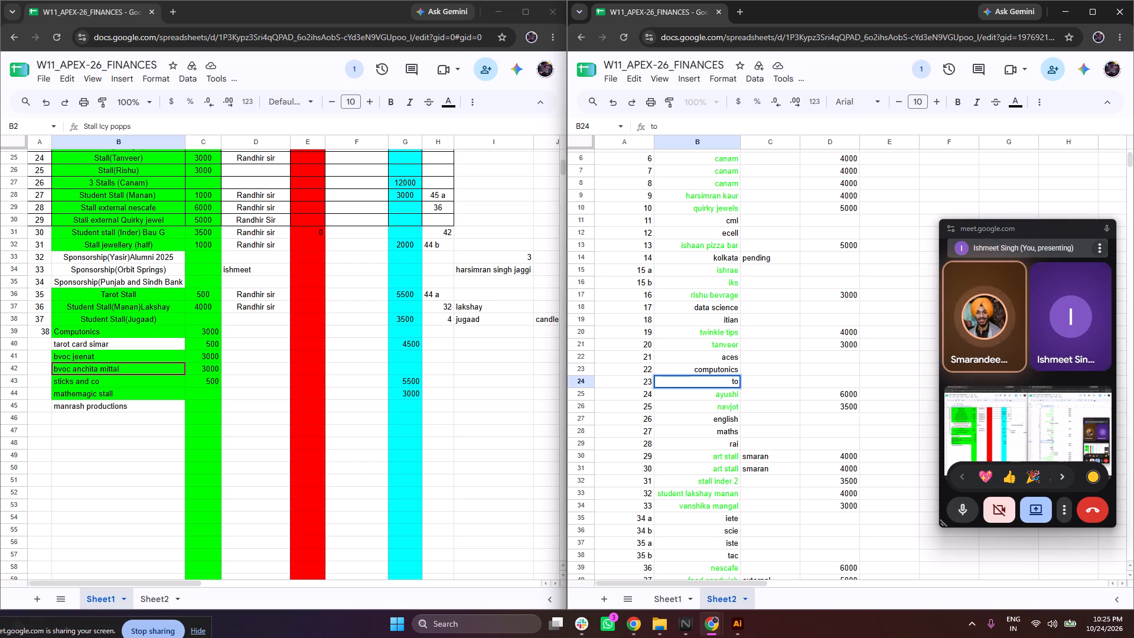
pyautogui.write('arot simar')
# Enter fees of 3000 for computonics and 5000 for tarot simar in Sheet2, and check the fee column's total.
pyautogui.click(823, 370)
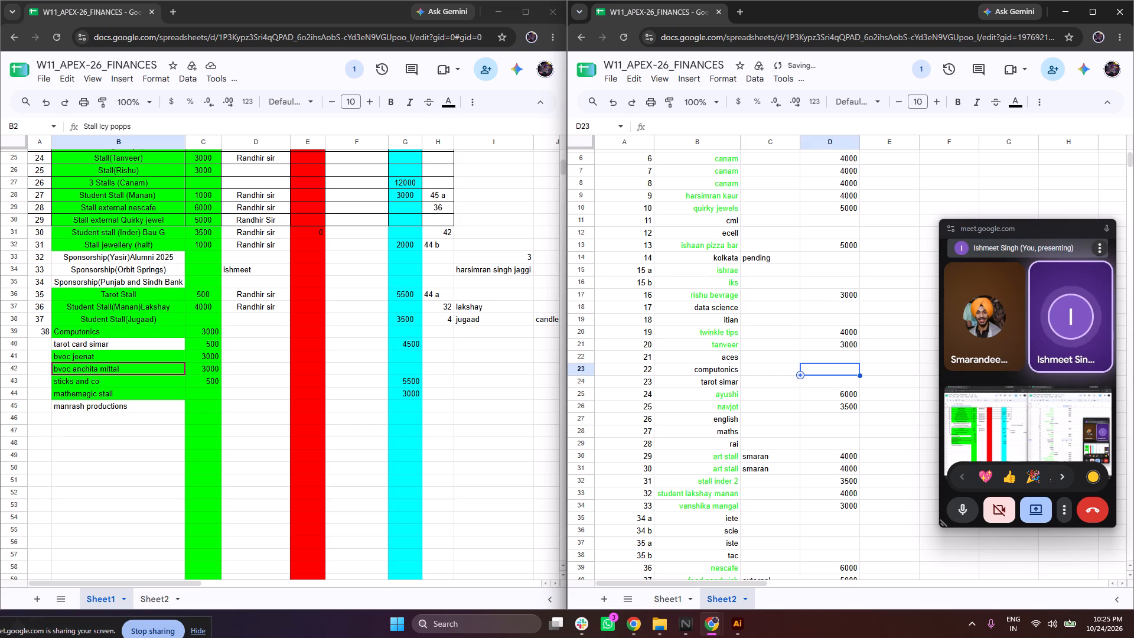
pyautogui.write('3000')
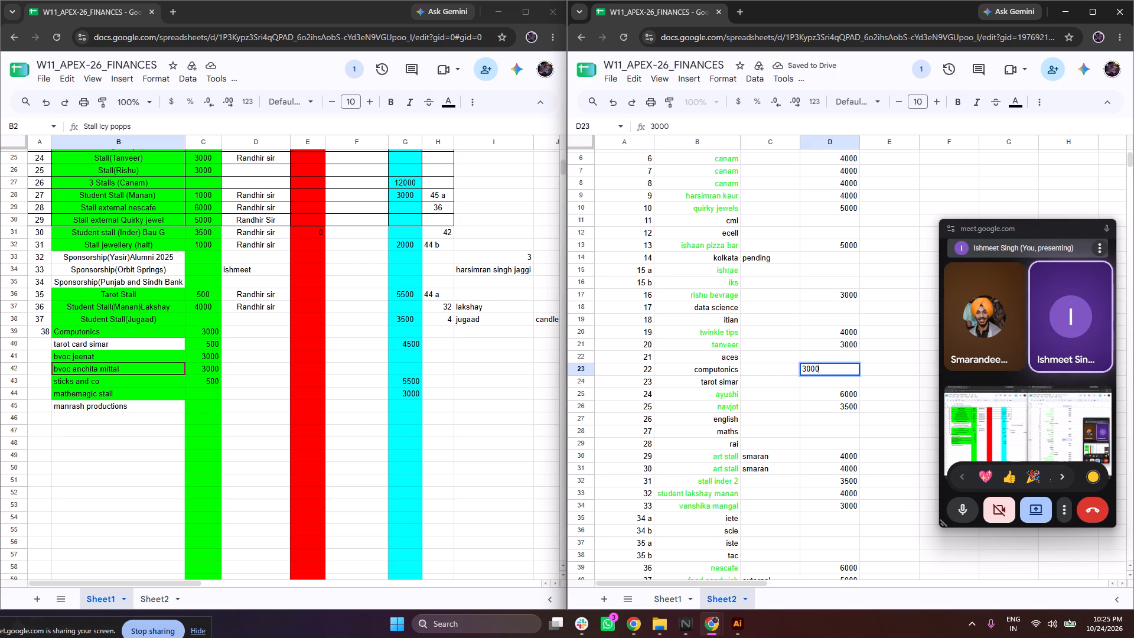
pyautogui.press('Return')
pyautogui.write('5000')
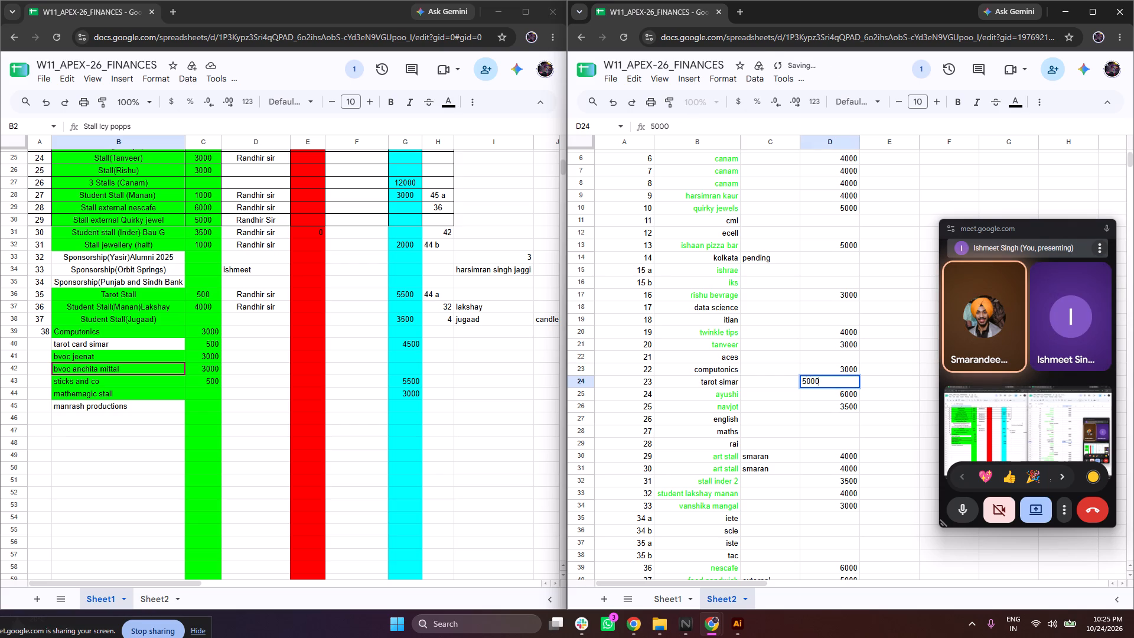
pyautogui.click(886, 216)
pyautogui.click(827, 139)
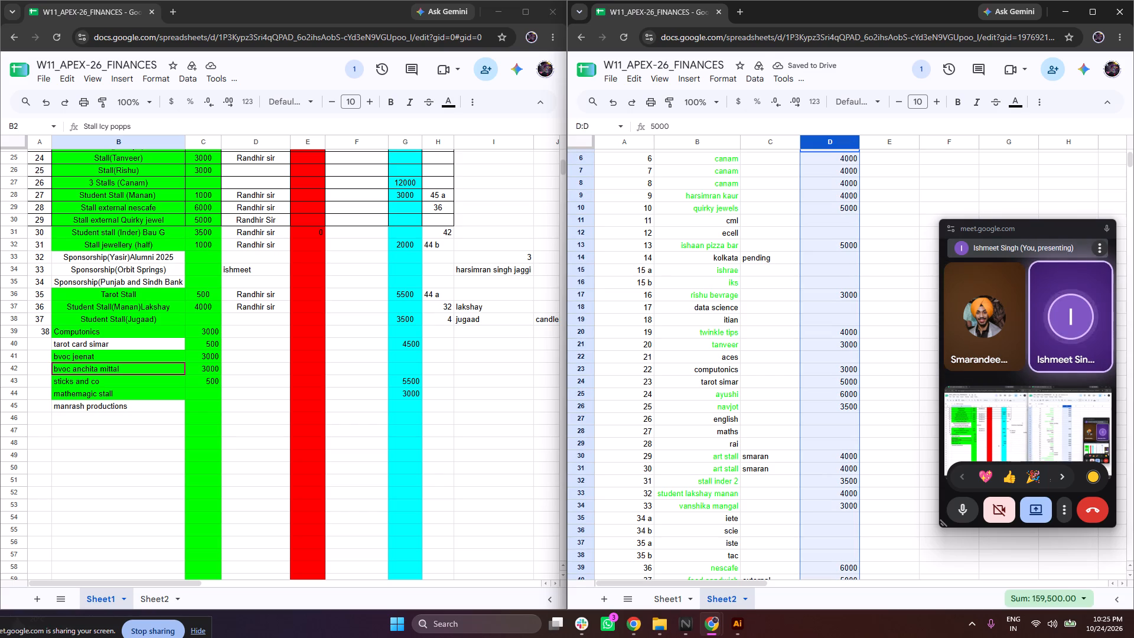
# Colour the stall names computonics and tarot simar green in Sheet2.
pyautogui.click(722, 368)
pyautogui.keyDown('shift'); pyautogui.click(727, 379); pyautogui.keyUp('shift')
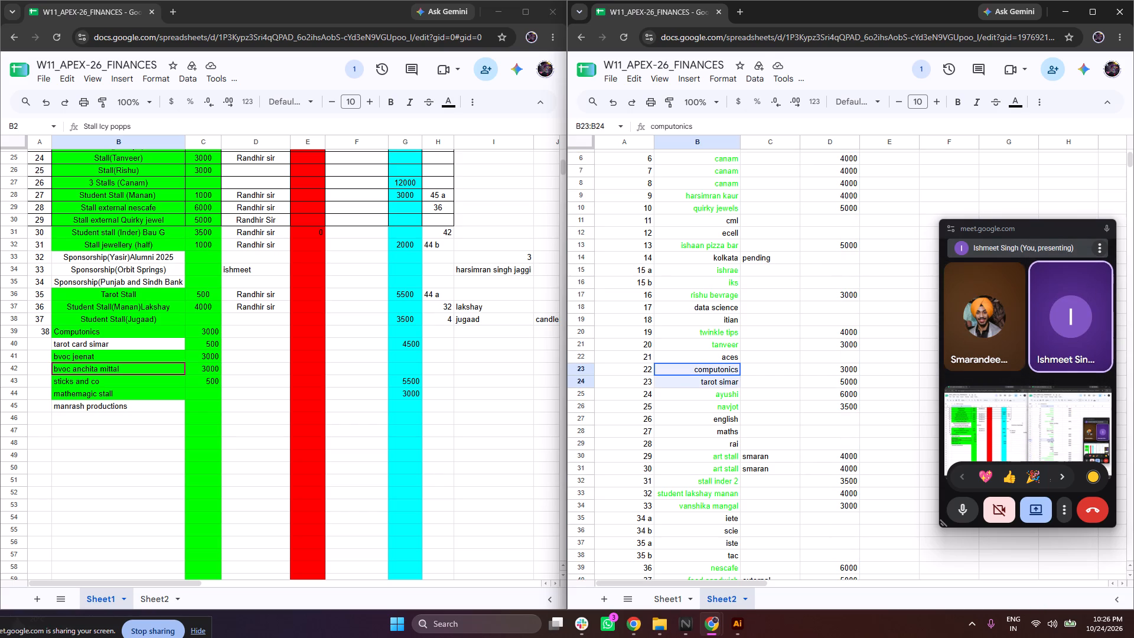
pyautogui.click(1020, 105)
pyautogui.click(949, 156)
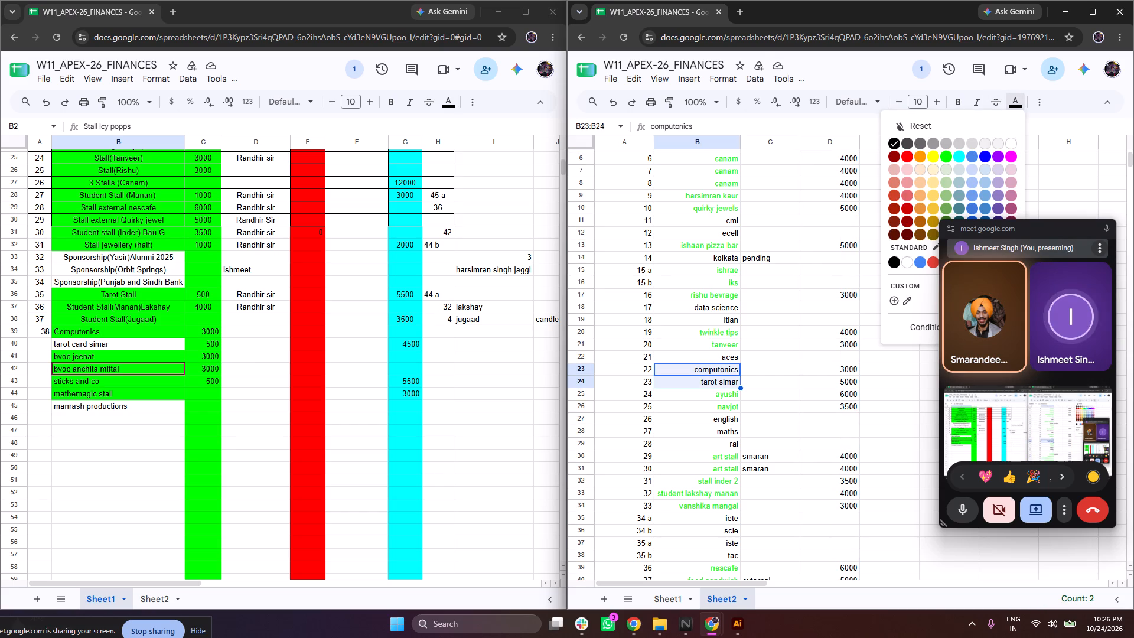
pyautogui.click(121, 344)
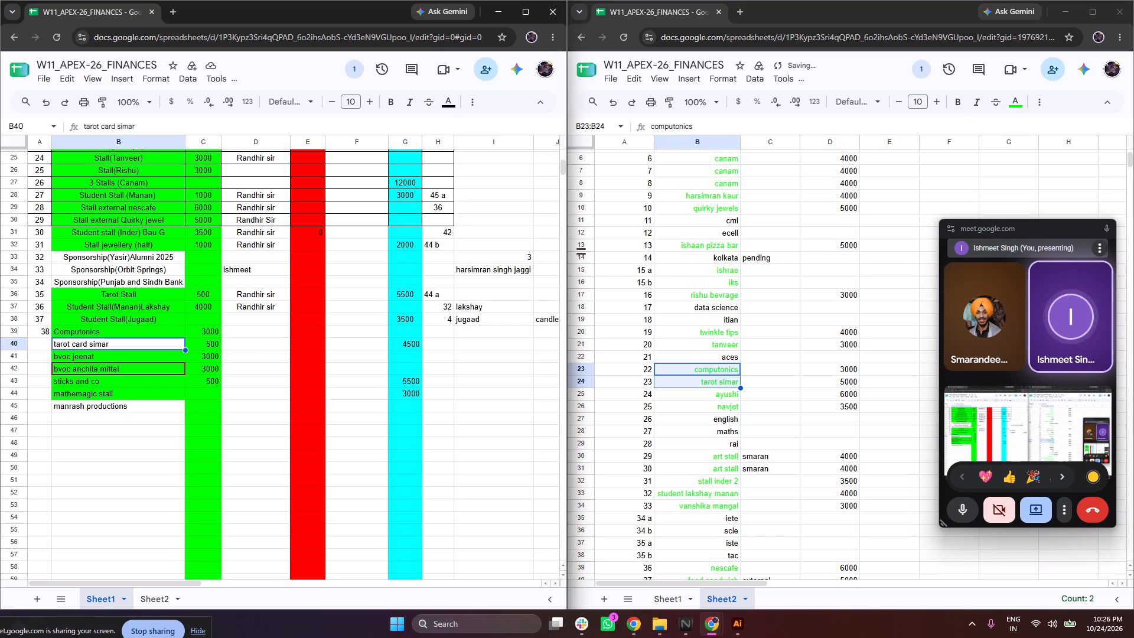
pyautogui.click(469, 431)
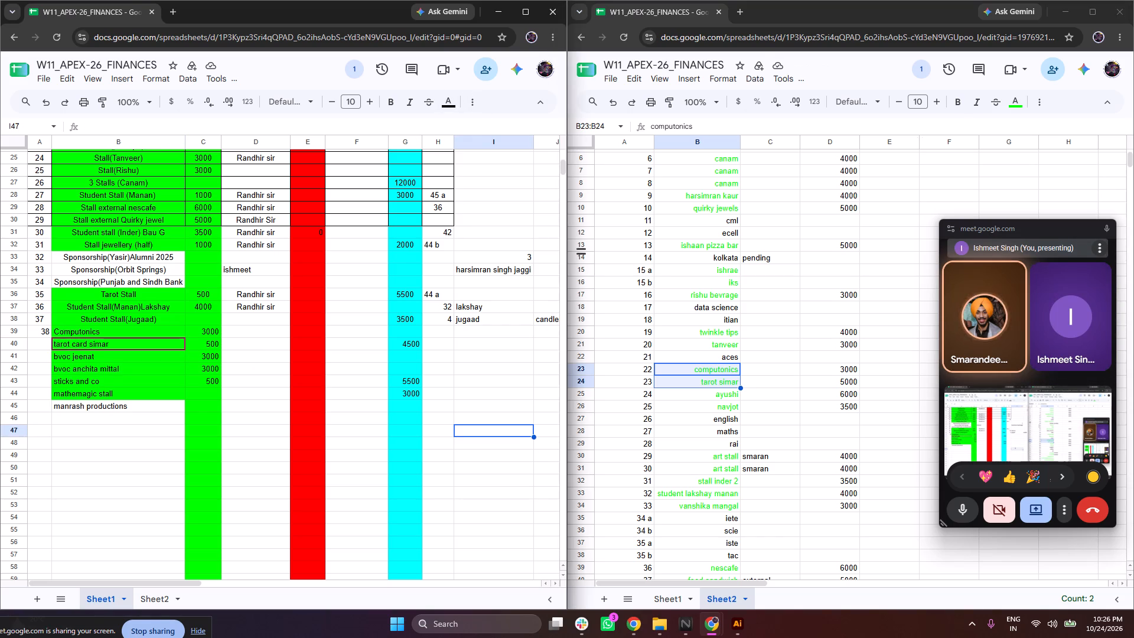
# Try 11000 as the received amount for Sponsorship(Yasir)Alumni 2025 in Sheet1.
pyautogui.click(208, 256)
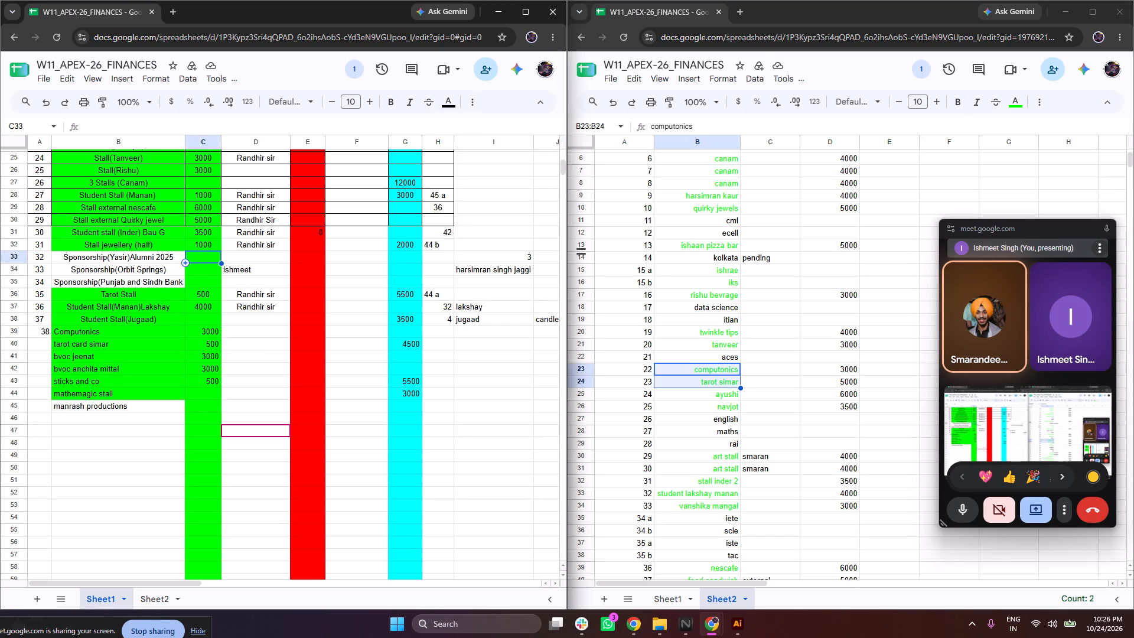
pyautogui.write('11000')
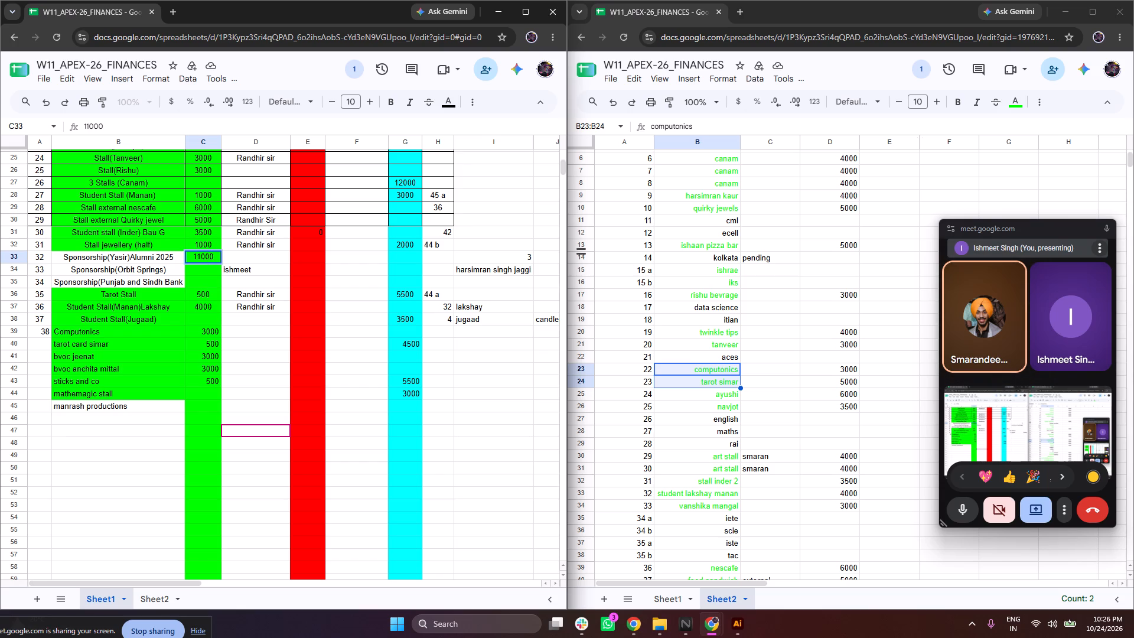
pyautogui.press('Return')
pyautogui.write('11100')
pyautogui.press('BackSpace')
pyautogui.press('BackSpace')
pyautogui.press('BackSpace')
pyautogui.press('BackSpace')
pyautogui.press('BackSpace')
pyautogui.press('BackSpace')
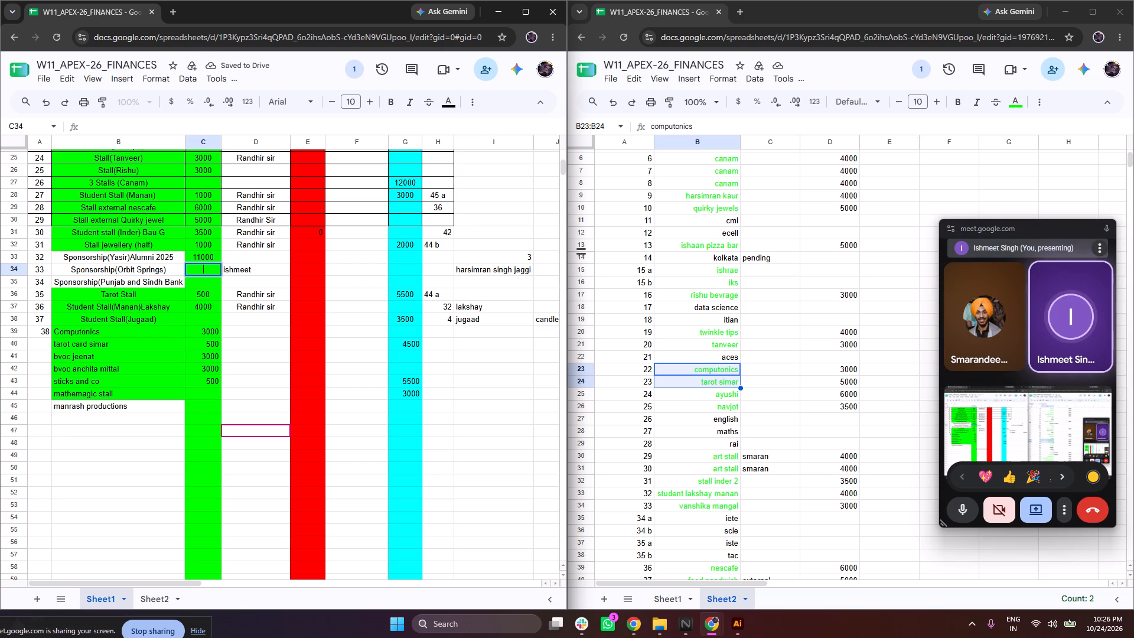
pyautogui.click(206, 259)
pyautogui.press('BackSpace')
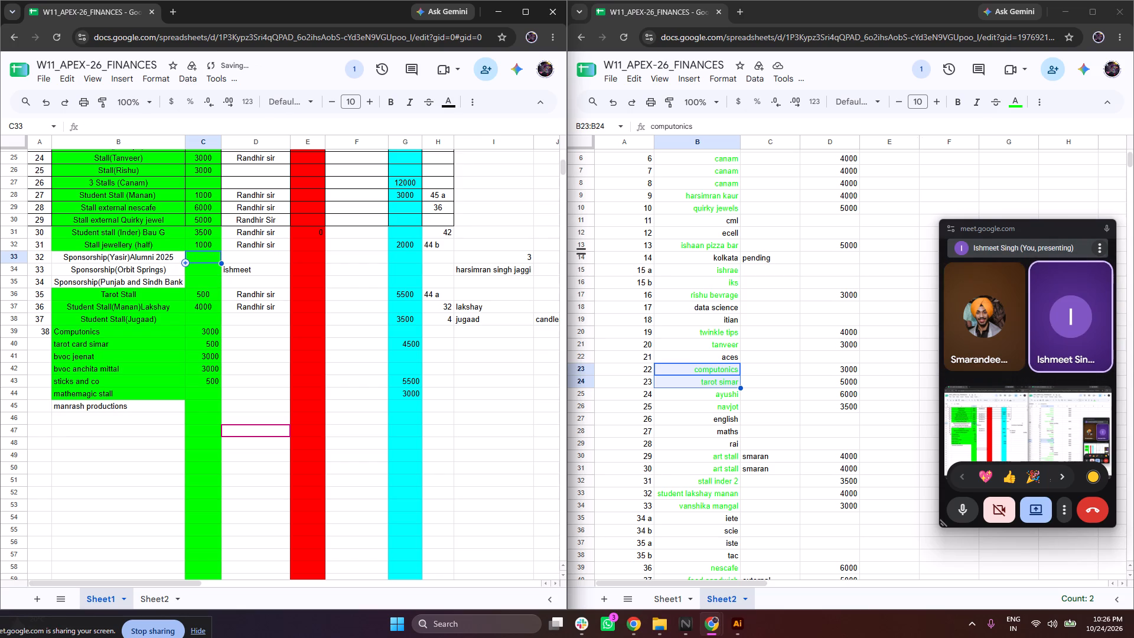
# Check Sheet2's fee column total against Sheet1's summary totals, and fill Sheet1's total pending amount cell with red.
pyautogui.moveTo(168, 583); pyautogui.dragTo(331, 552)
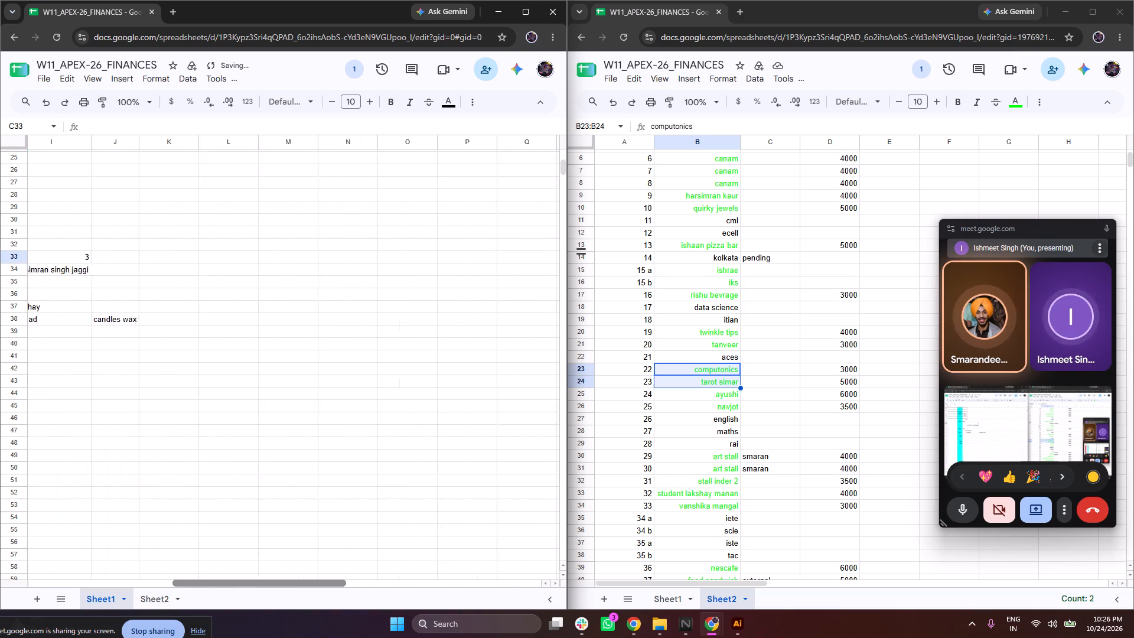
pyautogui.moveTo(331, 552); pyautogui.dragTo(383, 545)
pyautogui.scroll(16, 141, 290)
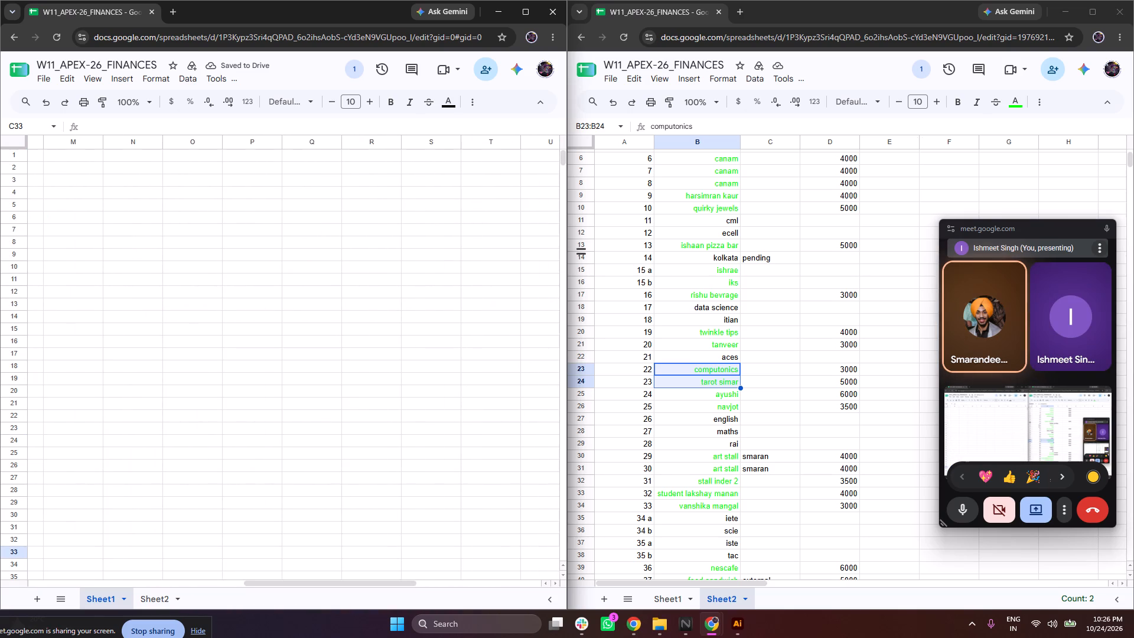
pyautogui.moveTo(284, 584); pyautogui.dragTo(141, 571)
pyautogui.click(826, 144)
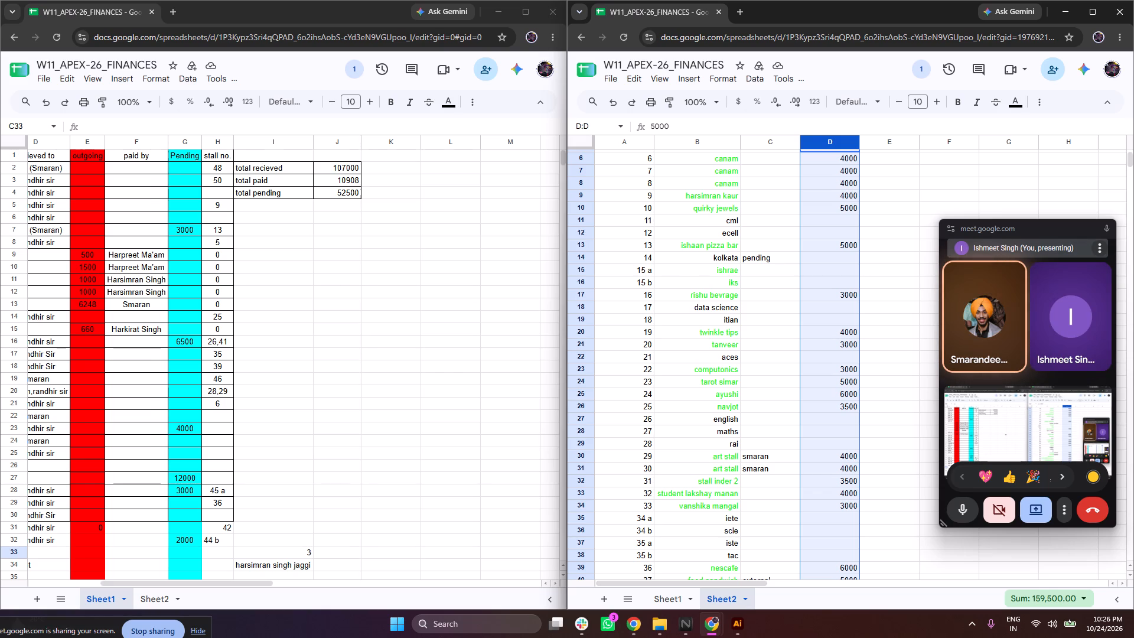
pyautogui.click(346, 195)
pyautogui.click(467, 106)
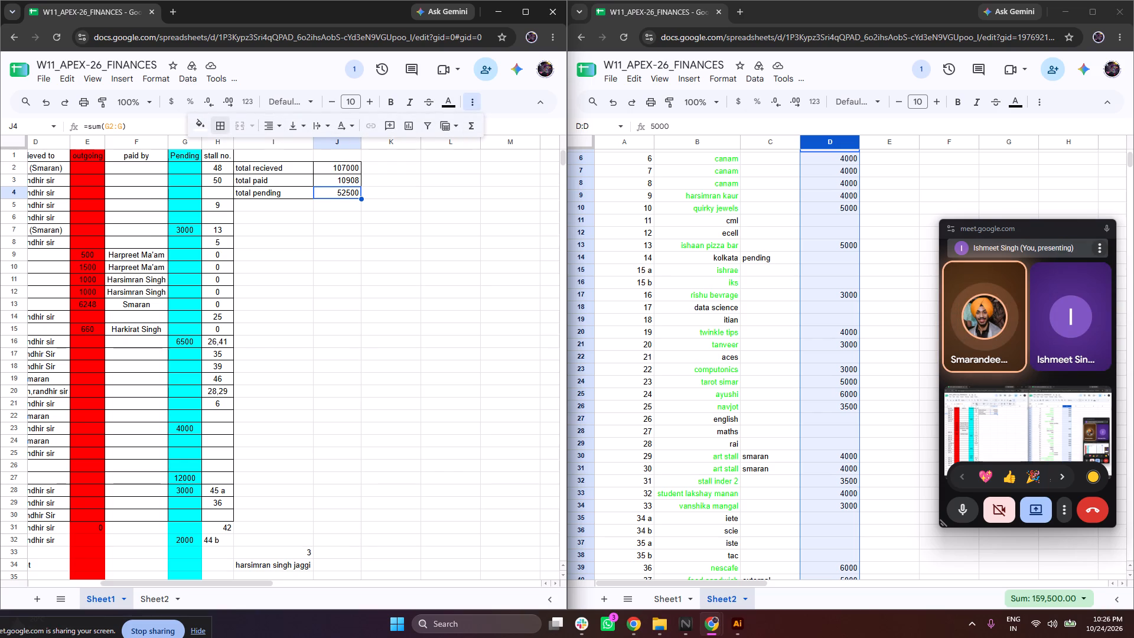
pyautogui.click(198, 132)
pyautogui.click(217, 180)
pyautogui.click(374, 298)
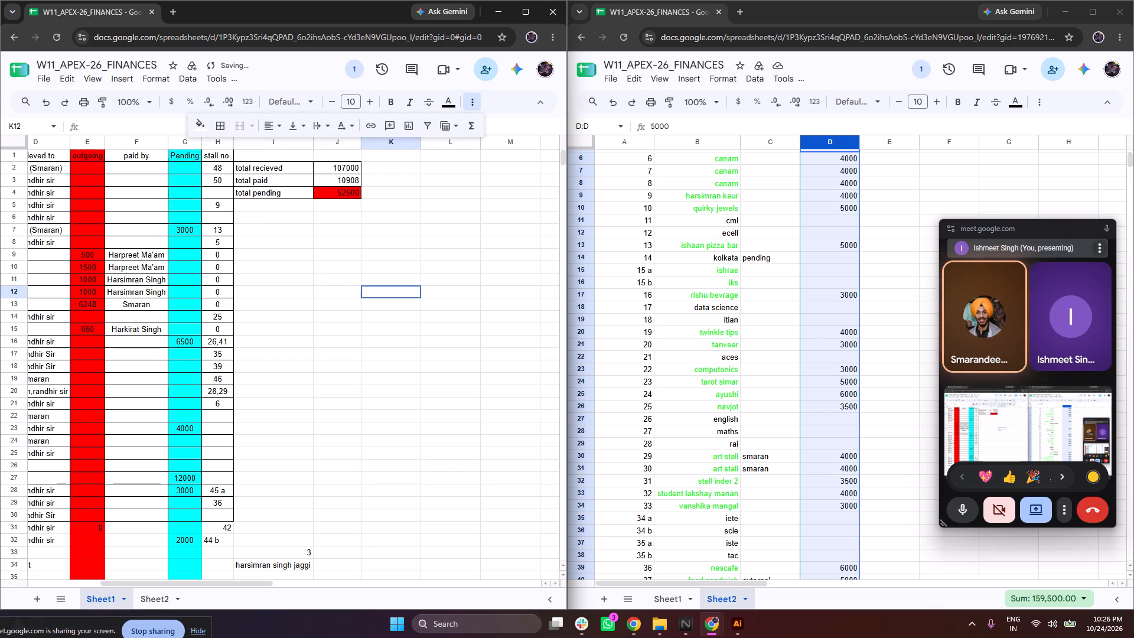
# Review Sheet2's stall names and fees from the start of the list, and select the blank note cells beside stalls 52 a to 53 b.
pyautogui.scroll(3, 751, 280)
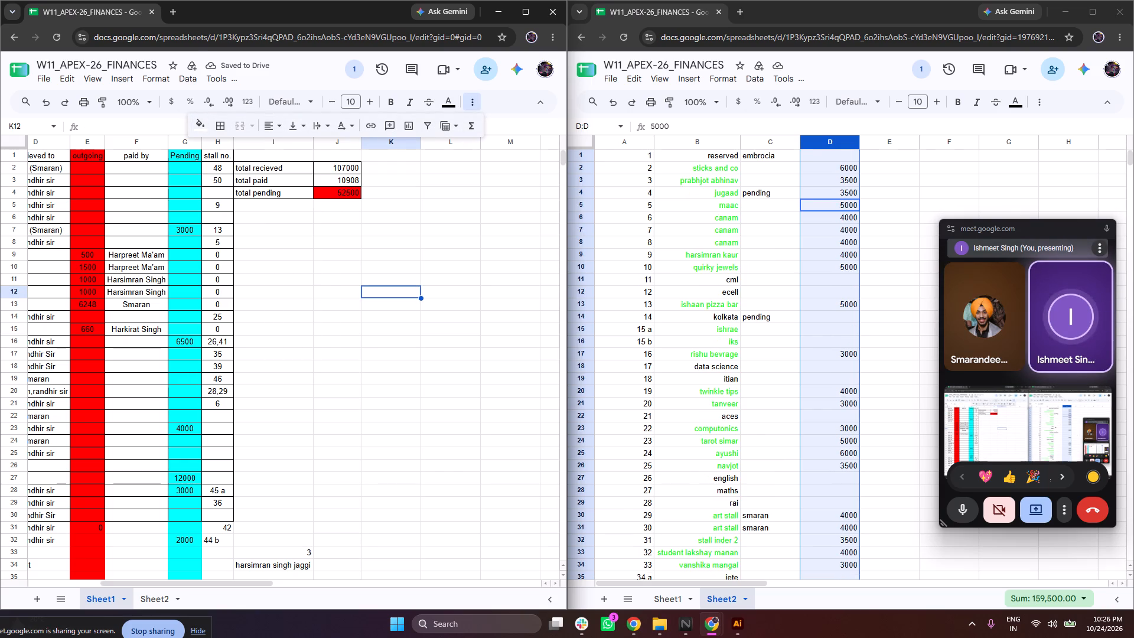
pyautogui.scroll(2, 751, 280)
pyautogui.scroll(-7, 751, 280)
pyautogui.scroll(6, 744, 351)
pyautogui.scroll(4, 772, 399)
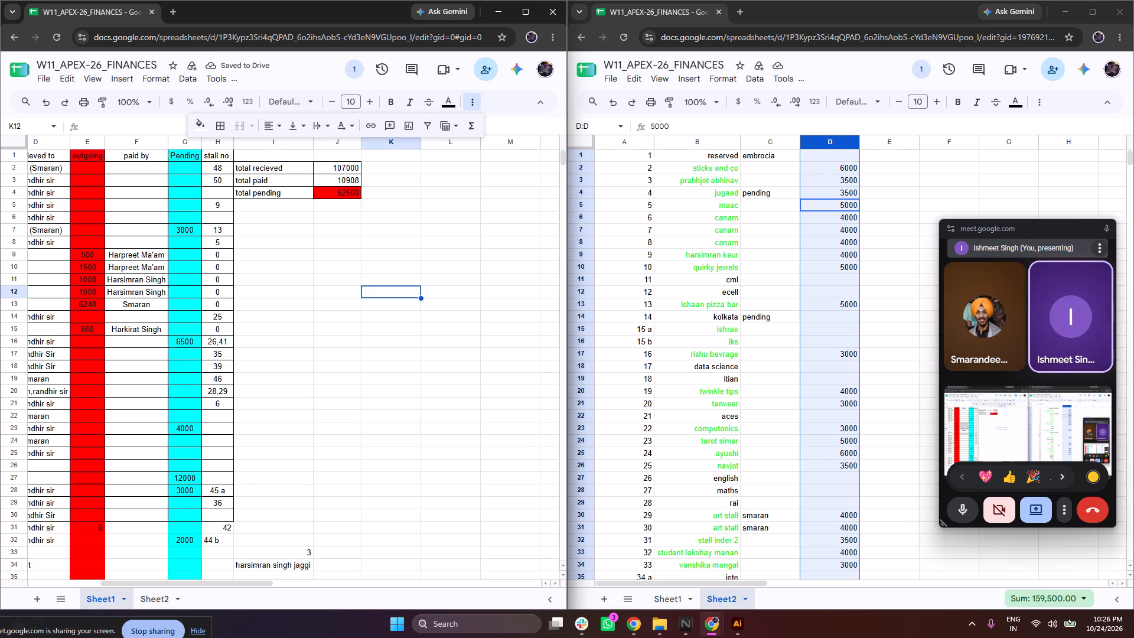
pyautogui.scroll(6, 737, 185)
pyautogui.scroll(-6, 730, 389)
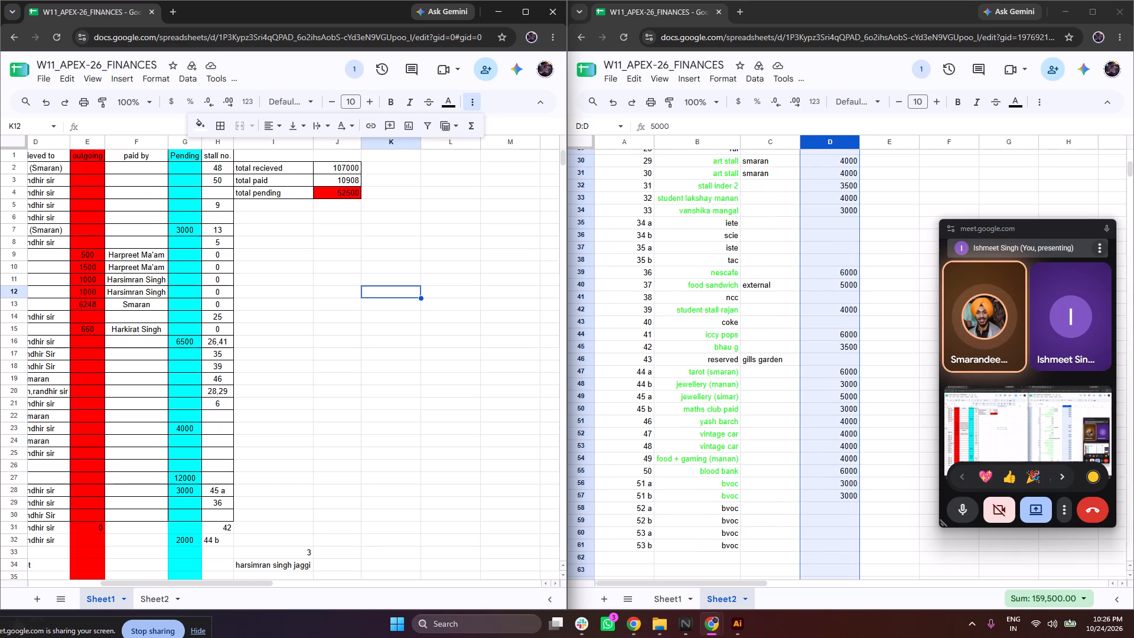
pyautogui.moveTo(756, 541); pyautogui.dragTo(755, 527)
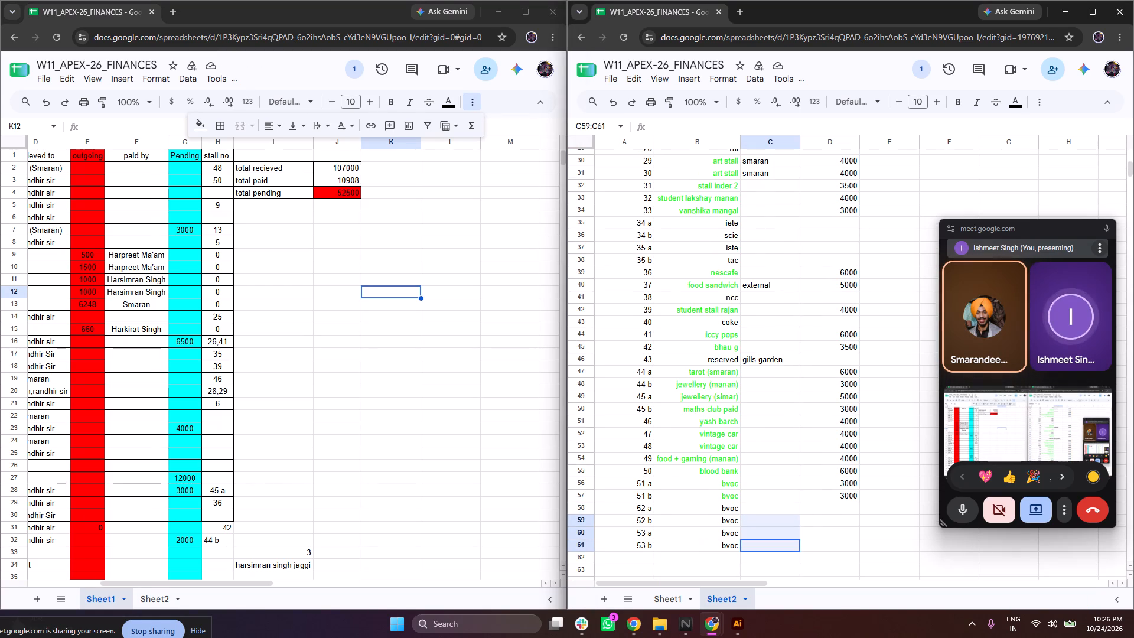
pyautogui.moveTo(755, 527); pyautogui.dragTo(762, 504)
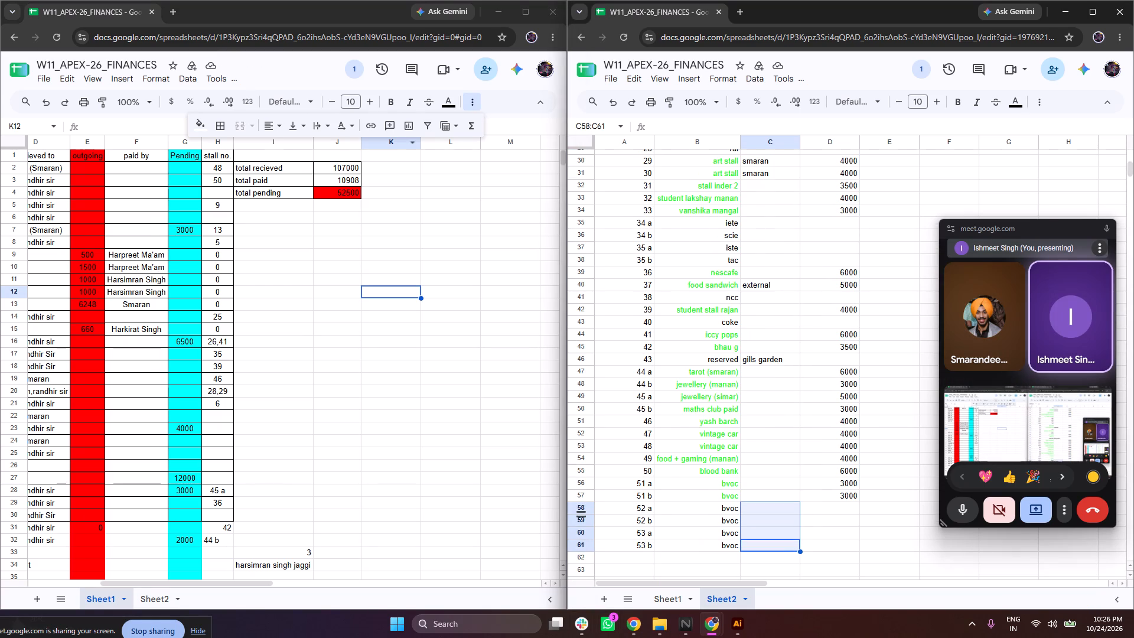
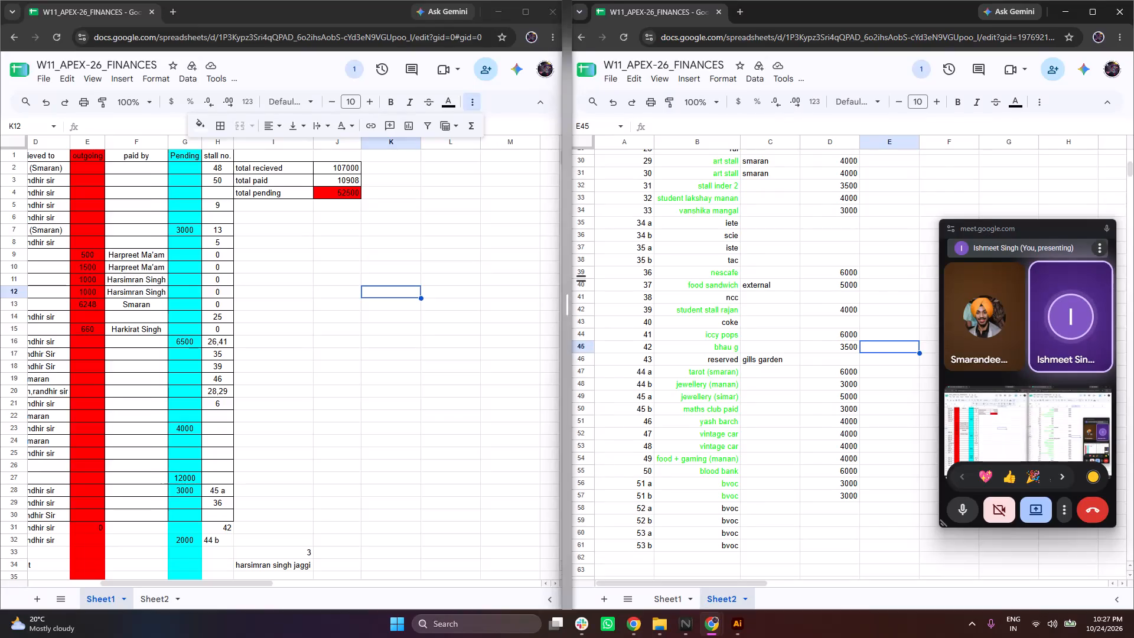
# Enter Sheet1's incoming amounts: 11000 for Sponsorship(Yasir)Alumni 2025, 11000 for Sponsorship(Orbit Springs), and 50000 for the Punjab and Sindh Bank sponsorship.
pyautogui.moveTo(567, 278); pyautogui.dragTo(496, 271)
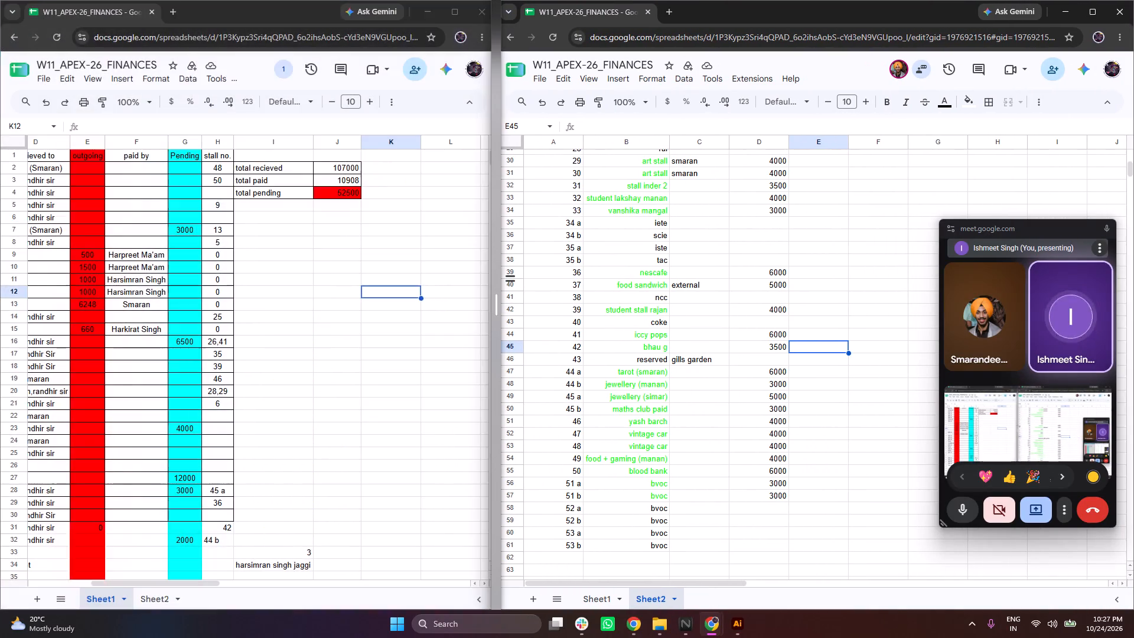
pyautogui.moveTo(496, 271); pyautogui.dragTo(550, 281)
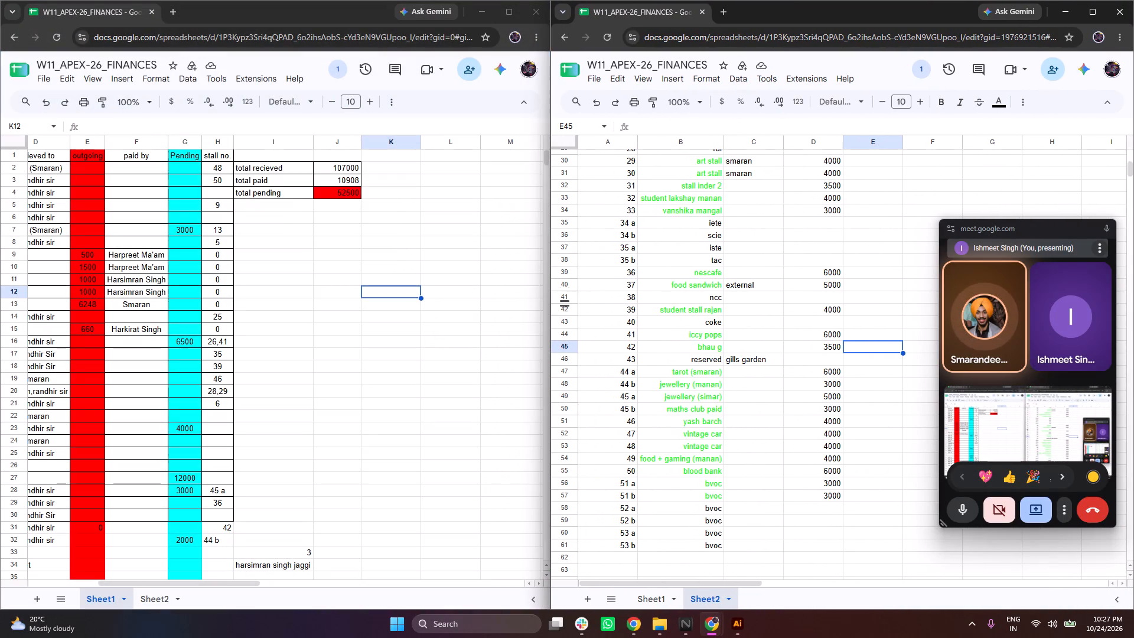
pyautogui.moveTo(185, 580); pyautogui.dragTo(78, 603)
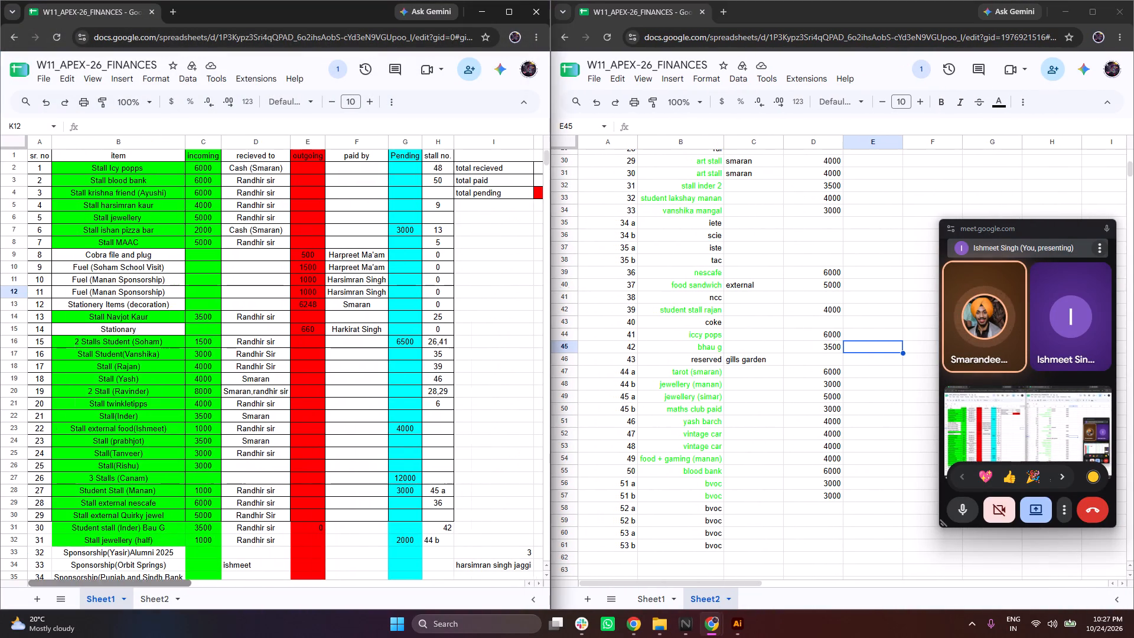
pyautogui.moveTo(78, 603); pyautogui.dragTo(70, 604)
pyautogui.scroll(-5, 259, 308)
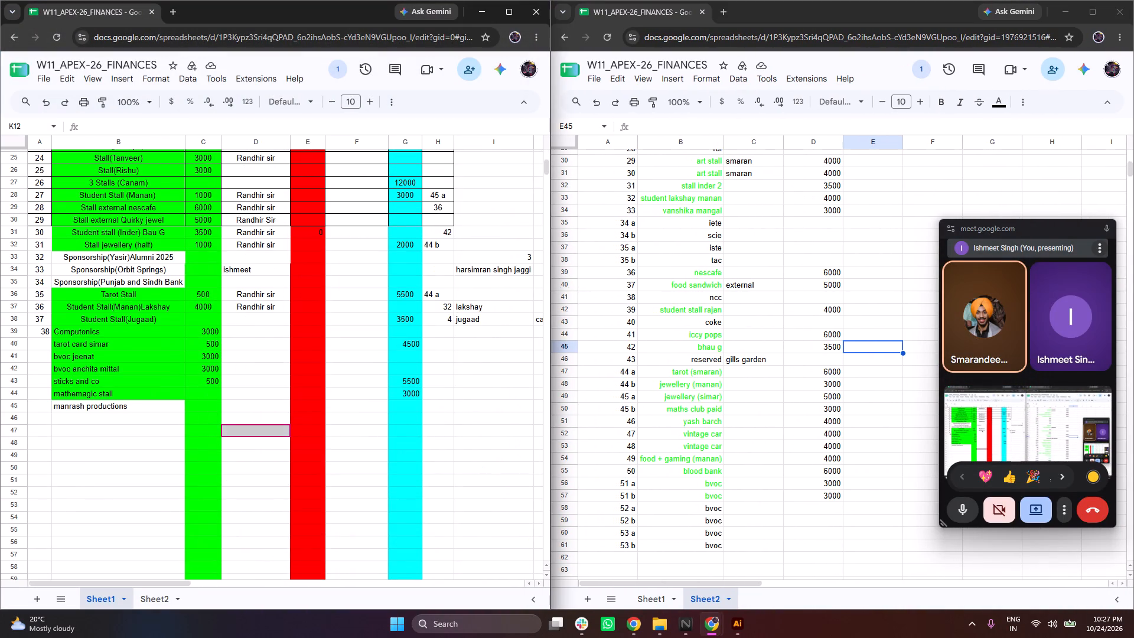
pyautogui.click(193, 258)
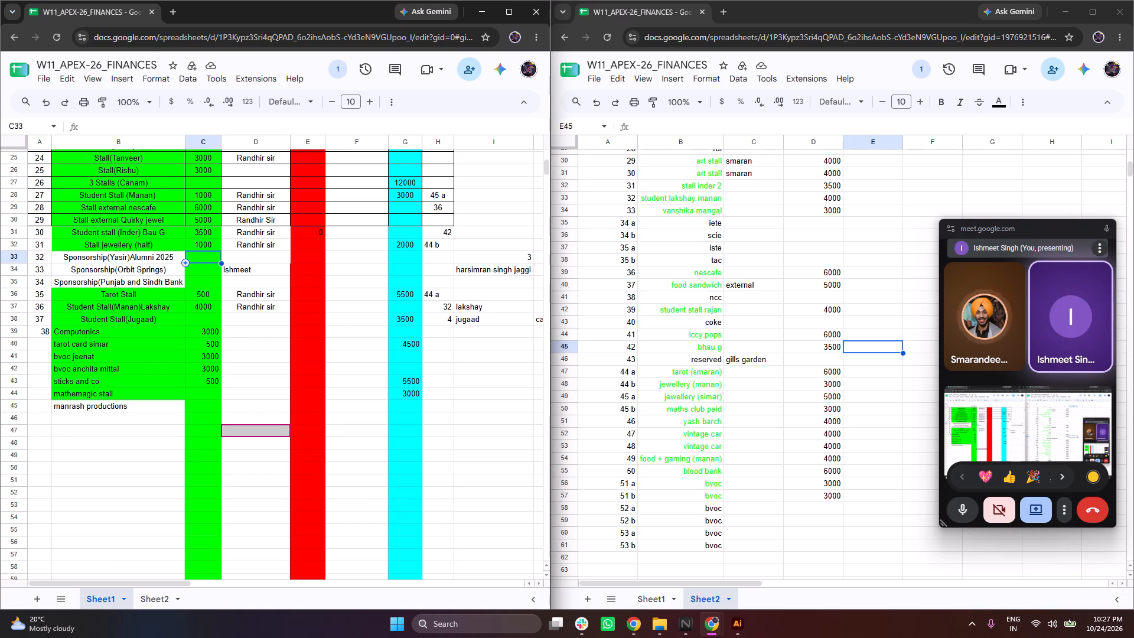
pyautogui.write('11000')
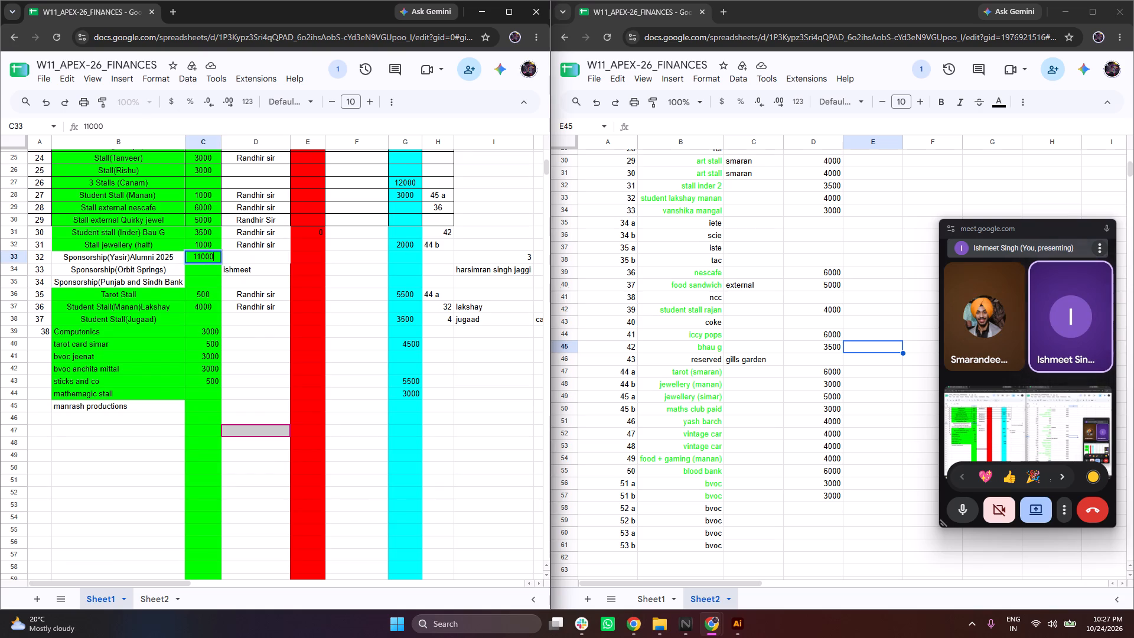
pyautogui.press('Return')
pyautogui.write('11000')
pyautogui.press('Return')
pyautogui.write('50000')
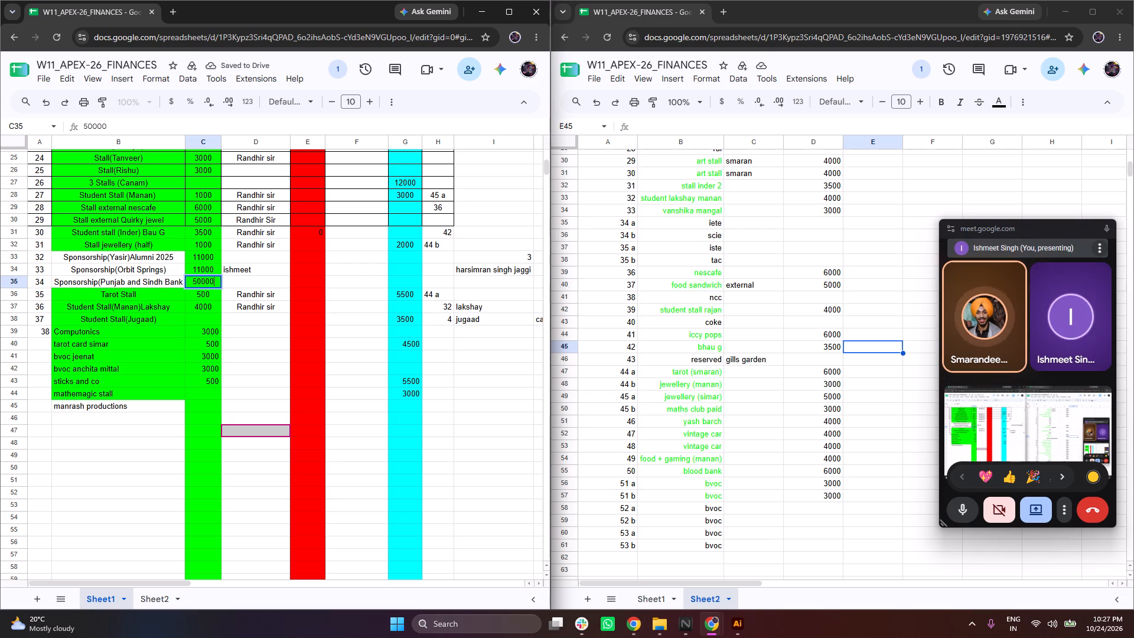
pyautogui.click(184, 425)
# Check the blank cells beside manrash productions in Sheet1, selecting them from the incoming column through the pending column.
pyautogui.click(198, 411)
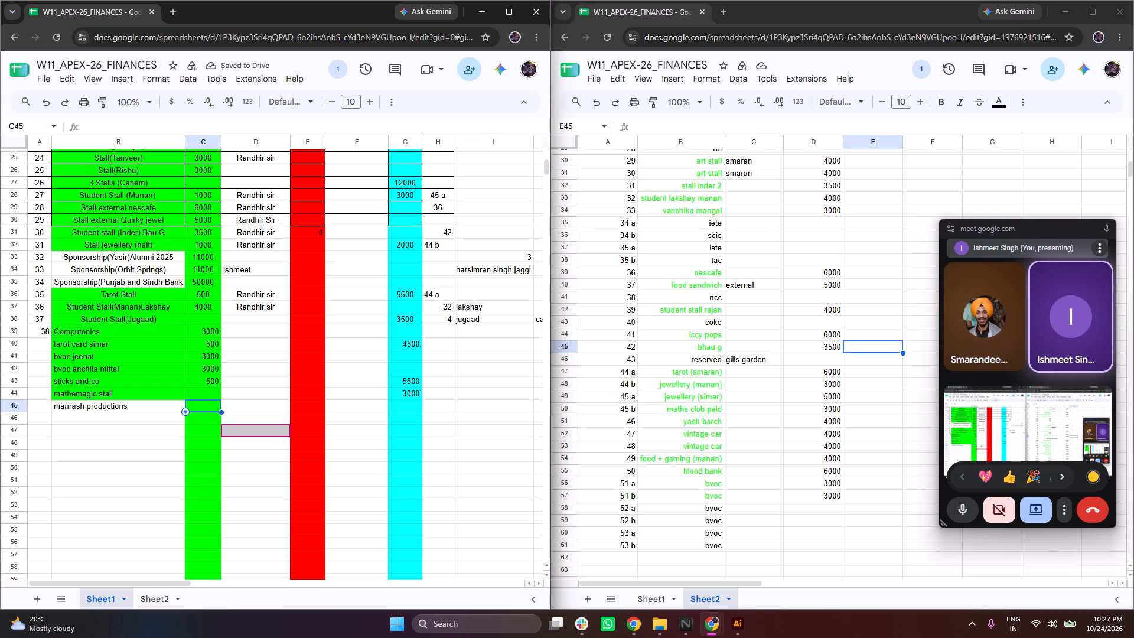
pyautogui.moveTo(249, 407); pyautogui.dragTo(396, 402)
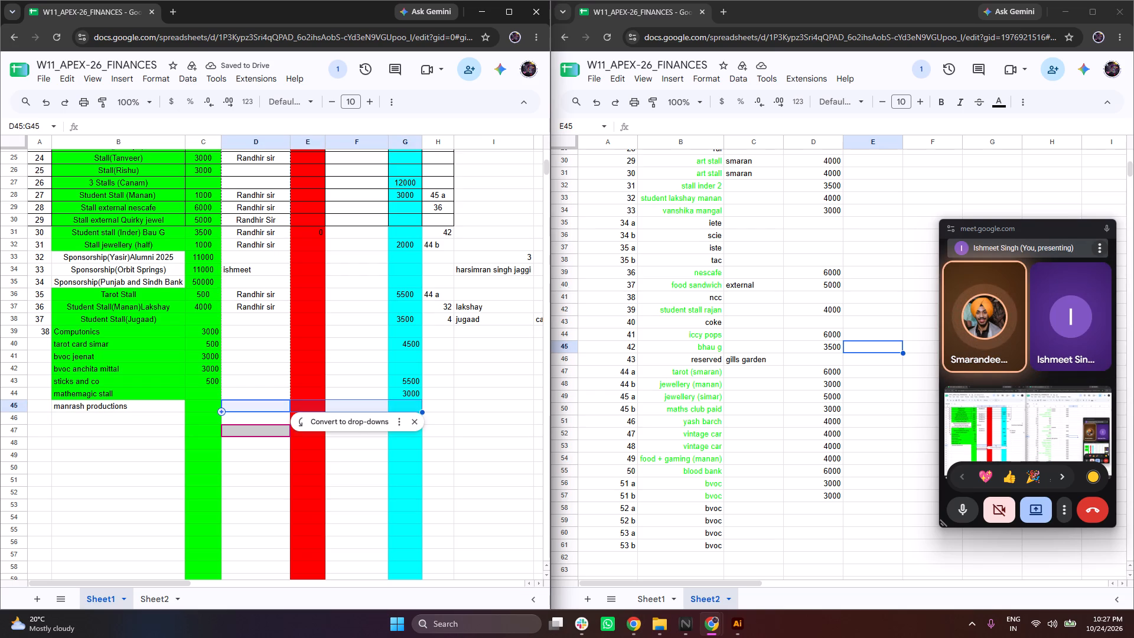
pyautogui.moveTo(209, 402); pyautogui.dragTo(391, 403)
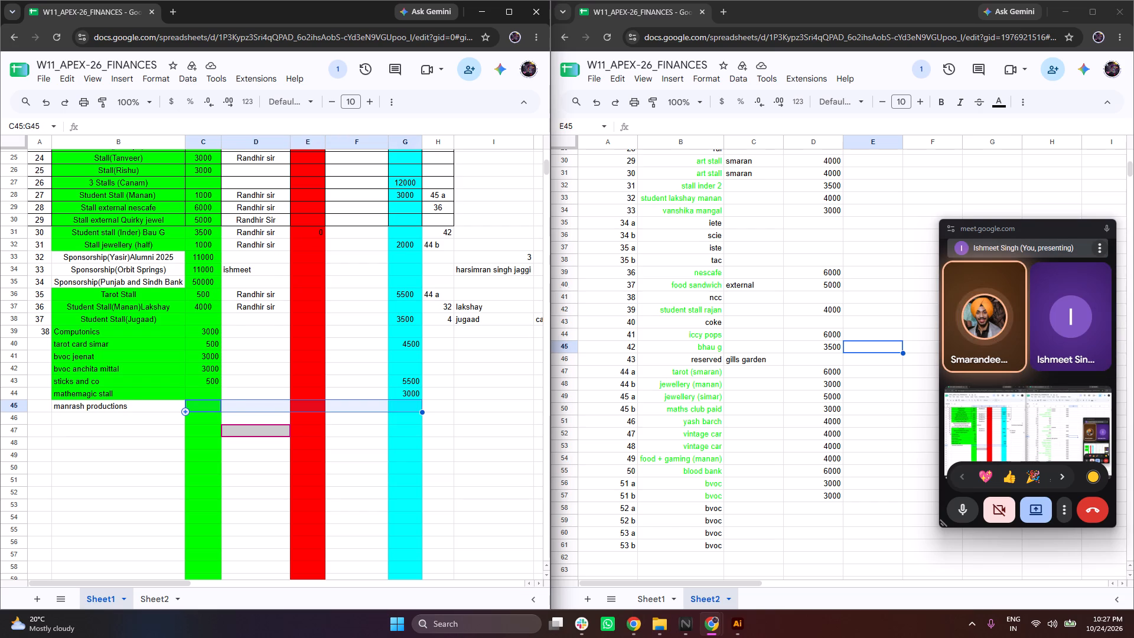
# Review Sheet1's expense items from Cobra file and plug to Stationary, and check the sum of the whole outgoing column.
pyautogui.scroll(4, 281, 236)
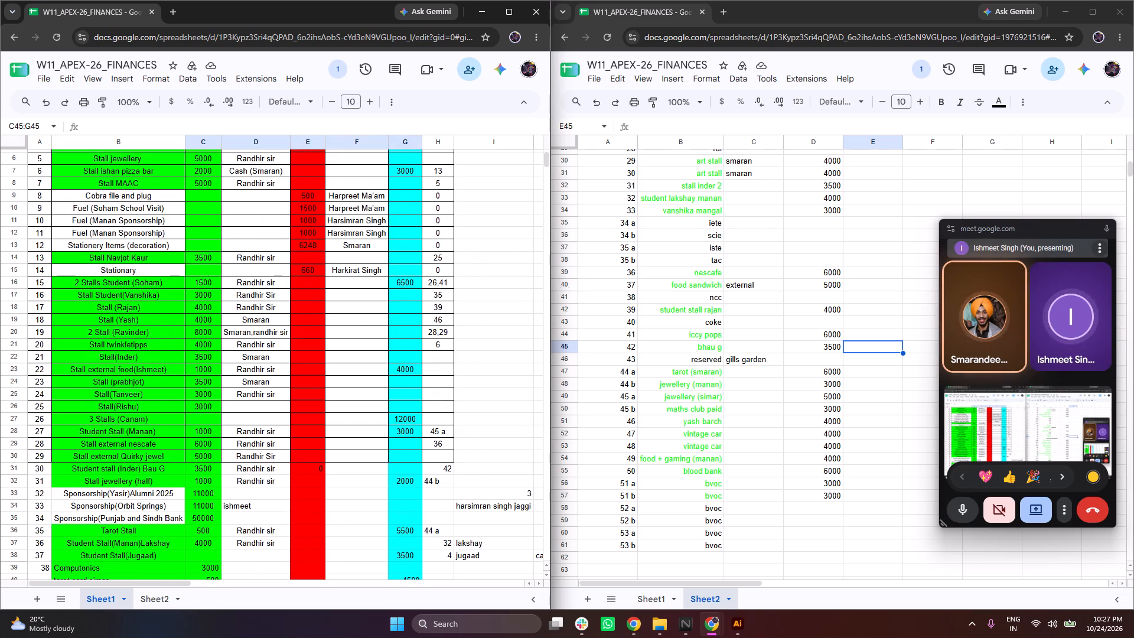
pyautogui.scroll(3, 253, 258)
pyautogui.scroll(2, 313, 250)
pyautogui.moveTo(144, 252); pyautogui.dragTo(144, 252)
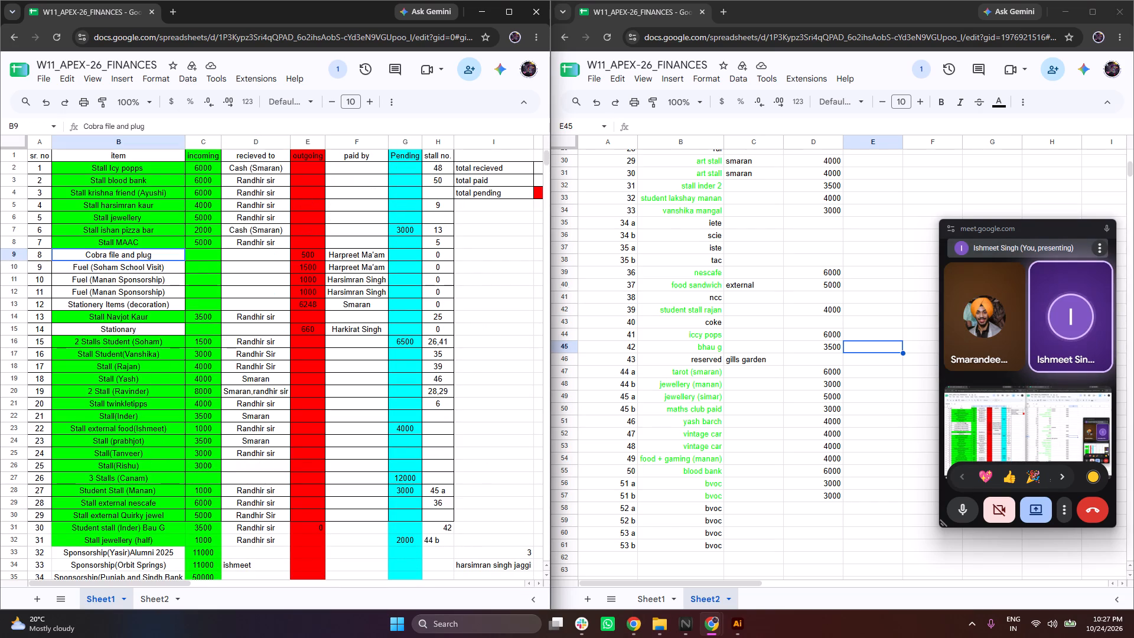
pyautogui.moveTo(144, 252); pyautogui.dragTo(143, 305)
pyautogui.moveTo(144, 325); pyautogui.dragTo(149, 326)
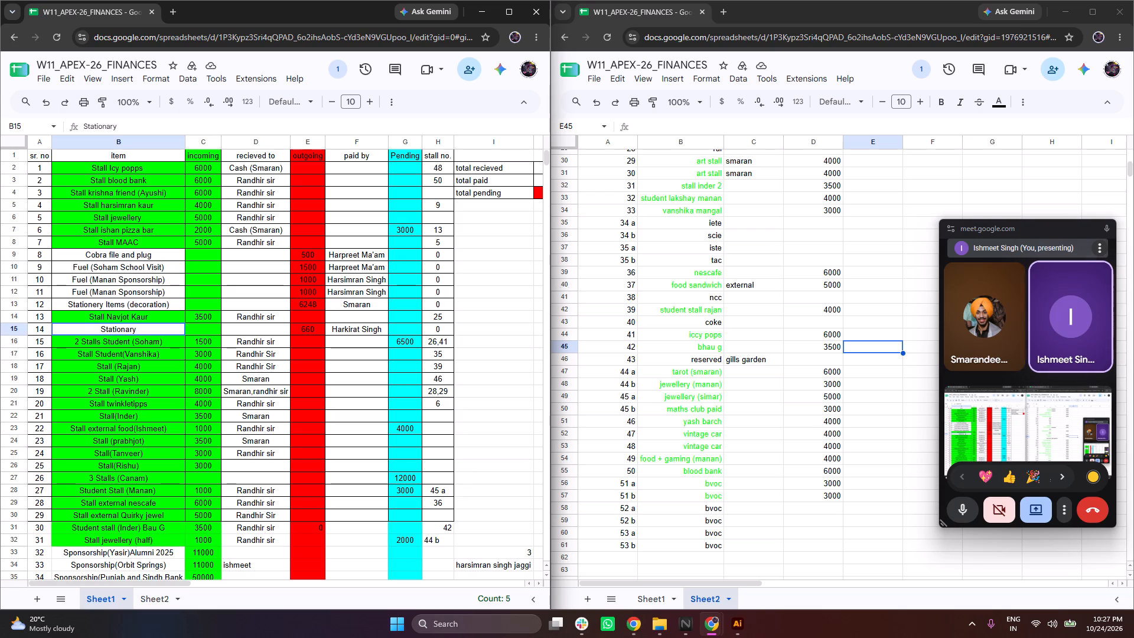
pyautogui.moveTo(149, 326); pyautogui.dragTo(155, 325)
pyautogui.click(311, 328)
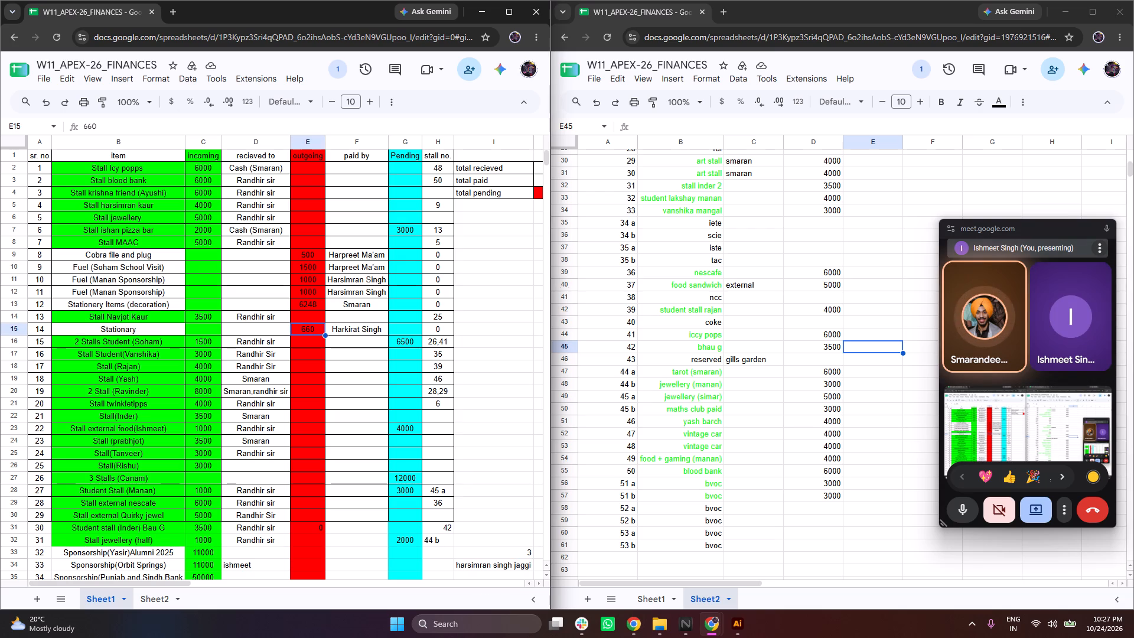
pyautogui.click(305, 142)
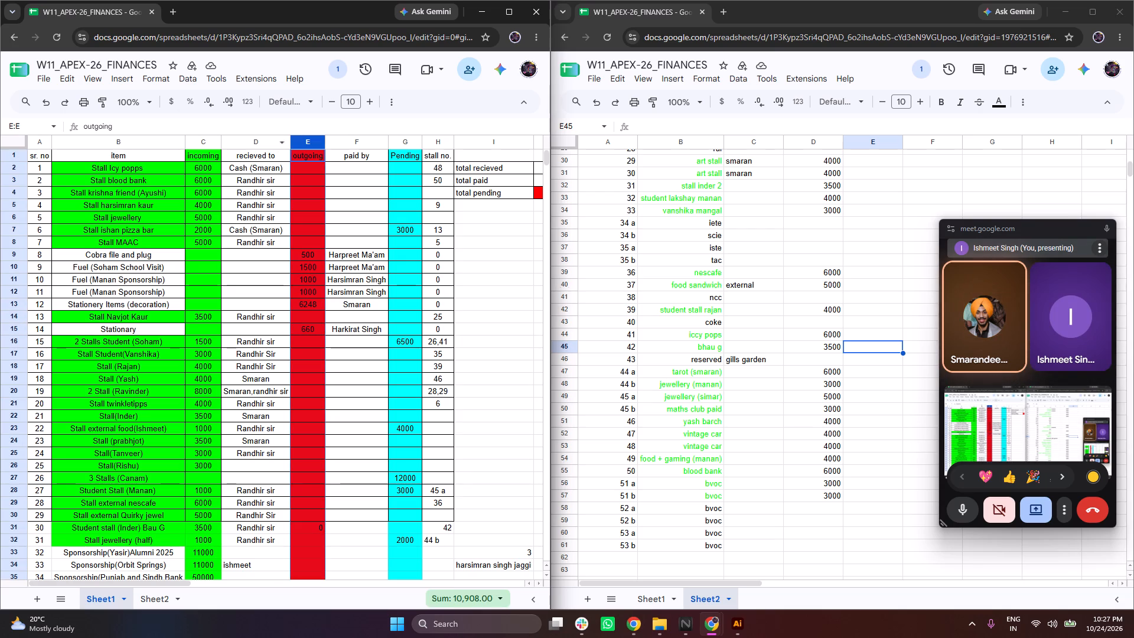
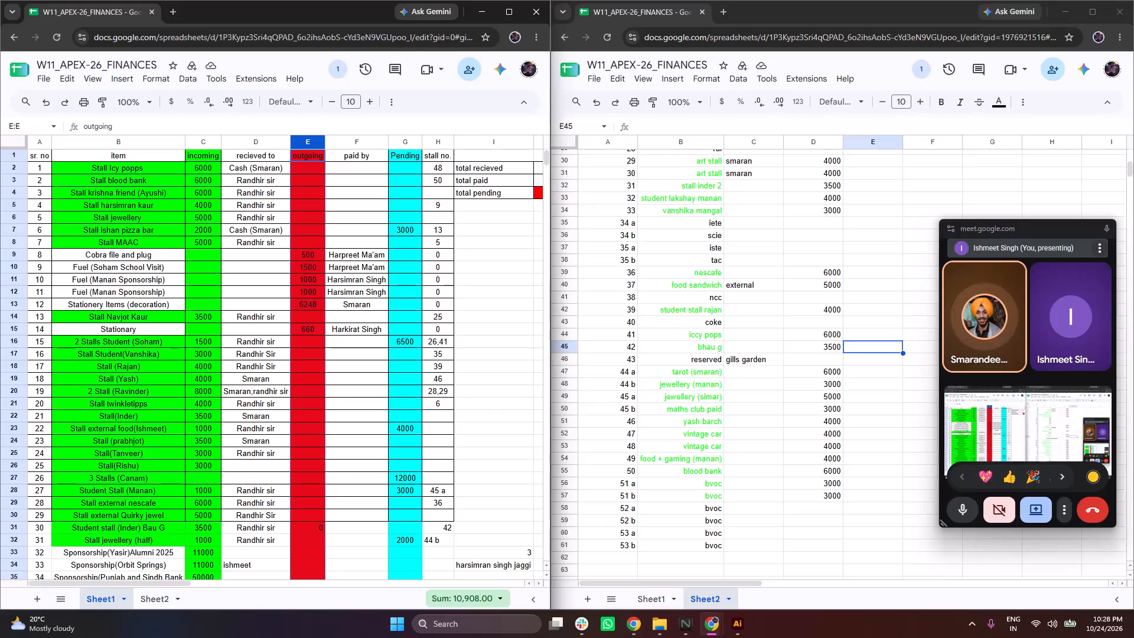
# Clear the outgoing amount in the Student stall (Inder) Bau G row on Sheet1 and save.
pyautogui.click(304, 418)
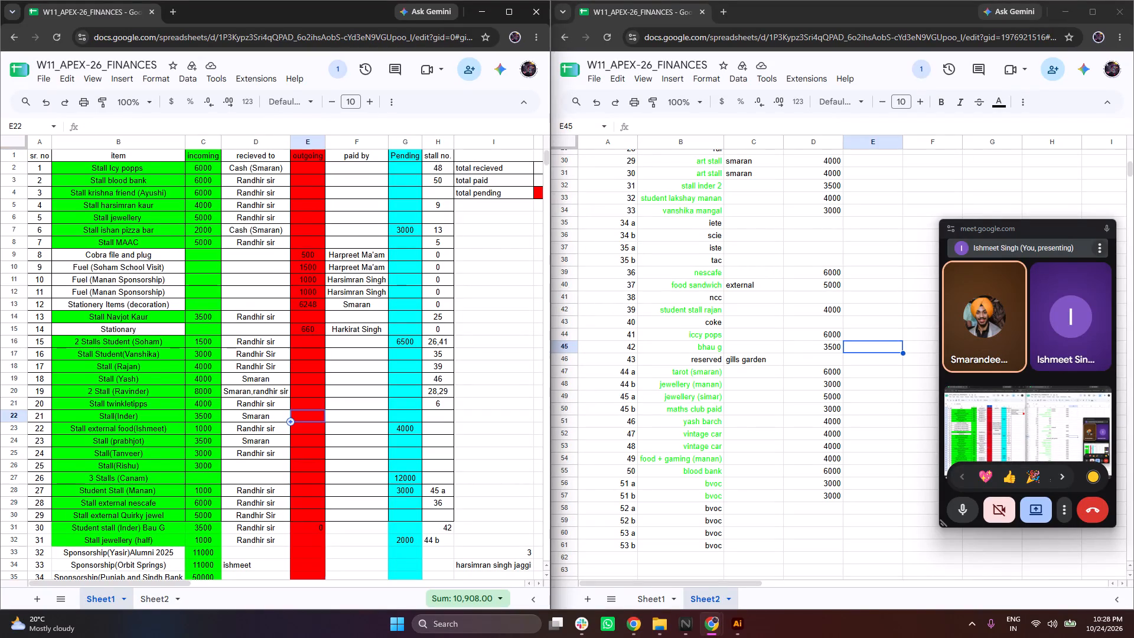
pyautogui.scroll(-1, 315, 429)
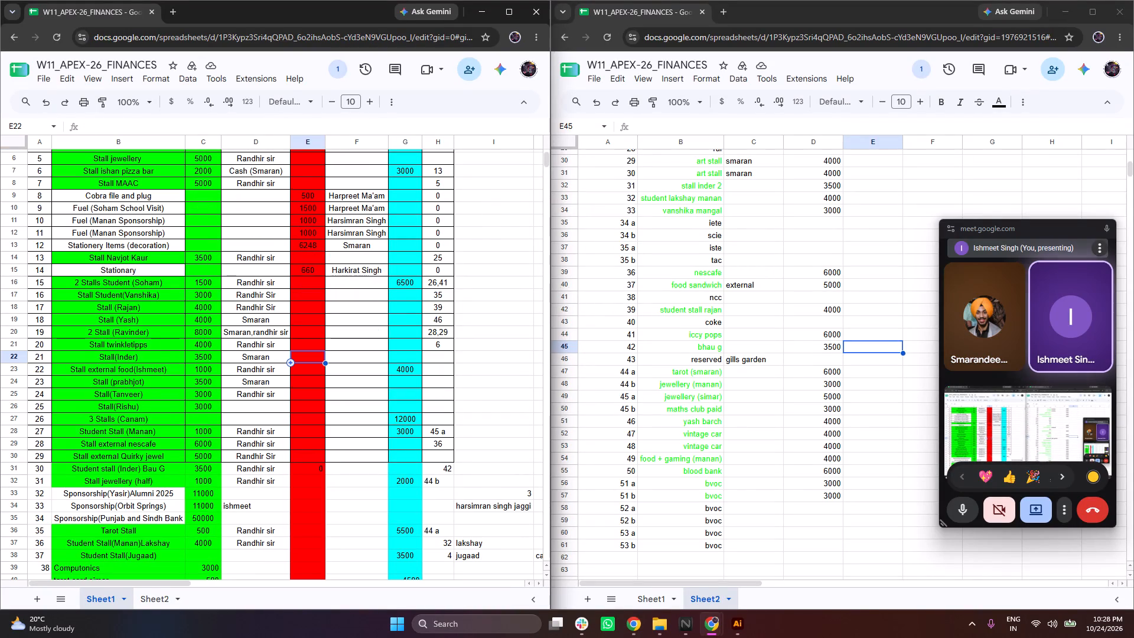
pyautogui.click(317, 472)
pyautogui.press('BackSpace')
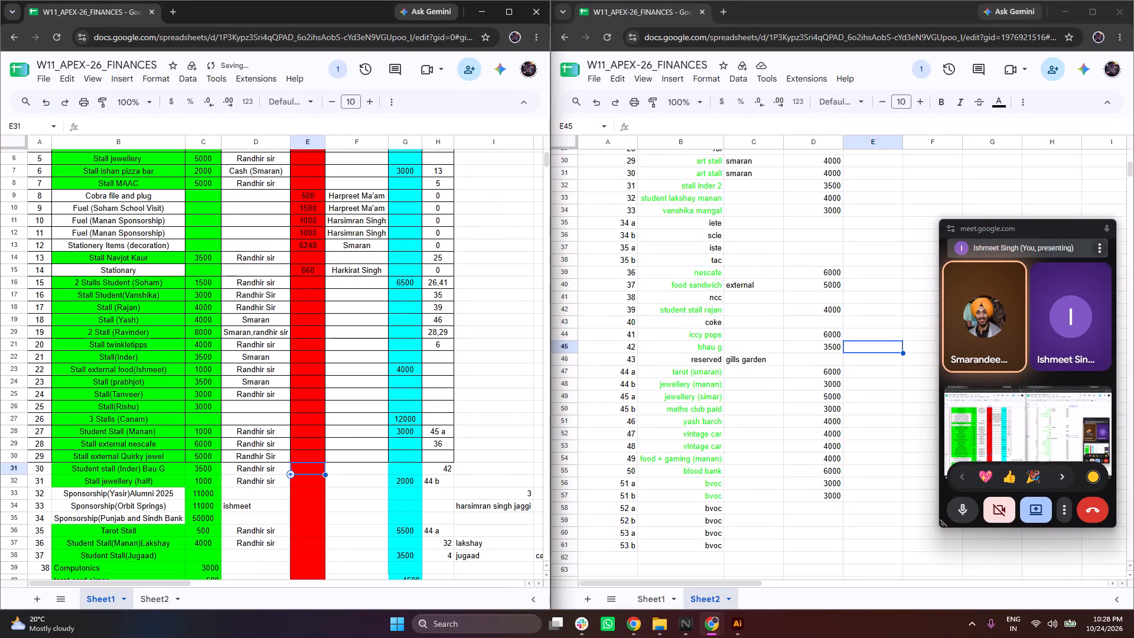
pyautogui.click(481, 238)
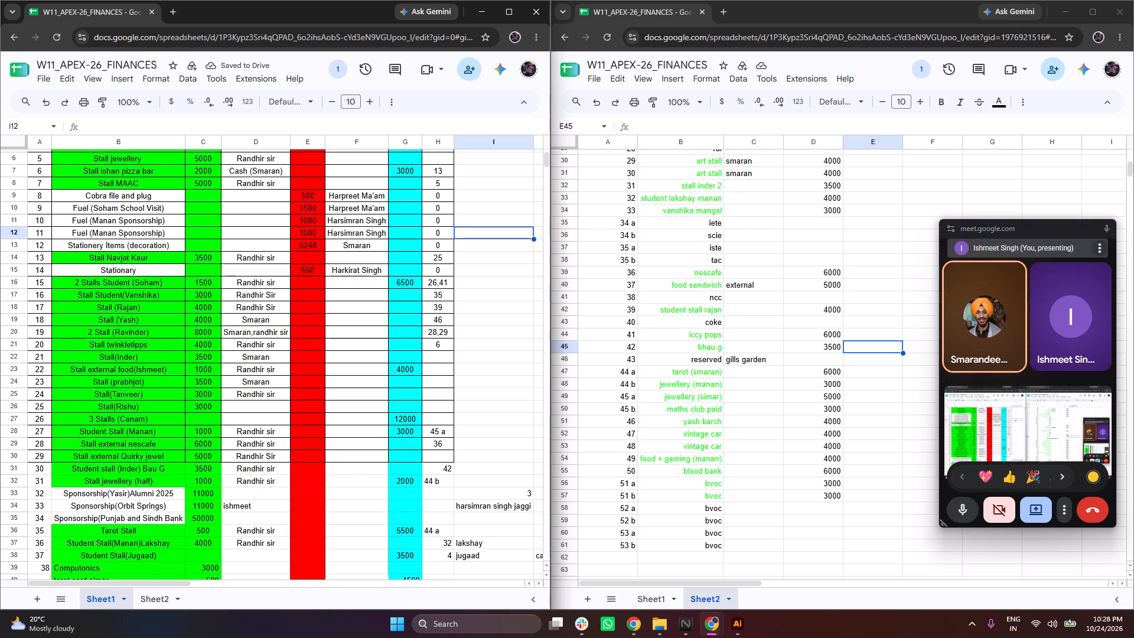
pyautogui.hotkey('ctrl', 's')
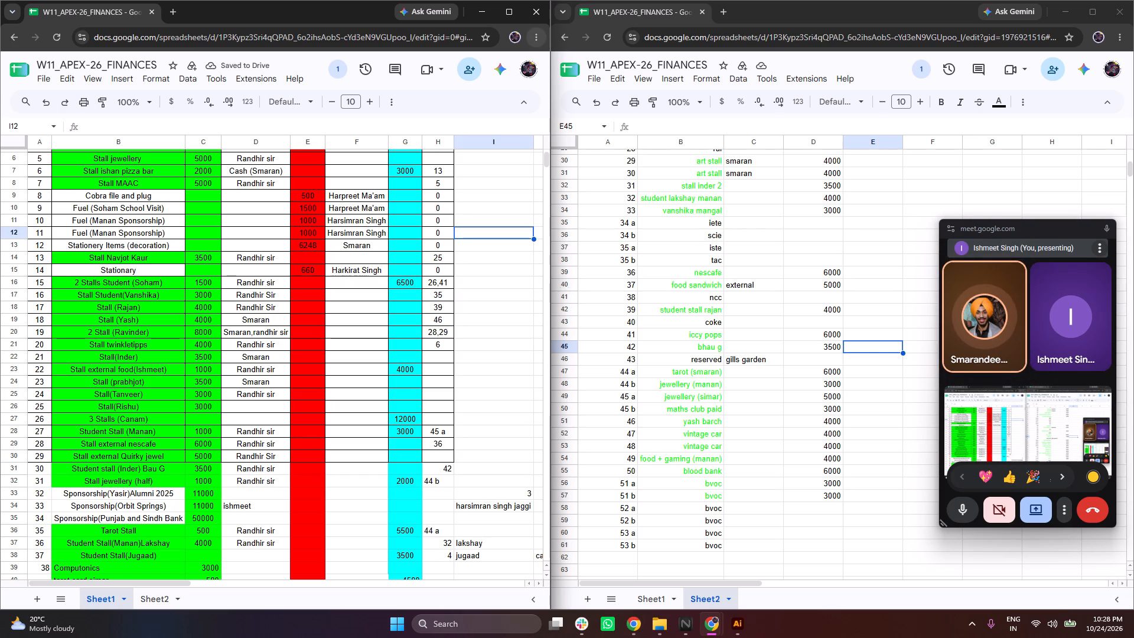
# Apply all borders to the stall list range A1:D61 on Sheet2.
pyautogui.scroll(11, 705, 223)
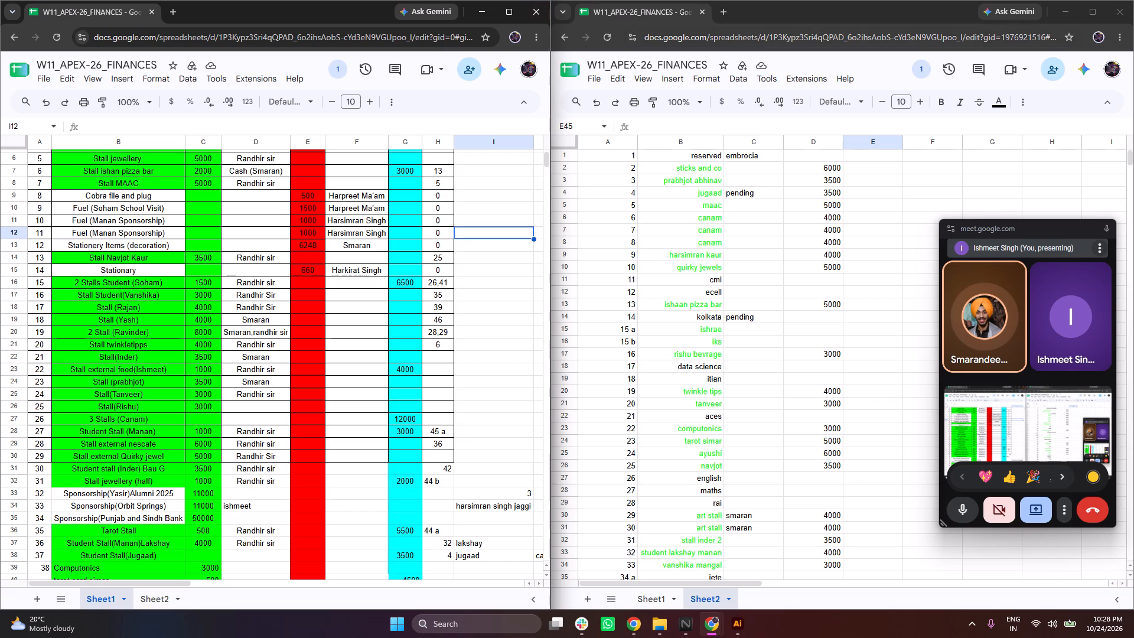
pyautogui.click(903, 206)
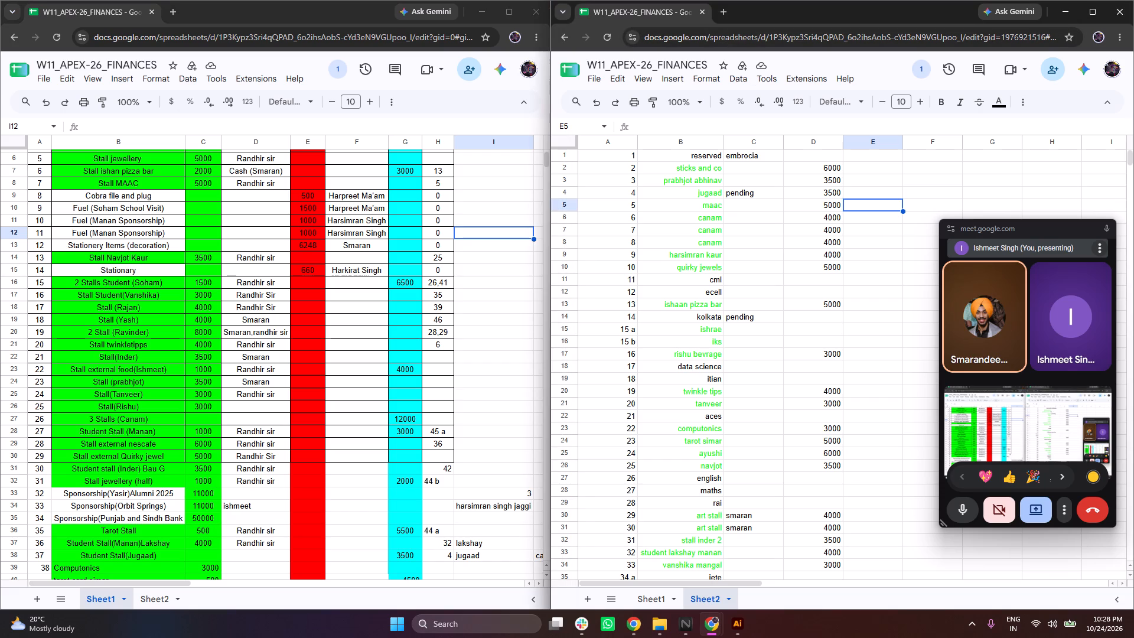
pyautogui.moveTo(607, 154); pyautogui.dragTo(818, 522)
pyautogui.scroll(-2, 814, 506)
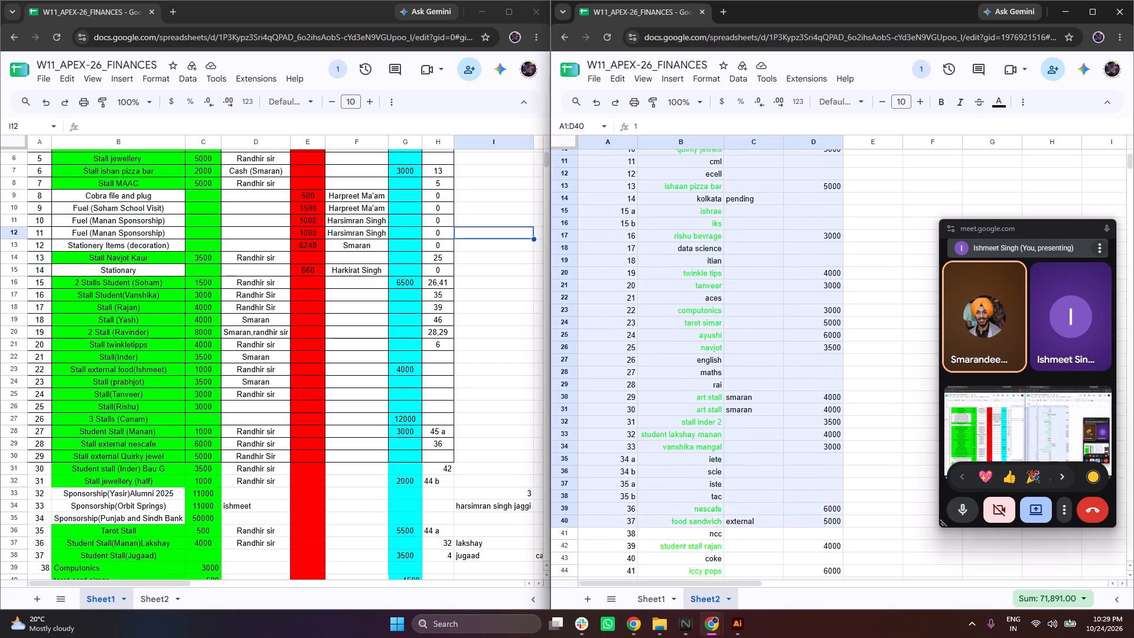
pyautogui.moveTo(818, 522); pyautogui.dragTo(820, 549)
pyautogui.scroll(-4, 818, 522)
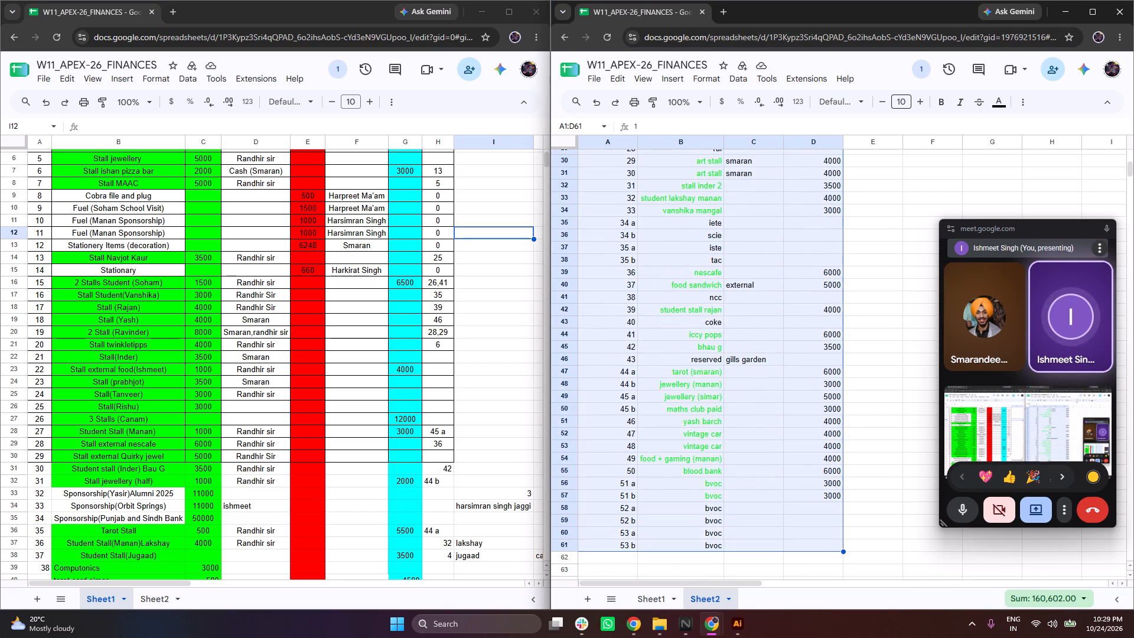
pyautogui.click(1023, 100)
pyautogui.click(765, 120)
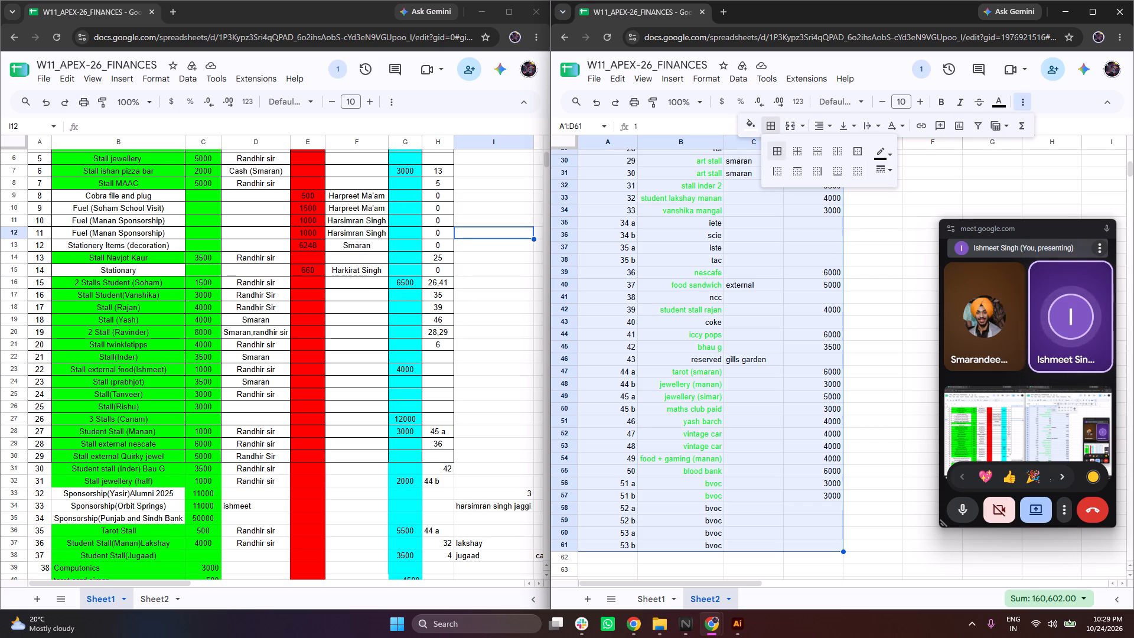
pyautogui.click(775, 156)
pyautogui.click(875, 257)
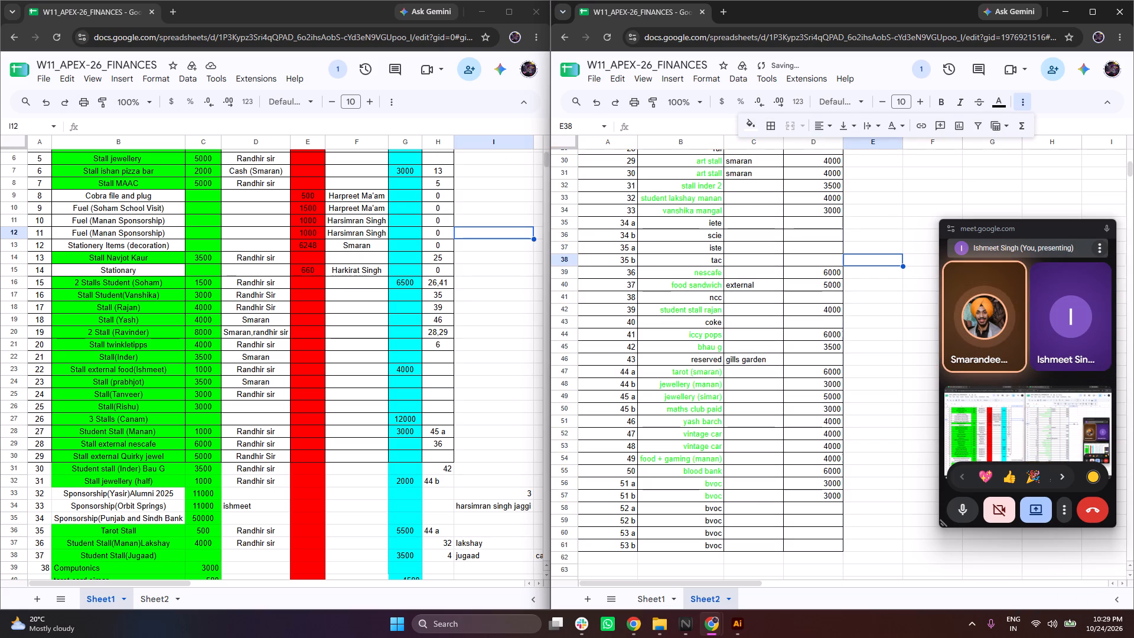
# Auto-fit the widths of columns B, C and D on Sheet2 to their contents.
pyautogui.scroll(11, 840, 203)
pyautogui.scroll(2, 837, 134)
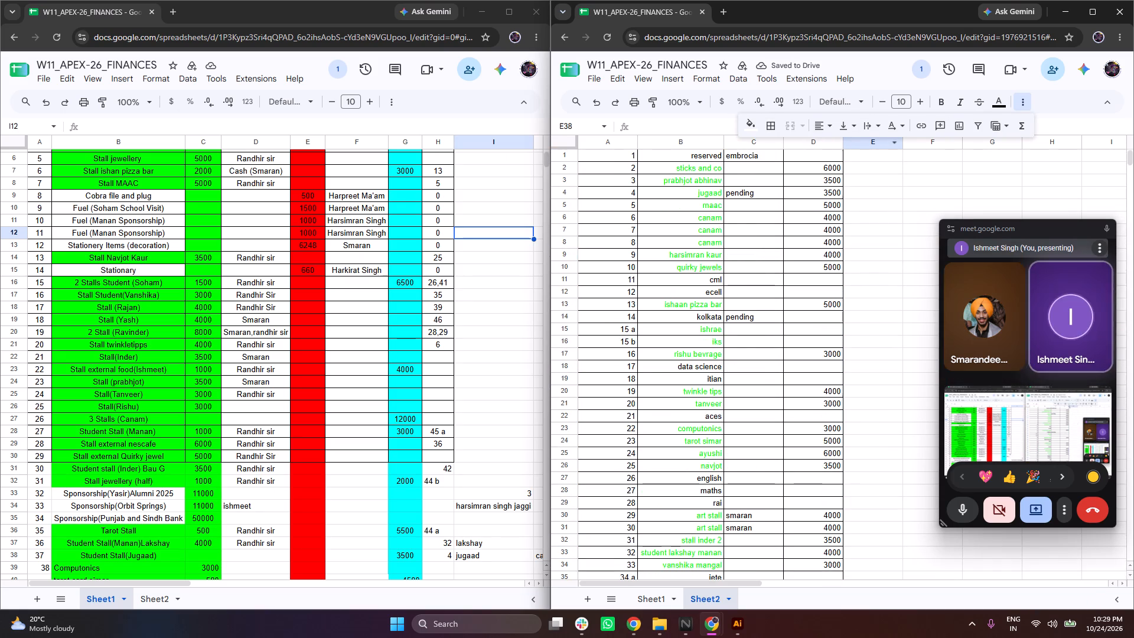
pyautogui.doubleClick(844, 142)
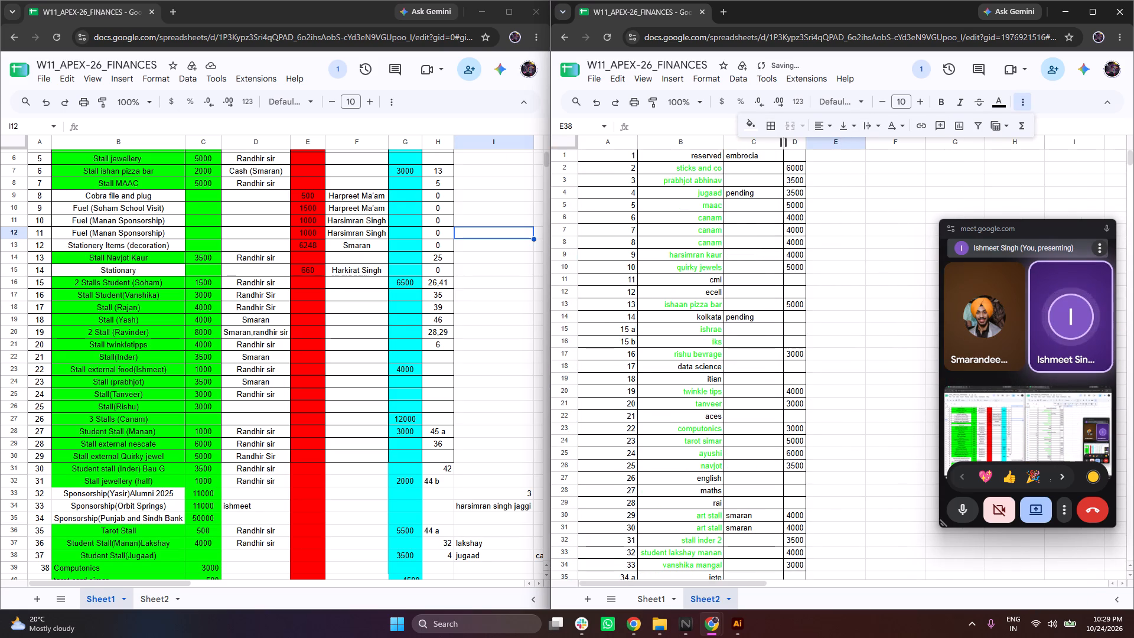
pyautogui.doubleClick(781, 145)
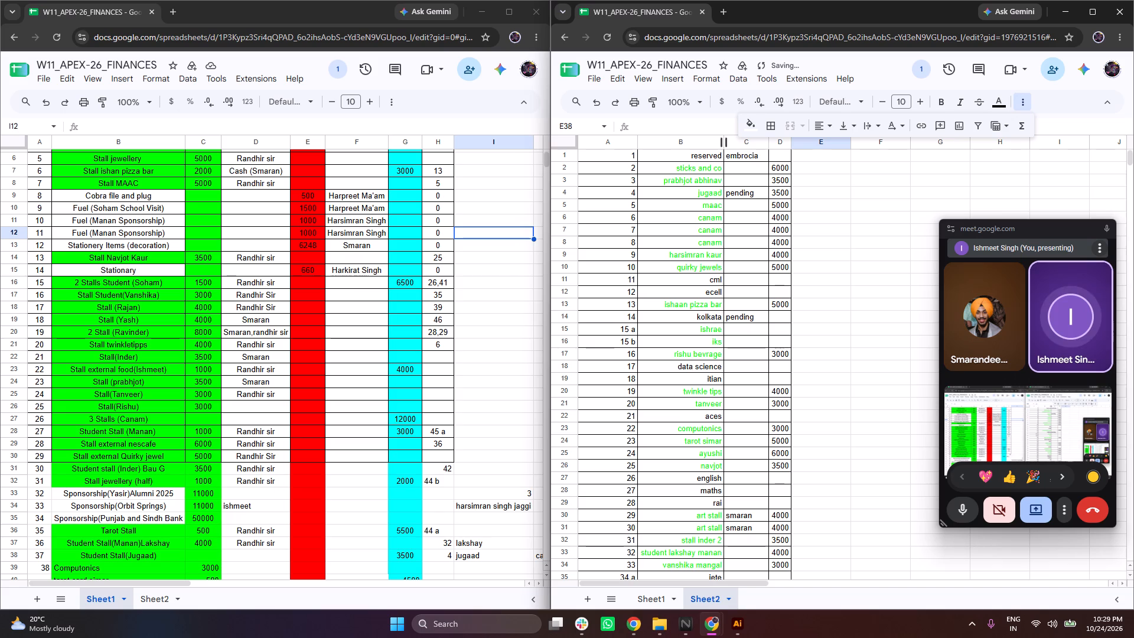
pyautogui.doubleClick(722, 142)
pyautogui.doubleClick(768, 143)
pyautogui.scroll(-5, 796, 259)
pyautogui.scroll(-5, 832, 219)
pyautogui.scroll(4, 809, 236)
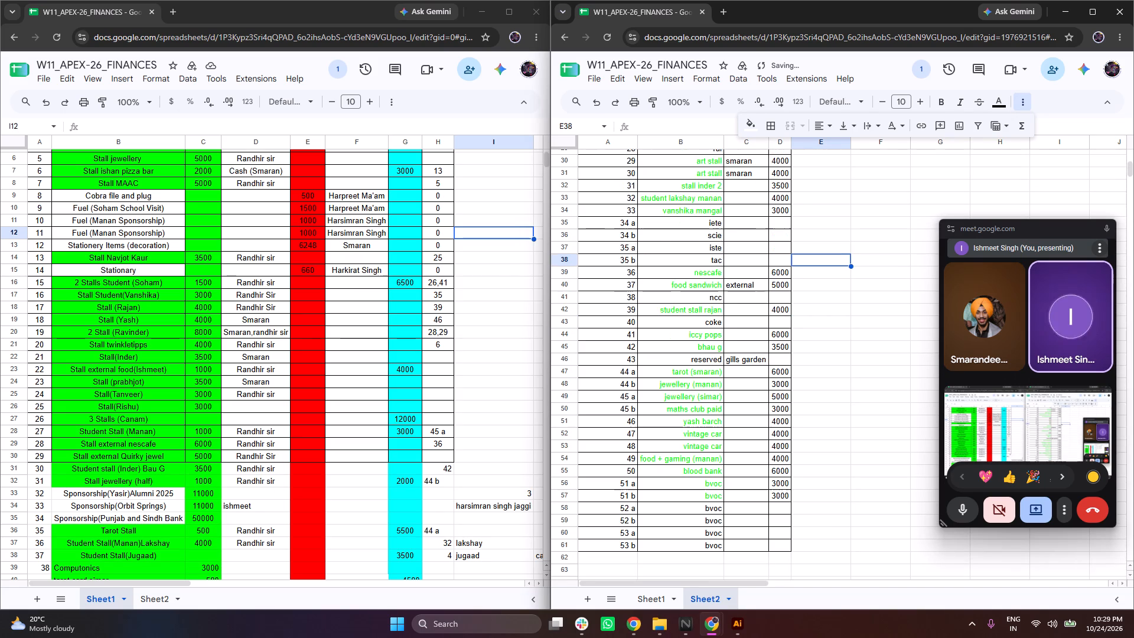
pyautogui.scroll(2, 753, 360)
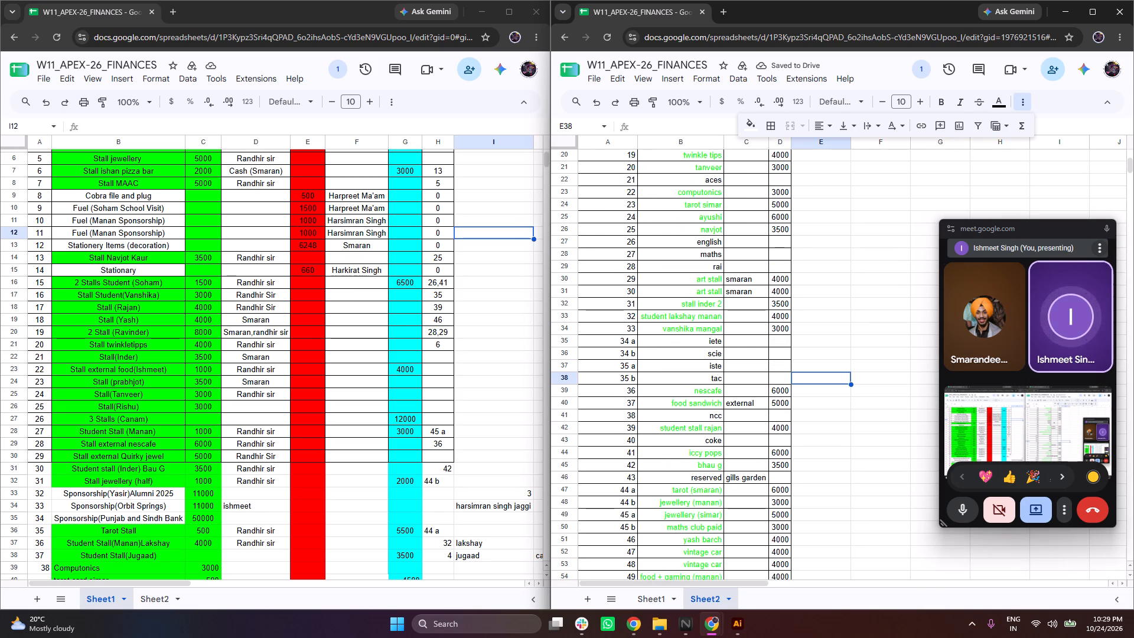
# Auto-fit the width of column A on Sheet2 to its contents.
pyautogui.scroll(6, 742, 249)
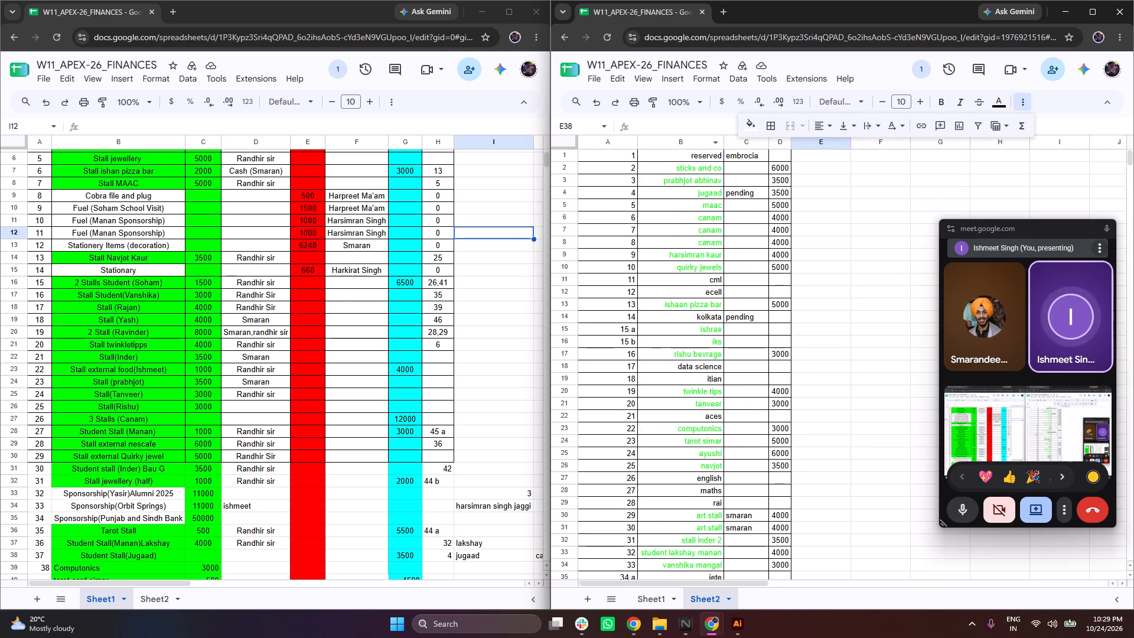
pyautogui.doubleClick(636, 139)
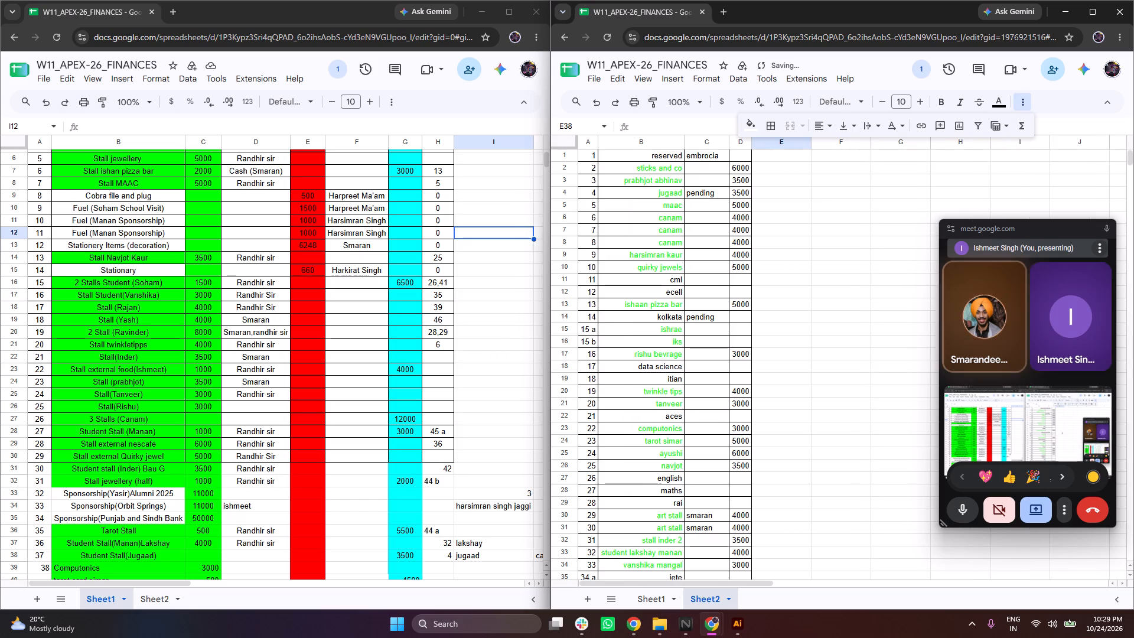
# Review the bordered stall list on Sheet2 from stall 1 to 53 b, checking occupants, notes and amounts.
pyautogui.click(827, 310)
pyautogui.scroll(-6, 638, 269)
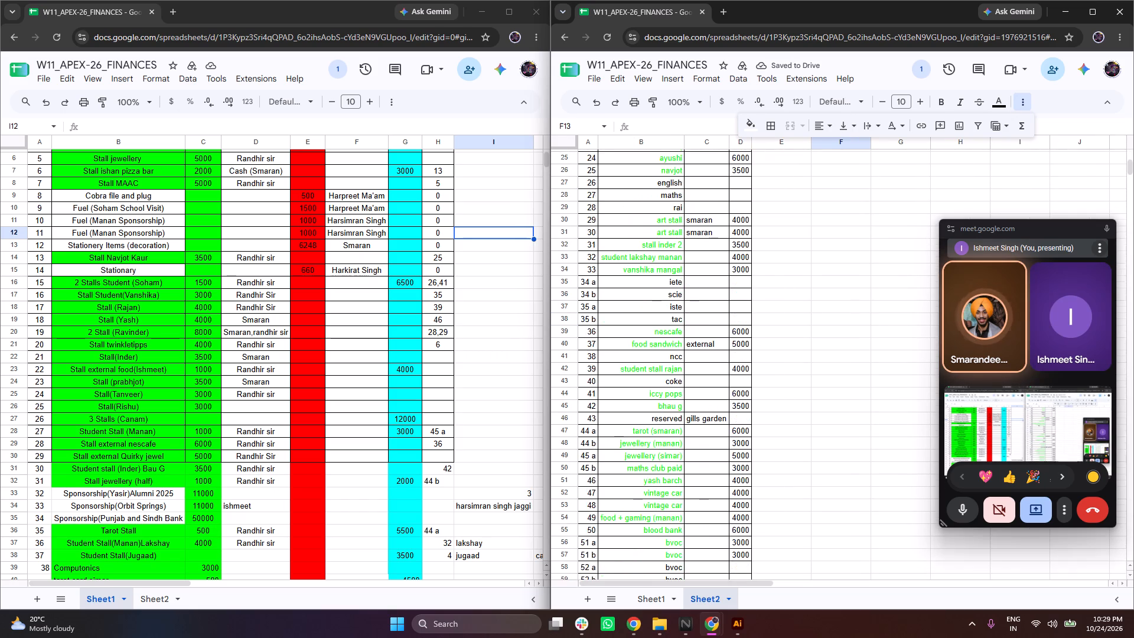
pyautogui.scroll(-1, 638, 269)
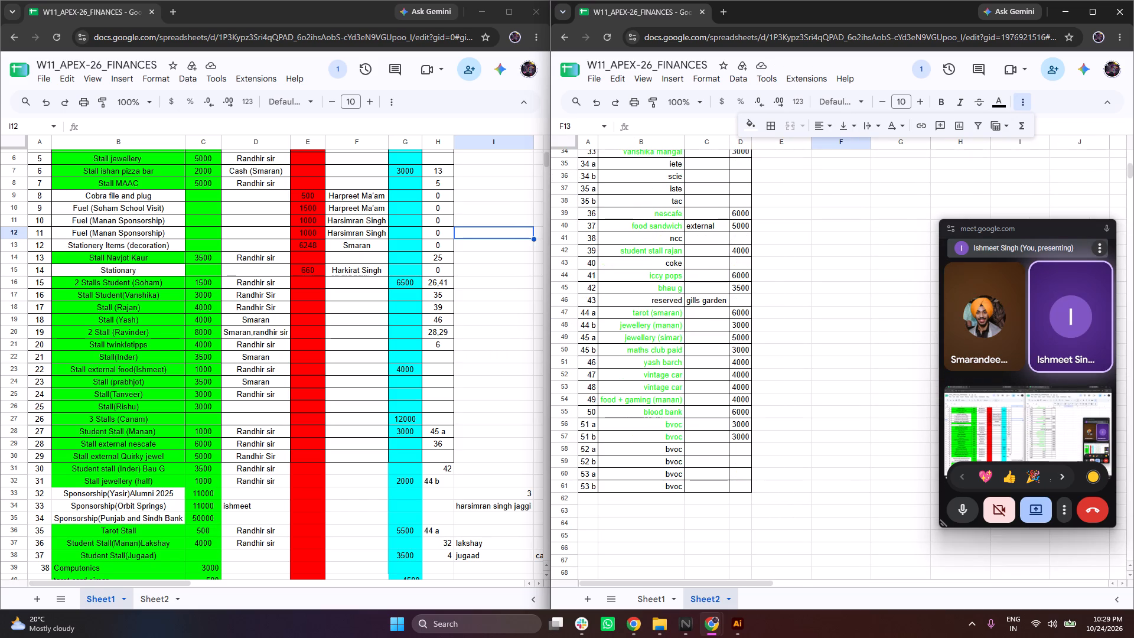
pyautogui.moveTo(776, 483); pyautogui.dragTo(767, 147)
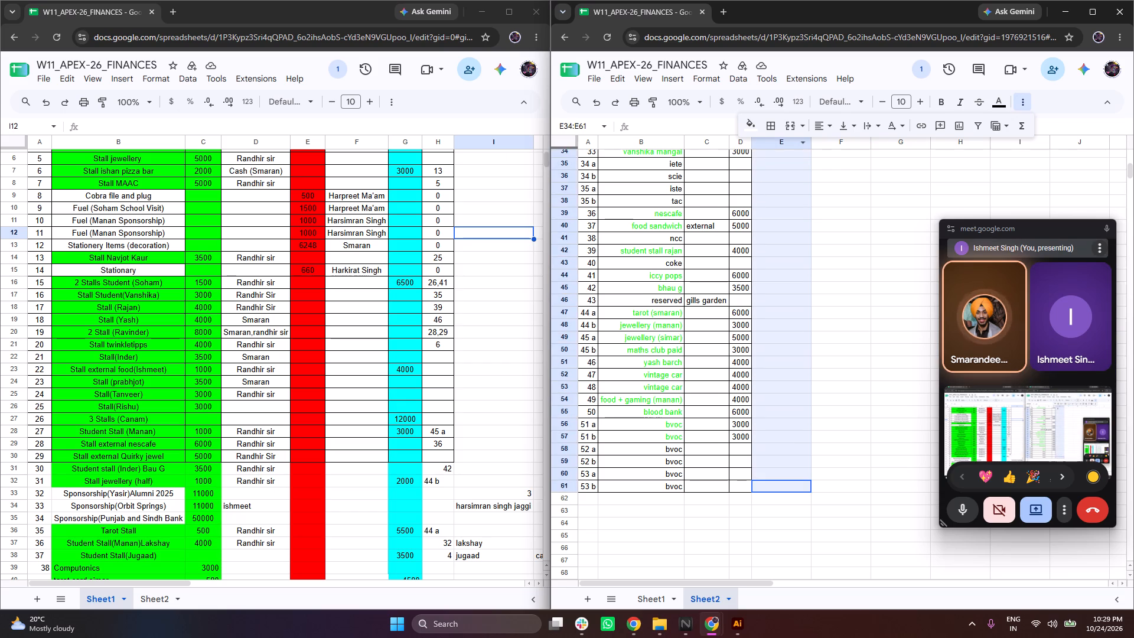
pyautogui.moveTo(767, 147); pyautogui.dragTo(764, 137)
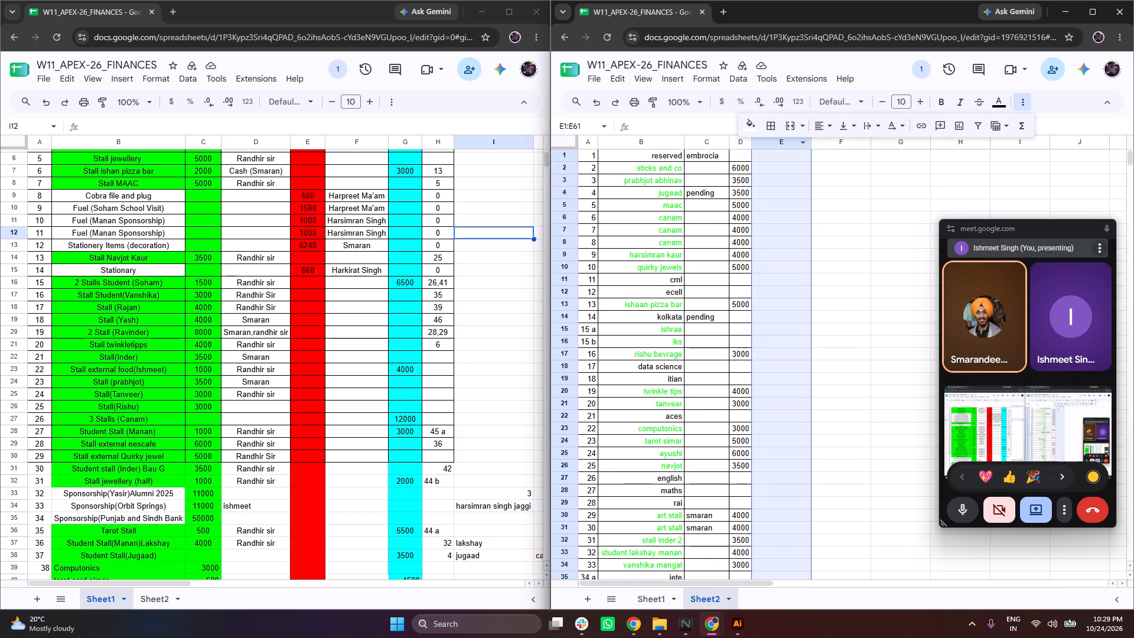
pyautogui.click(775, 158)
pyautogui.click(561, 155)
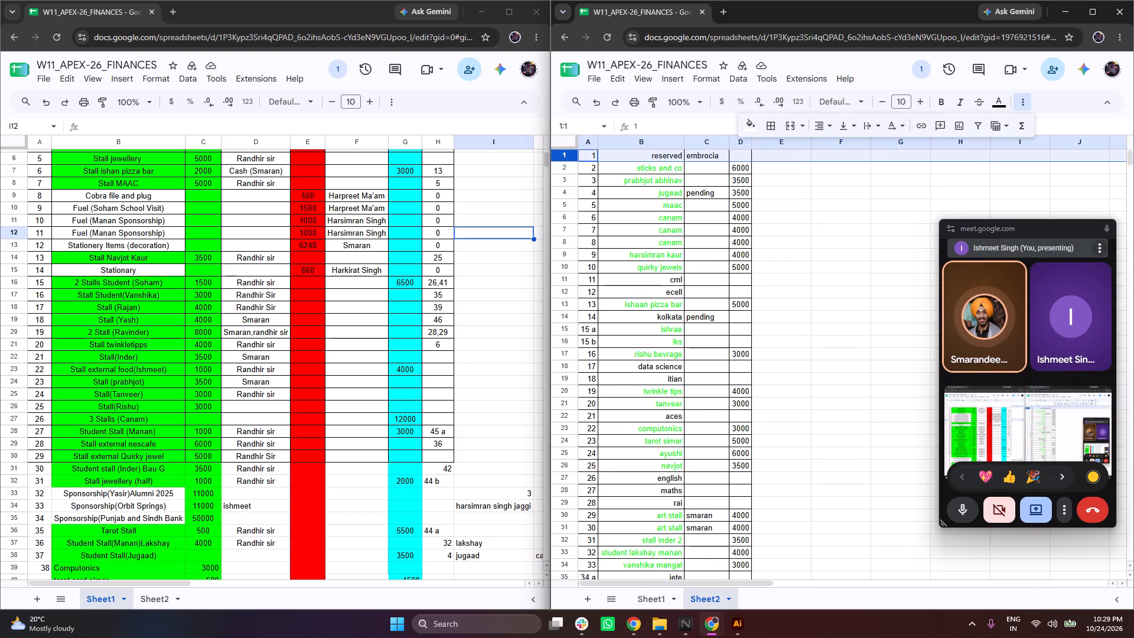
pyautogui.click(816, 215)
pyautogui.scroll(-9, 816, 215)
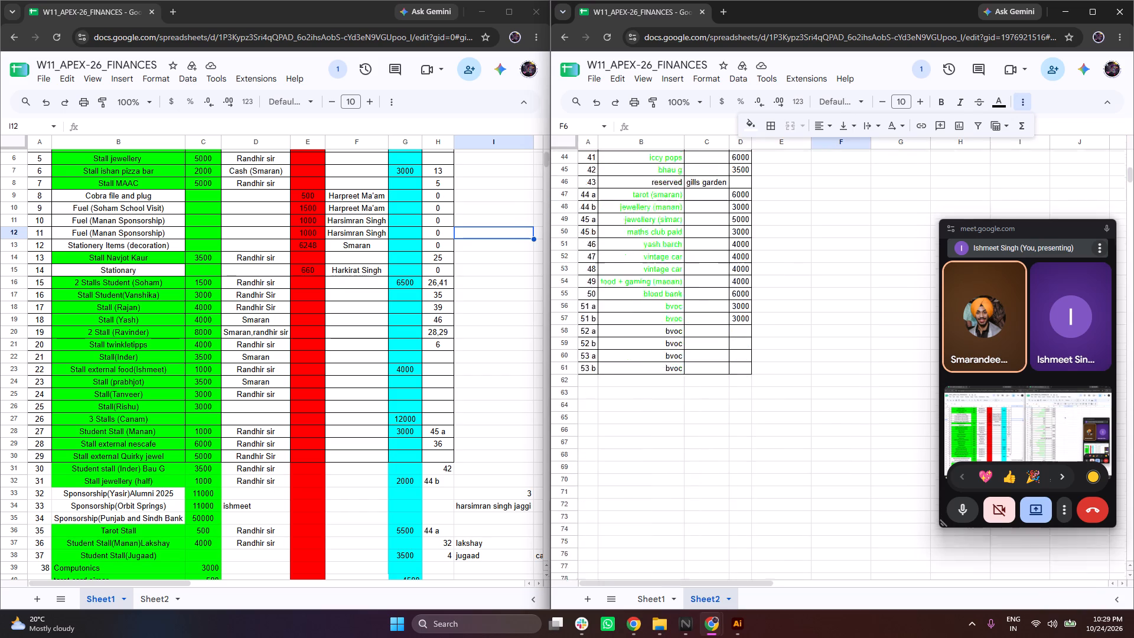
pyautogui.scroll(-2, 816, 215)
pyautogui.scroll(6, 817, 216)
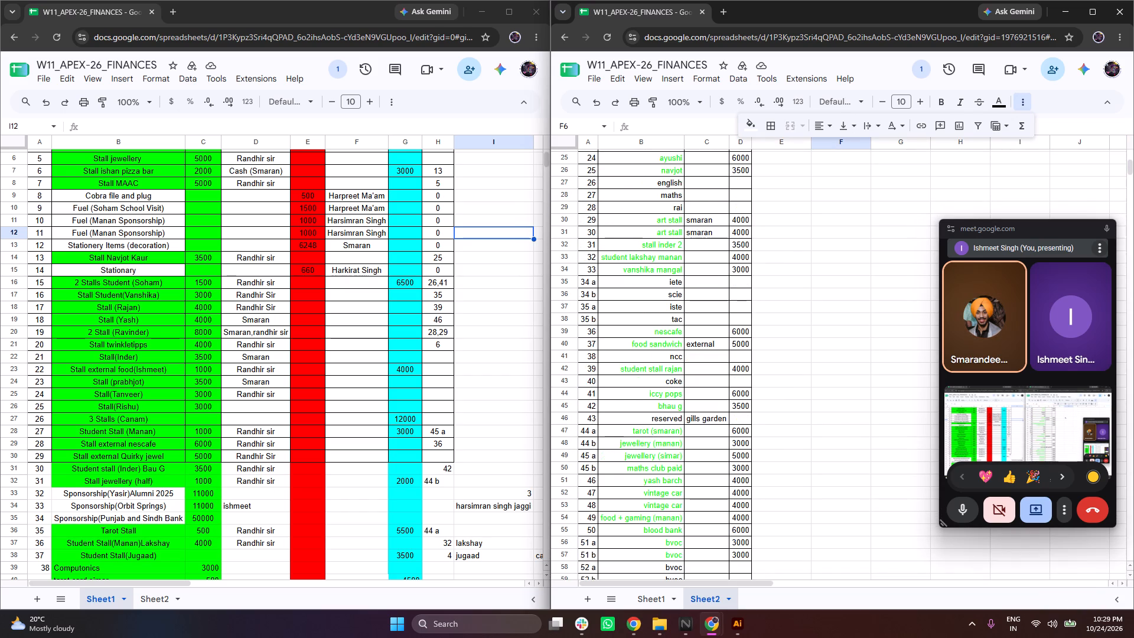
pyautogui.scroll(4, 817, 216)
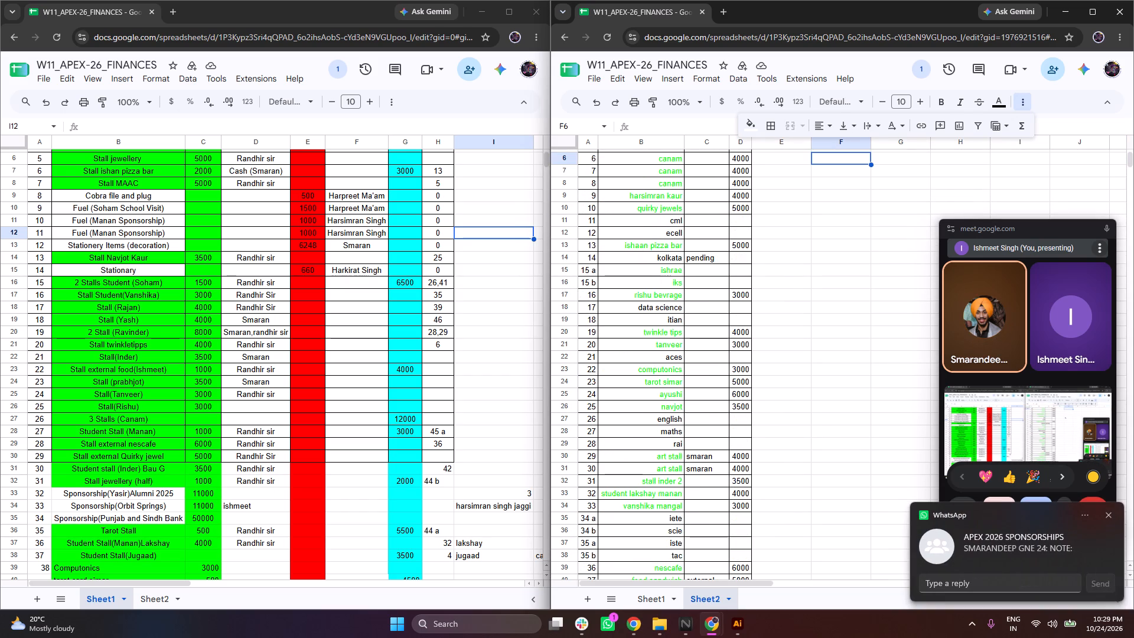
pyautogui.click(1110, 510)
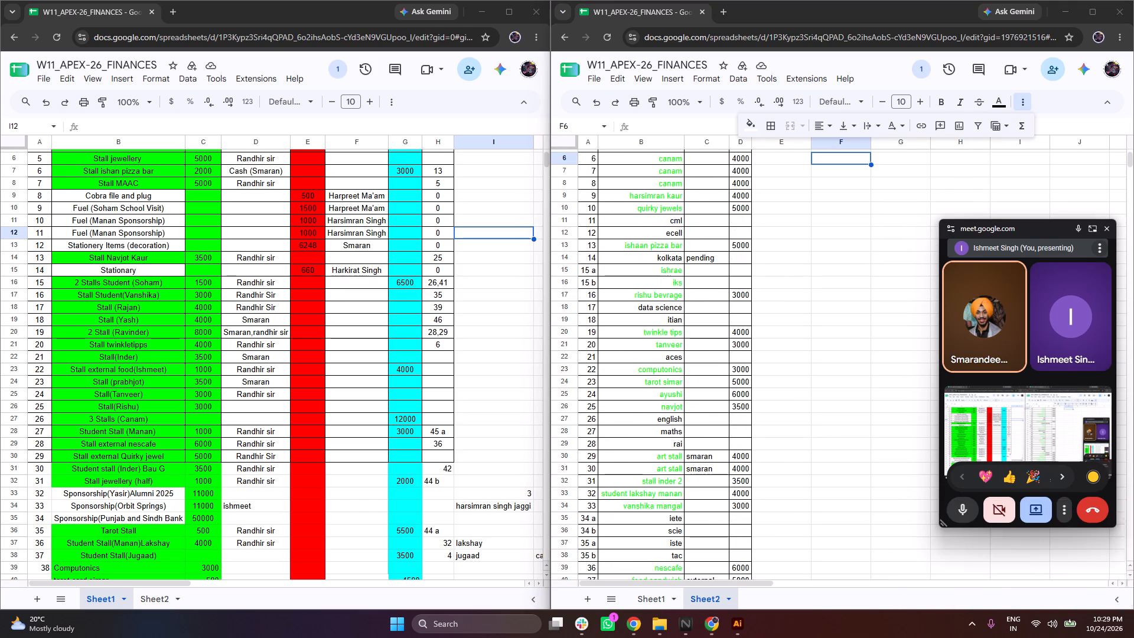
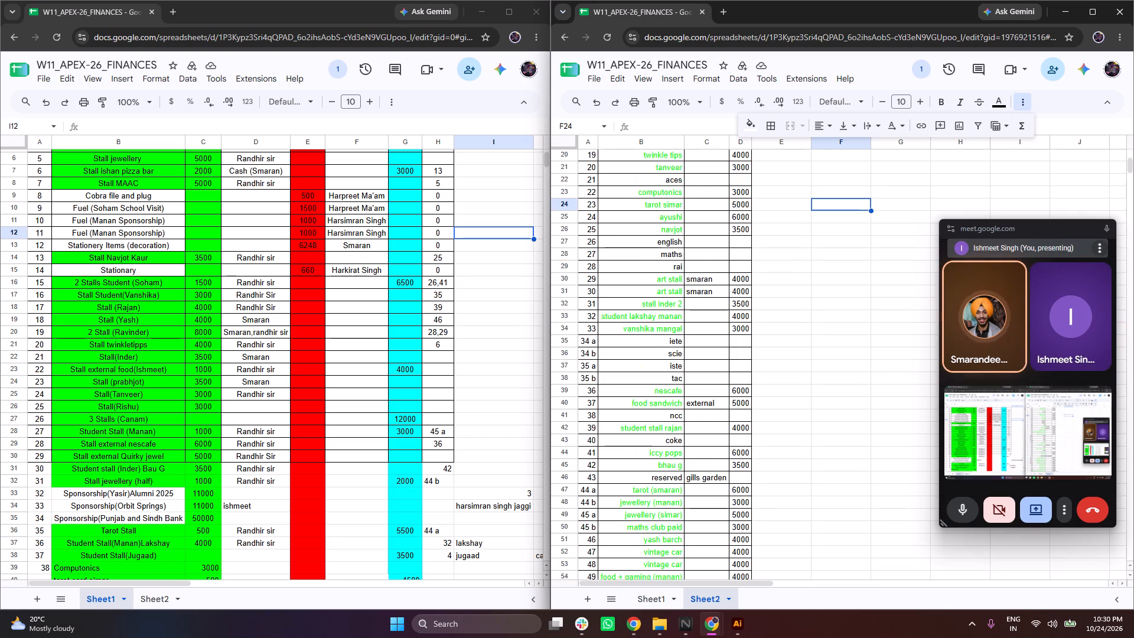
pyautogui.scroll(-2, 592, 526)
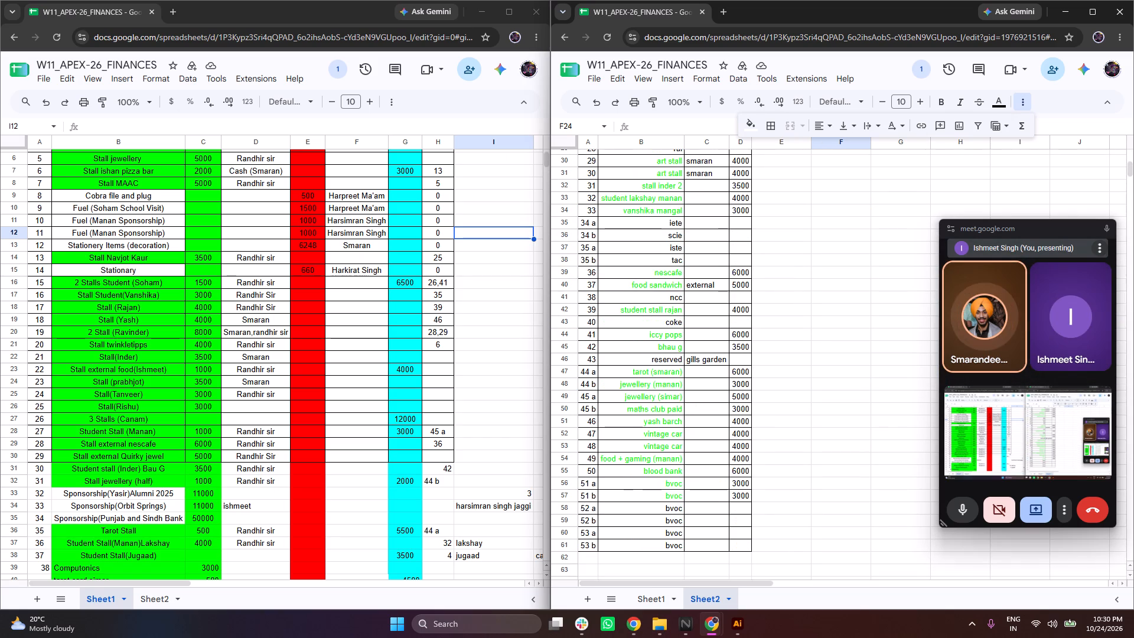
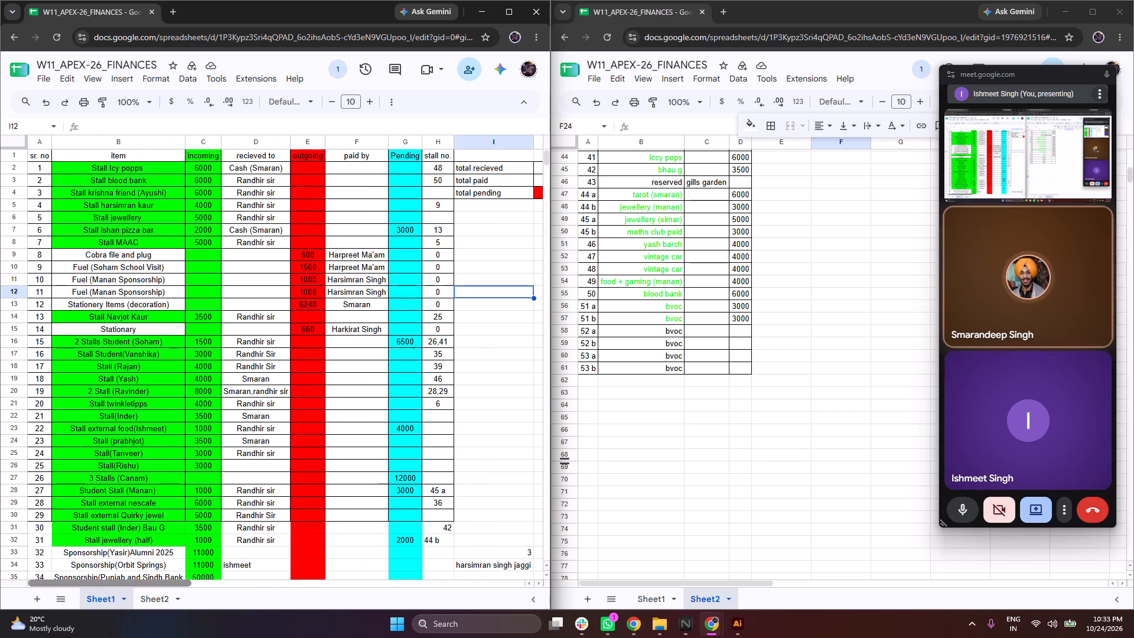
# Review the last stall and sponsorship entries on Sheet1, and check the total received, total paid and total pending summary.
pyautogui.moveTo(0, 619); pyautogui.dragTo(0, 620)
pyautogui.scroll(-3, 195, 511)
pyautogui.scroll(-1, 296, 456)
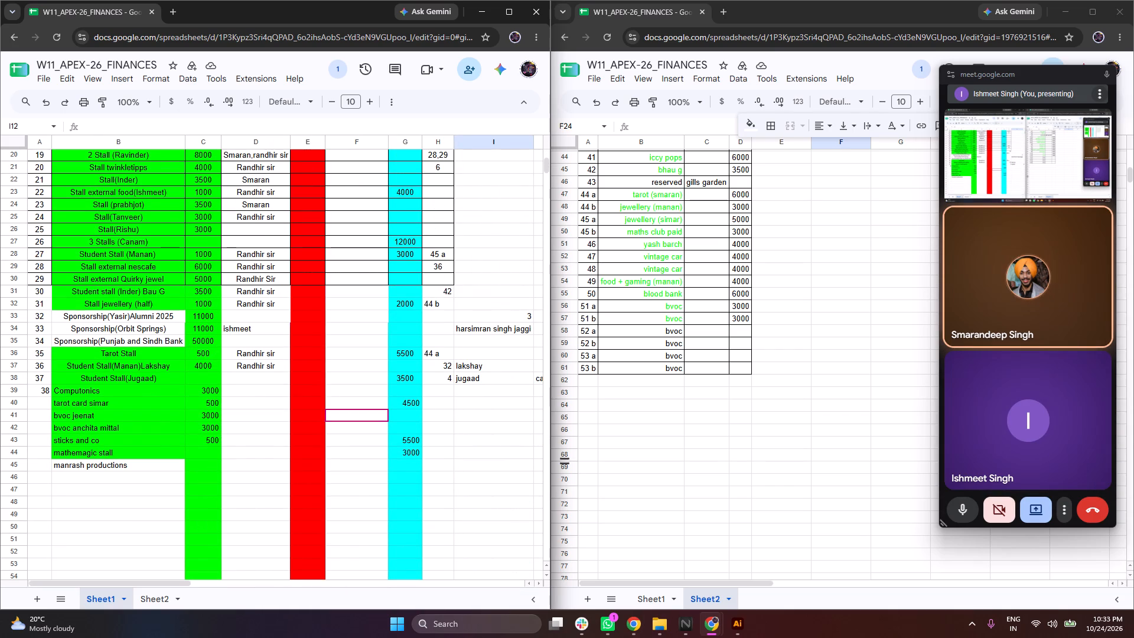
pyautogui.moveTo(185, 582); pyautogui.dragTo(362, 562)
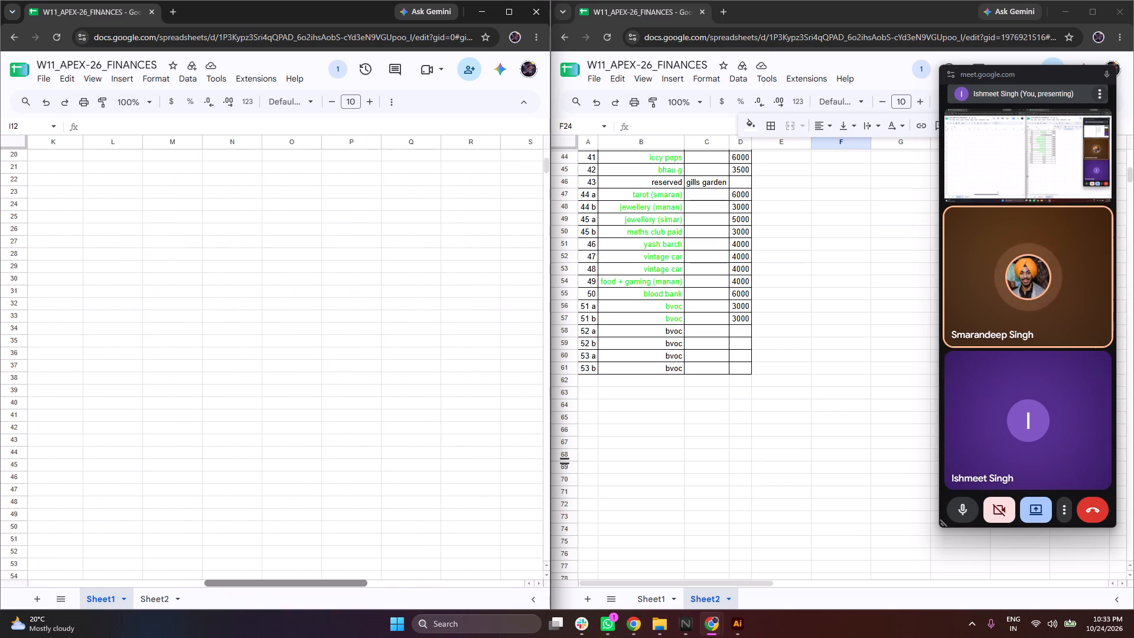
pyautogui.moveTo(362, 562); pyautogui.dragTo(288, 543)
pyautogui.scroll(9, 305, 393)
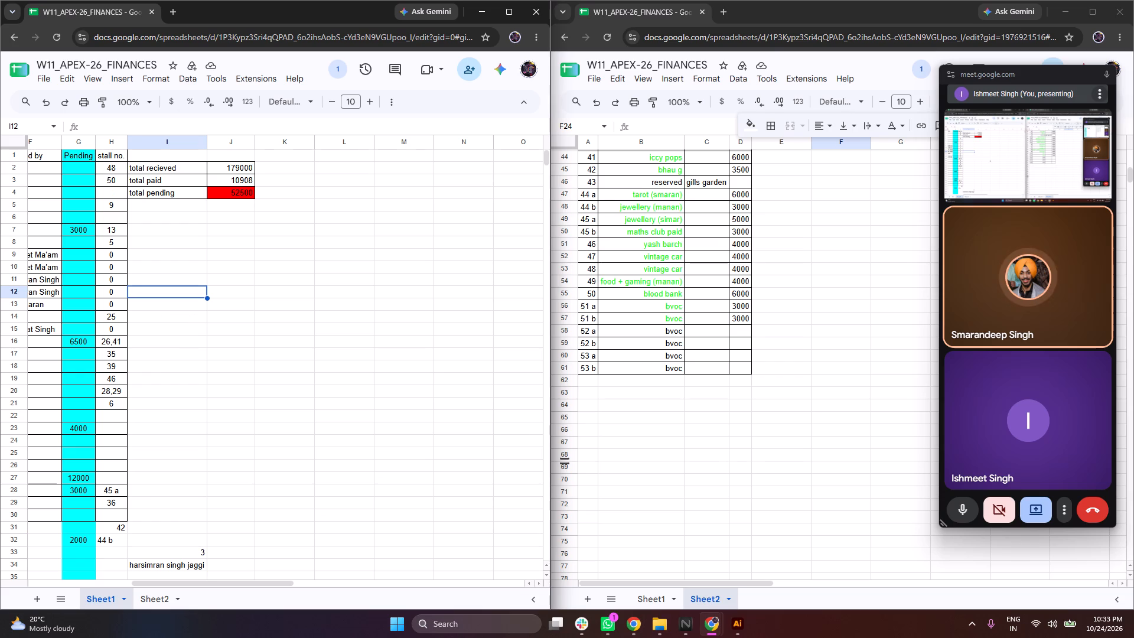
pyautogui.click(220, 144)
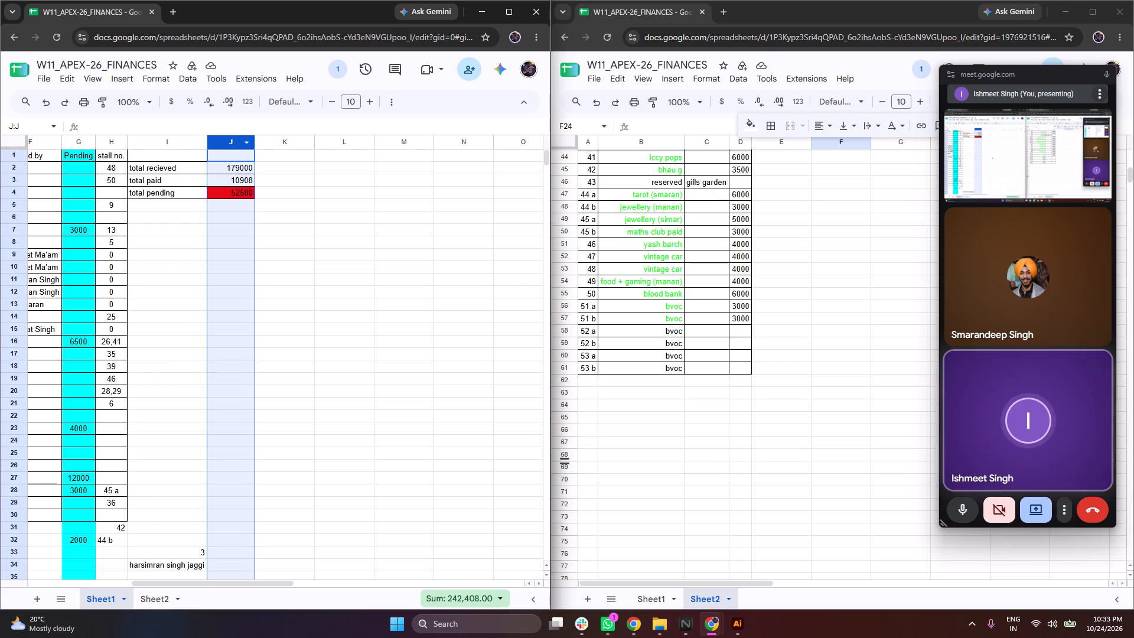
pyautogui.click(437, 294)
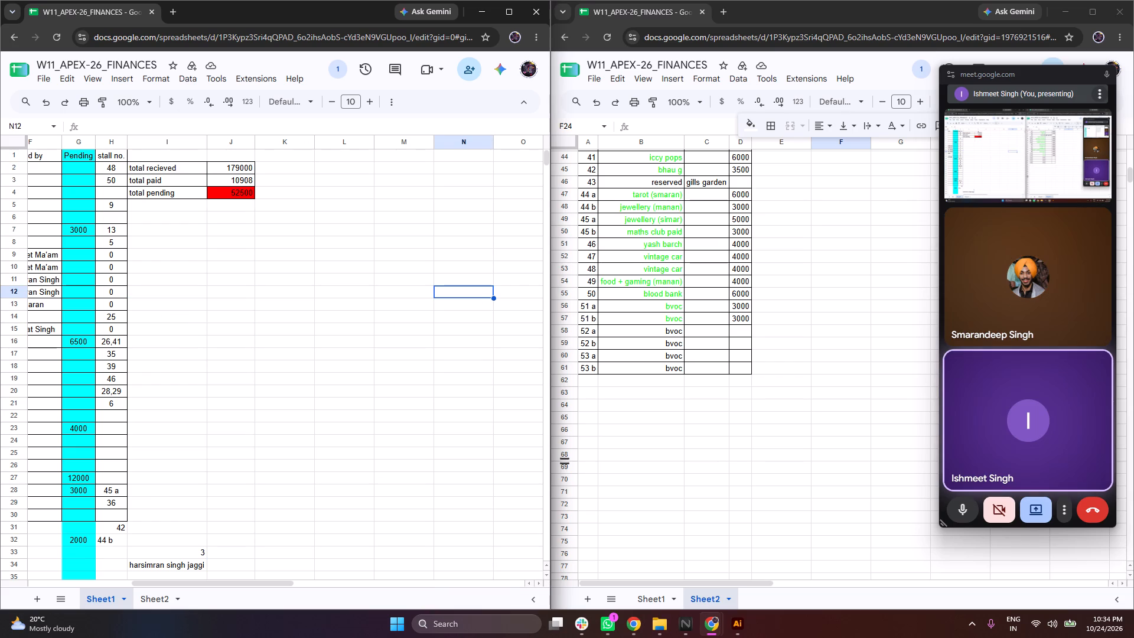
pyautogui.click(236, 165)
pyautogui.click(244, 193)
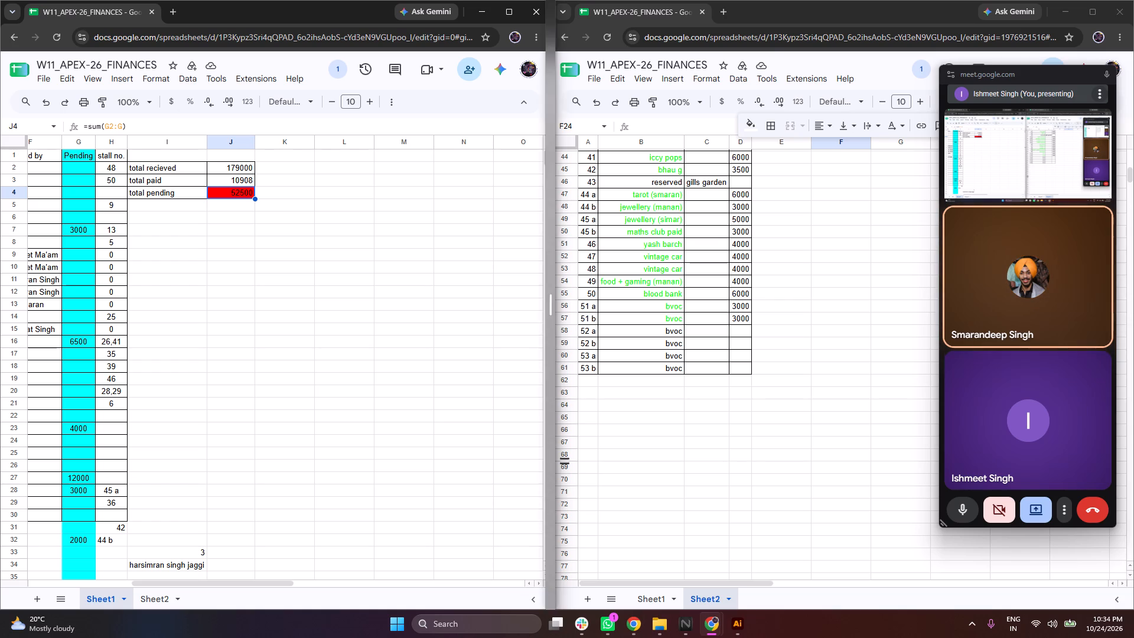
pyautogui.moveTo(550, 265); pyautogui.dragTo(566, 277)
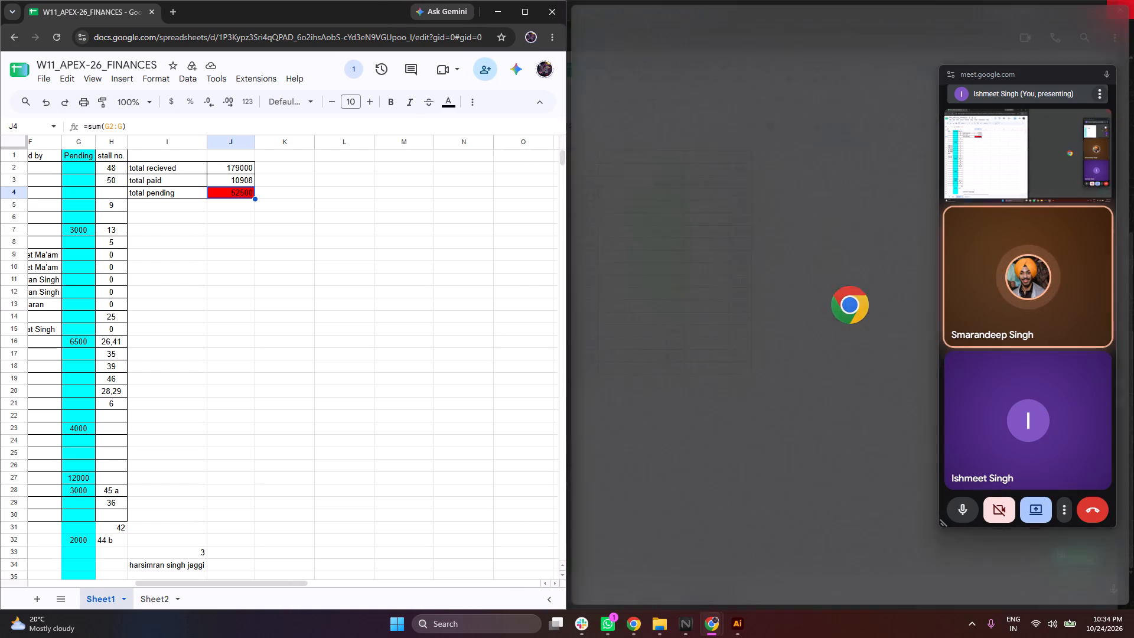
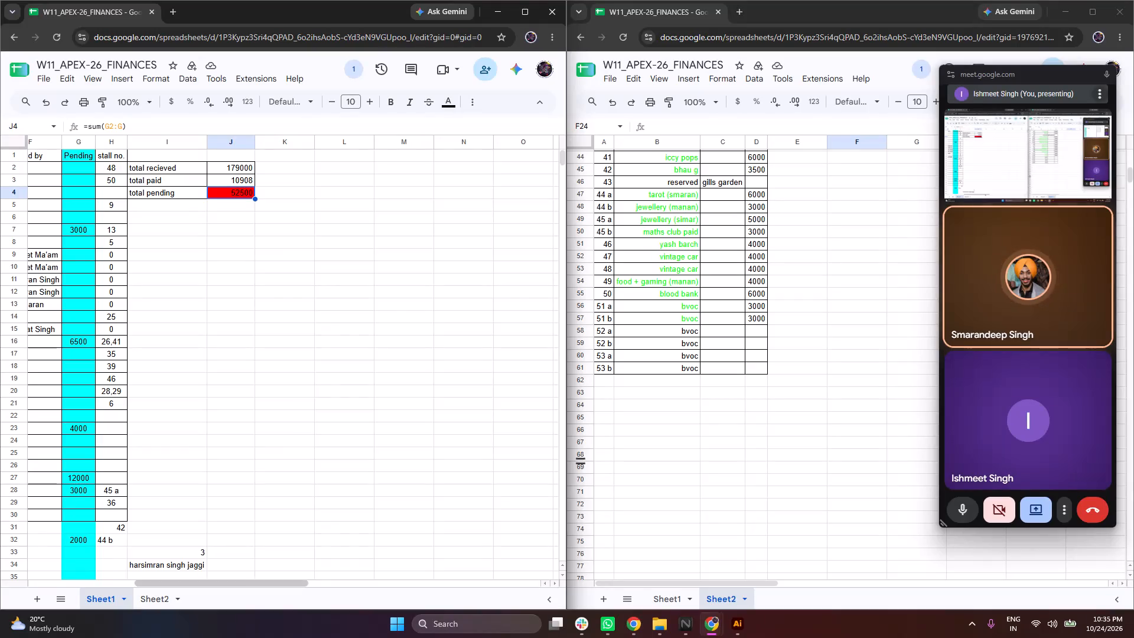
# Switch to Illustrator and close it.
pyautogui.moveTo(279, 584); pyautogui.dragTo(169, 578)
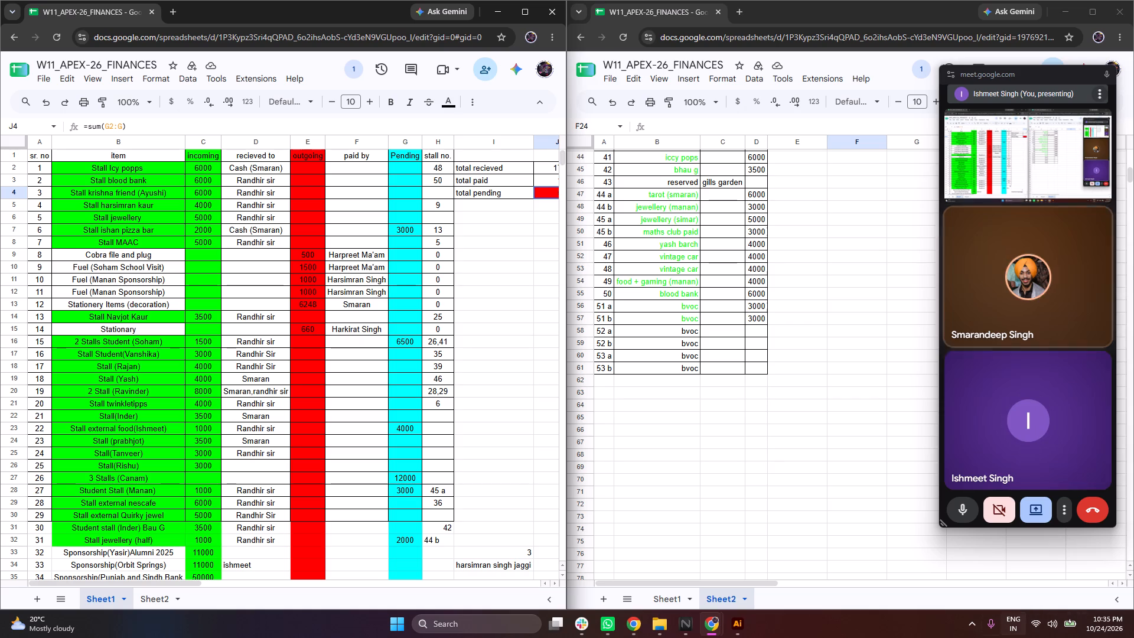
pyautogui.click(739, 633)
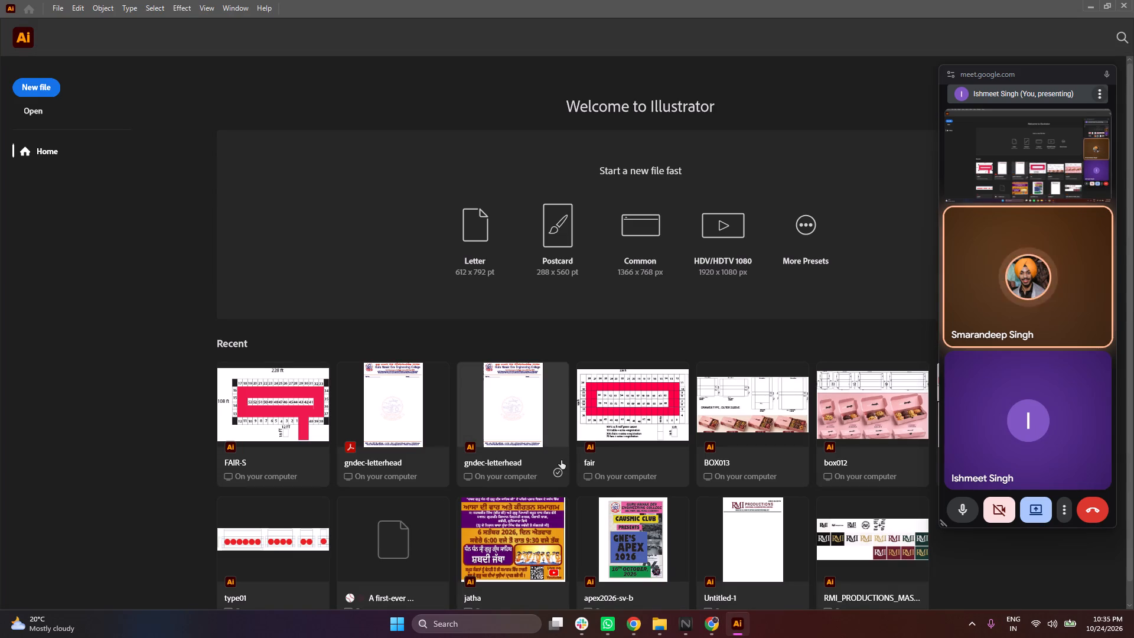
pyautogui.click(1127, 7)
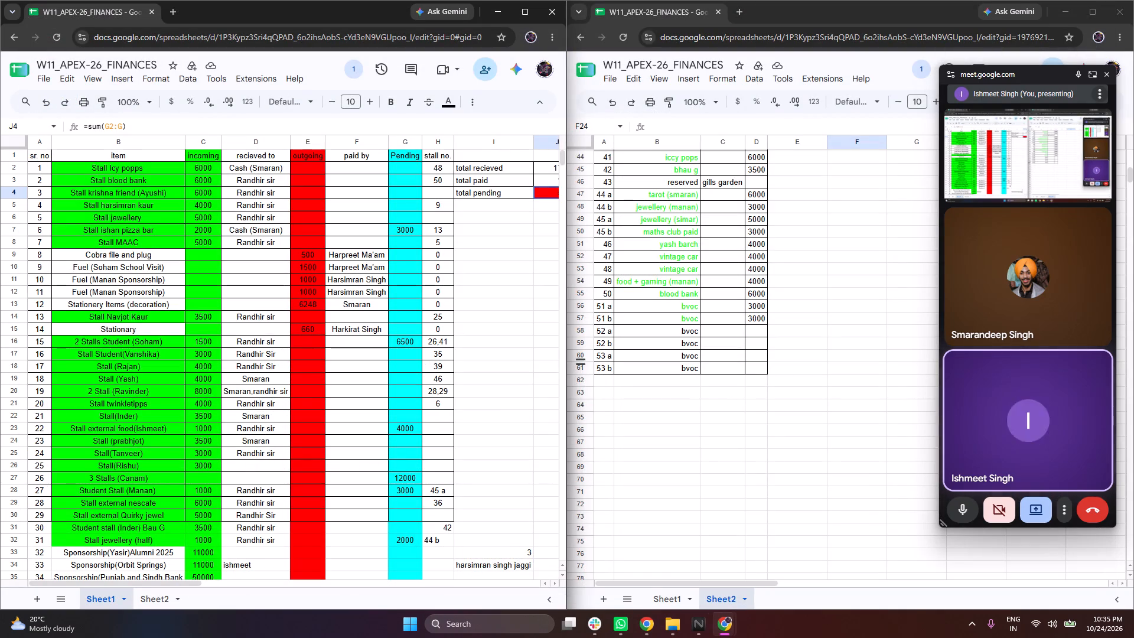
# Widen the Sheet1 window beside the Sheet2 window so that columns A to J fit in view.
pyautogui.click(566, 358)
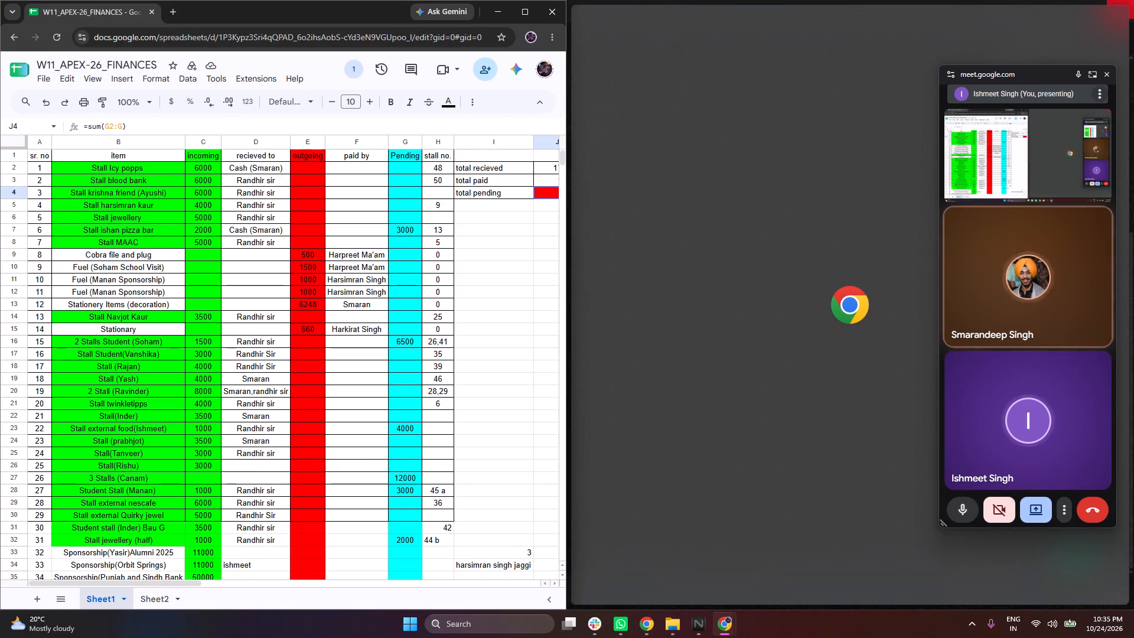
pyautogui.moveTo(566, 361); pyautogui.dragTo(605, 379)
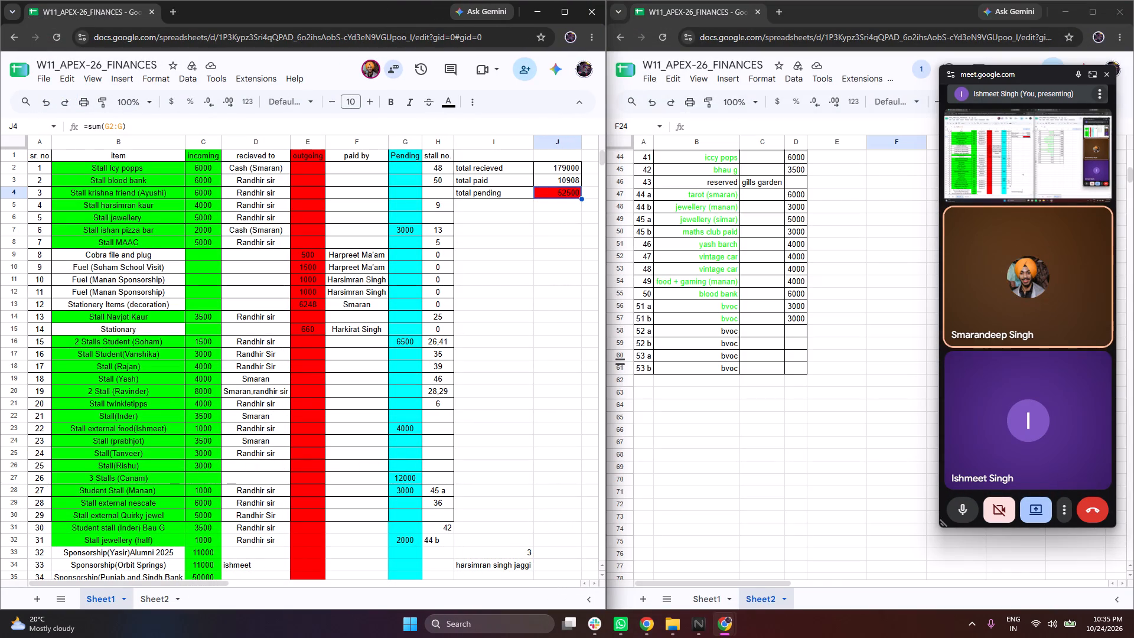
pyautogui.click(534, 426)
pyautogui.moveTo(211, 581); pyautogui.dragTo(216, 584)
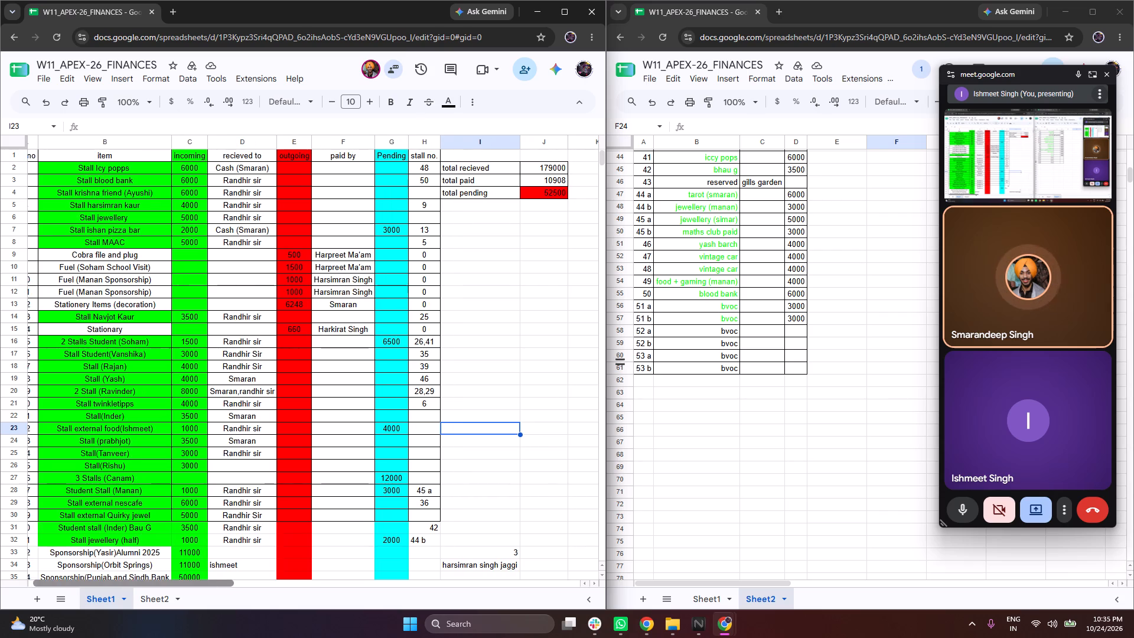
pyautogui.moveTo(216, 584); pyautogui.dragTo(194, 625)
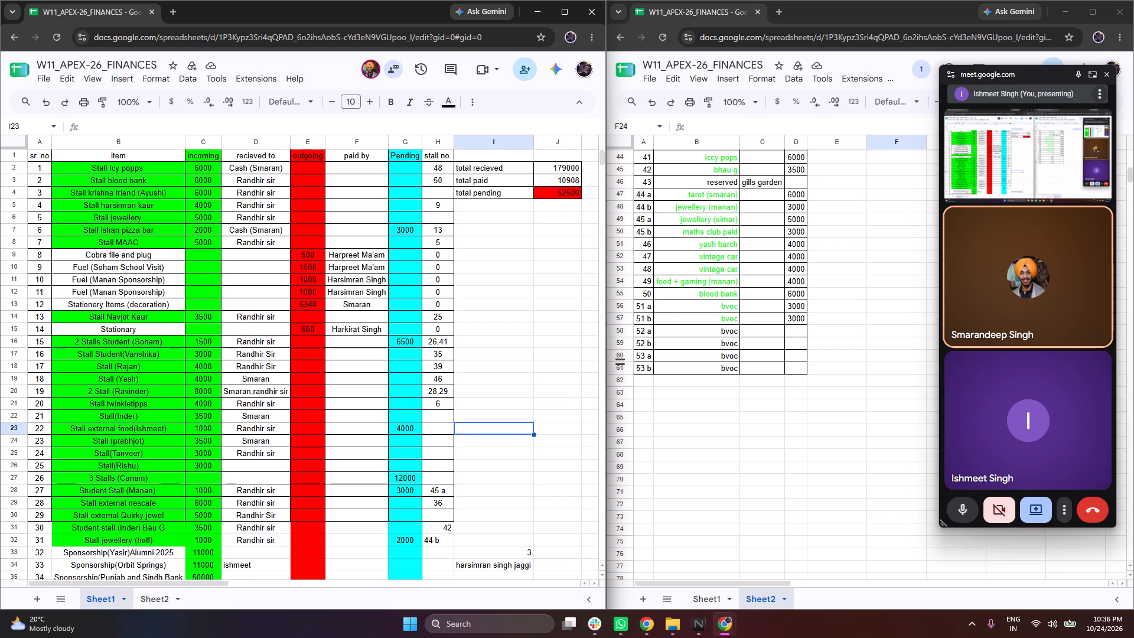
# Add a "manan soda cart" item in row 46 of Sheet1 with a pending amount of 1000.
pyautogui.click(310, 432)
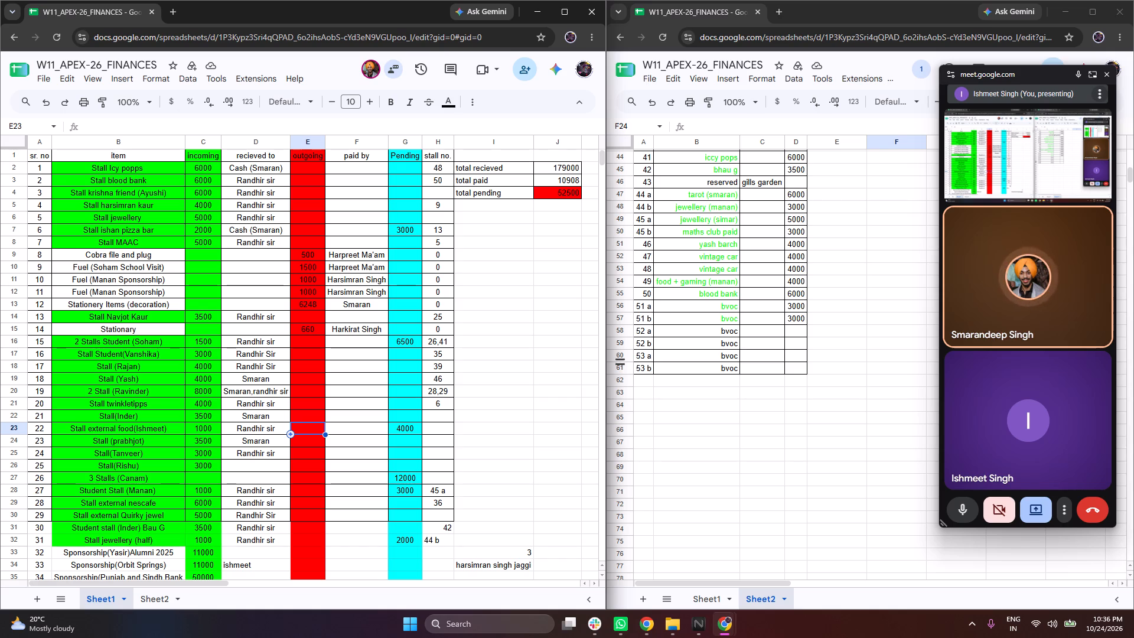
pyautogui.scroll(-6, 315, 438)
pyautogui.click(56, 356)
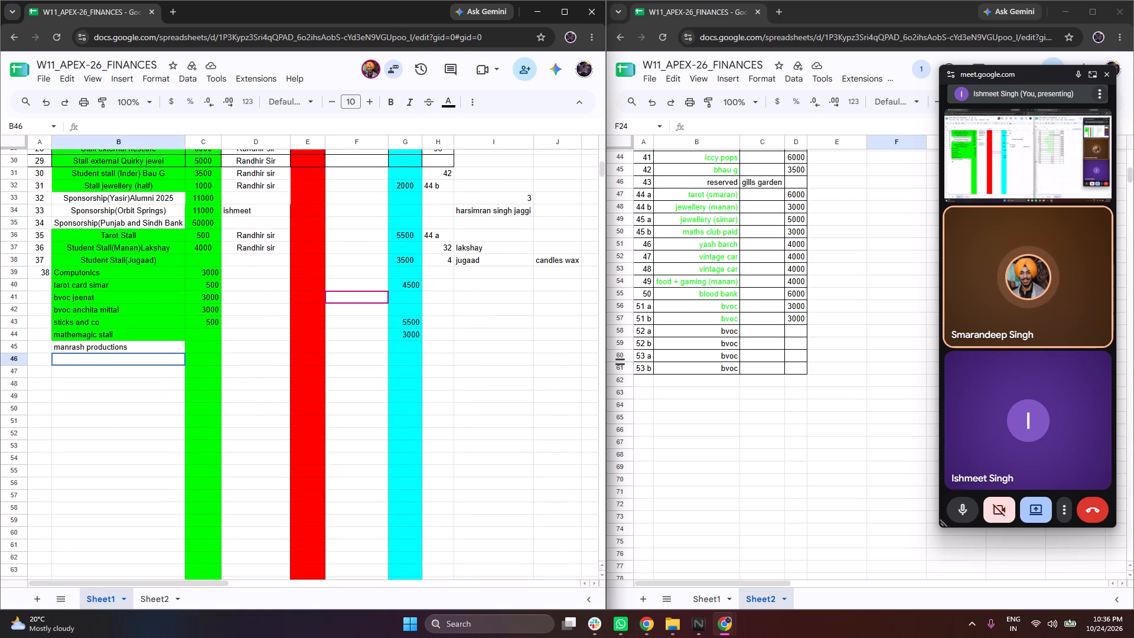
pyautogui.write('man')
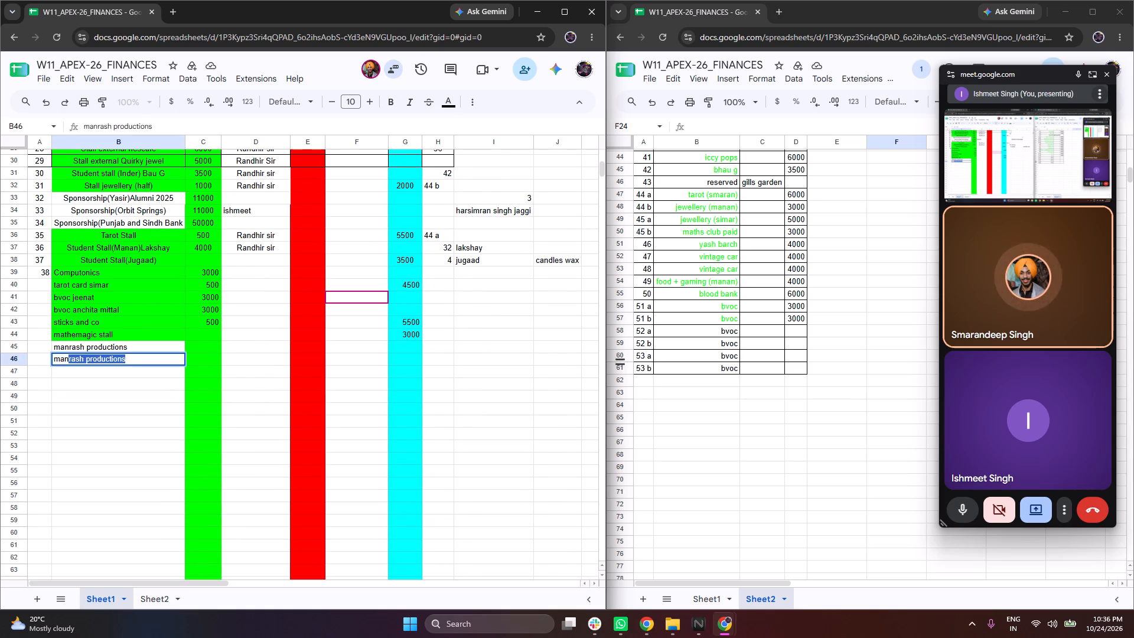
pyautogui.press('BackSpace')
pyautogui.press('BackSpace')
pyautogui.press('a')
pyautogui.press('BackSpace')
pyautogui.write('nan soda cart')
pyautogui.press('space')
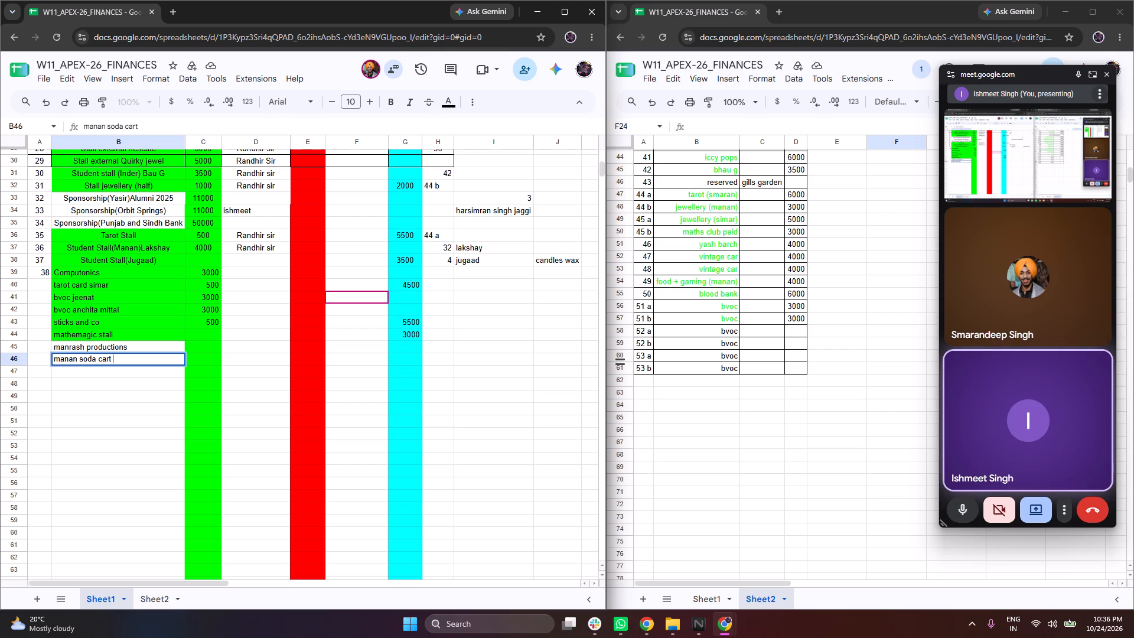
pyautogui.click(418, 358)
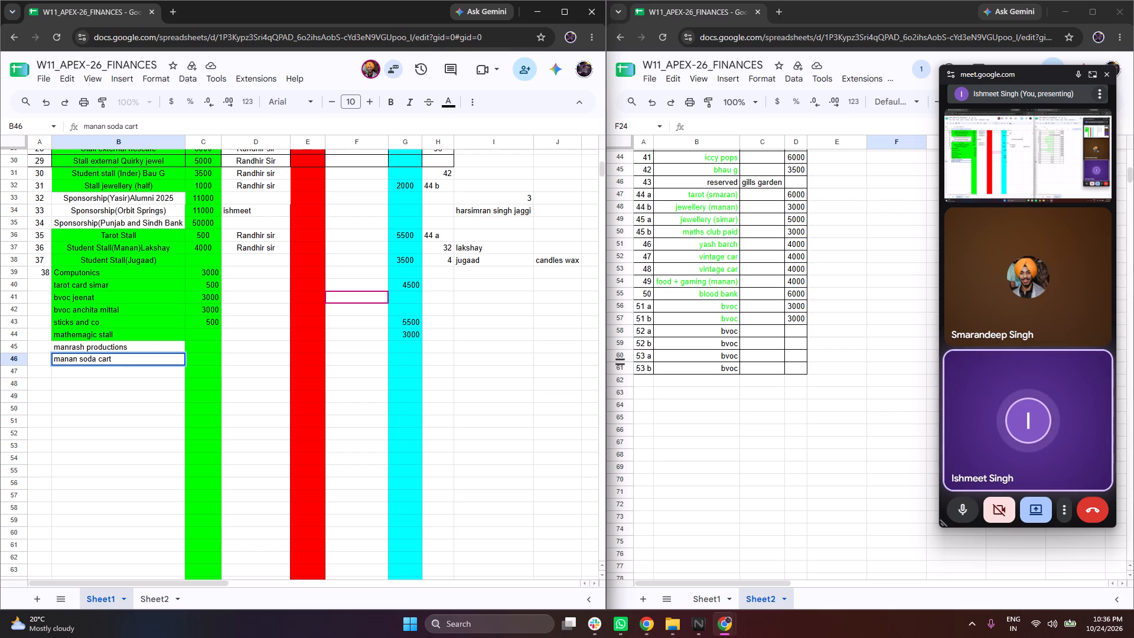
pyautogui.write('1000')
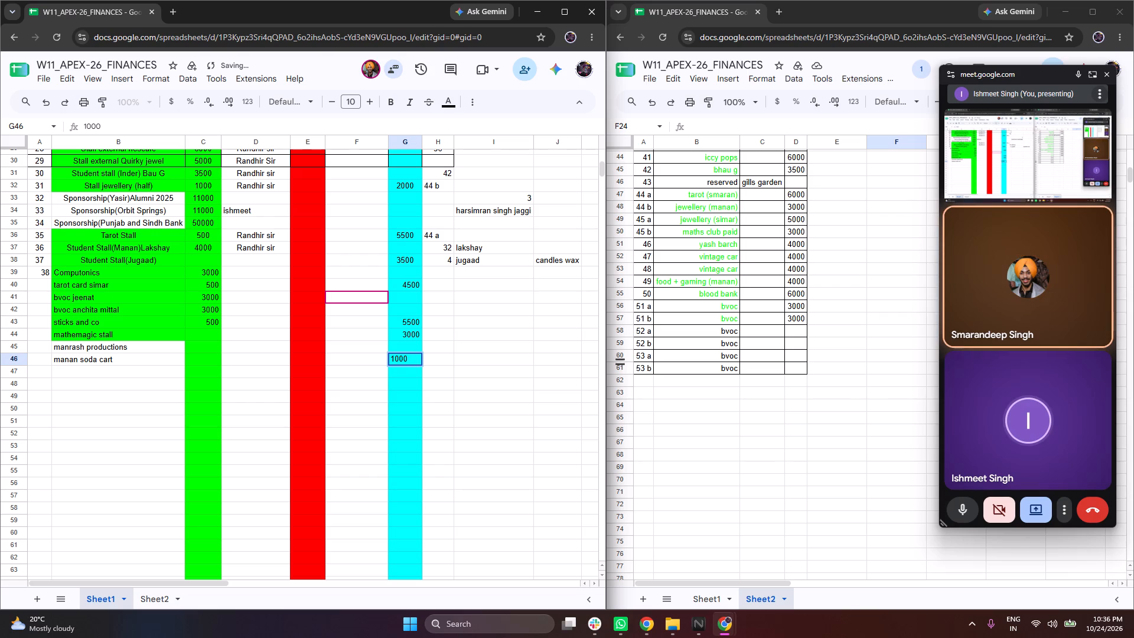
# Number the entries from tarot card simar to manan soda cart consecutively from 39 to 45 in the sr. no column.
pyautogui.click(38, 284)
pyautogui.write('49')
pyautogui.press('Return')
pyautogui.press('Up')
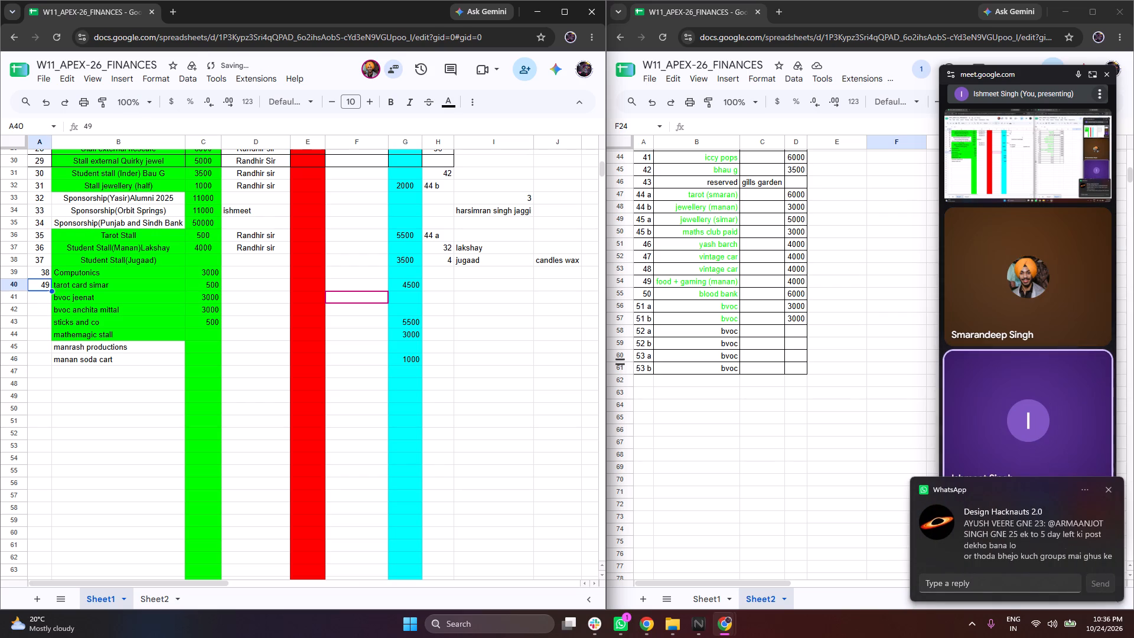
pyautogui.write('35')
pyautogui.press('BackSpace')
pyautogui.press('9')
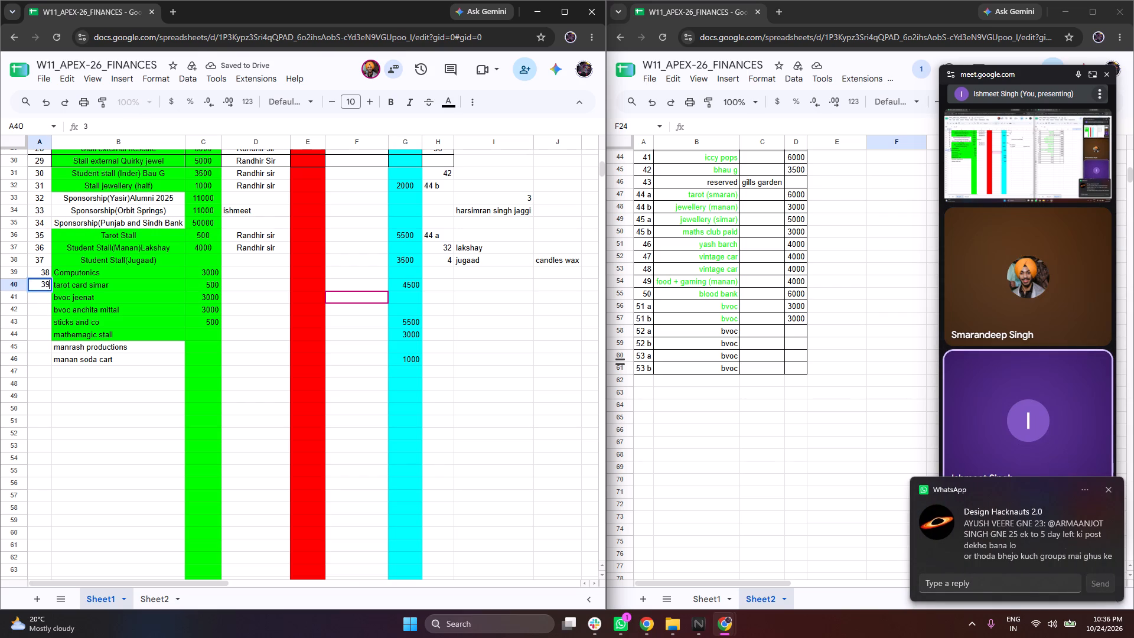
pyautogui.press('Return')
pyautogui.write('40')
pyautogui.press('Return')
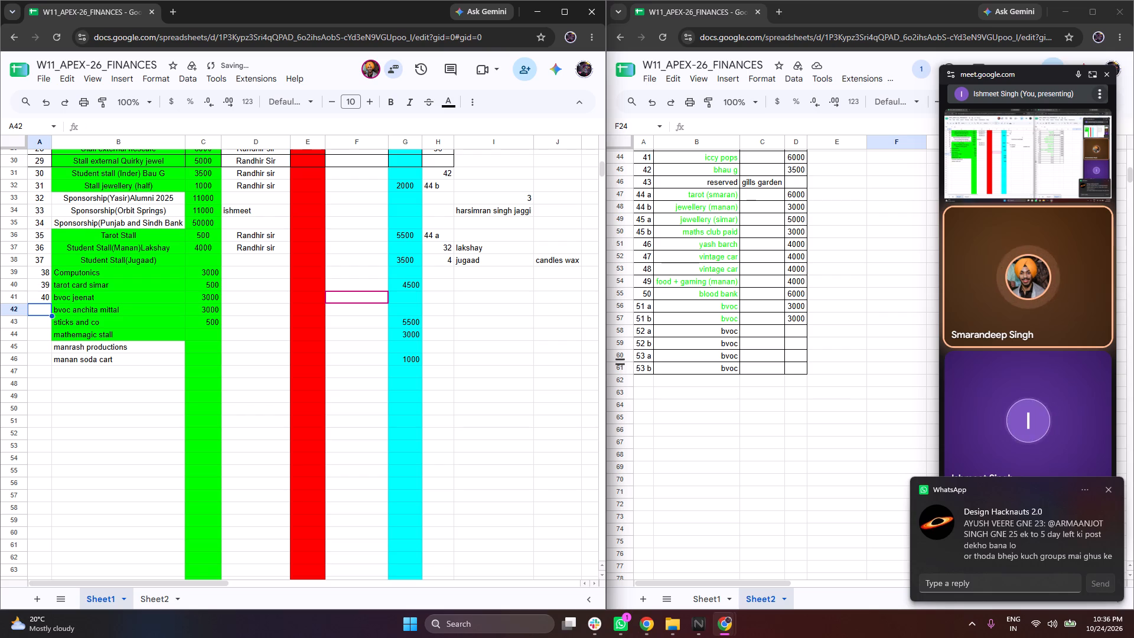
pyautogui.write('41')
pyautogui.press('Return')
pyautogui.write('42')
pyautogui.press('Return')
pyautogui.write('43')
pyautogui.press('Return')
pyautogui.write('44')
pyautogui.press('Return')
pyautogui.write('45')
pyautogui.press('Return')
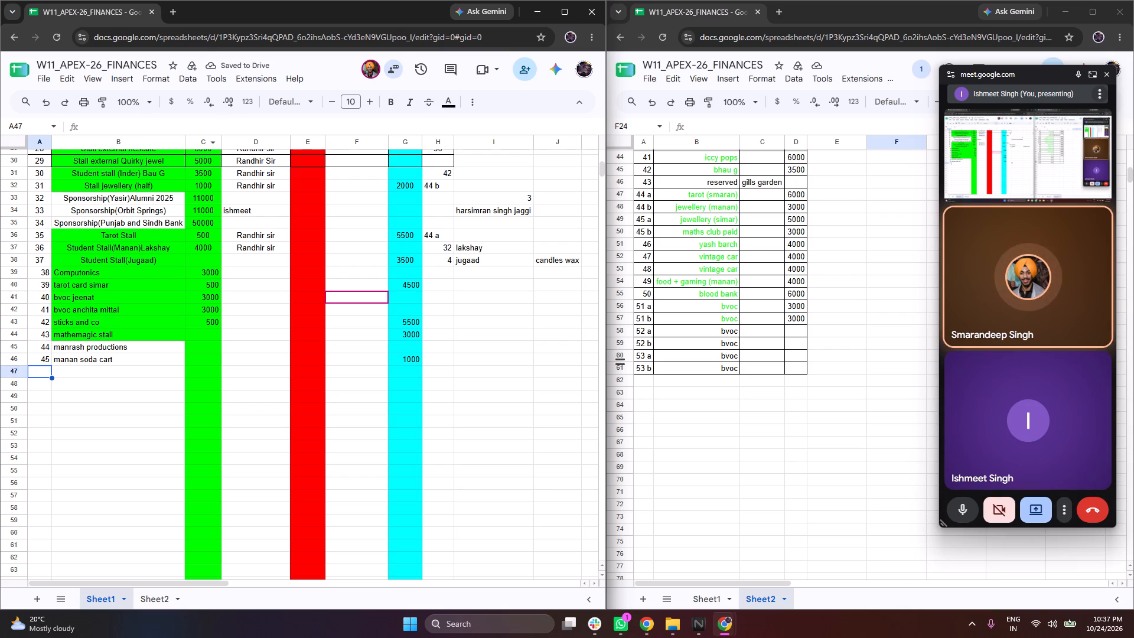
# Auto-fit the widths of the paid by, outgoing and stall no. columns on Sheet1.
pyautogui.doubleClick(390, 144)
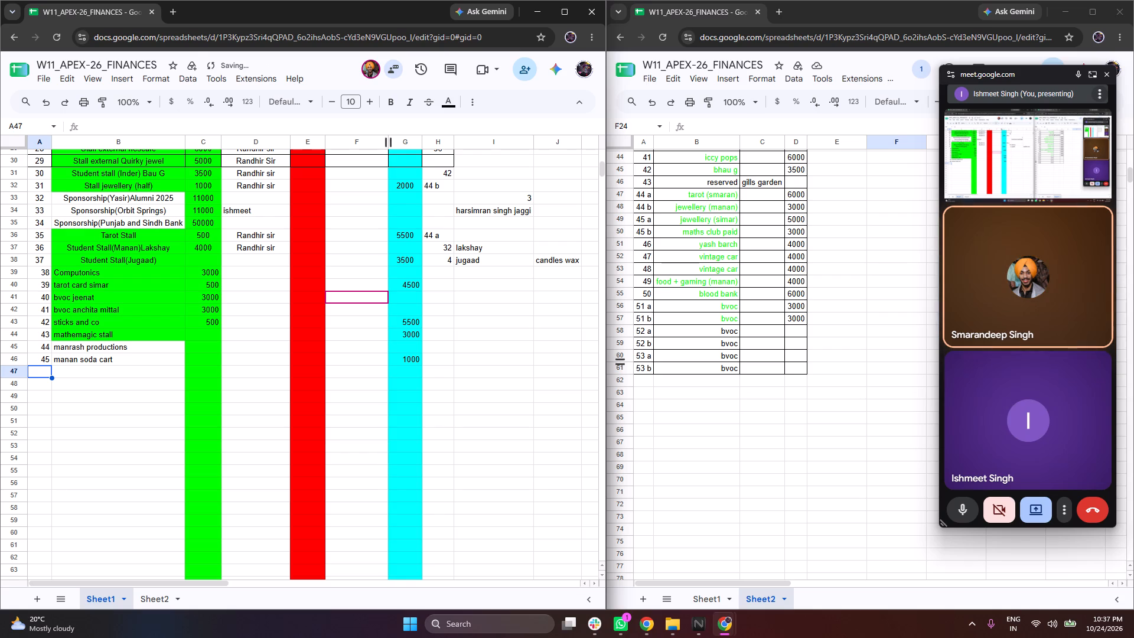
pyautogui.doubleClick(324, 141)
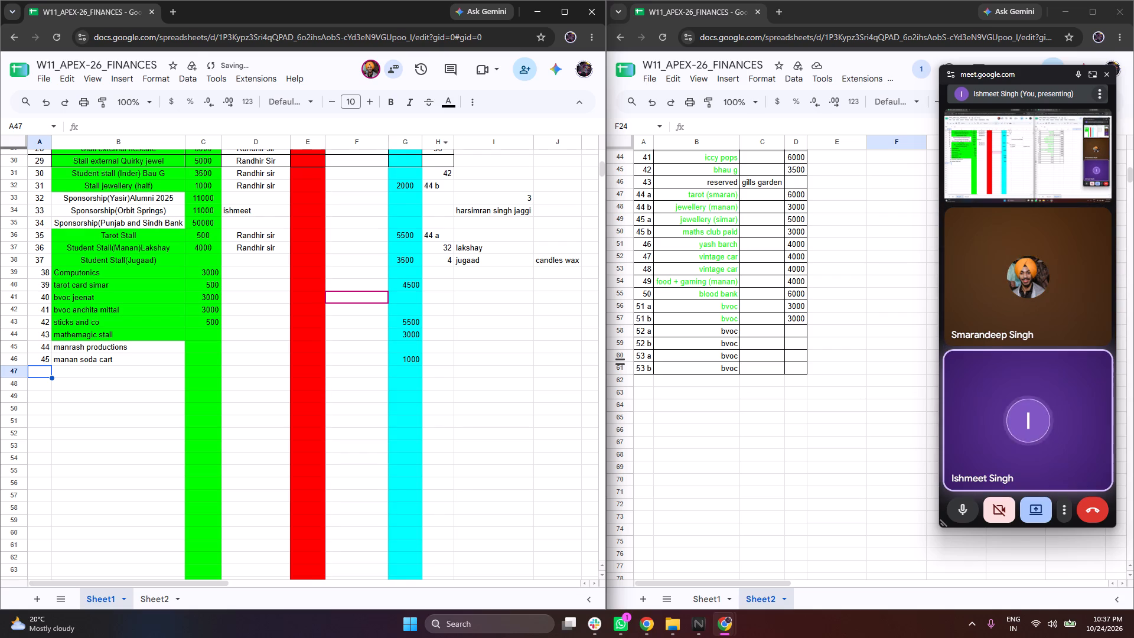
pyautogui.doubleClick(453, 139)
pyautogui.click(474, 366)
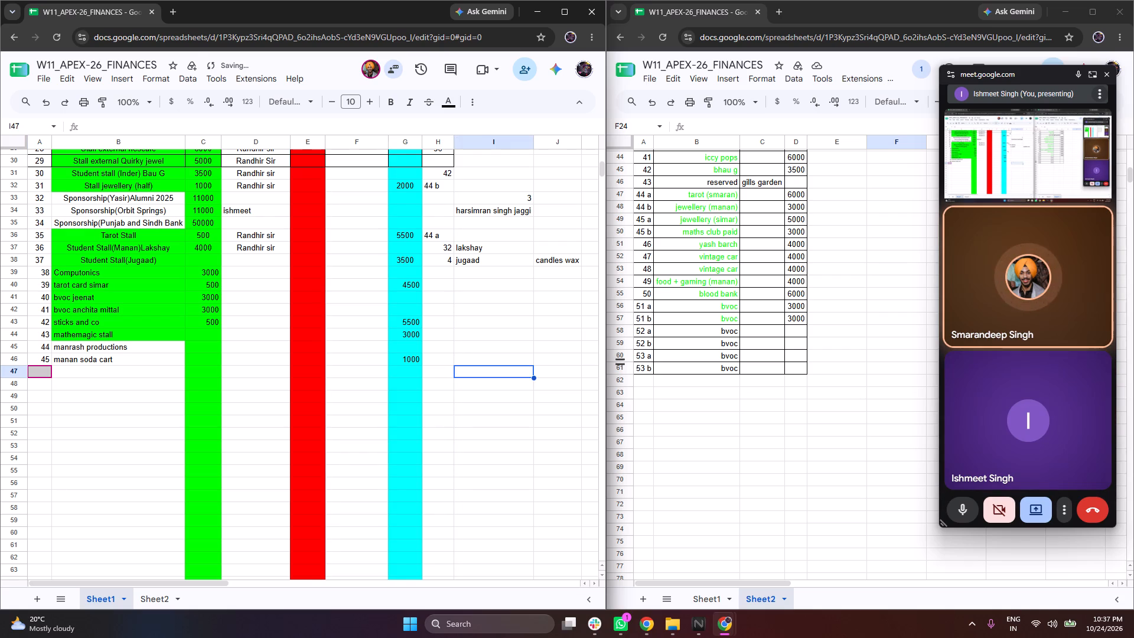
# Right-align the contents of columns A to J on Sheet1.
pyautogui.click(433, 141)
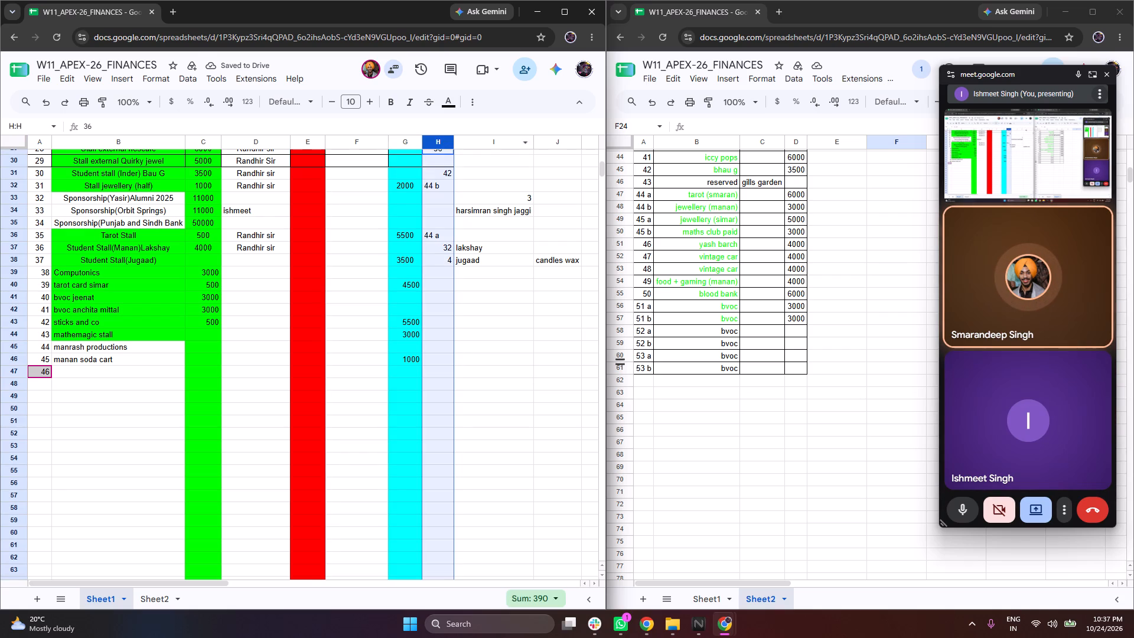
pyautogui.click(552, 144)
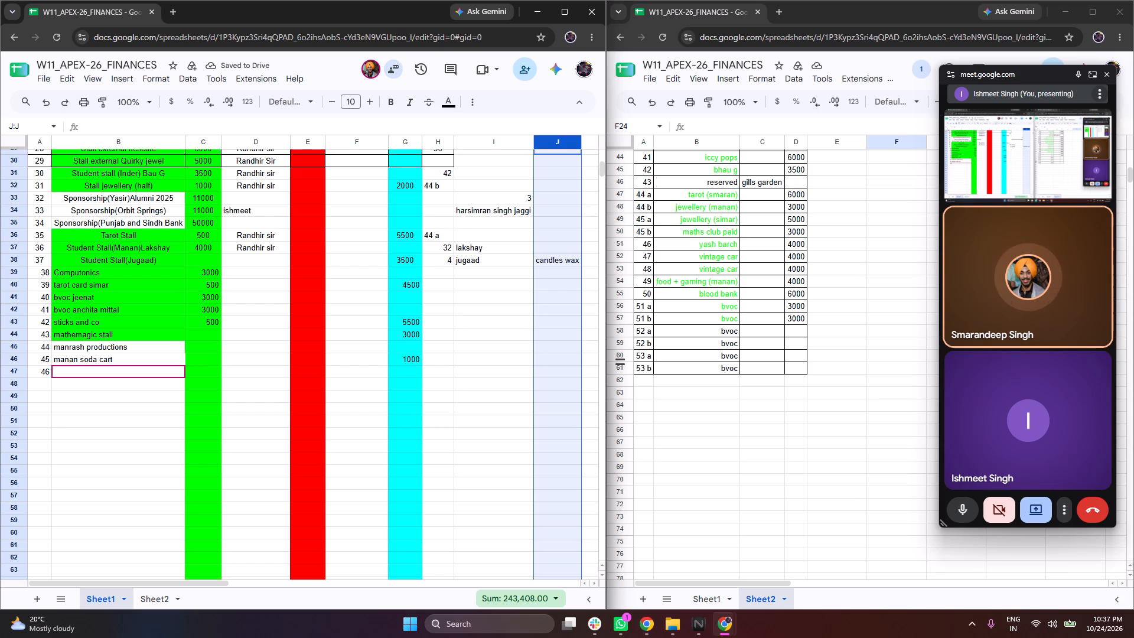
pyautogui.keyDown('shift'); pyautogui.click(33, 140); pyautogui.keyUp('shift')
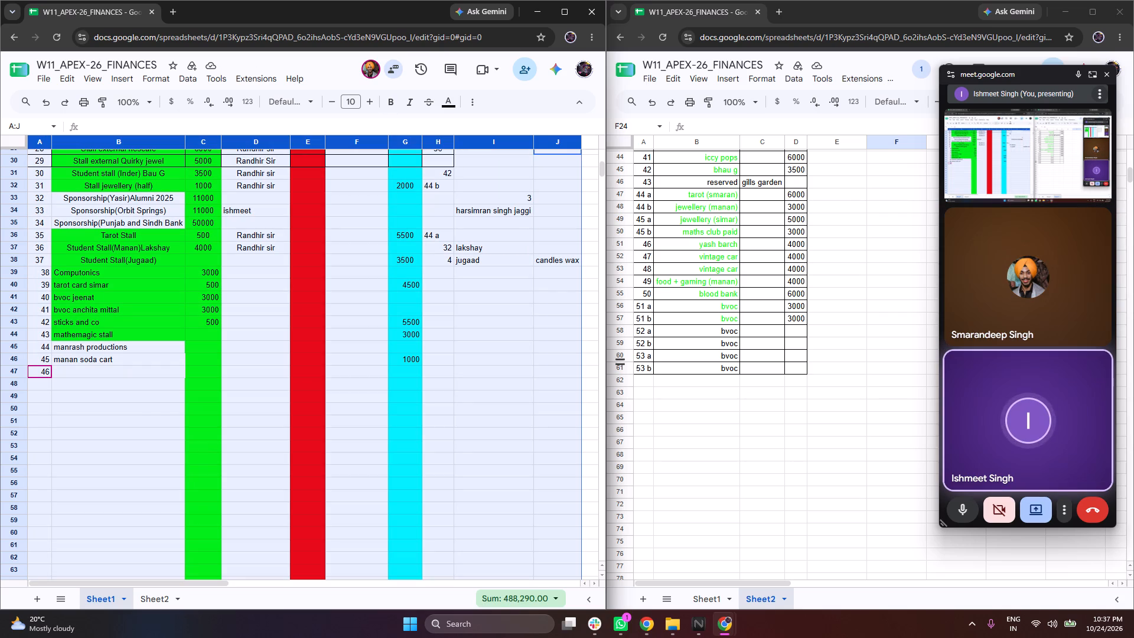
pyautogui.click(470, 99)
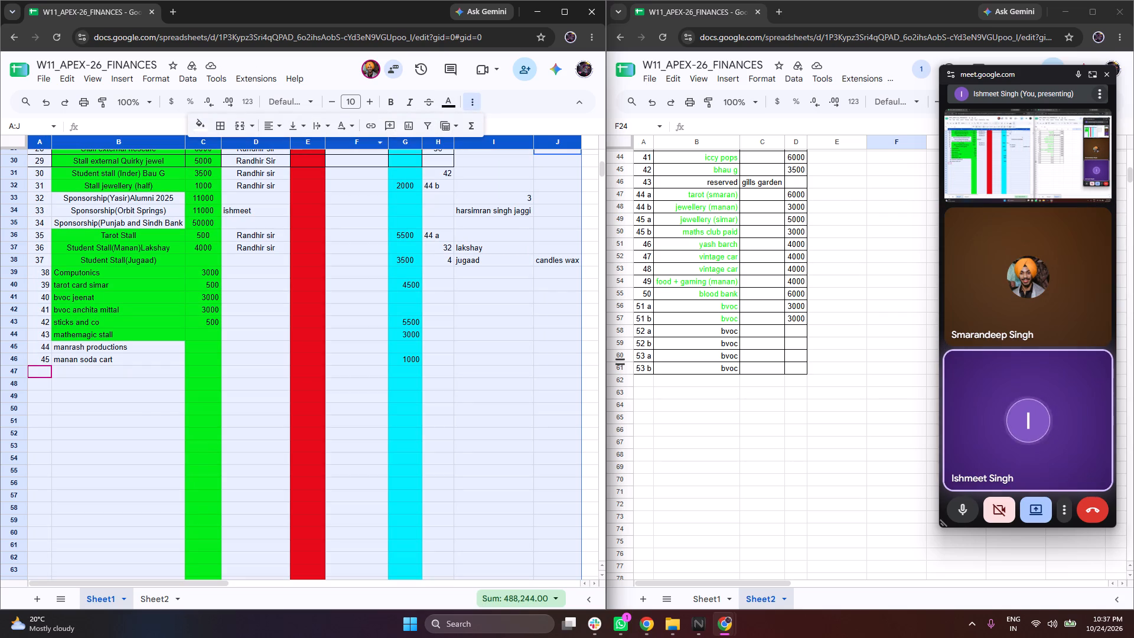
pyautogui.click(276, 128)
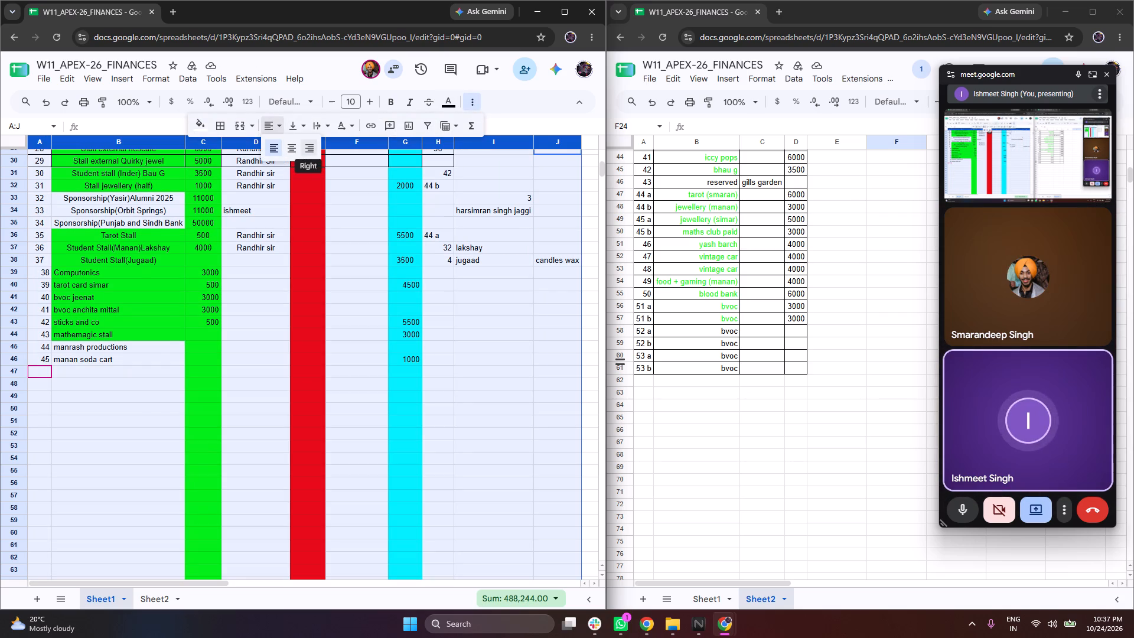
pyautogui.click(309, 149)
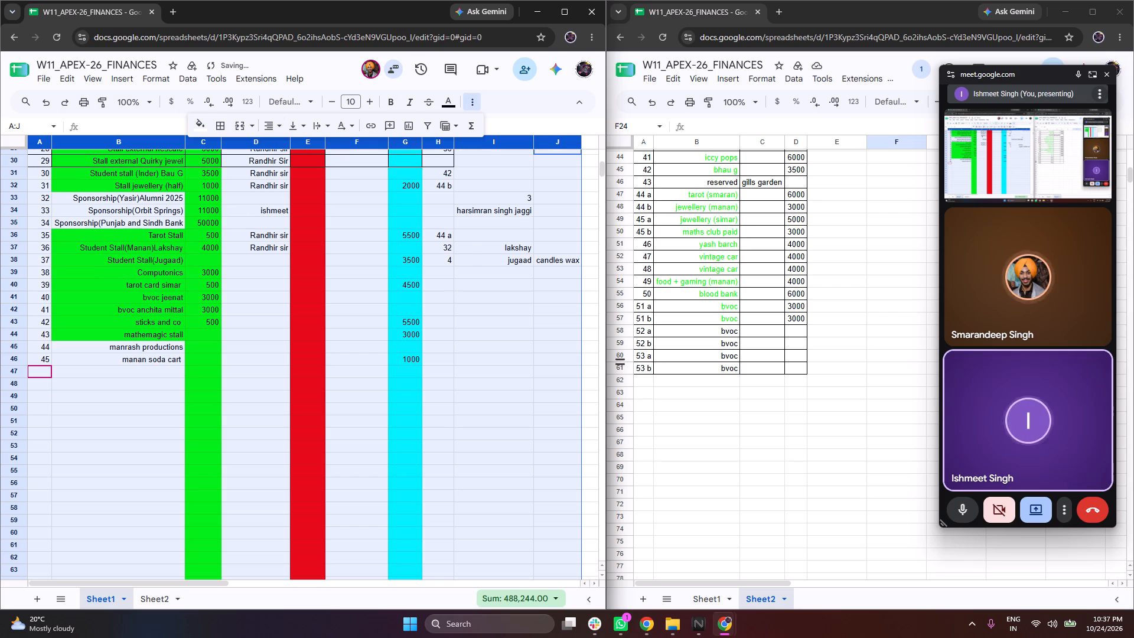
pyautogui.click(552, 434)
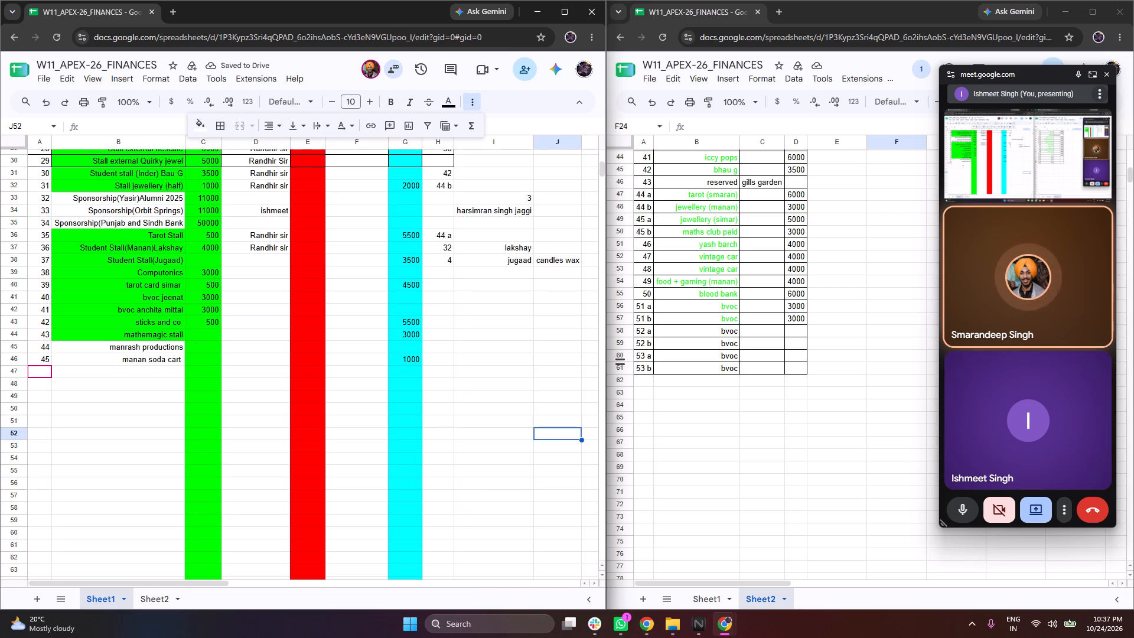
# Examine the received, paid and pending totals beside the stall no. column on Sheet1.
pyautogui.moveTo(48, 376); pyautogui.dragTo(148, 395)
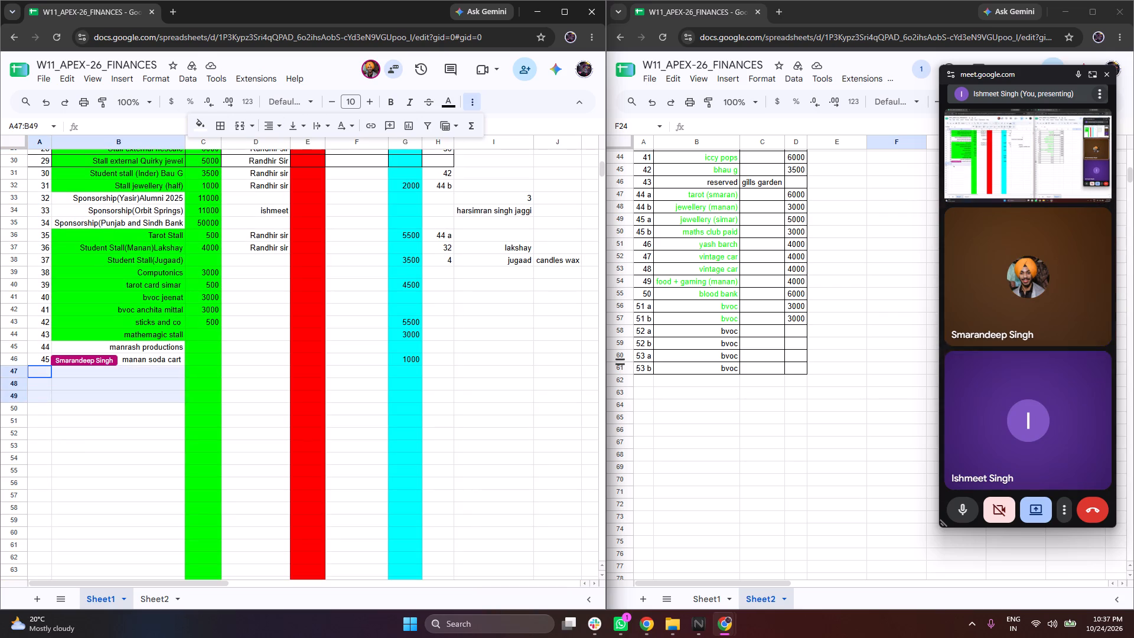
pyautogui.moveTo(148, 395); pyautogui.dragTo(438, 375)
pyautogui.moveTo(206, 583); pyautogui.dragTo(214, 584)
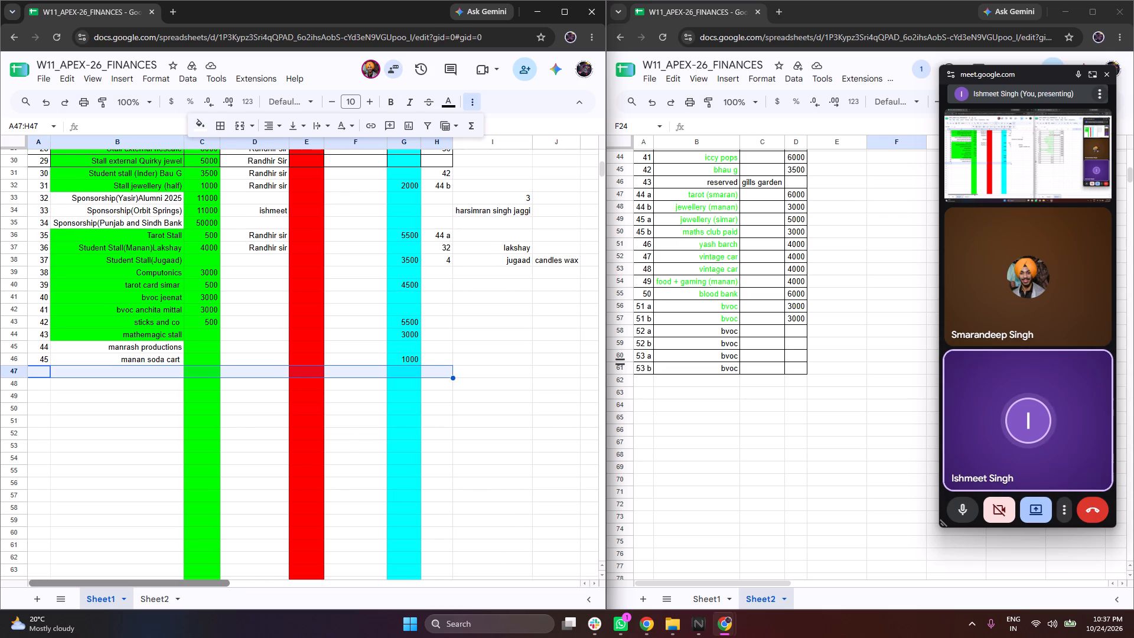
pyautogui.moveTo(214, 584); pyautogui.dragTo(328, 569)
pyautogui.scroll(7, 190, 191)
pyautogui.scroll(4, 270, 236)
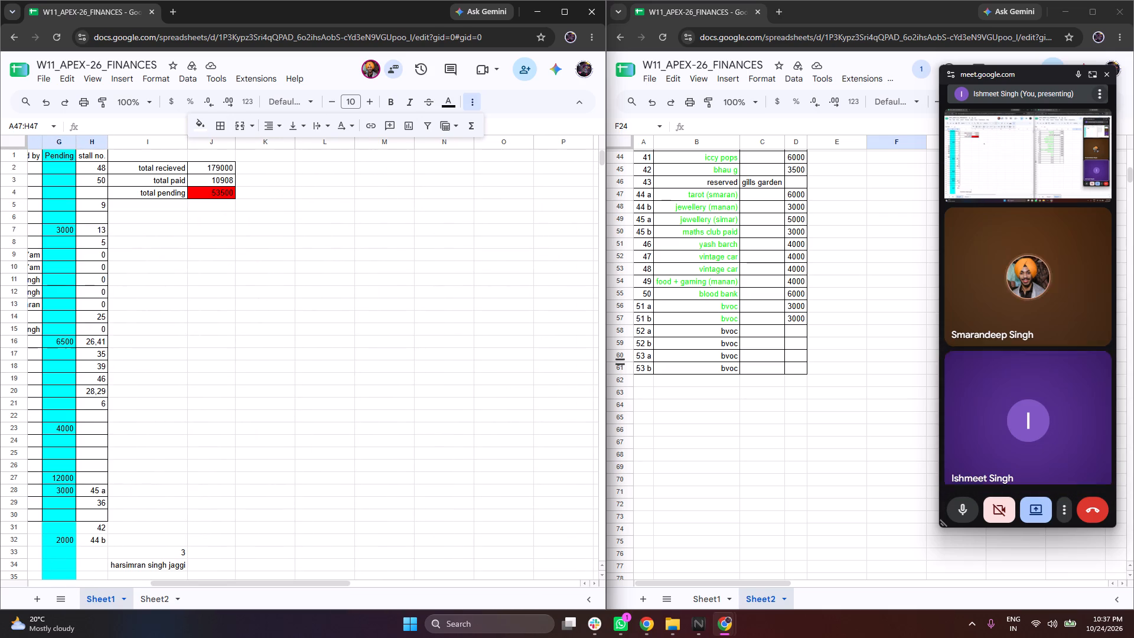
pyautogui.click(295, 232)
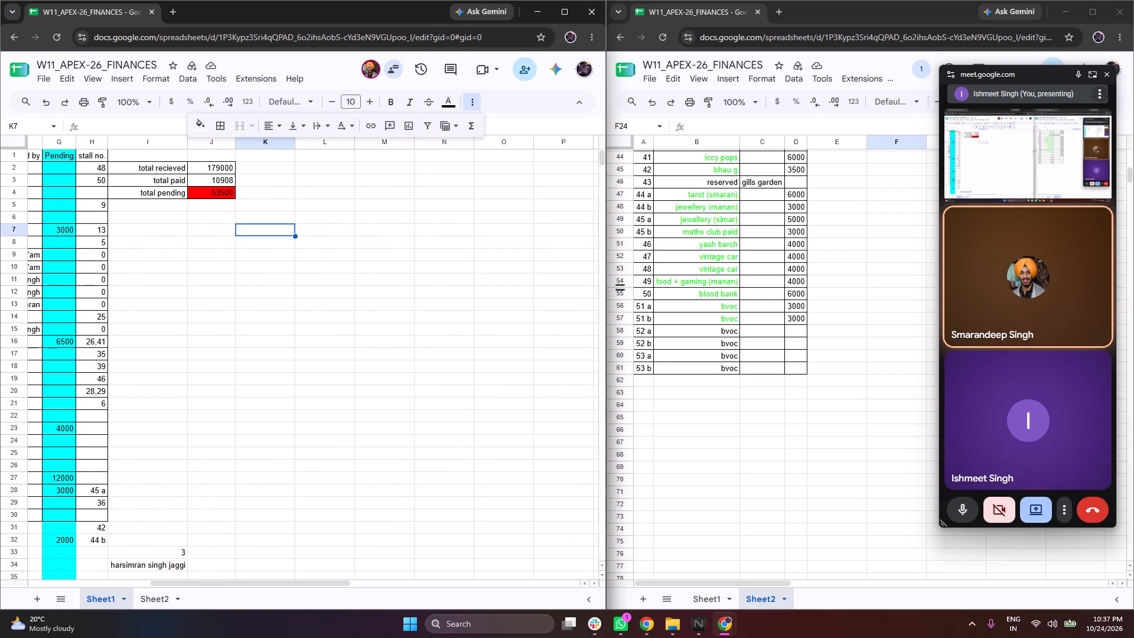
# Narrow the Sheet1 window slightly to give the Sheet2 window more width, and dismiss the incoming message notification.
pyautogui.moveTo(605, 292); pyautogui.dragTo(586, 298)
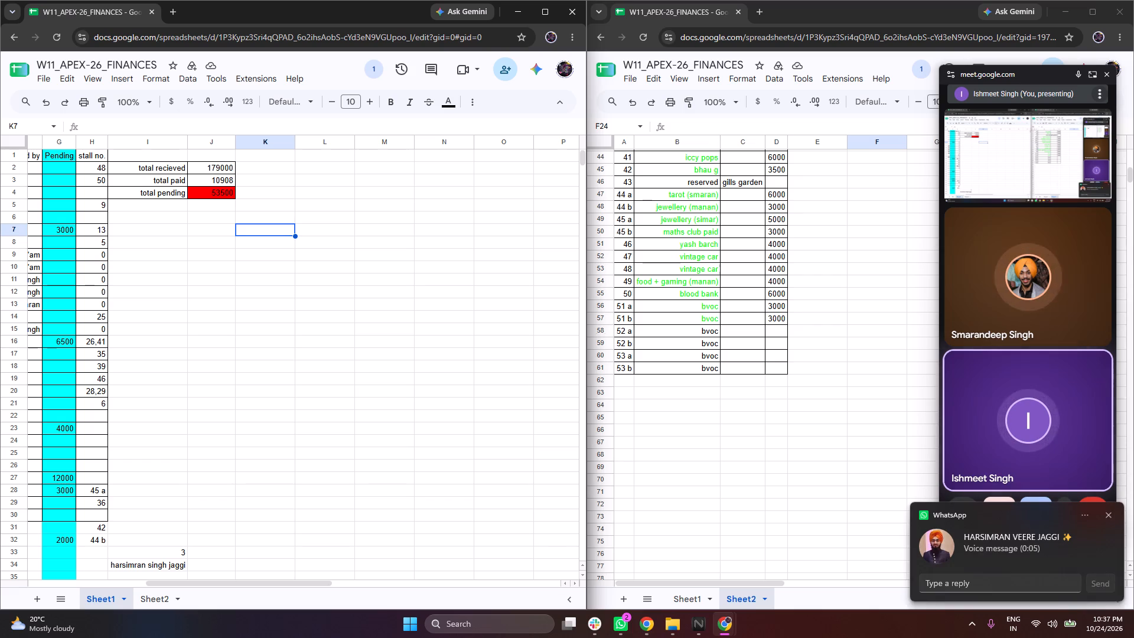
pyautogui.click(1108, 513)
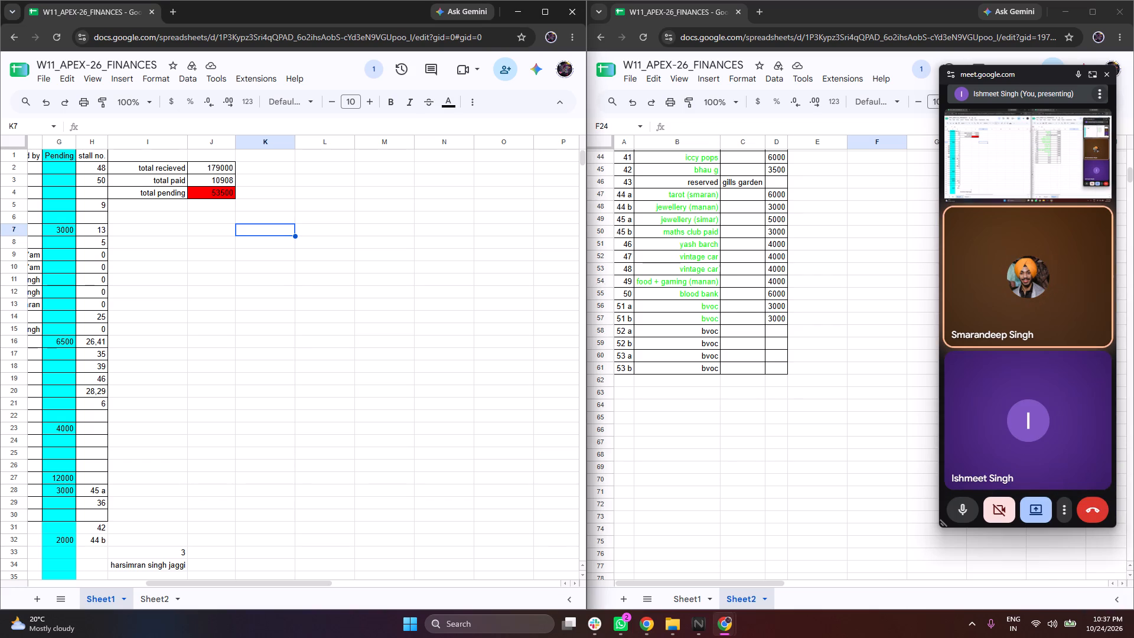
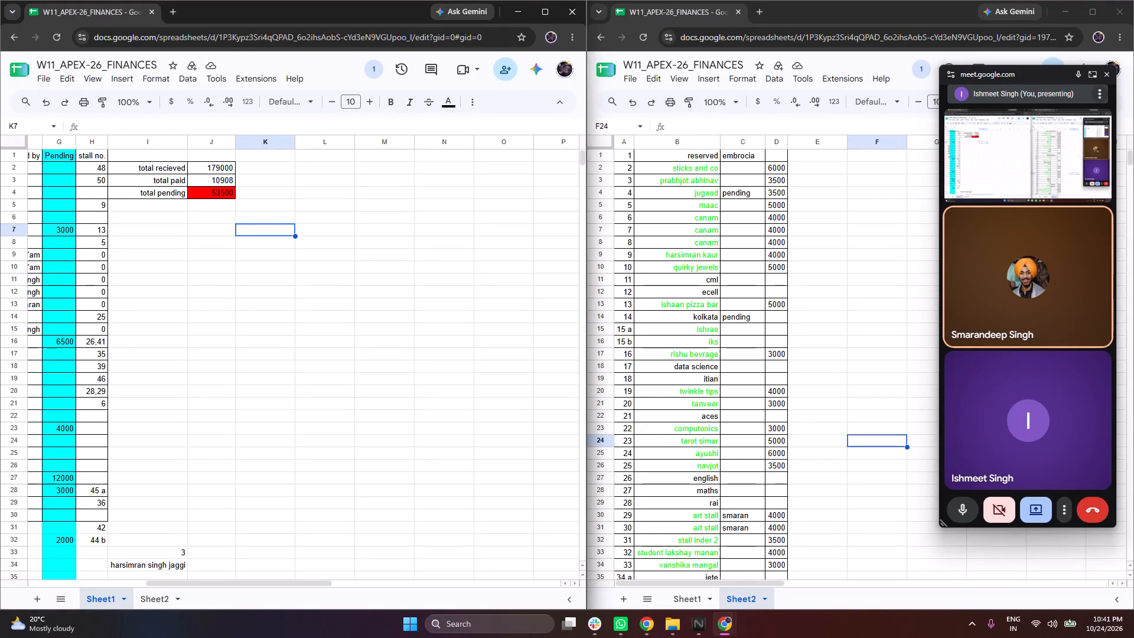
# Add the note "ambrosia" beside the reserved stall 1 entry in cell C1 of Sheet2.
pyautogui.click(750, 152)
pyautogui.write('amb')
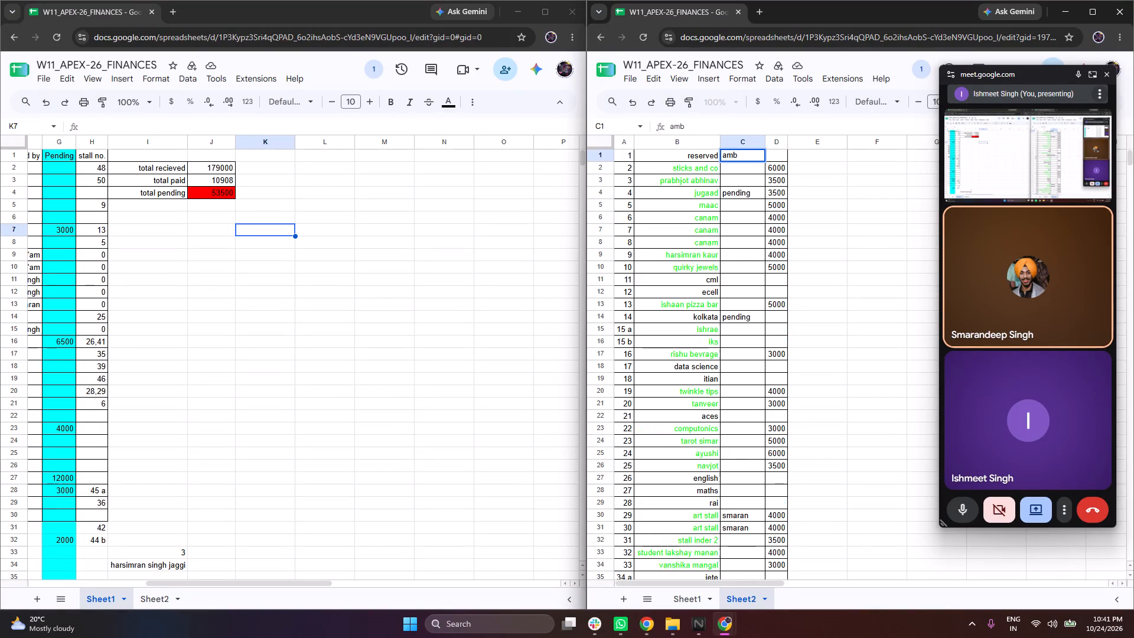
pyautogui.write('rosia')
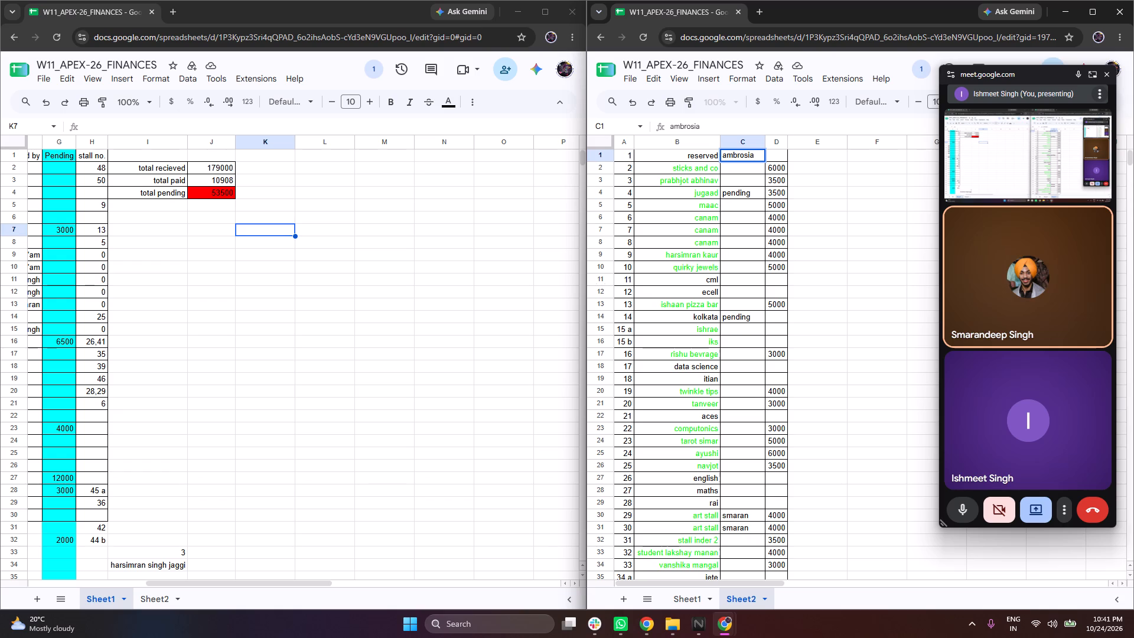
pyautogui.click(483, 318)
pyautogui.scroll(-7, 386, 367)
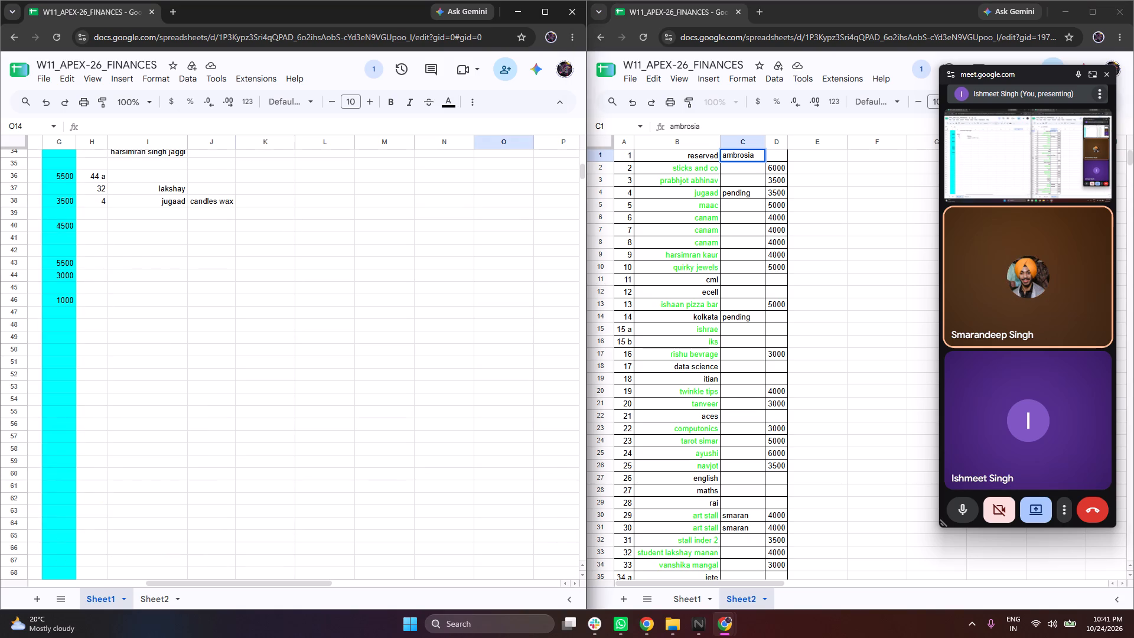
pyautogui.click(859, 404)
# Review Sheet1's numbered entries down to manan soda cart, then its outgoing, pending and stall no. columns and the totals.
pyautogui.moveTo(318, 584); pyautogui.dragTo(128, 574)
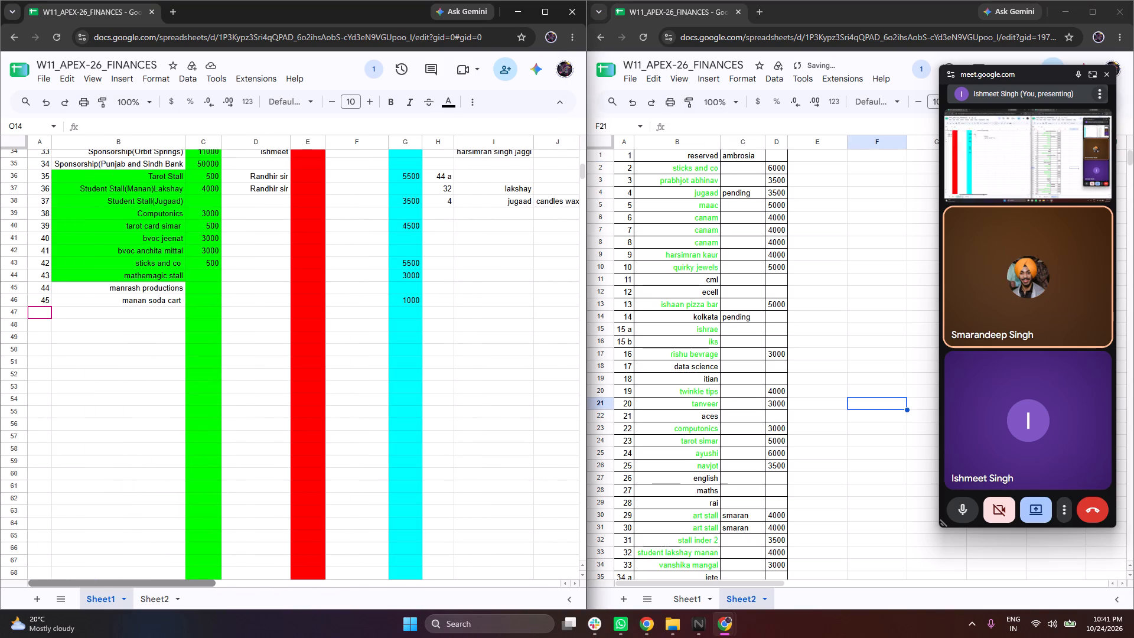
pyautogui.moveTo(128, 574); pyautogui.dragTo(125, 574)
pyautogui.scroll(1, 177, 471)
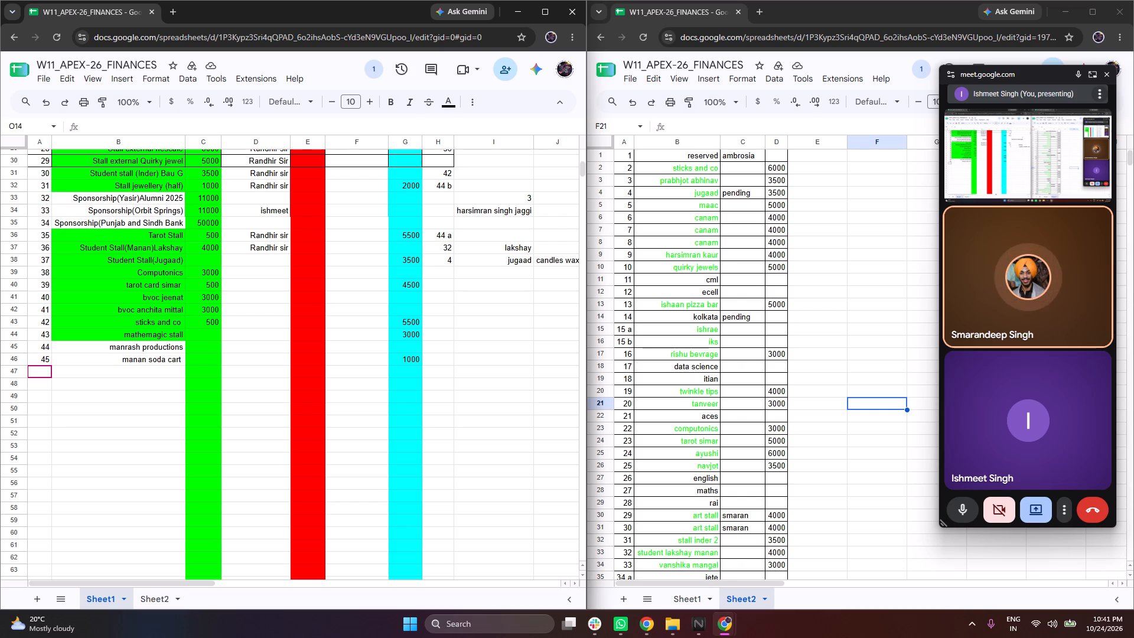
pyautogui.moveTo(191, 584); pyautogui.dragTo(280, 568)
pyautogui.scroll(5, 289, 496)
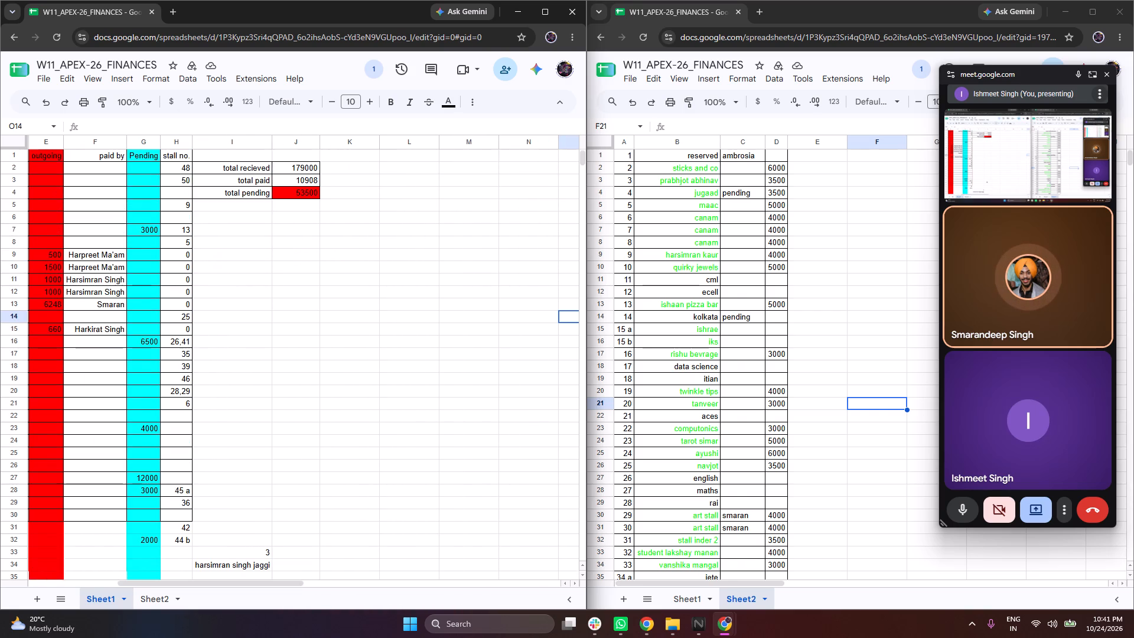
pyautogui.scroll(10, 289, 495)
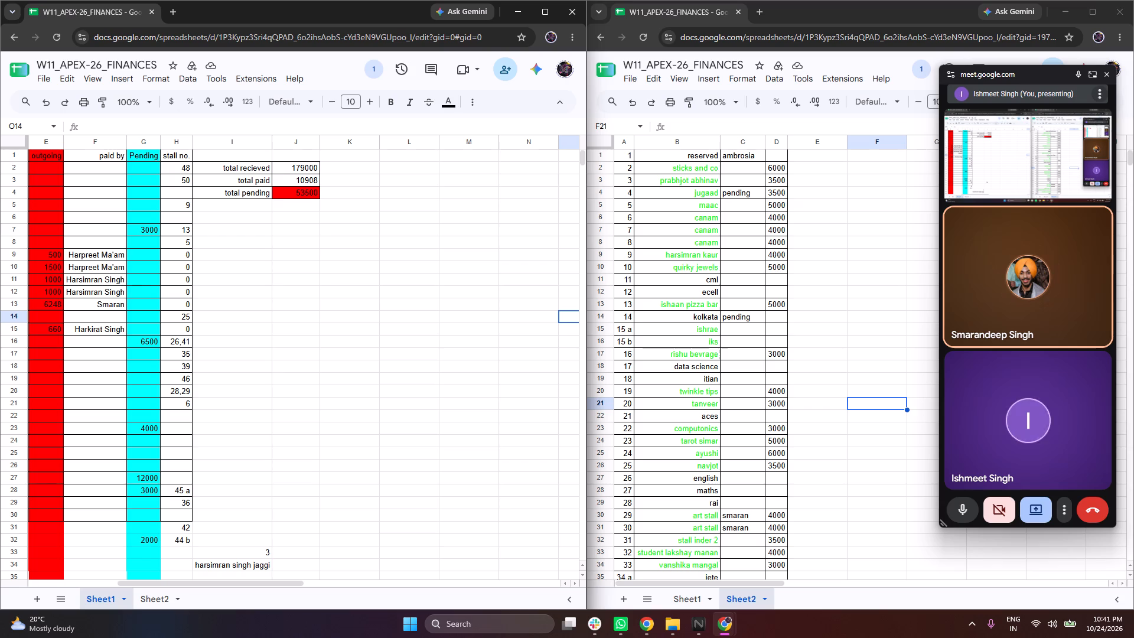
pyautogui.scroll(2, 289, 495)
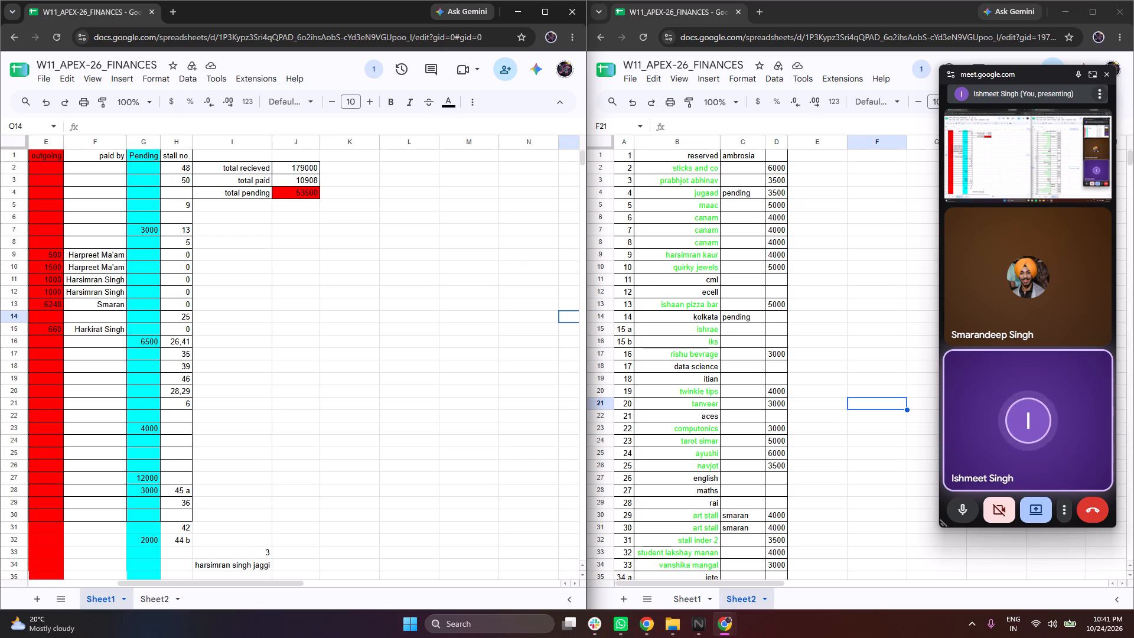
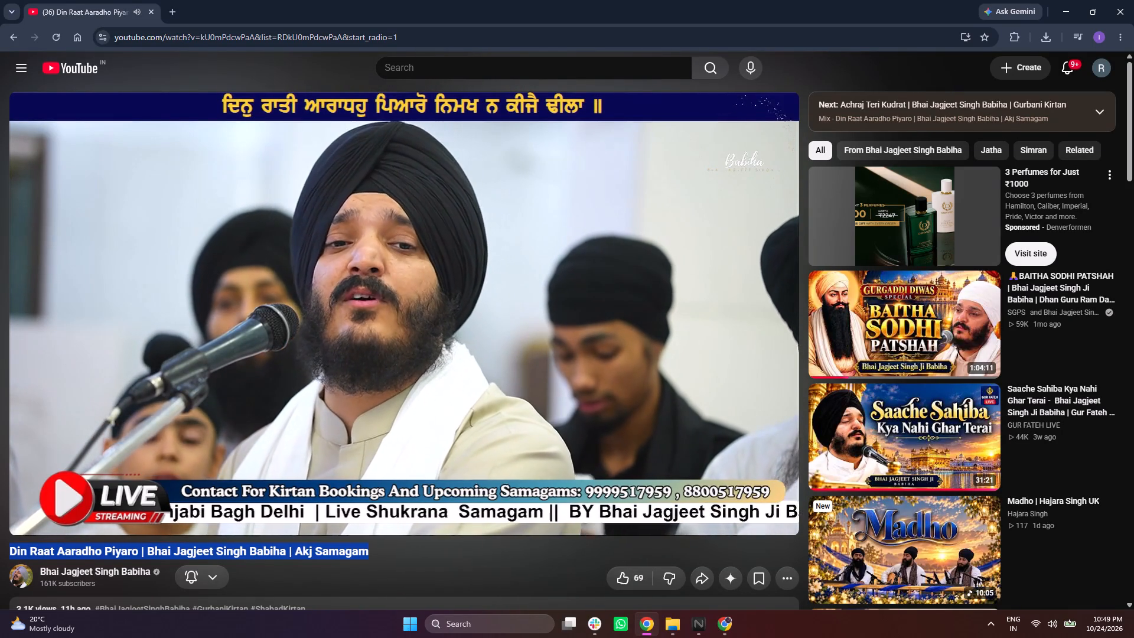
# Switch to the side-by-side W11_APEX-26_FINANCES windows and review the Sheet2 stall list from stall 1 down to stall 53 b.
pyautogui.click(728, 623)
pyautogui.click(680, 552)
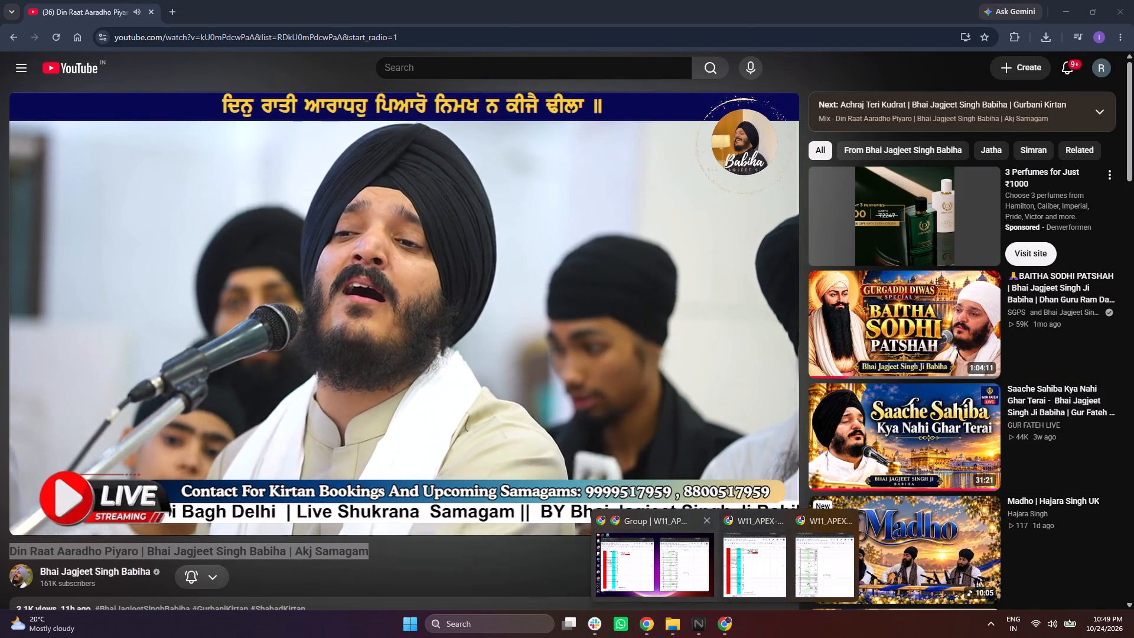
pyautogui.scroll(-8, 670, 503)
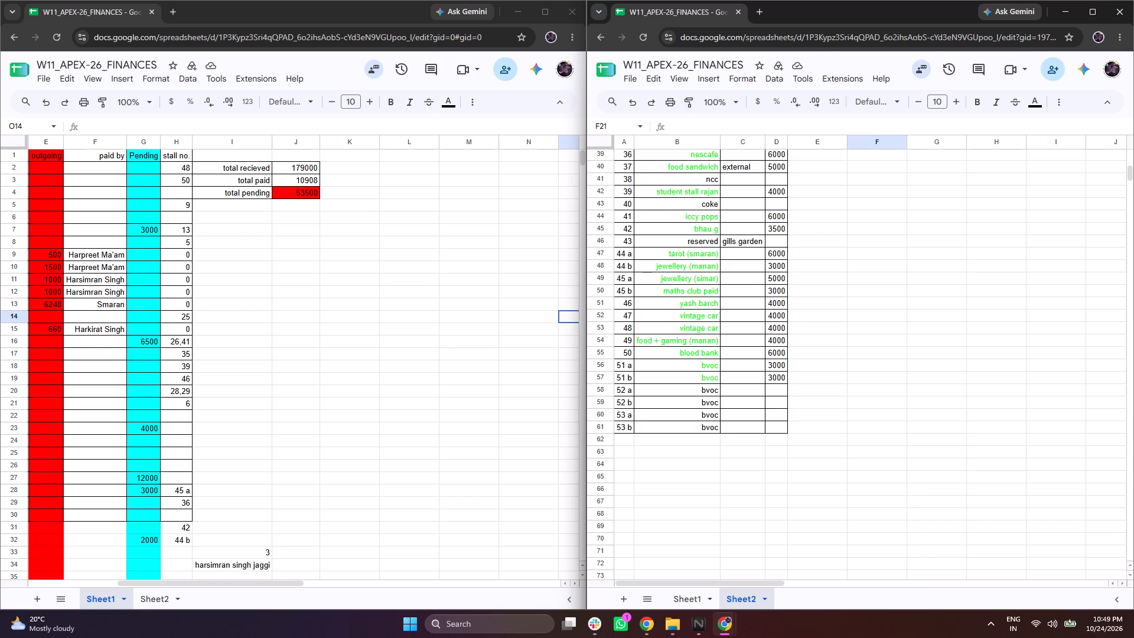
pyautogui.scroll(11, 860, 396)
pyautogui.scroll(2, 775, 191)
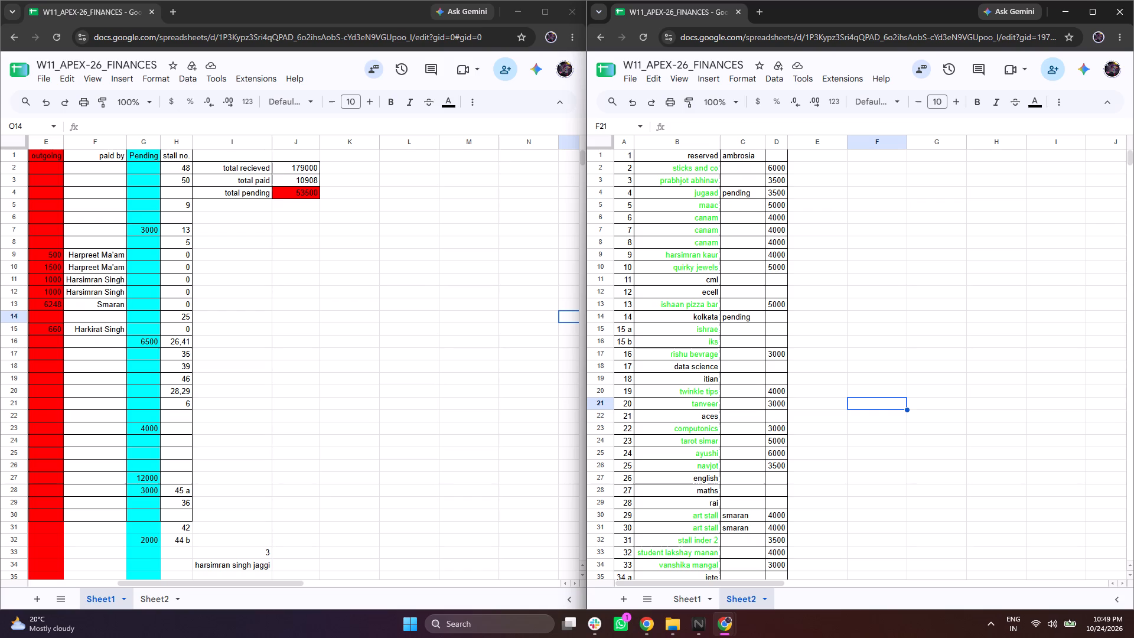
# Review Sheet2's full stall list from stall 1 to 53 b, checking the names, notes and amounts.
pyautogui.scroll(-6, 642, 451)
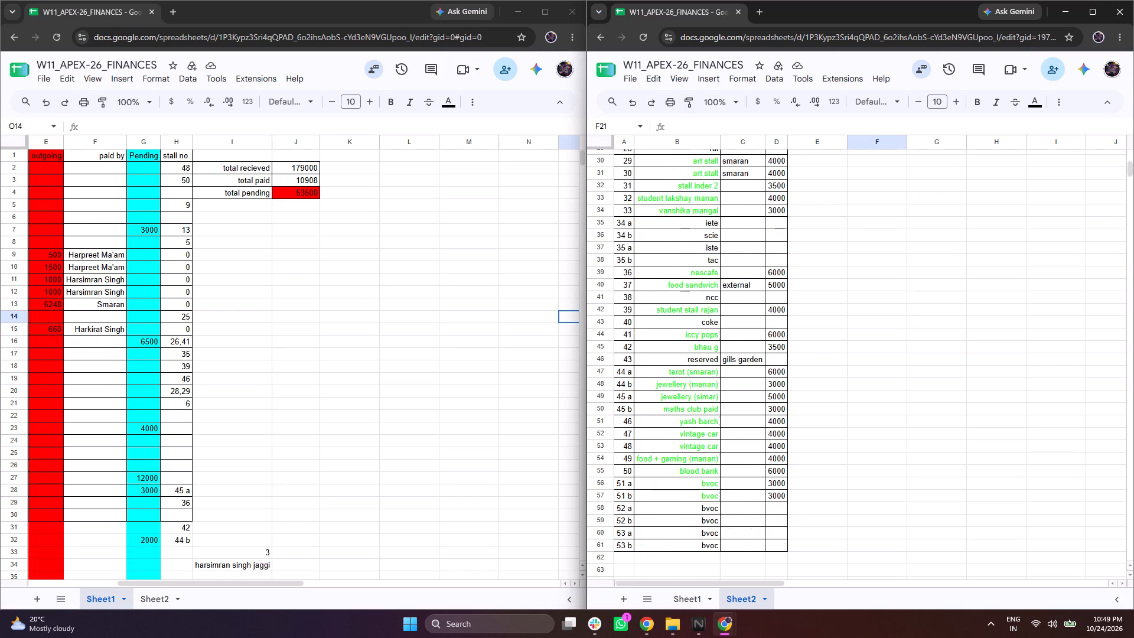
pyautogui.scroll(-1, 643, 450)
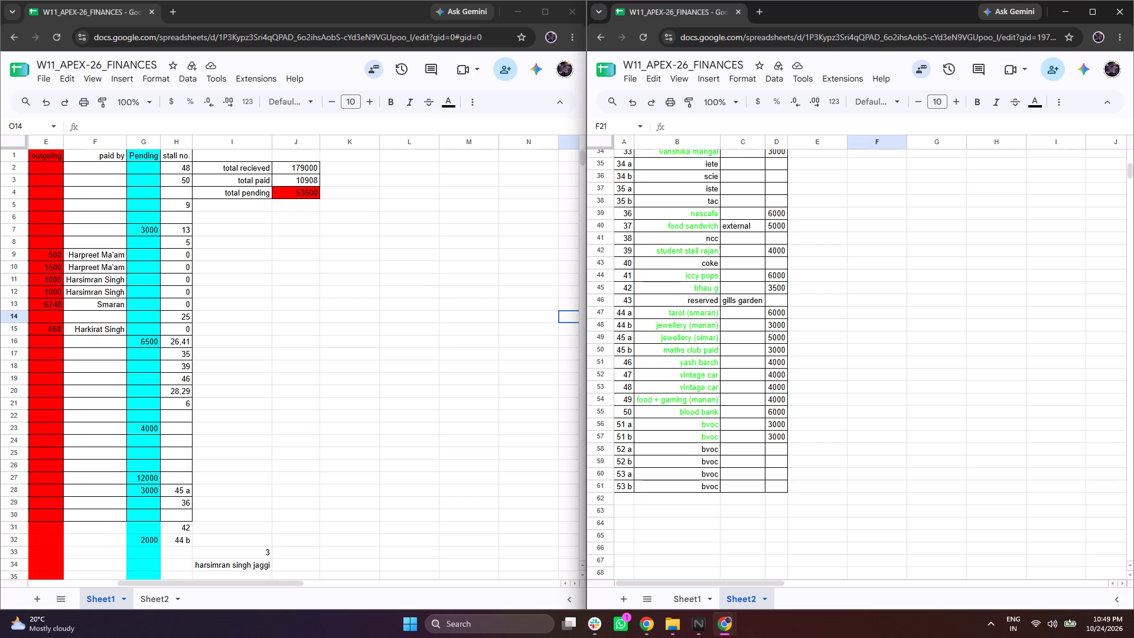
pyautogui.scroll(5, 630, 168)
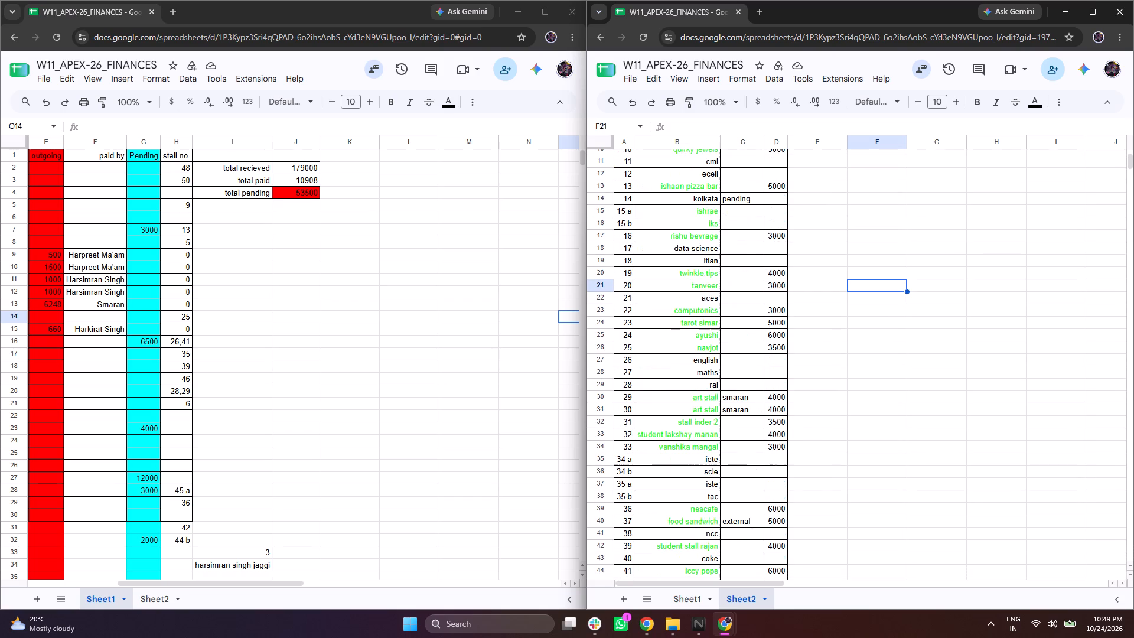
pyautogui.scroll(4, 639, 217)
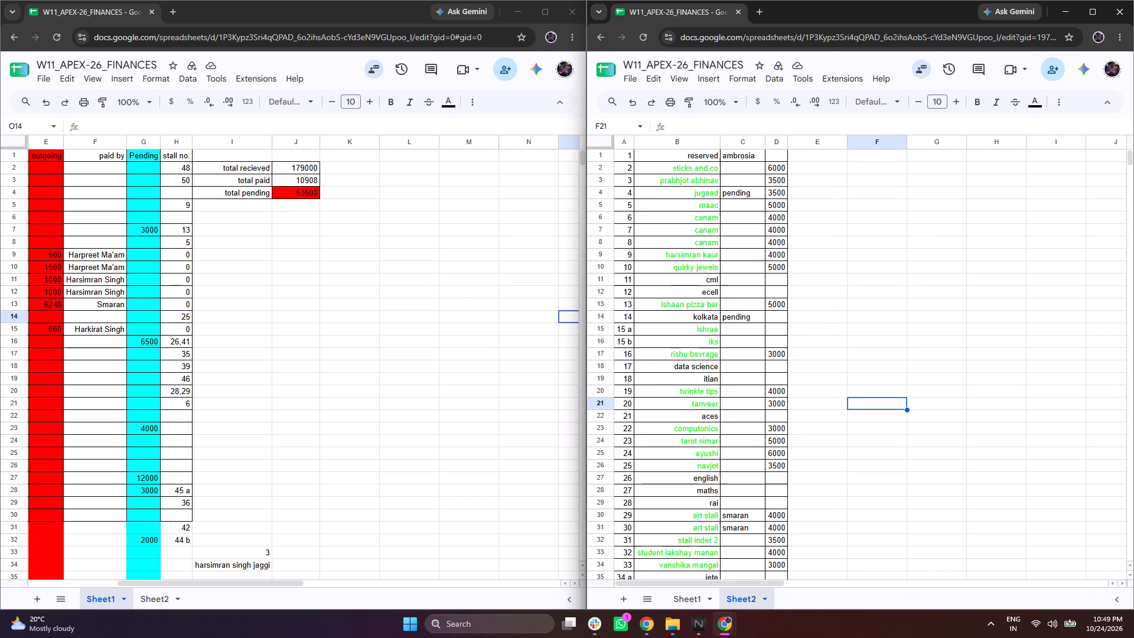
pyautogui.scroll(4, 643, 222)
pyautogui.scroll(-12, 676, 288)
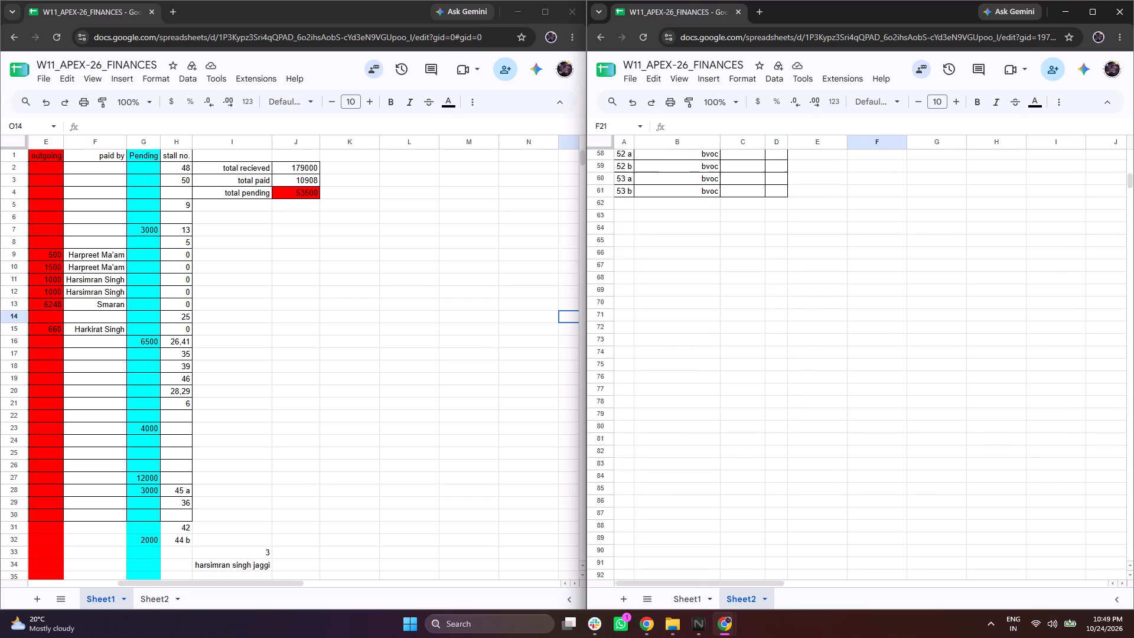
pyautogui.scroll(5, 676, 288)
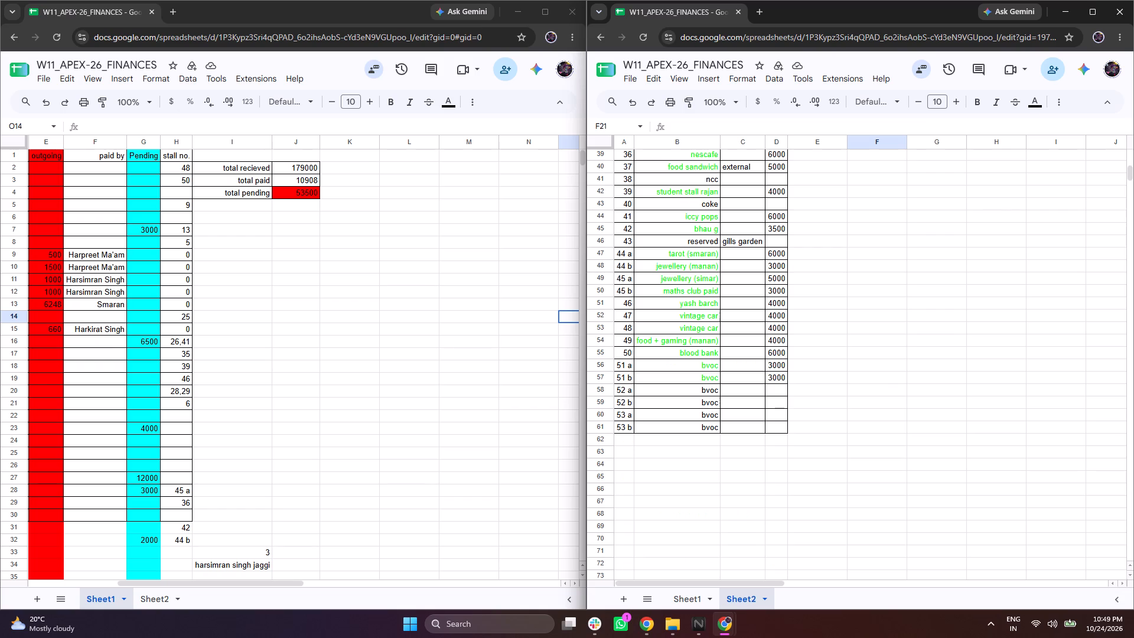